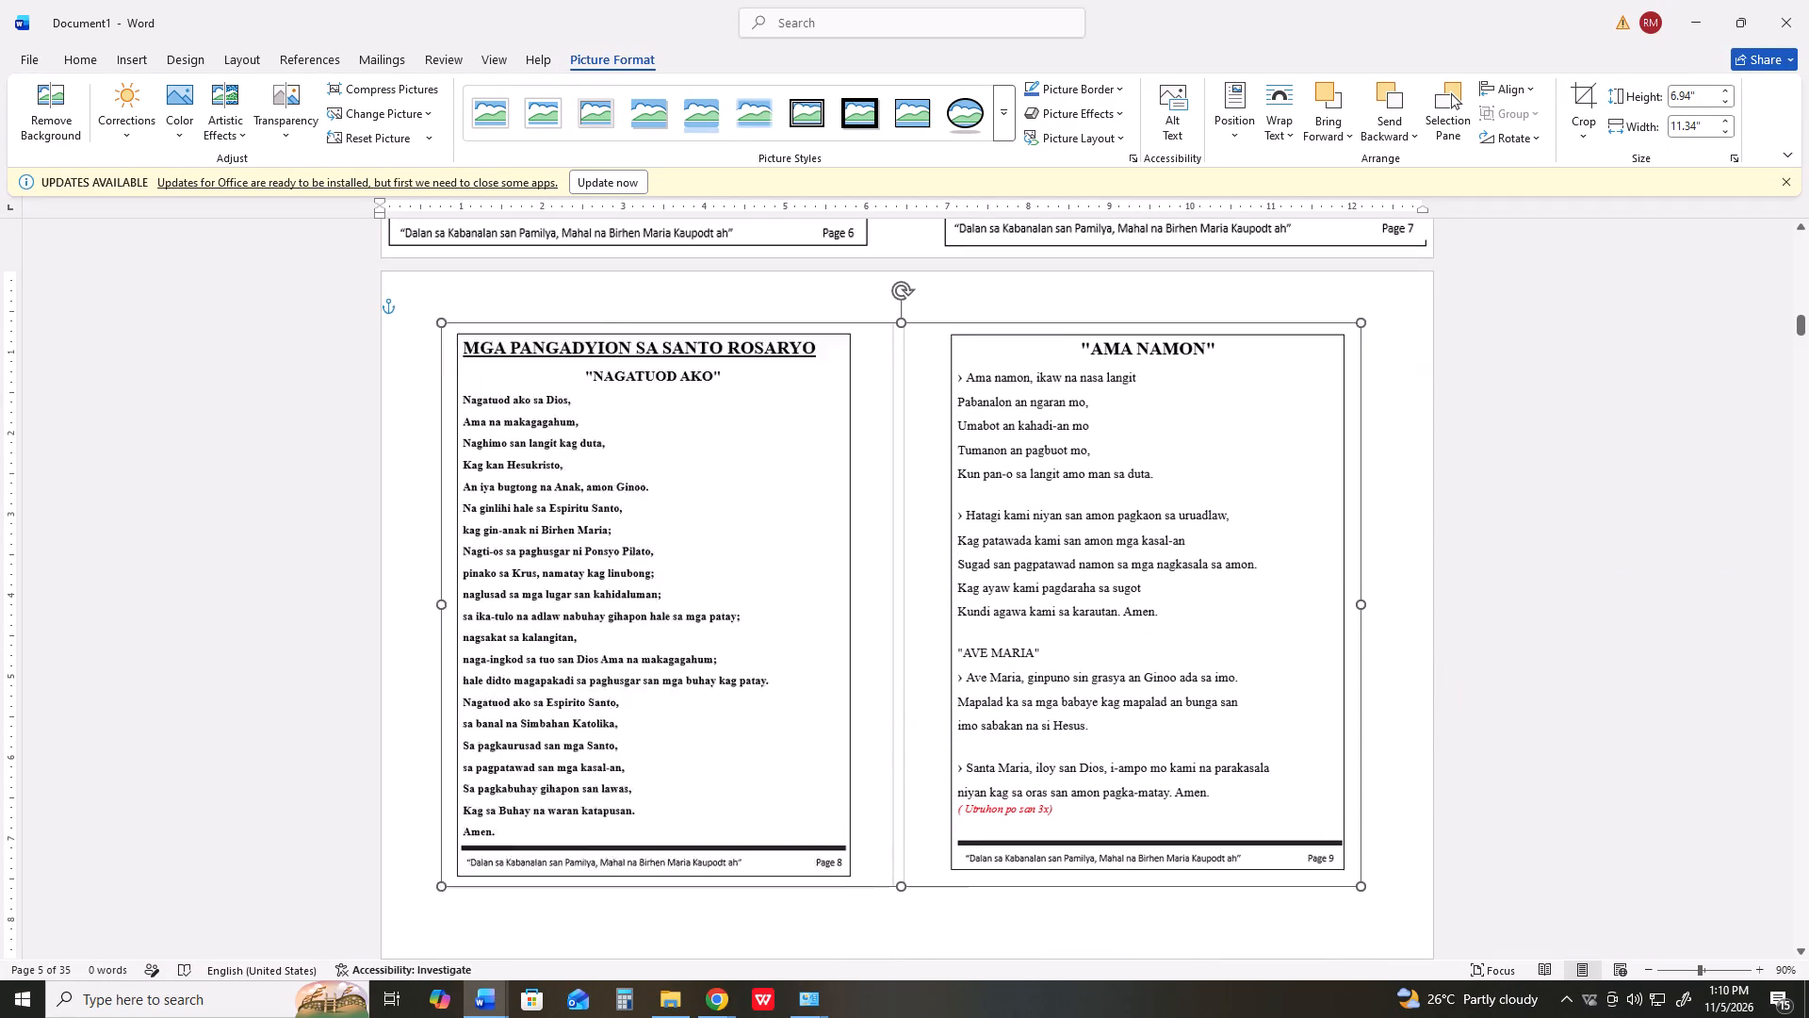
# Shift the picture of booklet pages 8 and 9 toward the page's upper-left corner and place an overlapping duplicate lower on the page.
pyautogui.moveTo(803, 622); pyautogui.dragTo(783, 601)
pyautogui.keyDown('ctrl'); pyautogui.moveTo(785, 601); pyautogui.dragTo(901, 707); pyautogui.keyUp('ctrl')
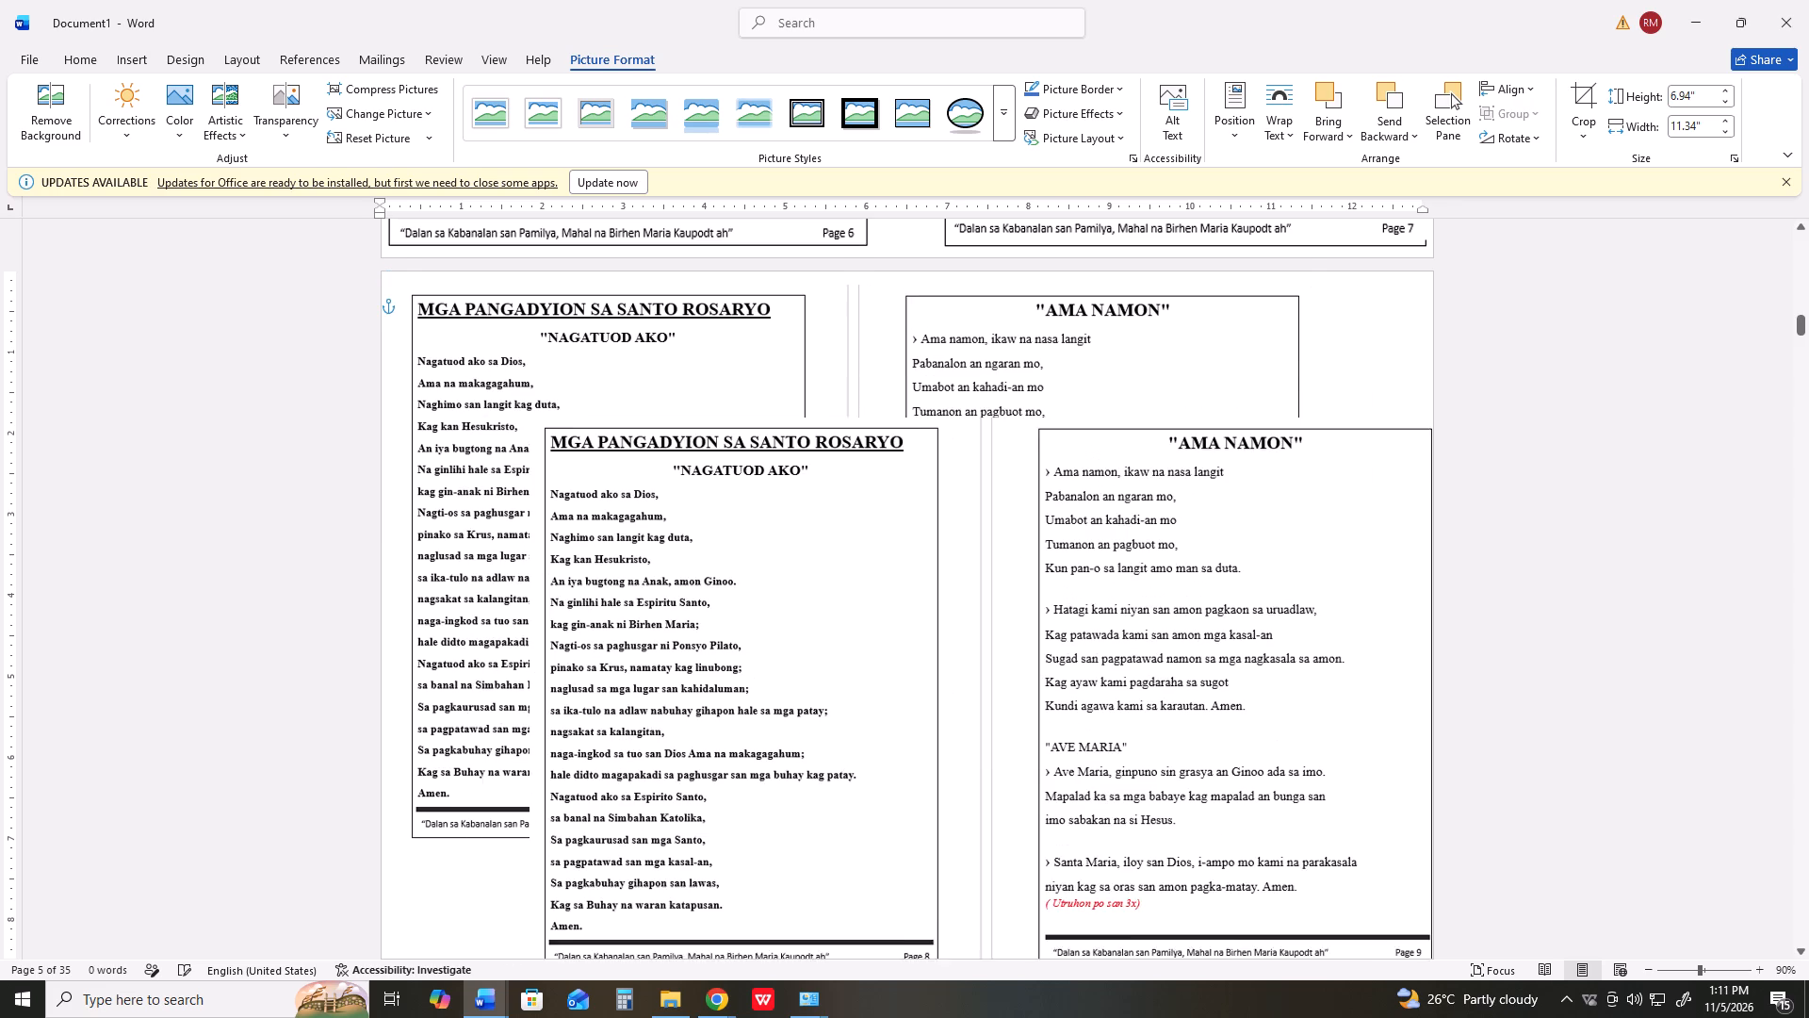
pyautogui.keyDown('ctrl'); pyautogui.moveTo(901, 707); pyautogui.dragTo(900, 729); pyautogui.keyUp('ctrl')
# Crop the original picture on all four sides so only the framed page 8, "Nagatuod Ako", remains.
pyautogui.click(911, 377)
pyautogui.rightClick(912, 376)
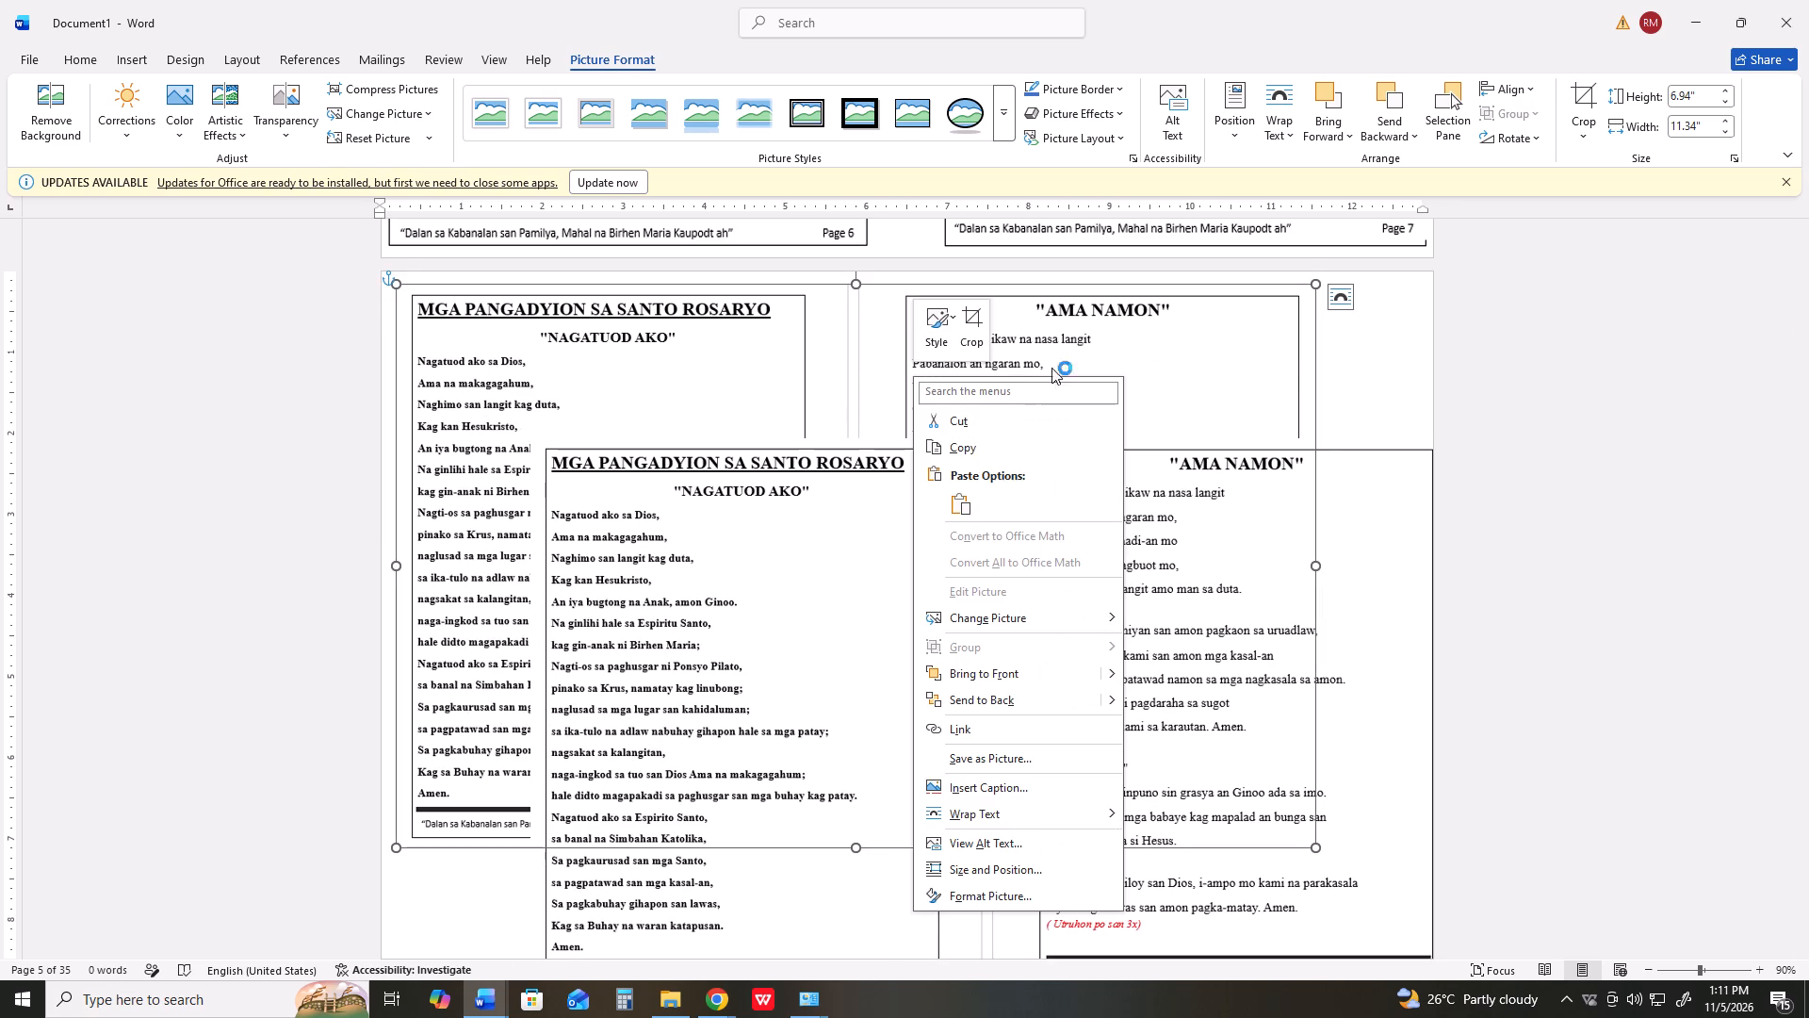
pyautogui.click(967, 321)
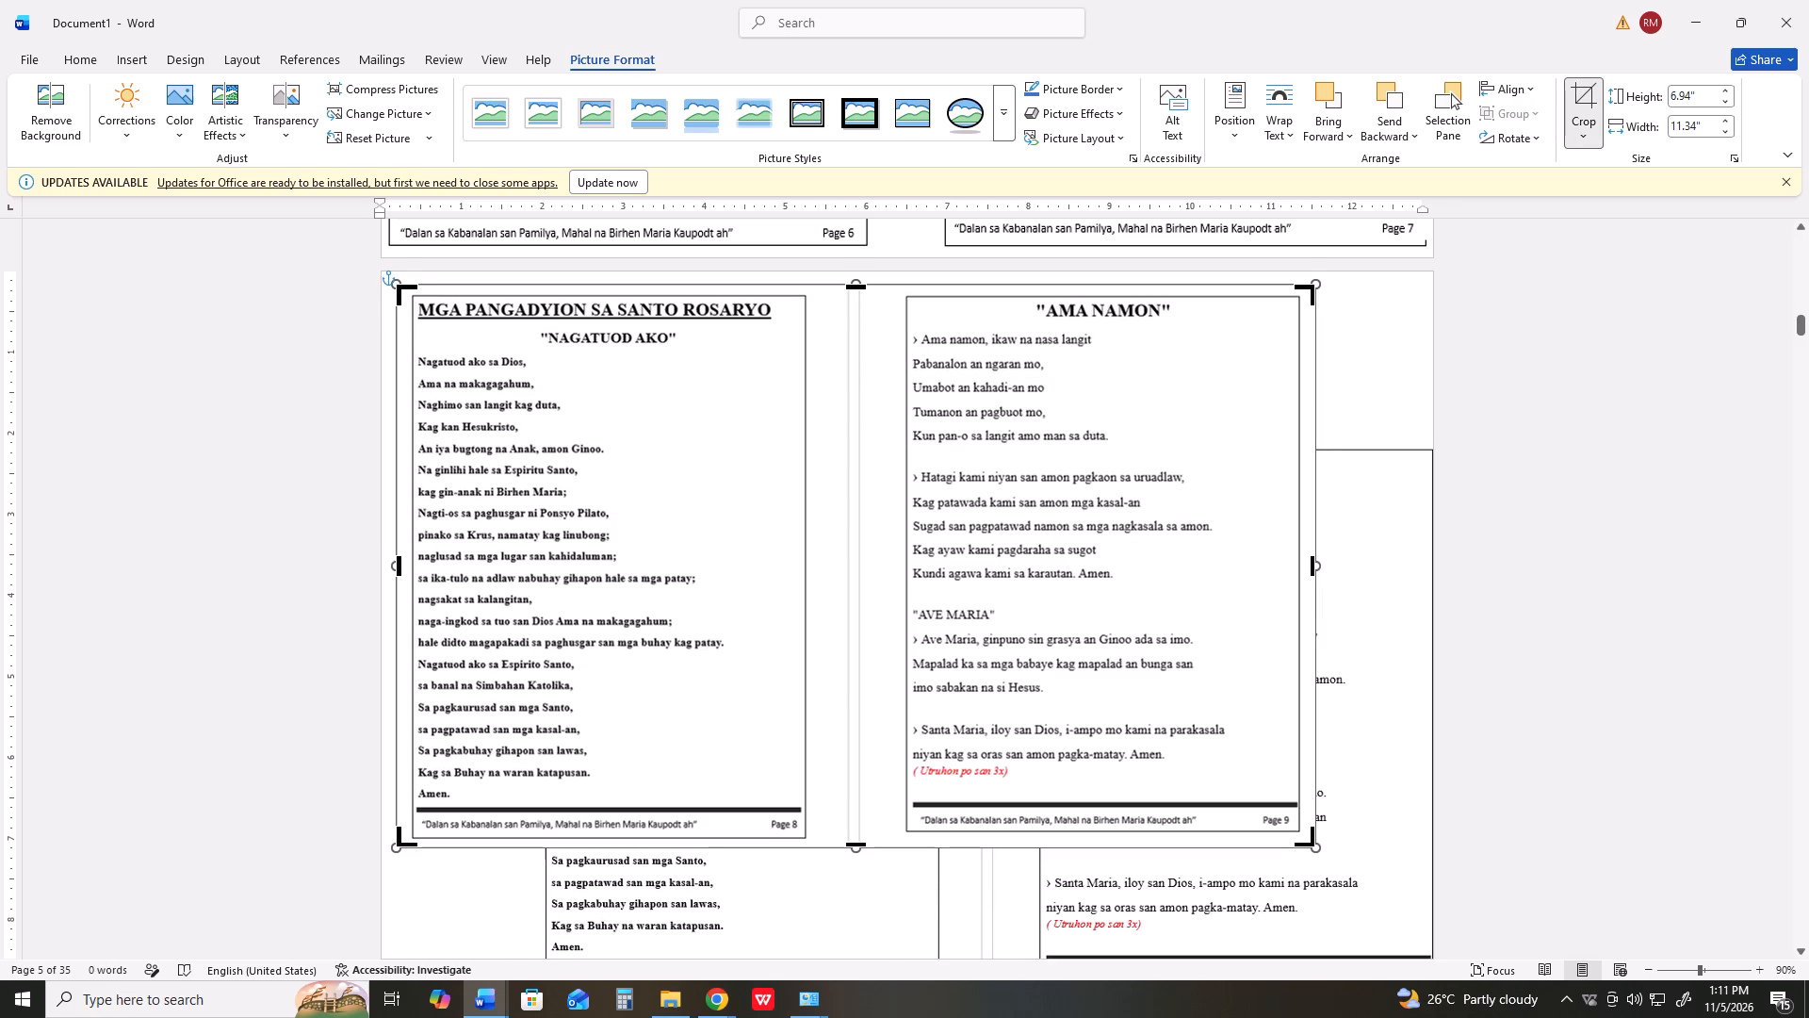
pyautogui.moveTo(397, 563); pyautogui.dragTo(408, 566)
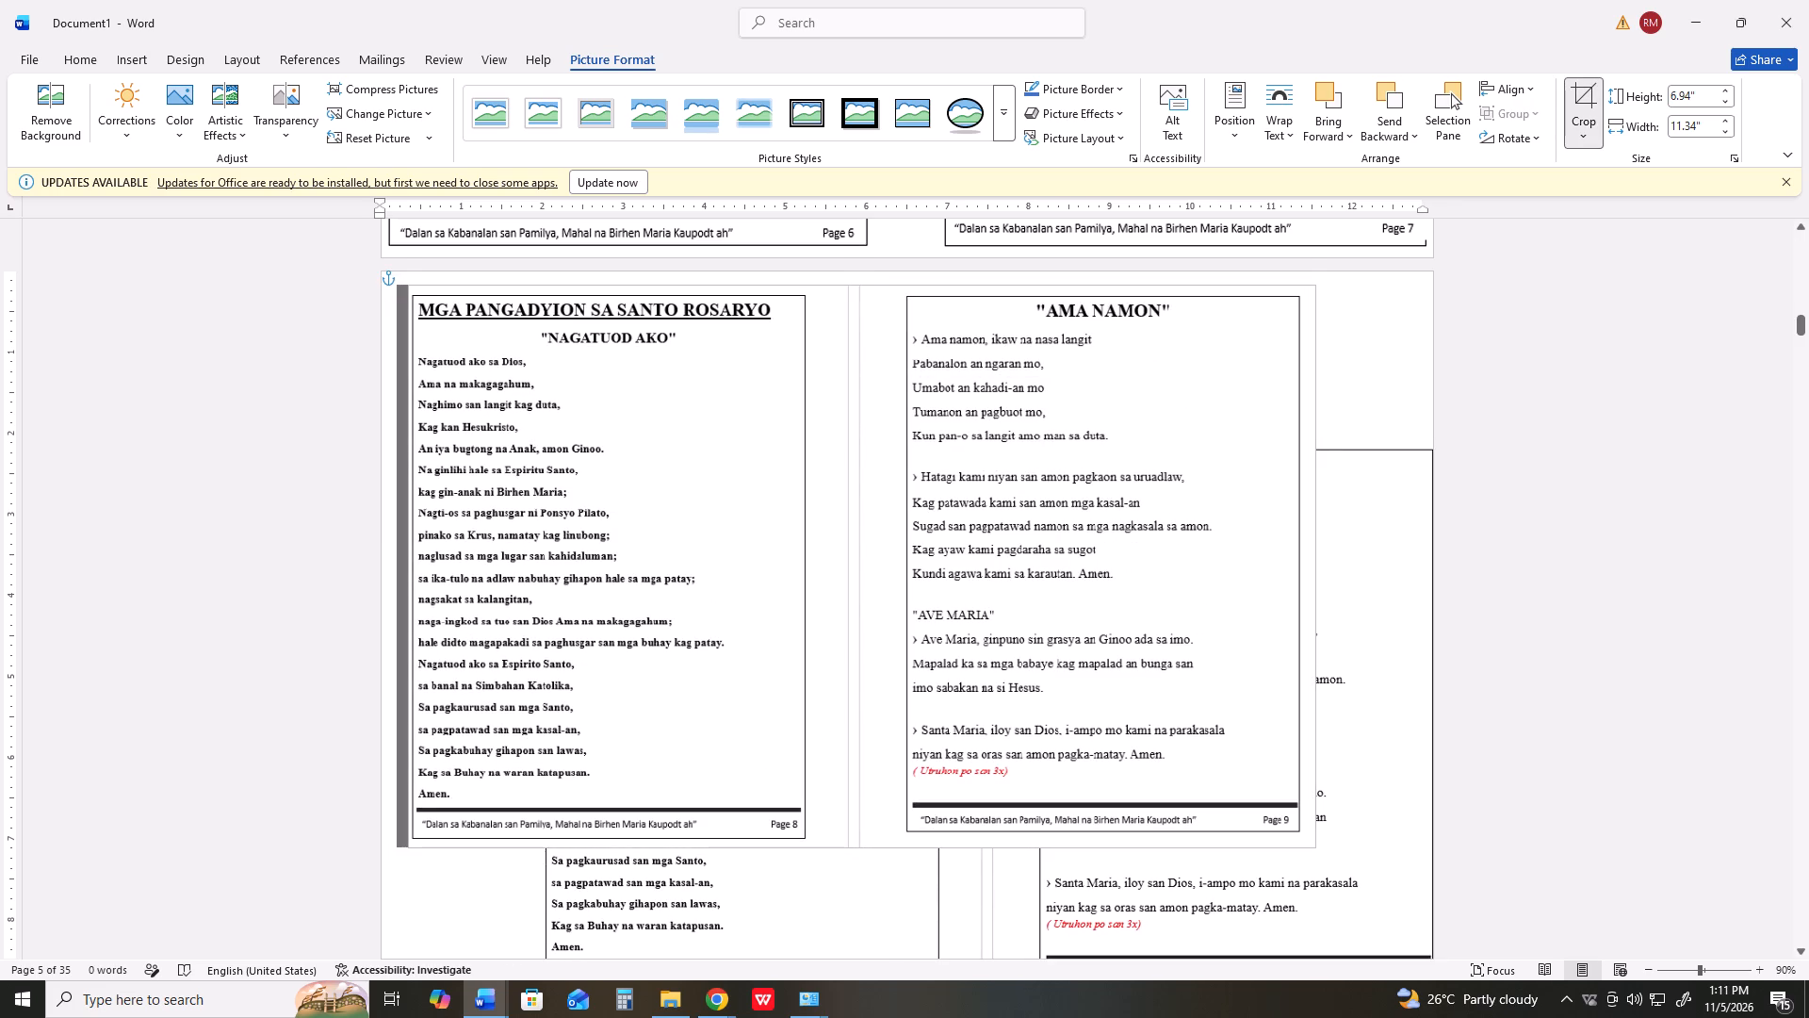
pyautogui.moveTo(408, 566); pyautogui.dragTo(410, 566)
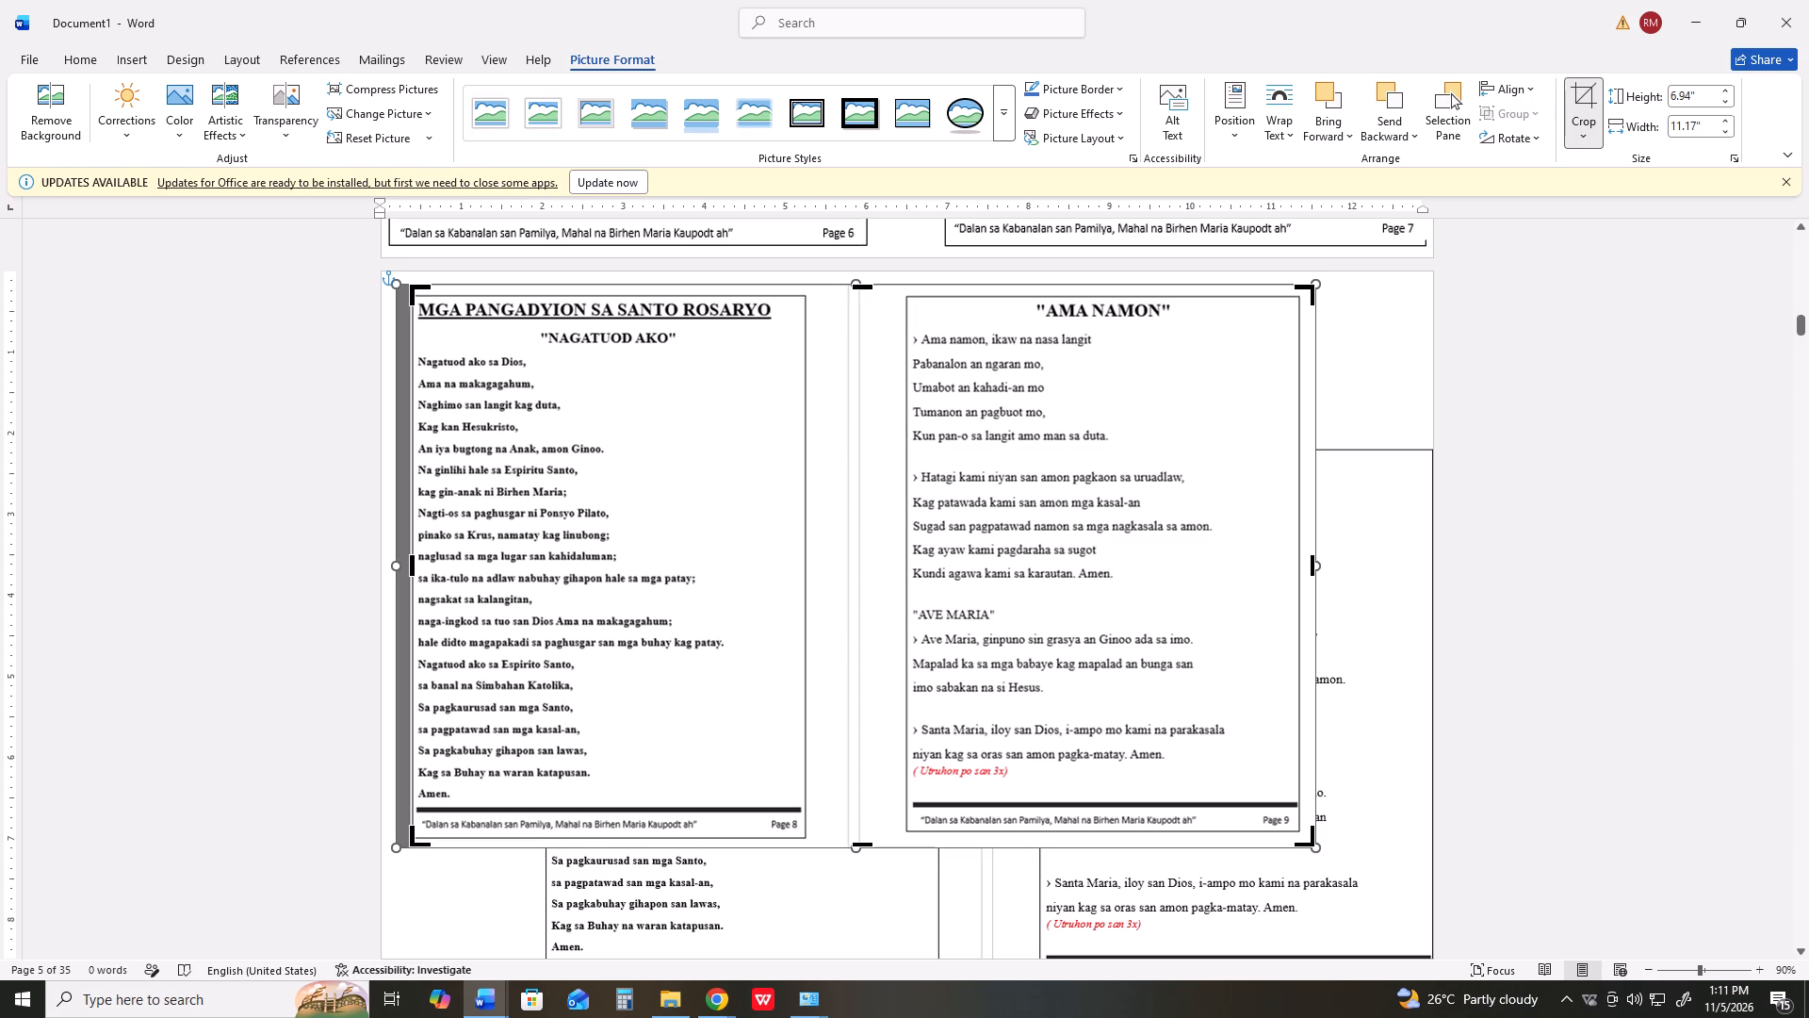
pyautogui.click(865, 844)
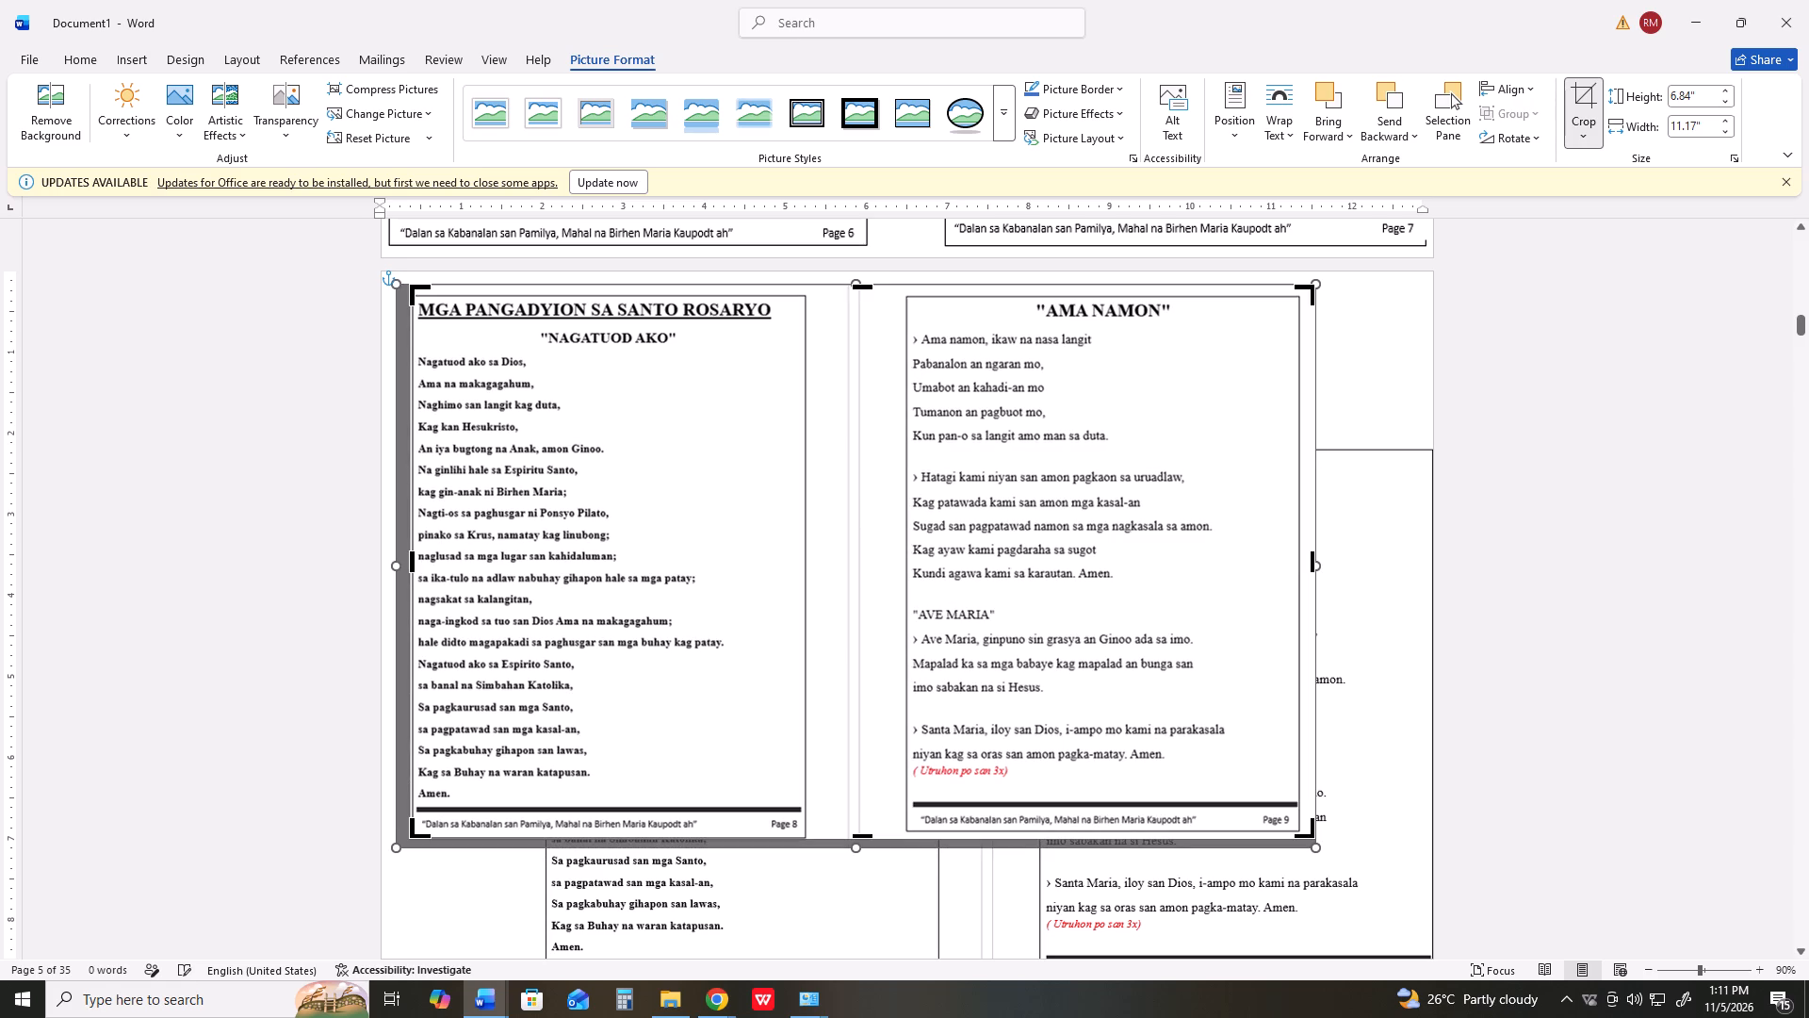
pyautogui.click(859, 287)
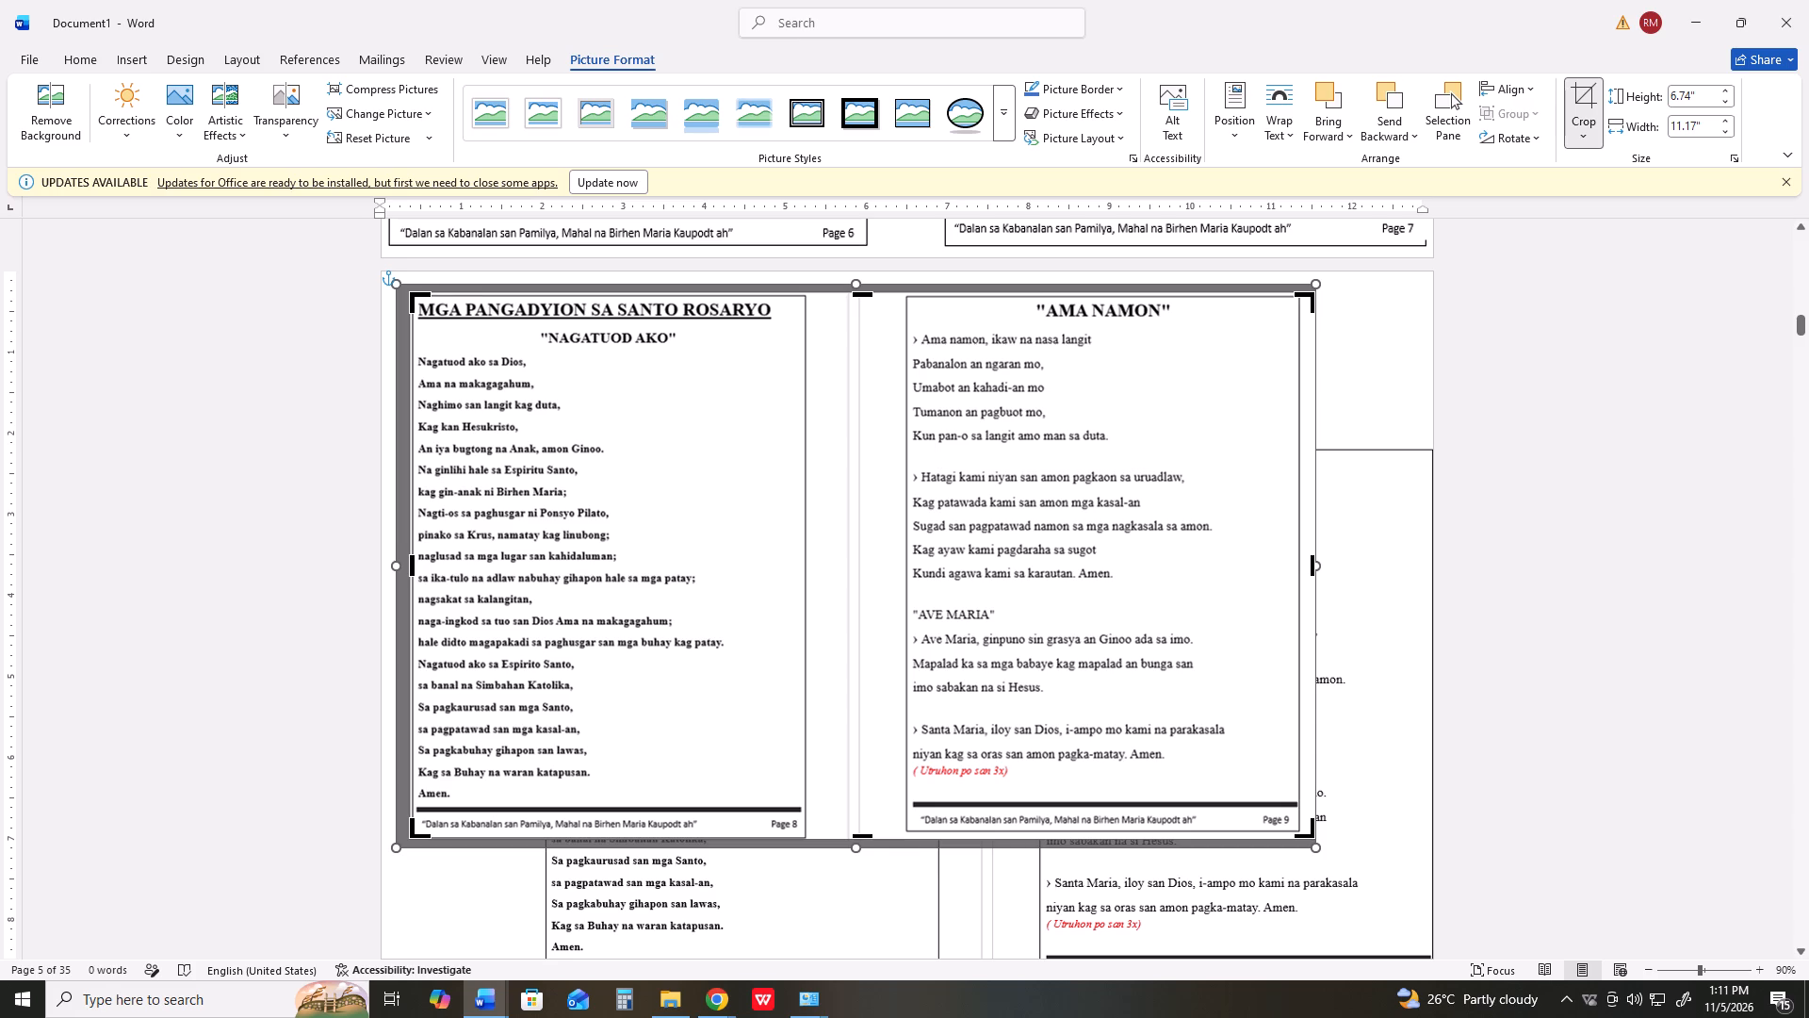
pyautogui.moveTo(1315, 559); pyautogui.dragTo(819, 583)
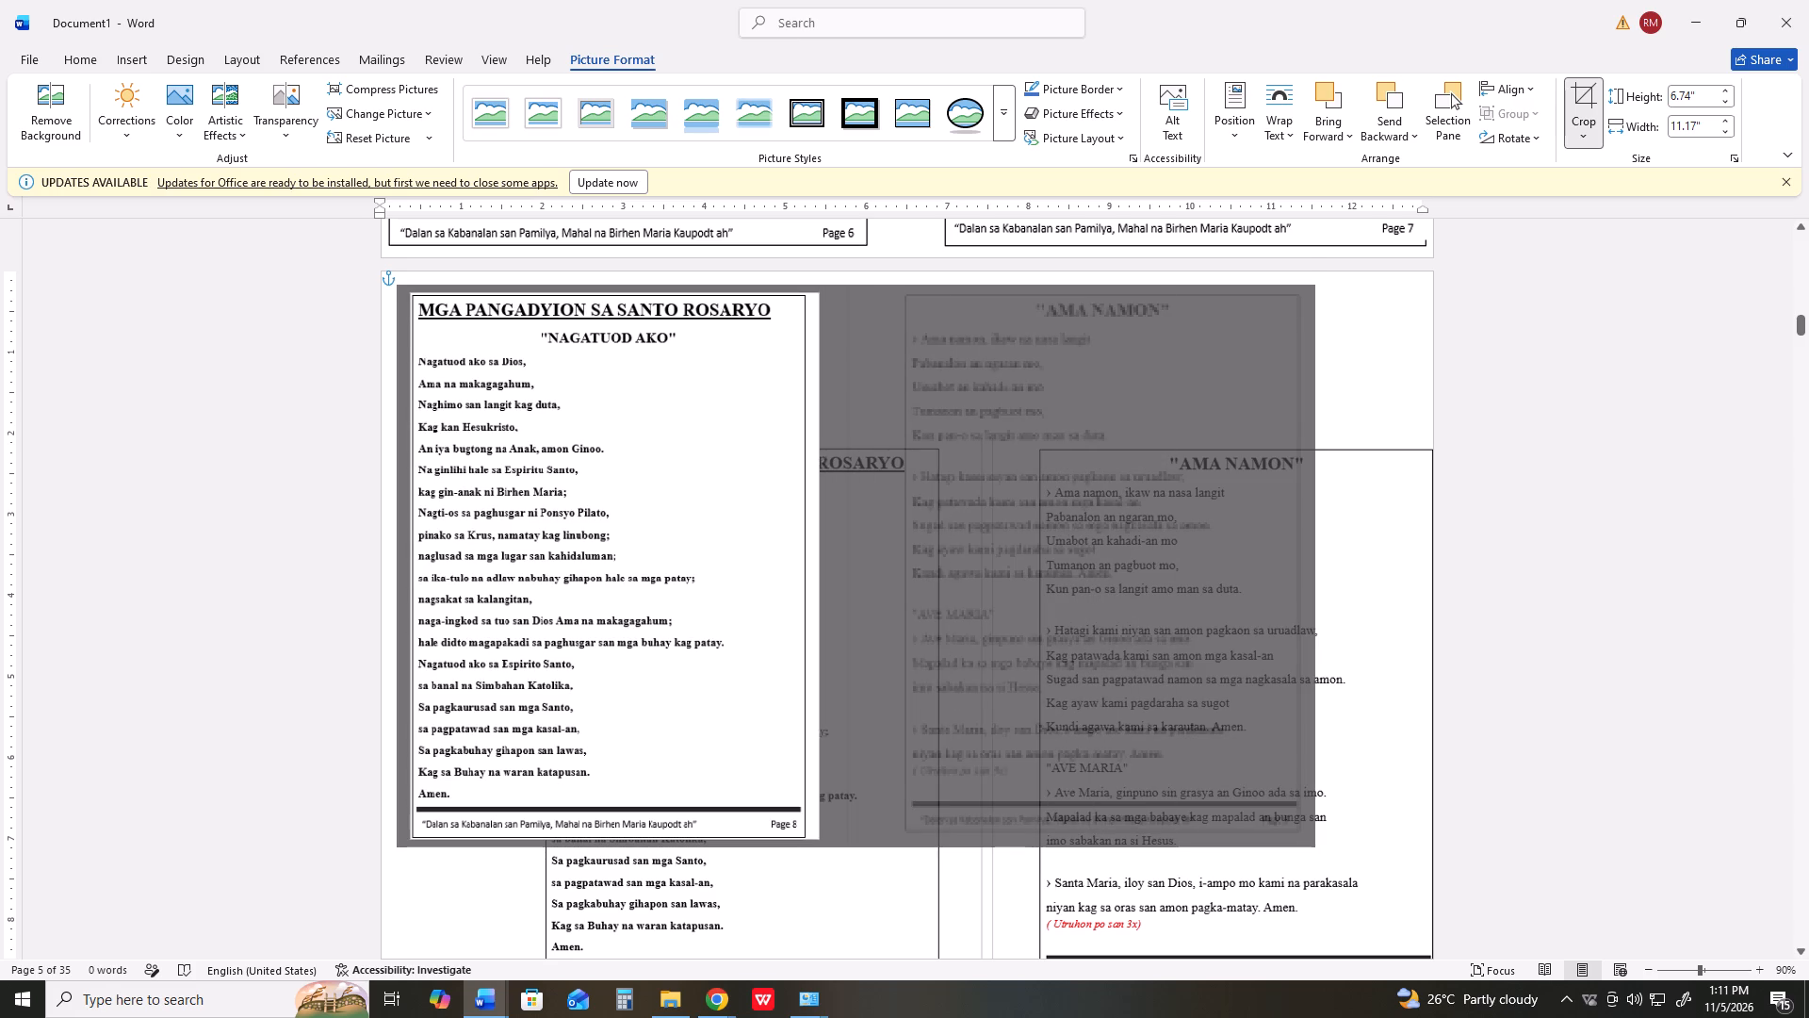
pyautogui.moveTo(819, 583); pyautogui.dragTo(807, 587)
pyautogui.click(1358, 357)
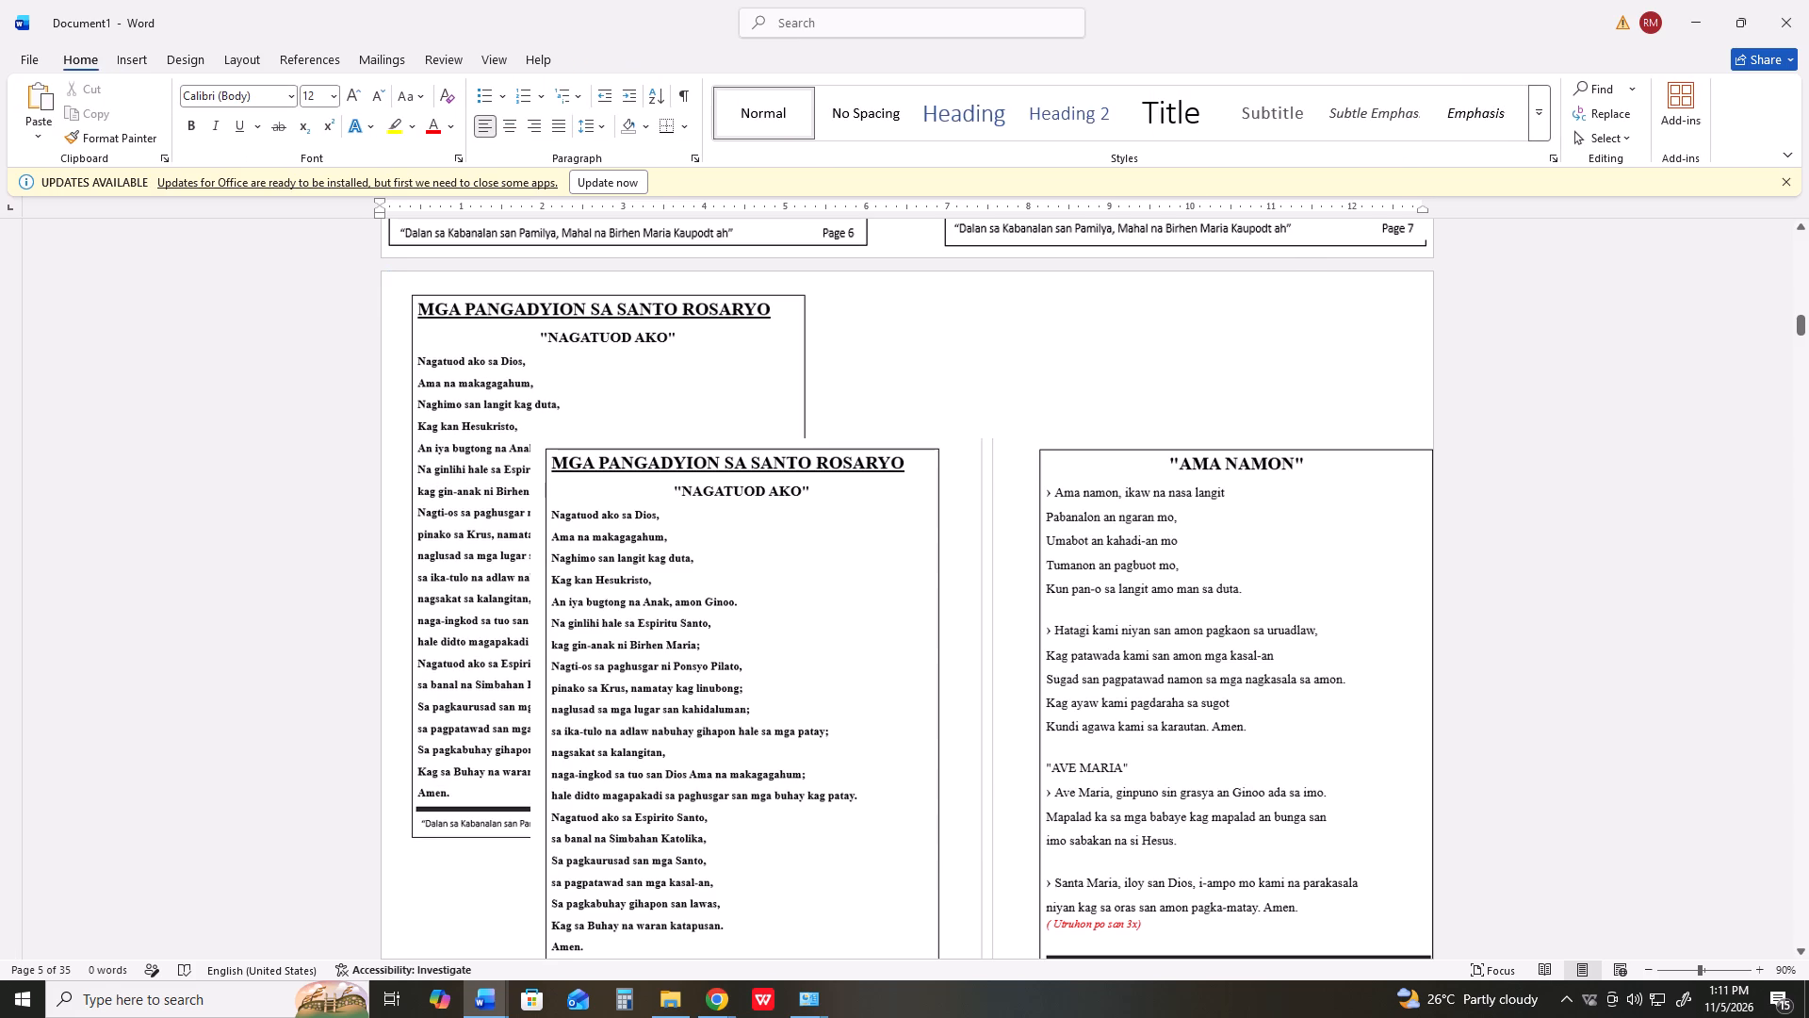
# Move the duplicate picture up the page and crop it on all sides to the framed page 9, "Ama Namon".
pyautogui.moveTo(1097, 644); pyautogui.dragTo(1071, 534)
pyautogui.rightClick(1071, 534)
pyautogui.rightClick(1071, 534)
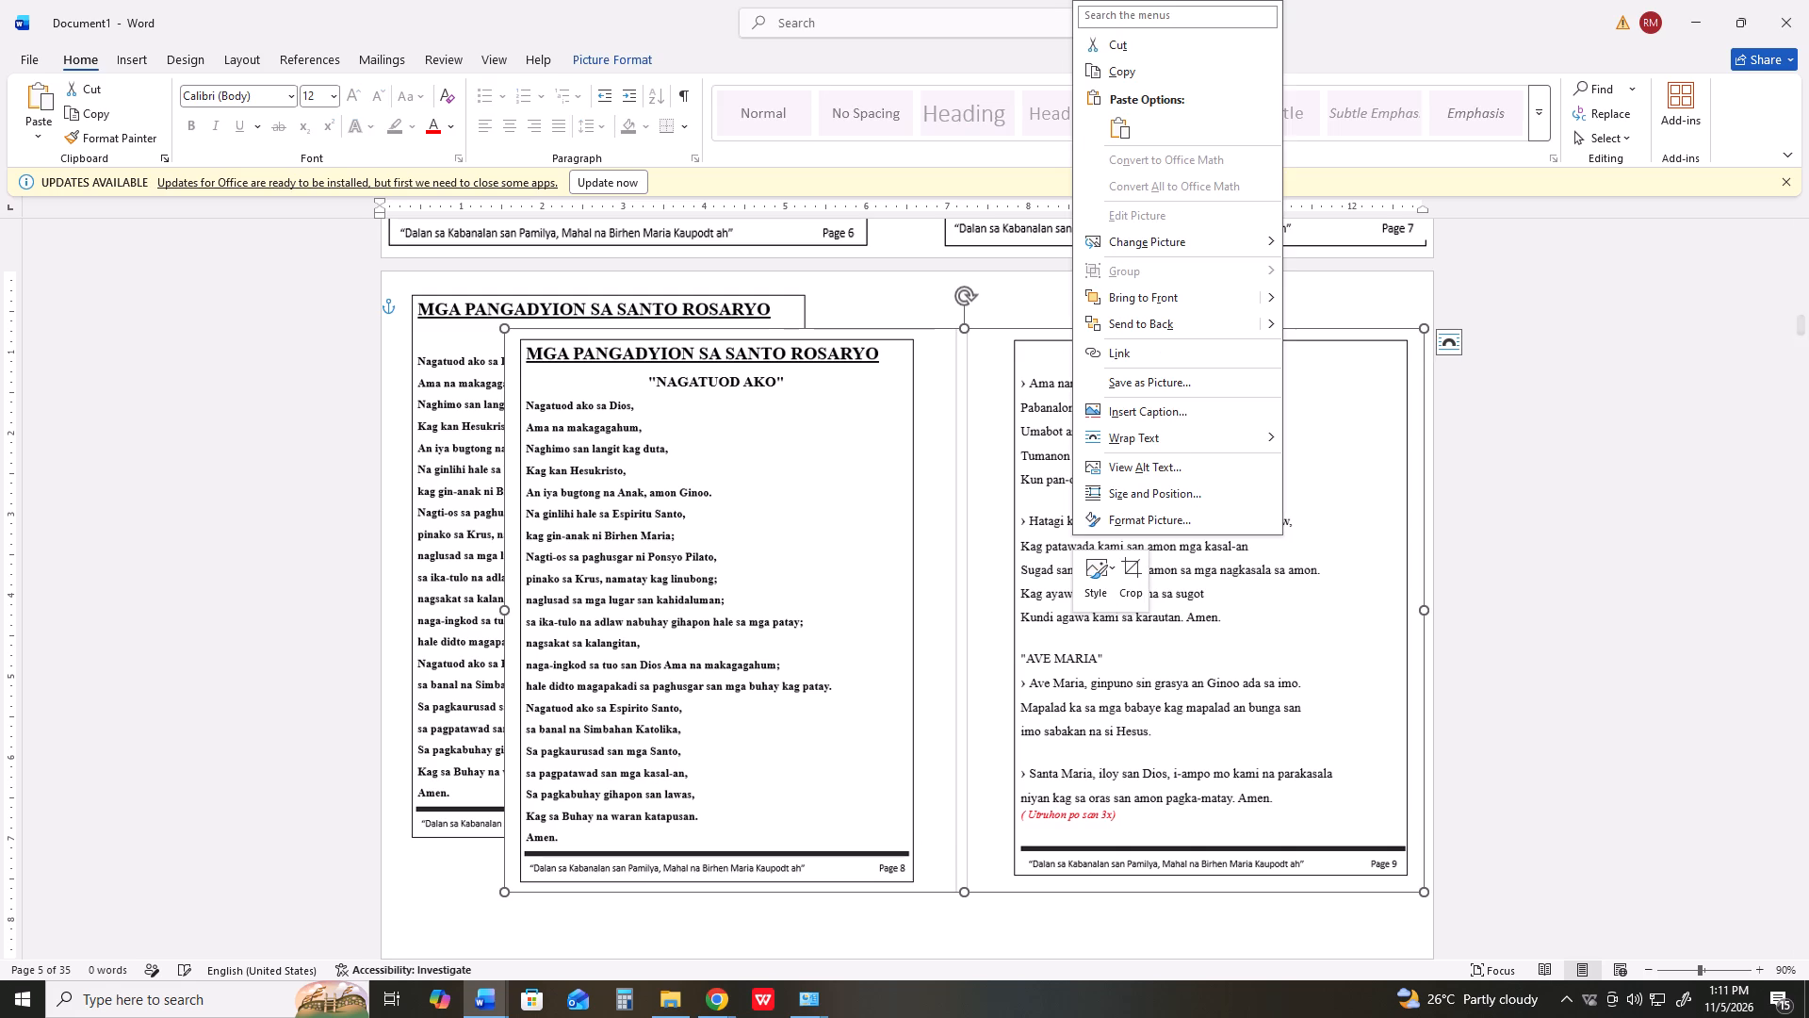
pyautogui.click(1133, 558)
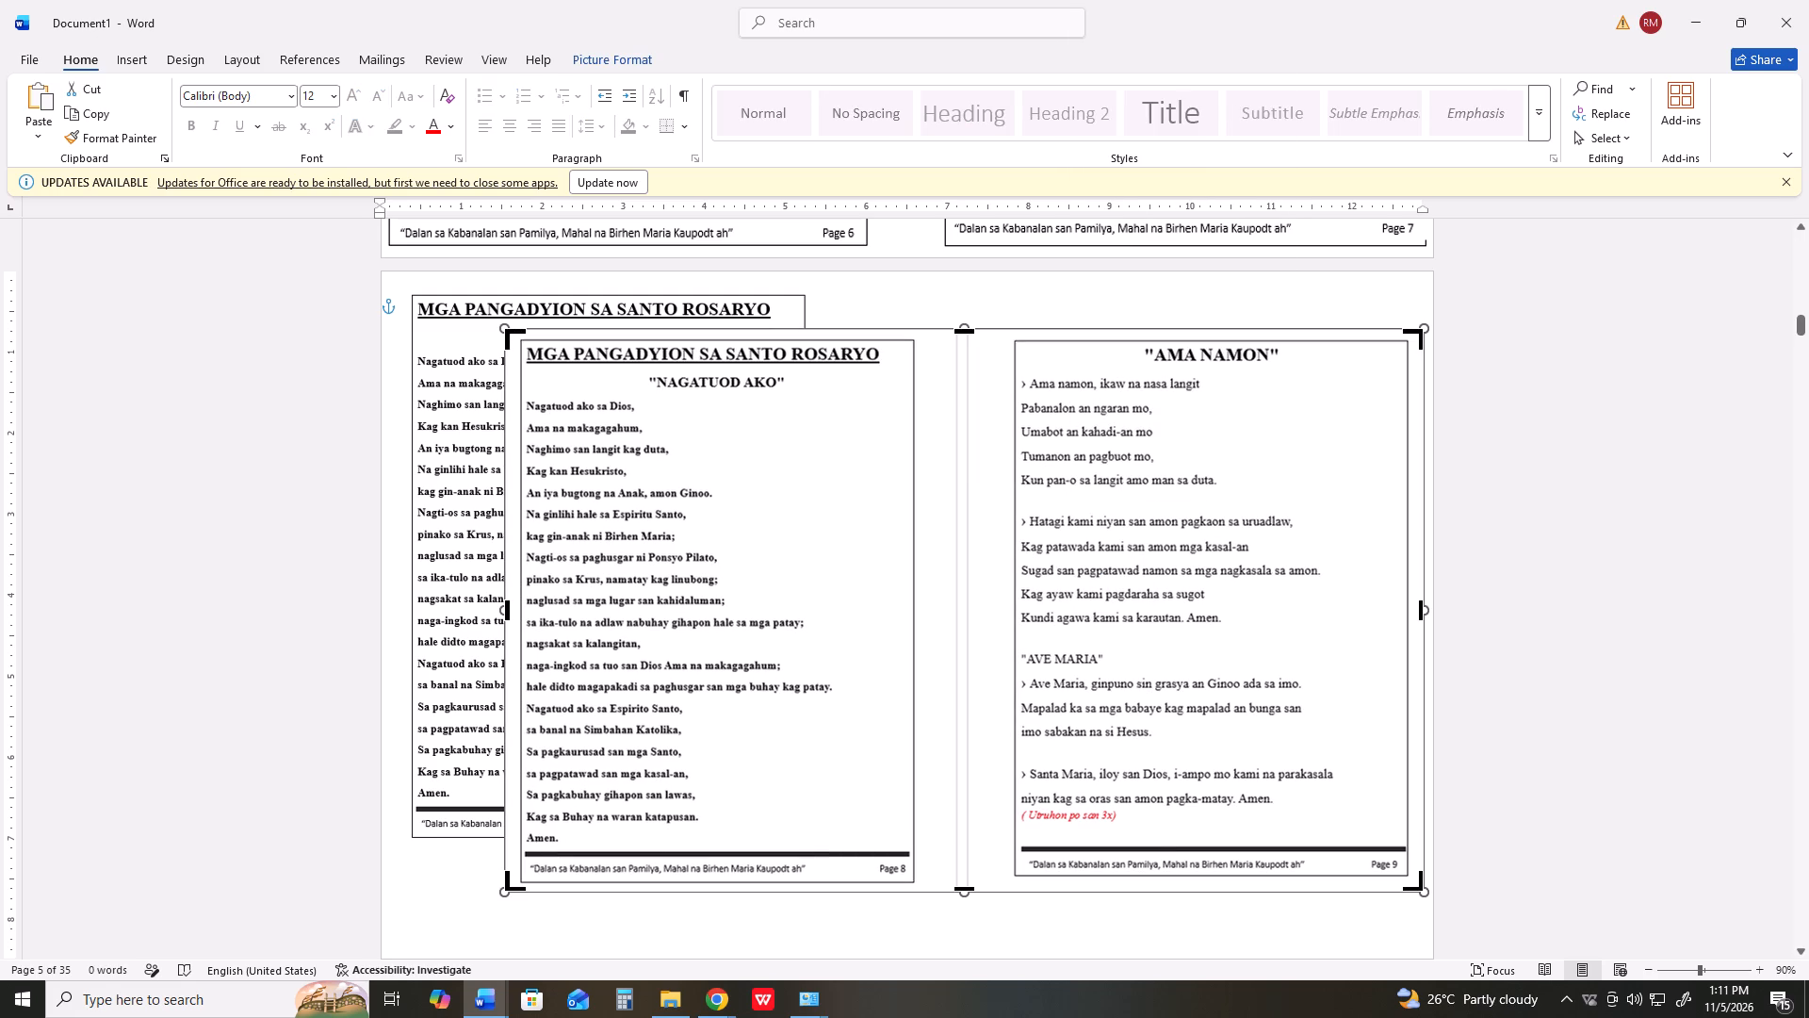
pyautogui.moveTo(508, 611); pyautogui.dragTo(969, 628)
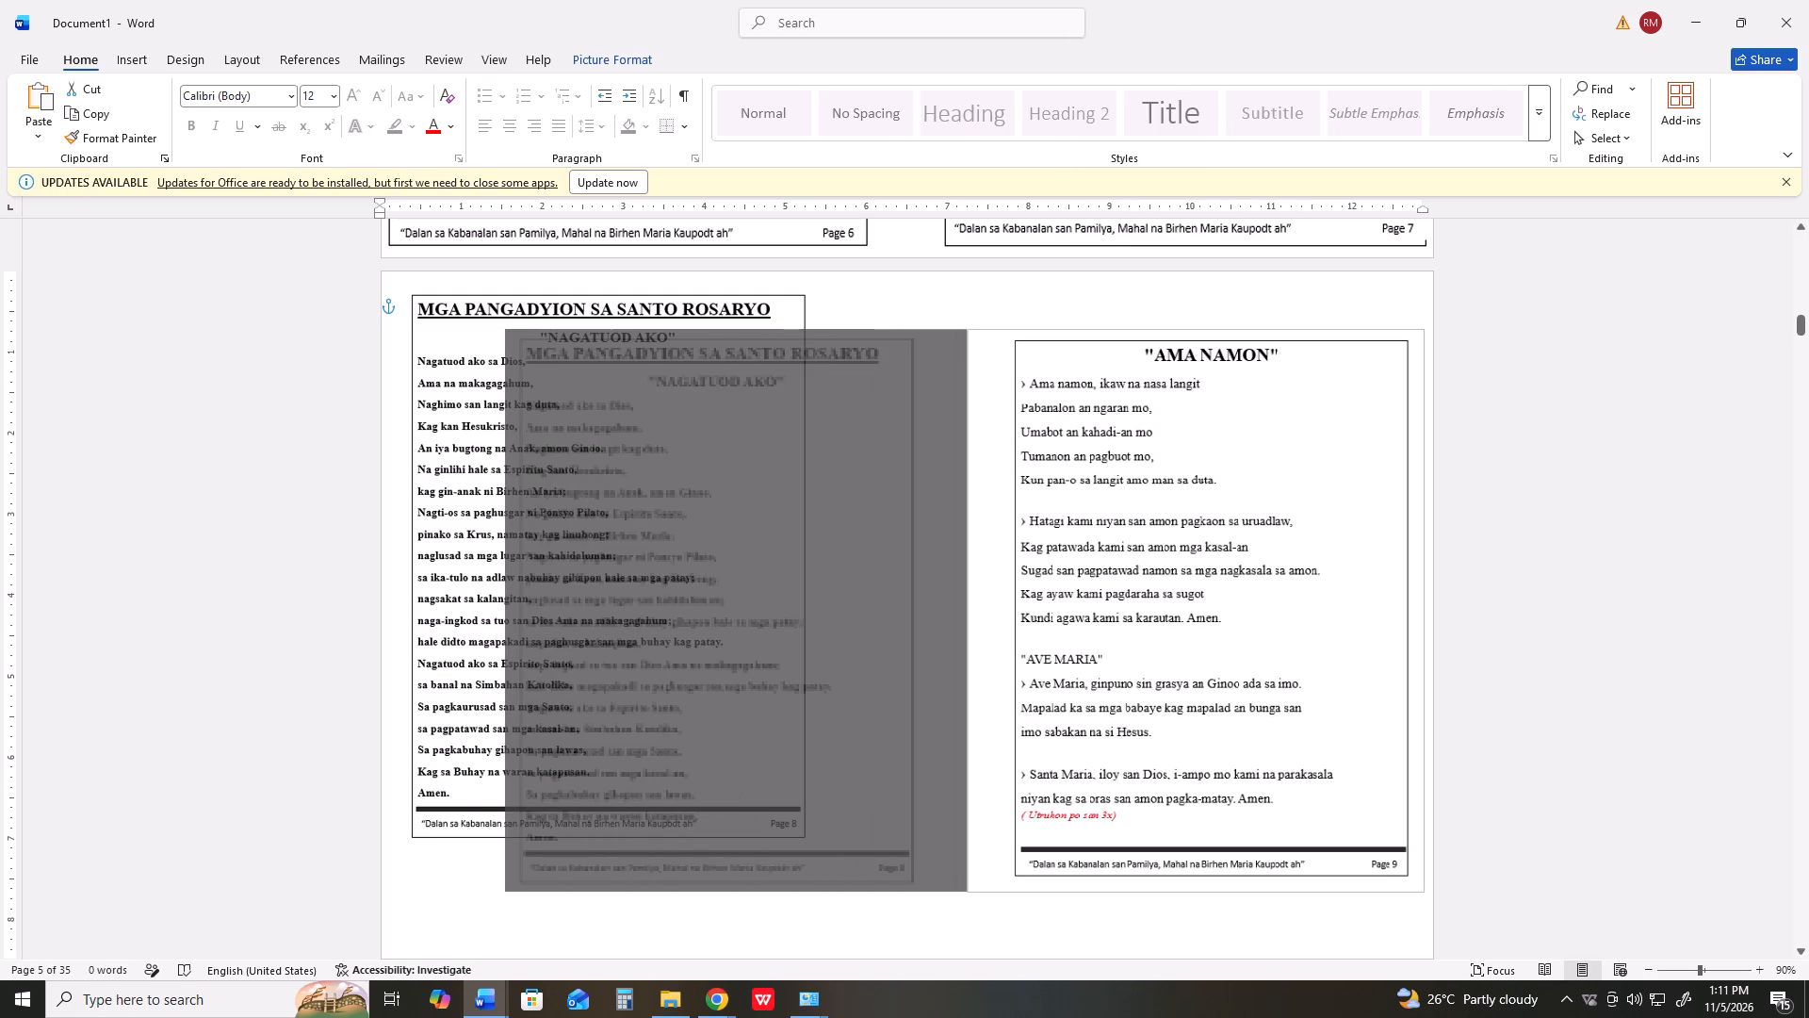
pyautogui.moveTo(969, 628); pyautogui.dragTo(1011, 650)
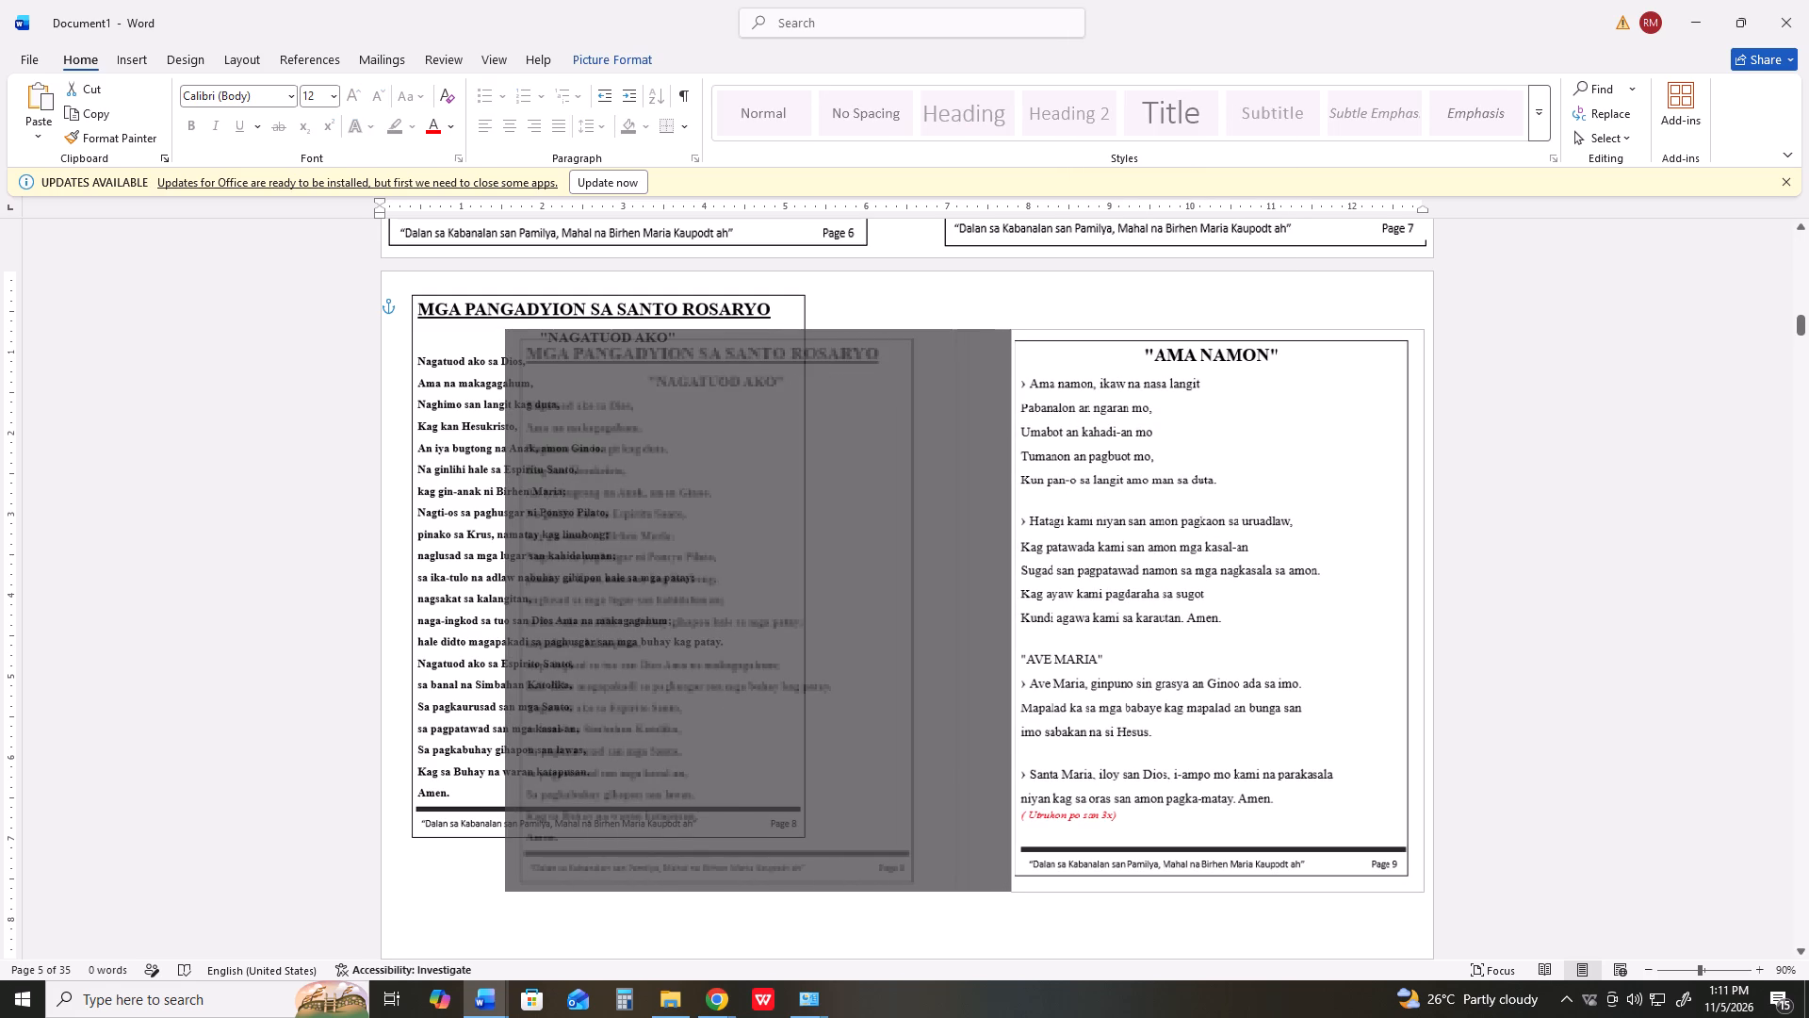
pyautogui.moveTo(1011, 650); pyautogui.dragTo(1012, 654)
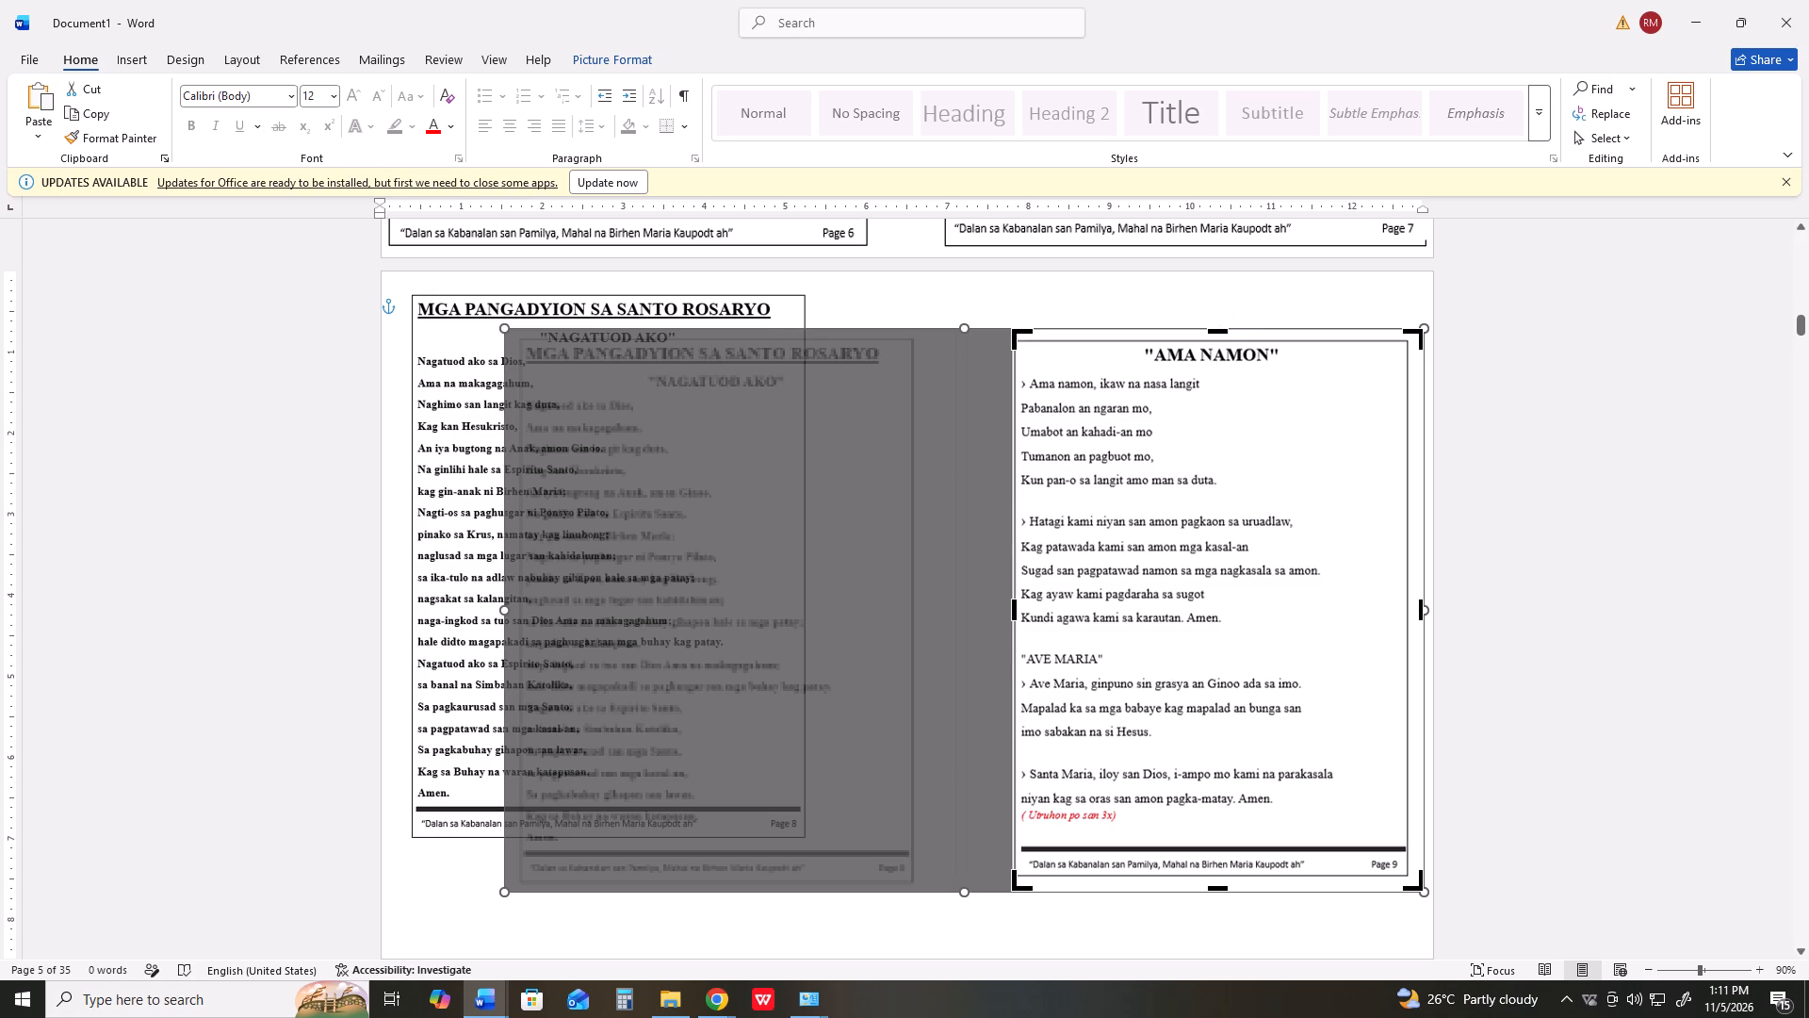
pyautogui.moveTo(1221, 329); pyautogui.dragTo(1219, 337)
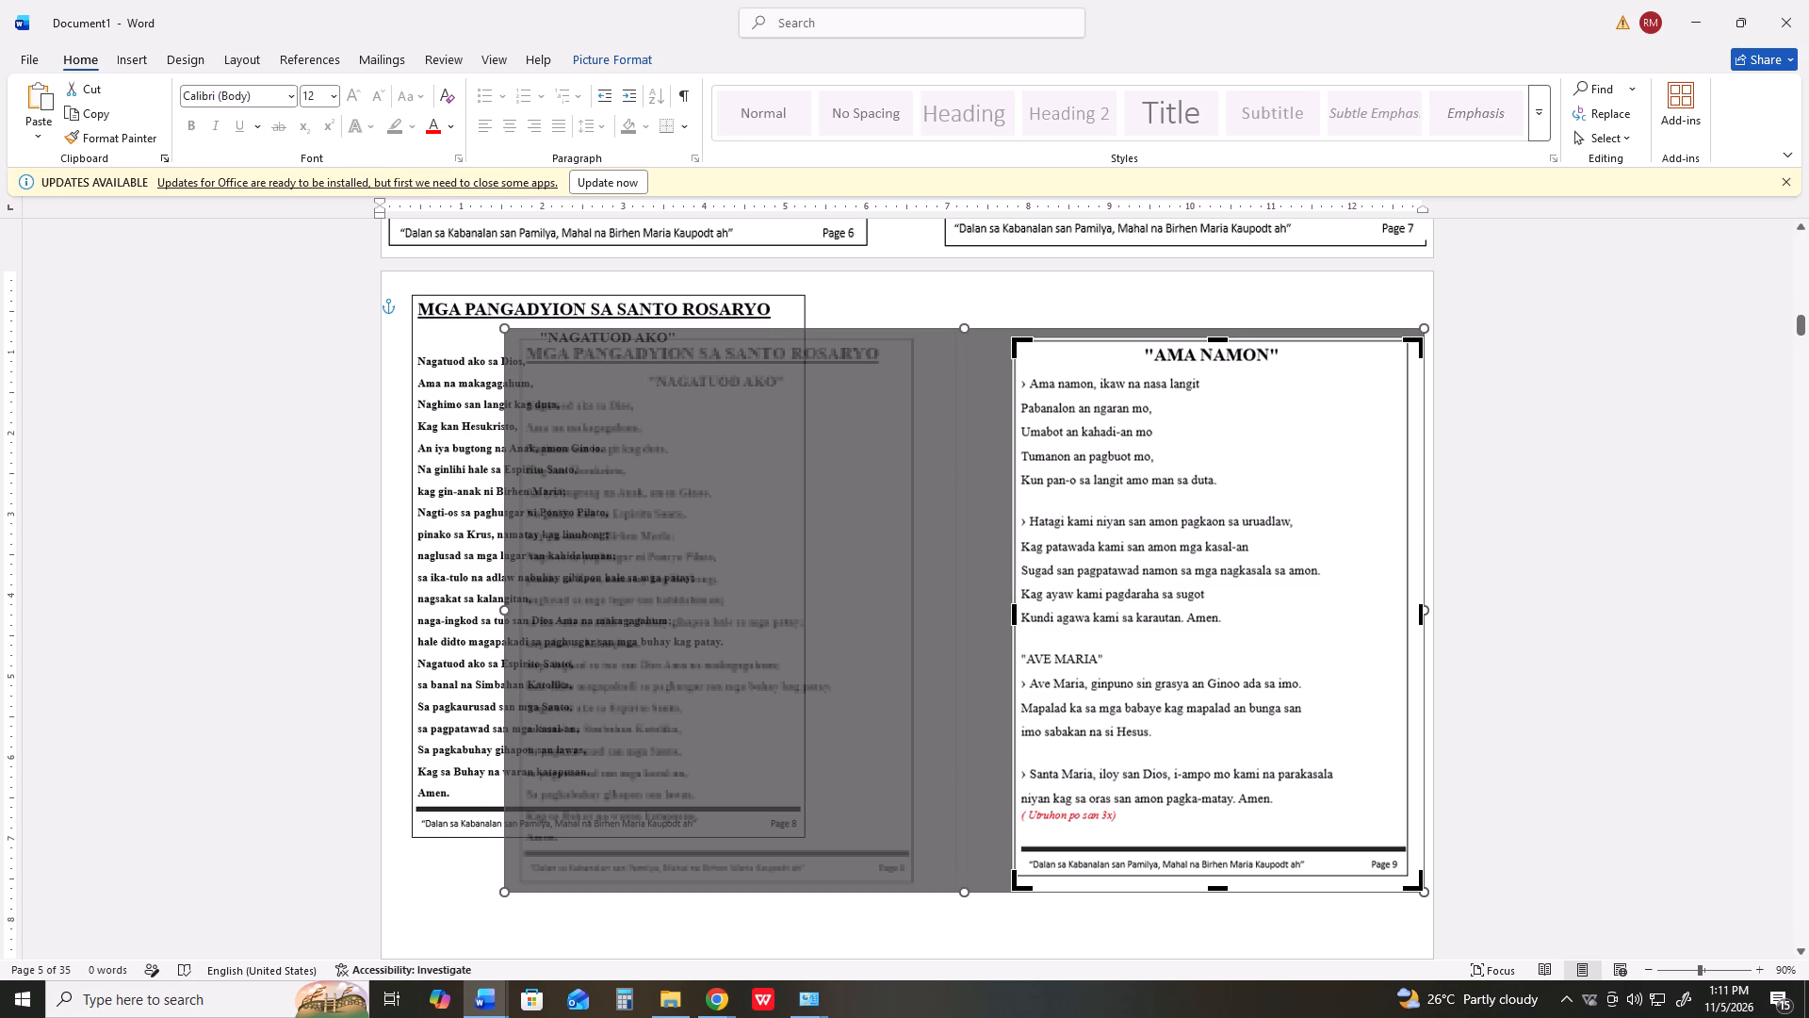
pyautogui.moveTo(1224, 889); pyautogui.dragTo(1224, 876)
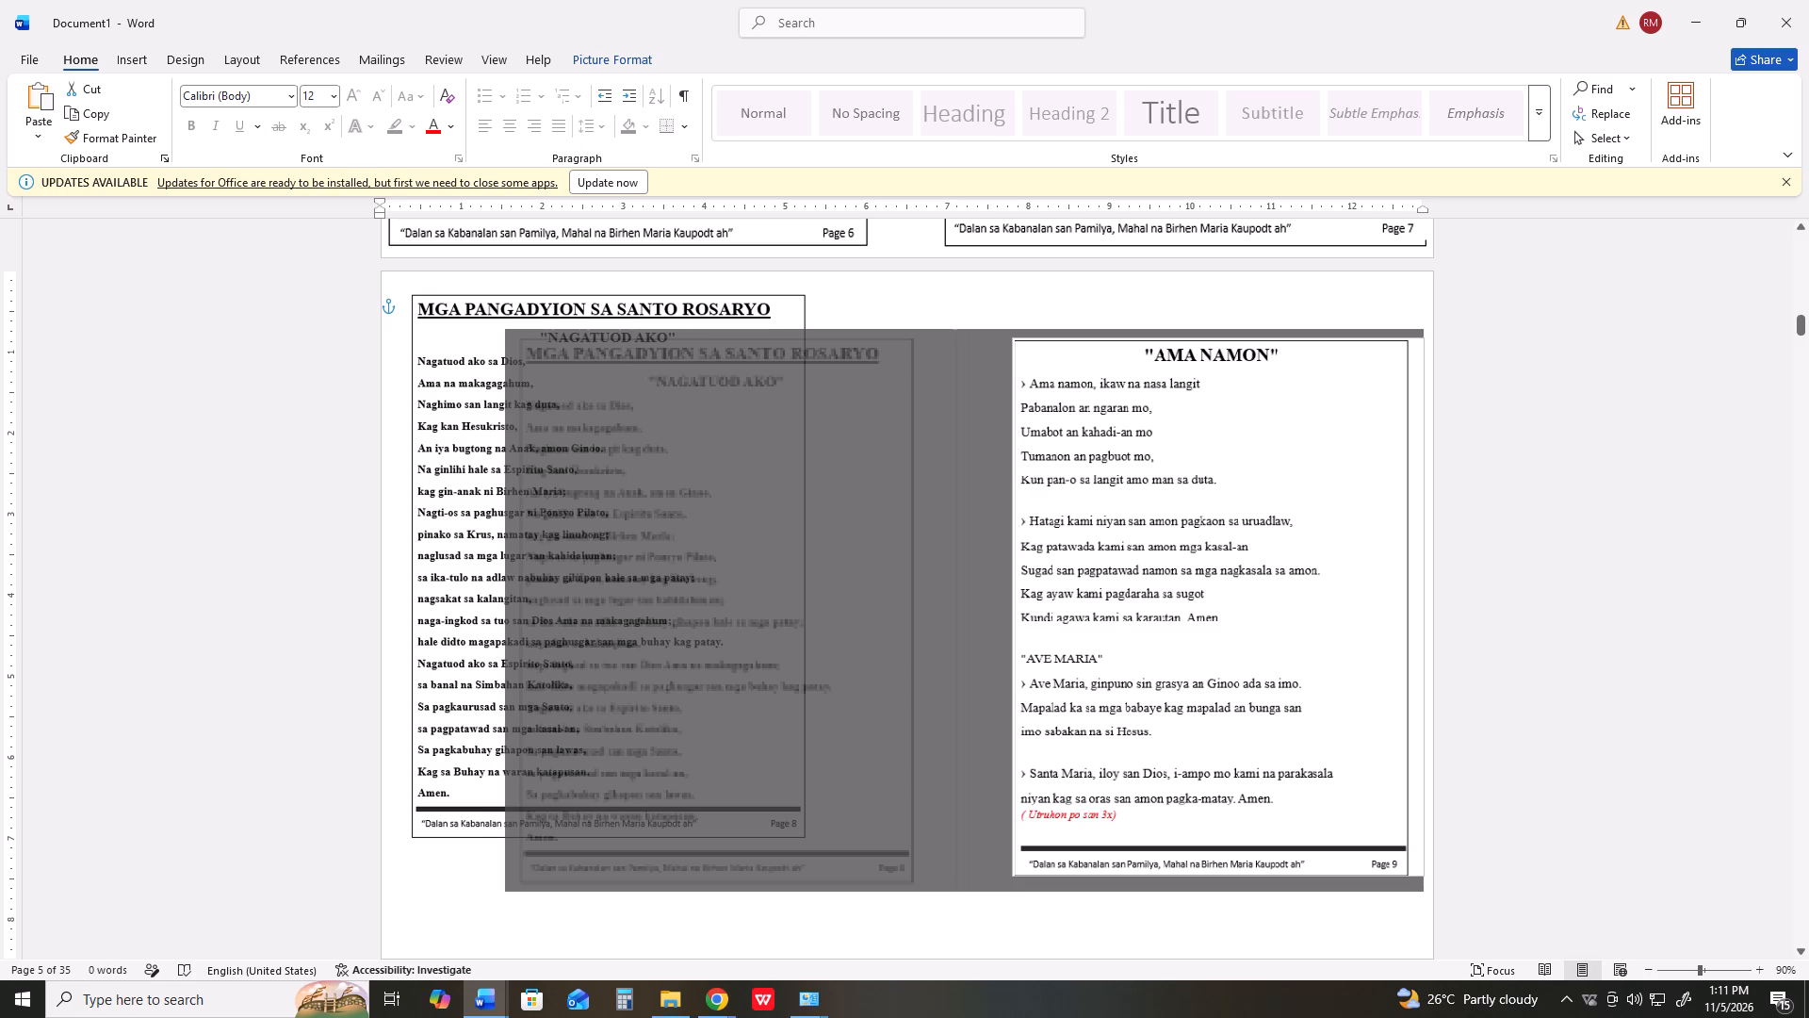
pyautogui.moveTo(1224, 876); pyautogui.dragTo(1226, 878)
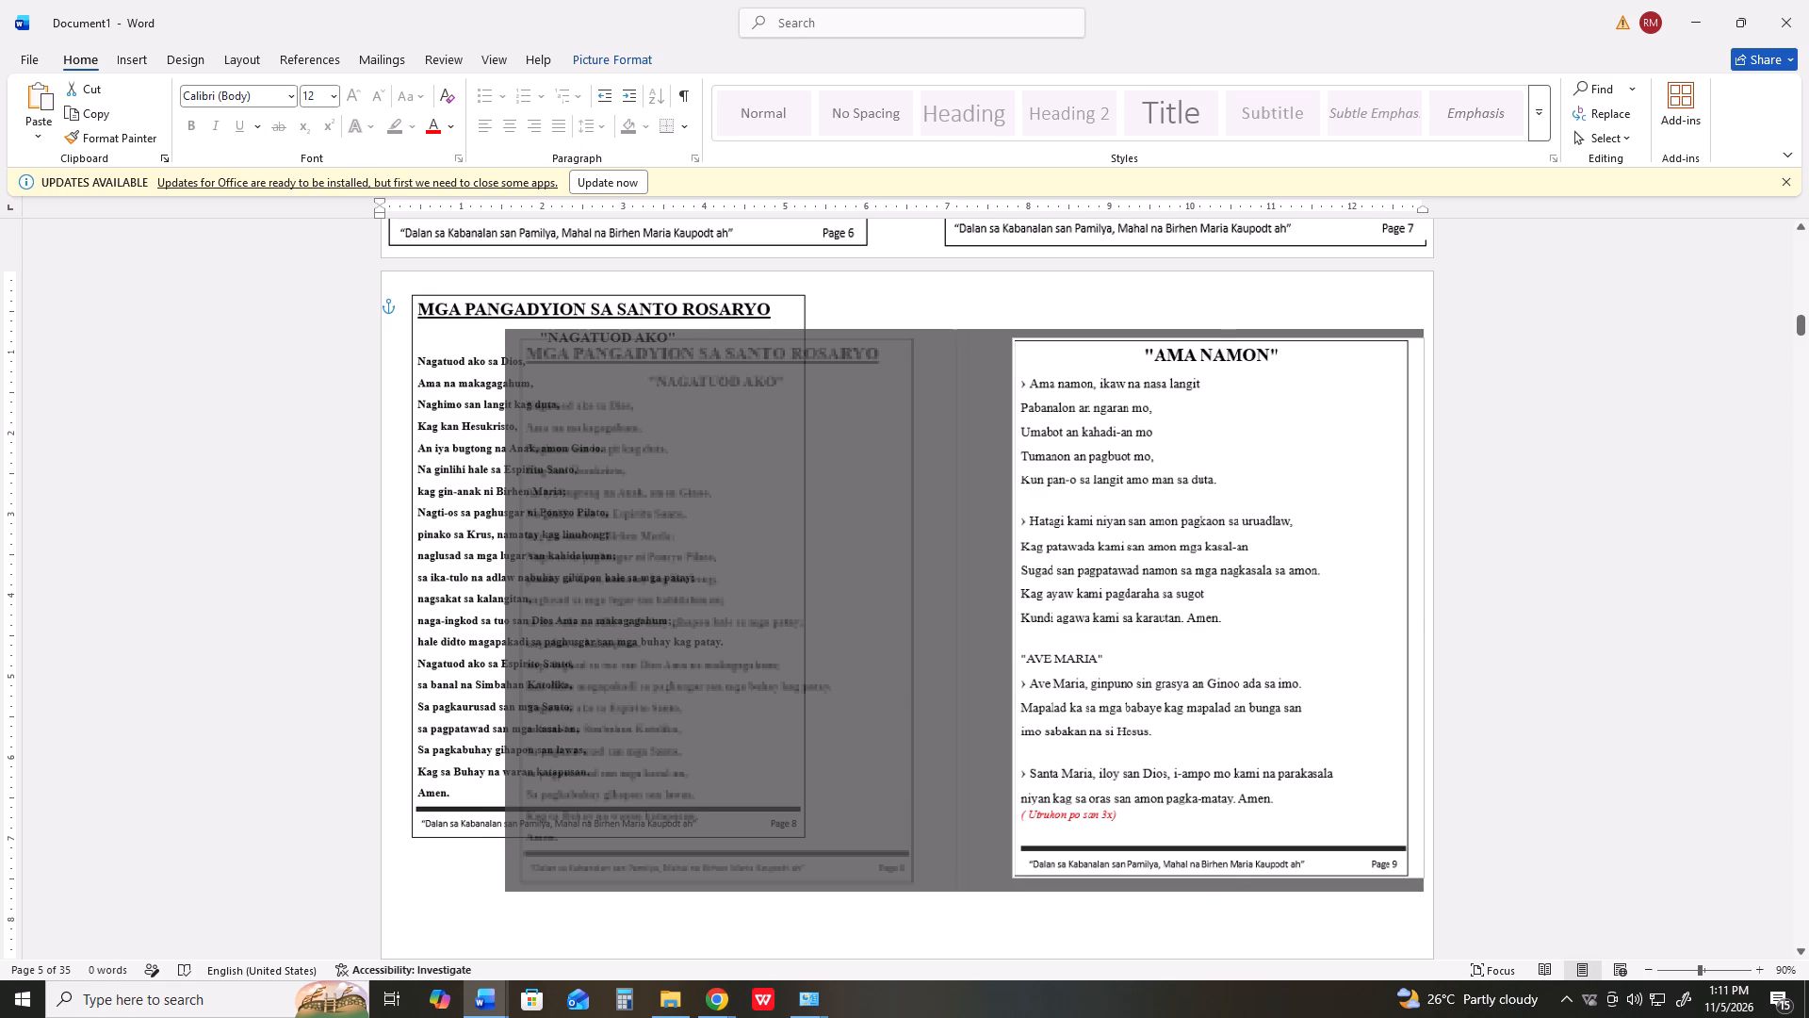
pyautogui.moveTo(1226, 878); pyautogui.dragTo(1226, 878)
pyautogui.moveTo(1421, 604); pyautogui.dragTo(1410, 608)
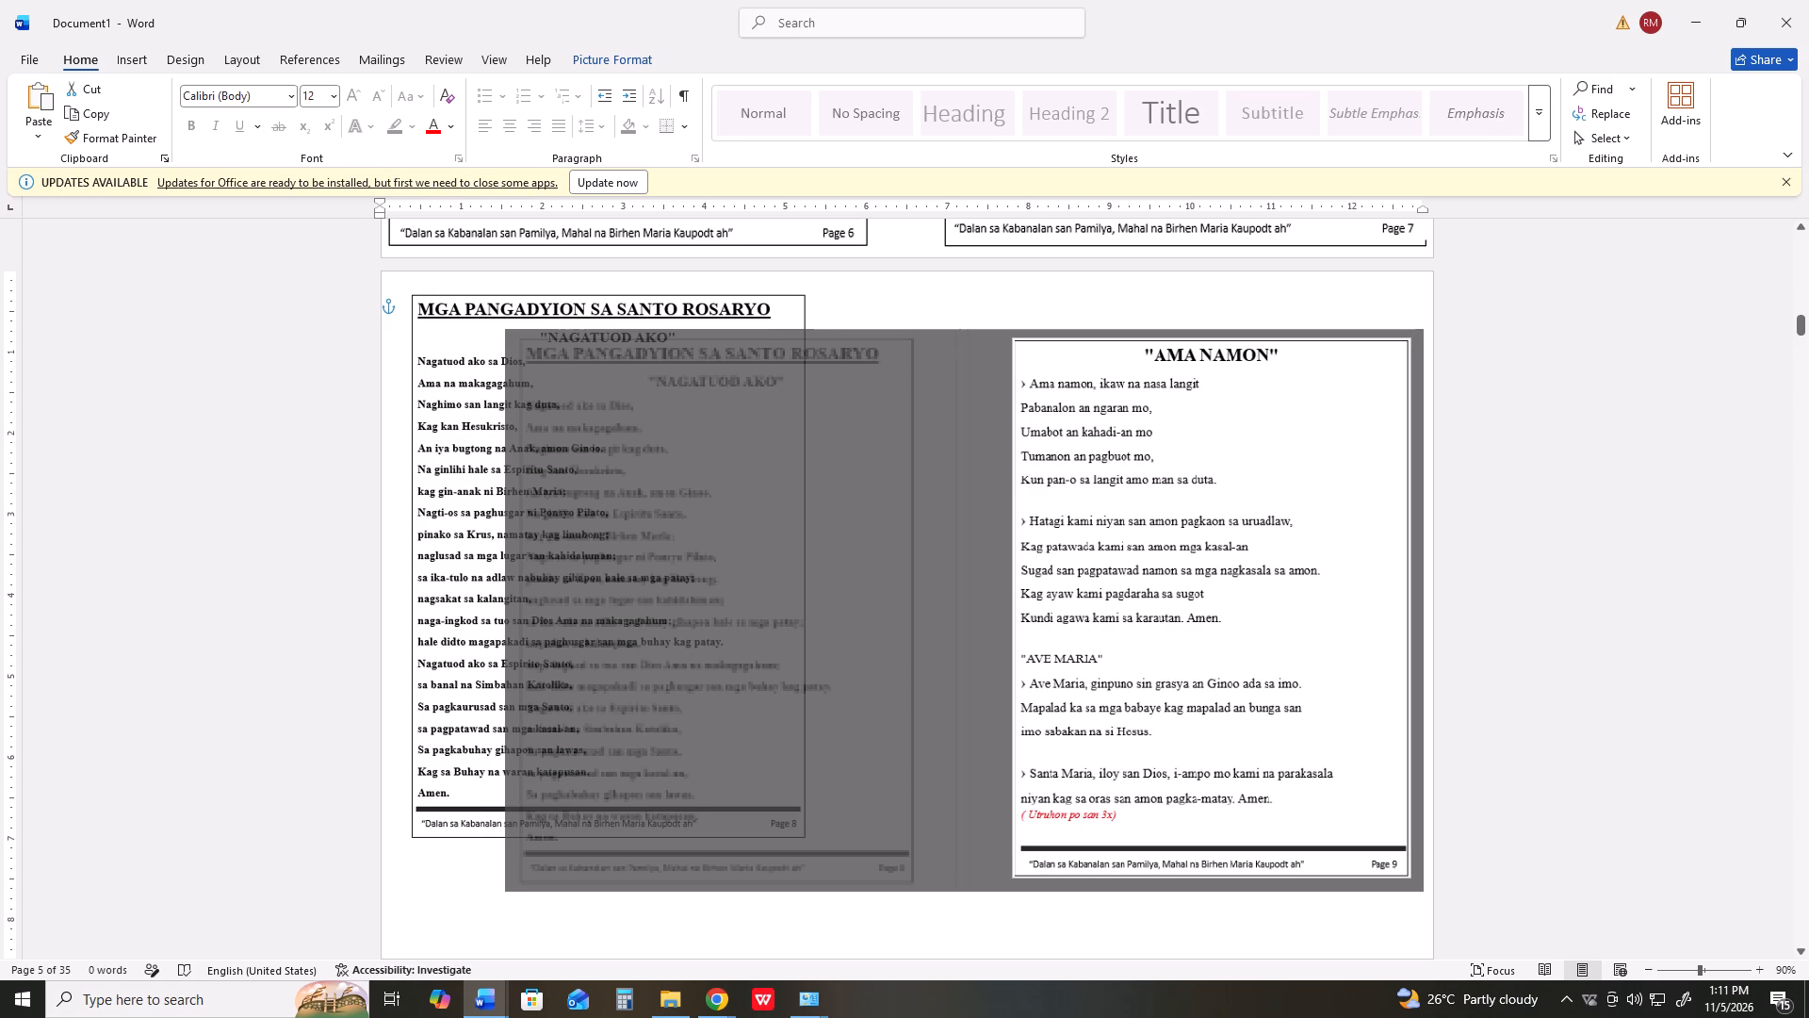
pyautogui.moveTo(1410, 608); pyautogui.dragTo(1410, 611)
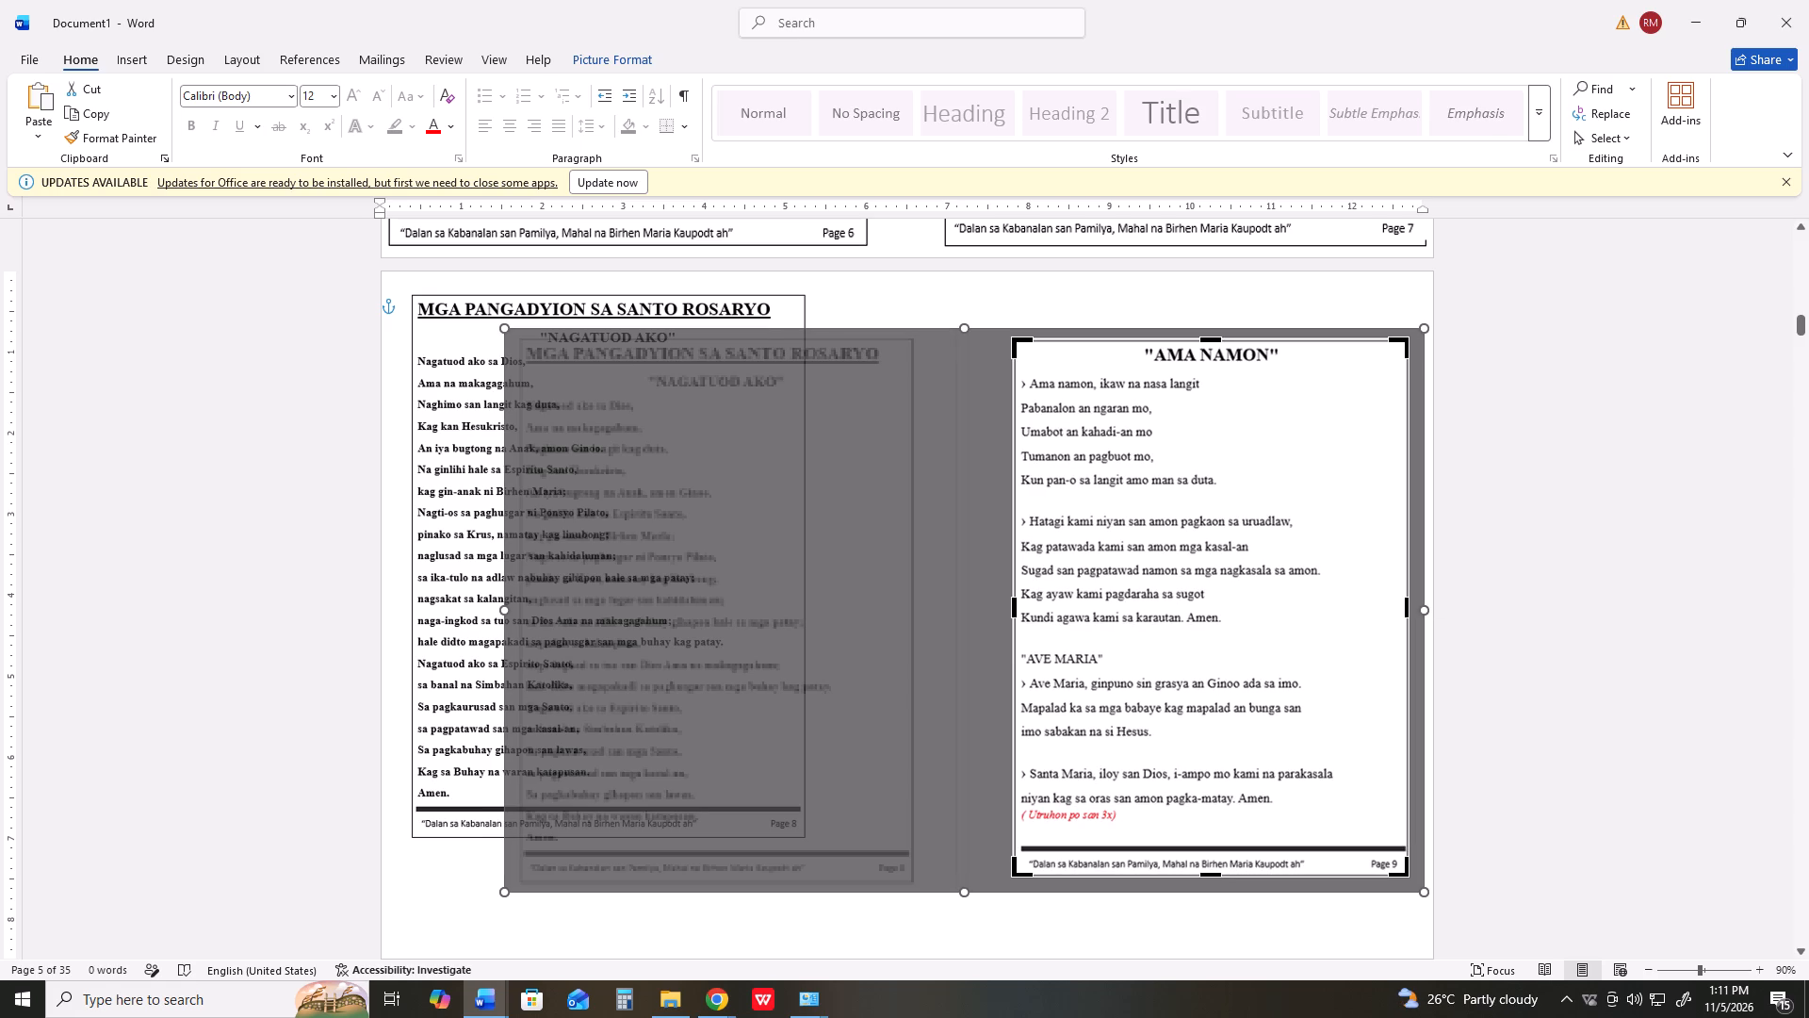
pyautogui.press('Return')
# Move the page 9 picture to the document page's upper-right corner and enlarge it to fill the right half of the page.
pyautogui.moveTo(1306, 650); pyautogui.dragTo(1303, 618)
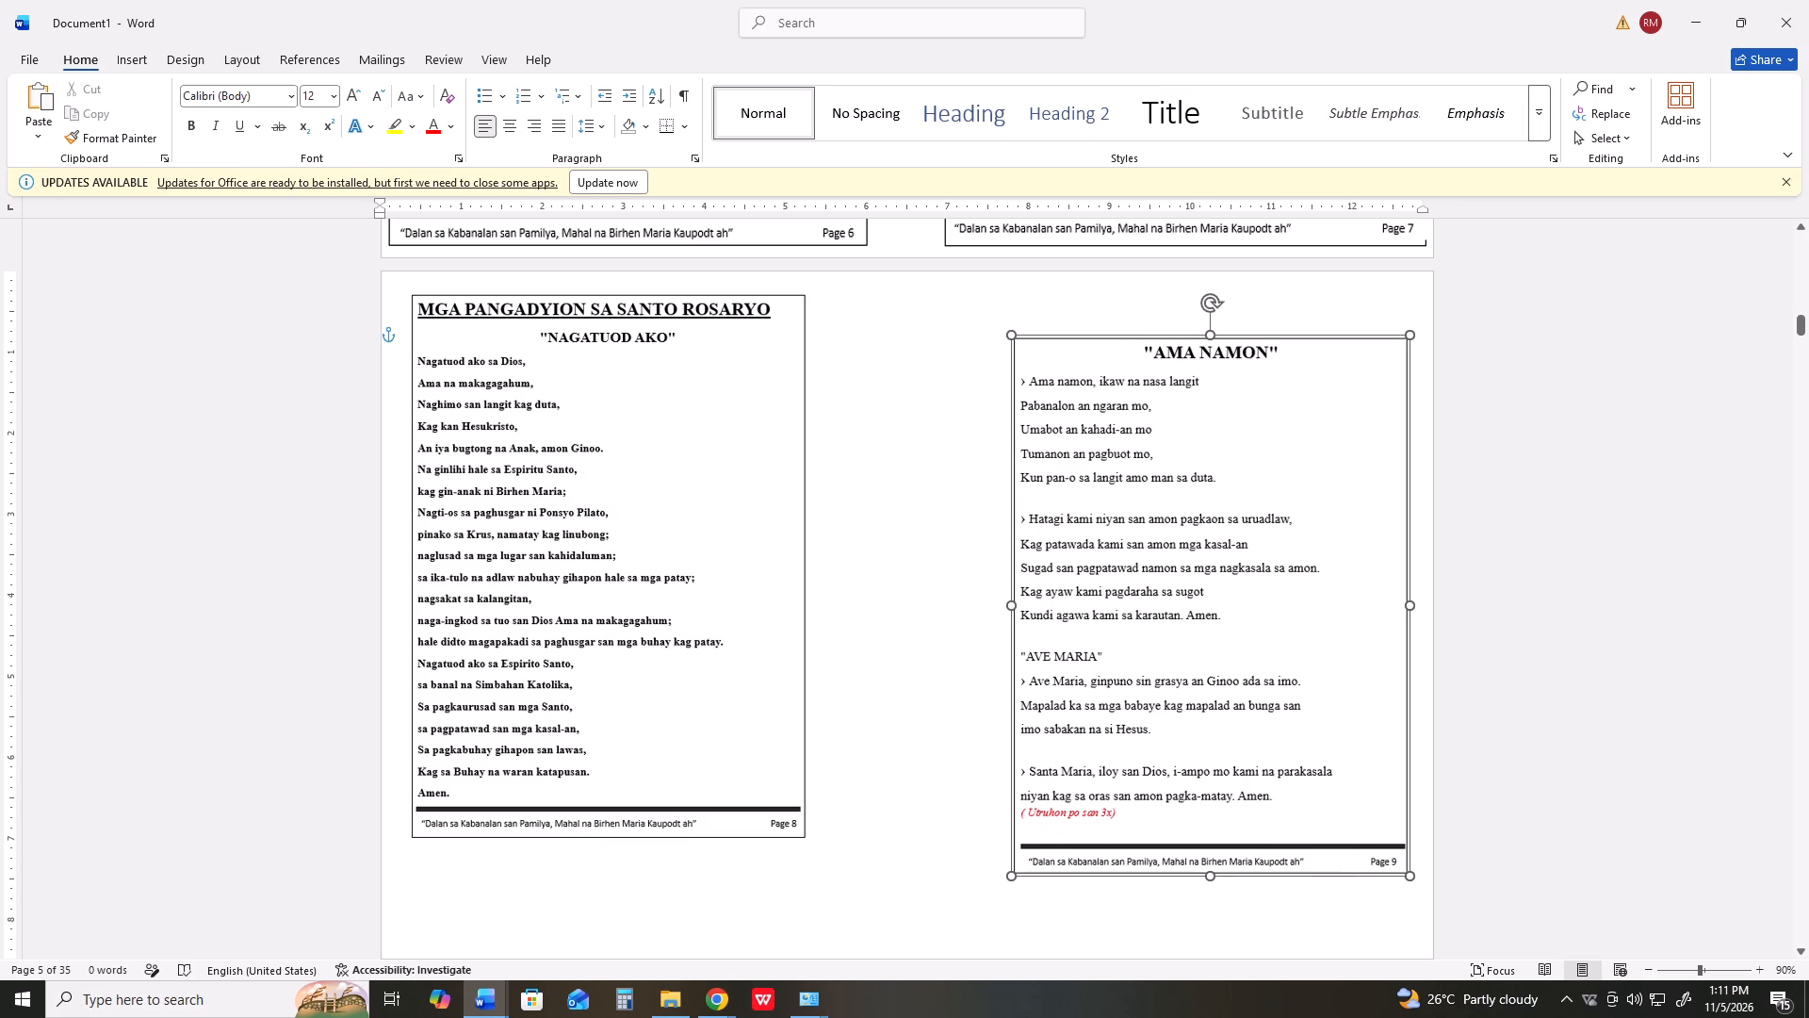
pyautogui.moveTo(1303, 618); pyautogui.dragTo(1320, 573)
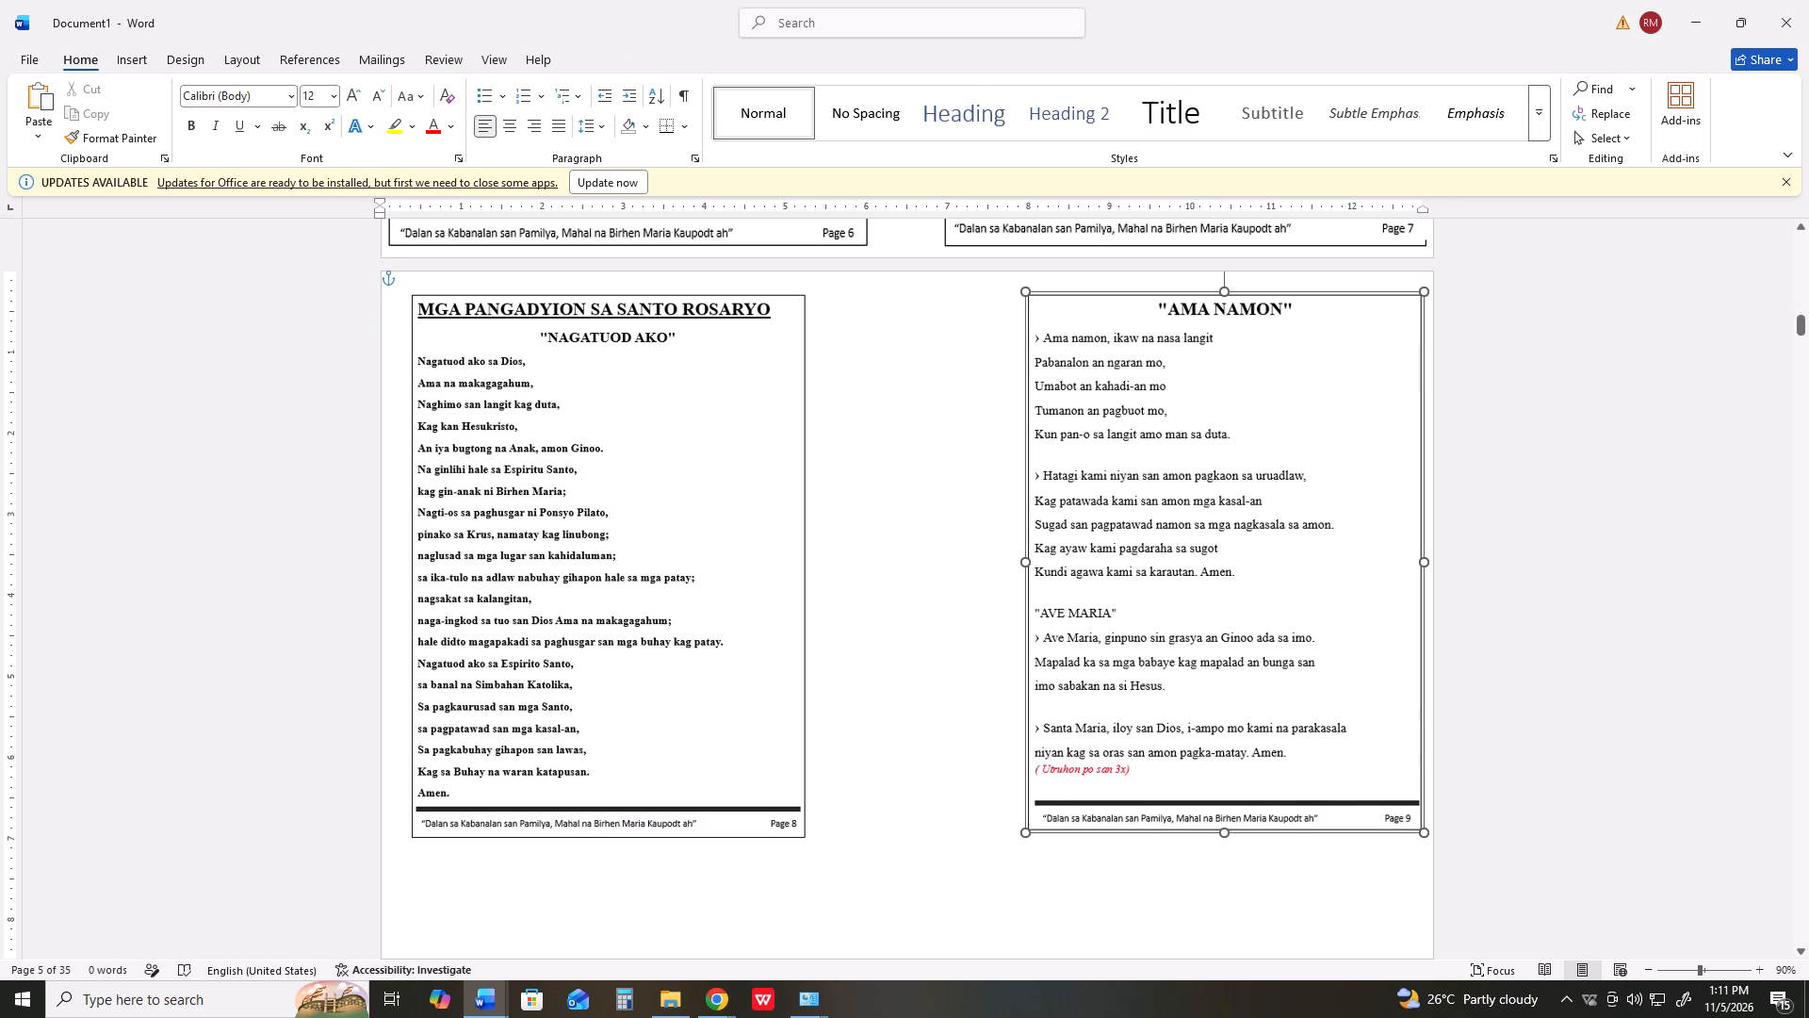
pyautogui.moveTo(1320, 573); pyautogui.dragTo(1321, 569)
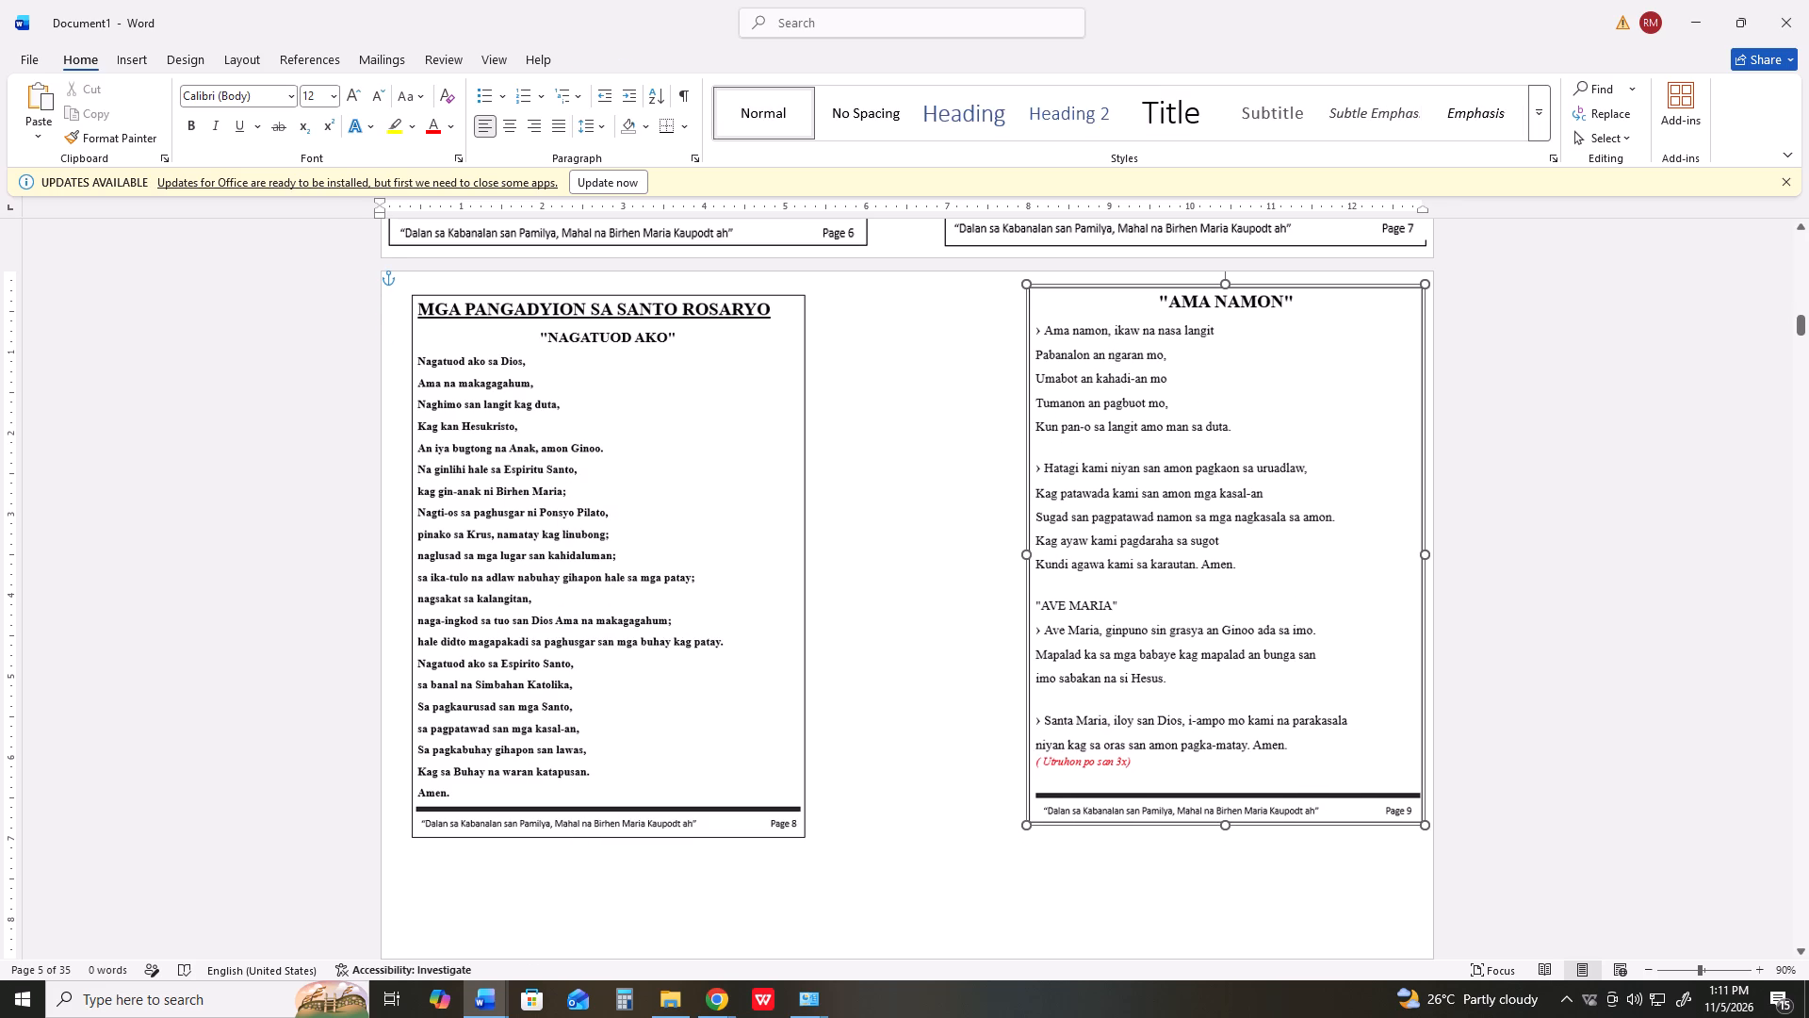
pyautogui.moveTo(1321, 569); pyautogui.dragTo(1325, 569)
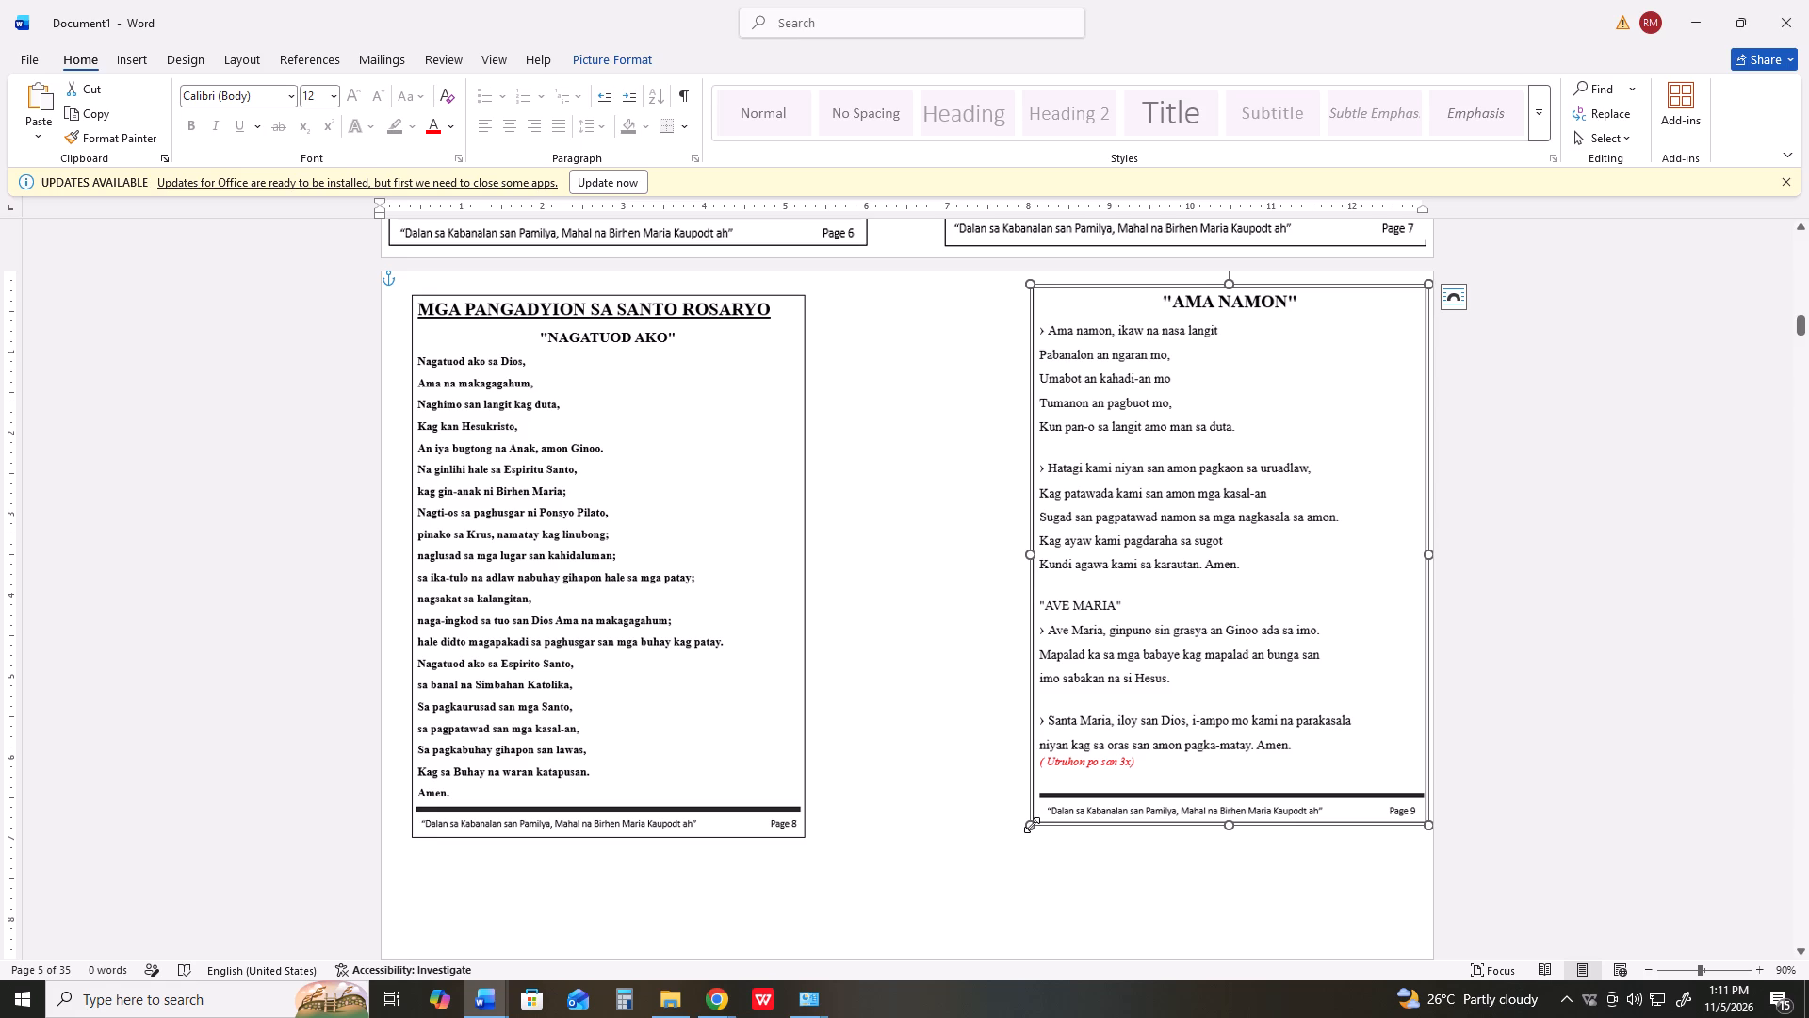
pyautogui.moveTo(1032, 825); pyautogui.dragTo(952, 878)
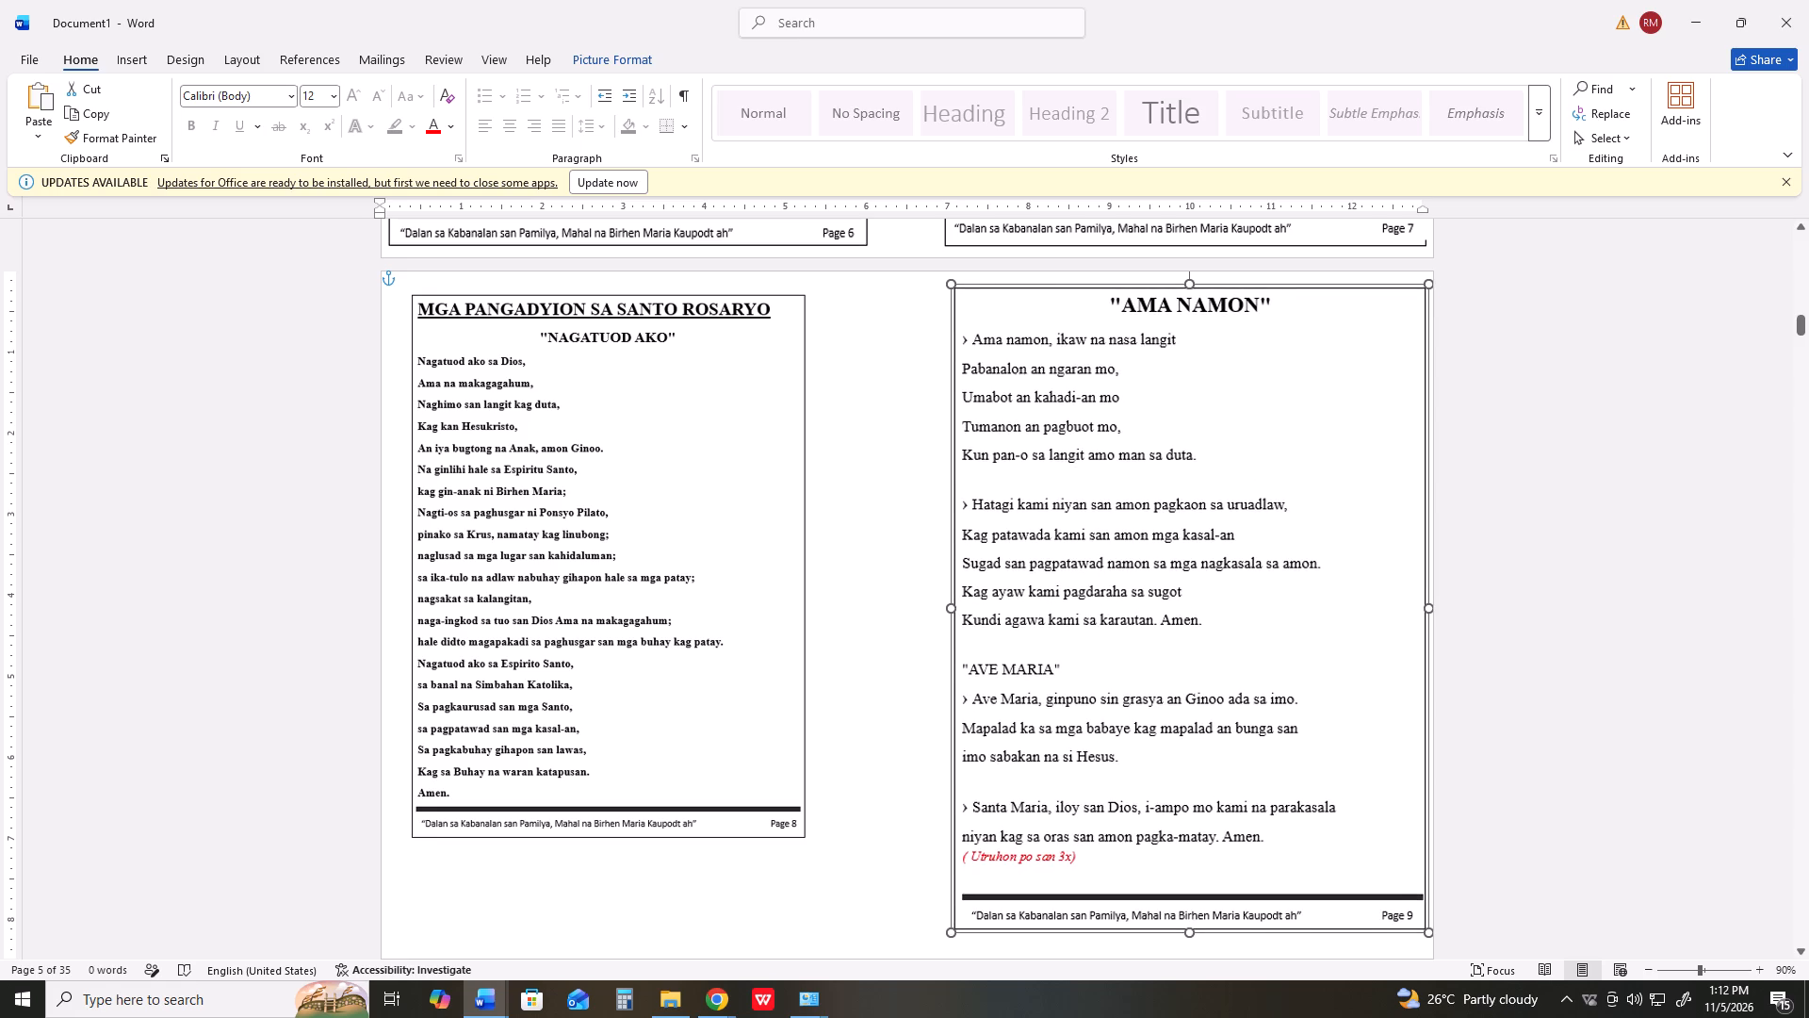
pyautogui.moveTo(952, 878); pyautogui.dragTo(941, 881)
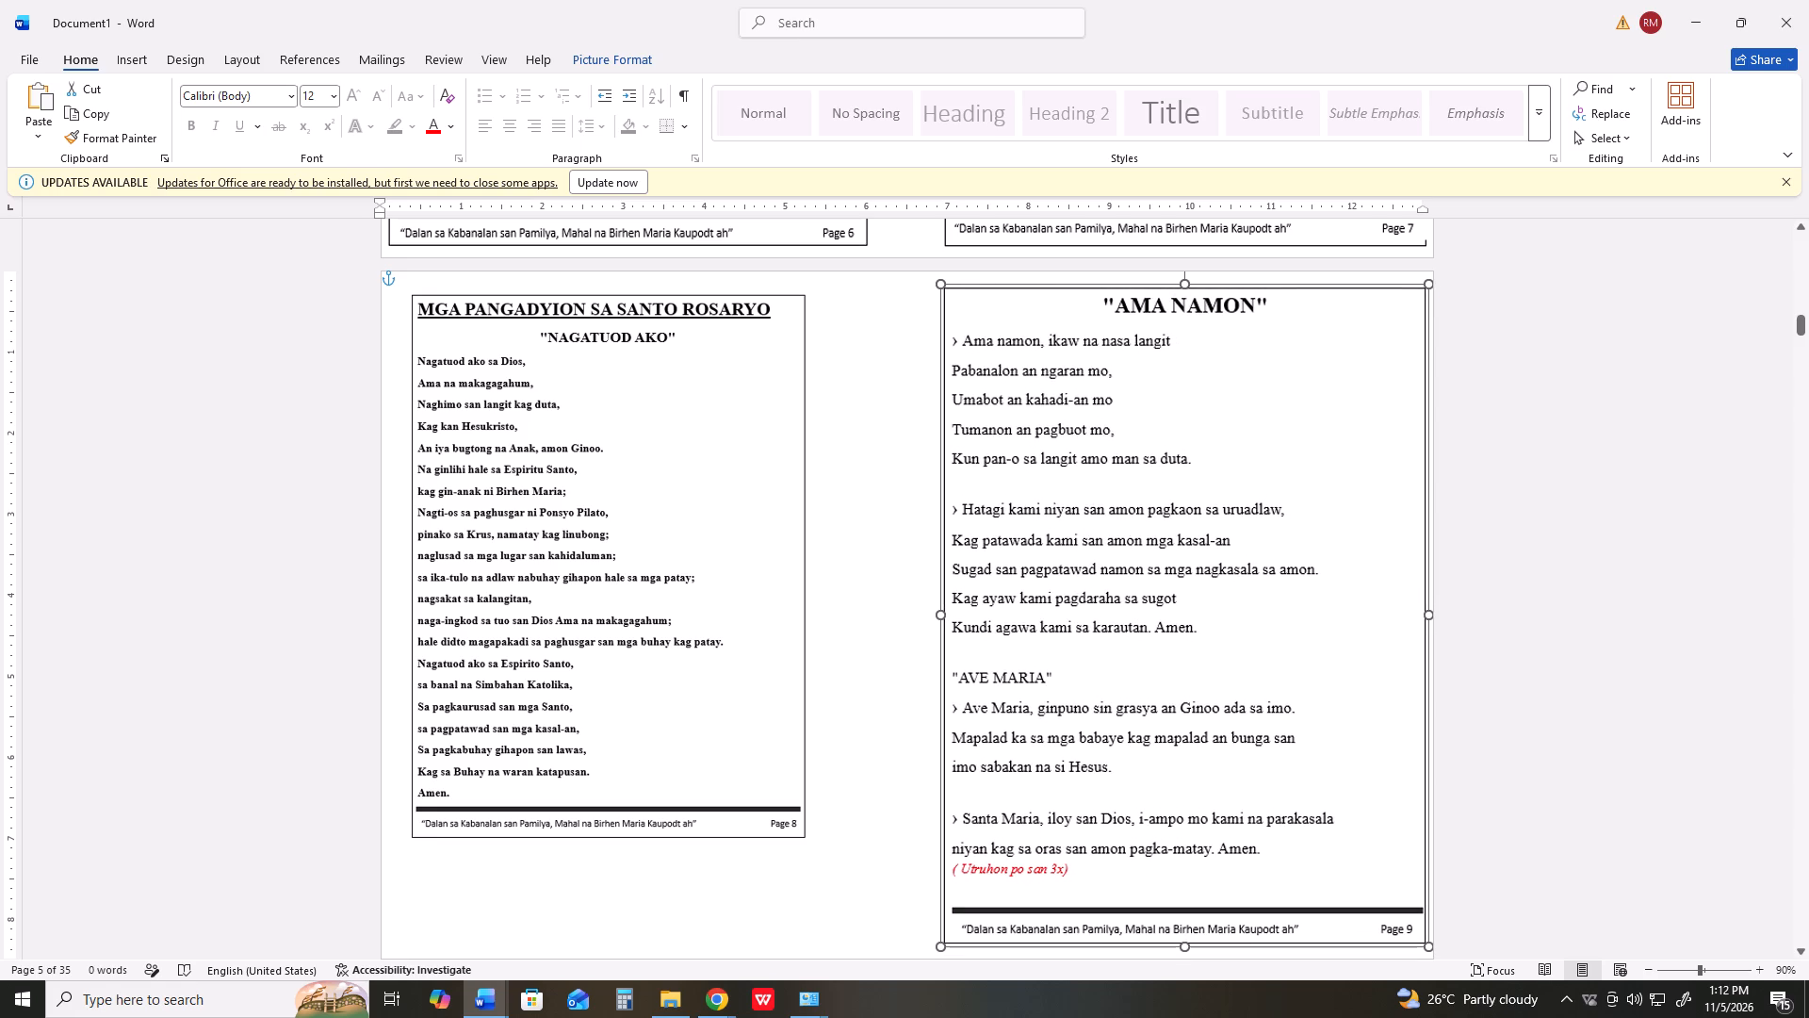
pyautogui.moveTo(941, 881); pyautogui.dragTo(935, 886)
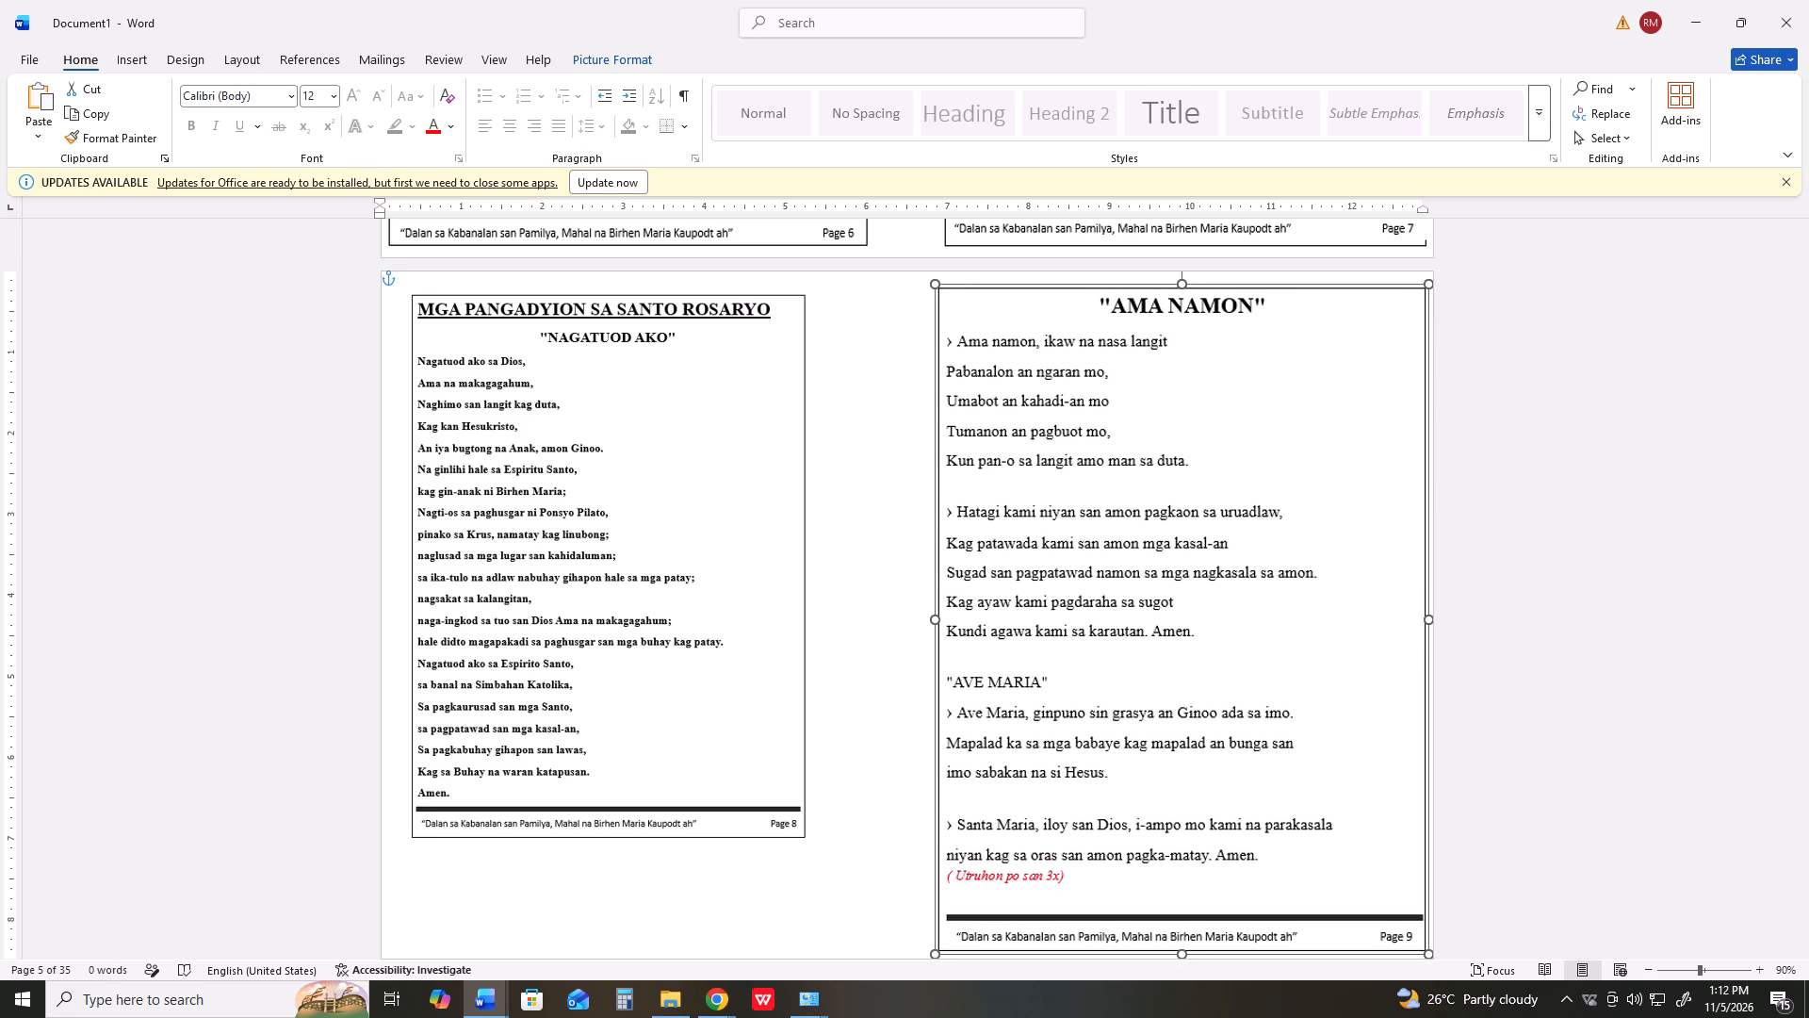
pyautogui.moveTo(935, 886); pyautogui.dragTo(940, 883)
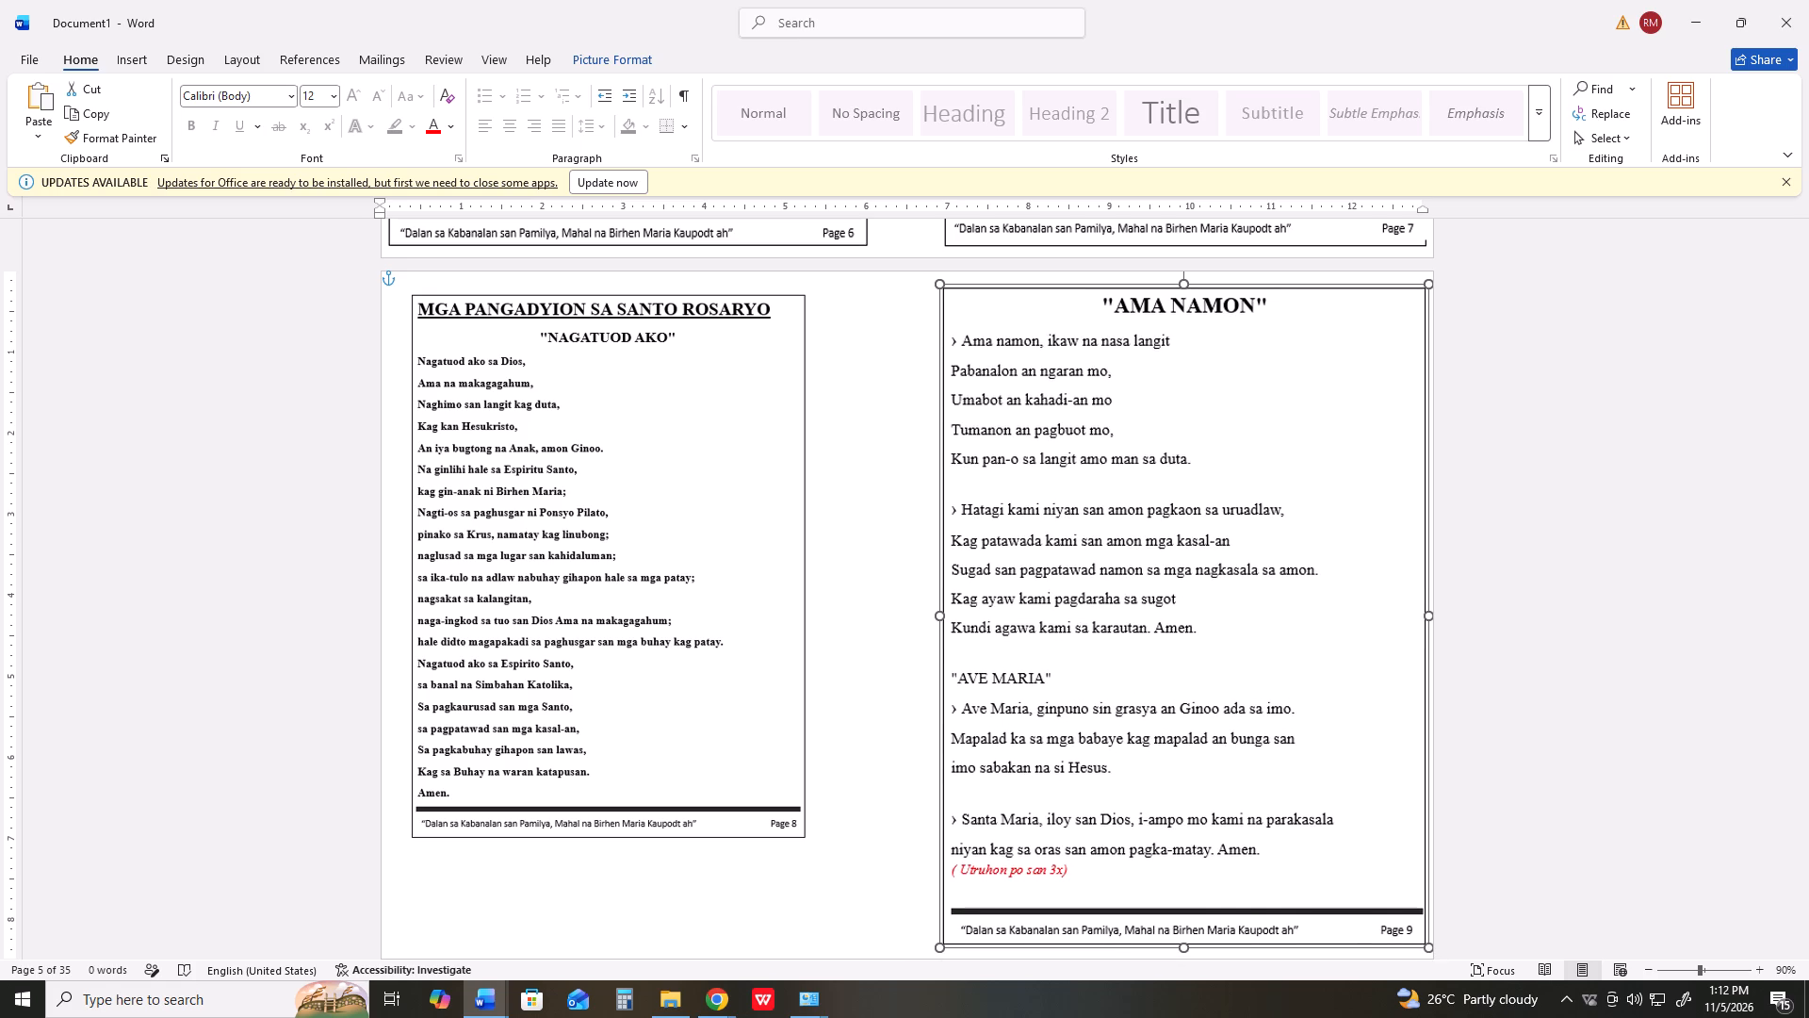
pyautogui.moveTo(940, 883); pyautogui.dragTo(937, 886)
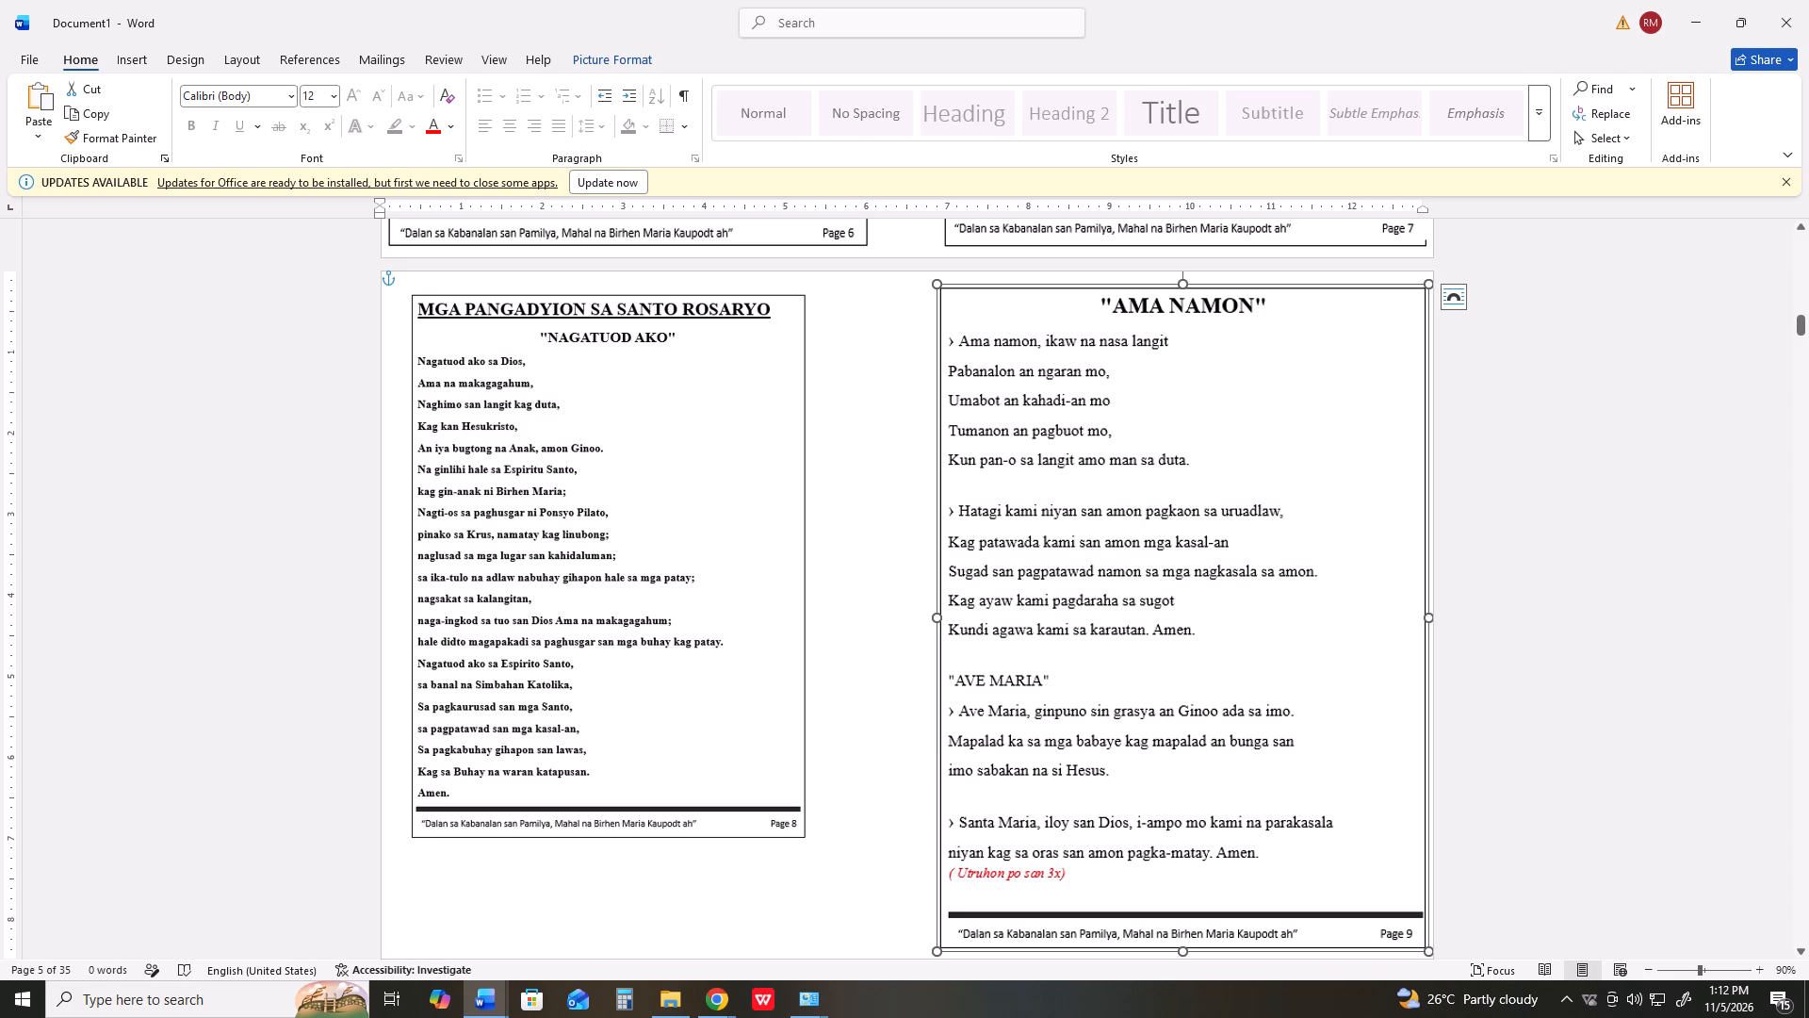
pyautogui.click(939, 620)
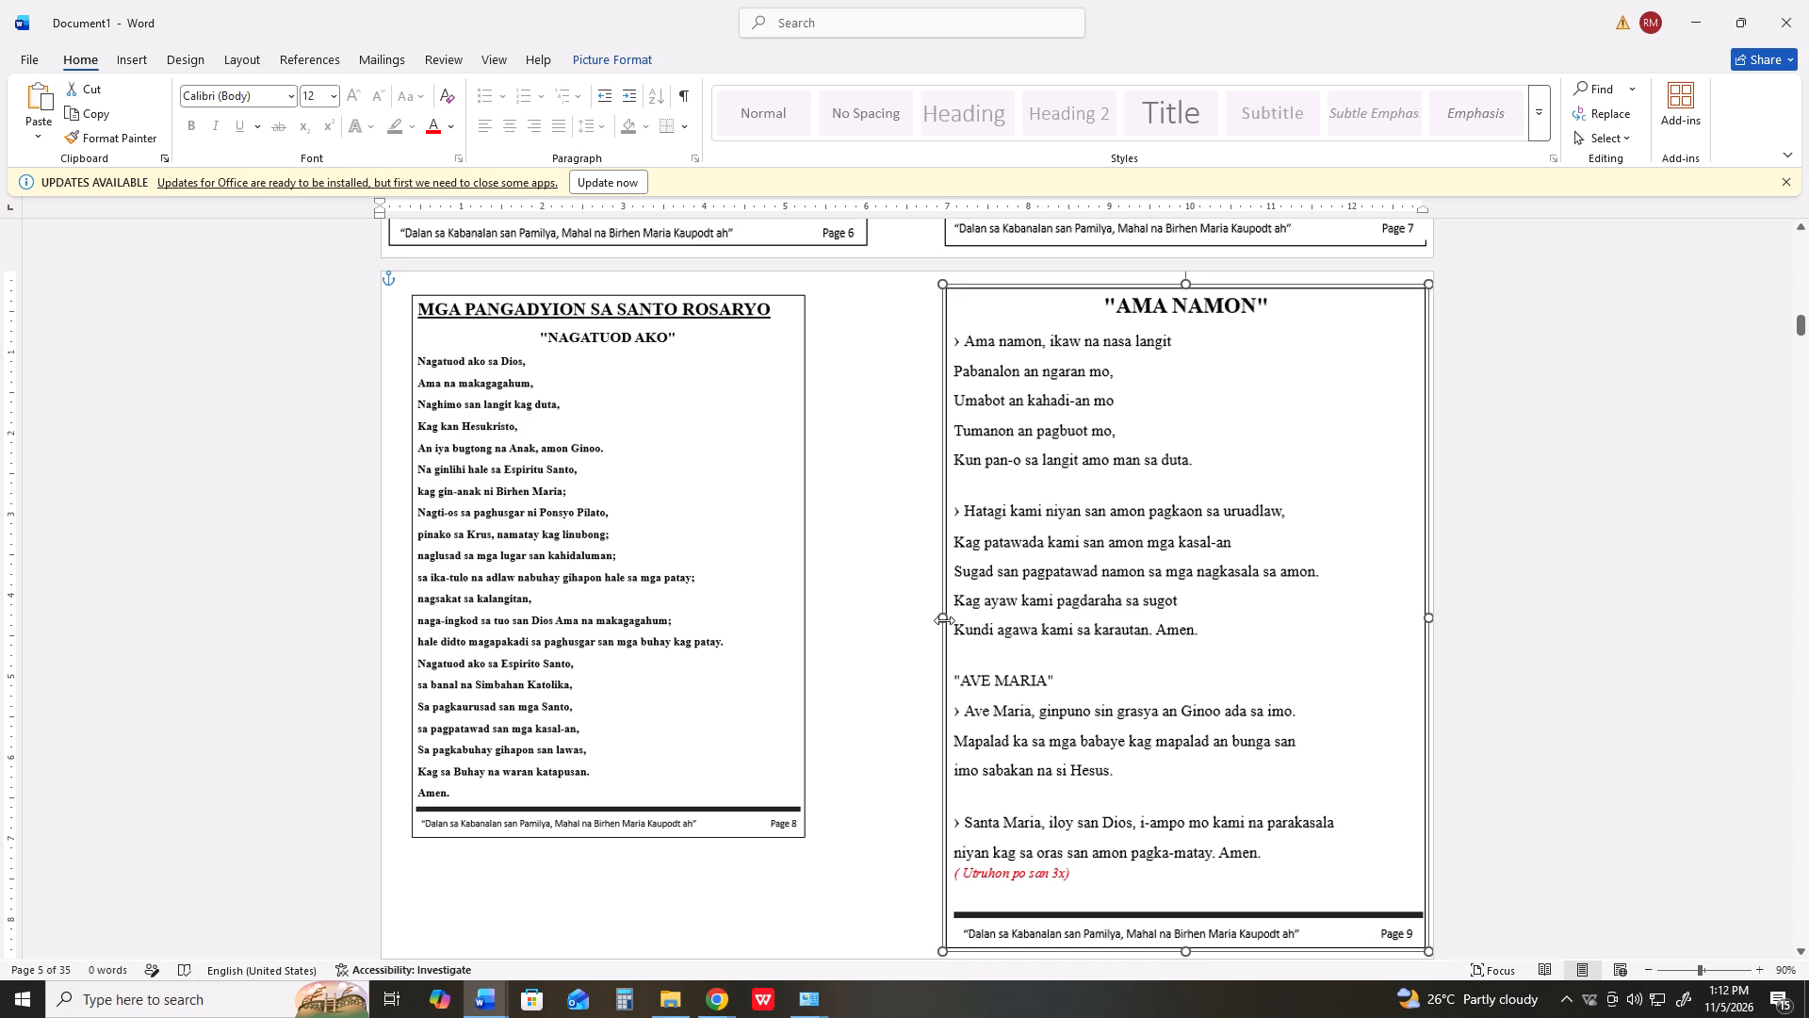
pyautogui.click(905, 613)
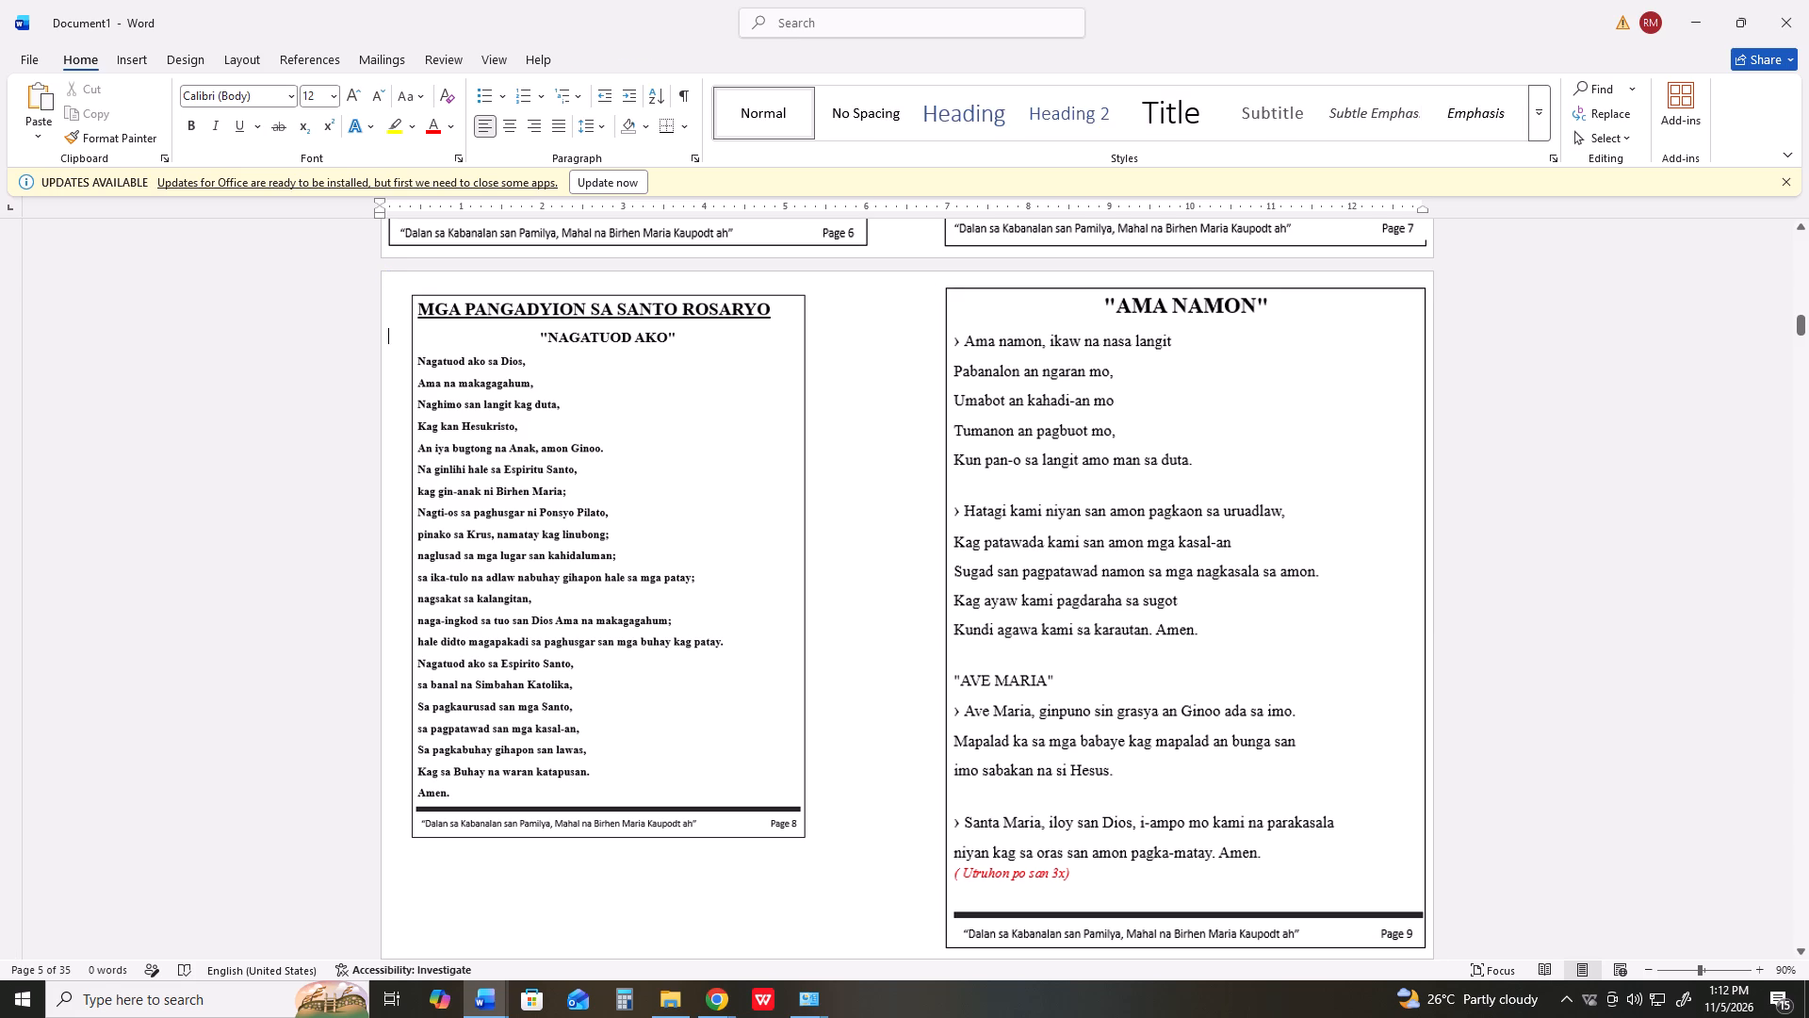
# Move the page 8 picture to the document page's upper-left corner and enlarge it to match the page 9 picture's height.
pyautogui.moveTo(676, 577); pyautogui.dragTo(656, 574)
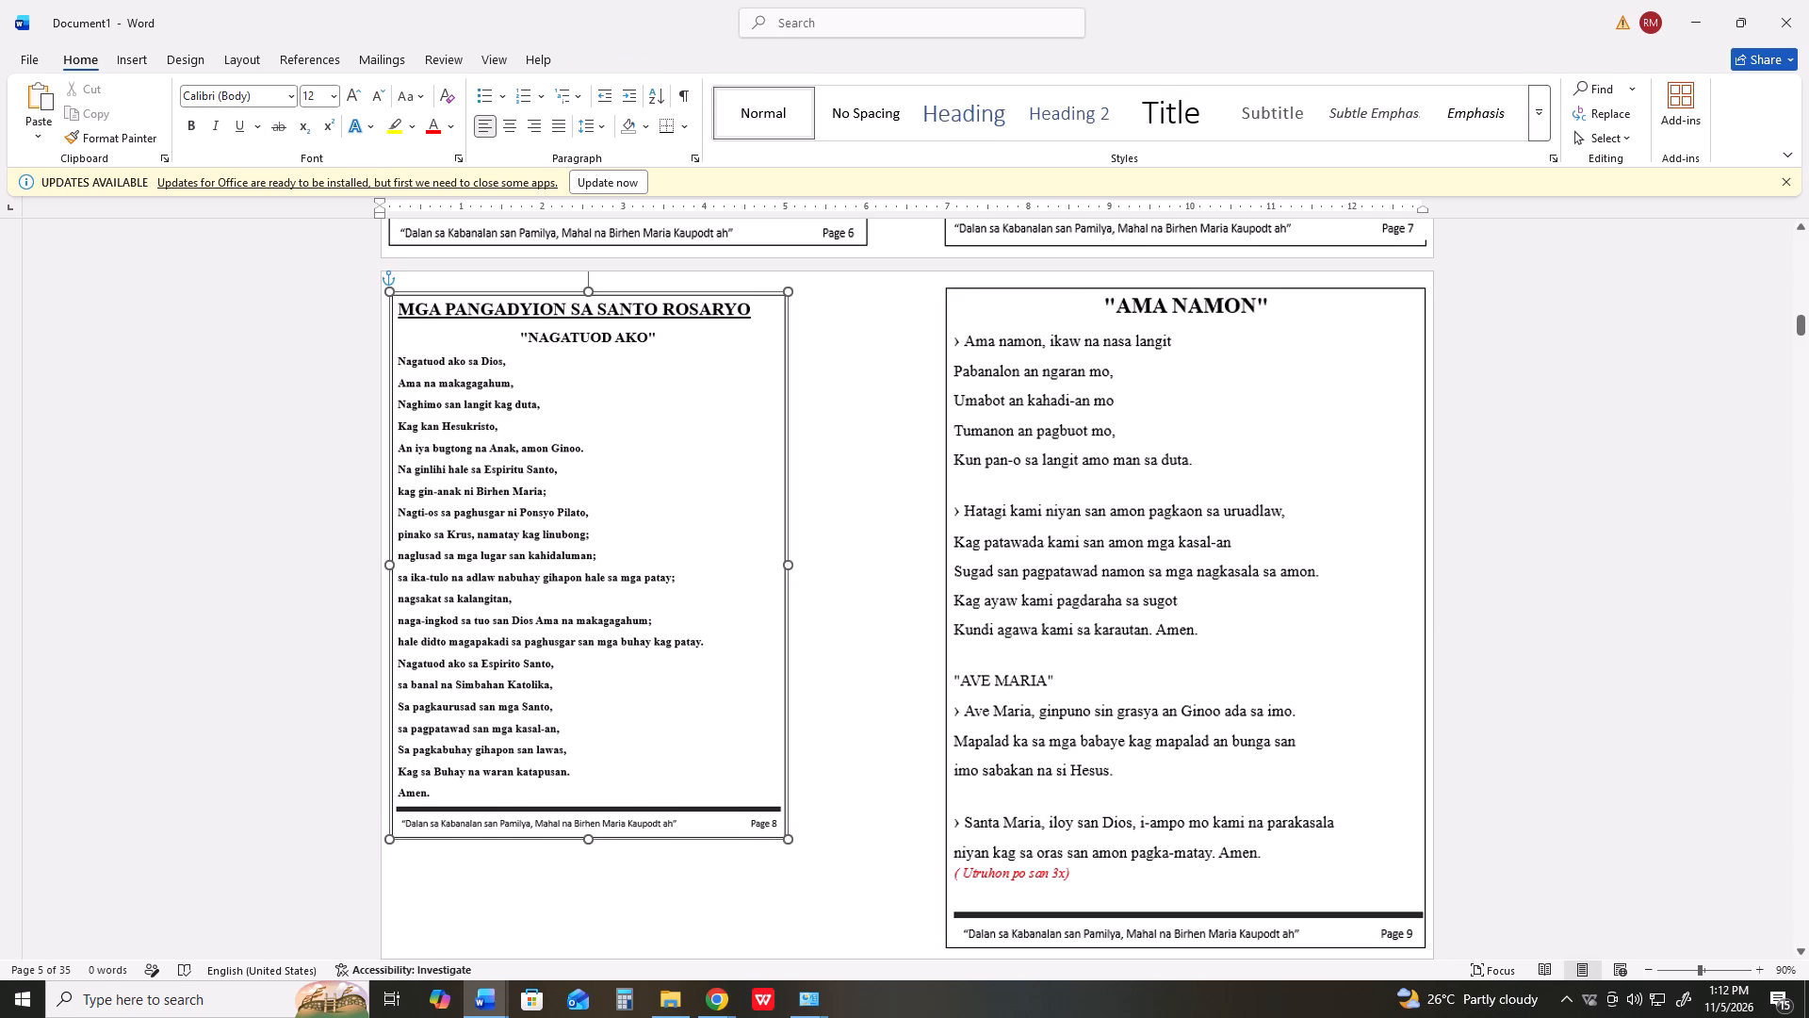
pyautogui.moveTo(656, 574); pyautogui.dragTo(654, 571)
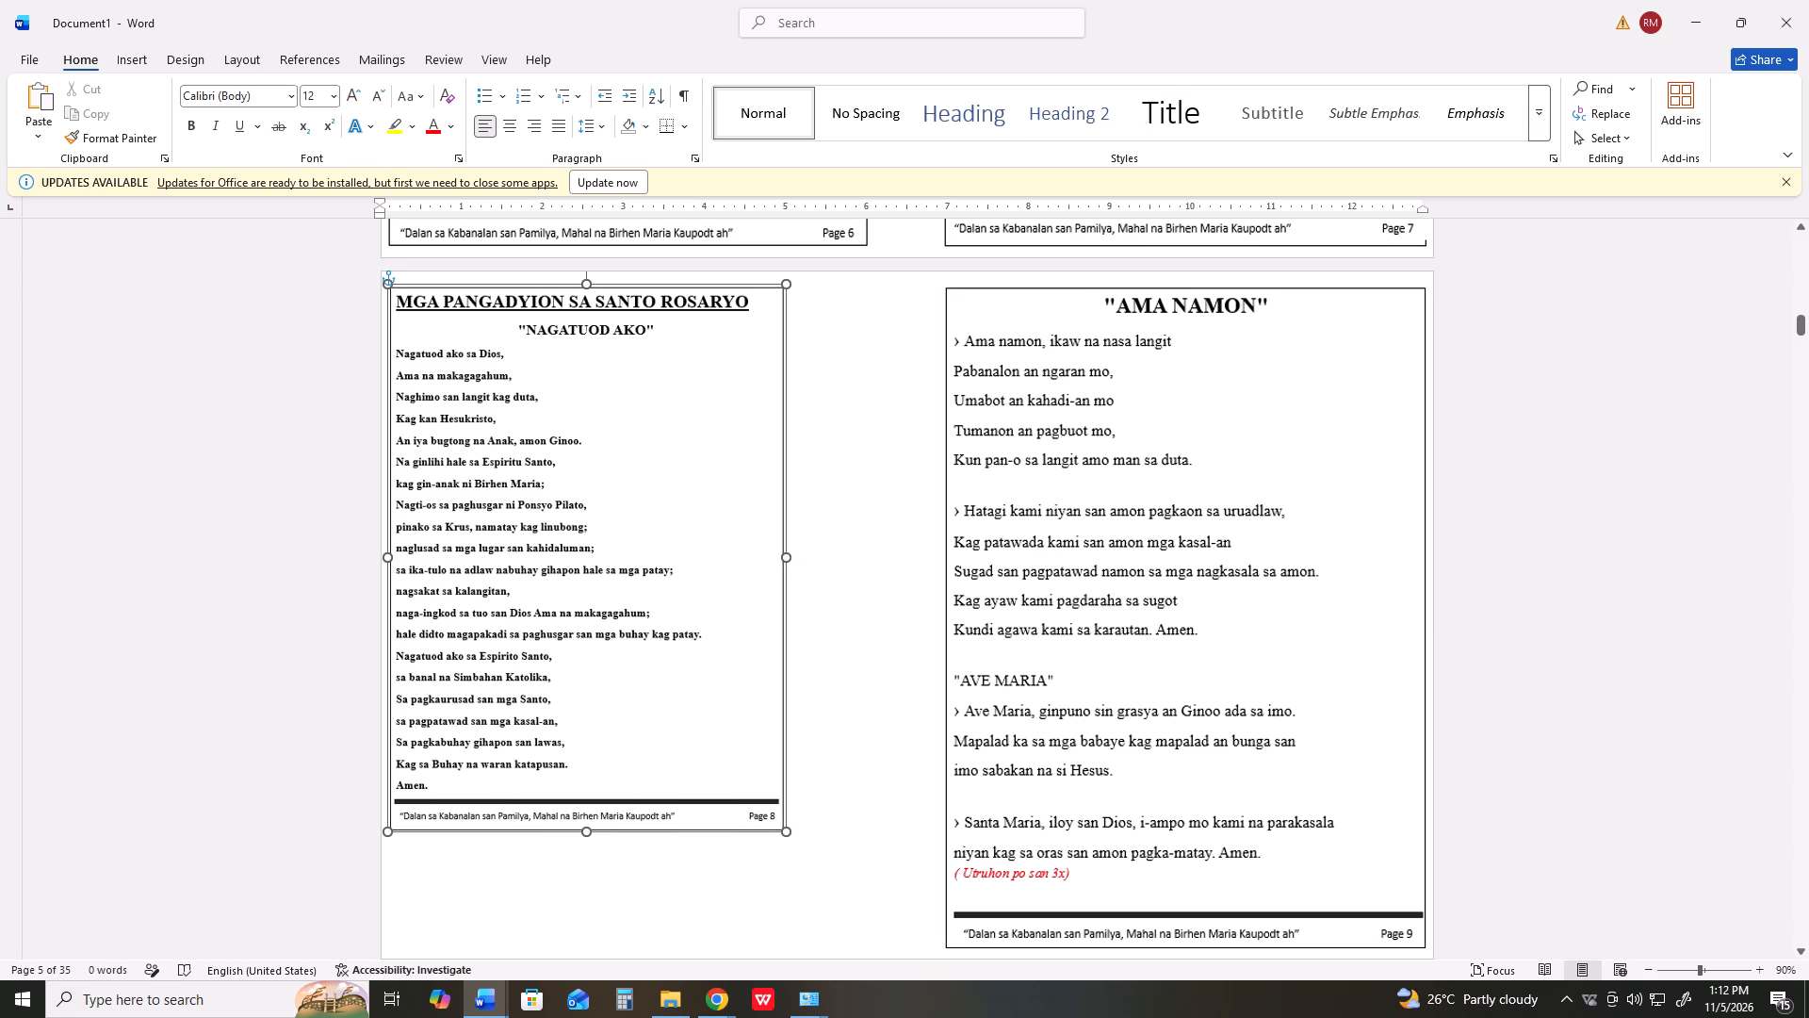
pyautogui.moveTo(654, 571); pyautogui.dragTo(653, 571)
pyautogui.moveTo(782, 834); pyautogui.dragTo(799, 844)
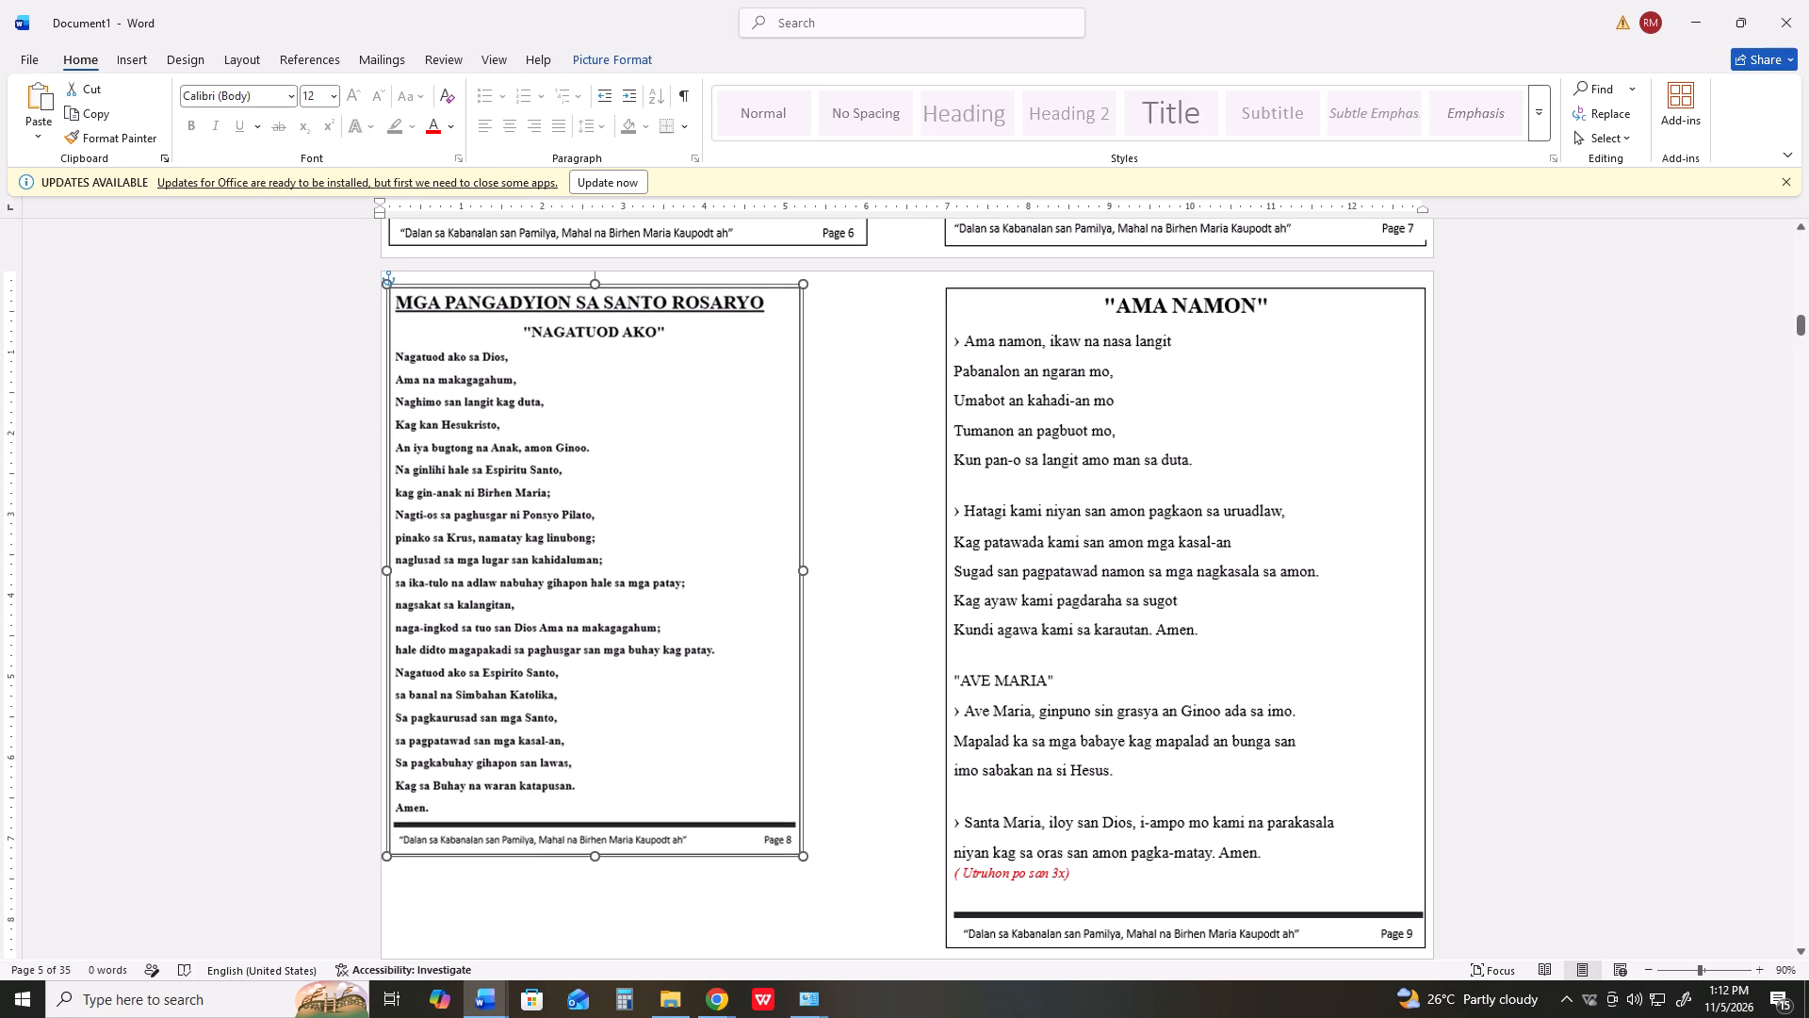
pyautogui.moveTo(799, 844); pyautogui.dragTo(859, 878)
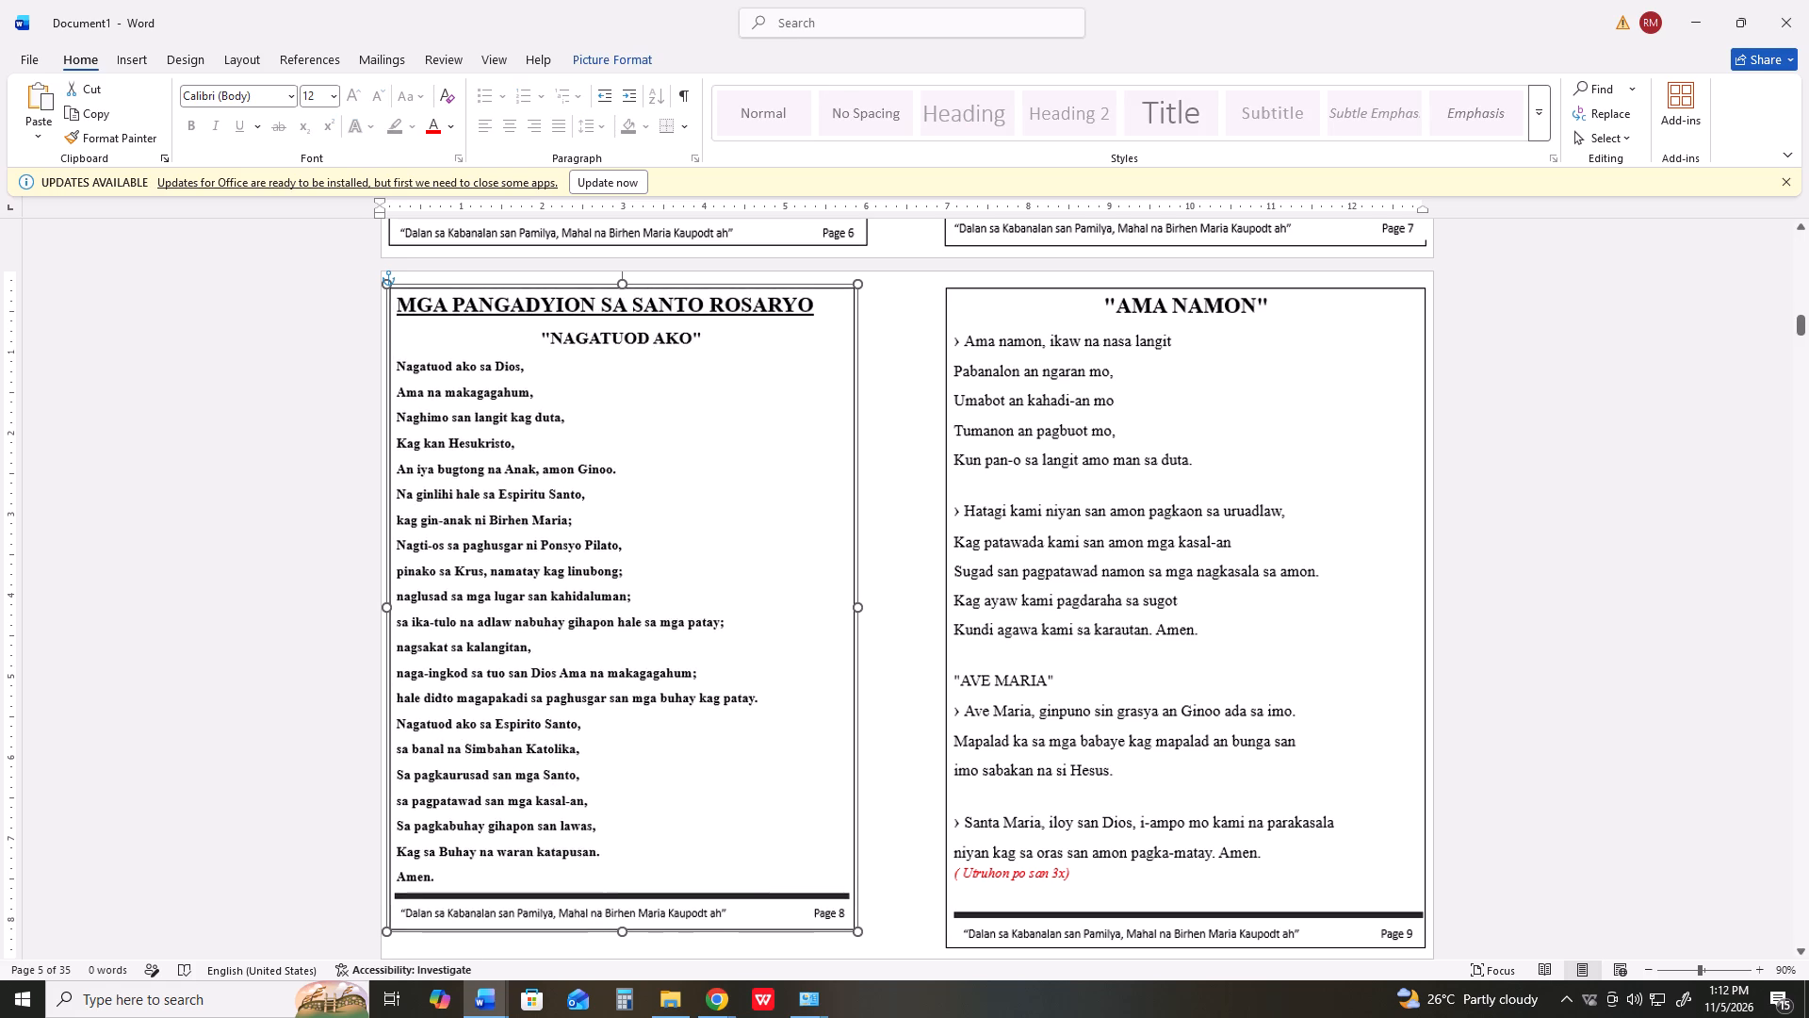
pyautogui.moveTo(859, 878); pyautogui.dragTo(872, 886)
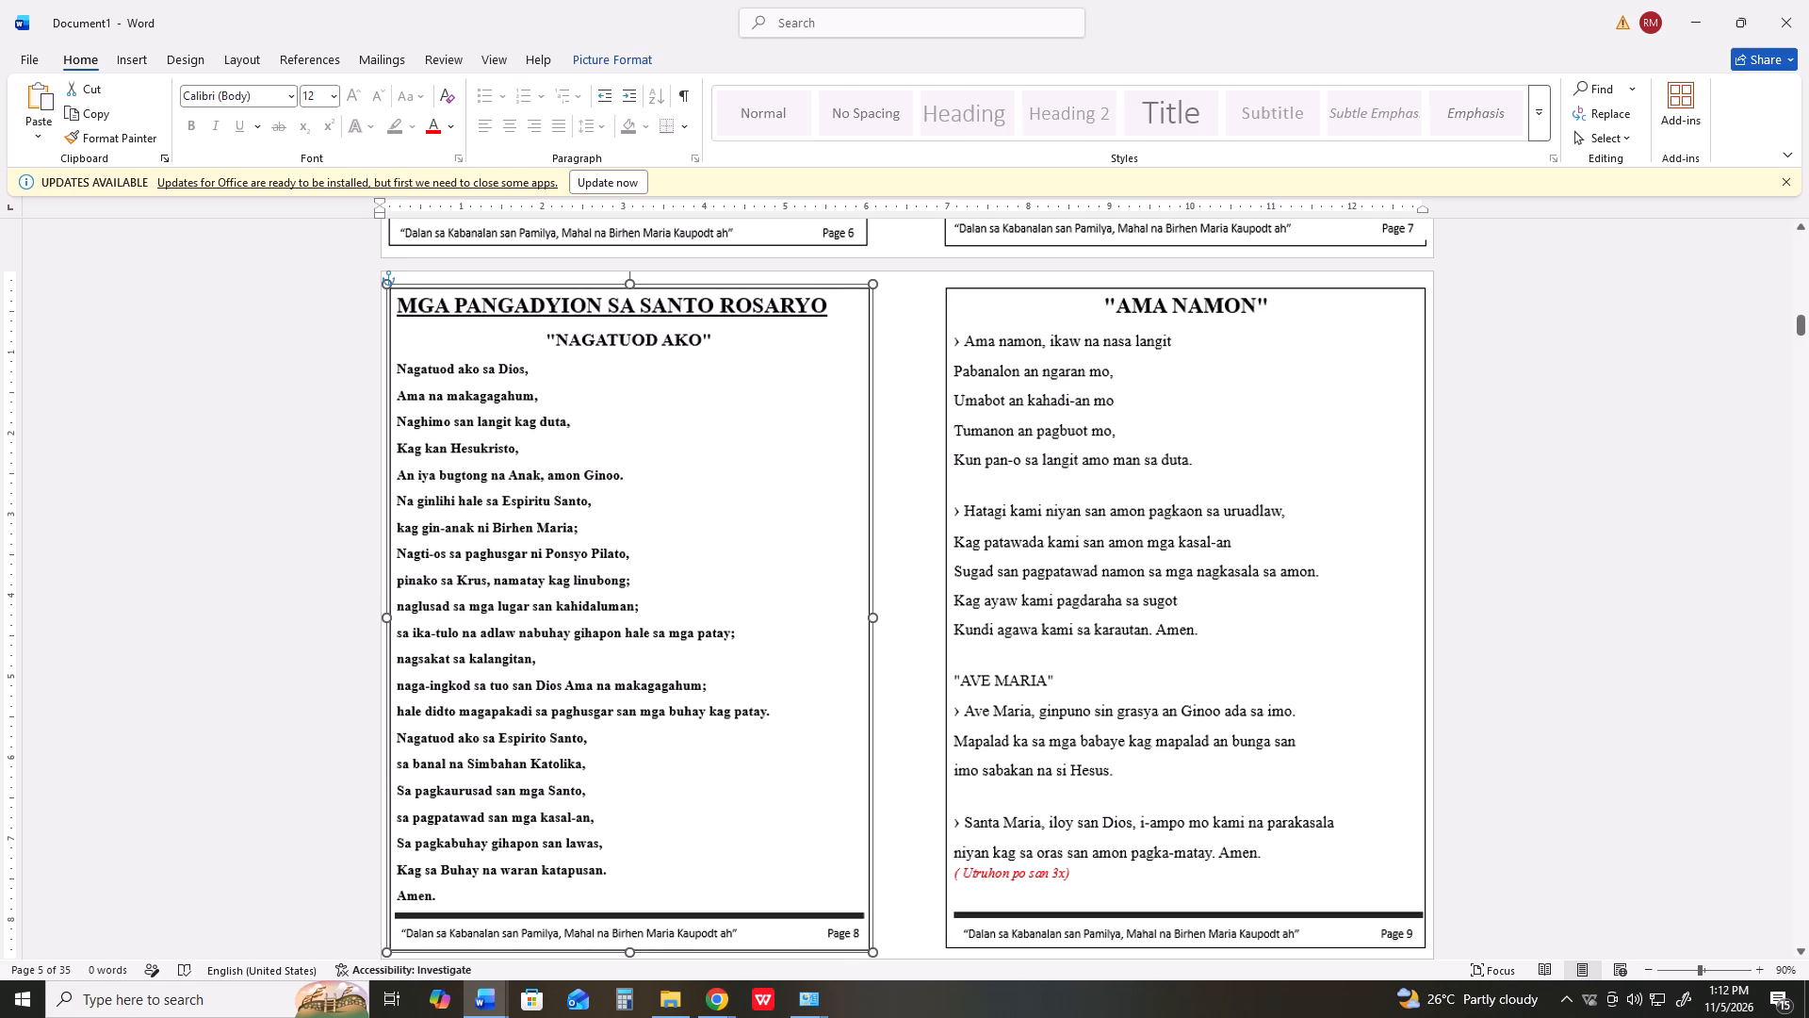
# Shift the page 8 picture very slightly toward the document page's upper-left corner and deselect it.
pyautogui.moveTo(872, 886); pyautogui.dragTo(872, 884)
pyautogui.click(920, 804)
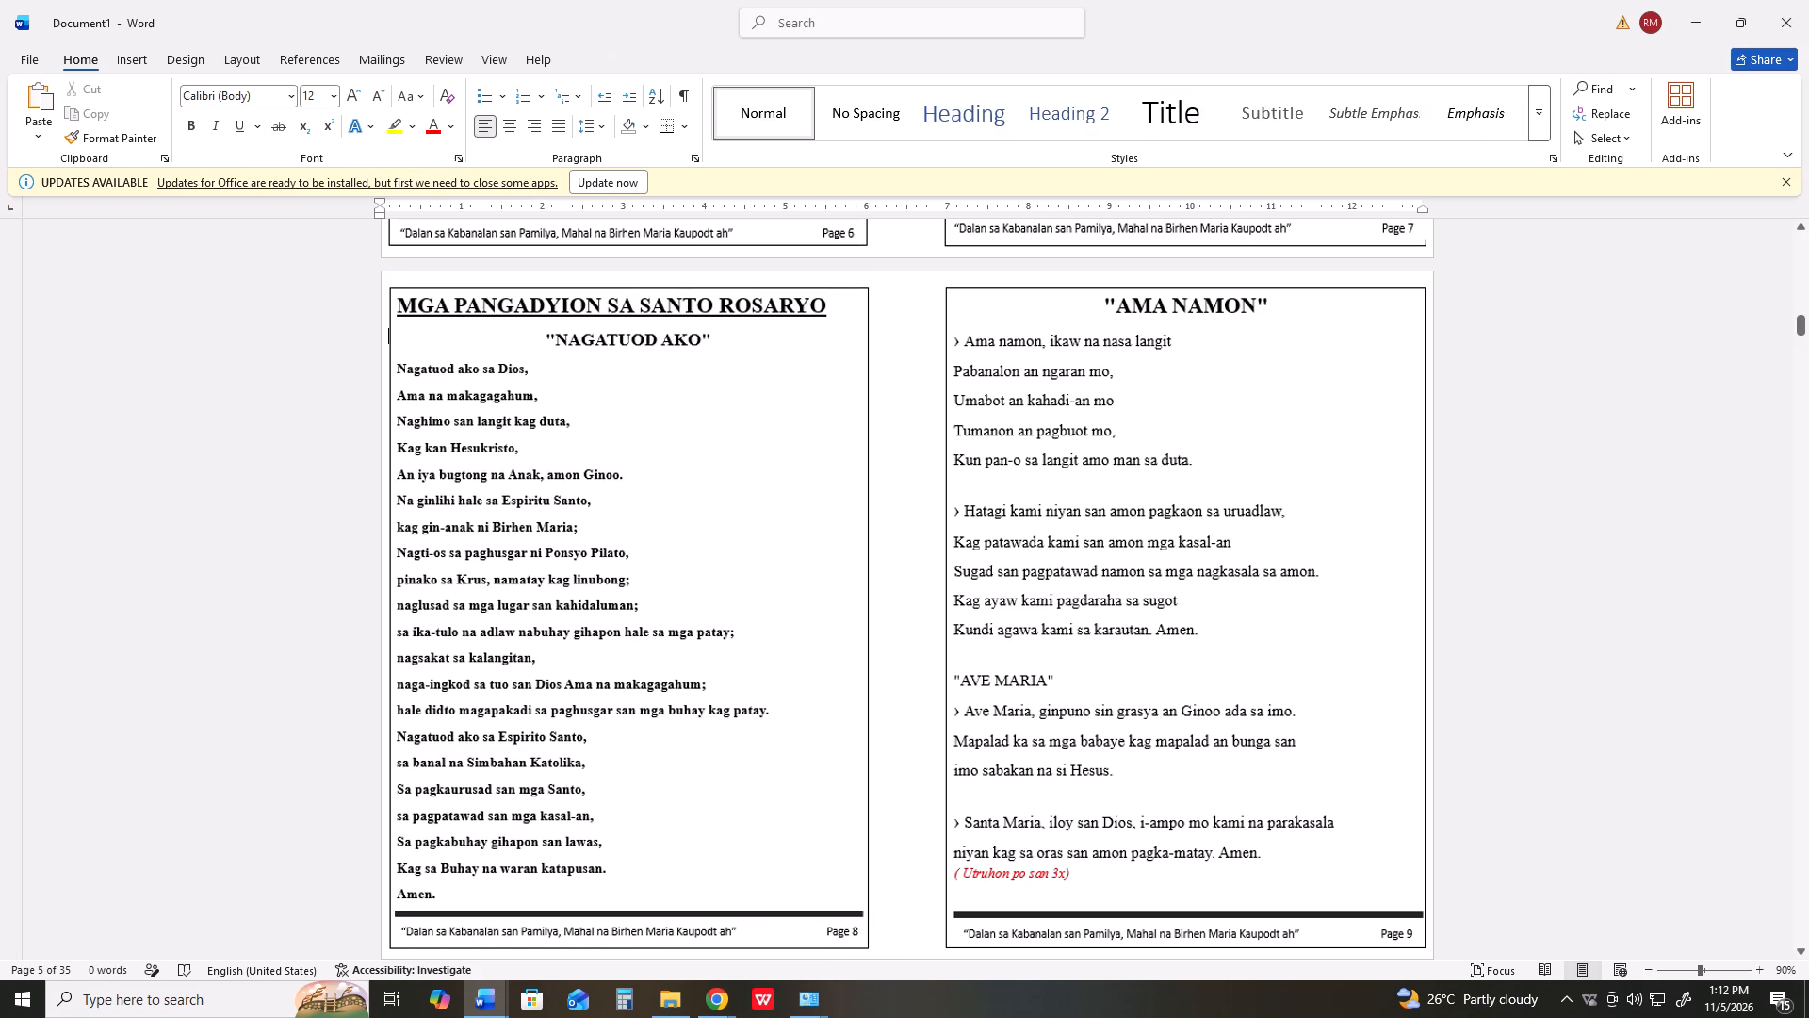
# Nudge the page 8 picture, "Nagatuod Ako", one small increment to the left on the document page.
pyautogui.scroll(-1, 914, 769)
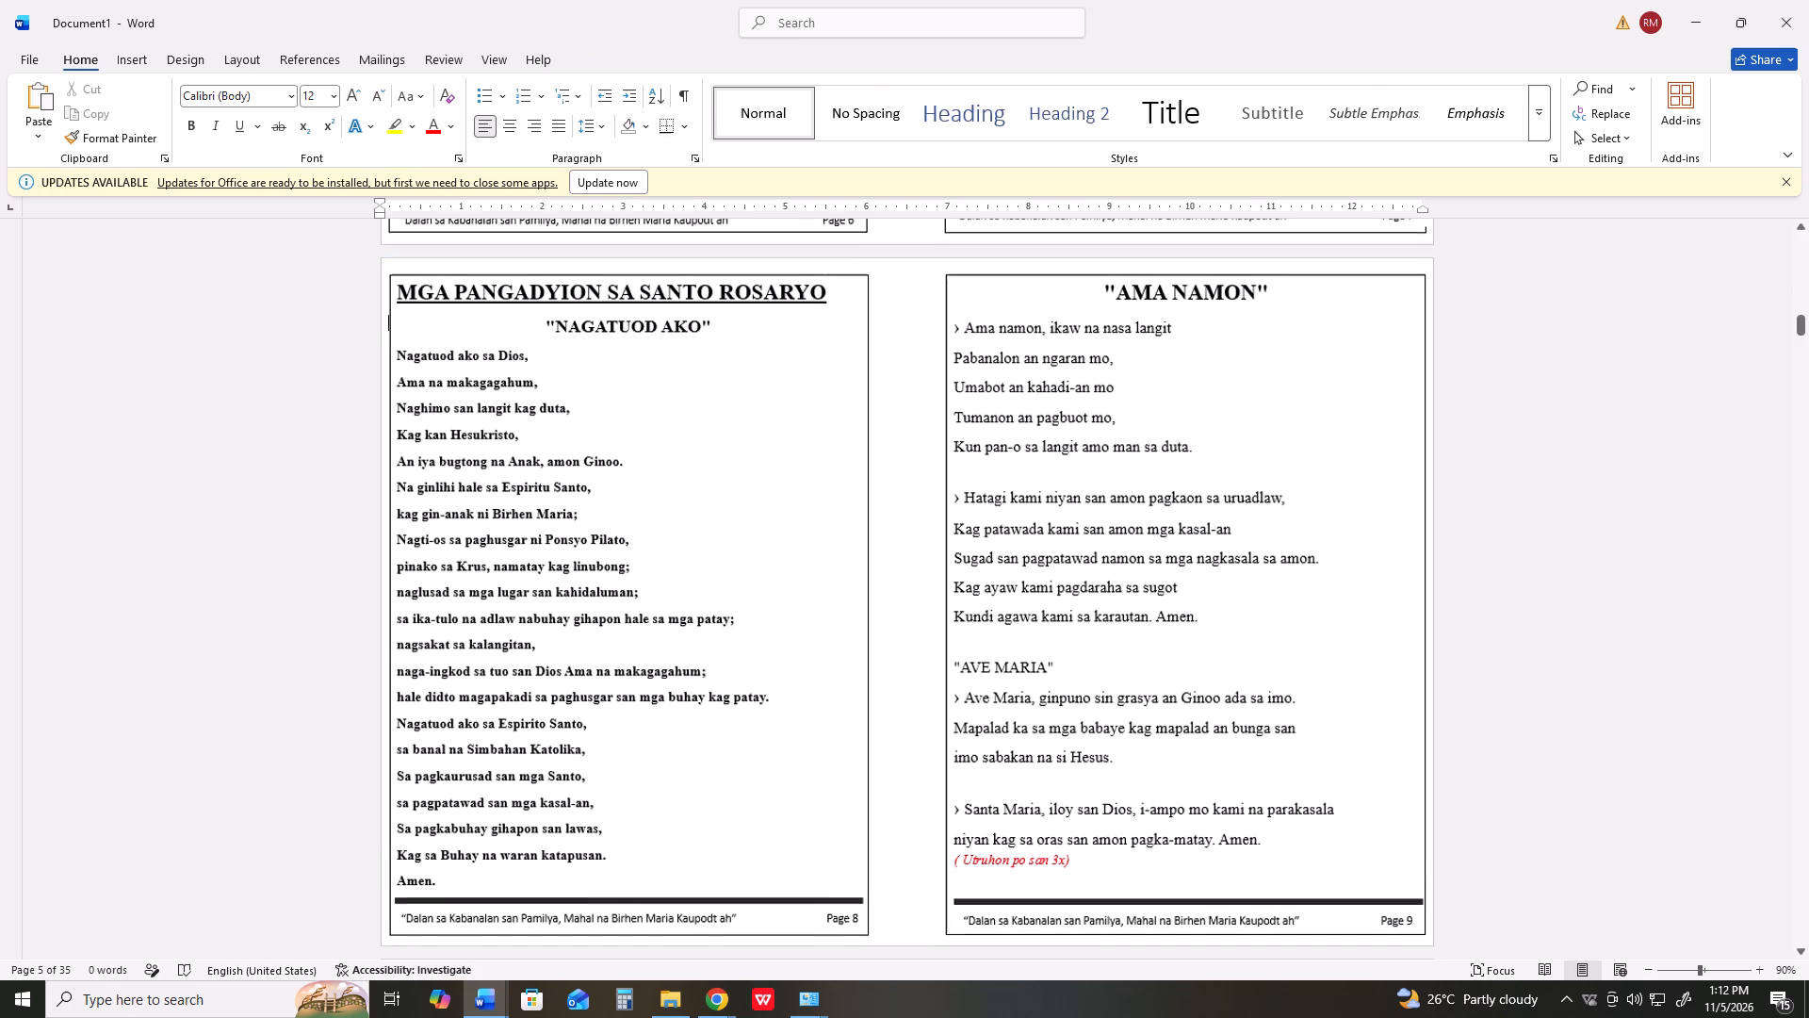
pyautogui.scroll(-6, 914, 769)
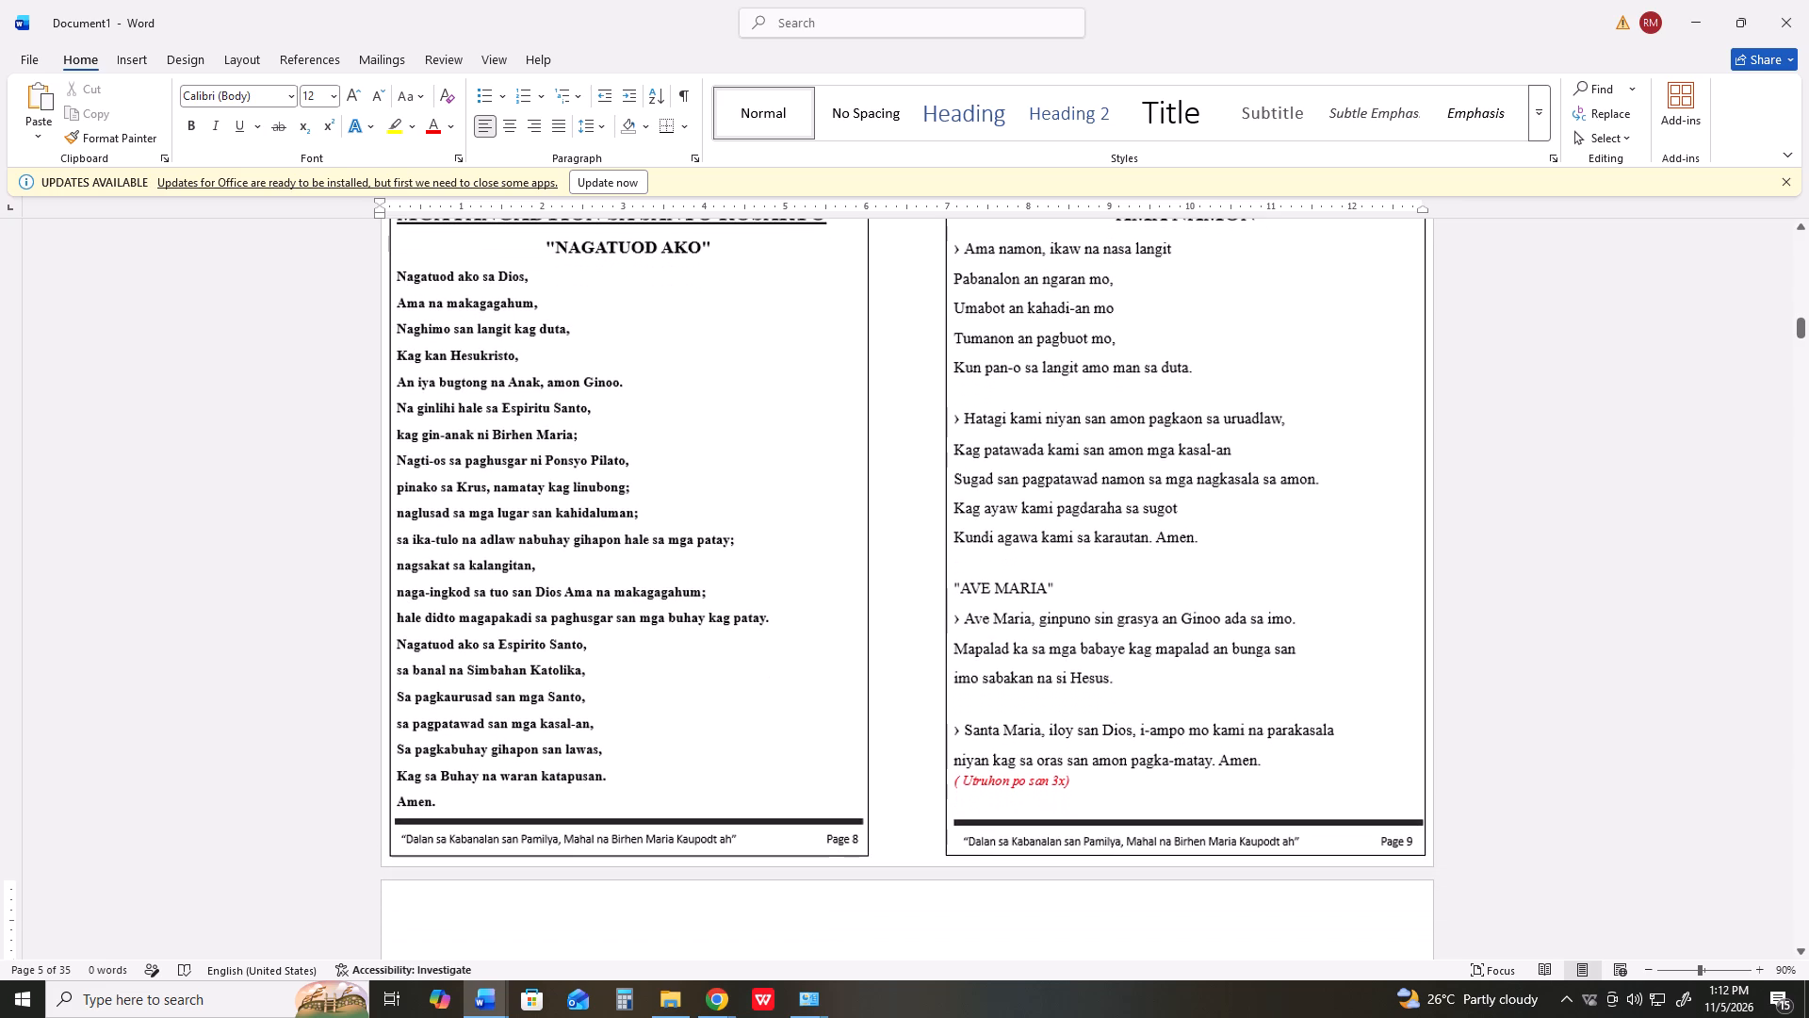
pyautogui.scroll(3, 914, 769)
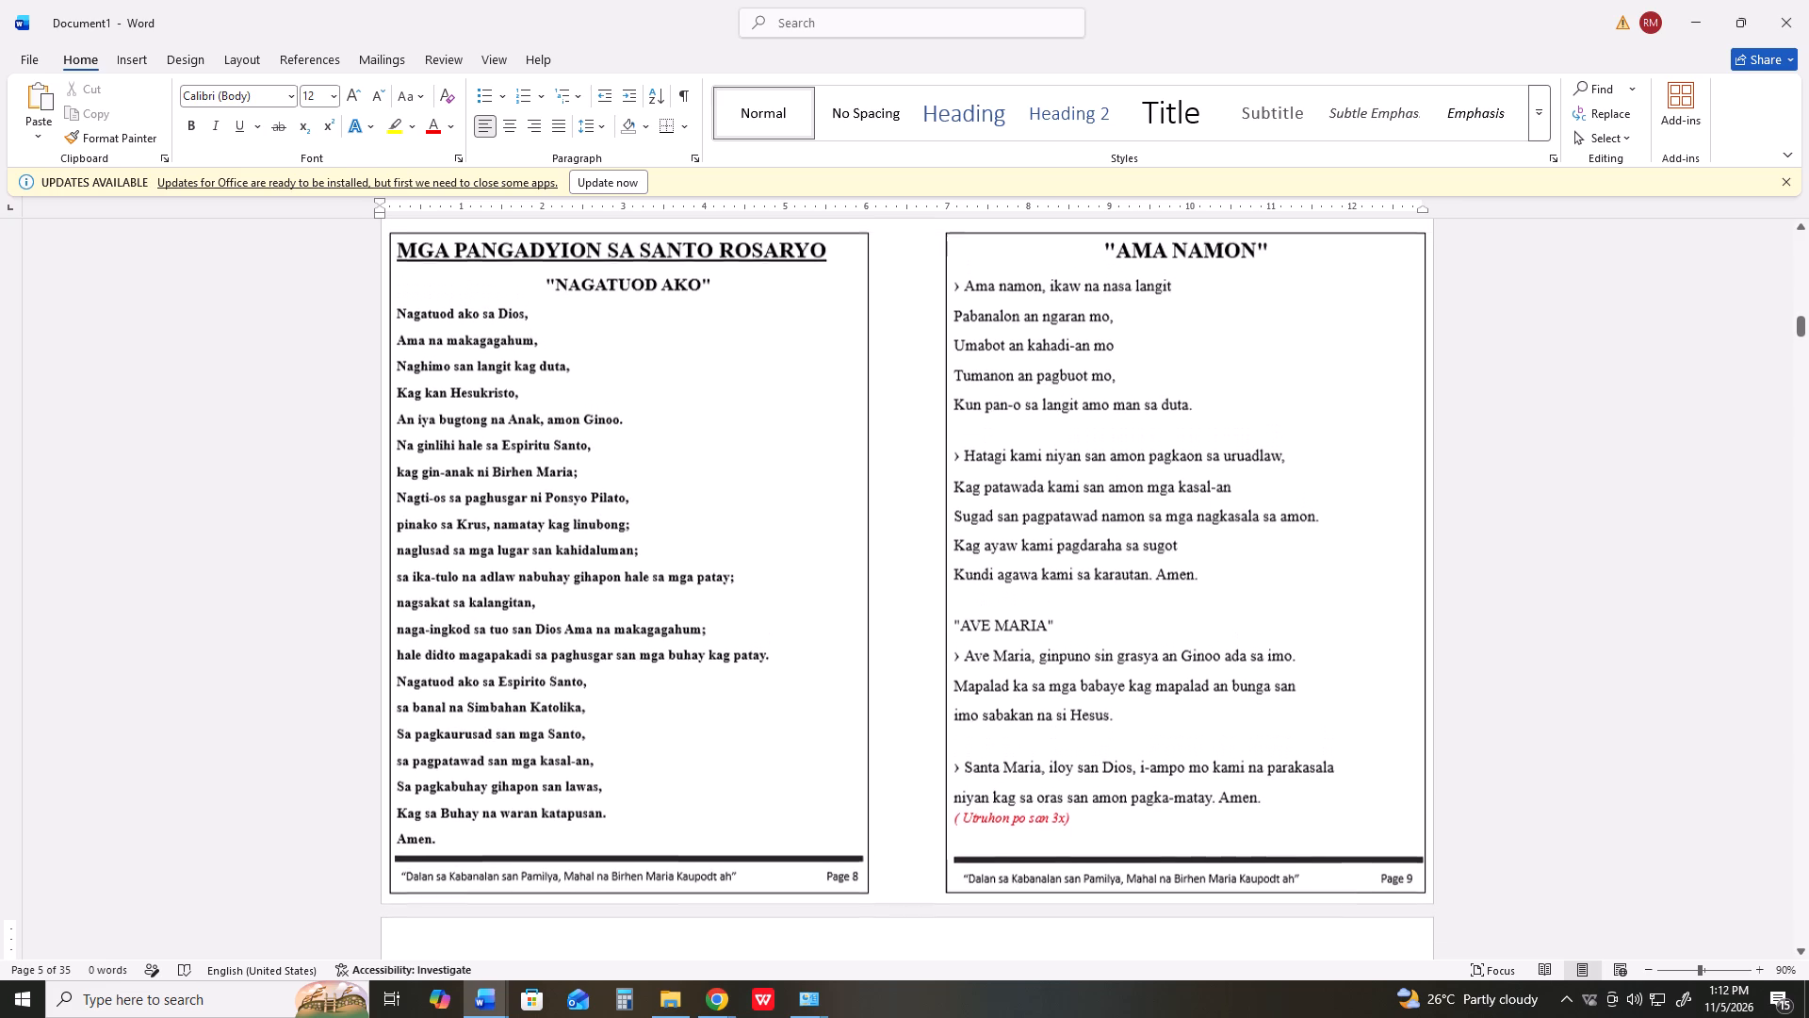
pyautogui.scroll(-2, 914, 769)
pyautogui.scroll(3, 914, 769)
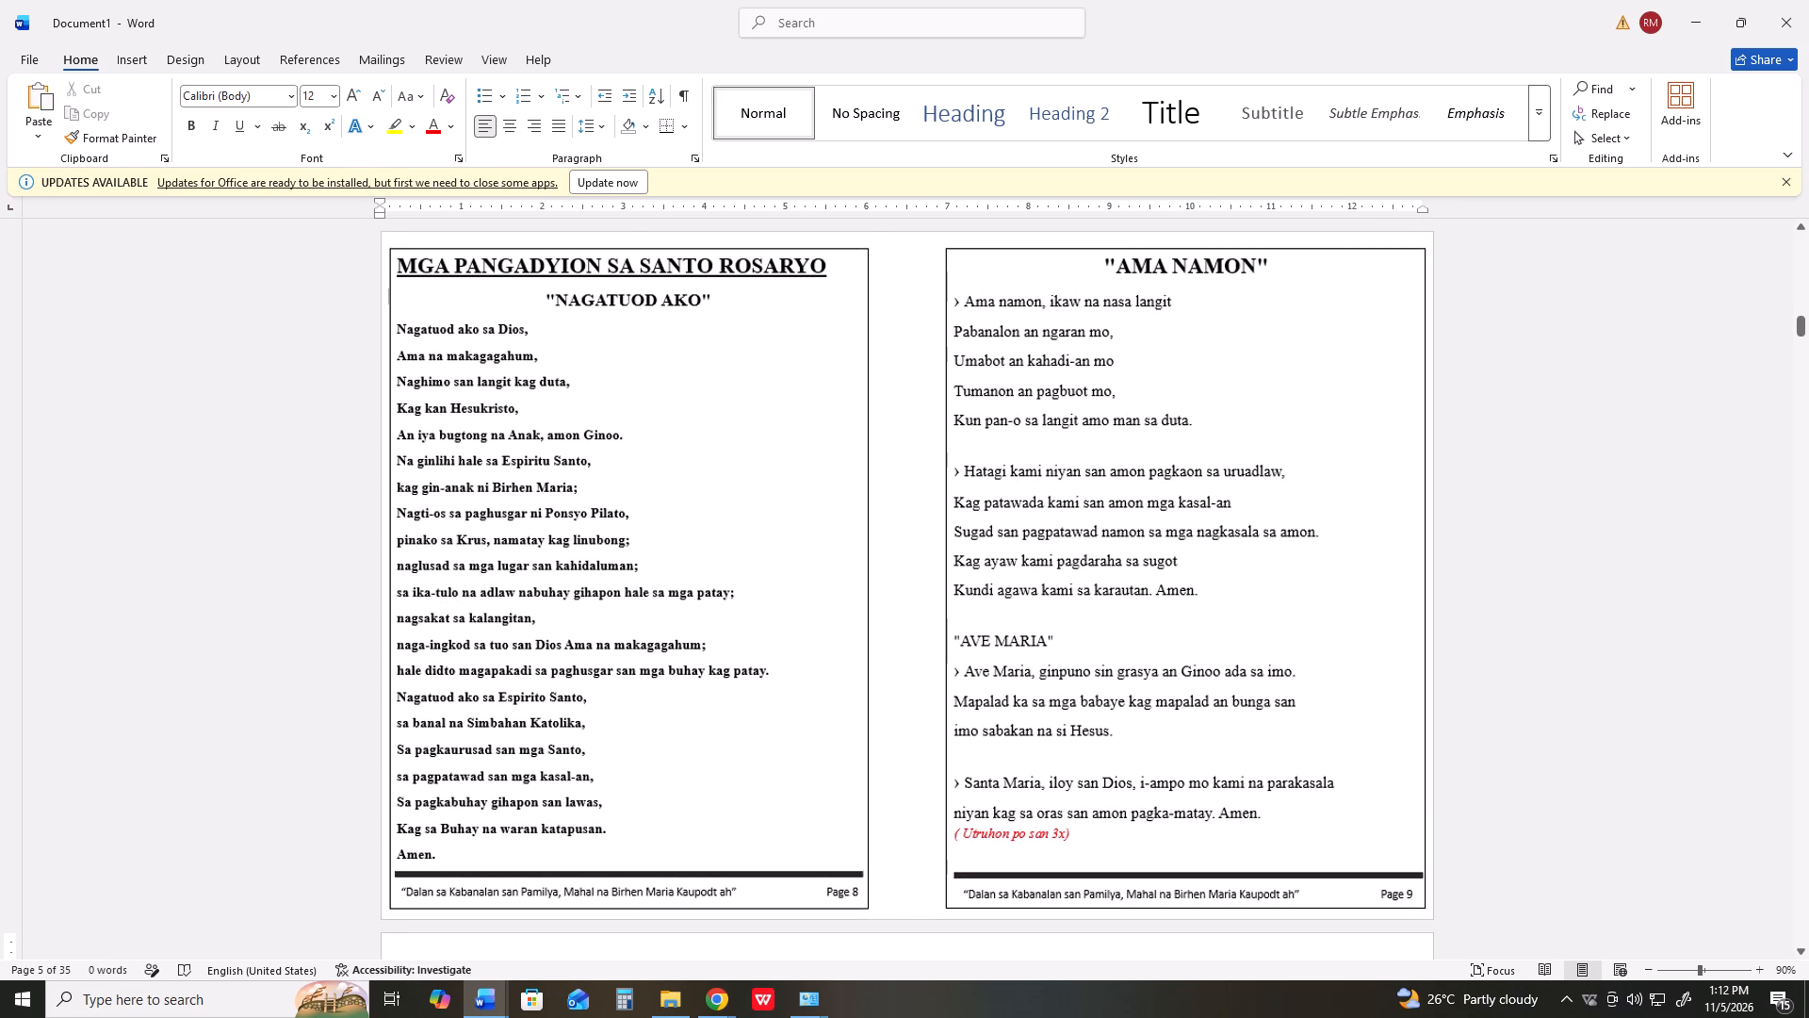
pyautogui.click(807, 763)
pyautogui.press('Left')
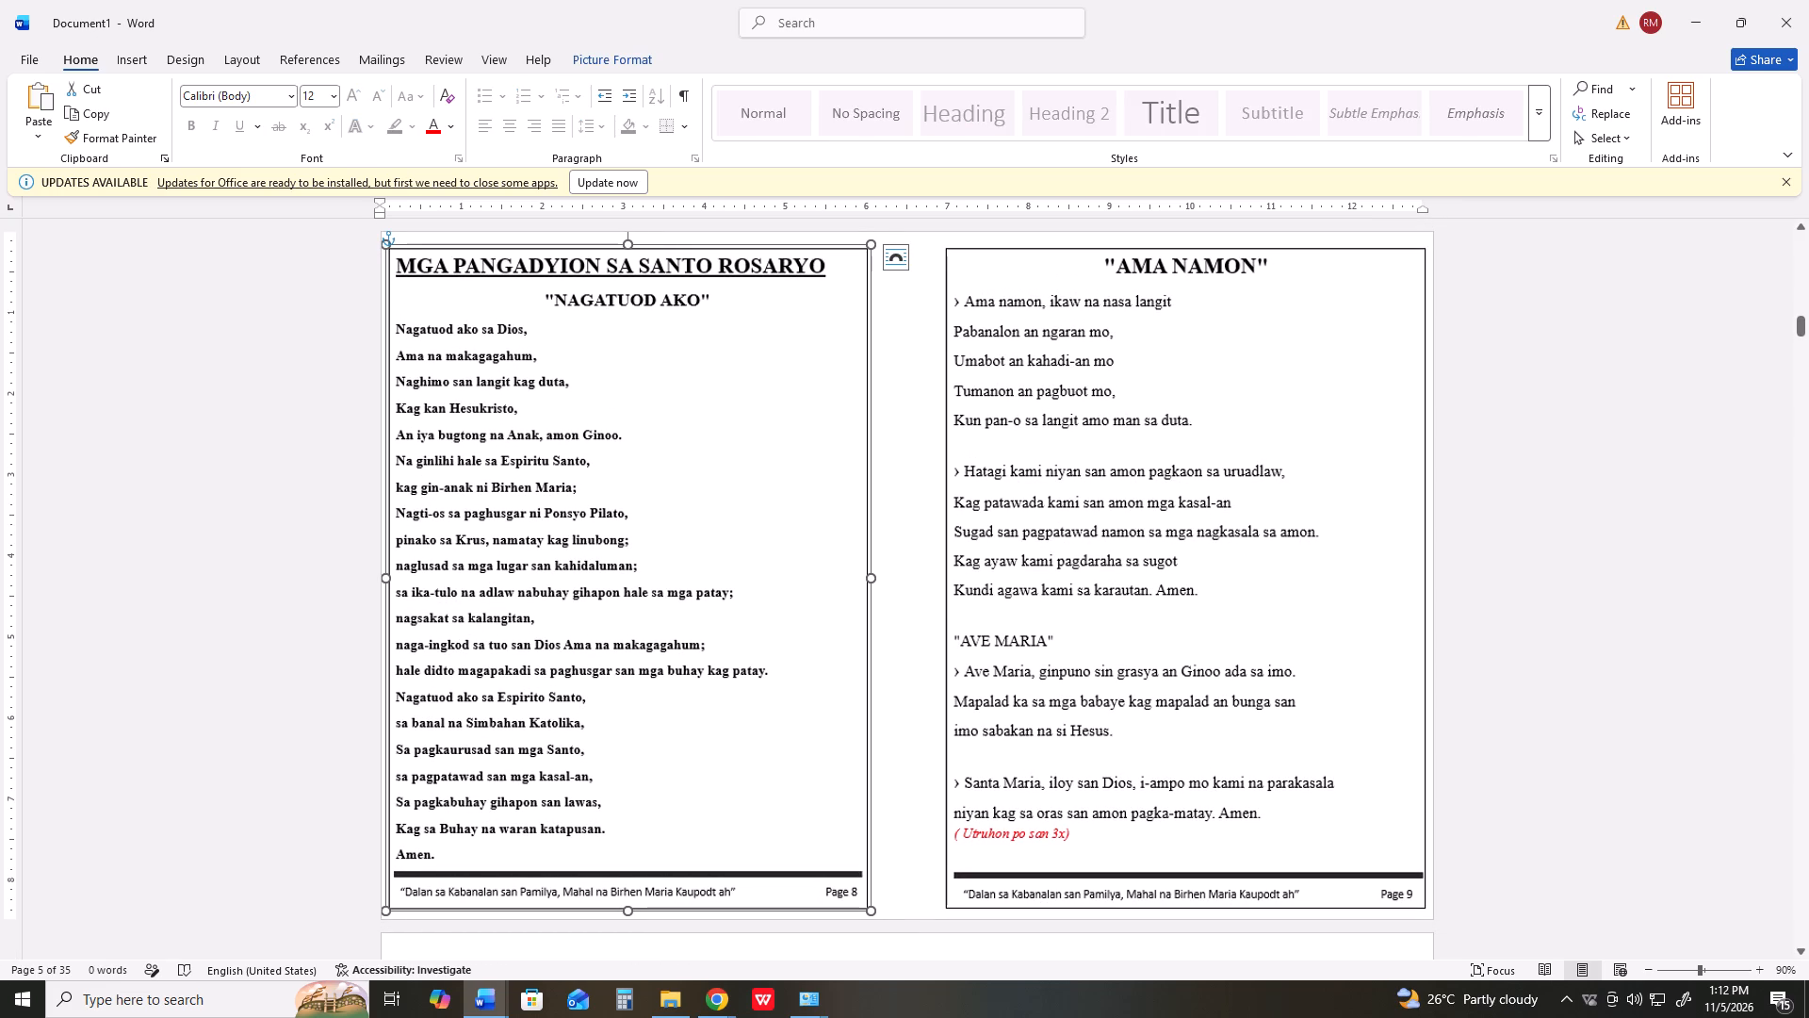
# Nudge the page 9 picture, "Ama Namon", one small increment to the left and deselect it.
pyautogui.click(1101, 683)
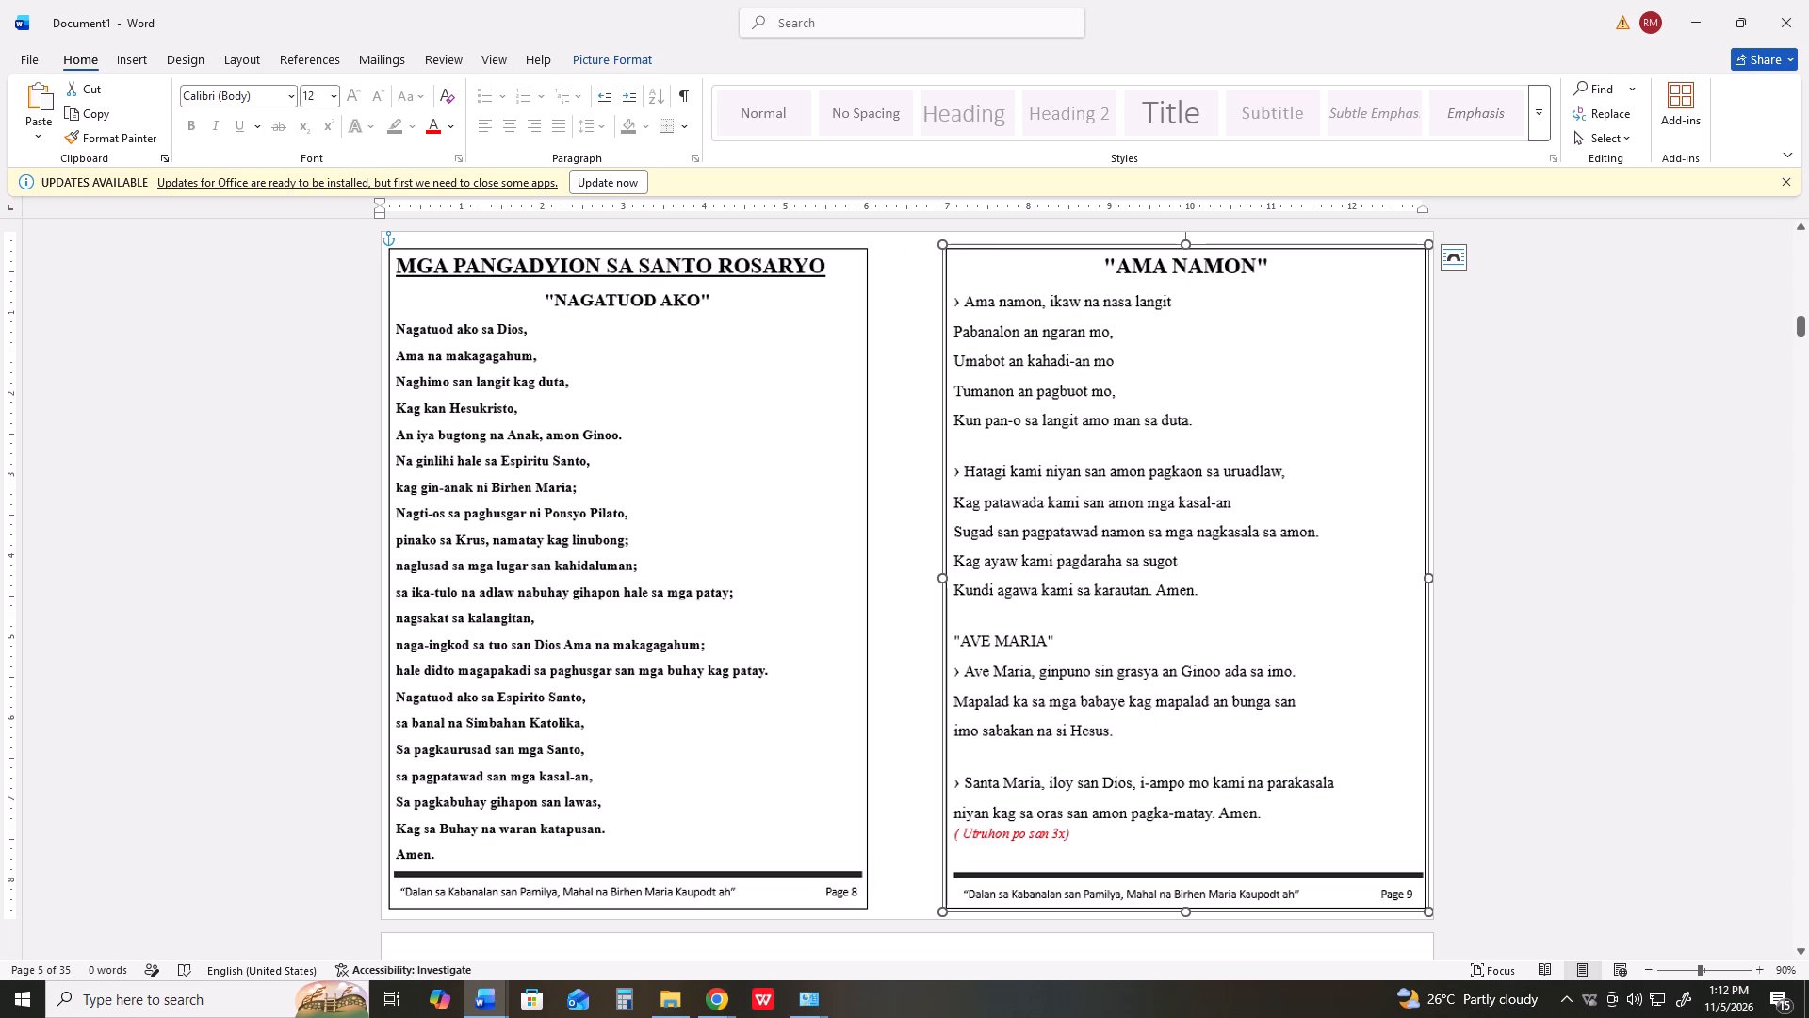
pyautogui.press('Left')
pyautogui.scroll(4, 1101, 683)
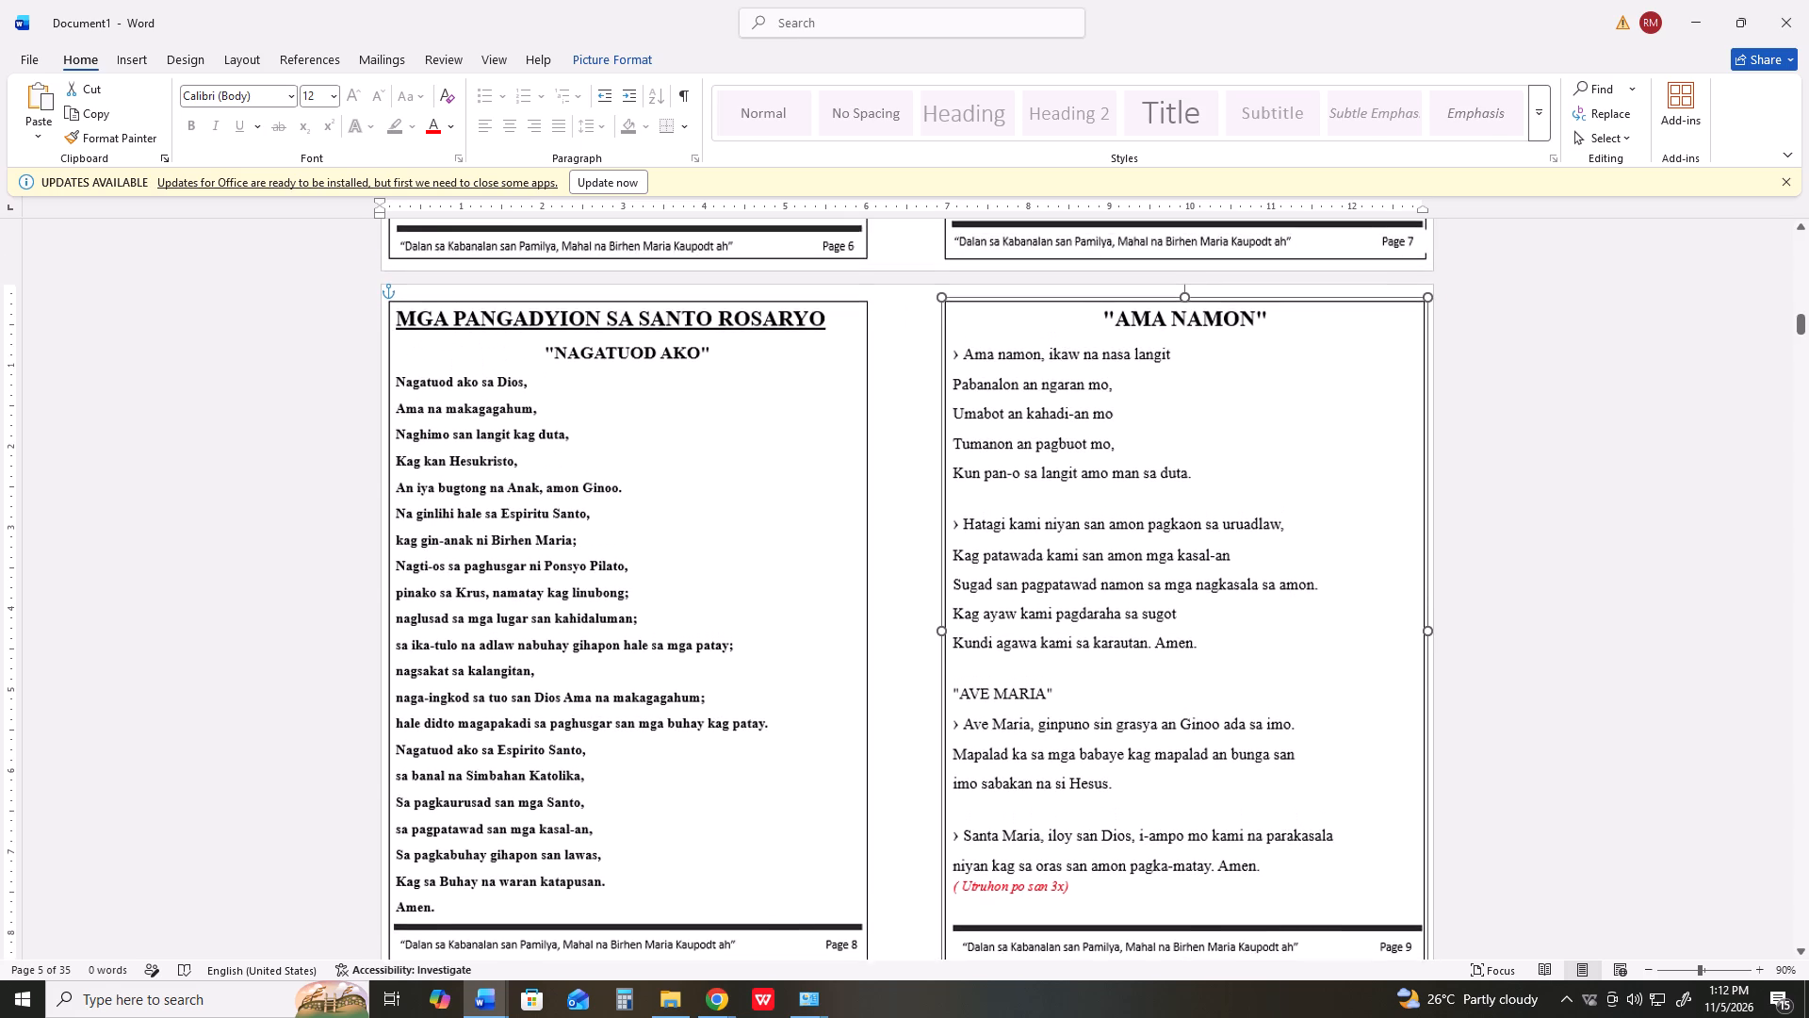
pyautogui.scroll(-9, 1103, 656)
pyautogui.click(900, 662)
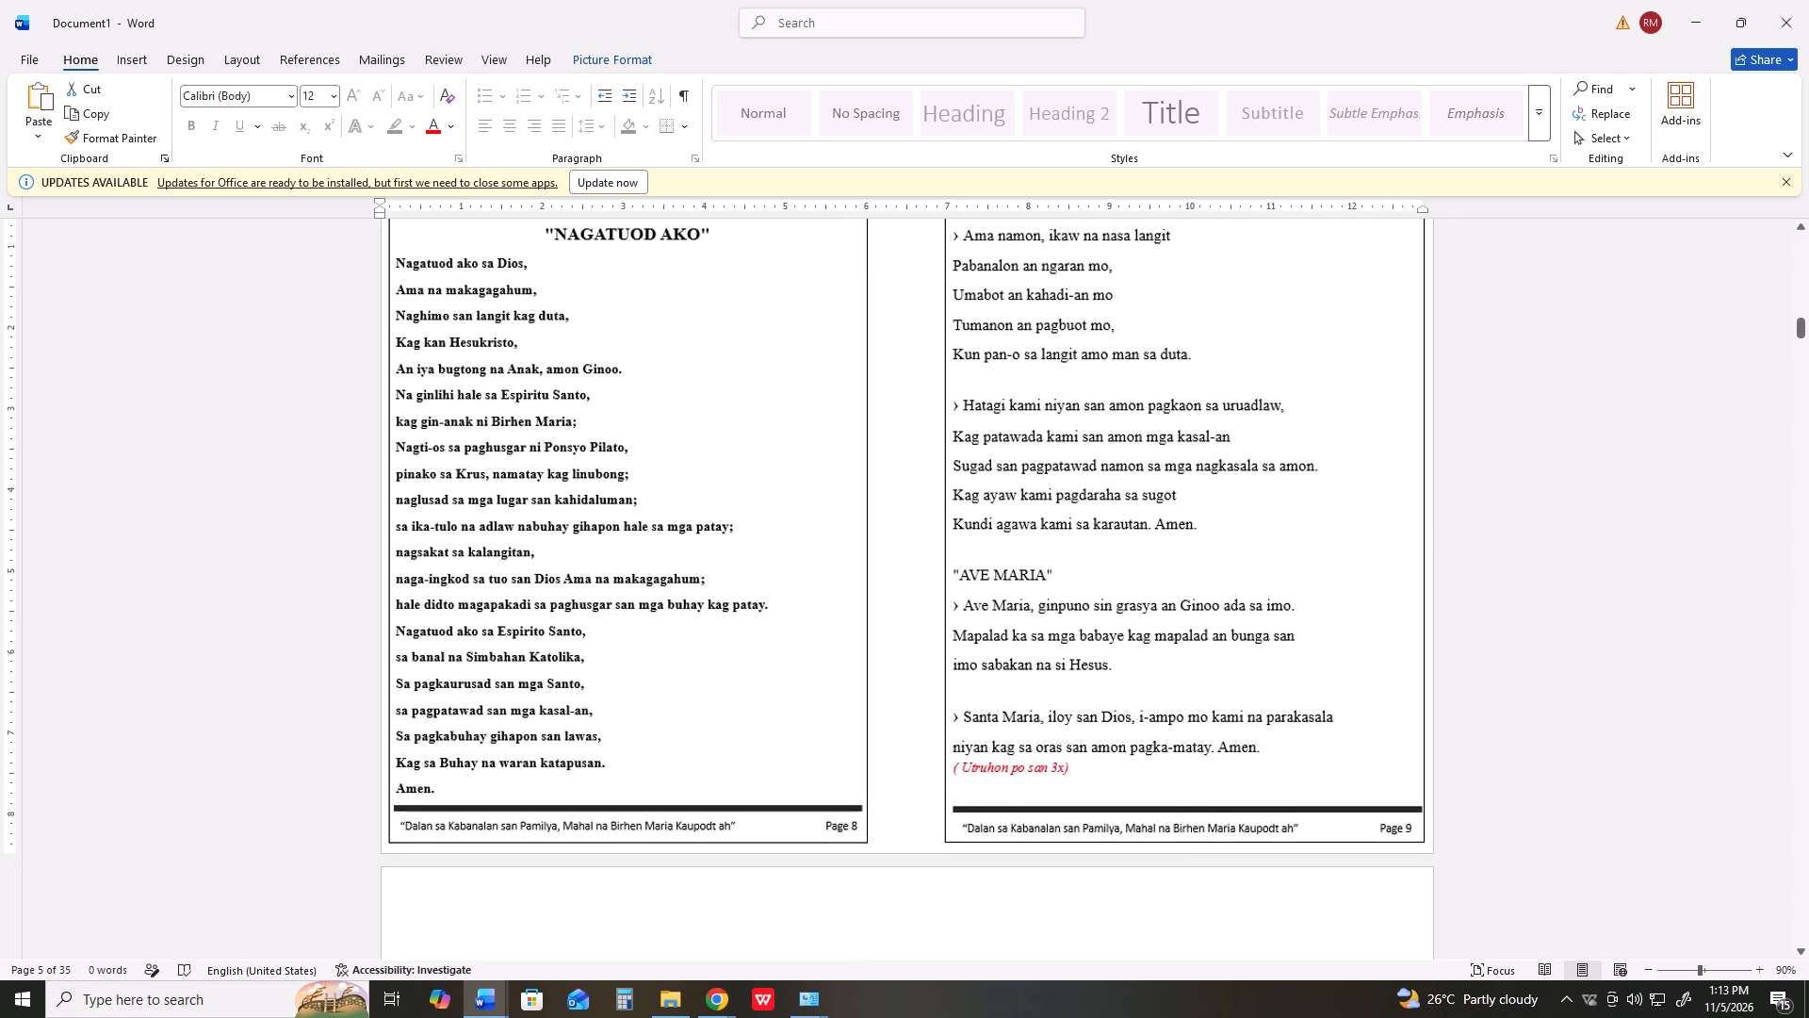
pyautogui.scroll(7, 903, 661)
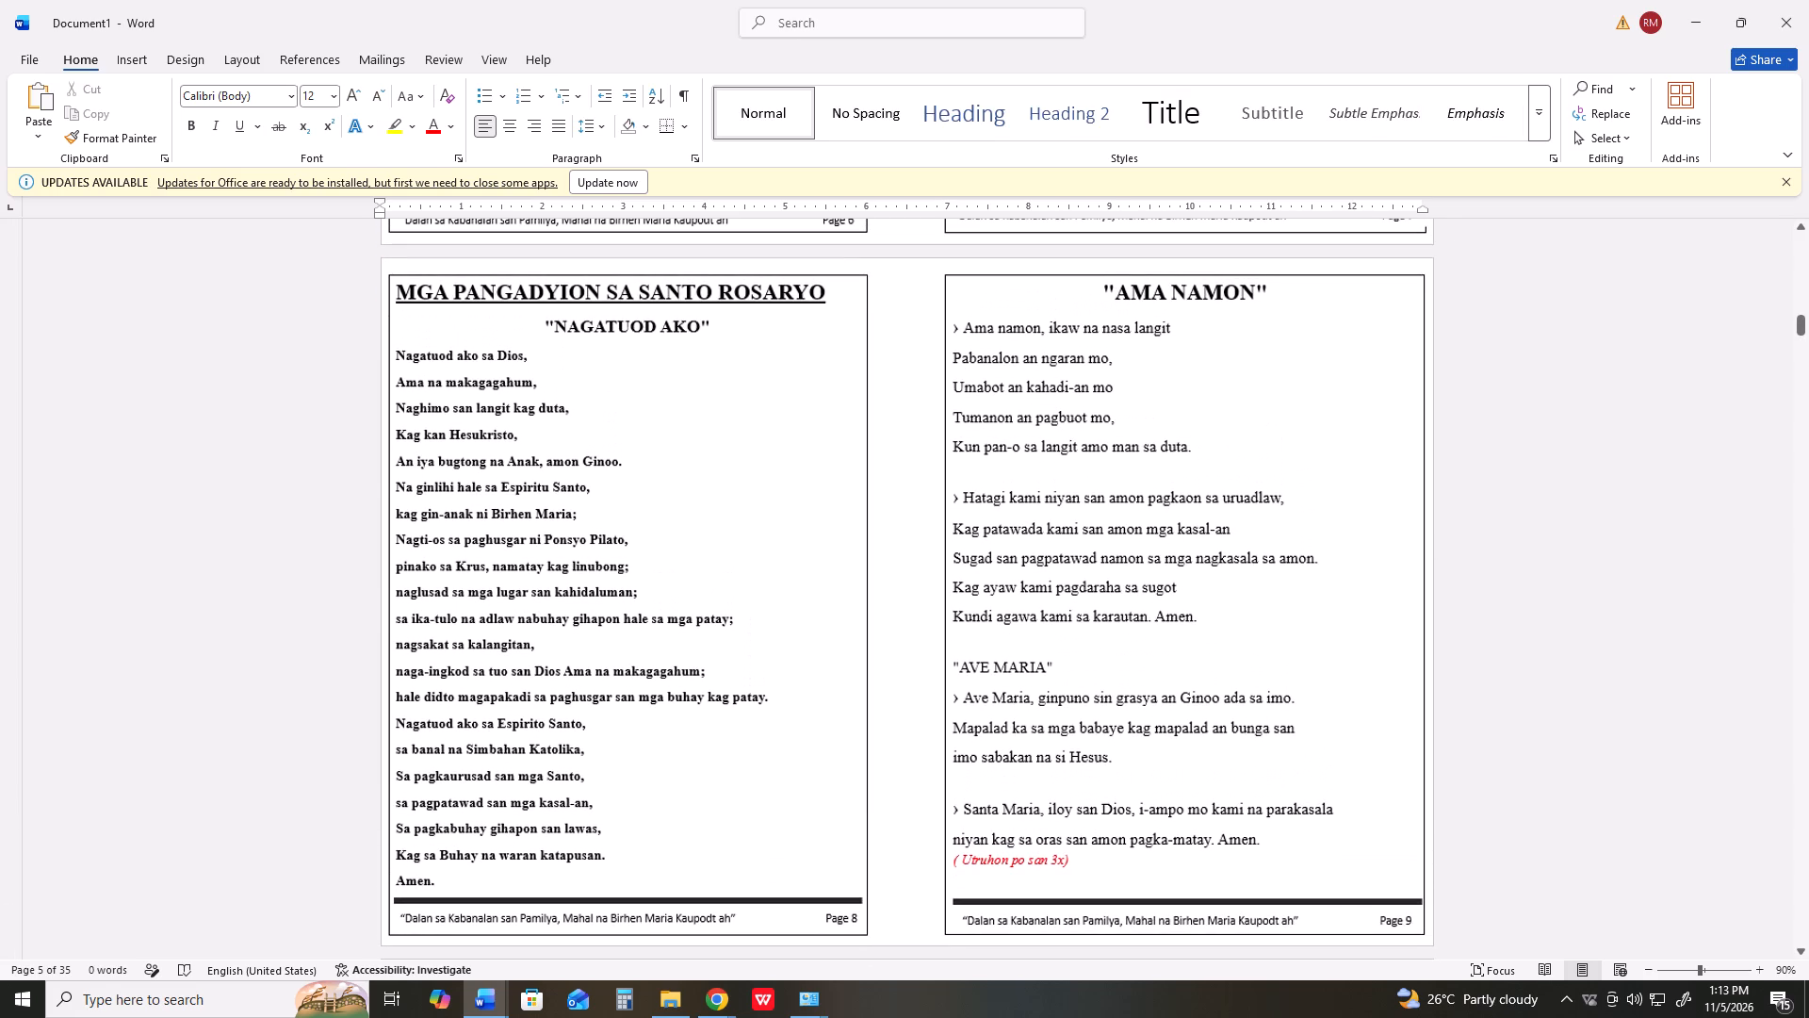
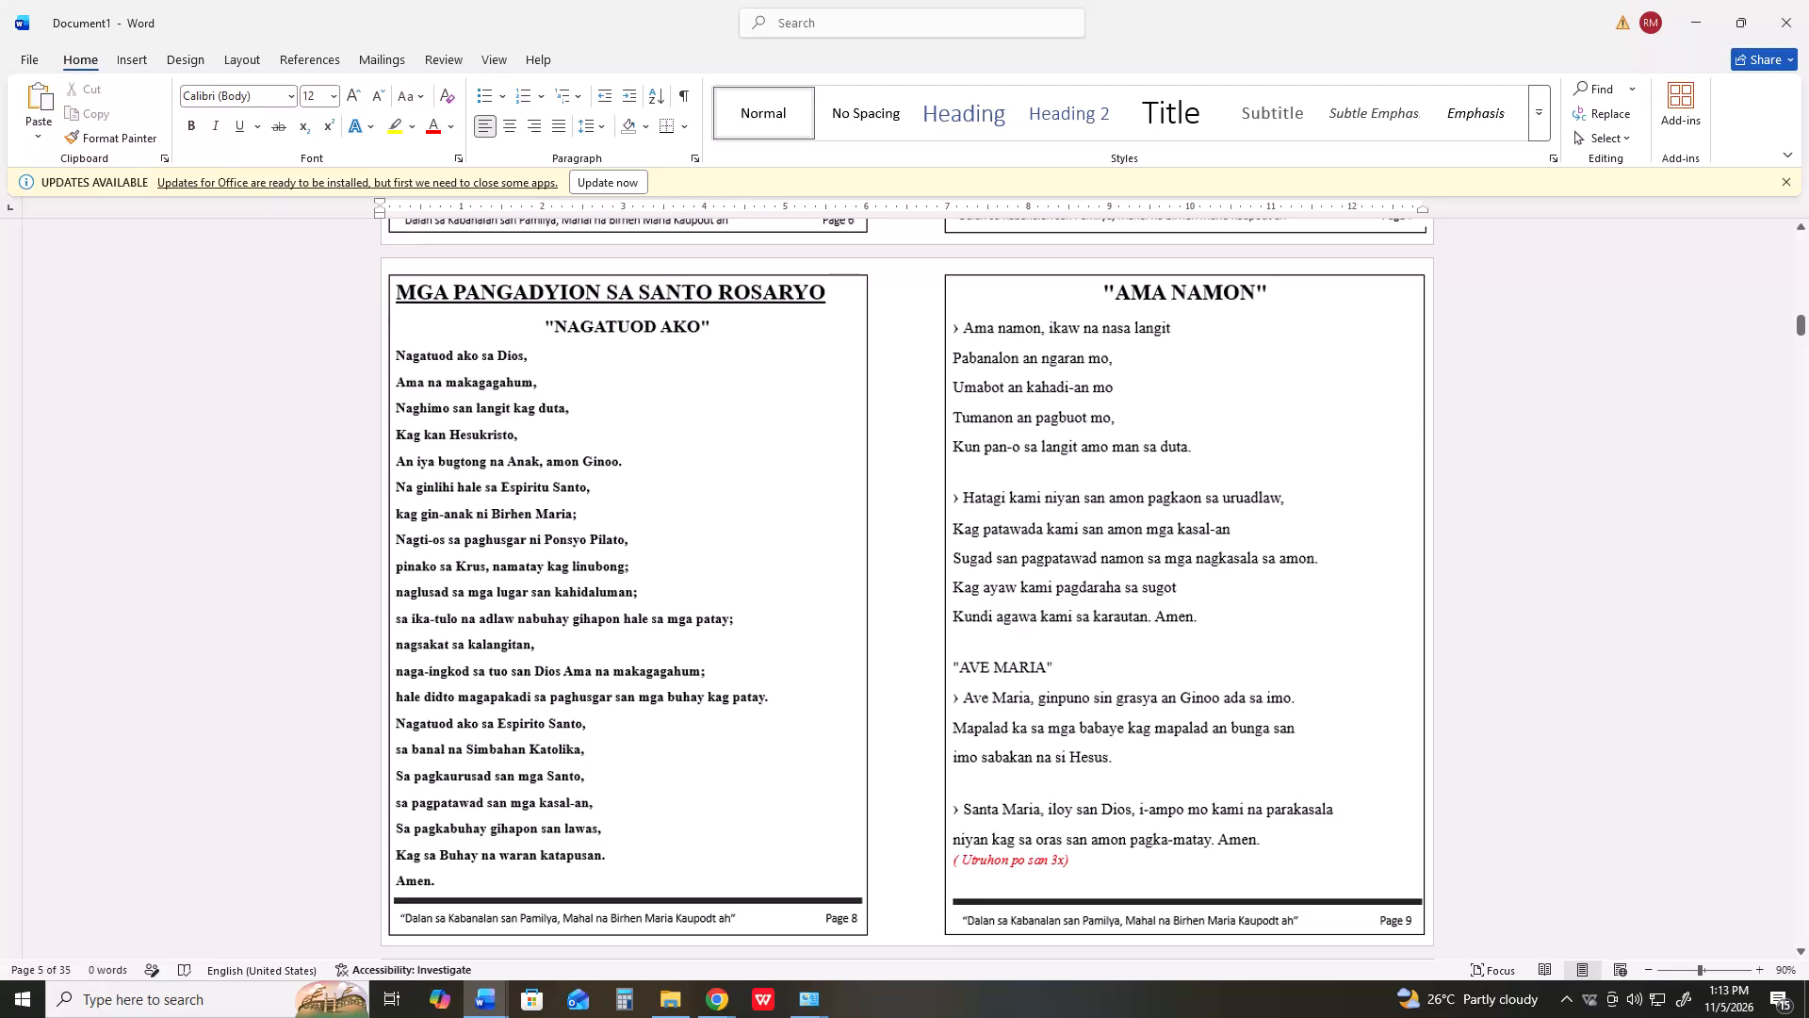
# Insert the picture r10.png from the Downloads folder on the blank document page following booklet pages 8 and 9.
pyautogui.scroll(-7, 996, 653)
pyautogui.scroll(3, 995, 653)
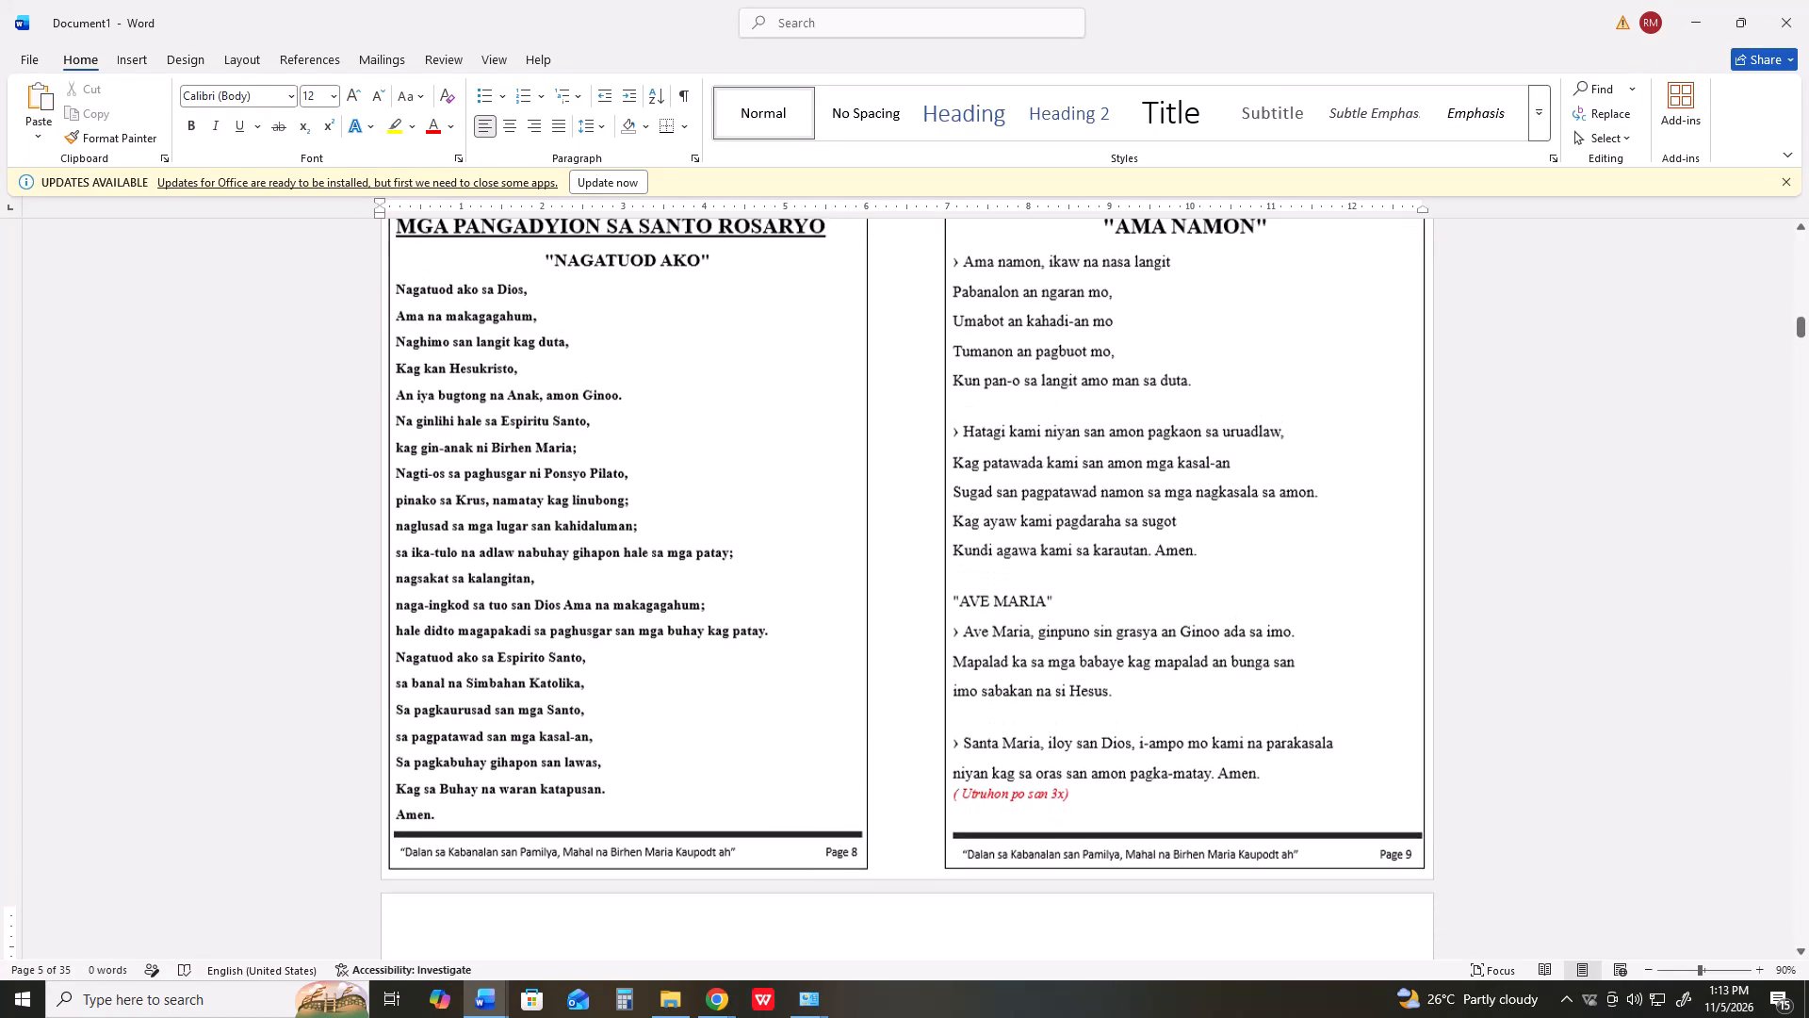
pyautogui.scroll(5, 995, 653)
pyautogui.scroll(-11, 995, 653)
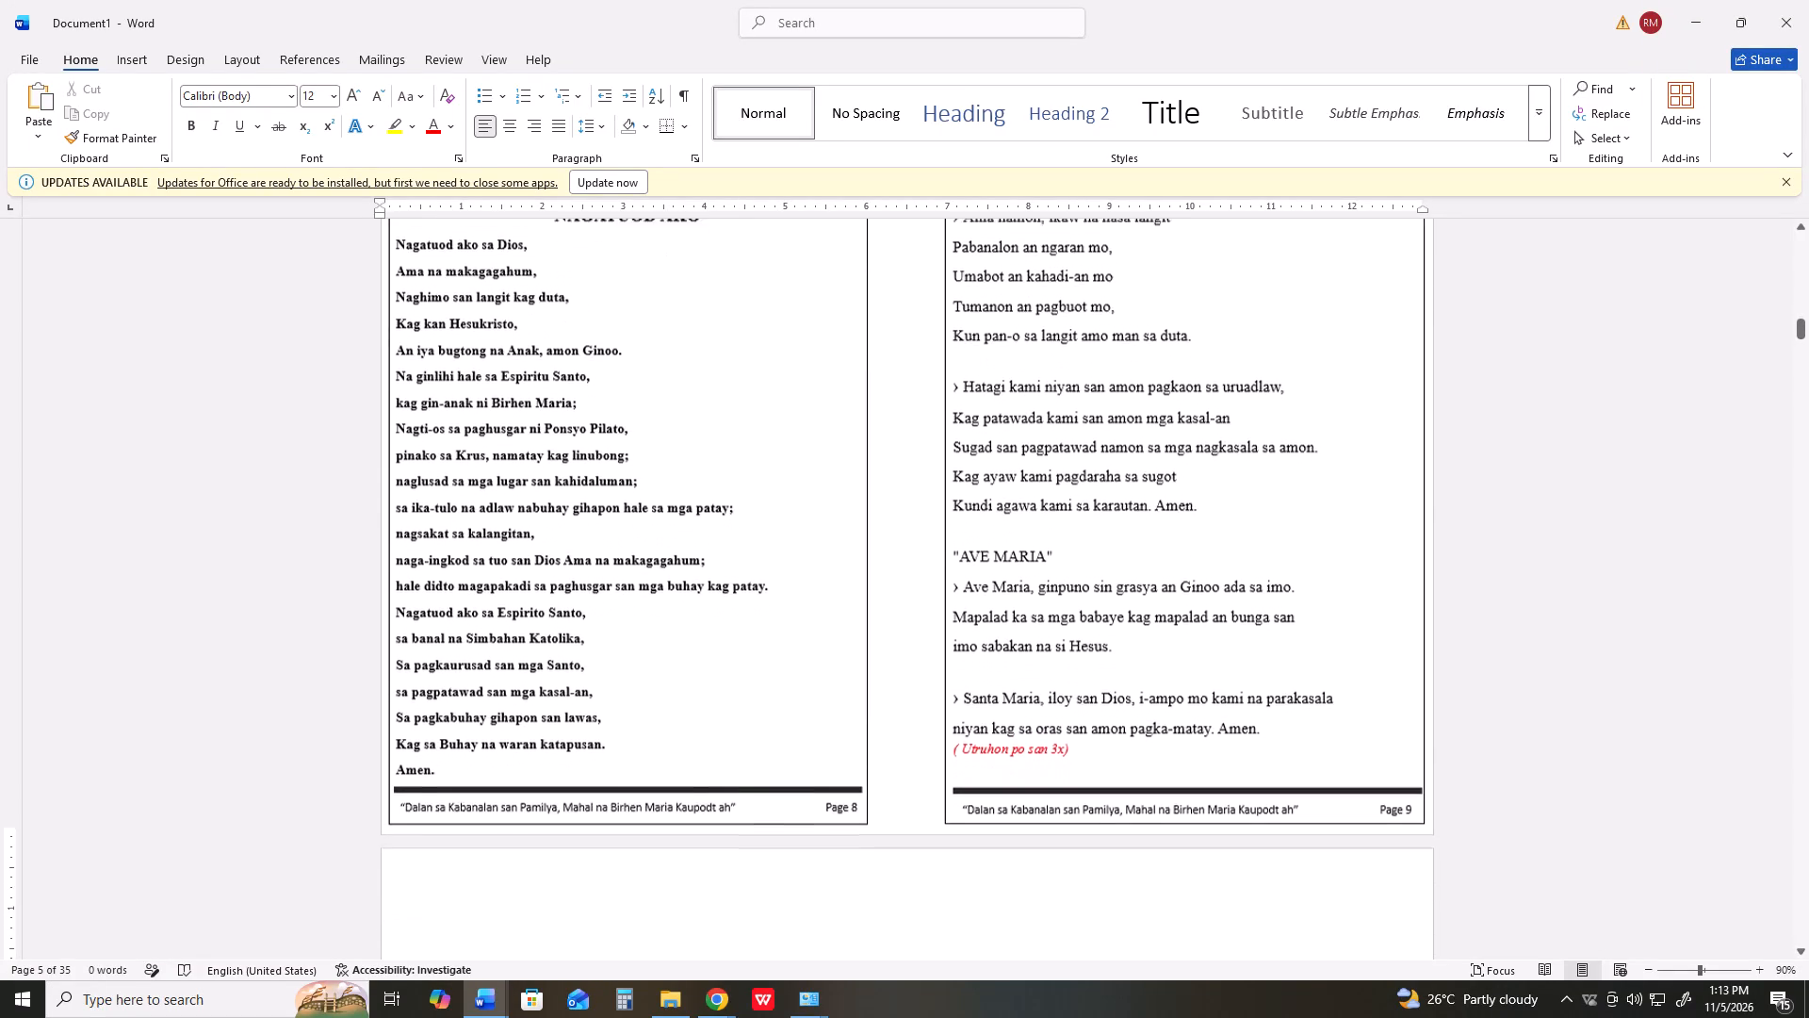
pyautogui.scroll(-11, 995, 653)
pyautogui.scroll(-17, 995, 653)
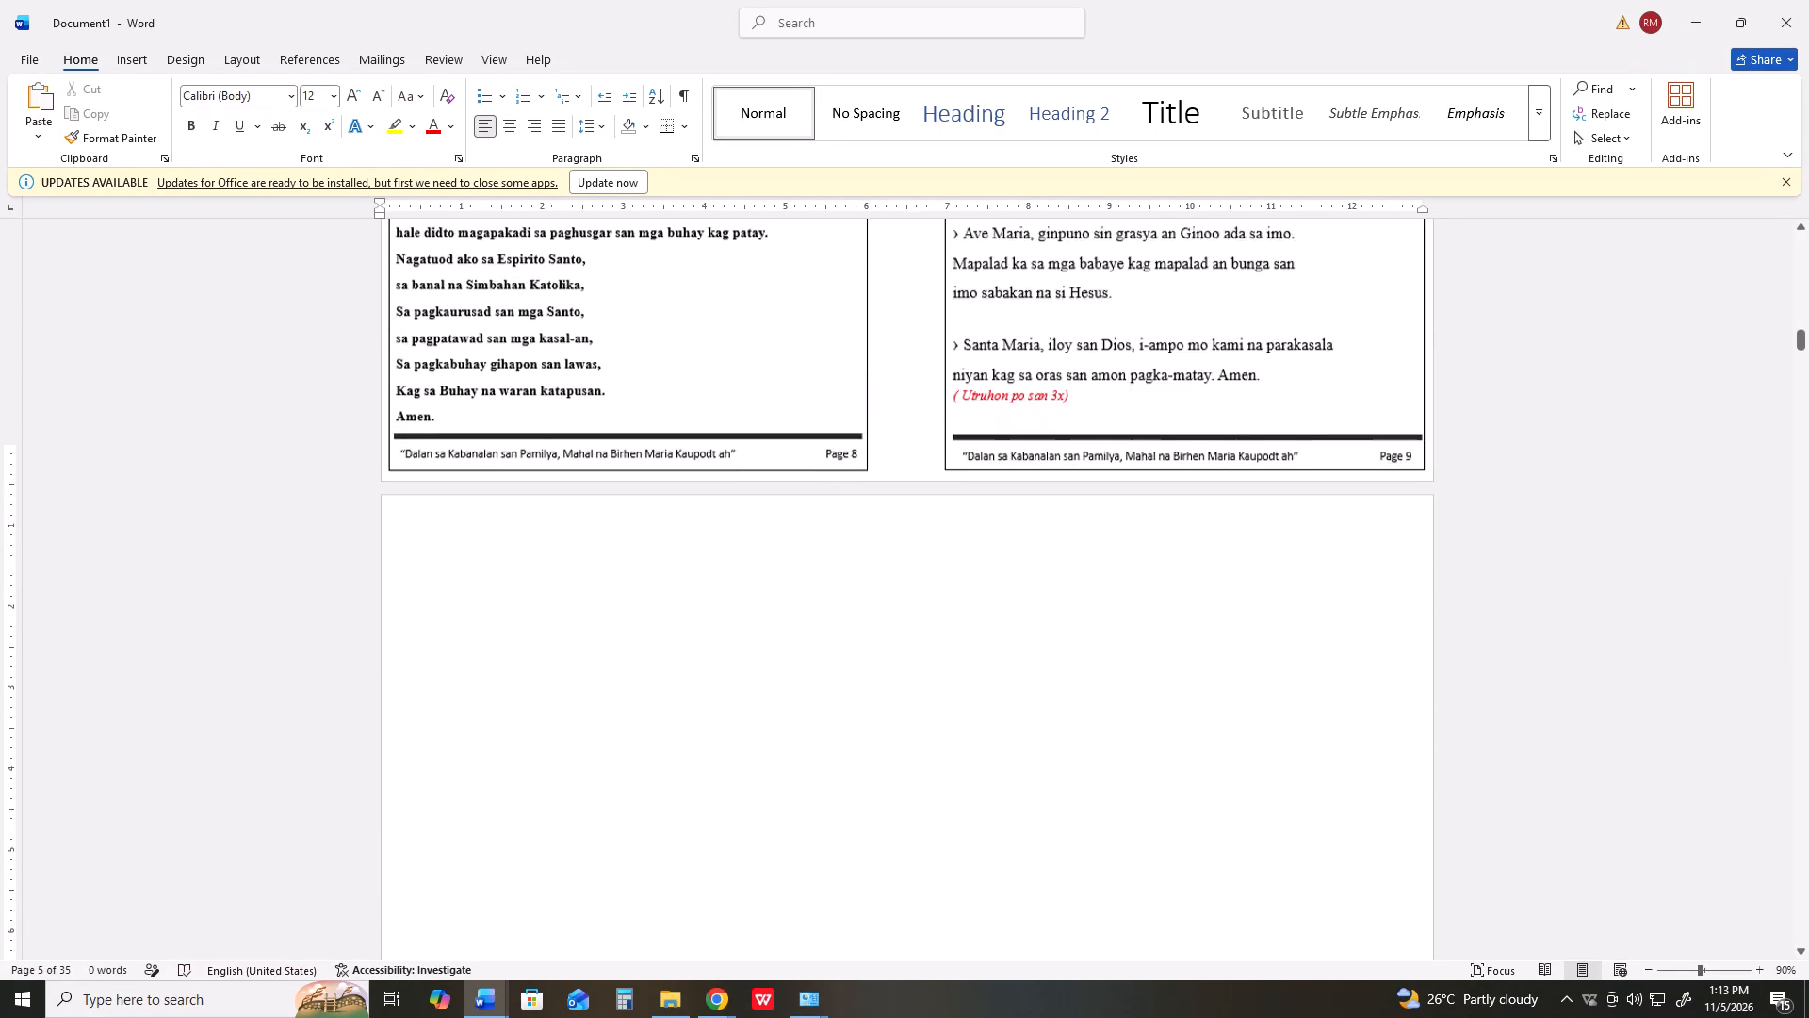
pyautogui.scroll(-18, 994, 654)
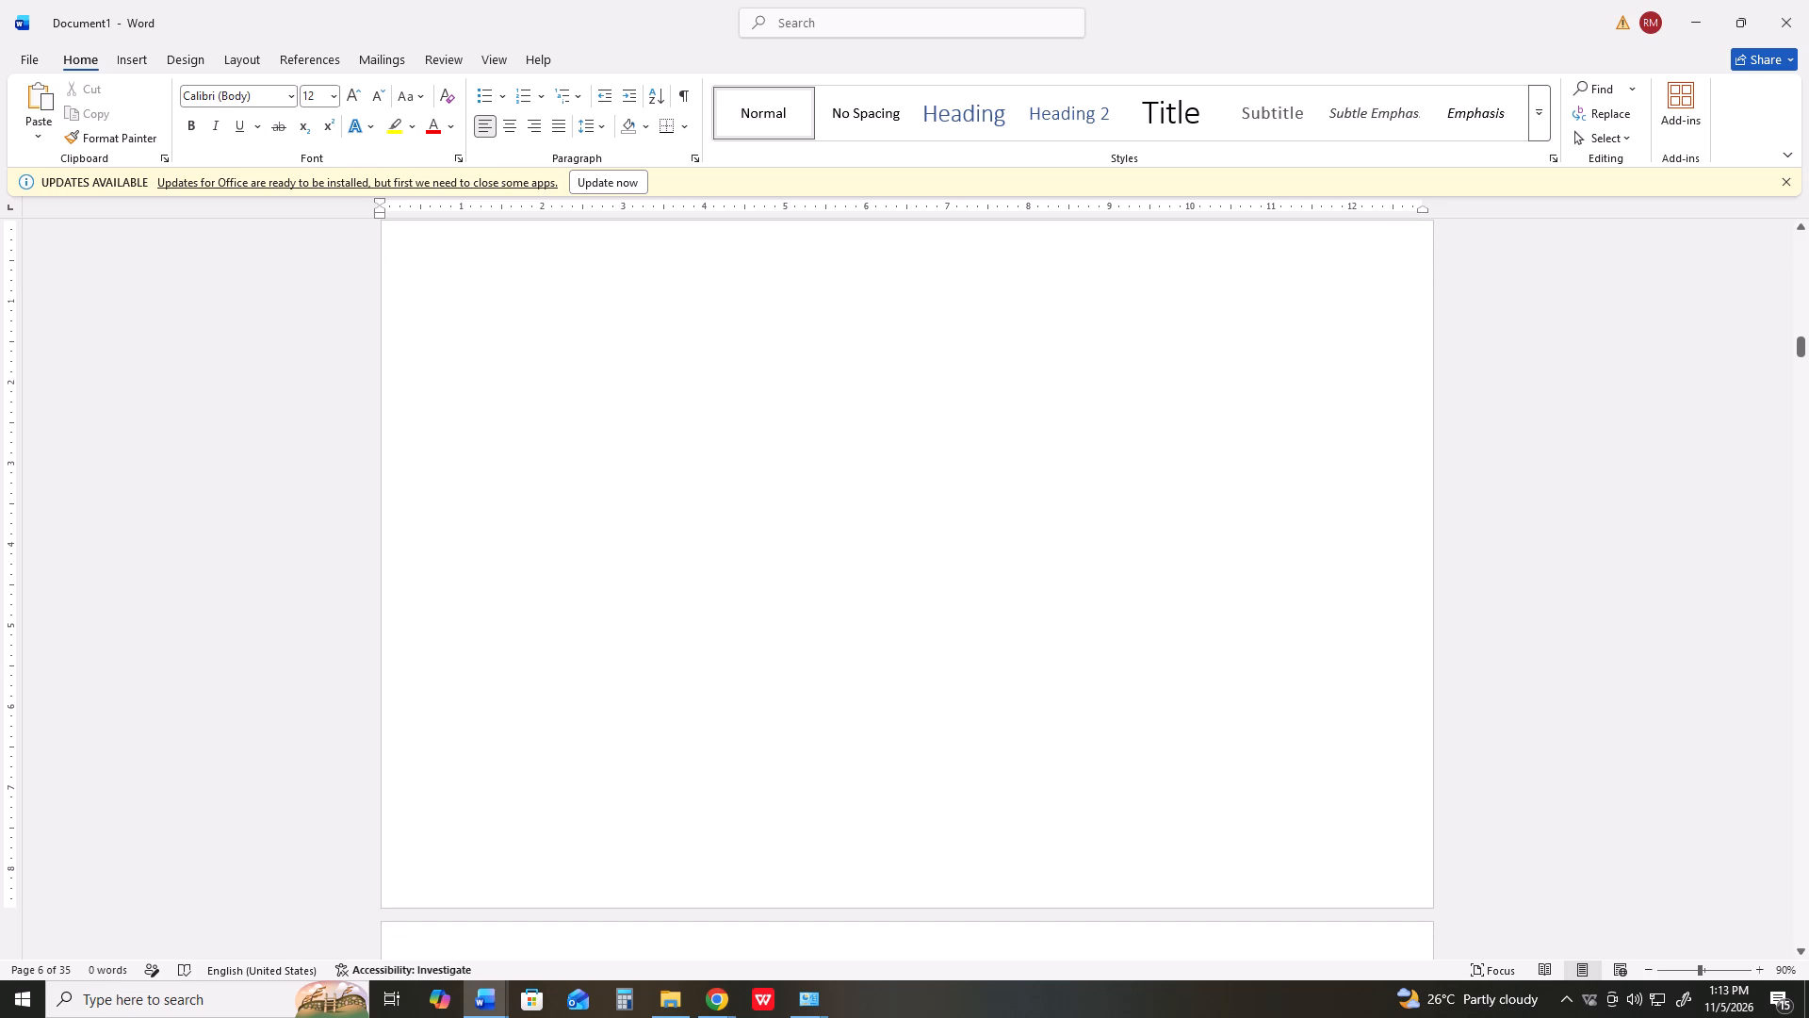
pyautogui.scroll(1, 993, 654)
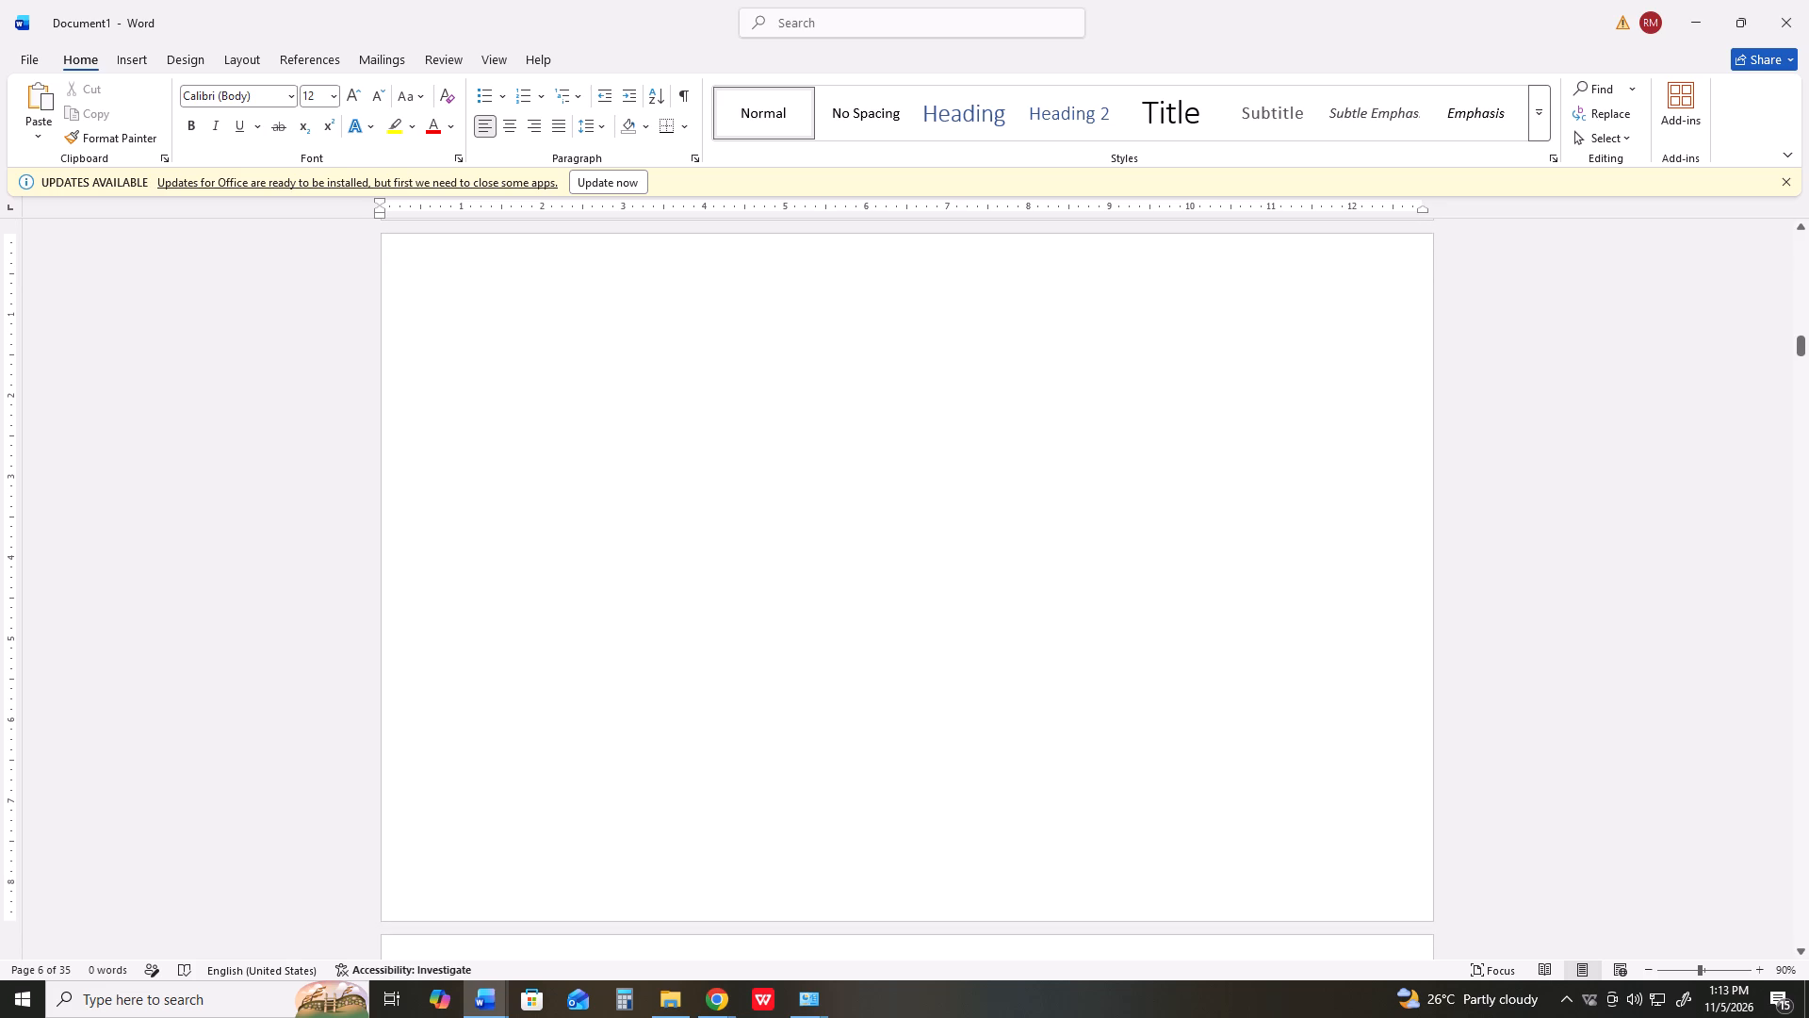
pyautogui.click(146, 56)
pyautogui.click(227, 112)
pyautogui.click(293, 205)
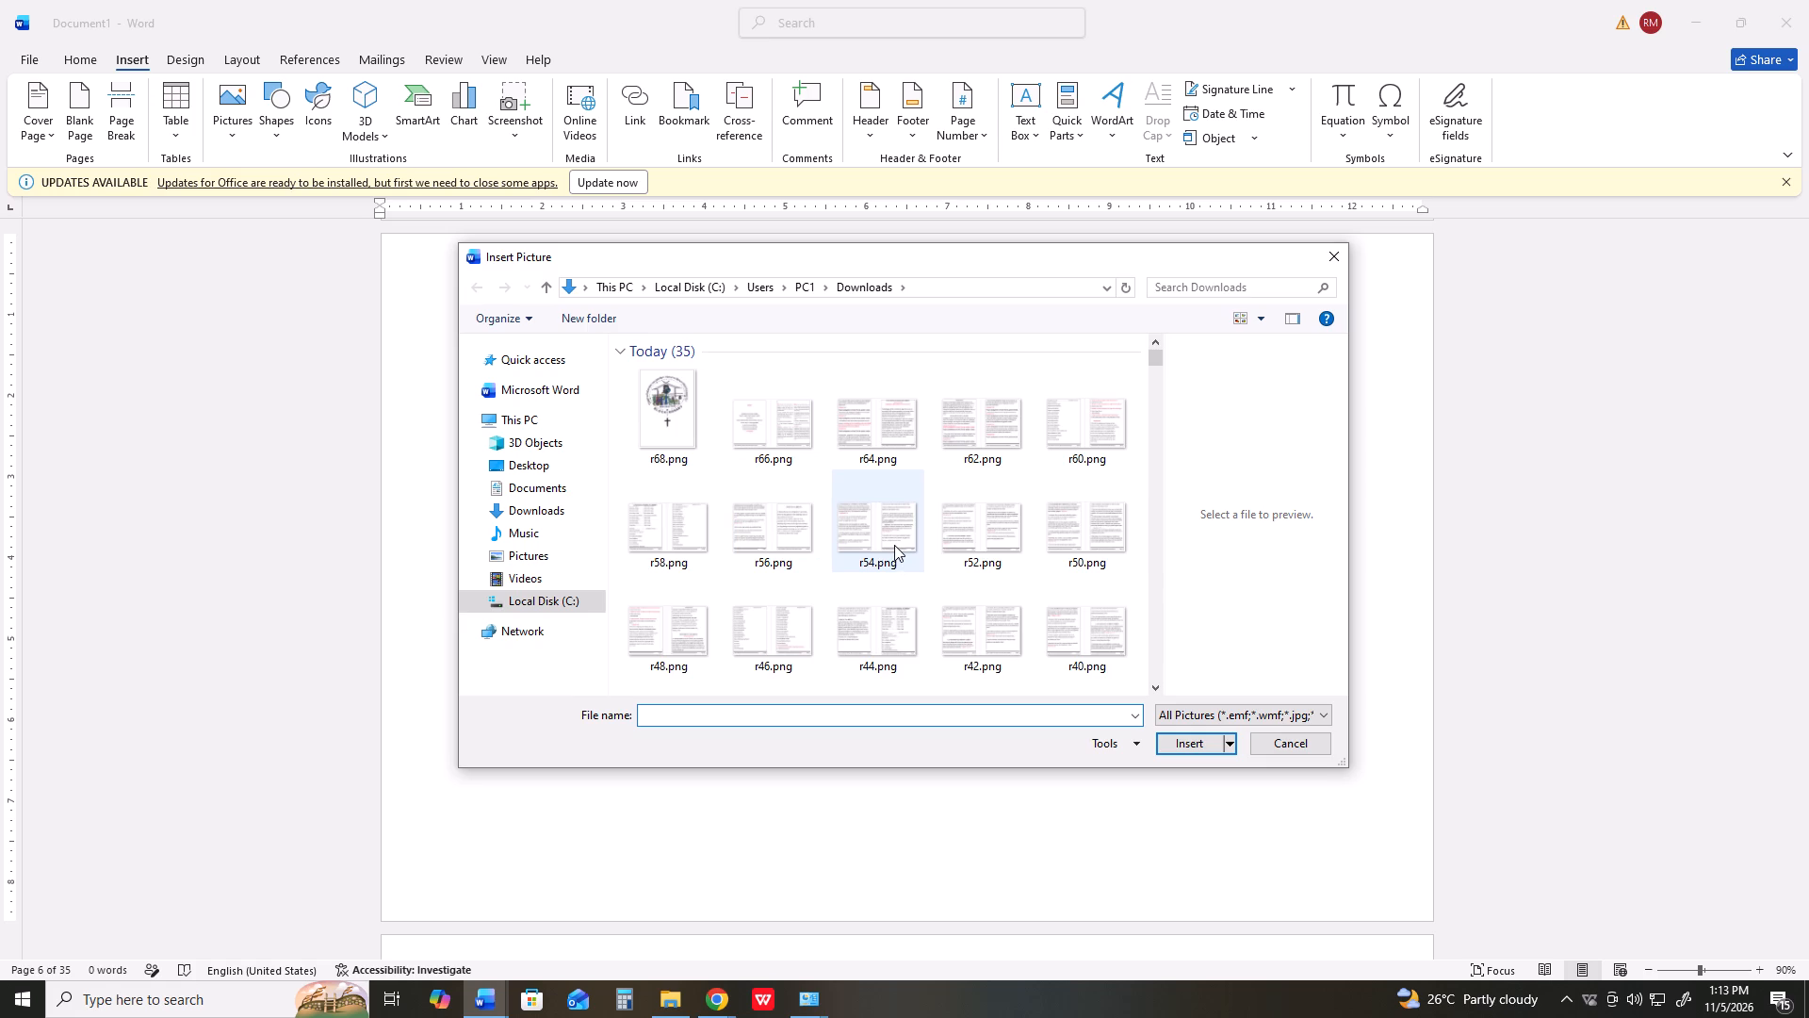
pyautogui.scroll(-5, 894, 545)
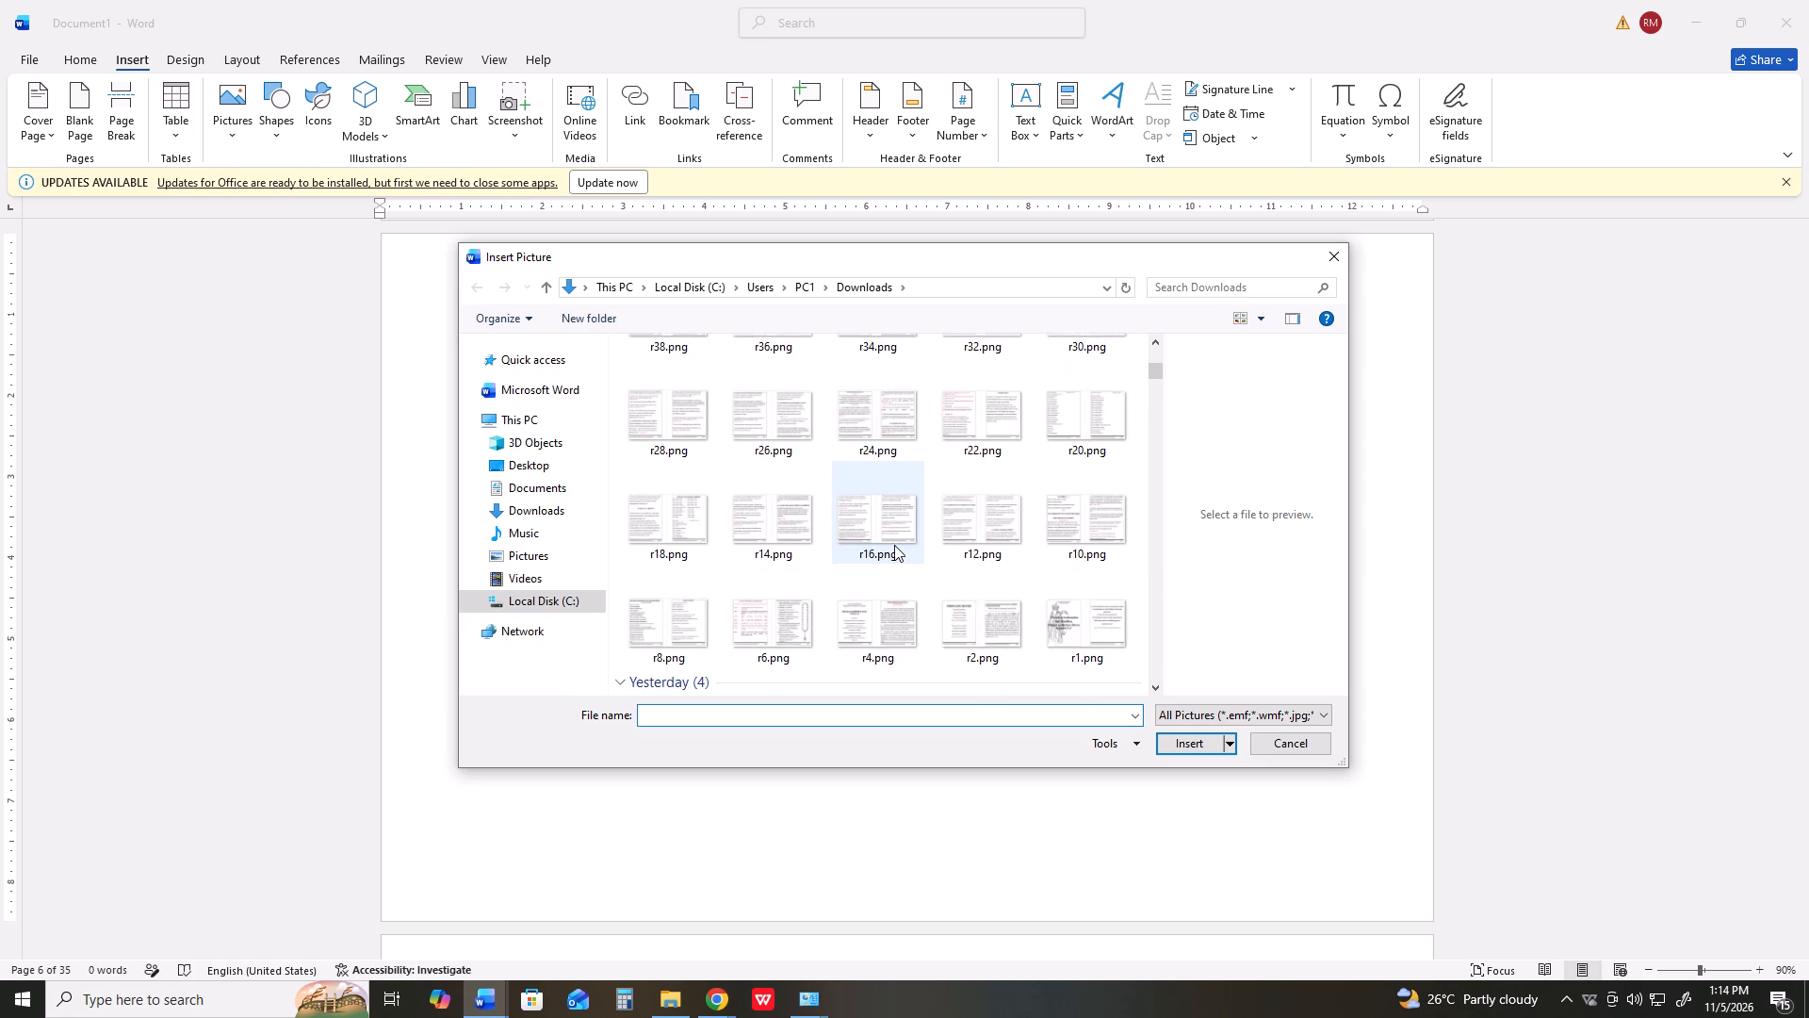
pyautogui.doubleClick(1088, 516)
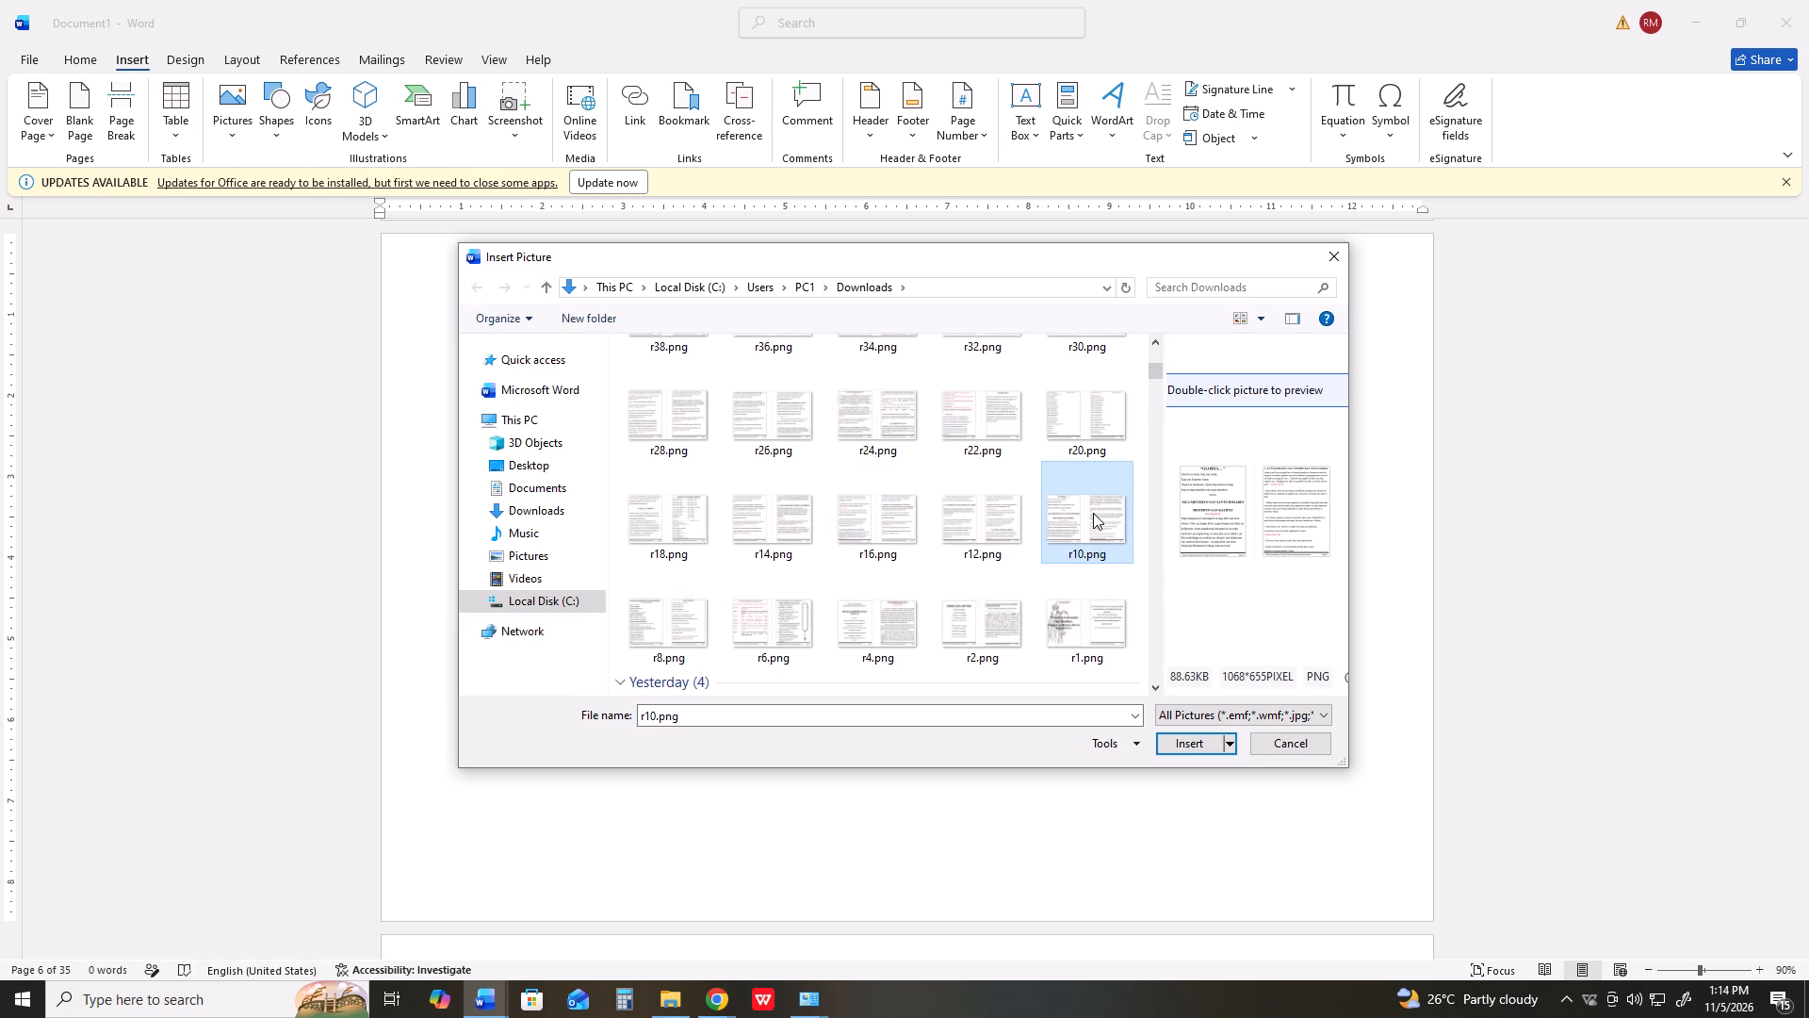
pyautogui.press('Return')
# Set the text wrapping of the inserted page 10–11 spread picture to In Front of Text.
pyautogui.scroll(5, 1261, 747)
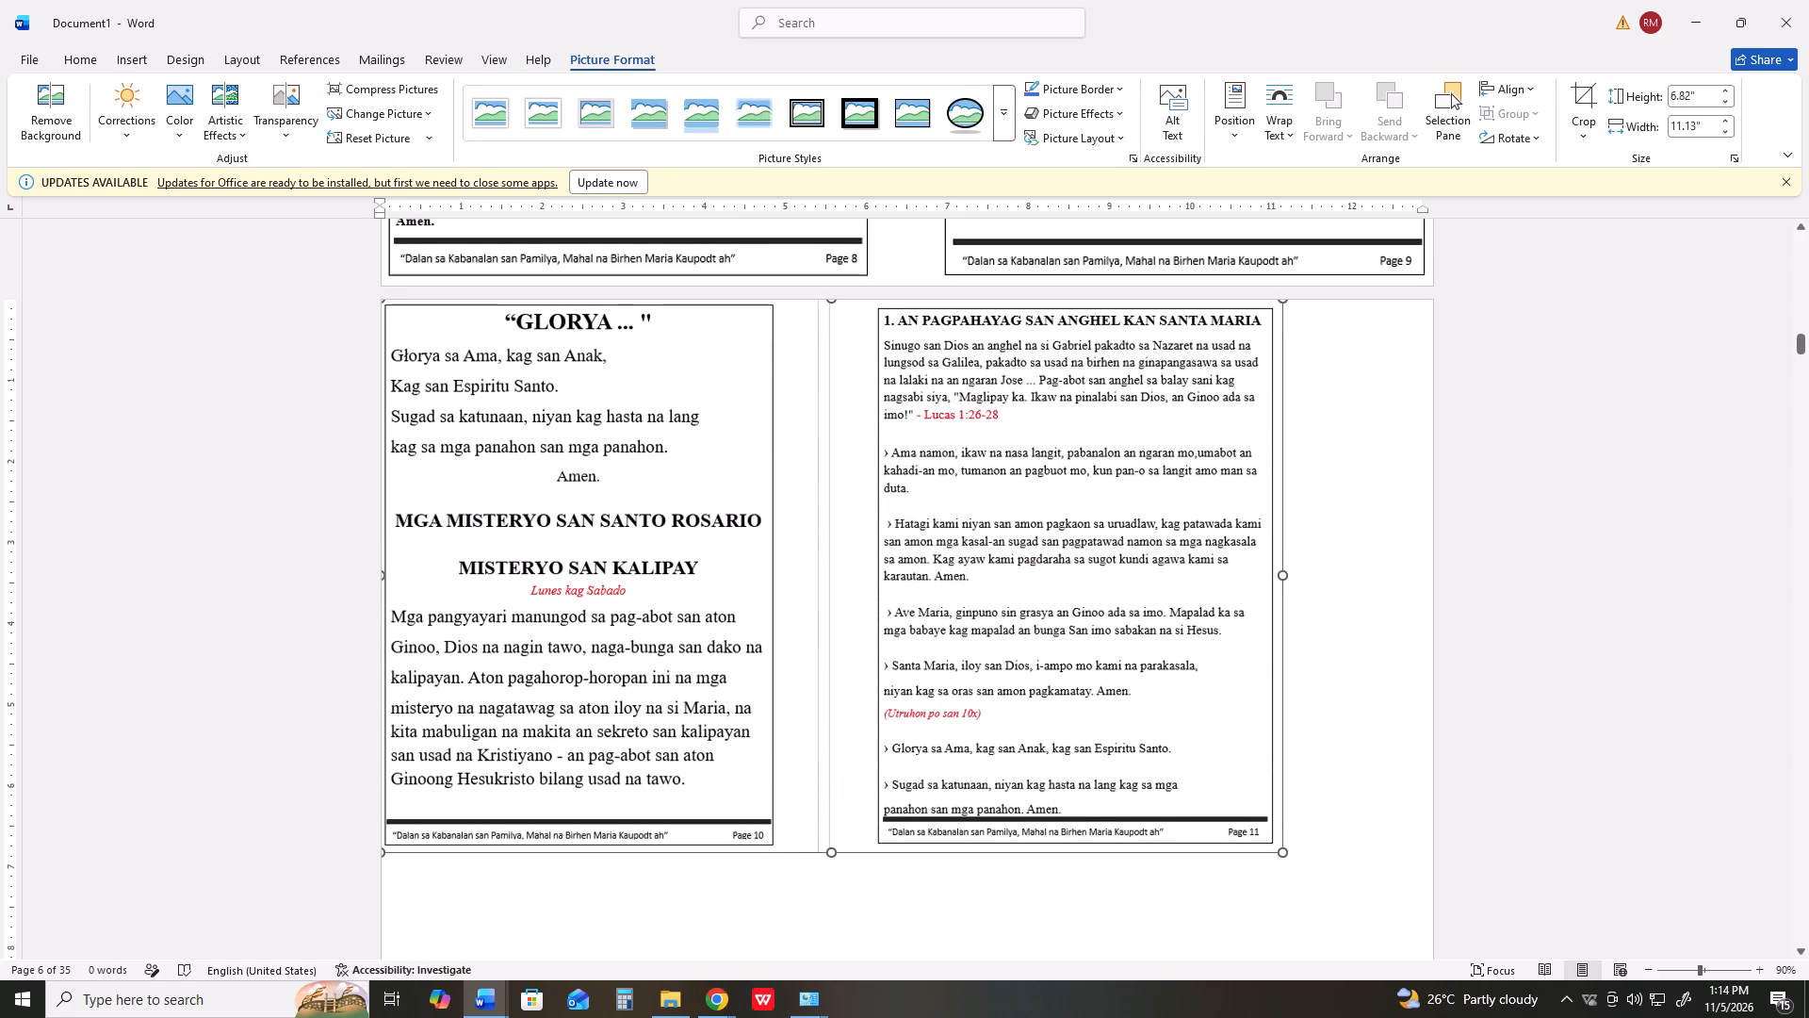
pyautogui.moveTo(929, 595); pyautogui.dragTo(942, 608)
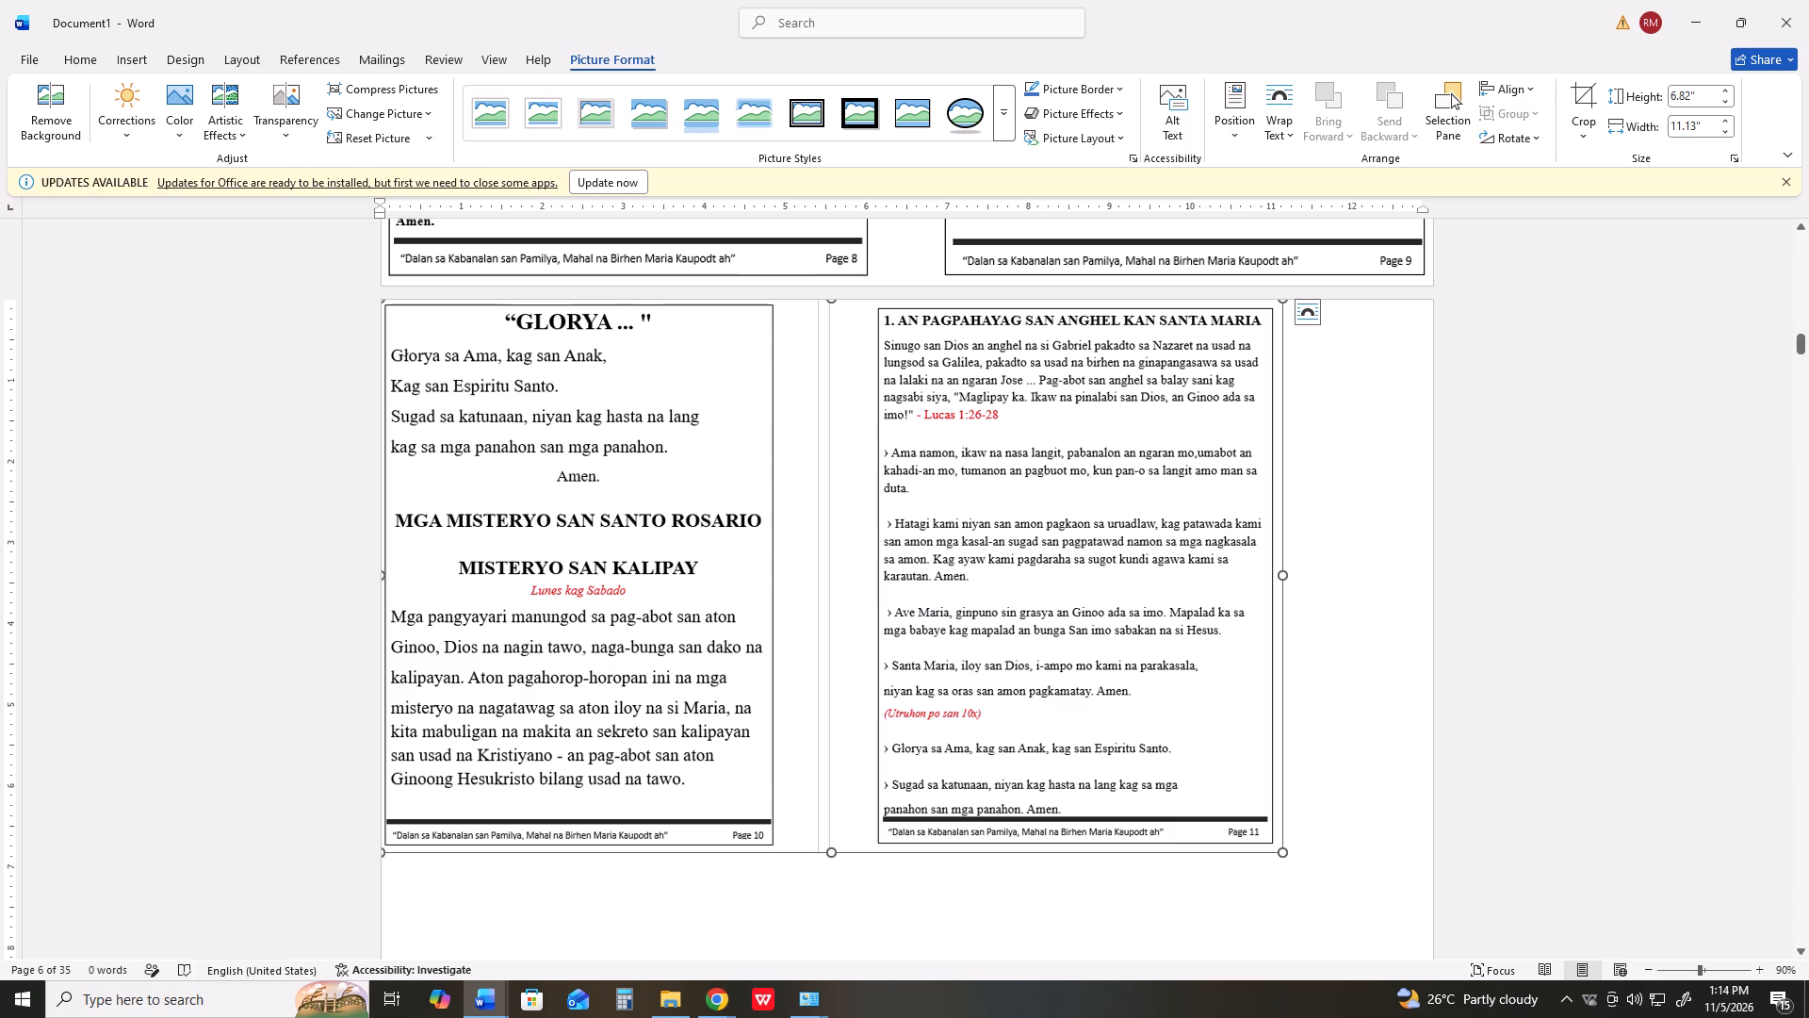
pyautogui.click(1303, 323)
pyautogui.click(1437, 485)
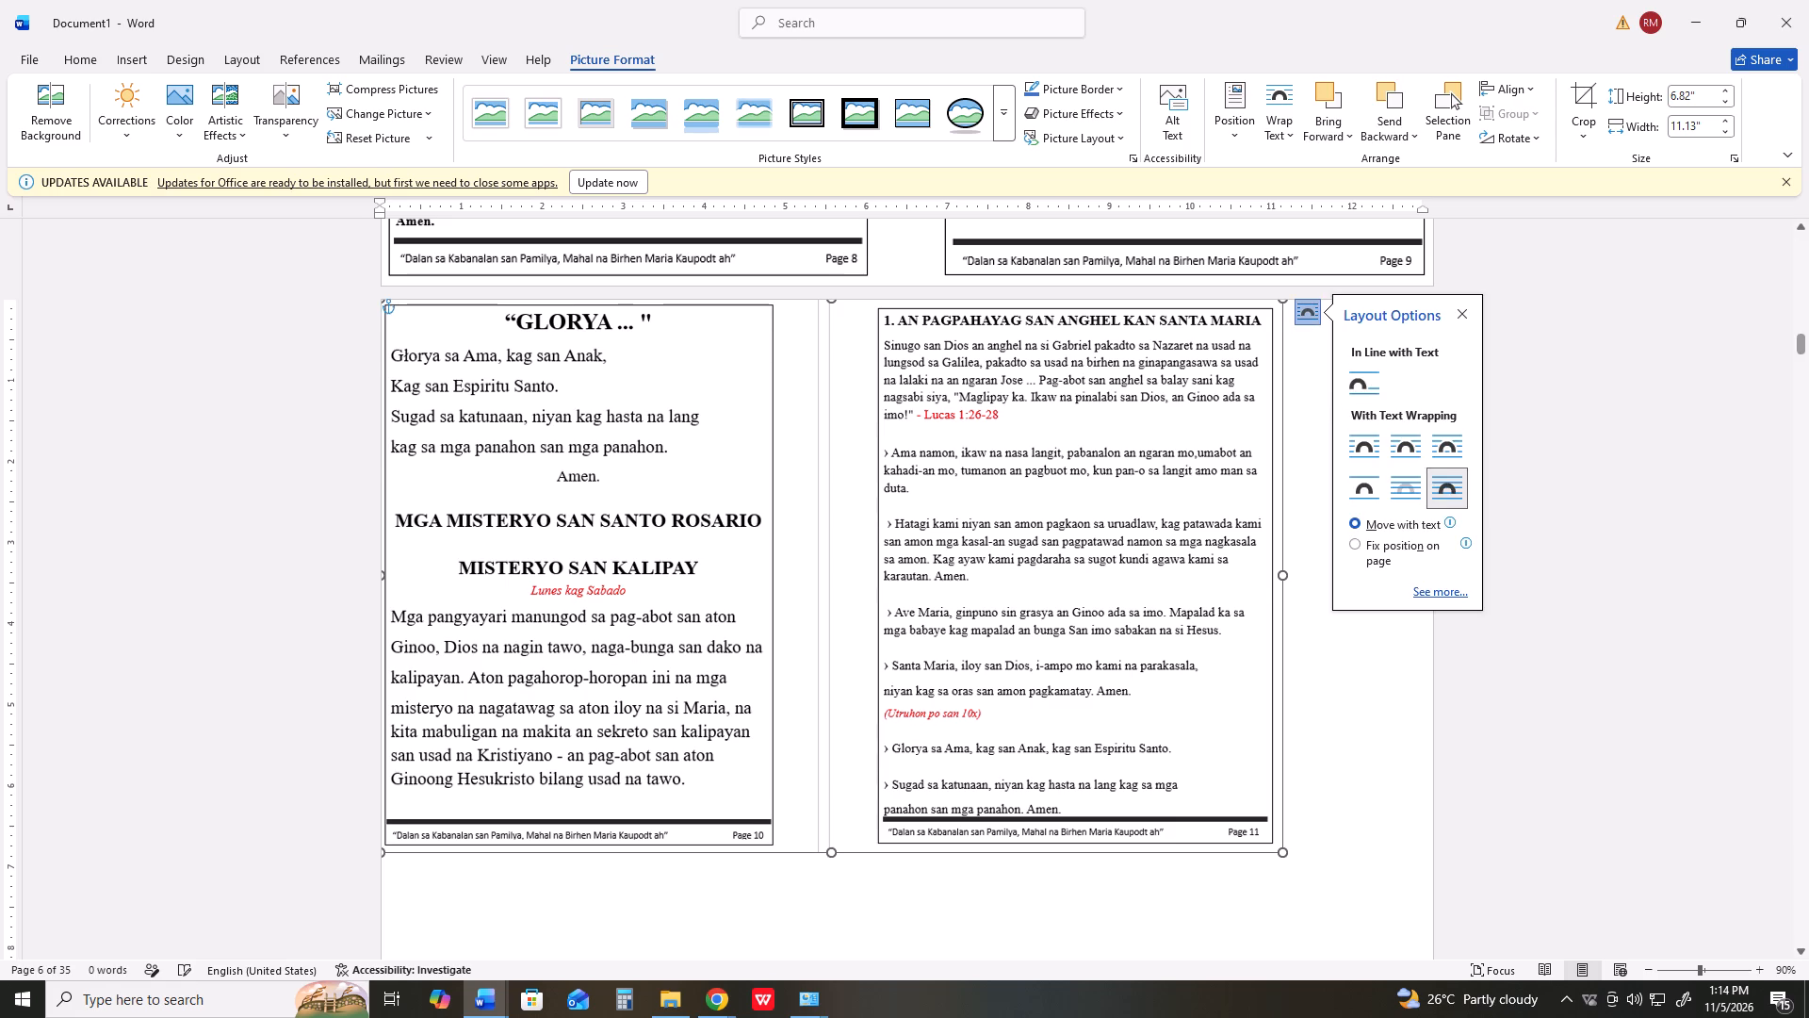
# Shift the page 10–11 spread slightly into the document page and duplicate it, placing the copy overlapping lower and further right.
pyautogui.moveTo(1045, 465); pyautogui.dragTo(1063, 477)
pyautogui.keyDown('ctrl'); pyautogui.moveTo(1010, 468); pyautogui.dragTo(1087, 588); pyautogui.keyUp('ctrl')
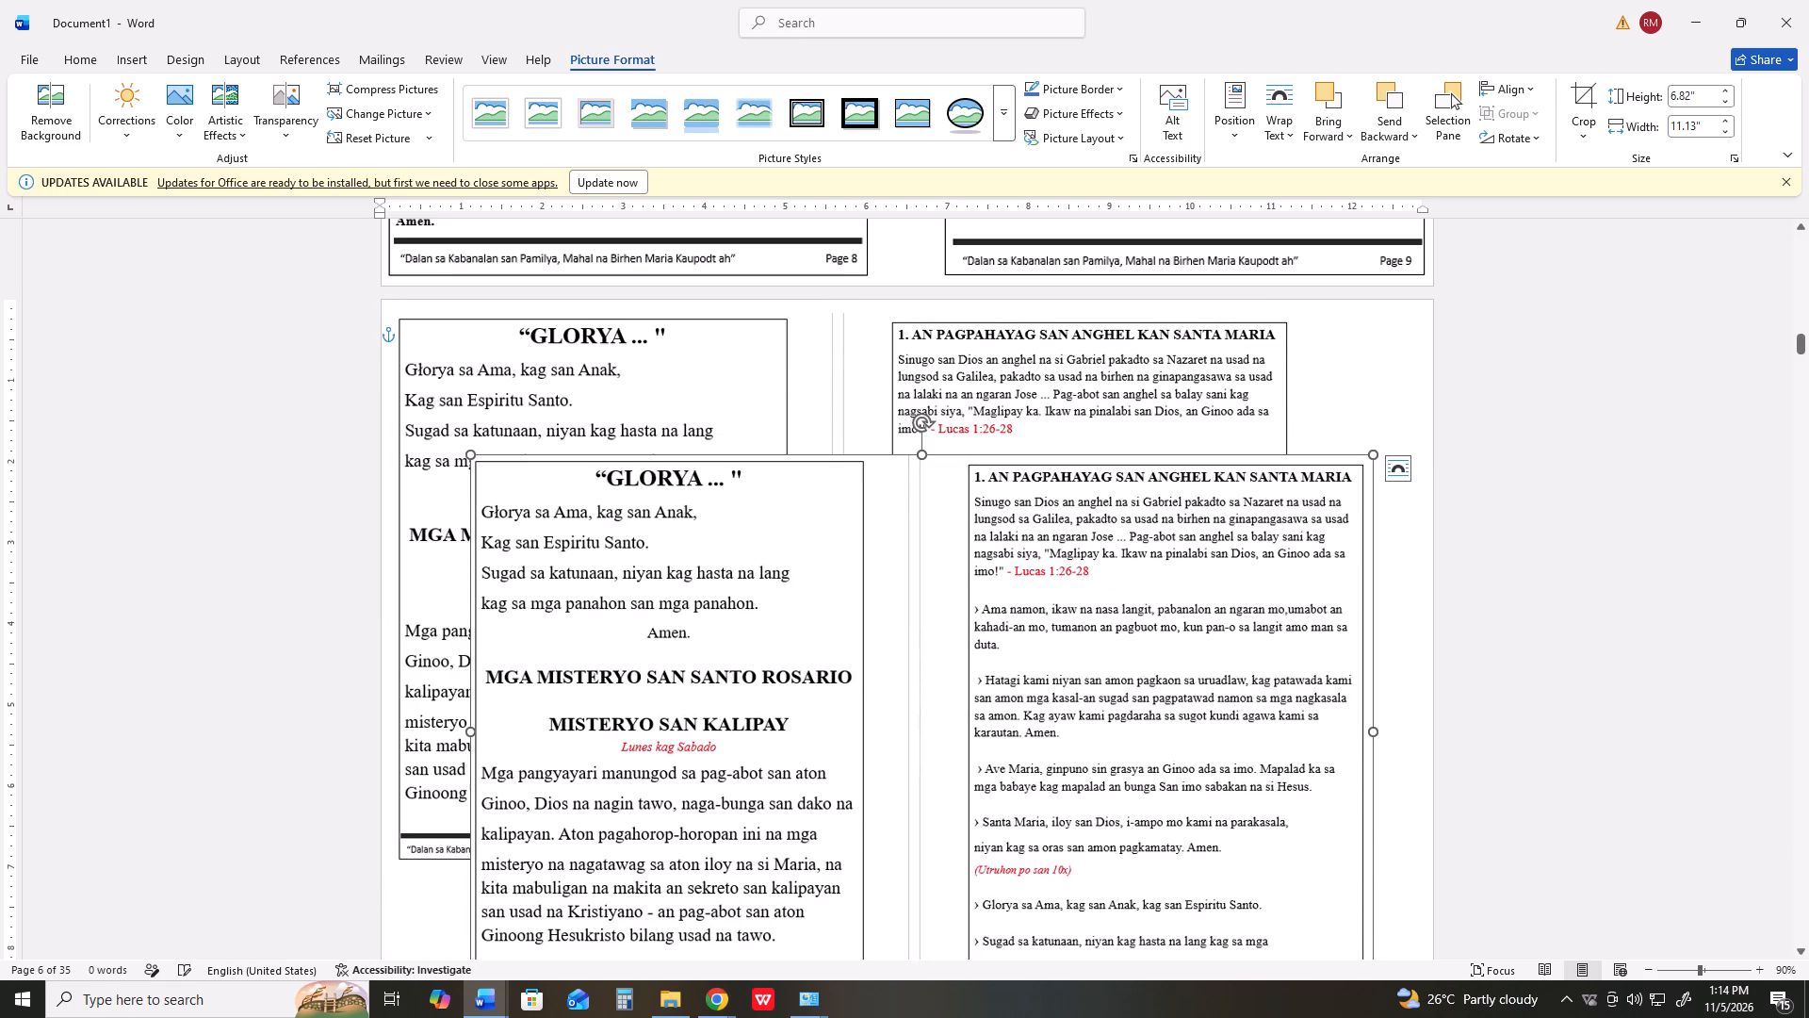
# Crop the original spread picture to the page 10 frame, "Glorya", about 4.86" wide, trimming away page 11 and the outer margins.
pyautogui.click(846, 353)
pyautogui.rightClick(1153, 365)
pyautogui.rightClick(1153, 365)
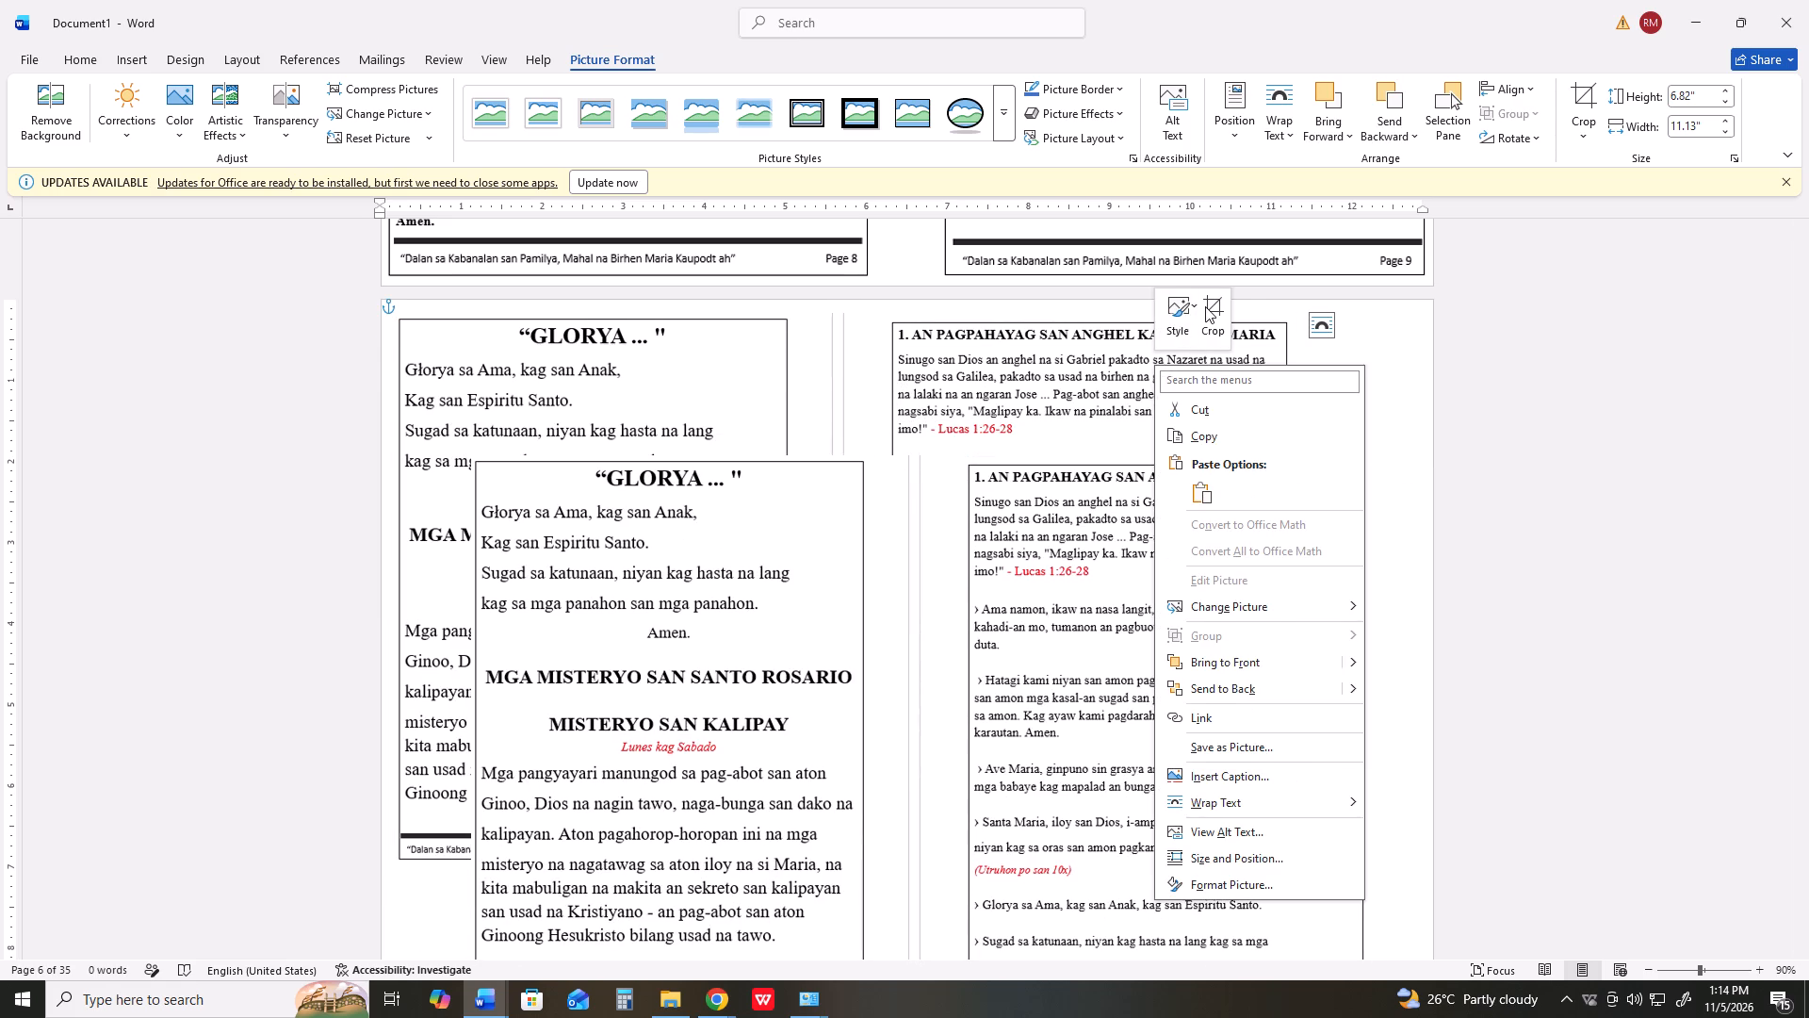
pyautogui.click(1205, 306)
pyautogui.click(1045, 386)
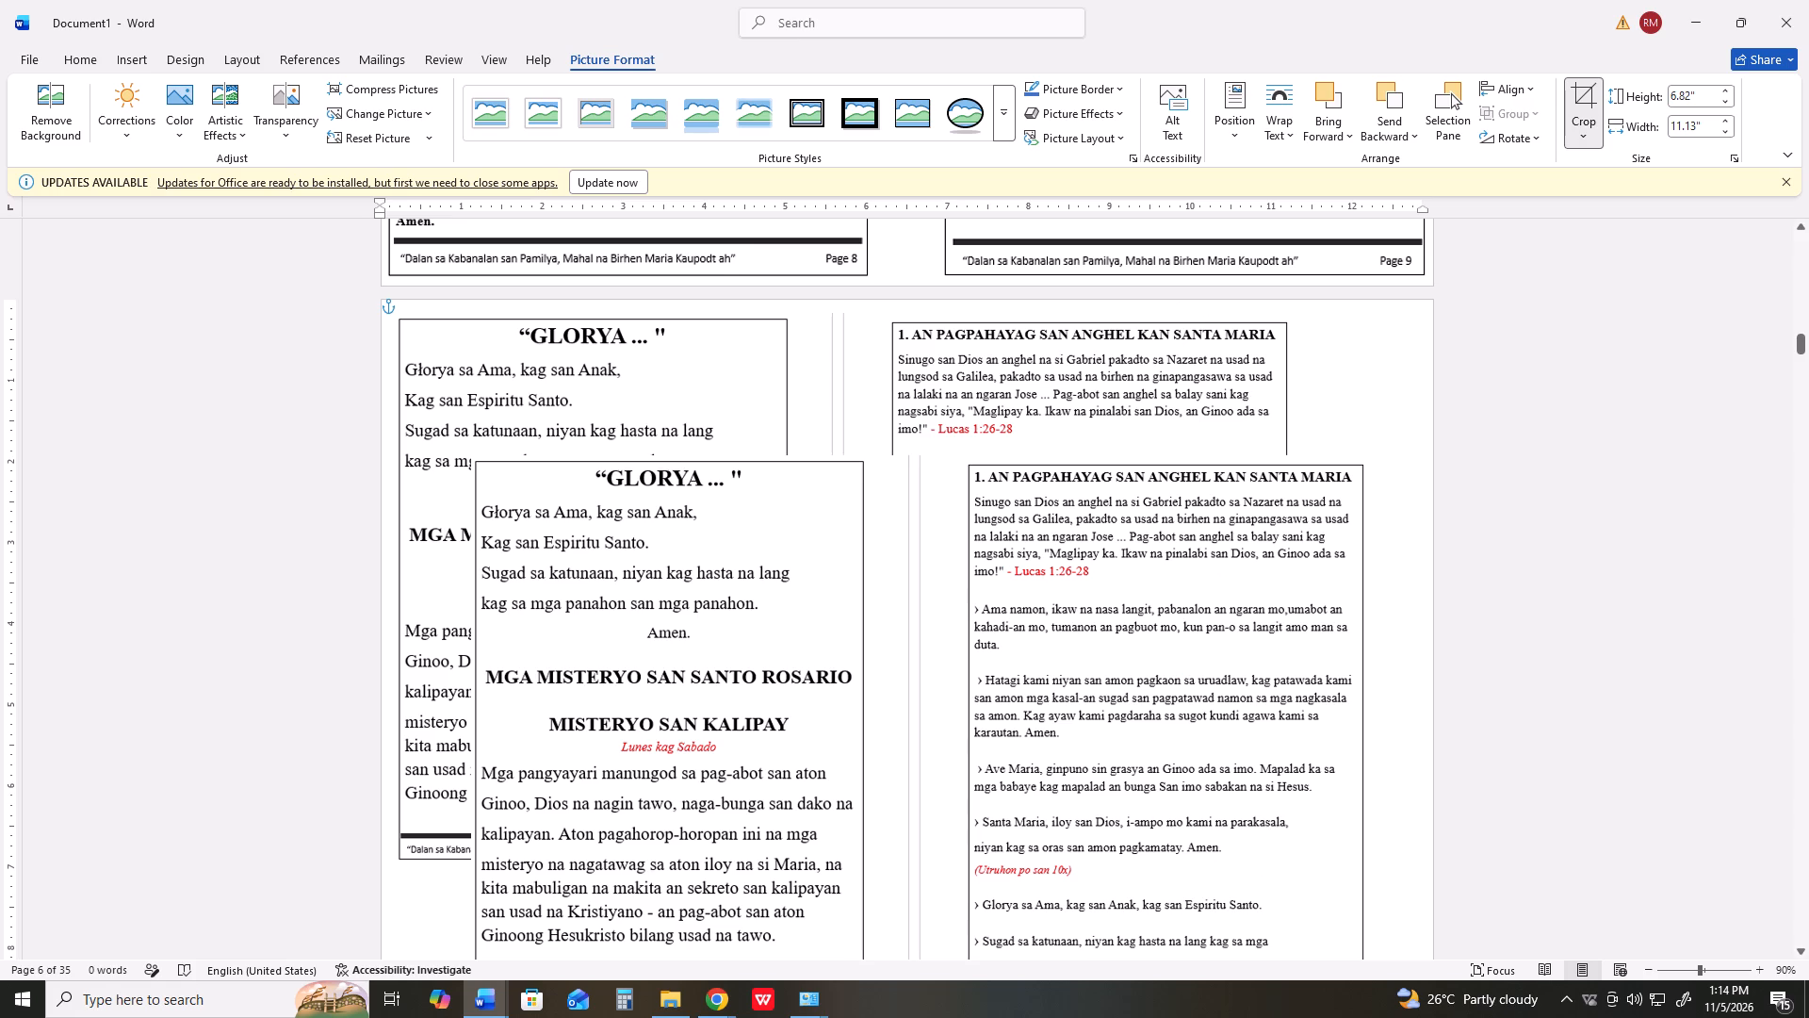
pyautogui.rightClick(1035, 380)
pyautogui.rightClick(1035, 380)
pyautogui.doubleClick(886, 380)
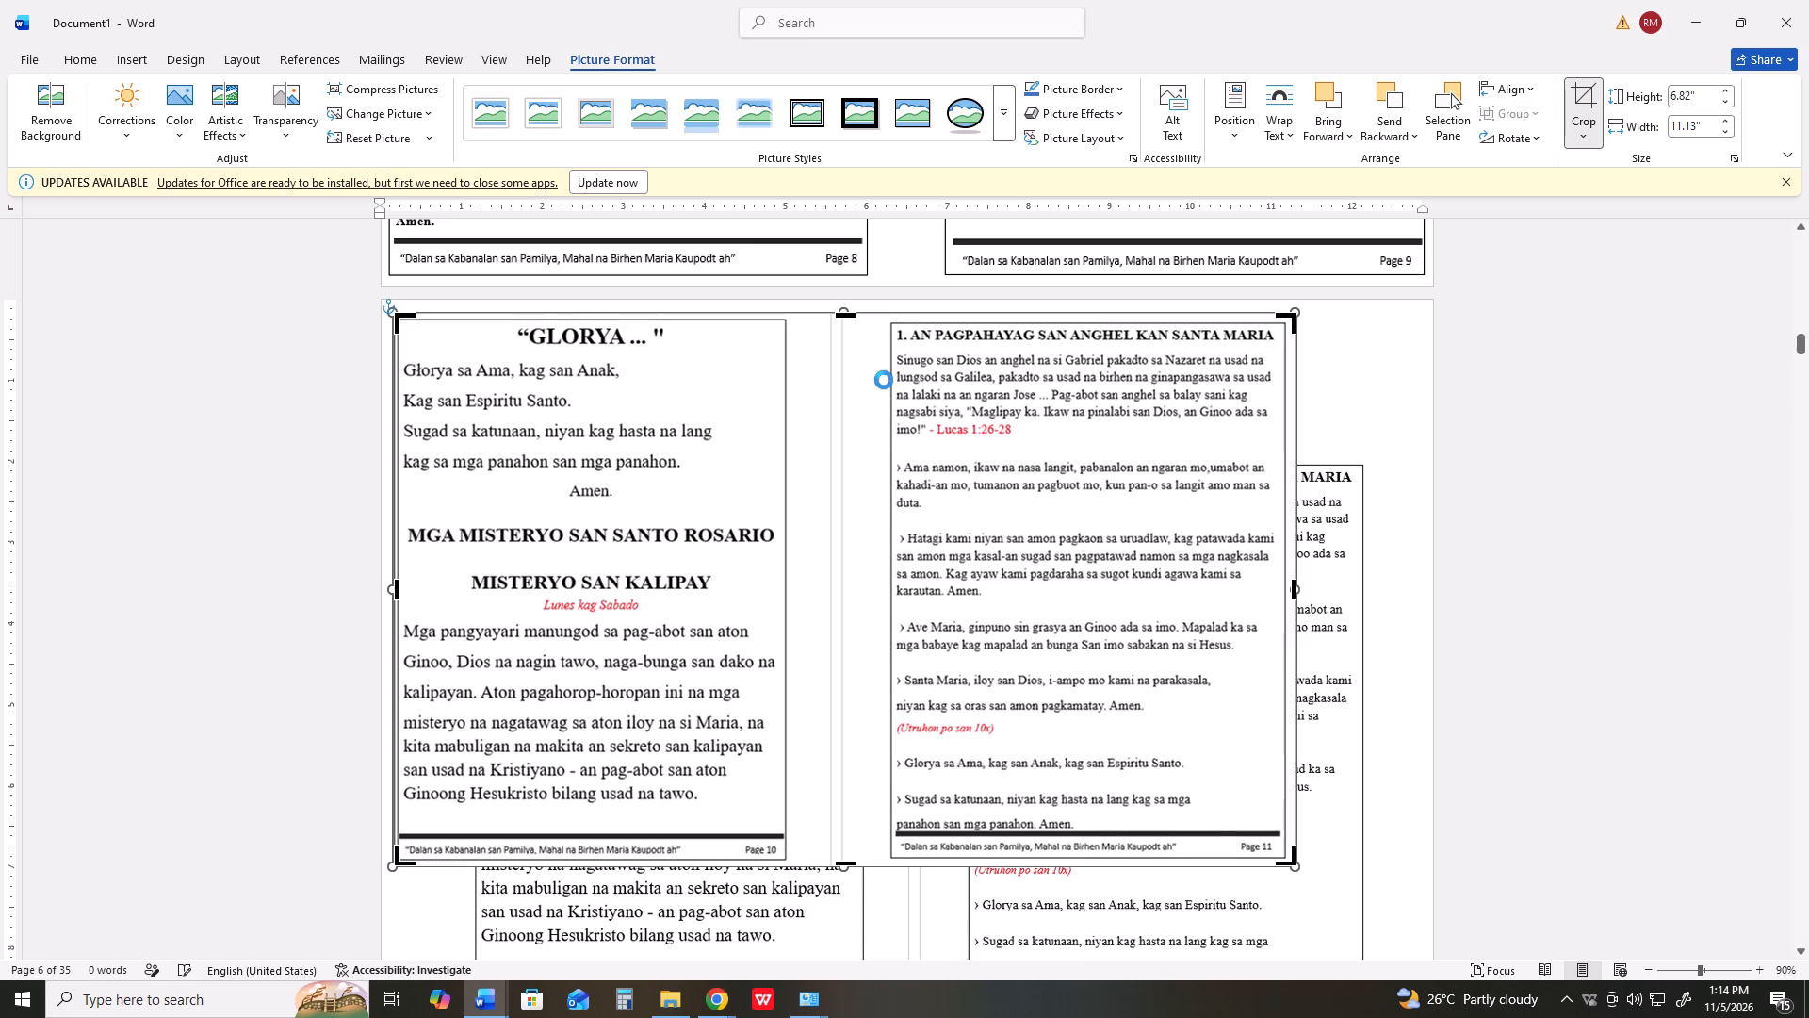
pyautogui.click(844, 316)
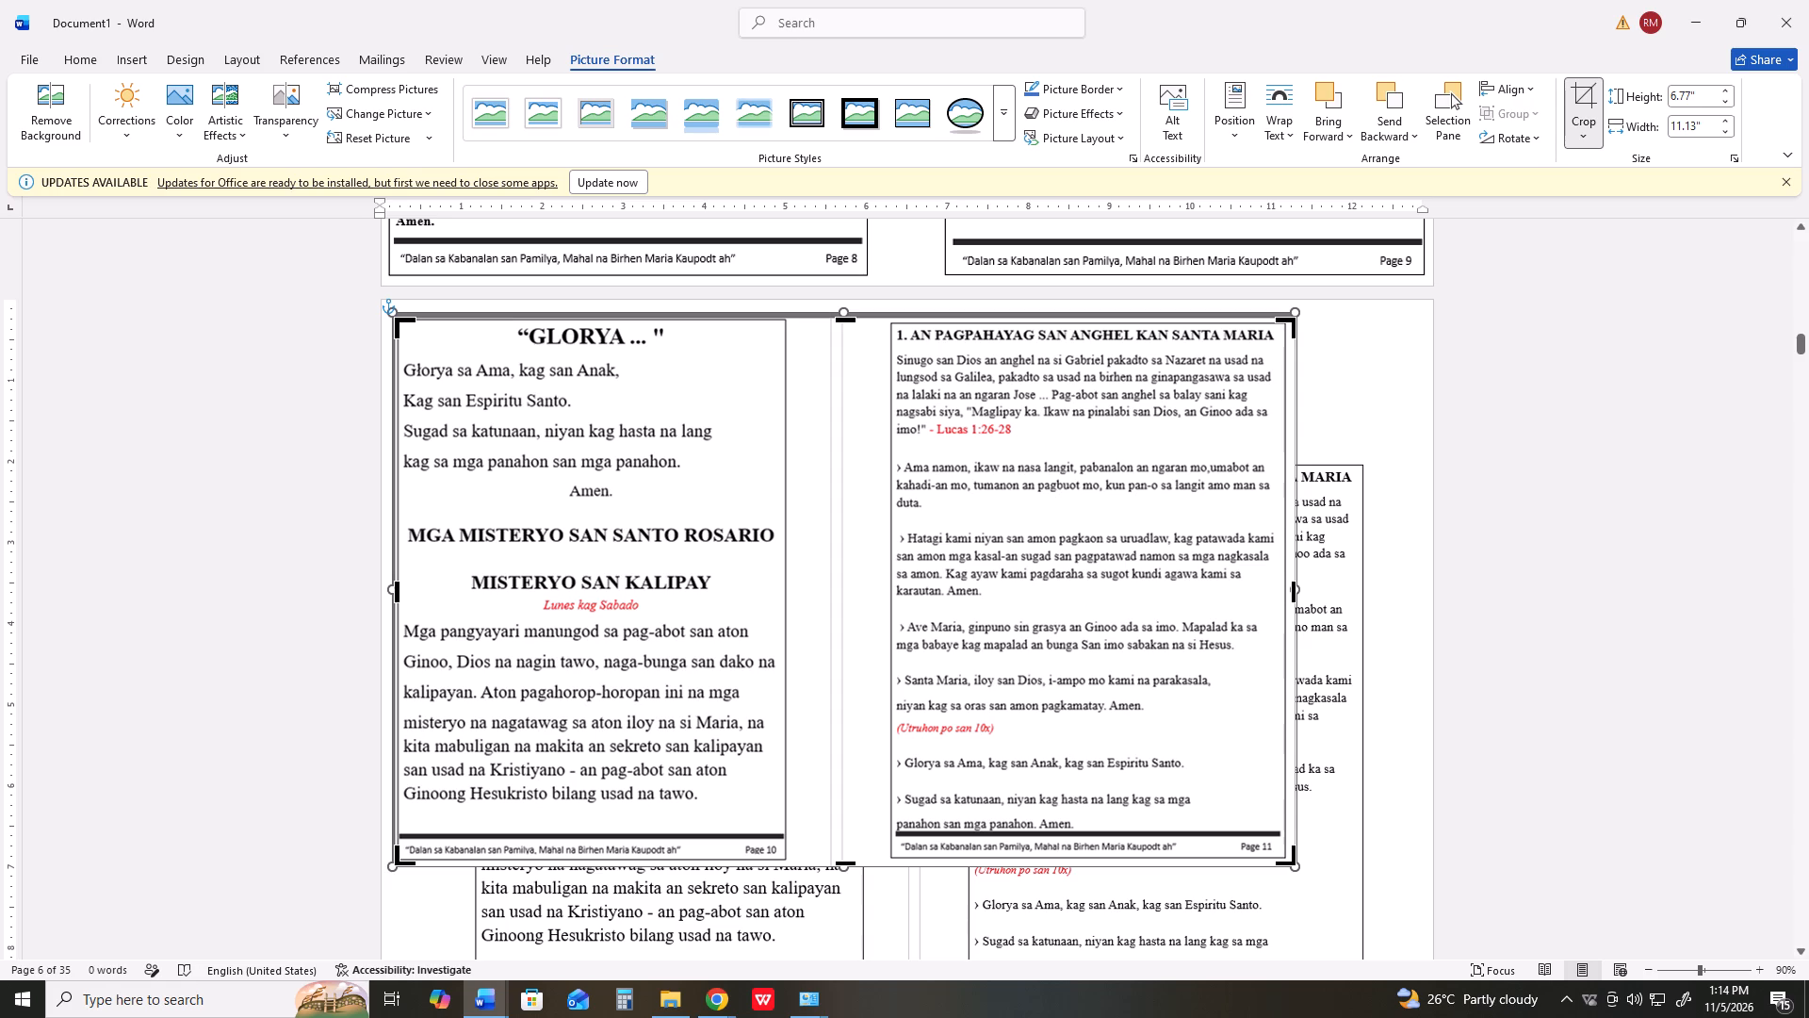
pyautogui.click(844, 863)
pyautogui.moveTo(1294, 588); pyautogui.dragTo(803, 616)
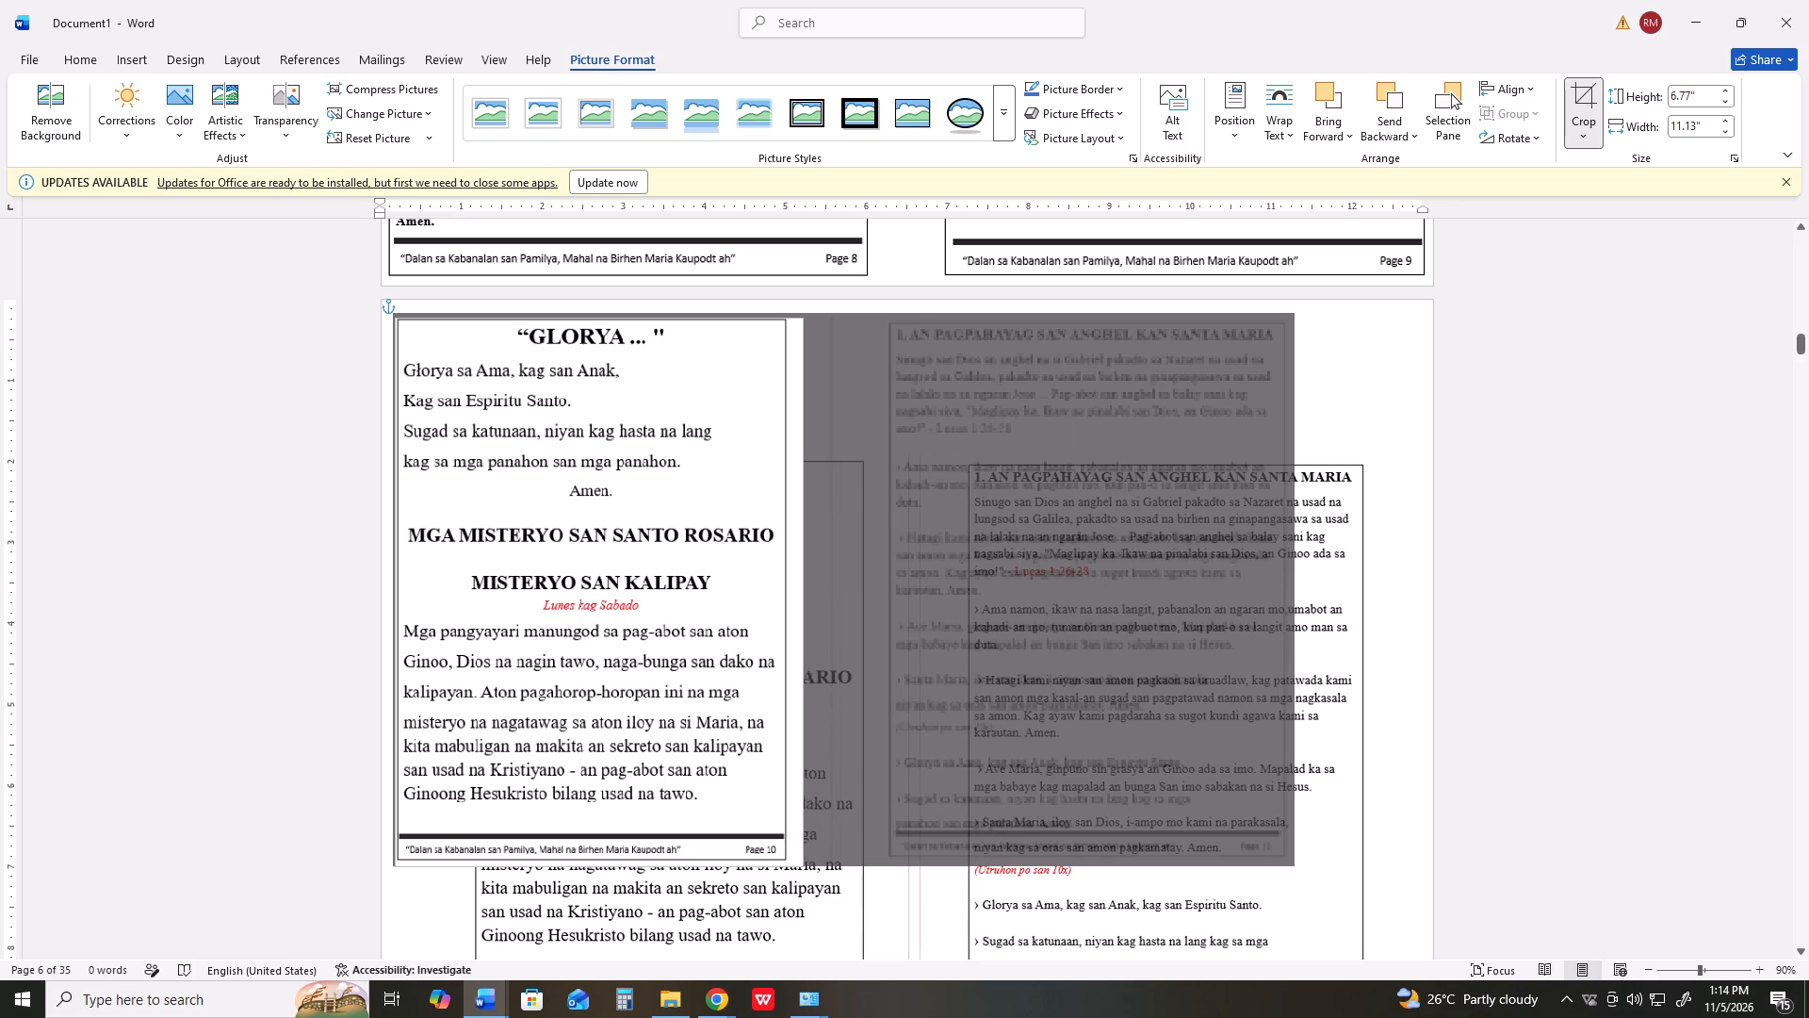
pyautogui.moveTo(803, 616); pyautogui.dragTo(789, 623)
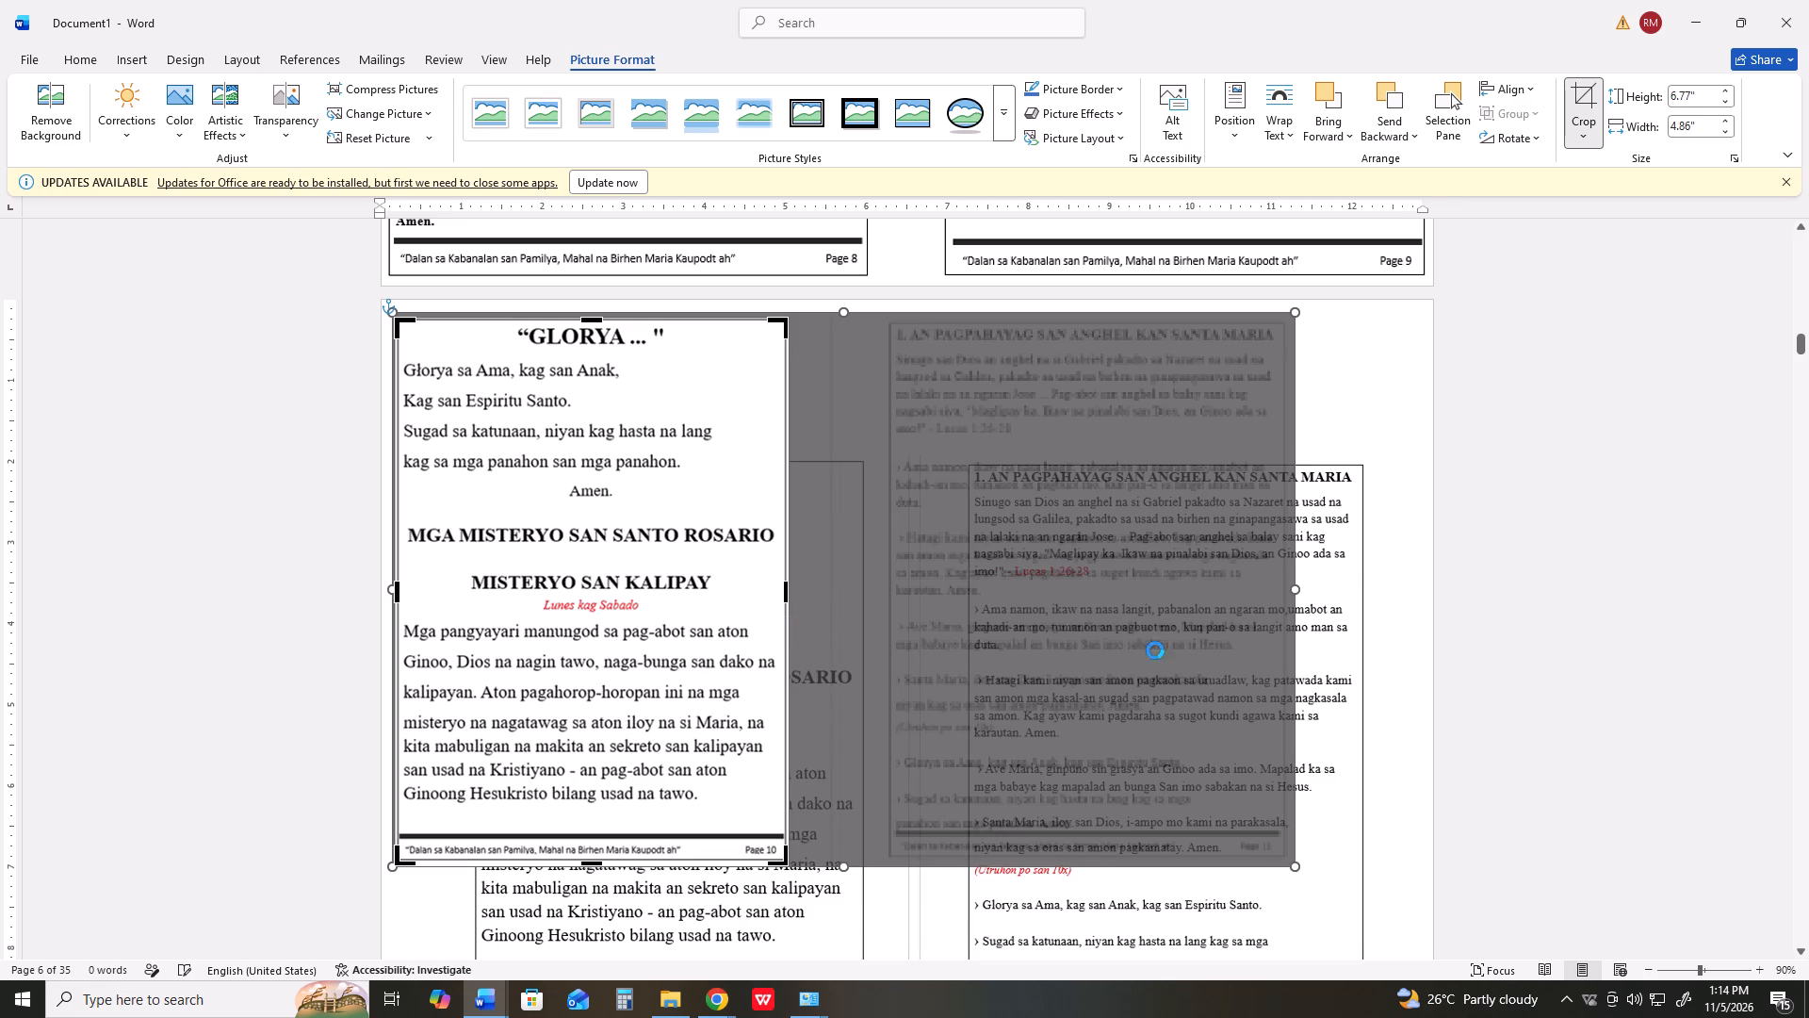
pyautogui.click(1384, 661)
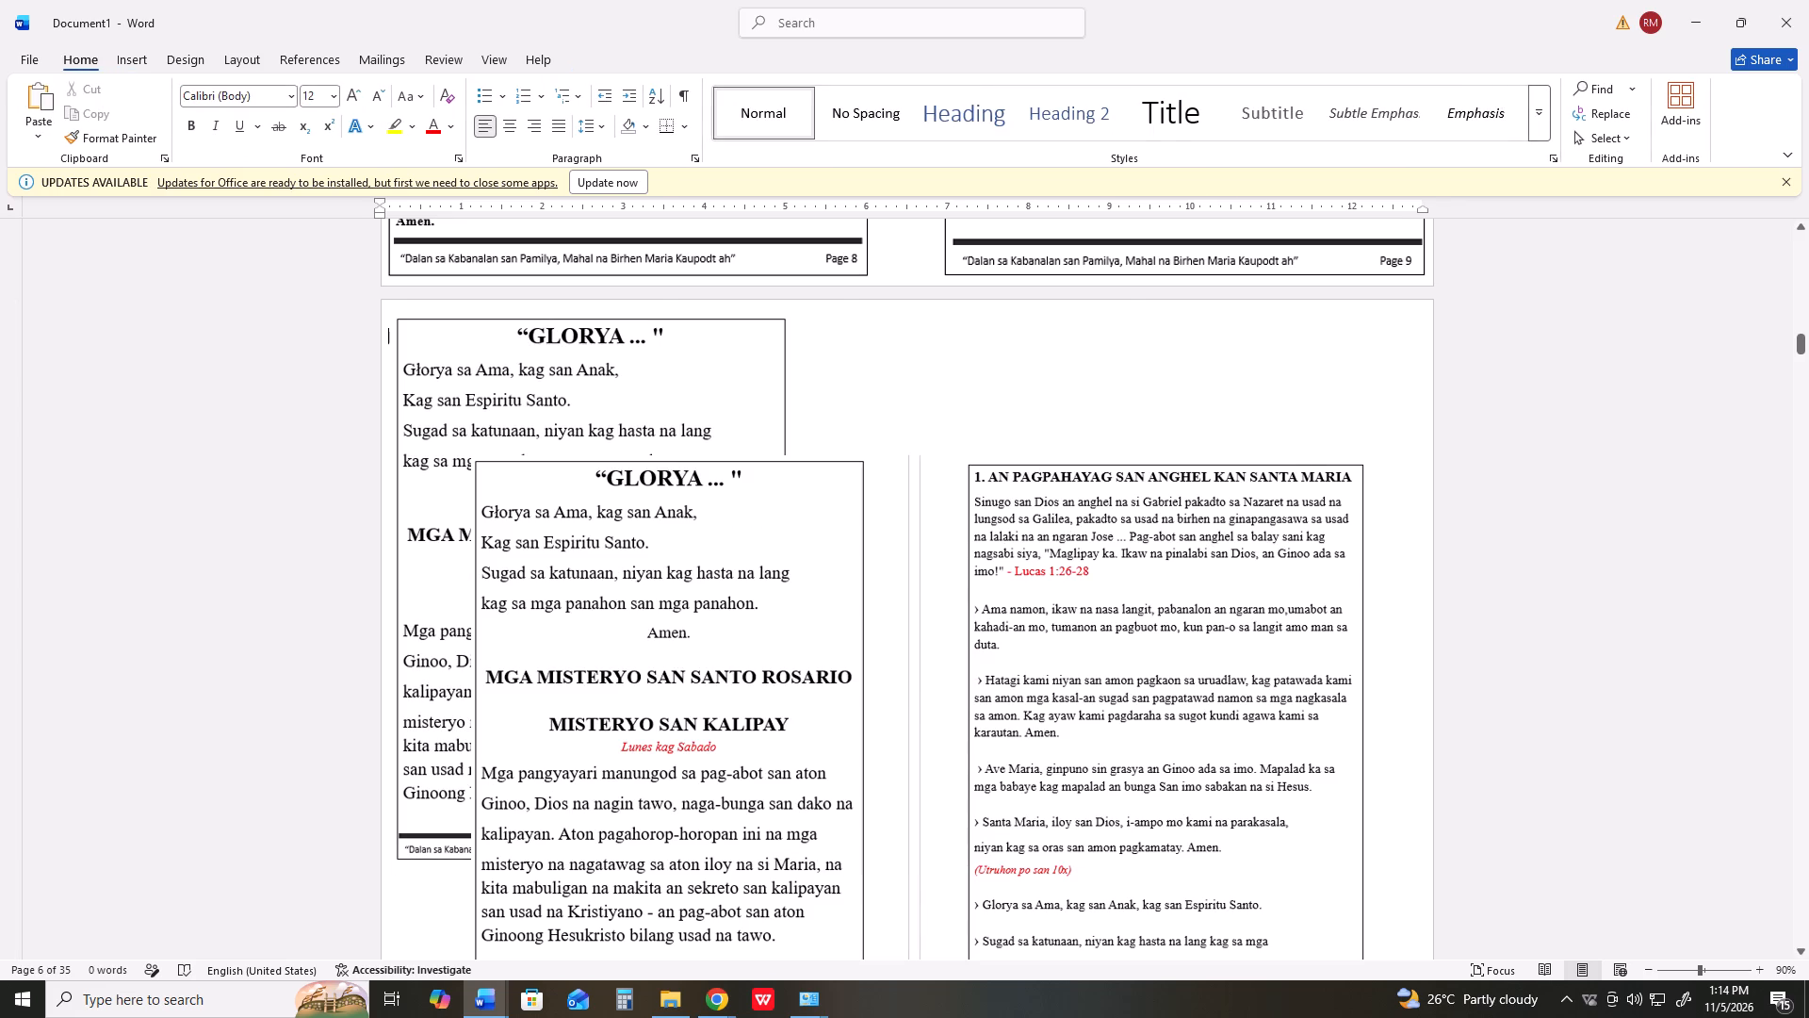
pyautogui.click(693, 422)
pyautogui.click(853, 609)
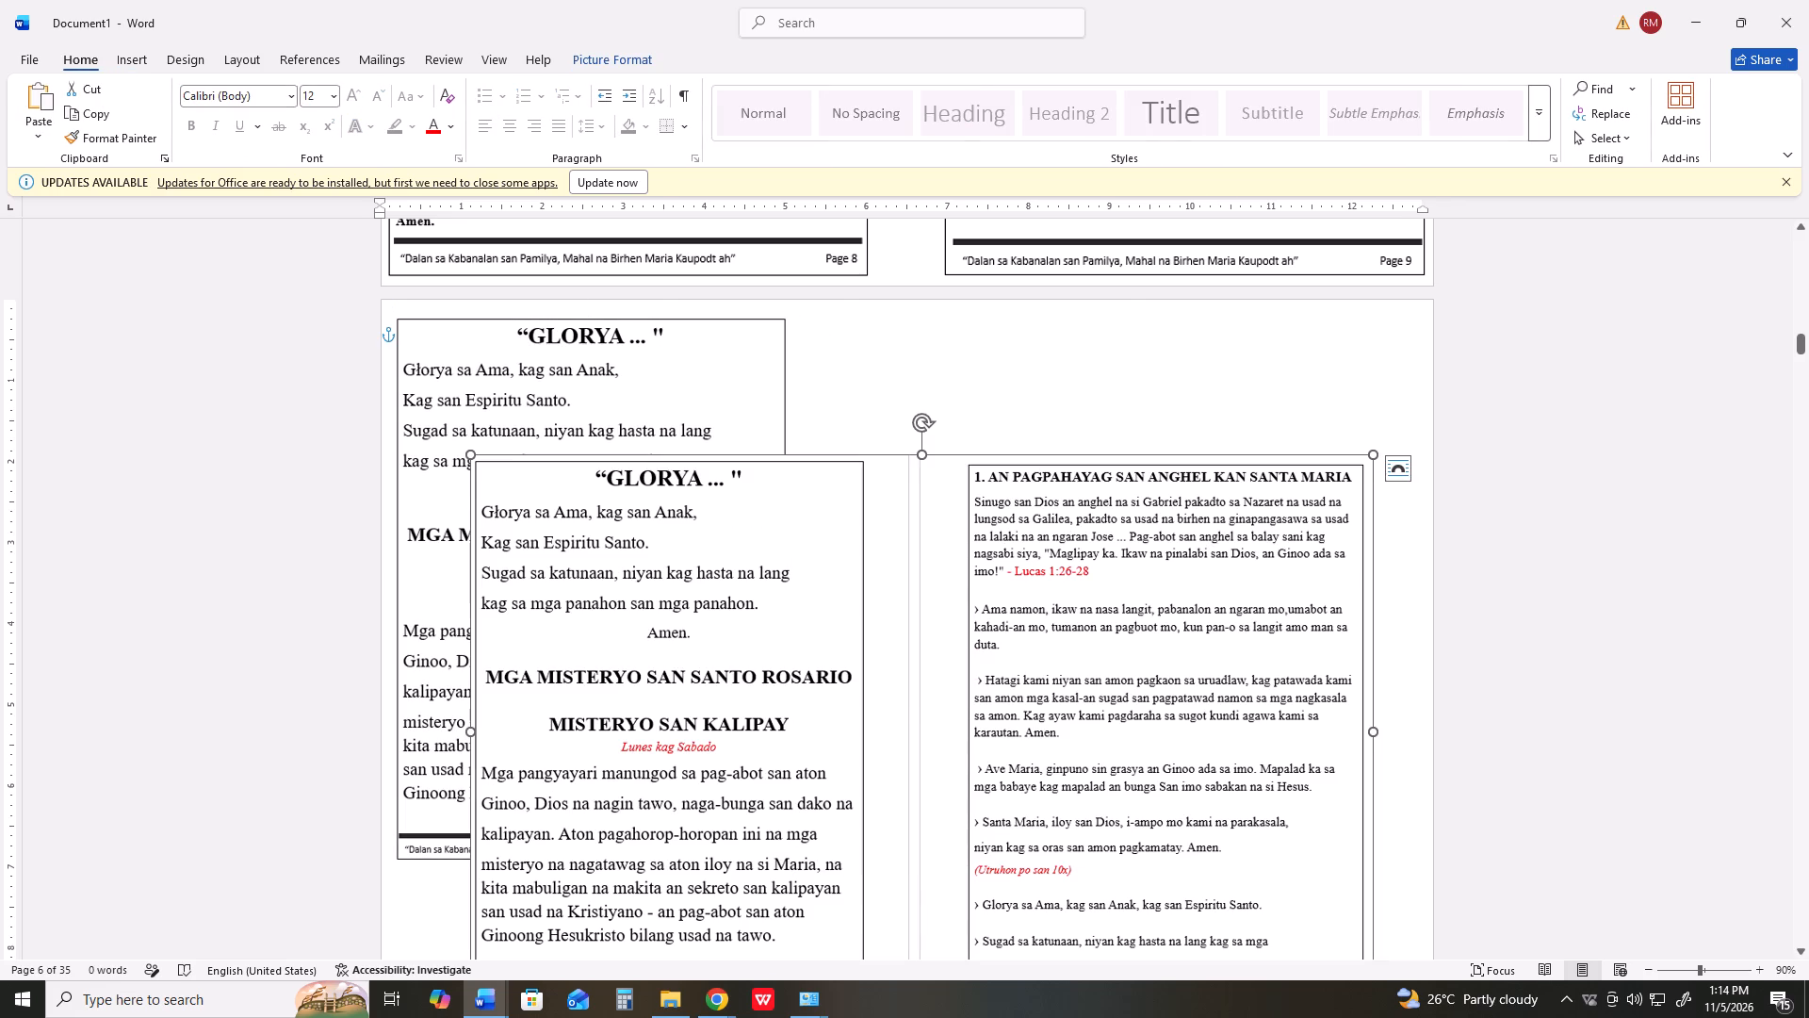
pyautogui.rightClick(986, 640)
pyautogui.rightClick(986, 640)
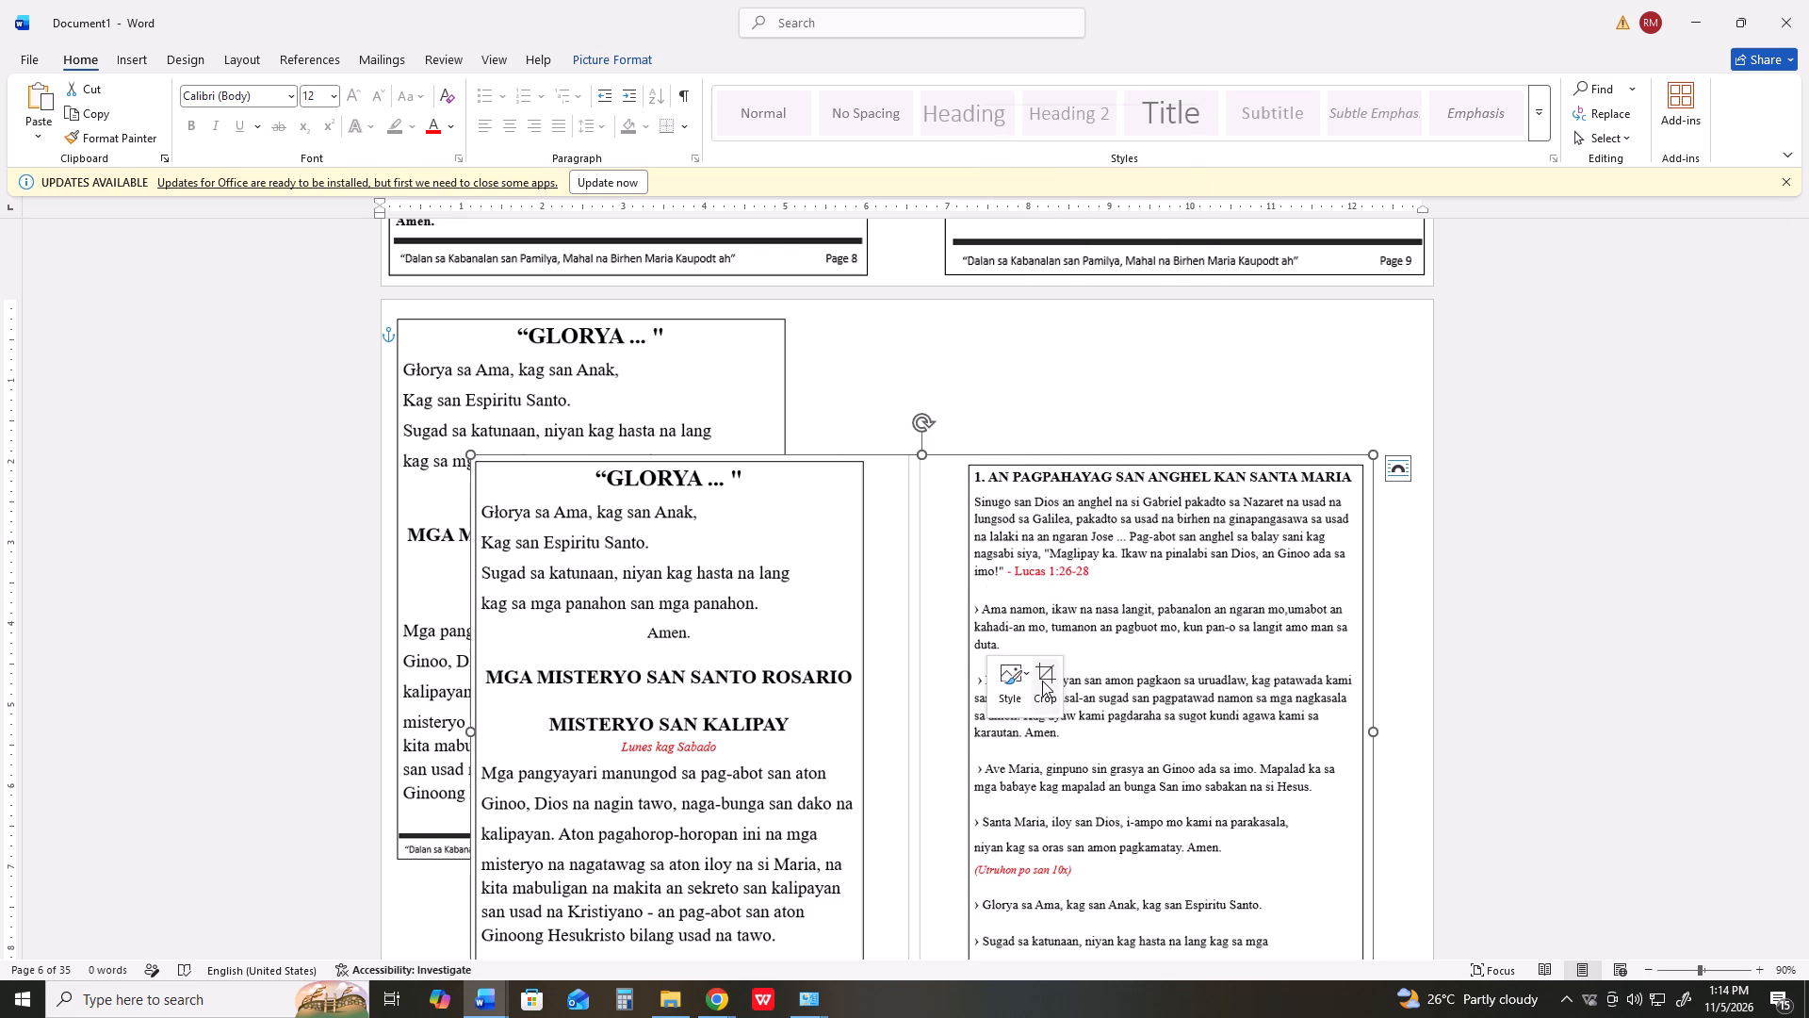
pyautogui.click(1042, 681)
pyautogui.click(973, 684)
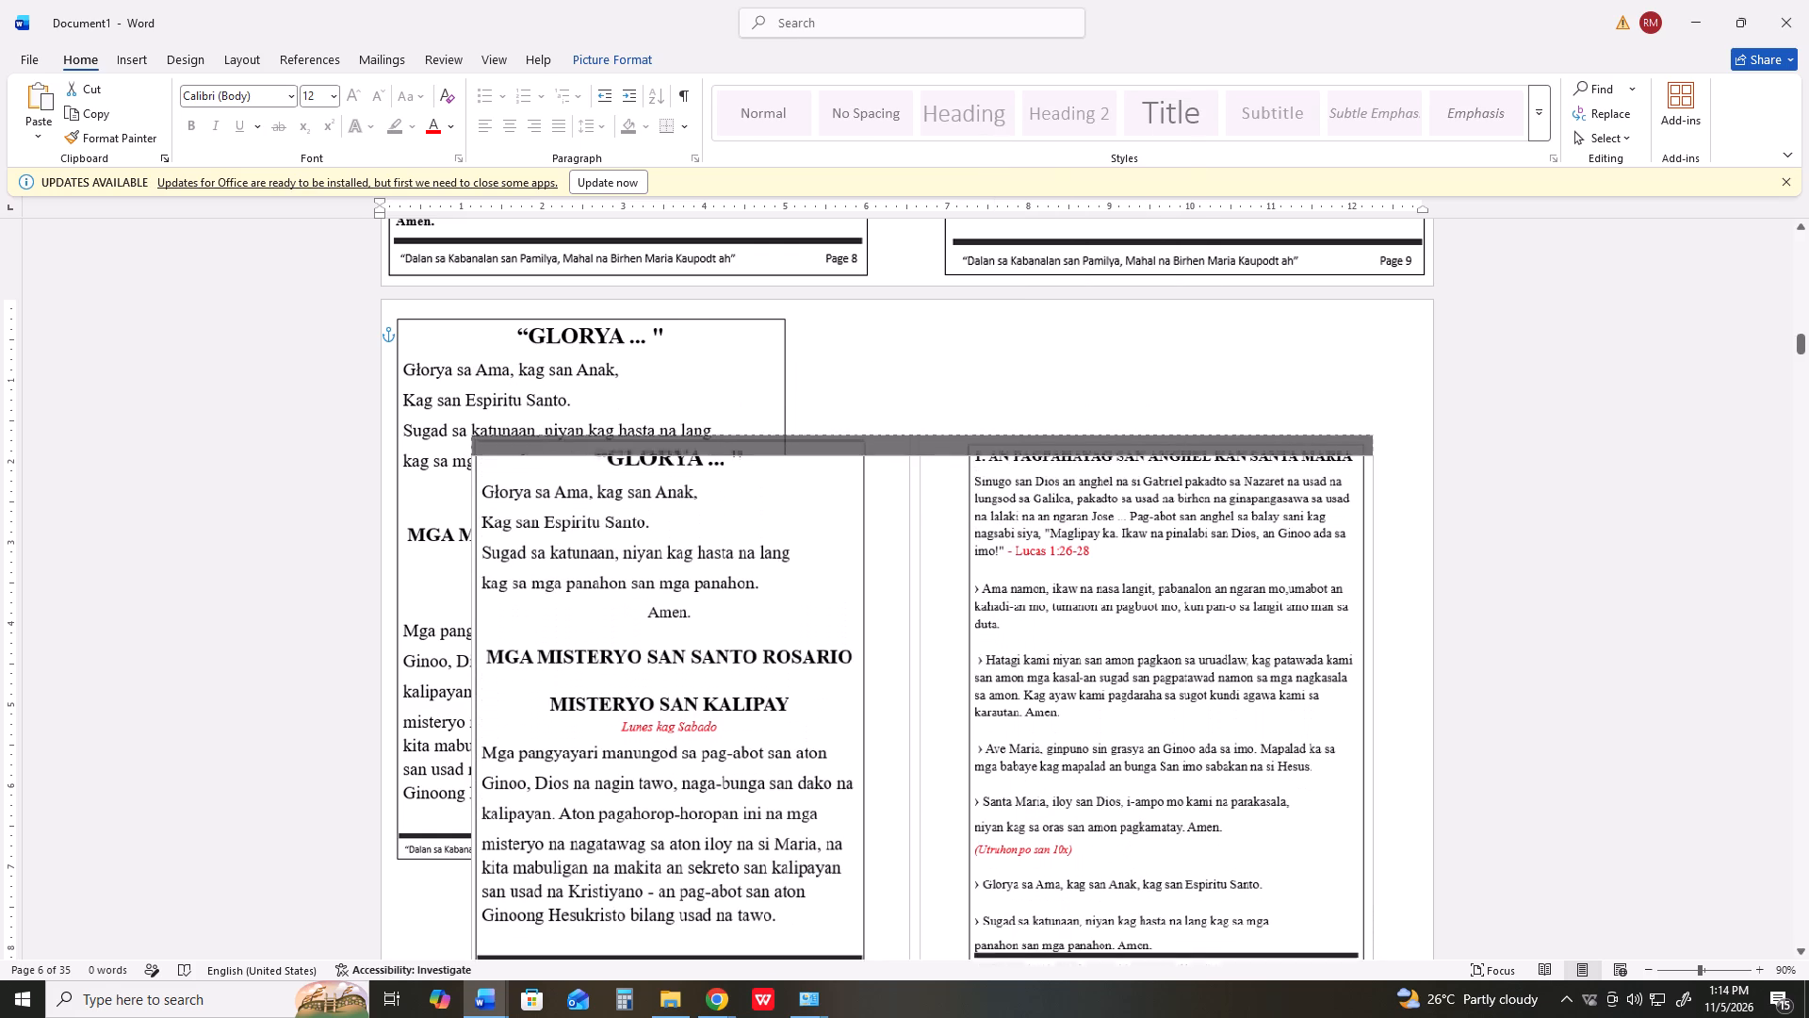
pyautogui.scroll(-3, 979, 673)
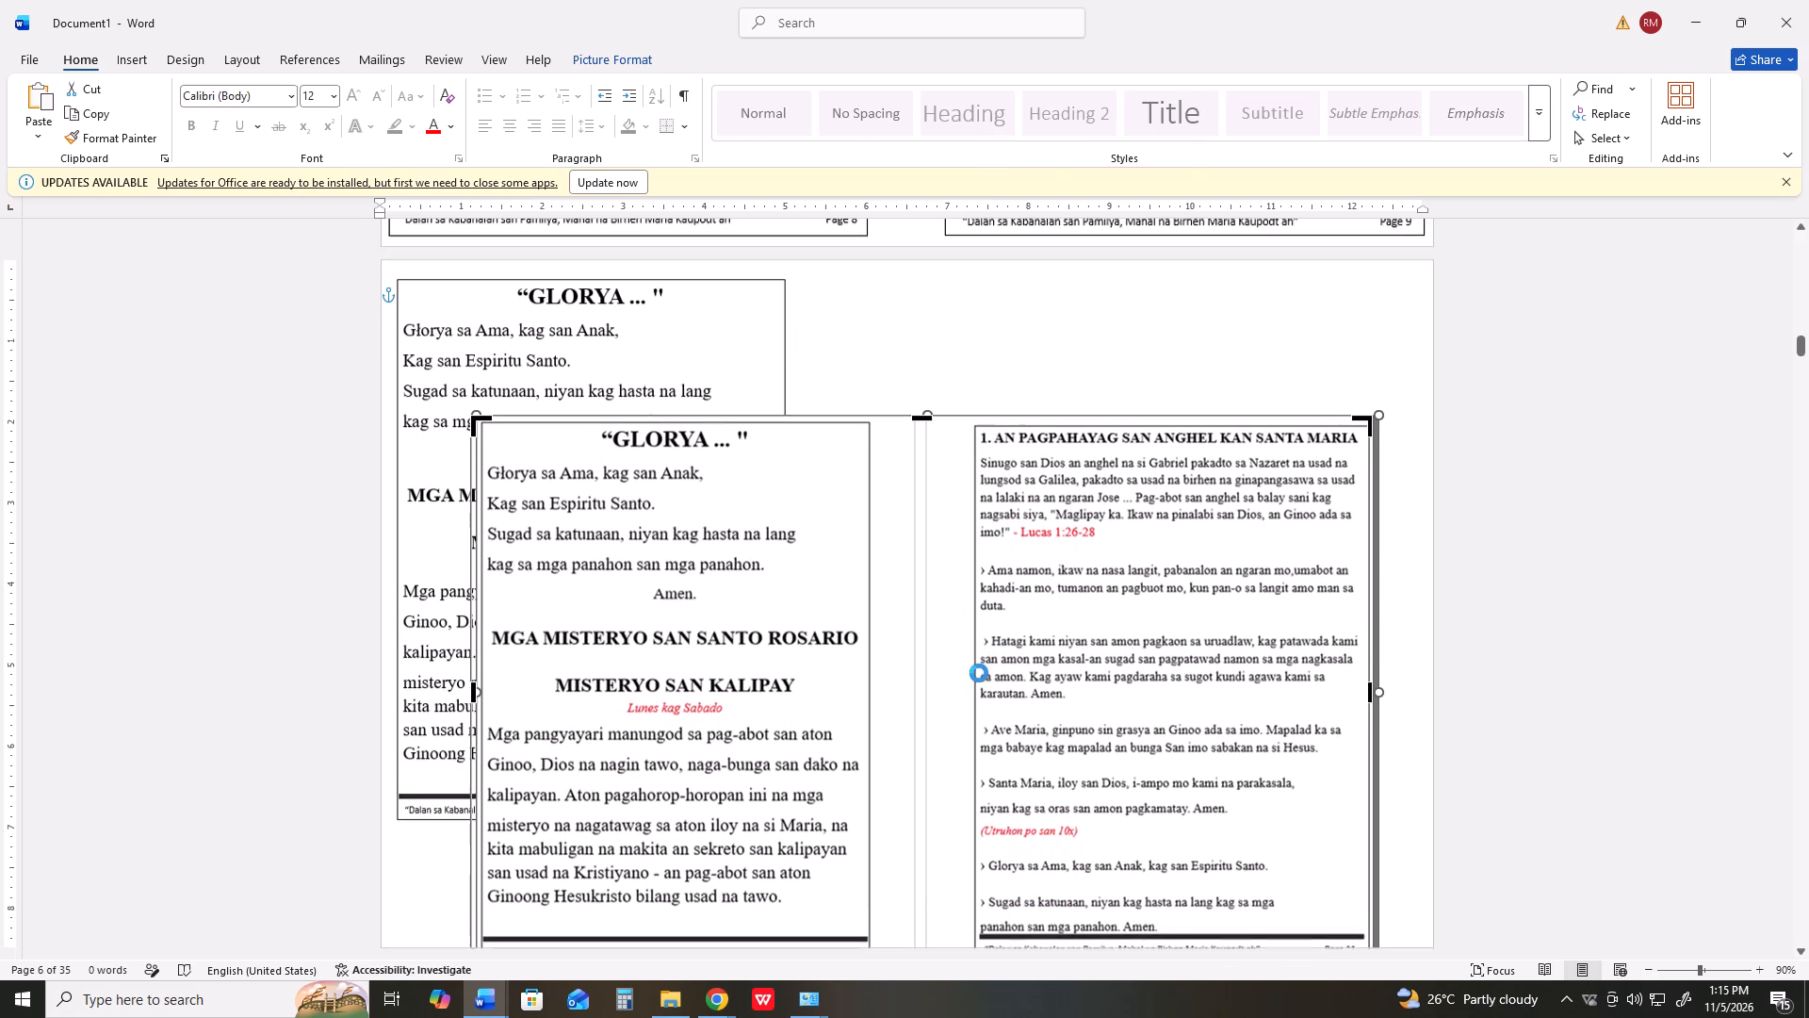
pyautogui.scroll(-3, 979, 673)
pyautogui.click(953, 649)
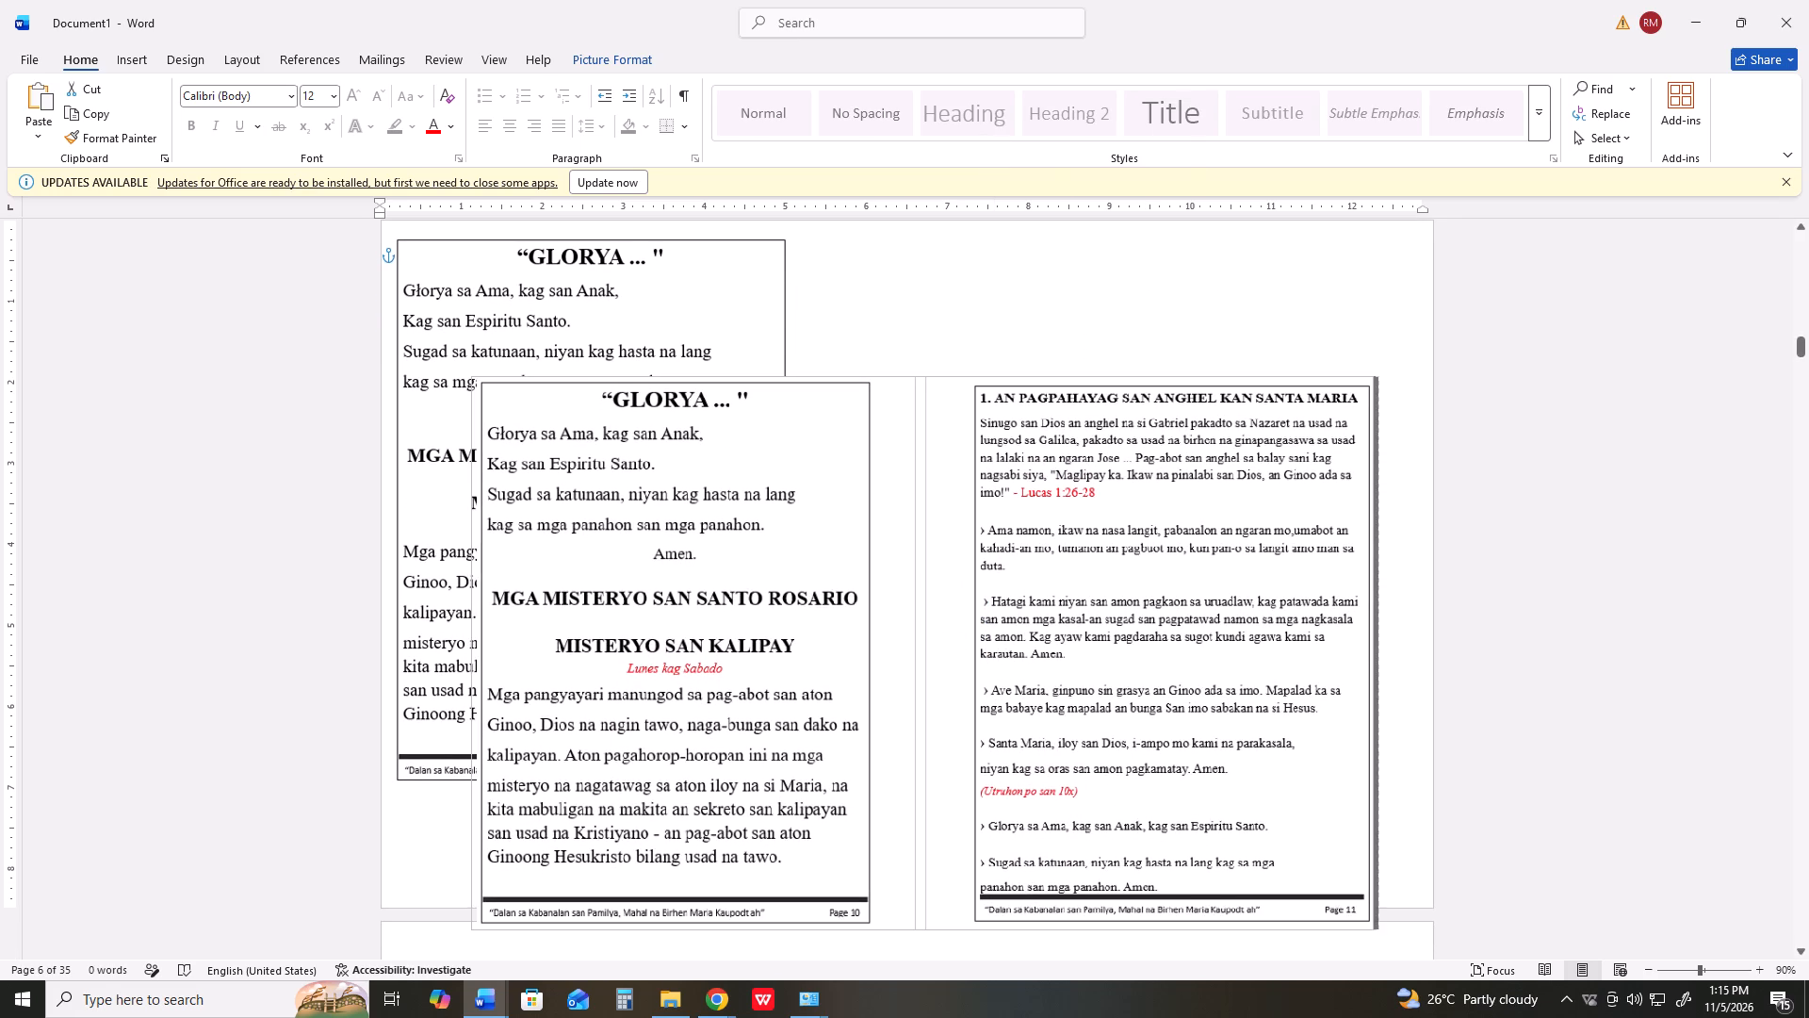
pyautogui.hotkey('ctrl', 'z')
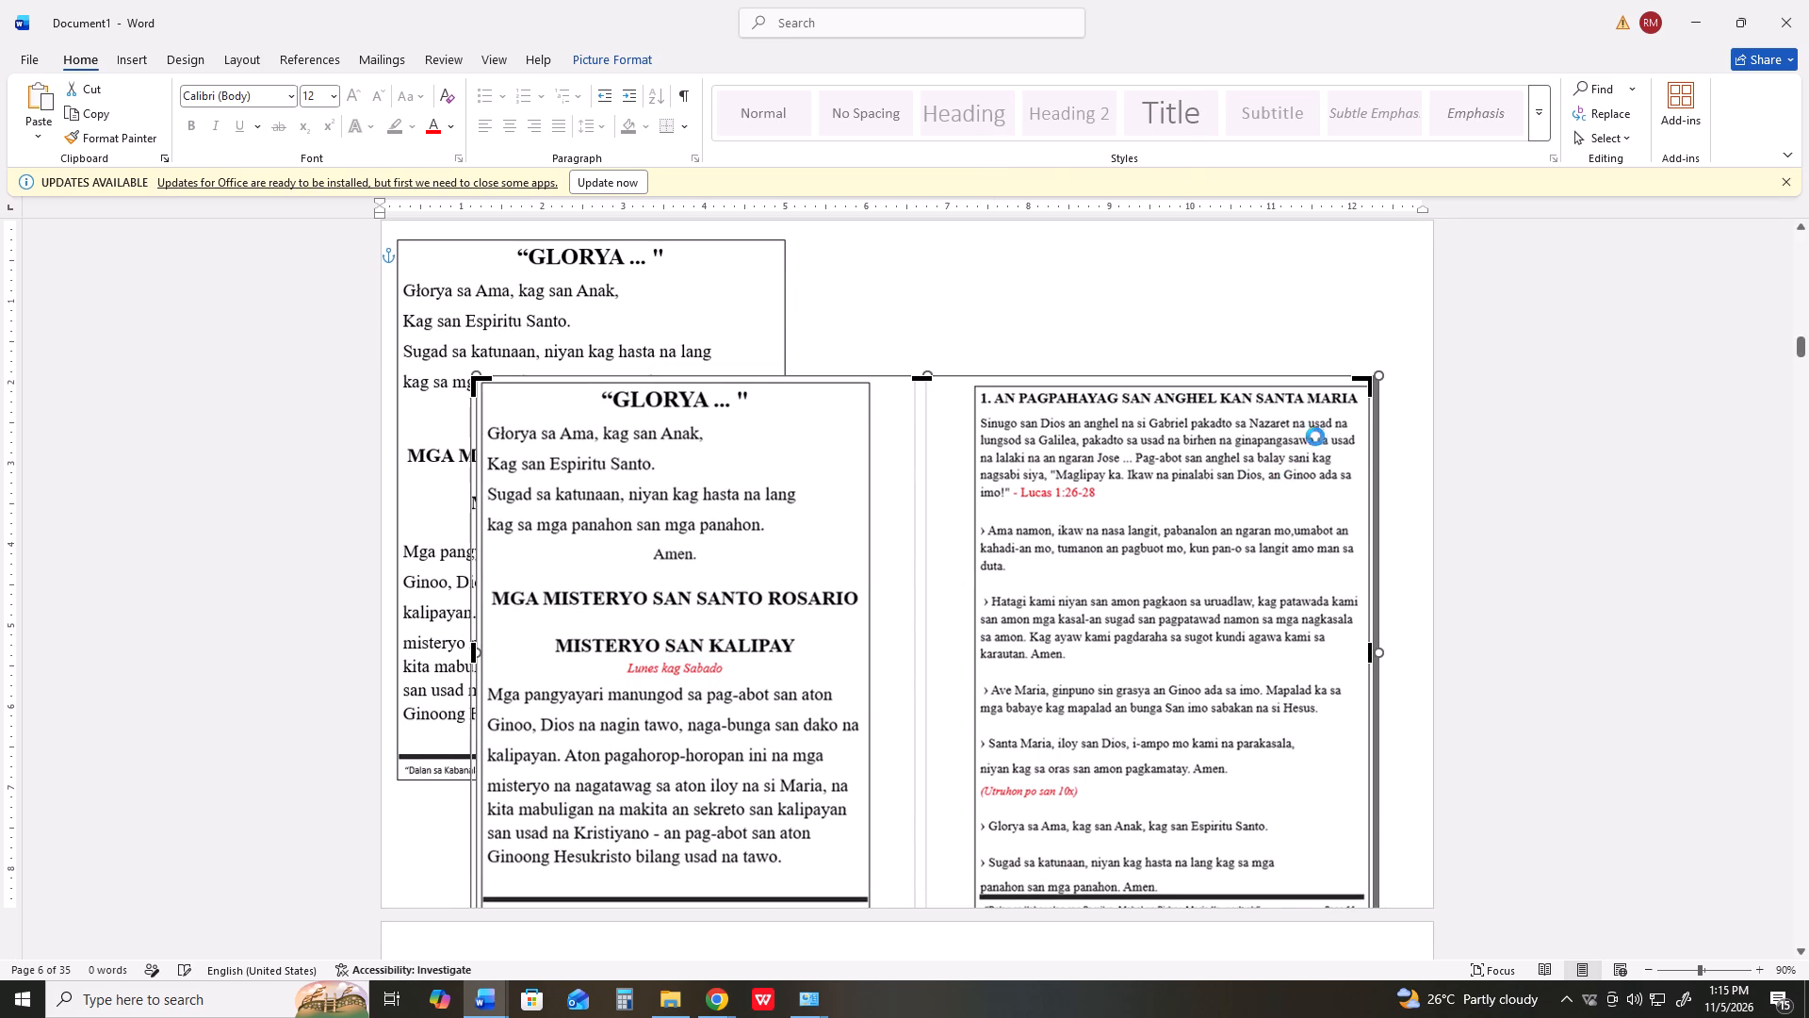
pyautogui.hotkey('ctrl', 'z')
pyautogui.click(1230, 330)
# Move the uncropped spread copy up and slightly right so that it fits within the document page.
pyautogui.moveTo(1005, 532); pyautogui.dragTo(1049, 484)
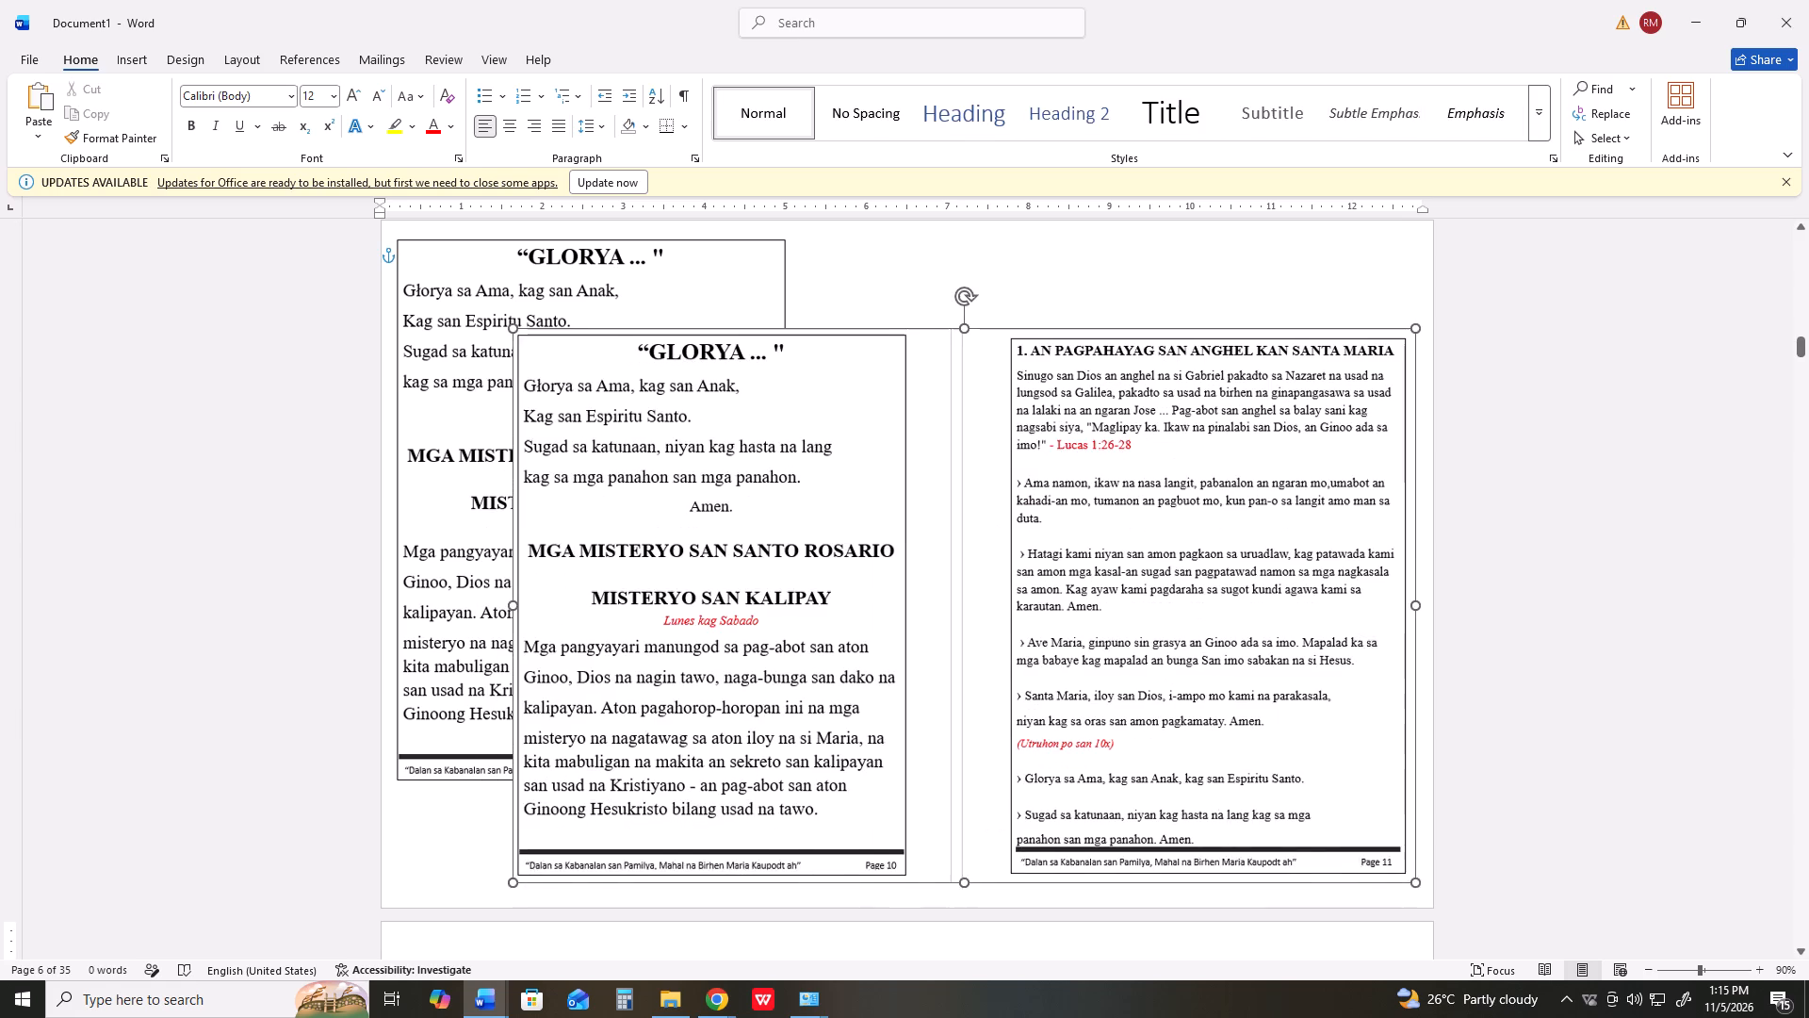
pyautogui.moveTo(1049, 484); pyautogui.dragTo(1035, 438)
# Crop the spread copy to the page 11 frame, about 4.9" wide, trimming away page 10 and the outer margins.
pyautogui.rightClick(1035, 438)
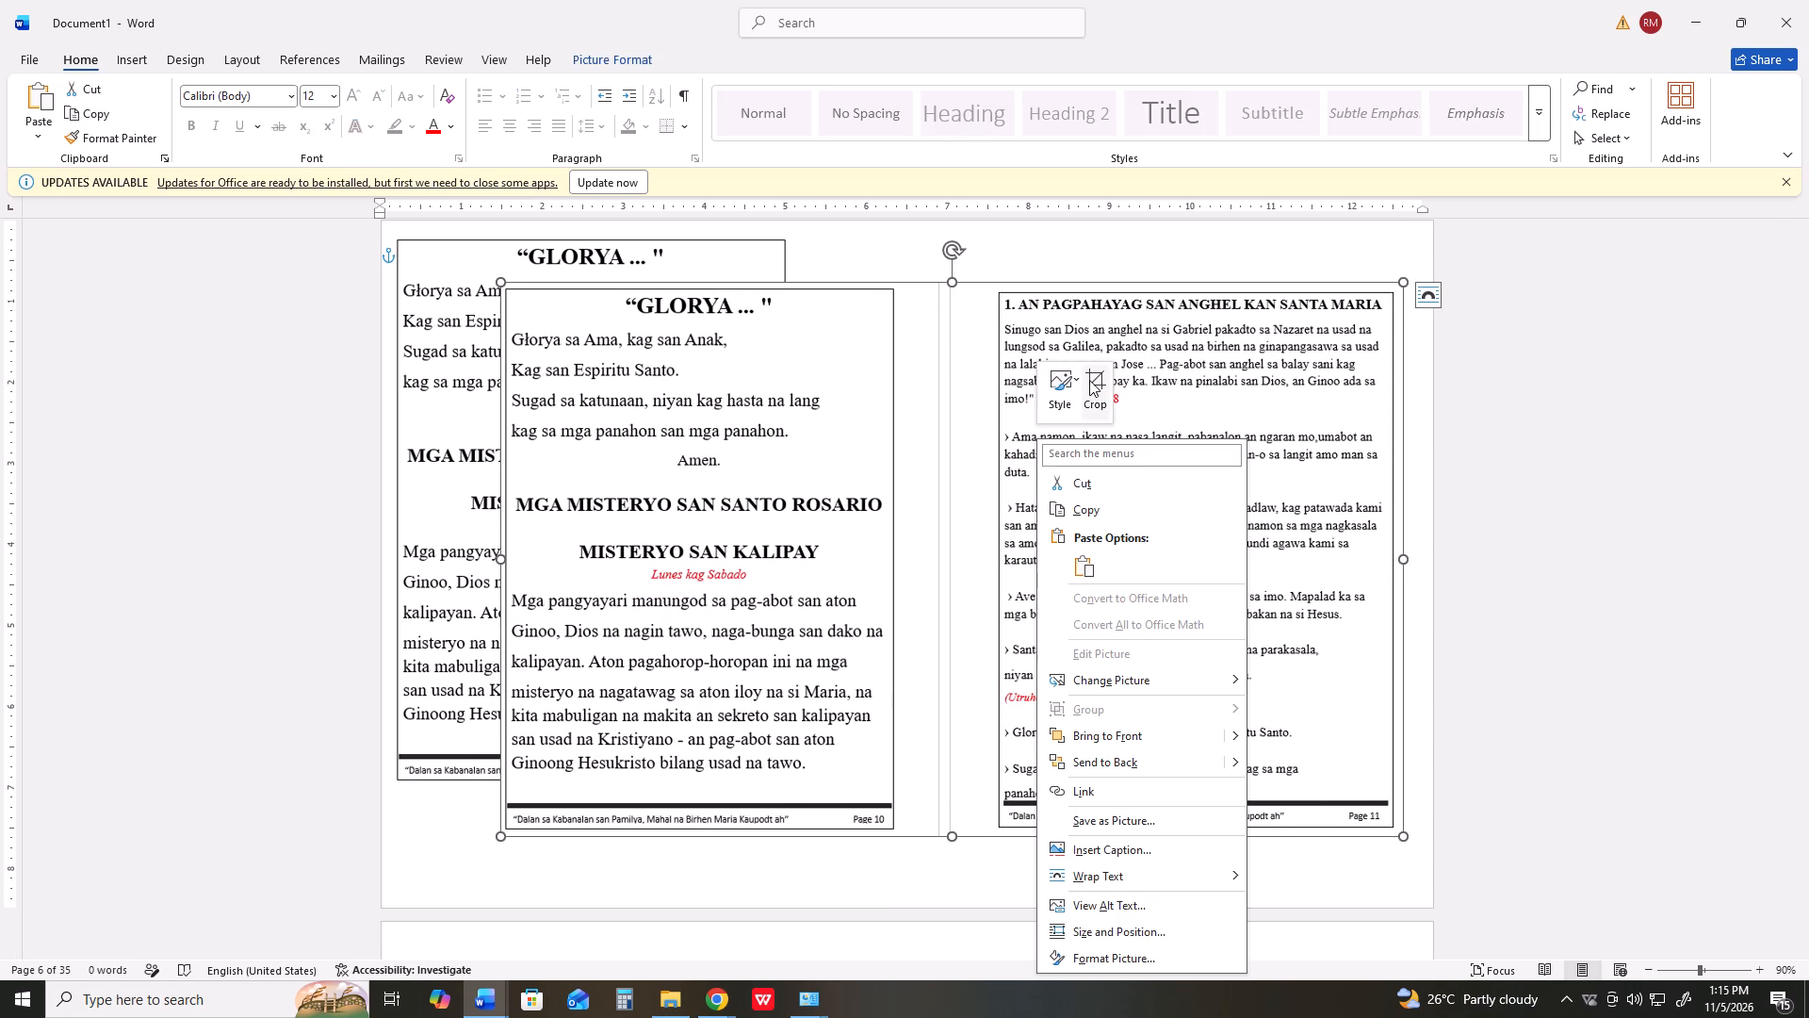
pyautogui.click(1089, 380)
pyautogui.moveTo(504, 566); pyautogui.dragTo(509, 566)
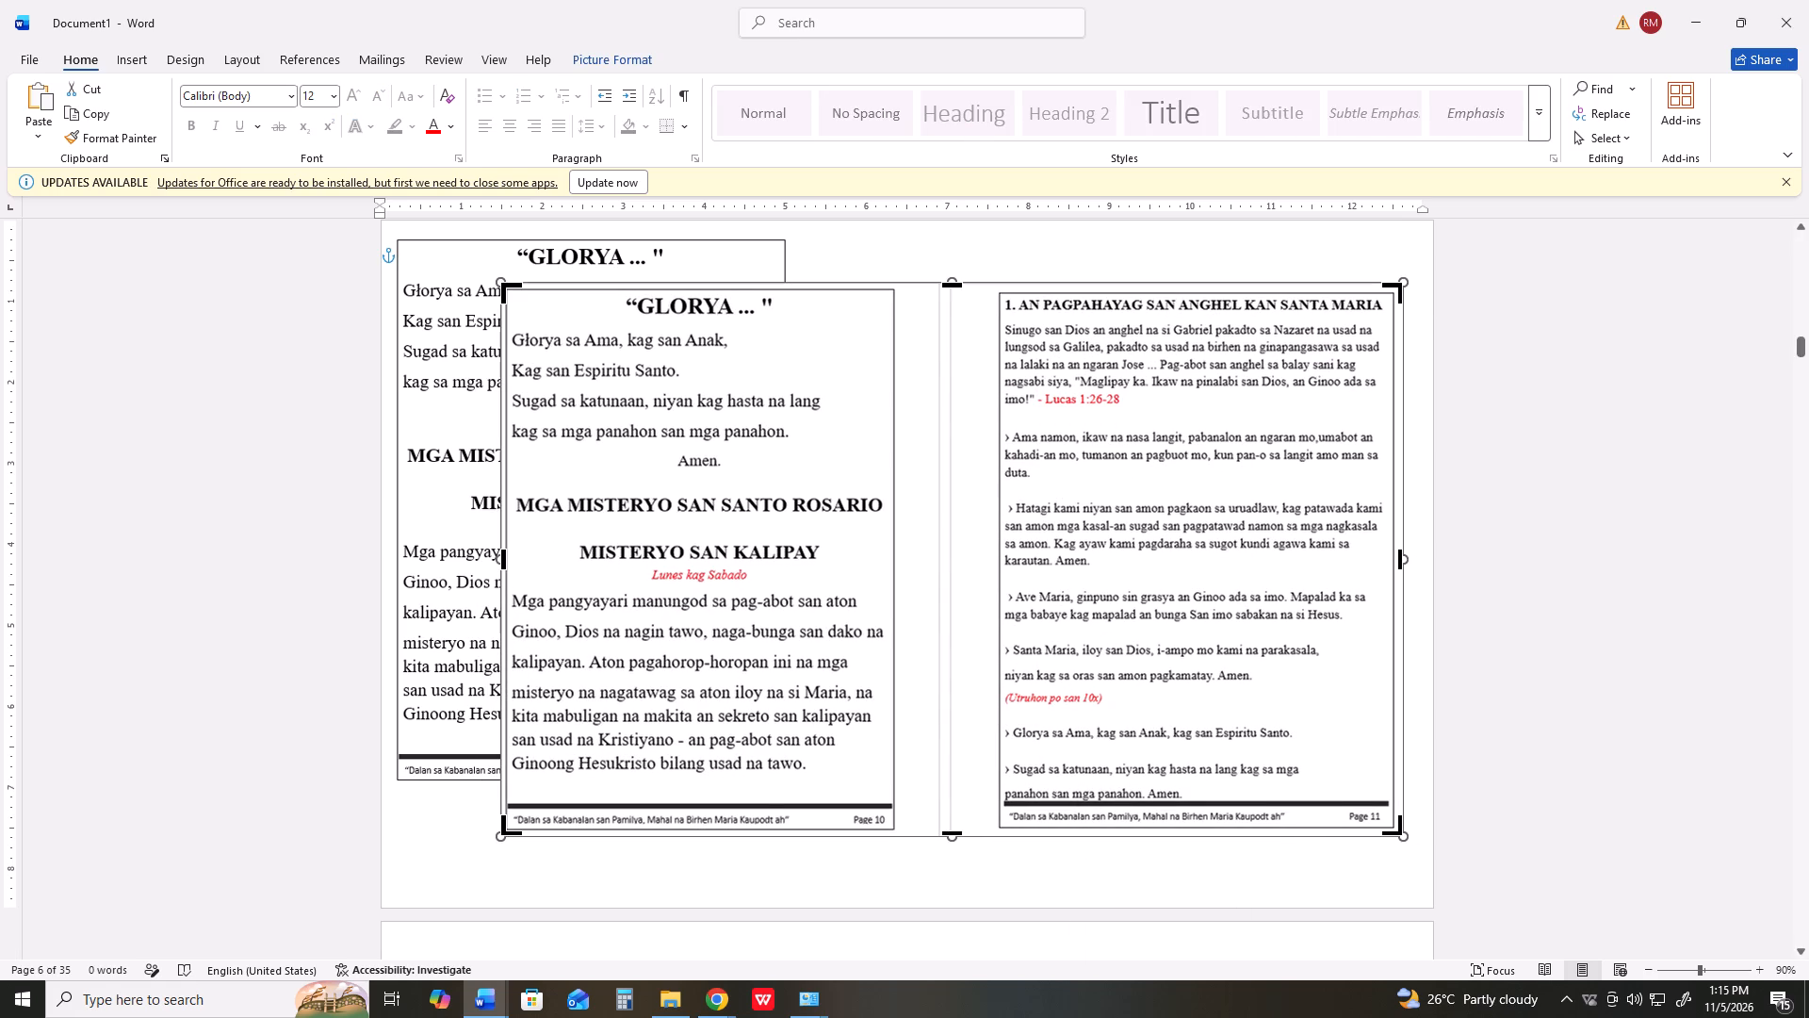
pyautogui.moveTo(509, 566); pyautogui.dragTo(994, 600)
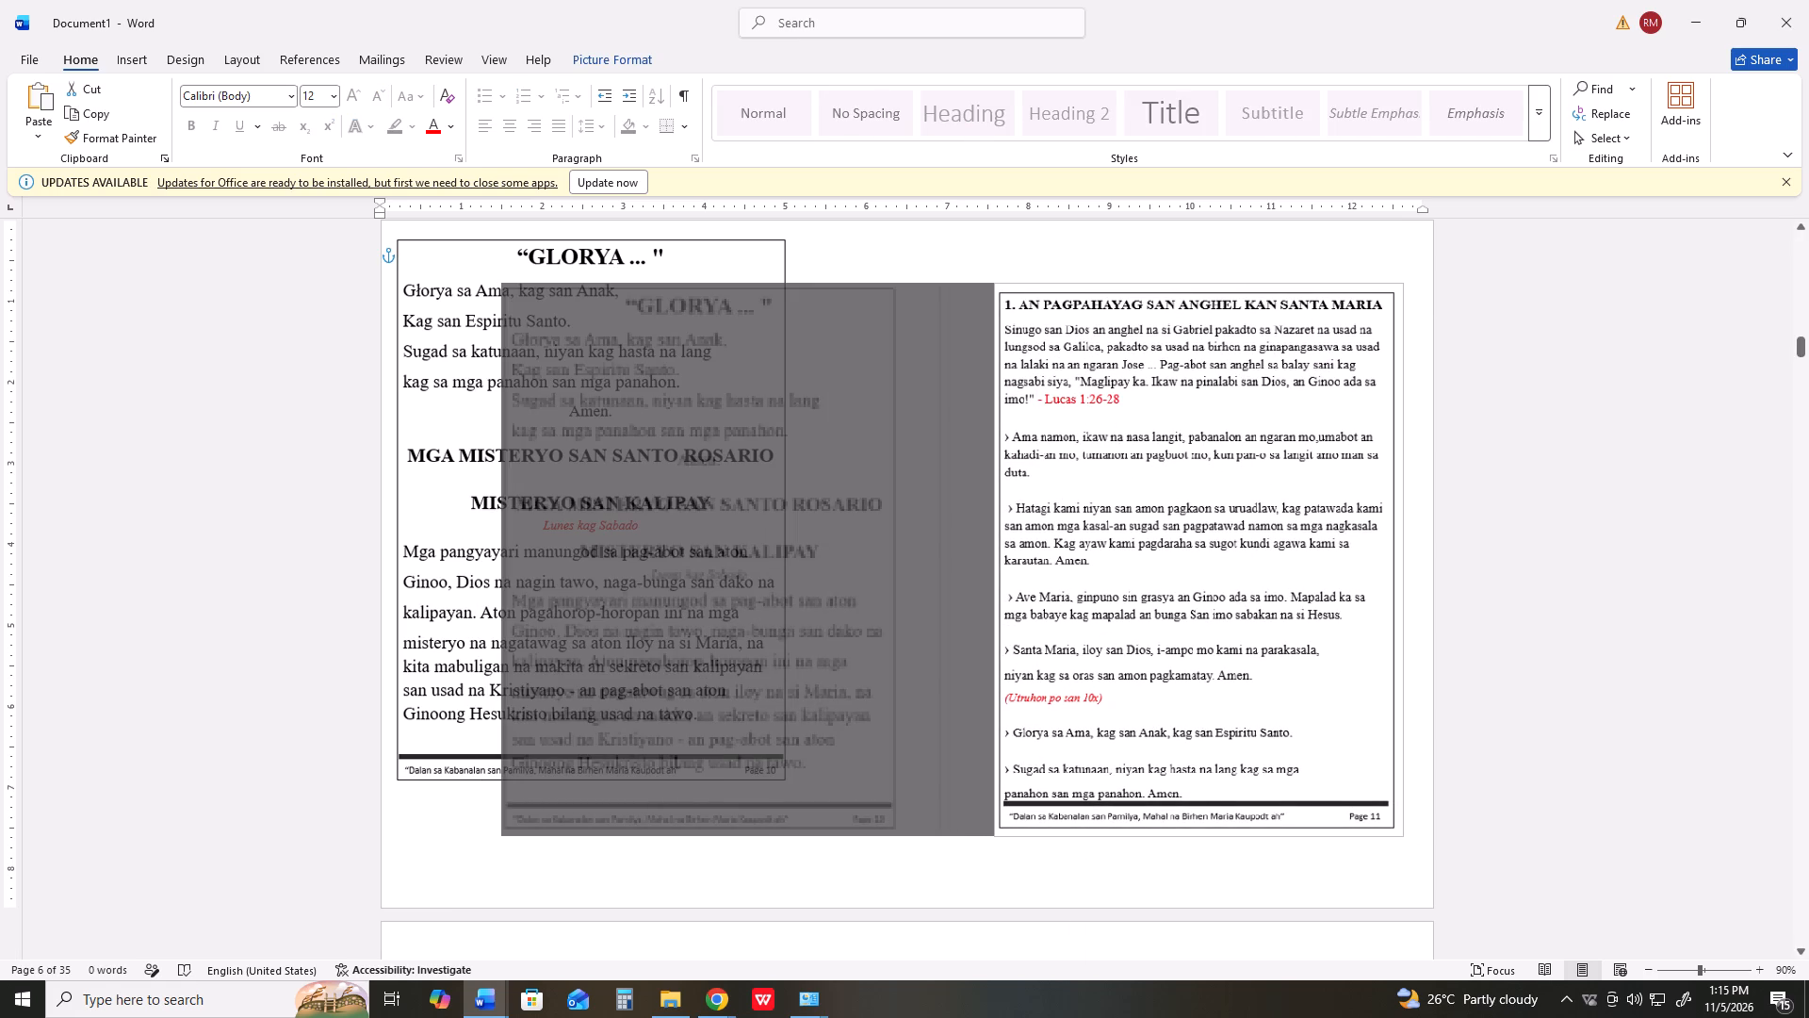
pyautogui.moveTo(994, 600); pyautogui.dragTo(996, 603)
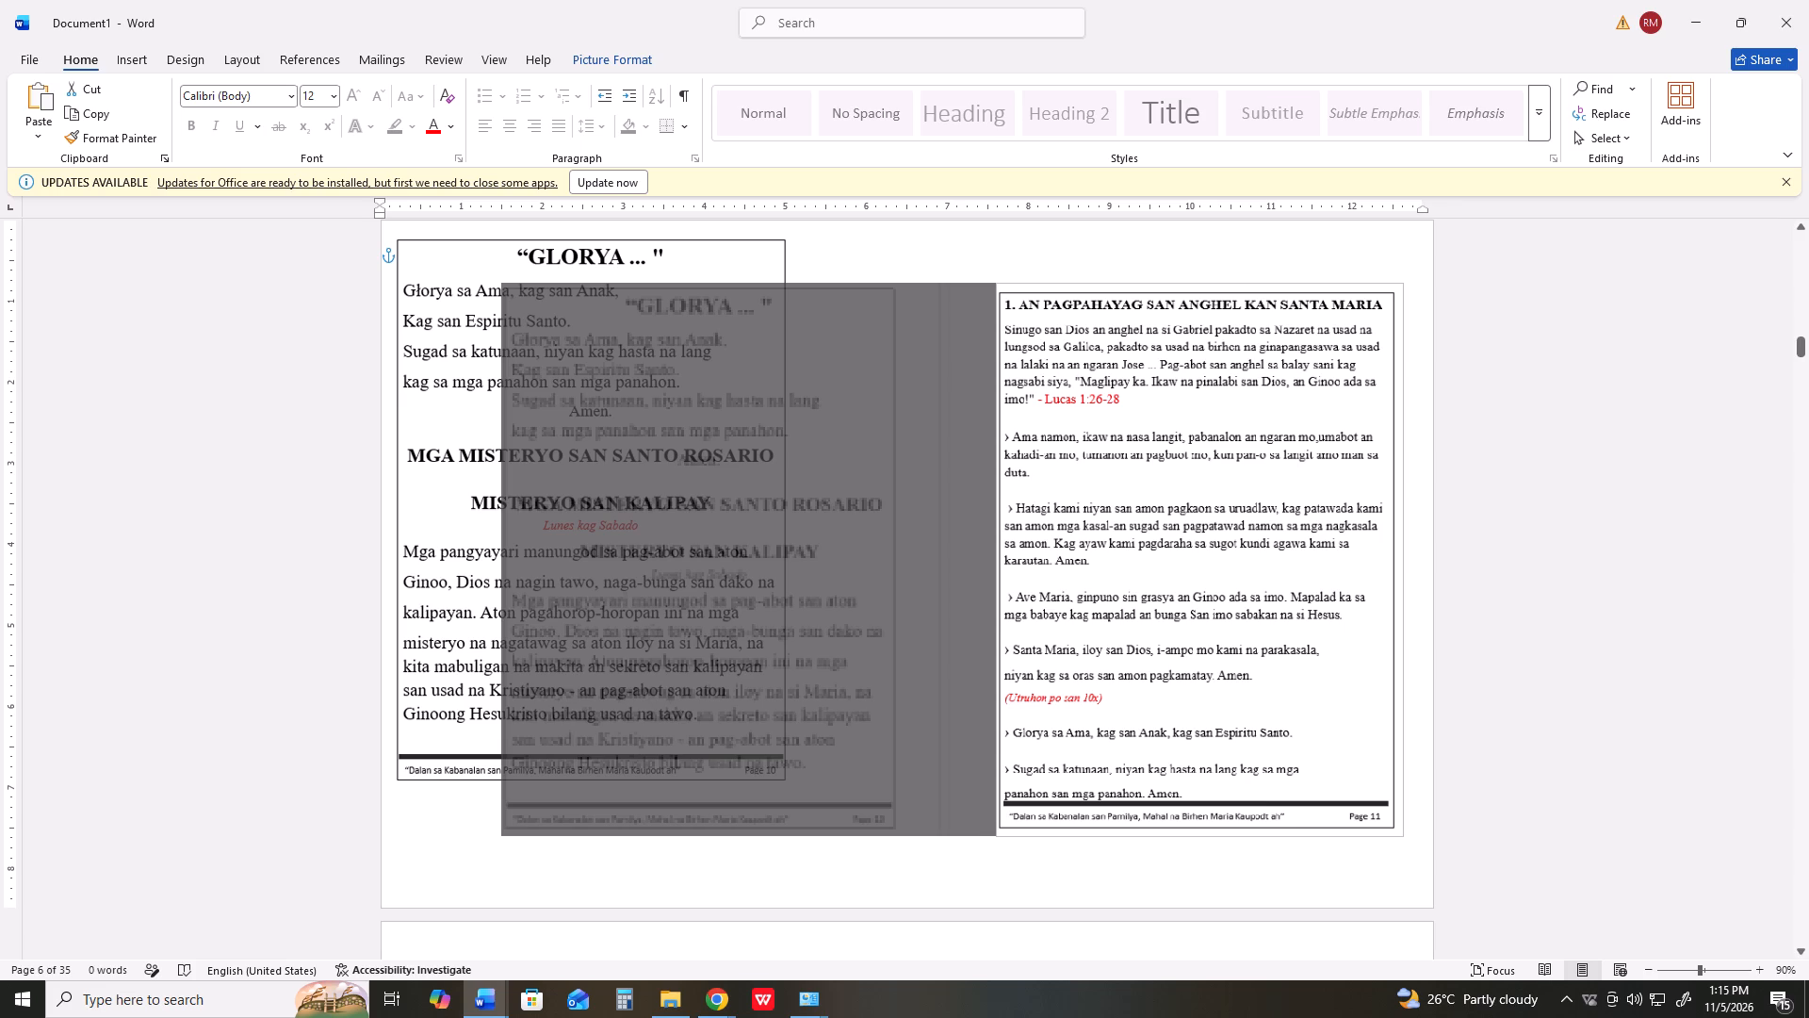
pyautogui.moveTo(996, 603); pyautogui.dragTo(997, 605)
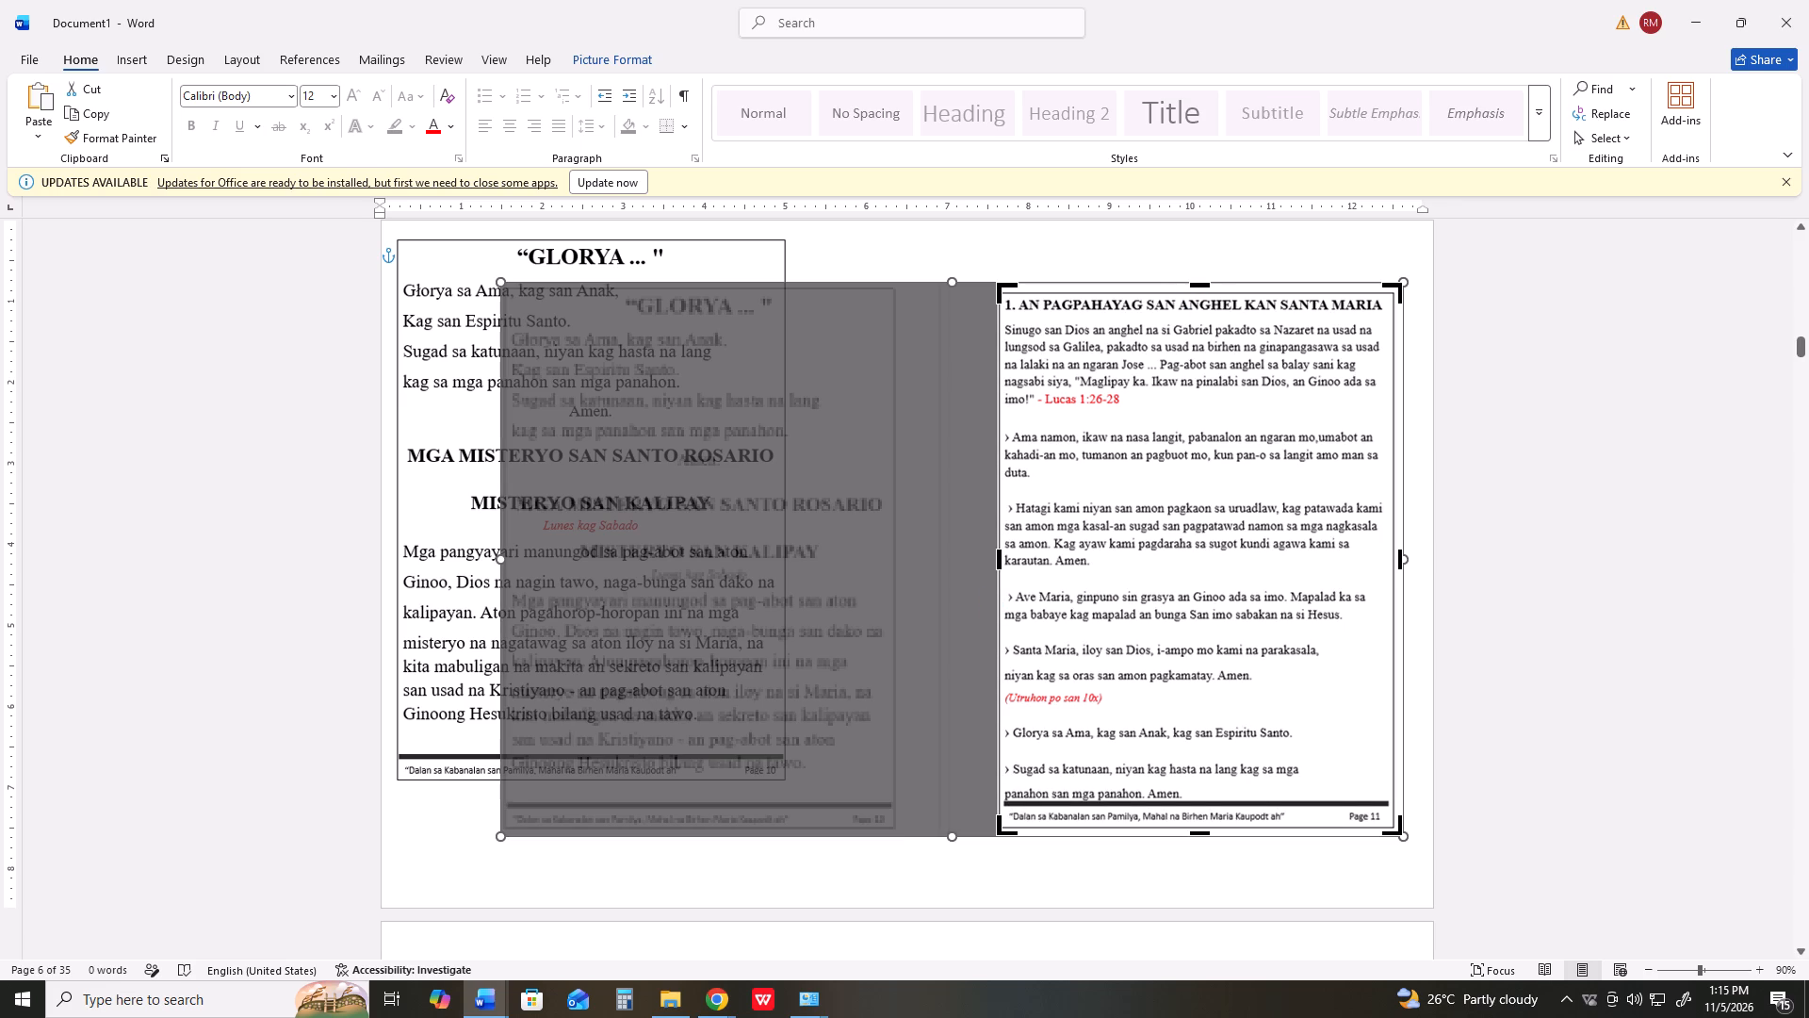
pyautogui.click(1195, 286)
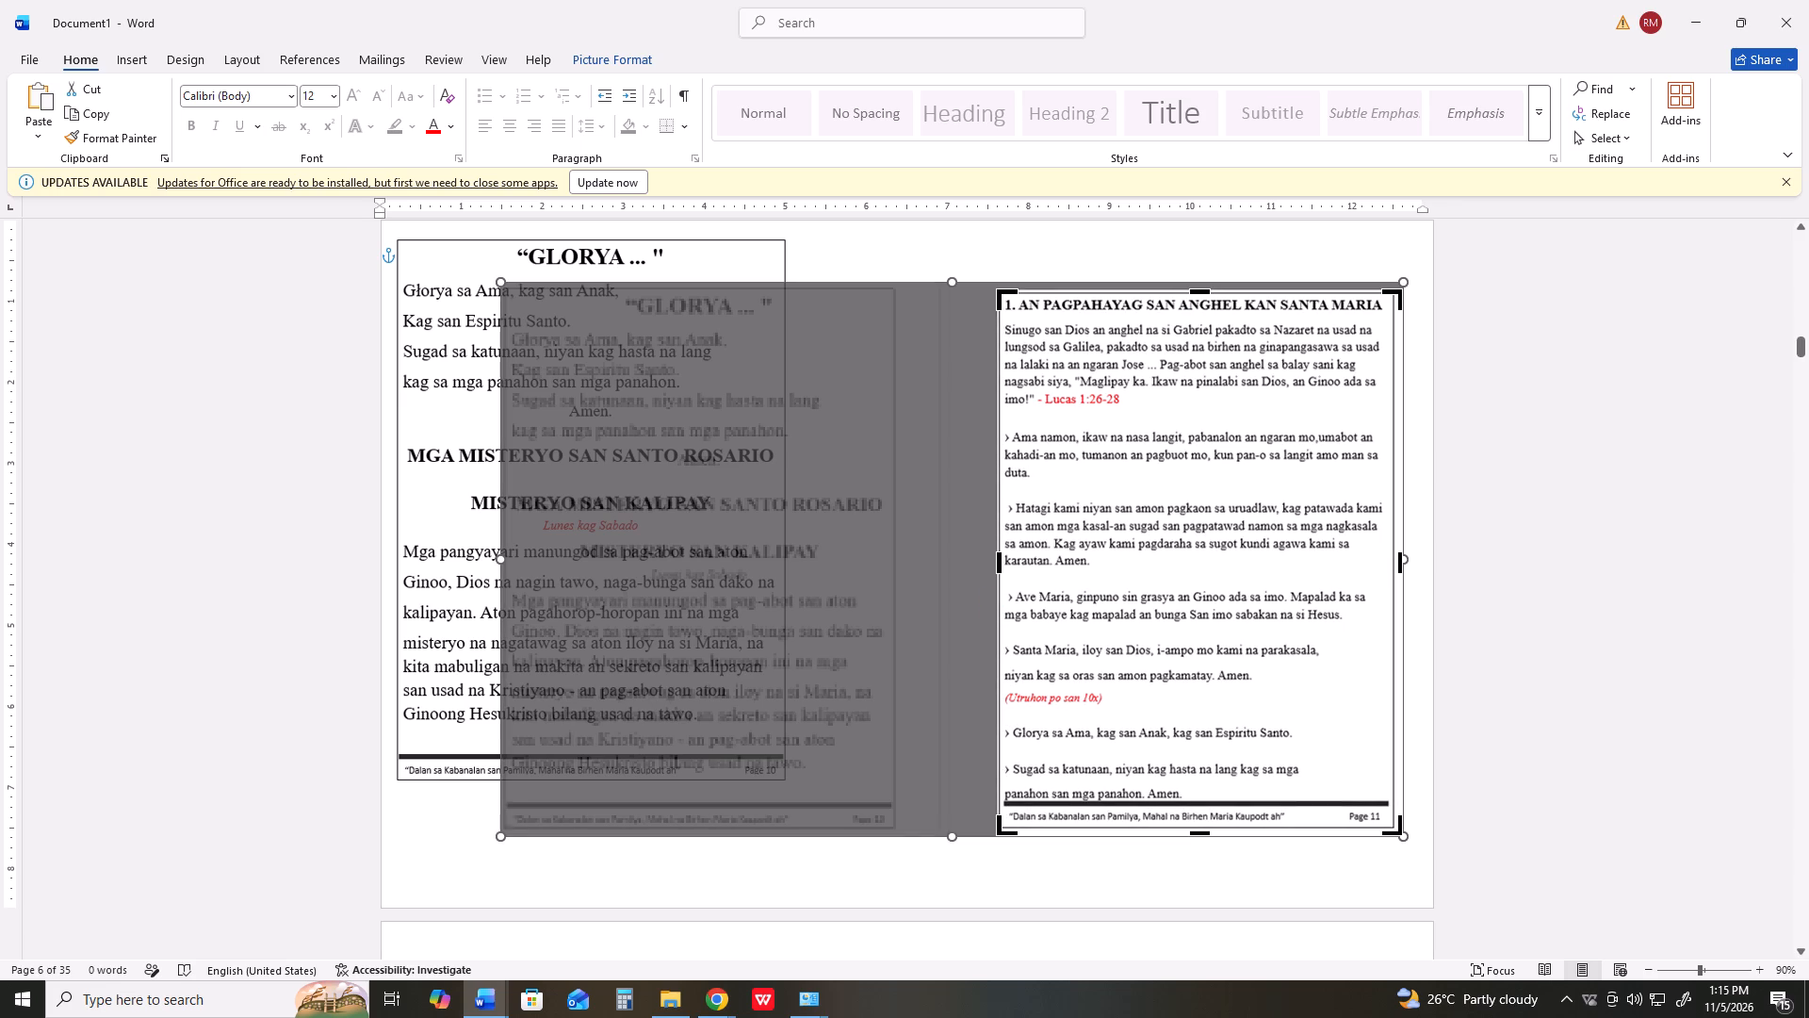
pyautogui.click(1200, 837)
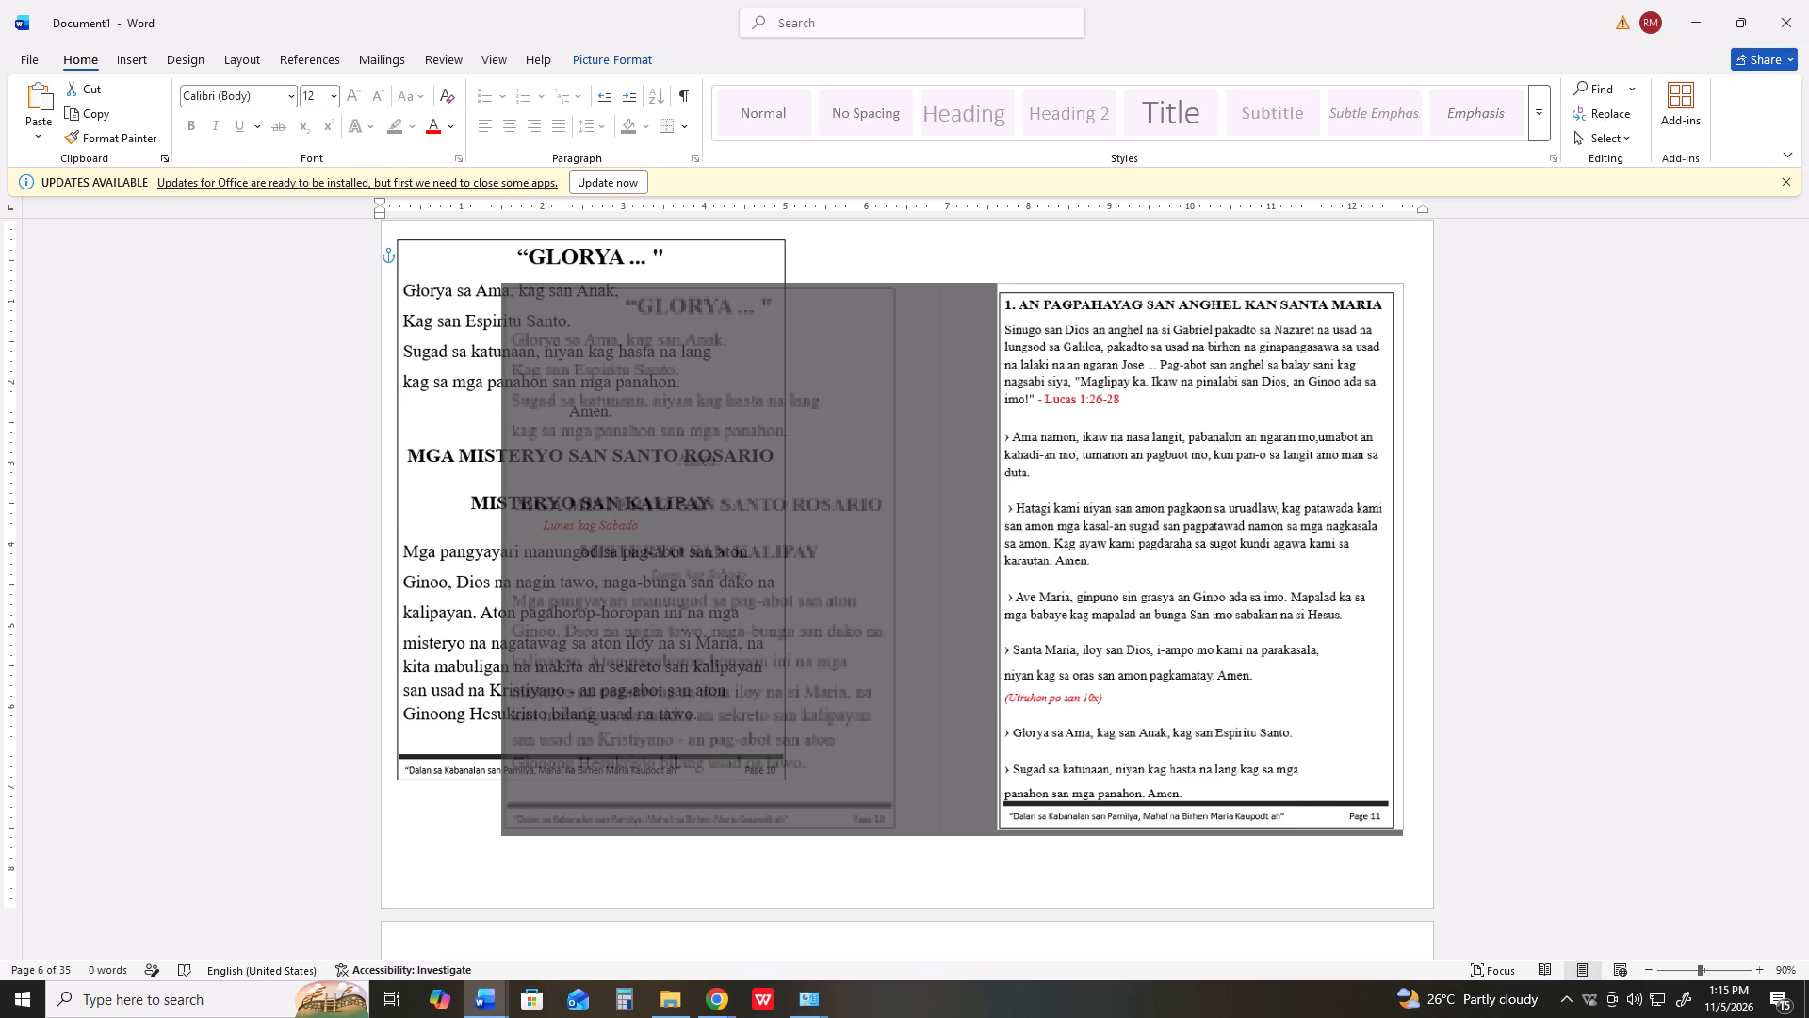
pyautogui.click(1399, 557)
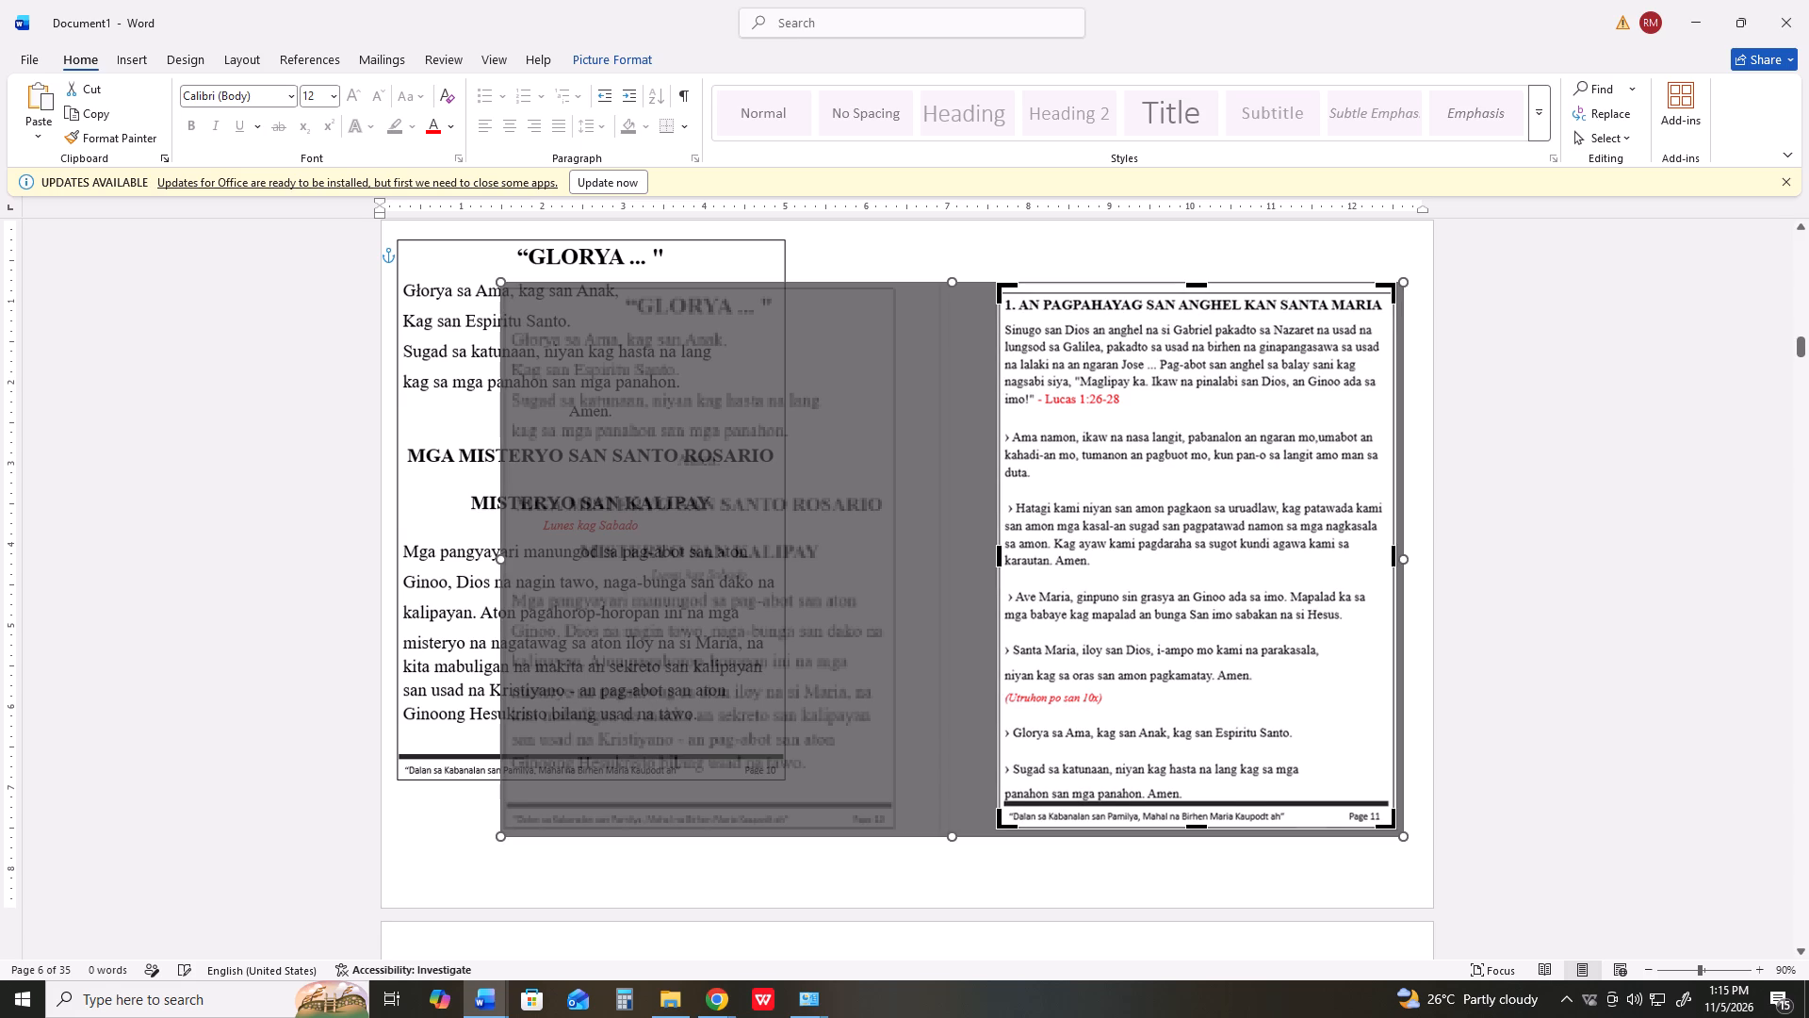
pyautogui.click(1194, 284)
pyautogui.click(1248, 251)
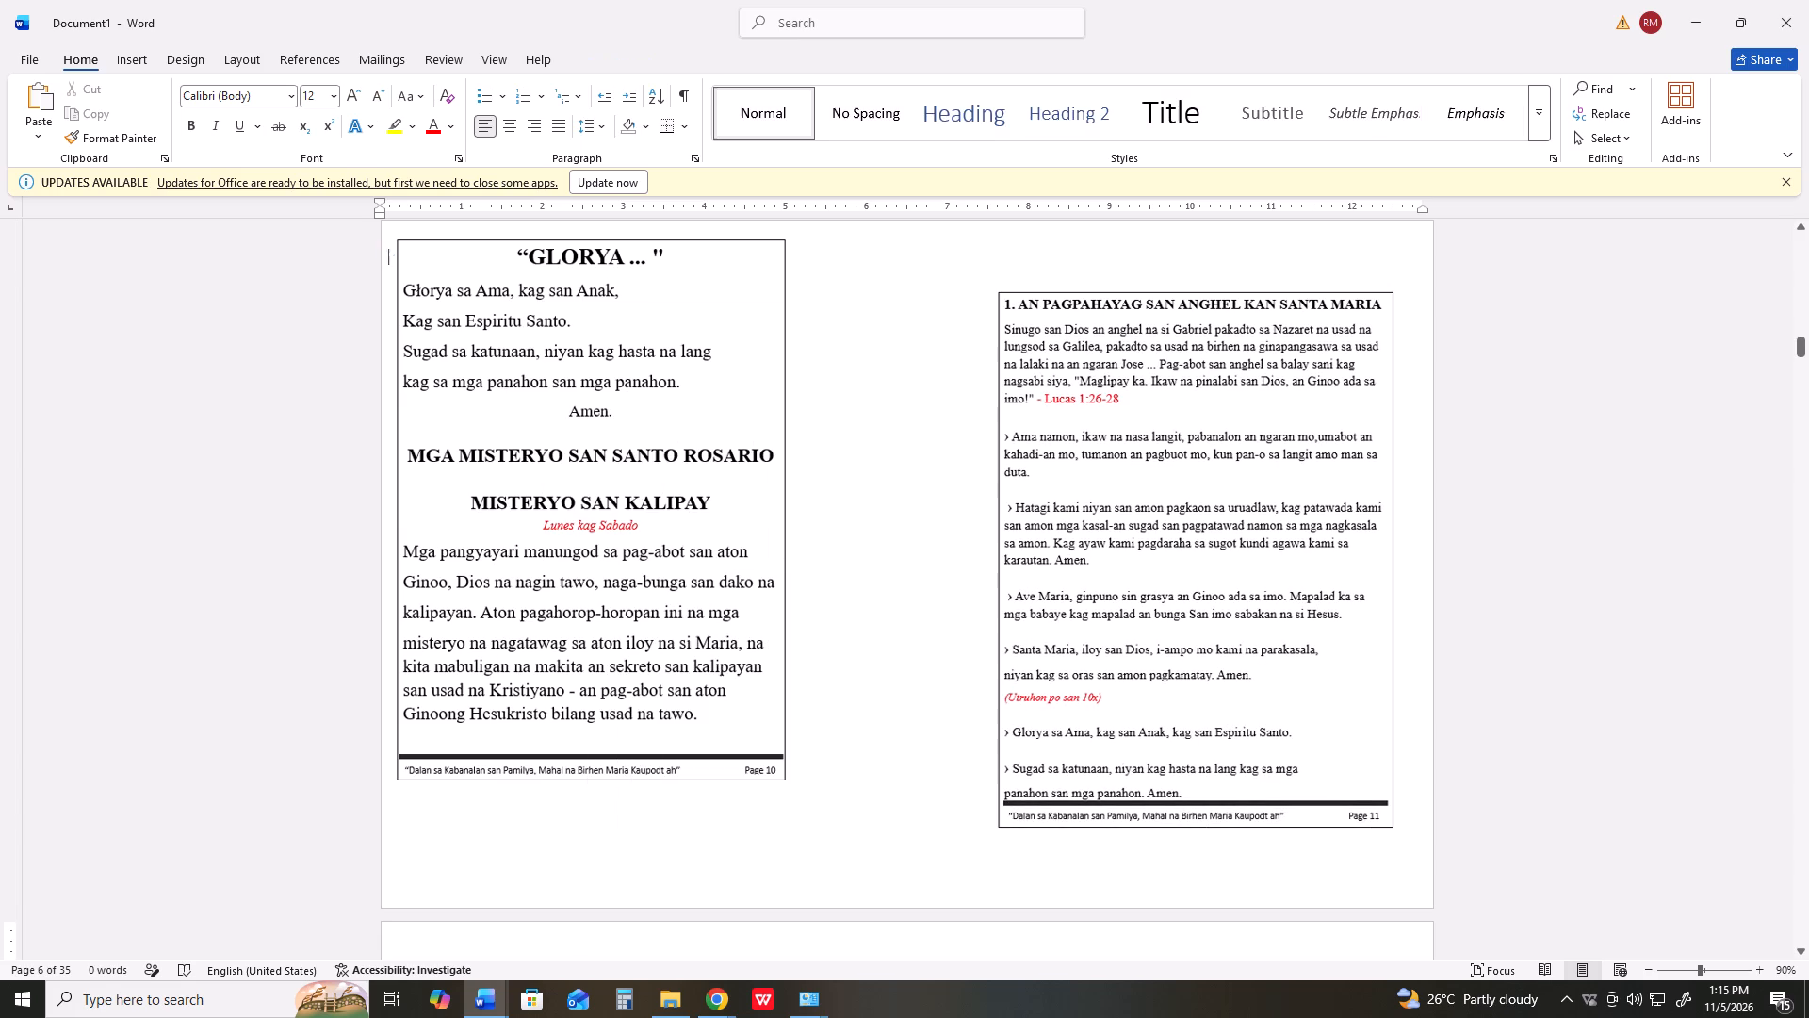
# Move the page 10 picture to the document page's upper-left corner and enlarge it proportionally to about 6" wide, nearly filling the page height.
pyautogui.click(1198, 468)
pyautogui.scroll(3, 867, 688)
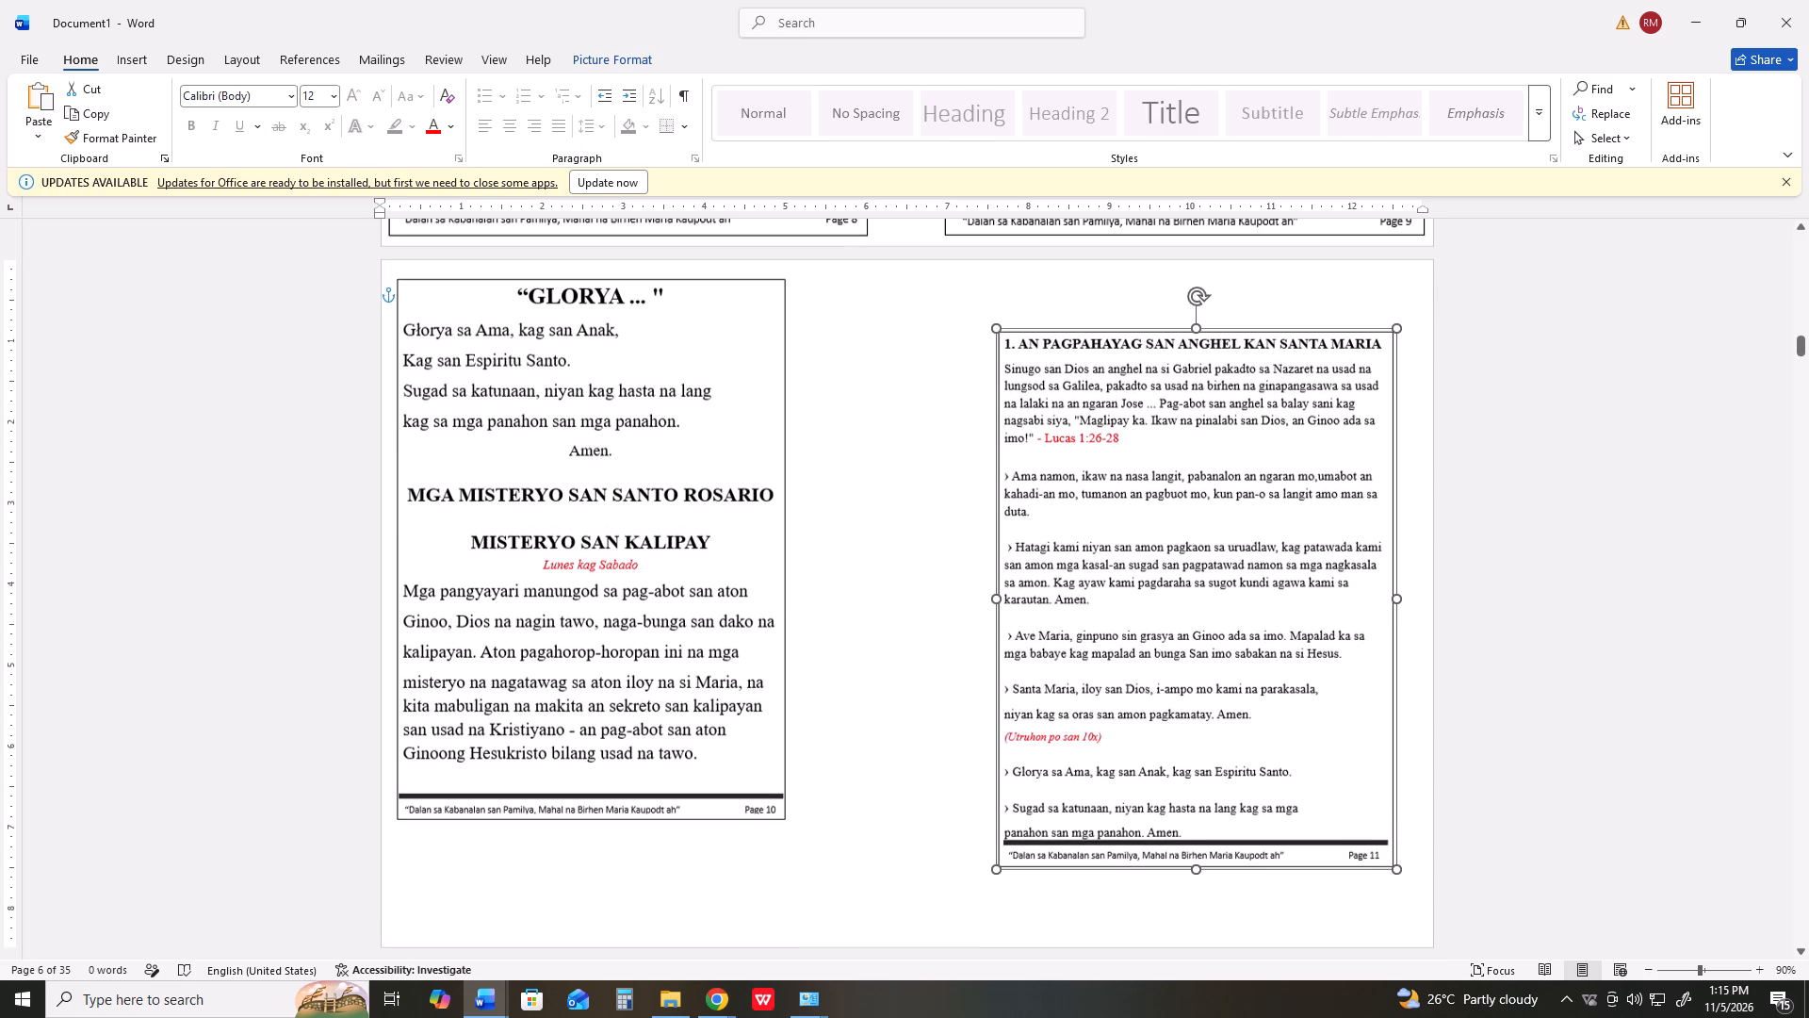
pyautogui.click(629, 651)
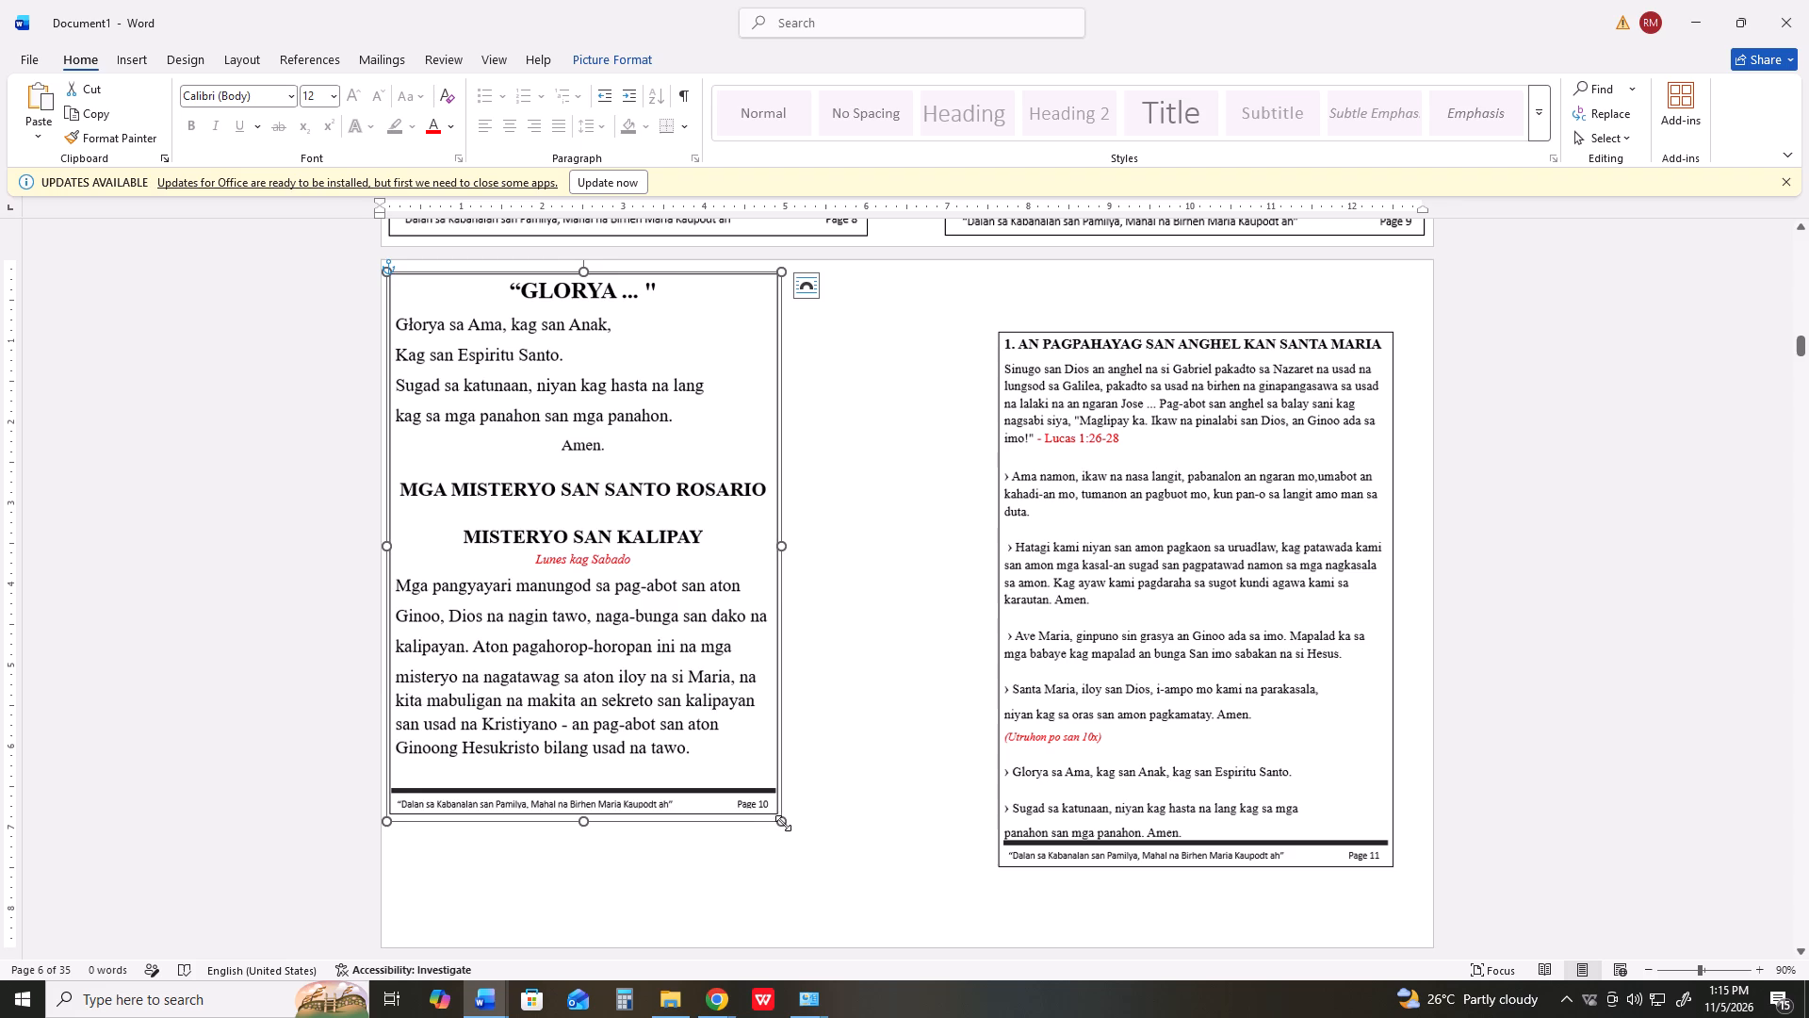
pyautogui.moveTo(783, 823); pyautogui.dragTo(881, 825)
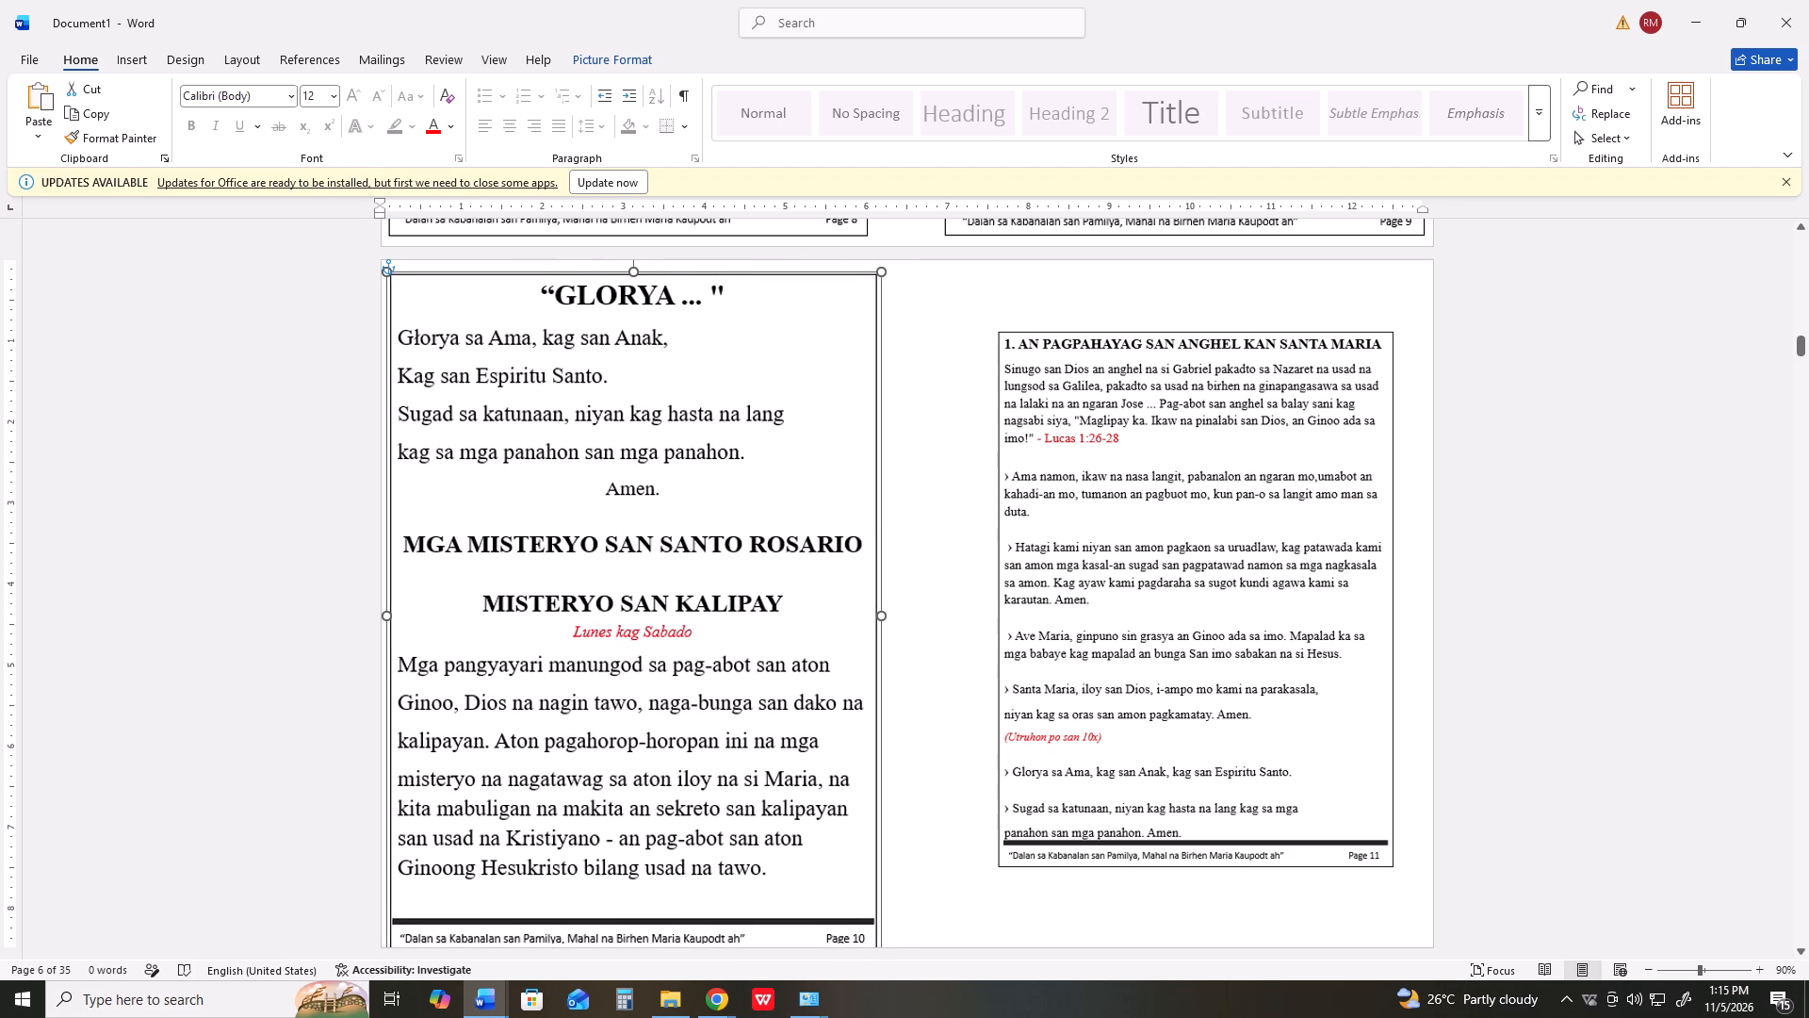
pyautogui.moveTo(881, 825); pyautogui.dragTo(874, 813)
pyautogui.scroll(-3, 976, 784)
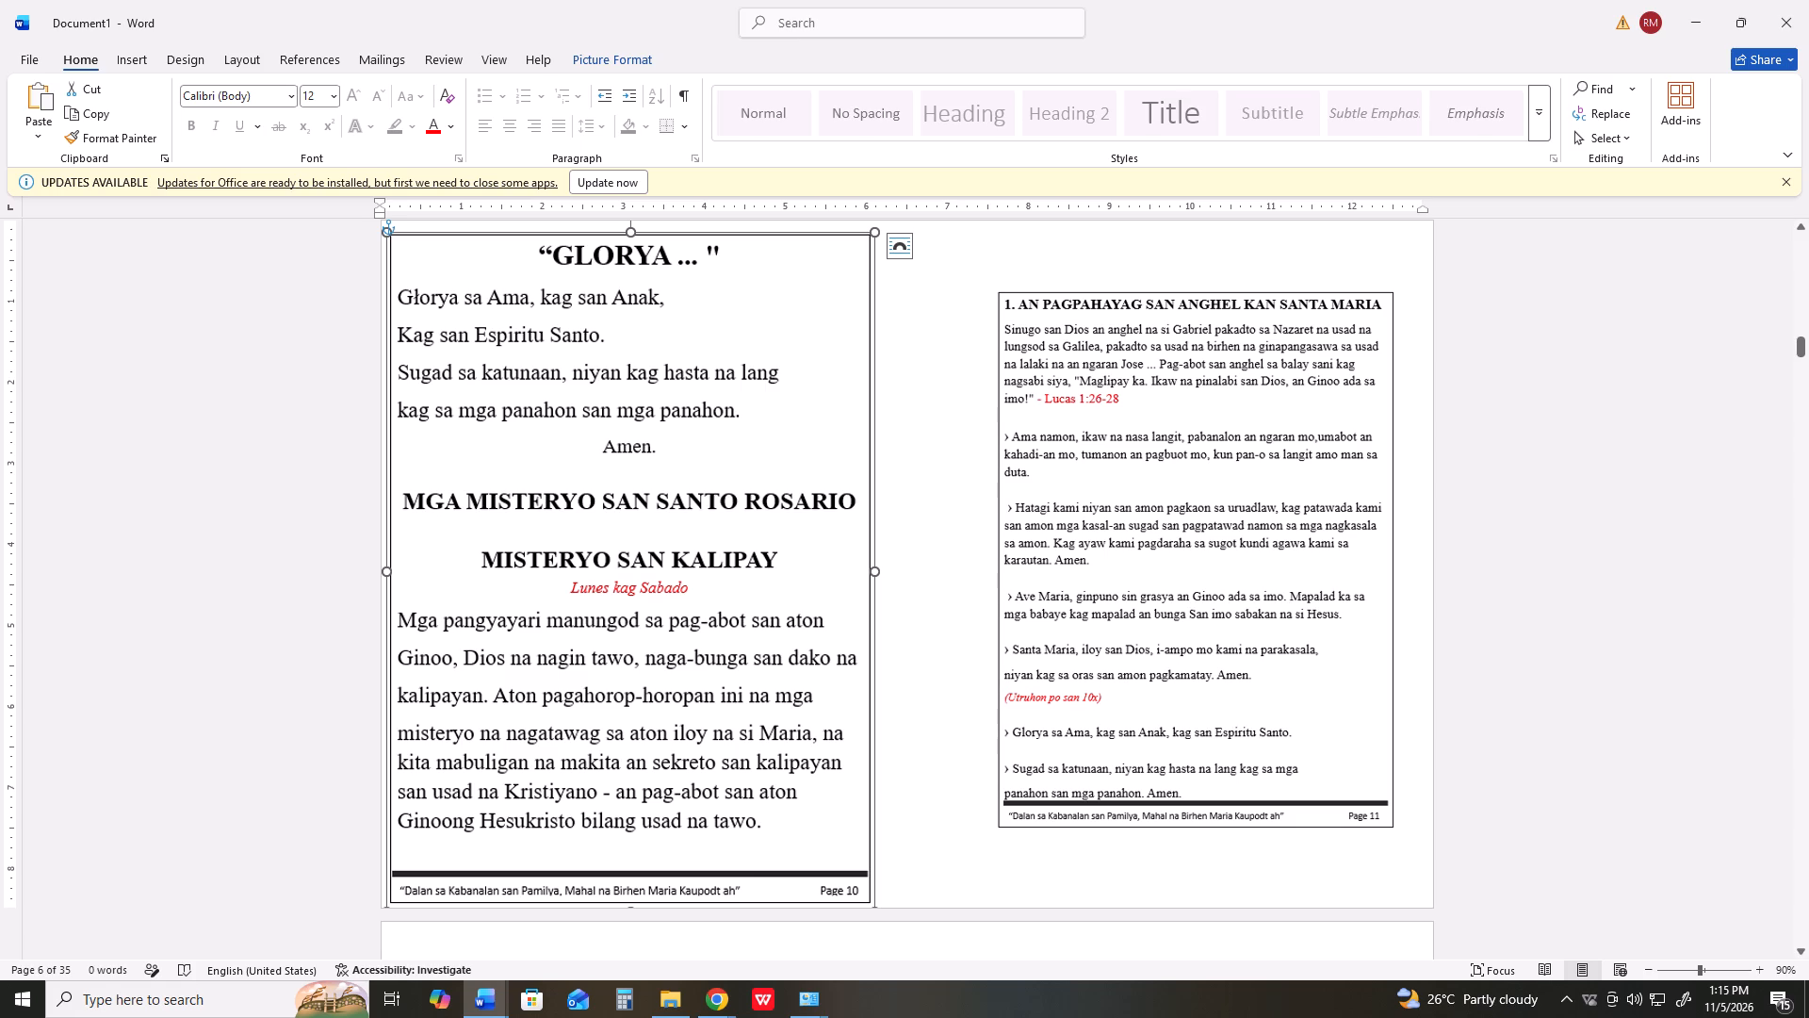
pyautogui.moveTo(875, 906); pyautogui.dragTo(874, 902)
pyautogui.moveTo(874, 902); pyautogui.dragTo(869, 887)
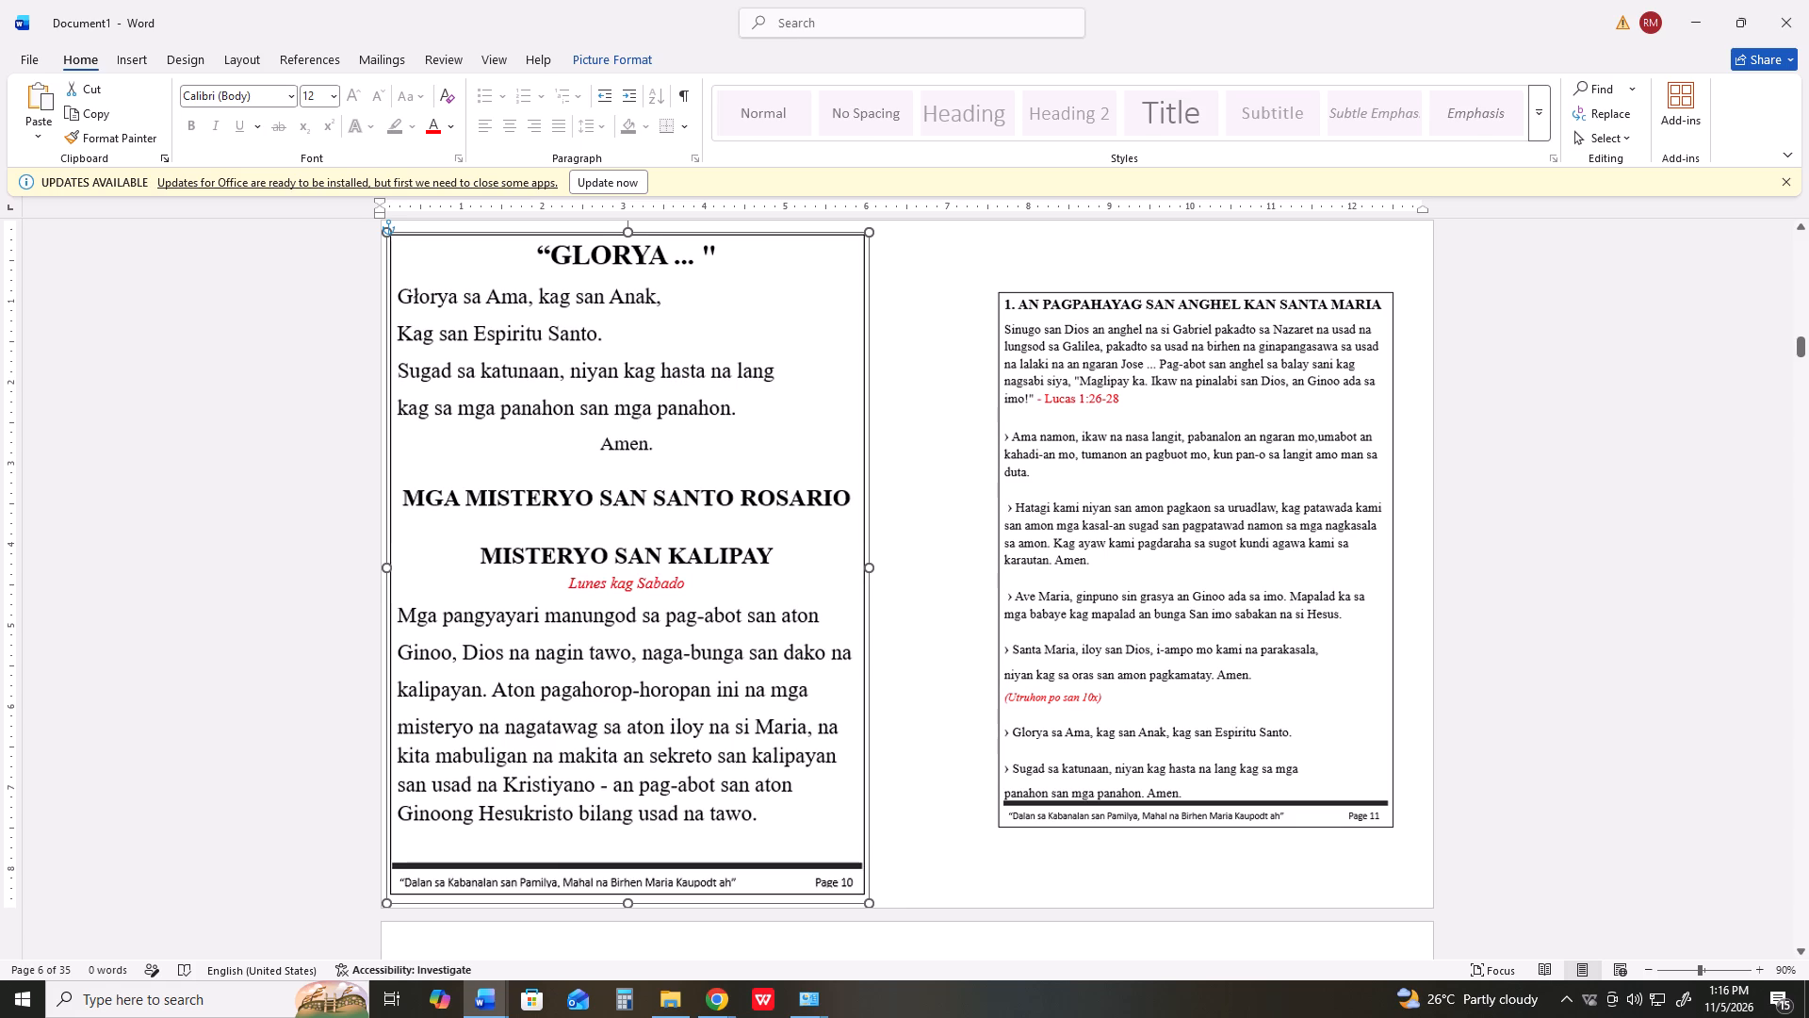
pyautogui.moveTo(869, 887); pyautogui.dragTo(870, 891)
# Nudge the page 10 picture slightly up and left to fine-tune its position within the document page.
pyautogui.scroll(2, 921, 876)
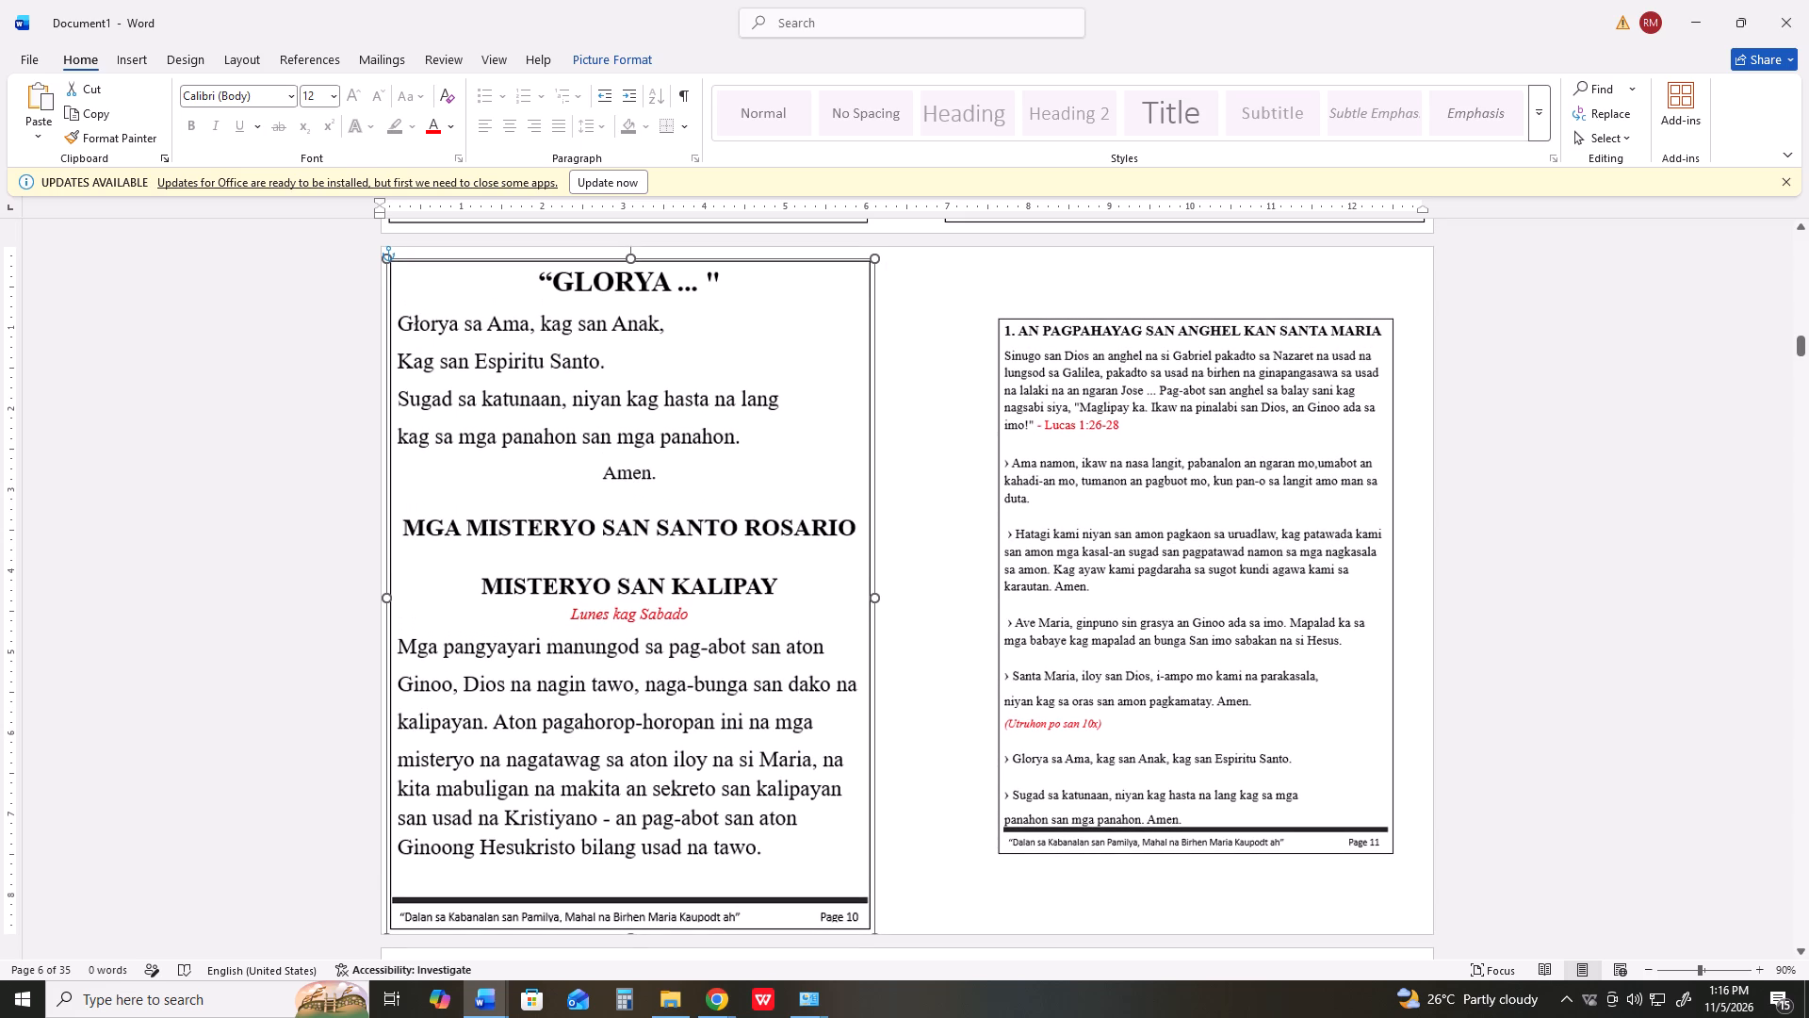
pyautogui.press('Up')
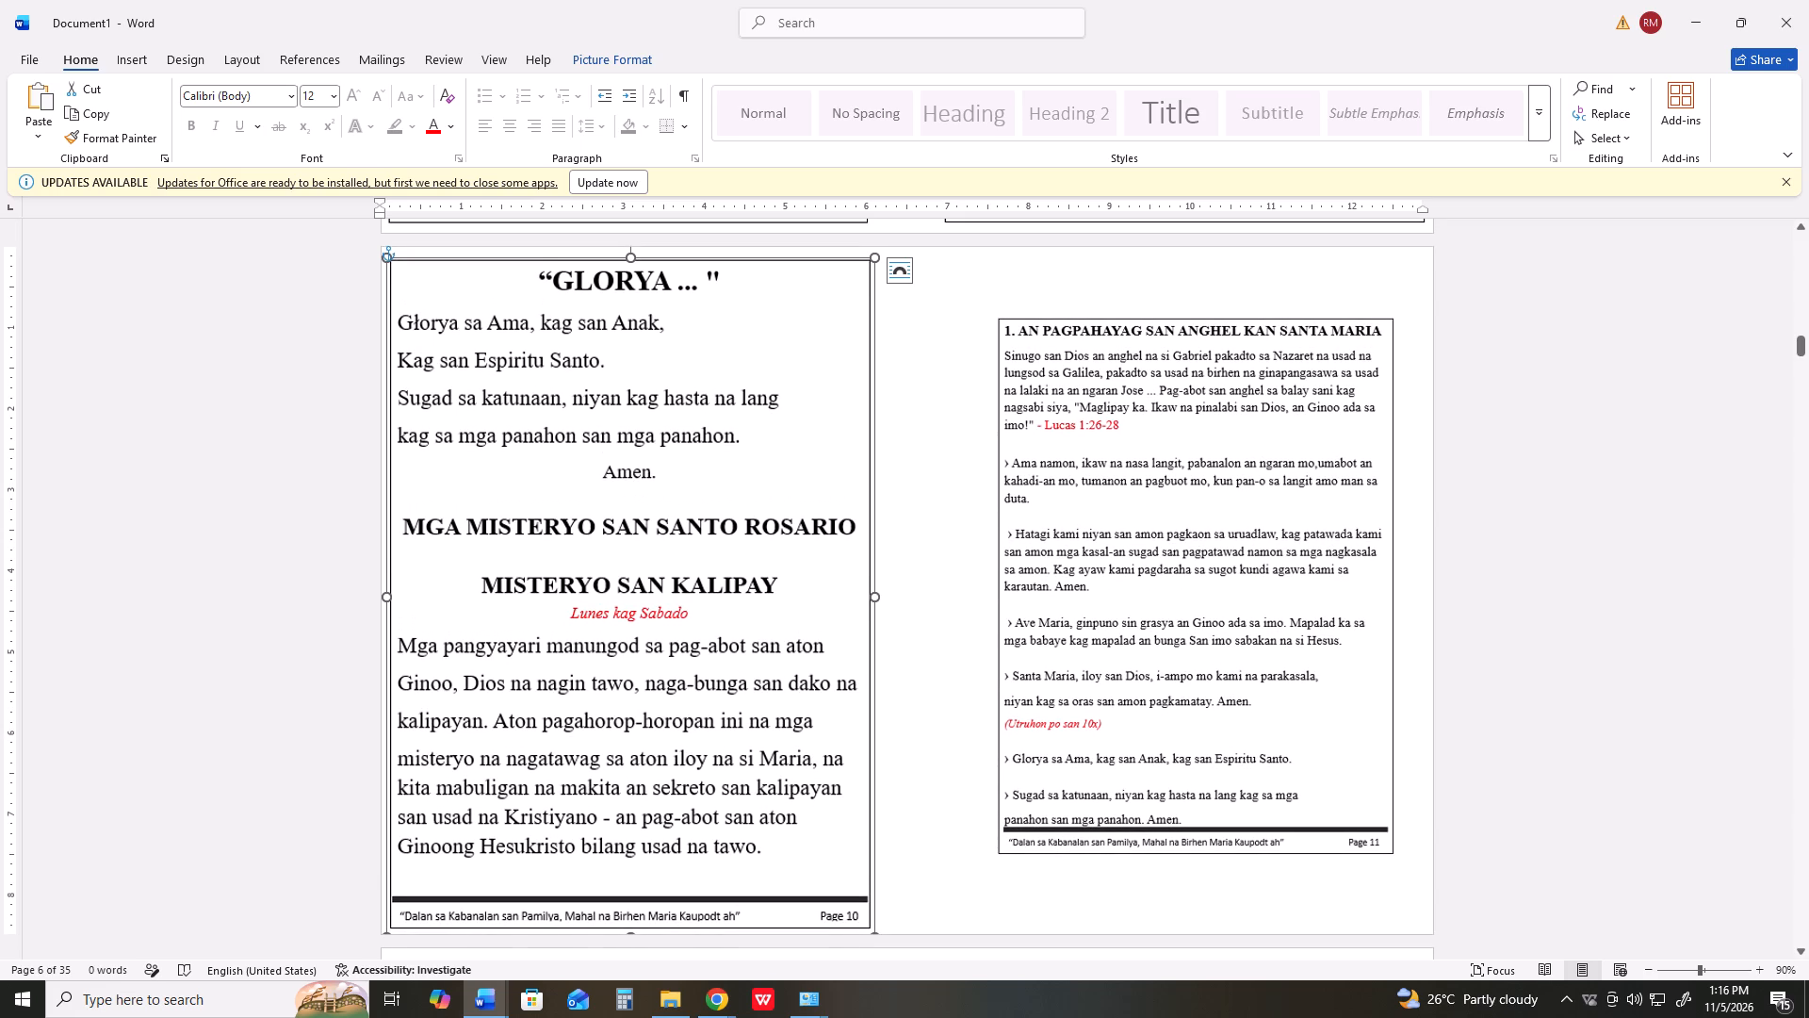
pyautogui.scroll(3, 953, 858)
pyautogui.click(1022, 845)
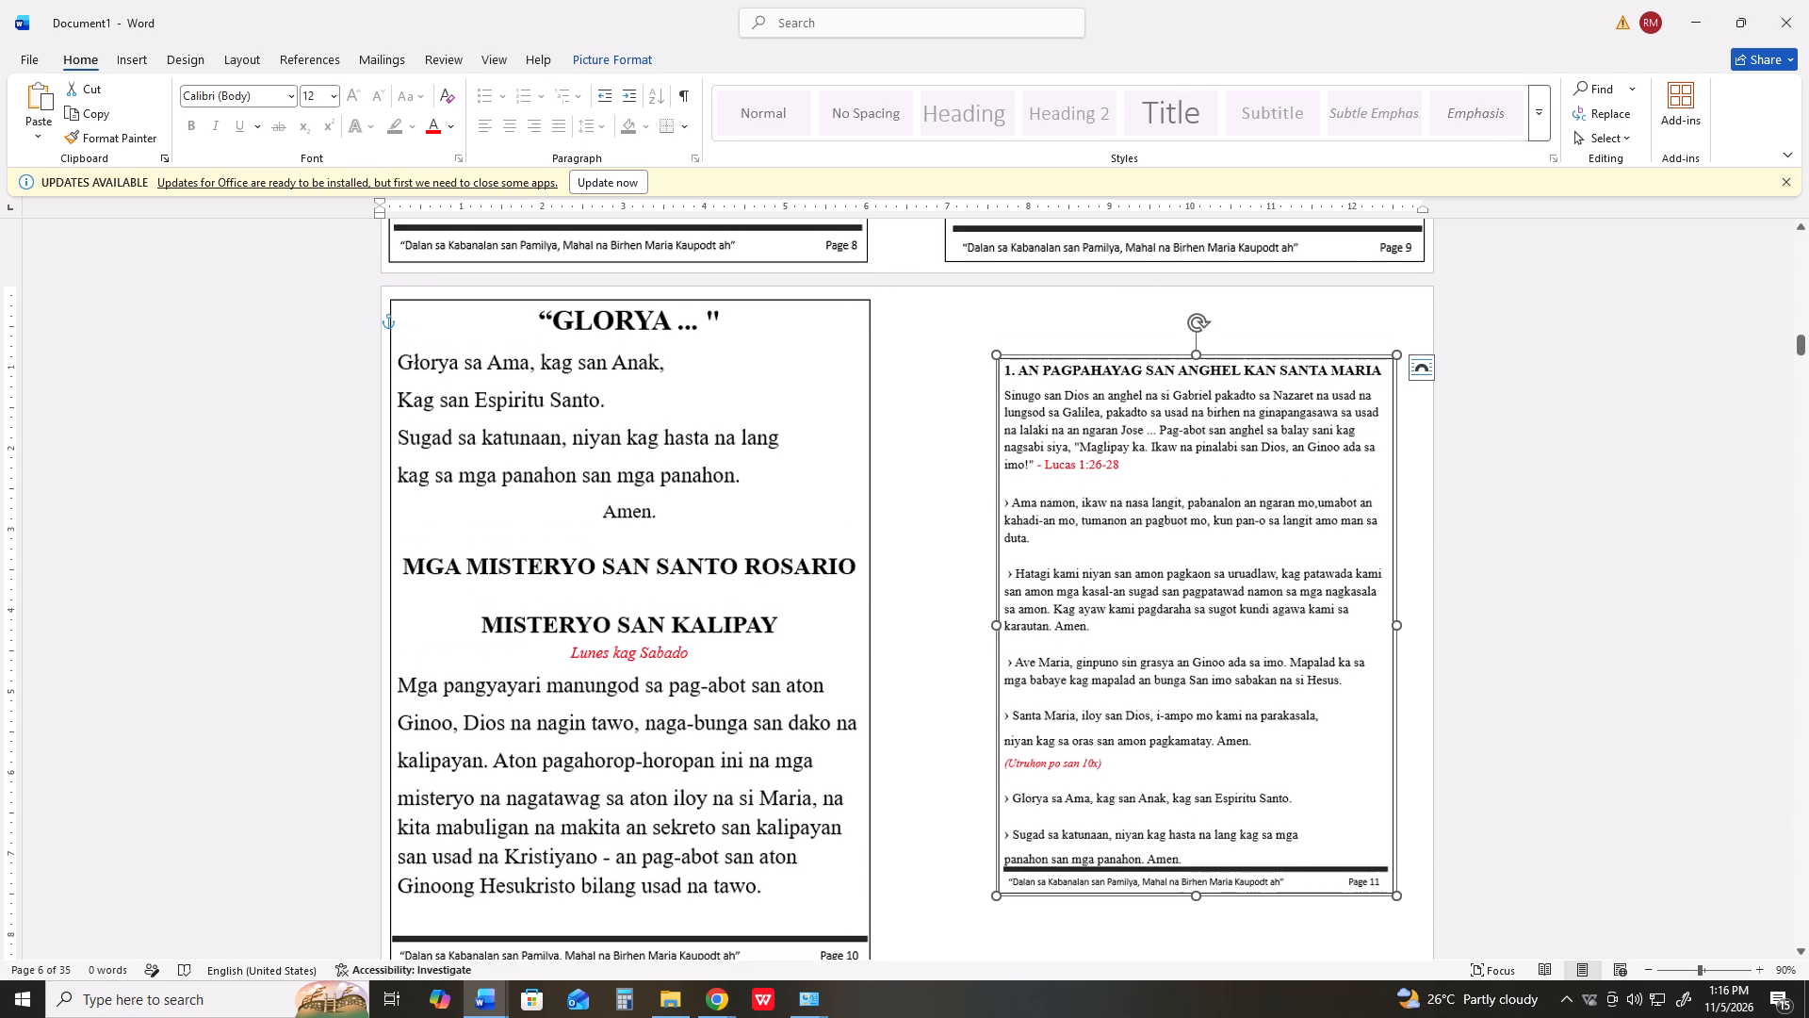
pyautogui.scroll(-3, 897, 841)
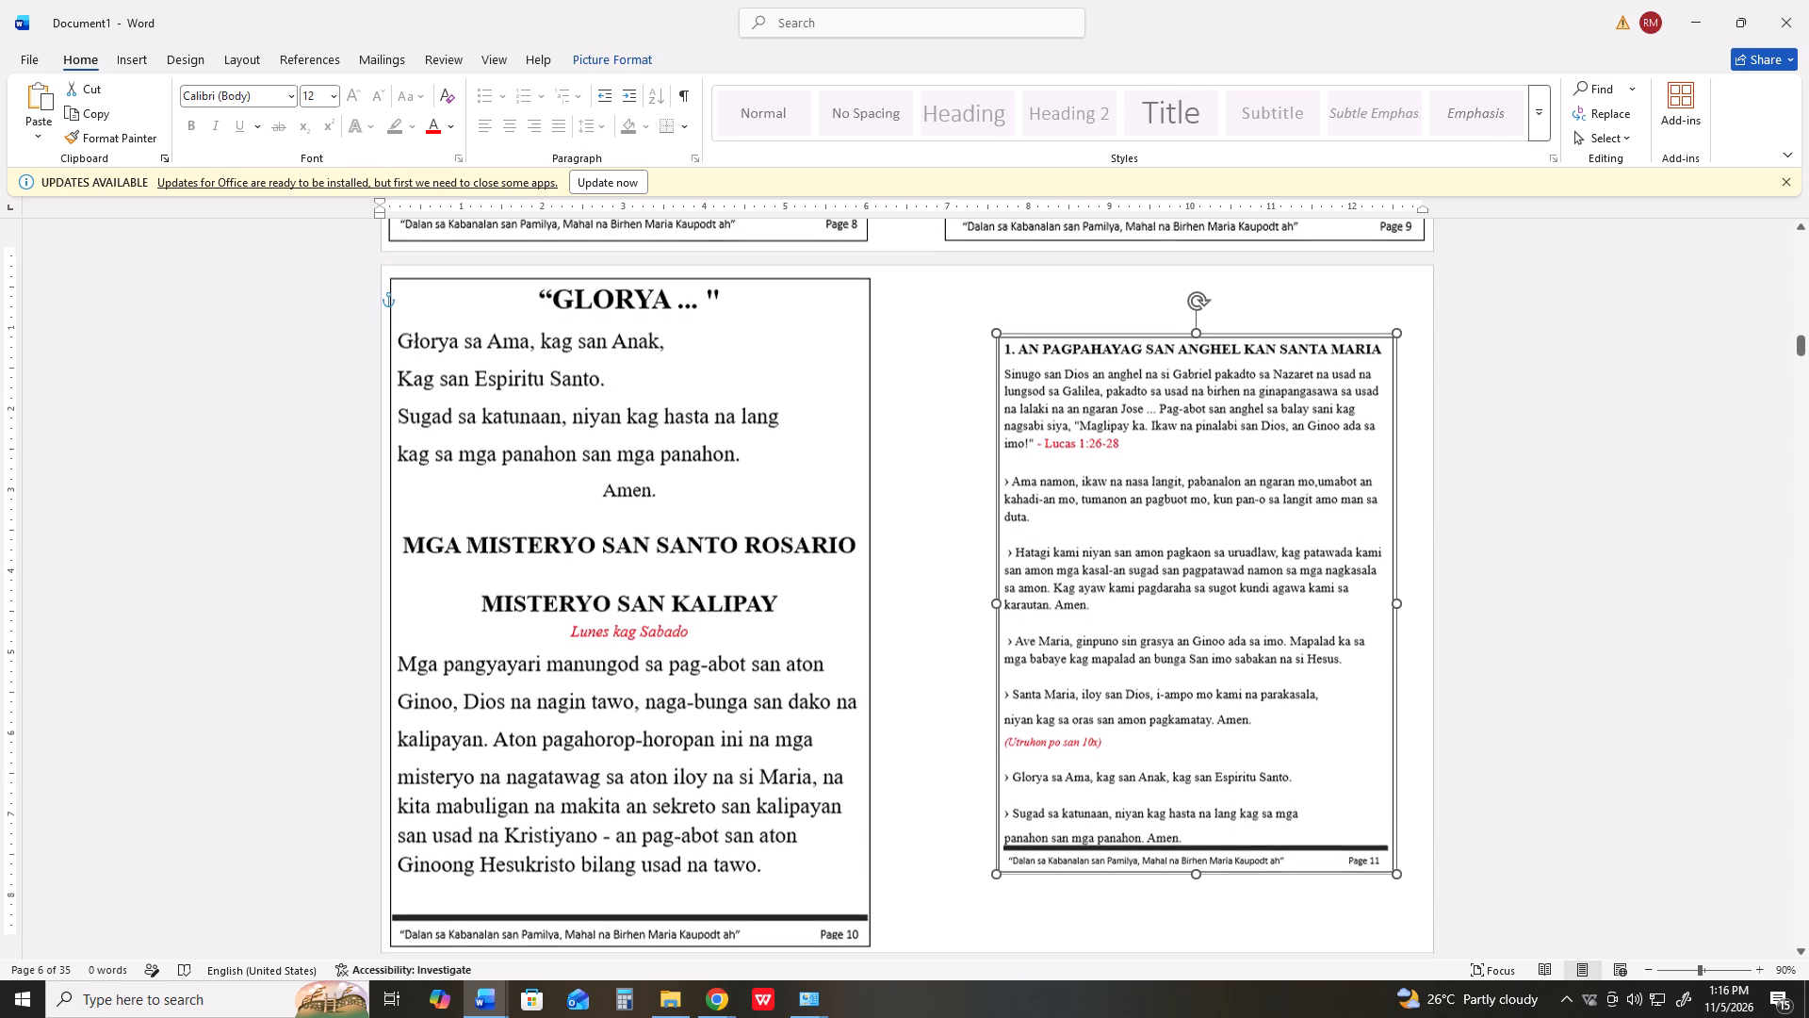
pyautogui.scroll(-3, 897, 841)
pyautogui.scroll(2, 897, 841)
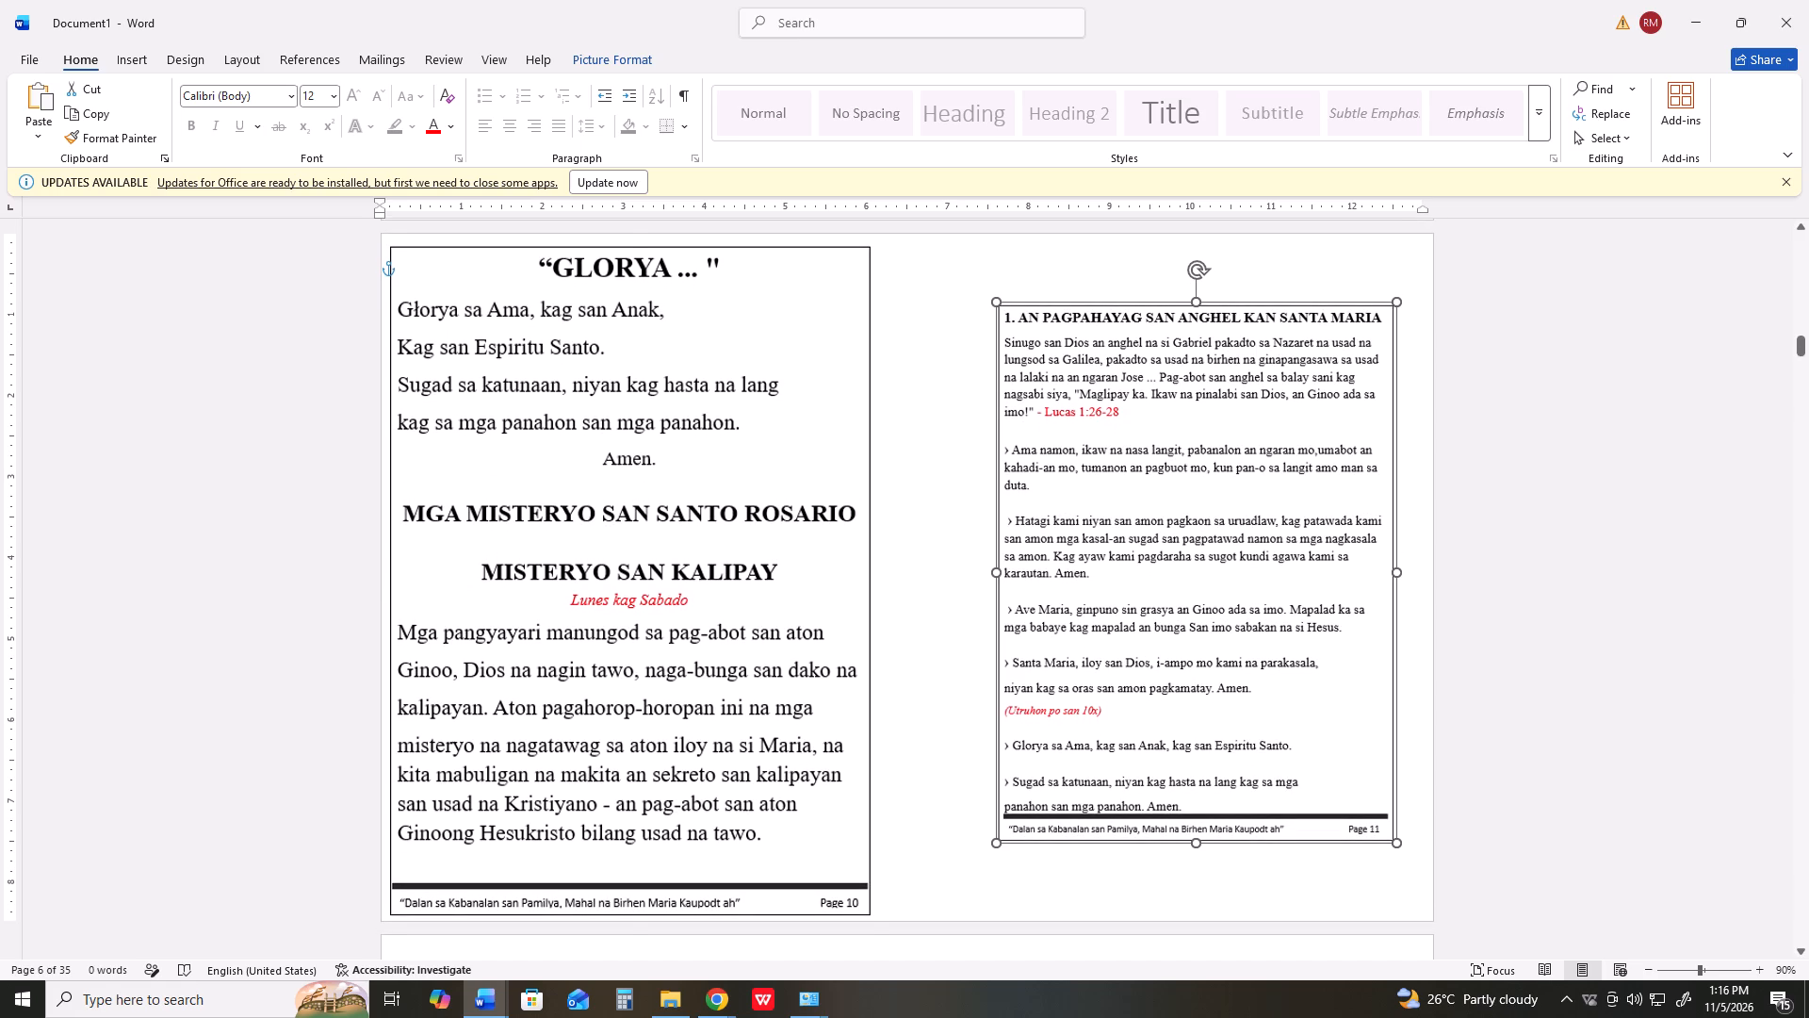
pyautogui.click(806, 831)
pyautogui.press('Left')
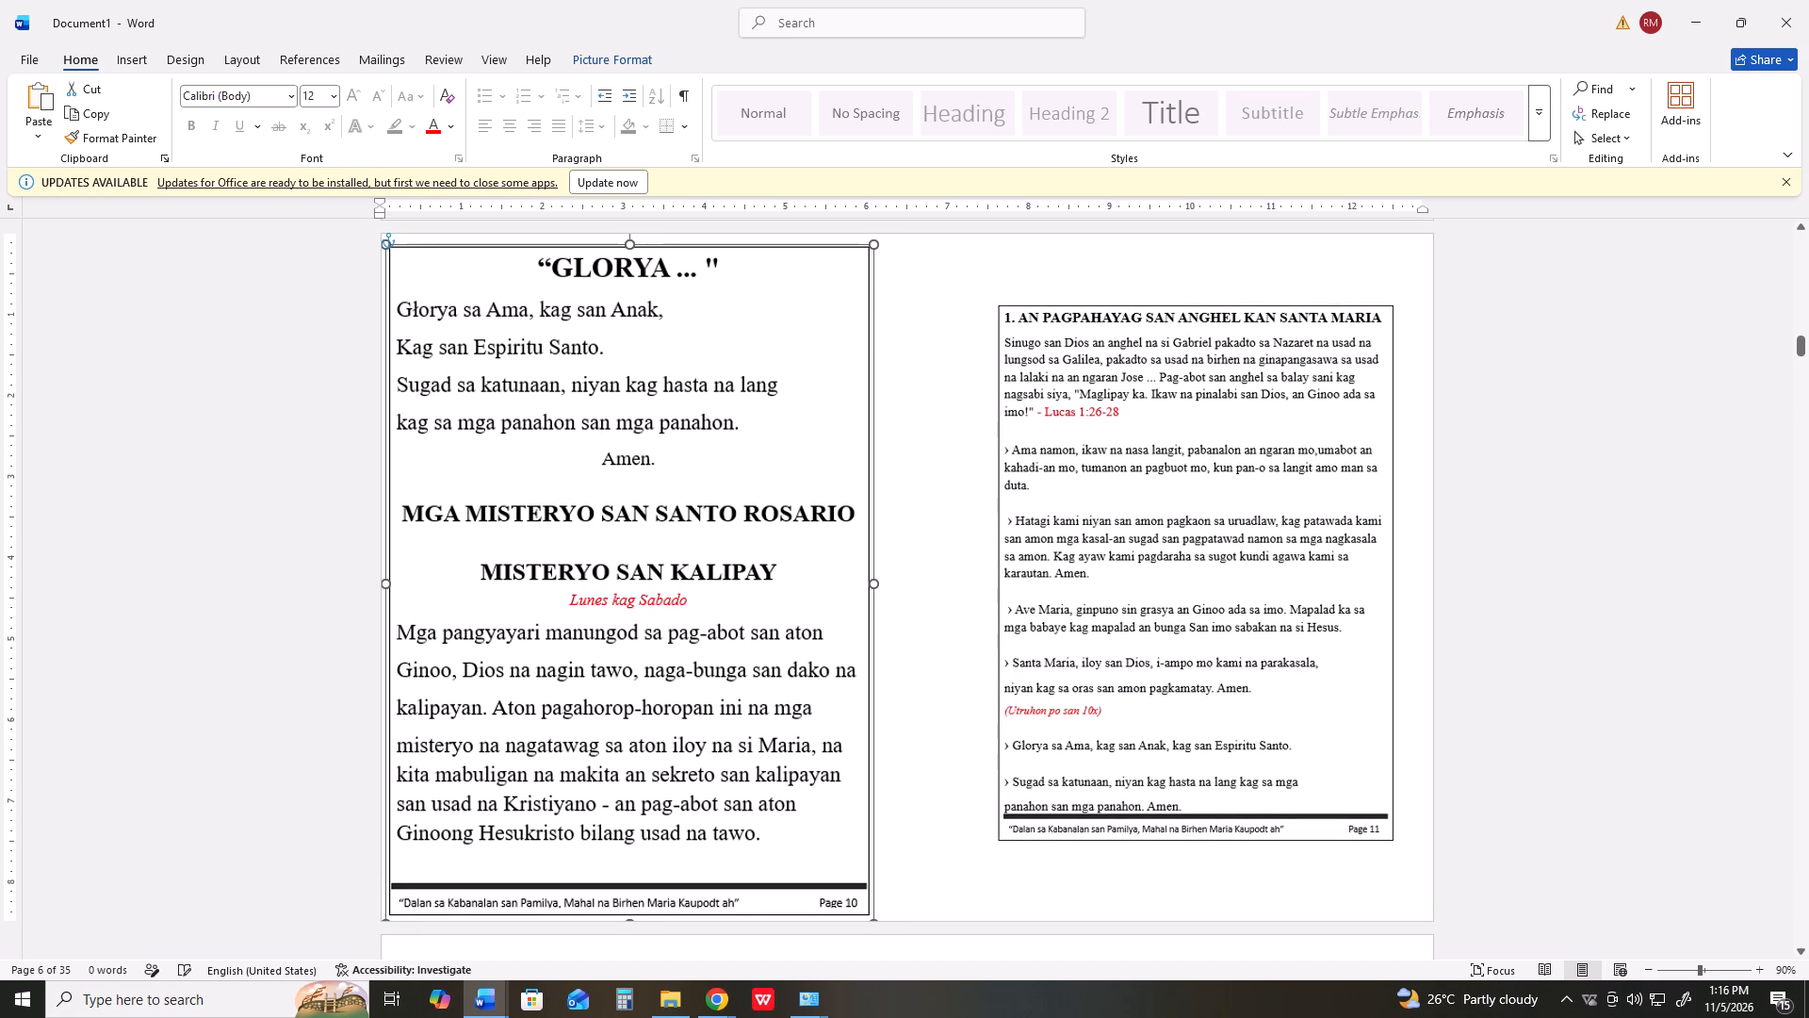
pyautogui.scroll(4, 921, 786)
pyautogui.scroll(-9, 921, 786)
pyautogui.click(912, 735)
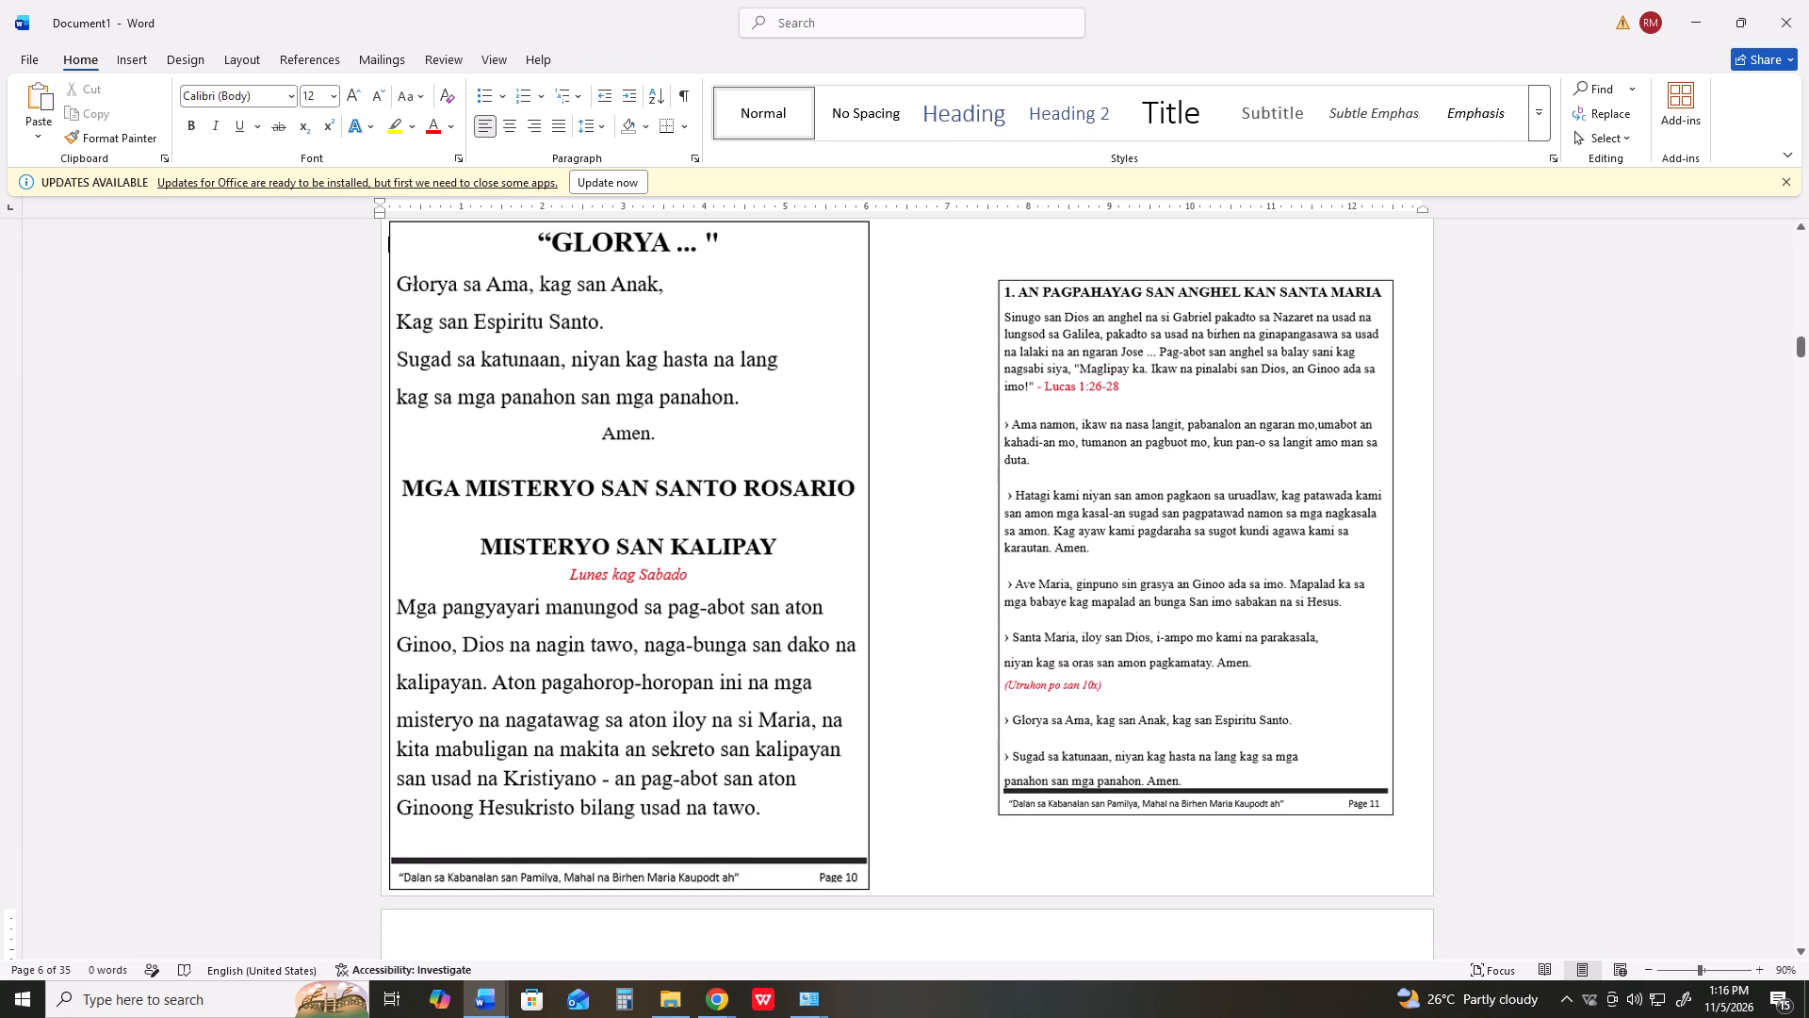
pyautogui.click(748, 717)
pyautogui.press('Left')
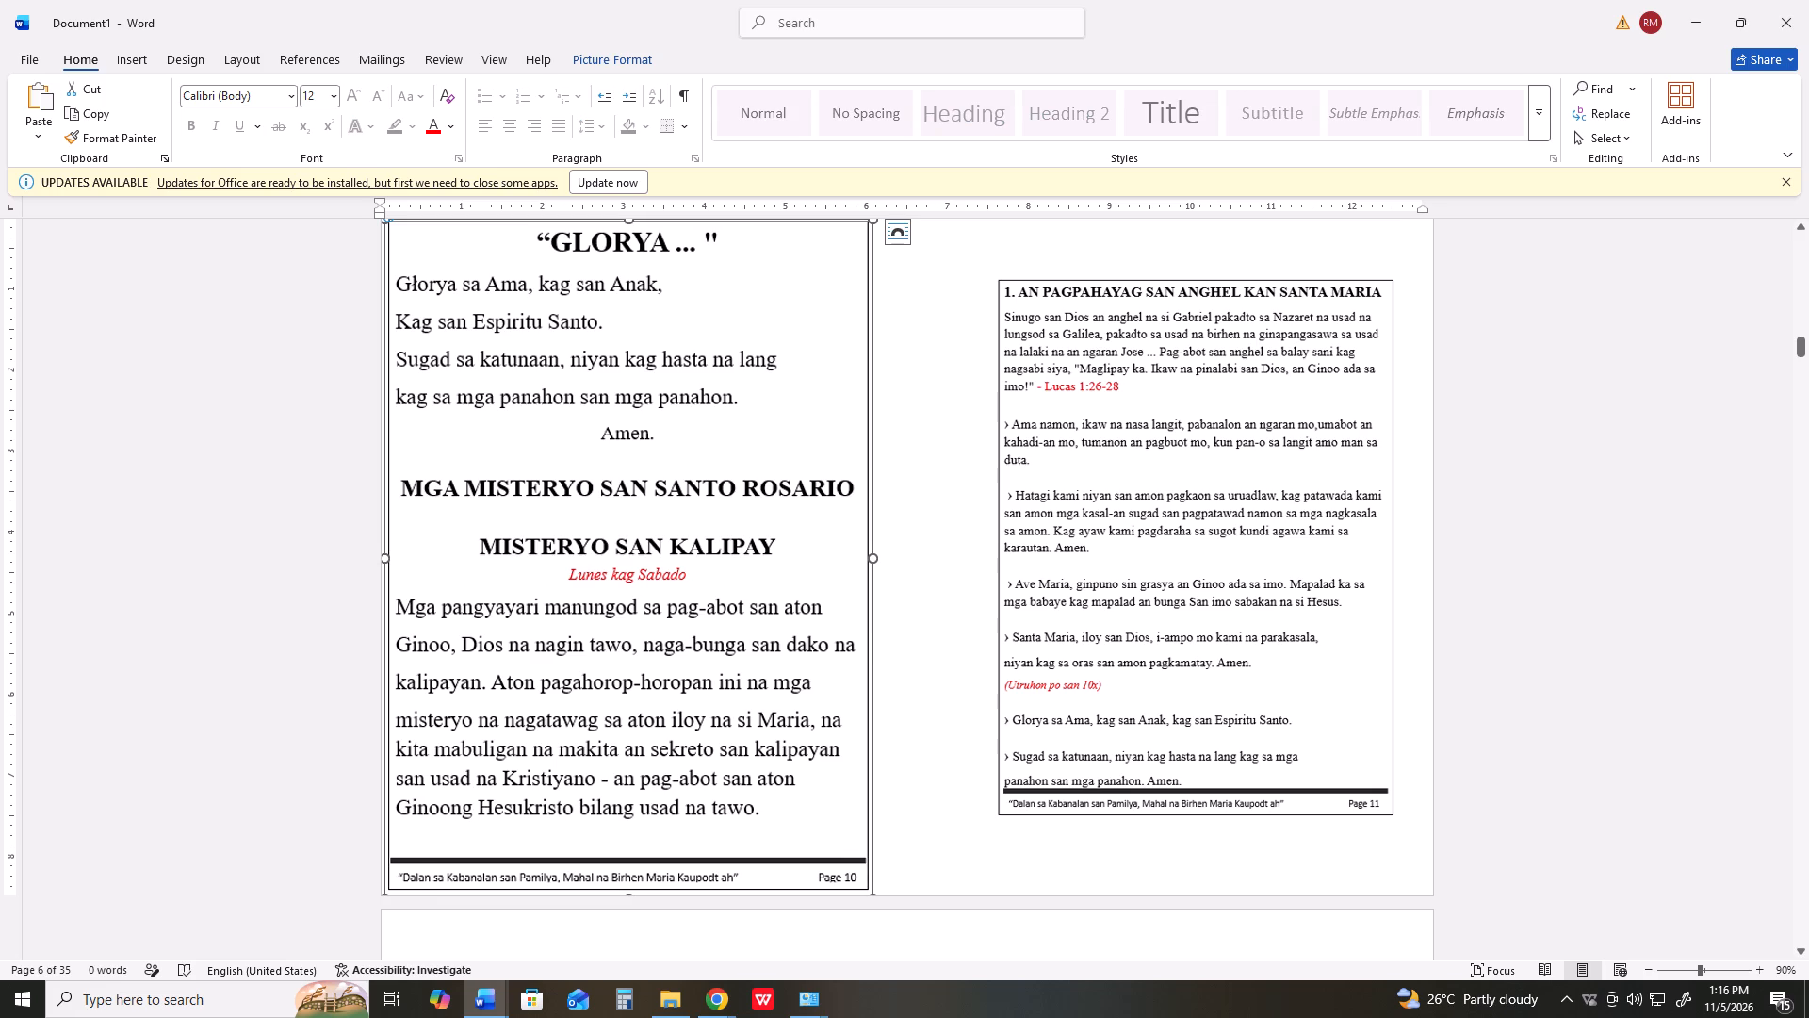
# Move the page 11 picture into the document page's upper-right corner, roughly level with the top of the page 10 picture.
pyautogui.click(1067, 664)
pyautogui.scroll(2, 1119, 683)
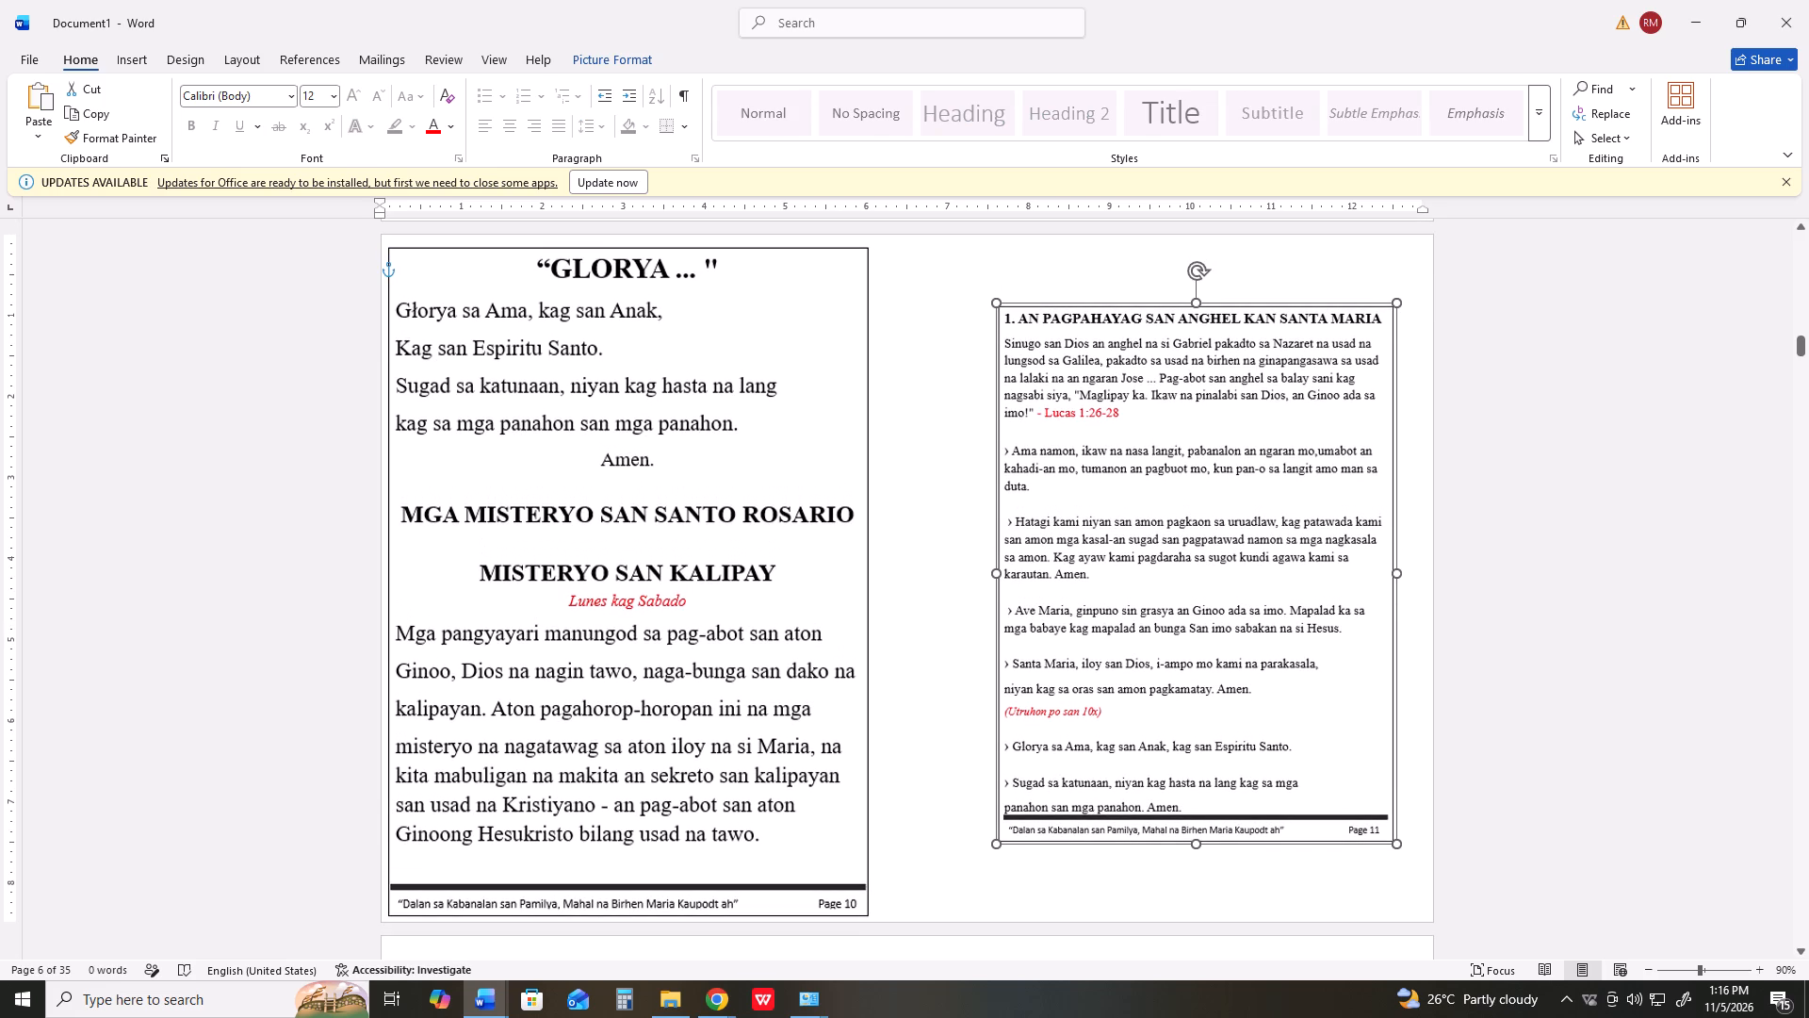
pyautogui.scroll(2, 1165, 691)
pyautogui.moveTo(1165, 700); pyautogui.dragTo(1123, 649)
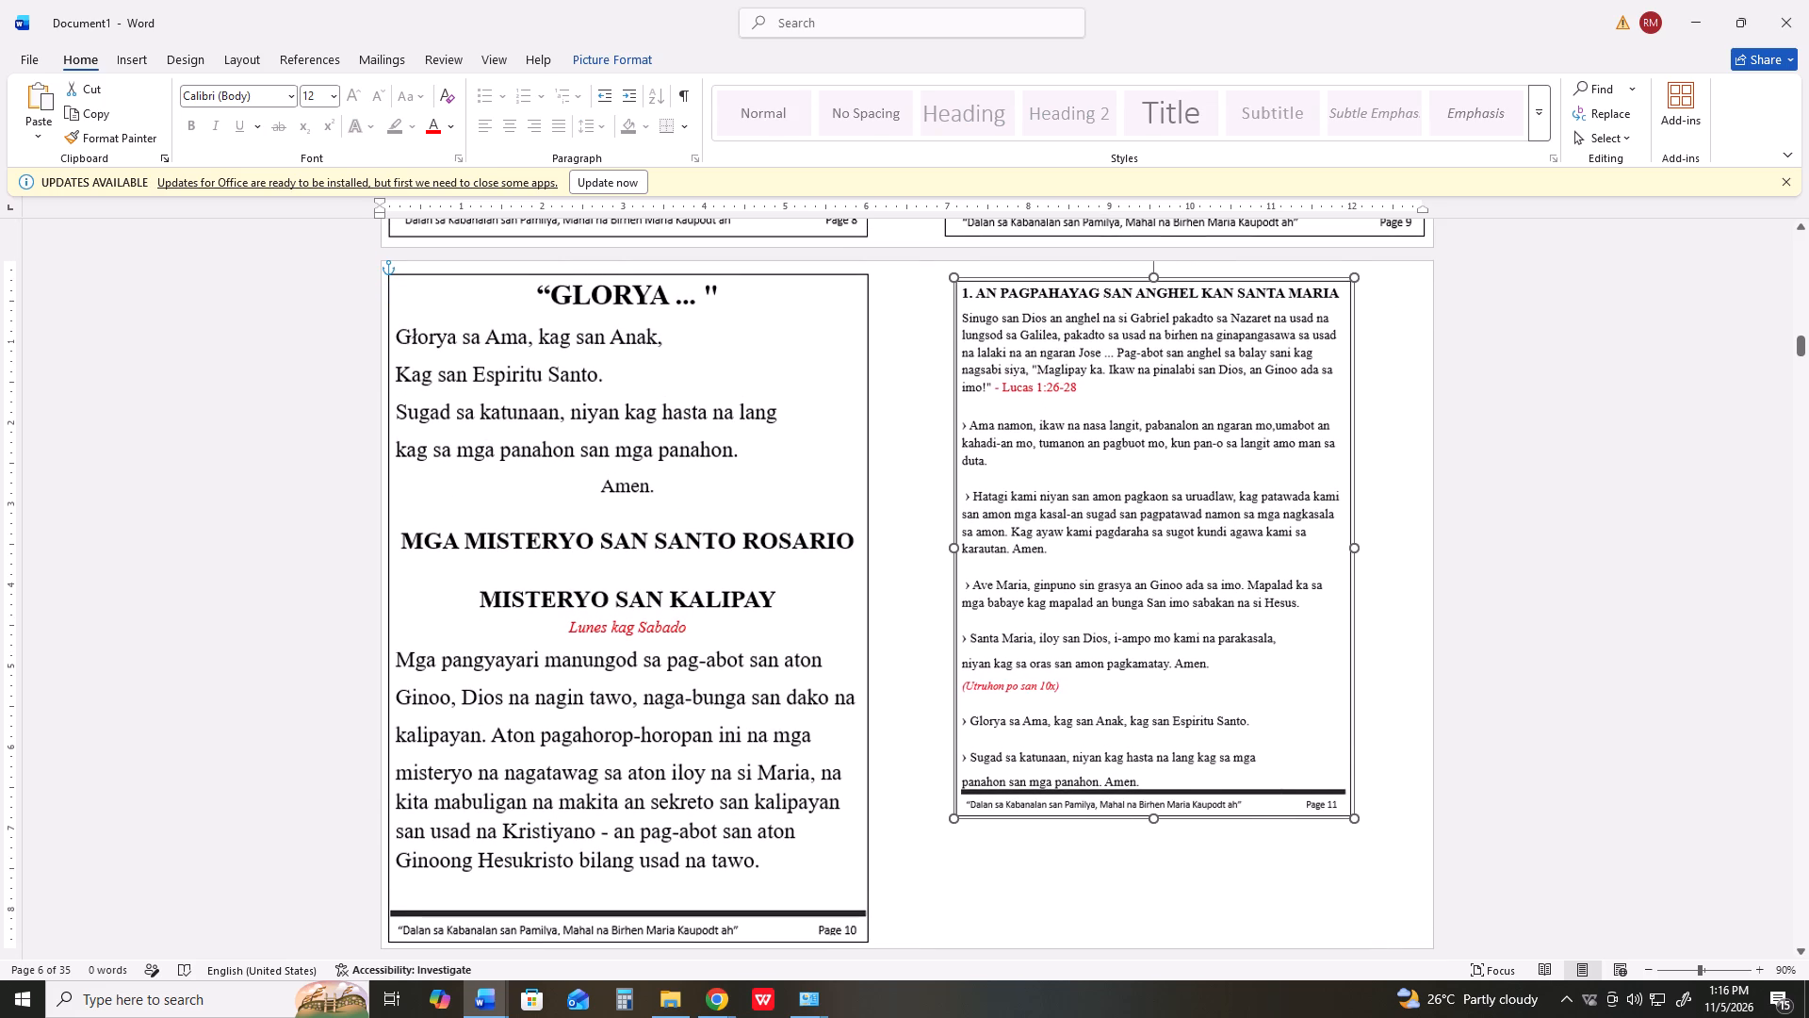
pyautogui.moveTo(1123, 649); pyautogui.dragTo(1198, 644)
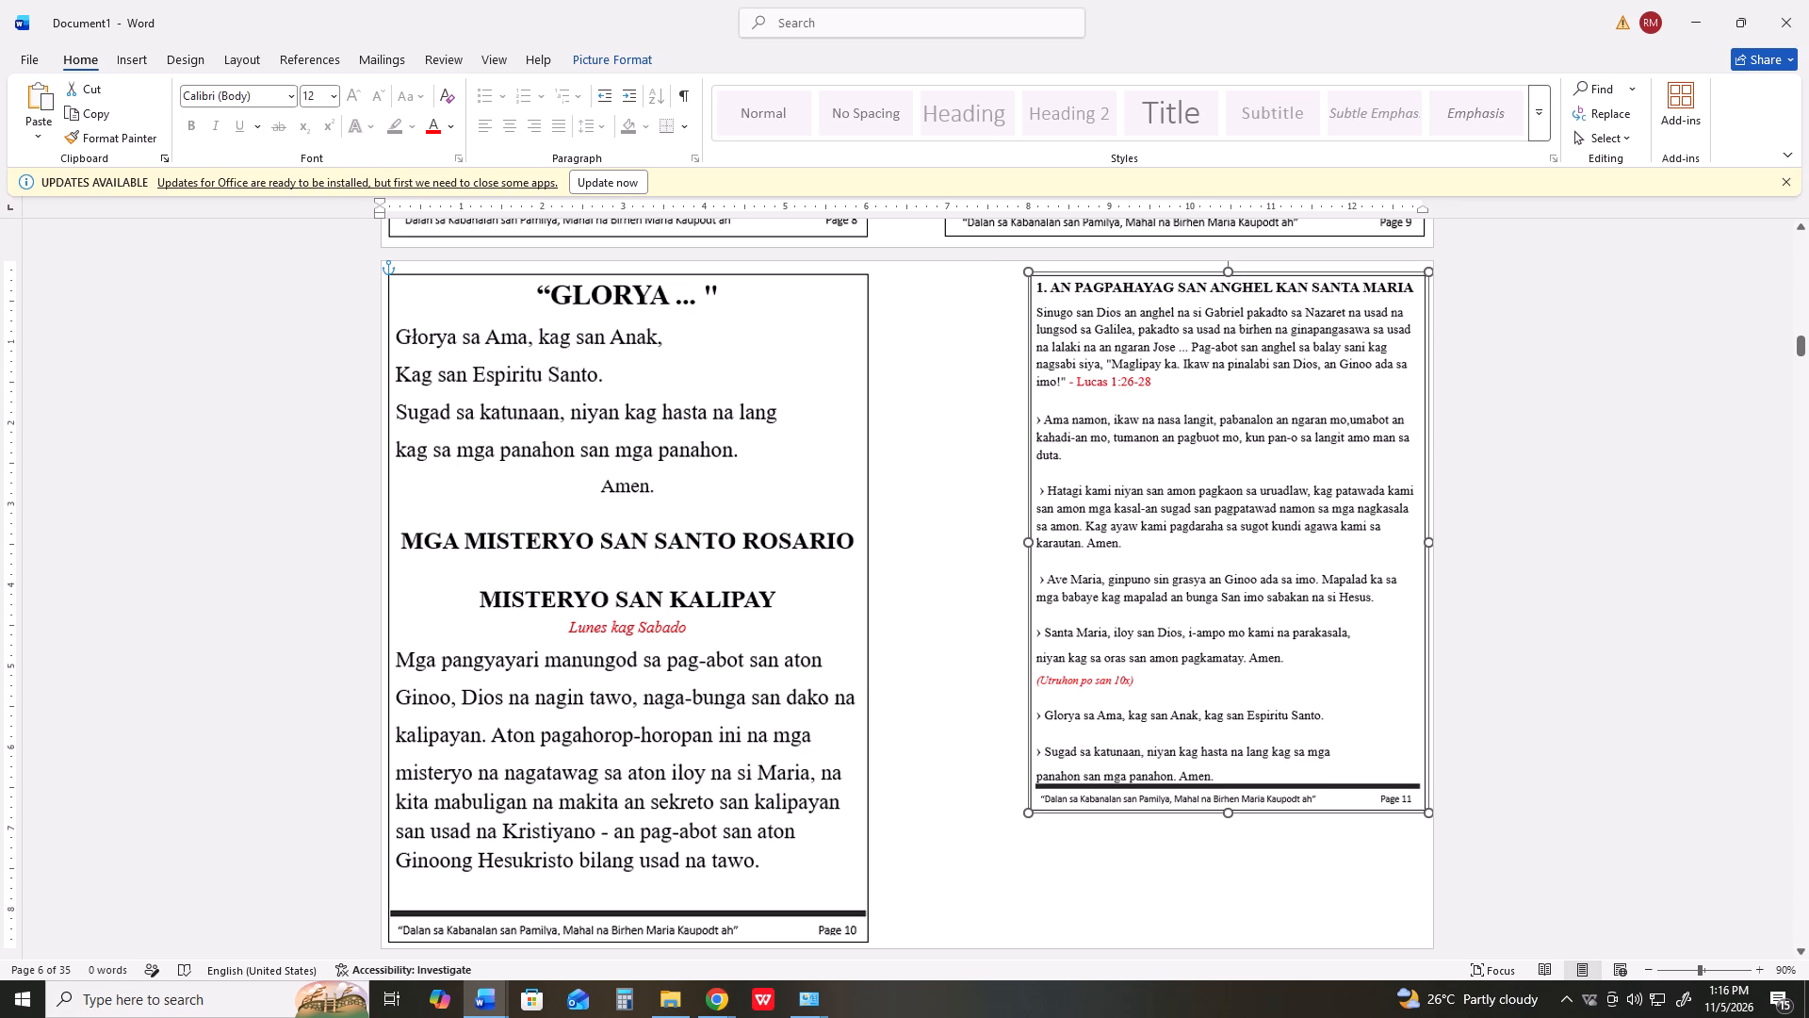
pyautogui.moveTo(1198, 644); pyautogui.dragTo(1200, 637)
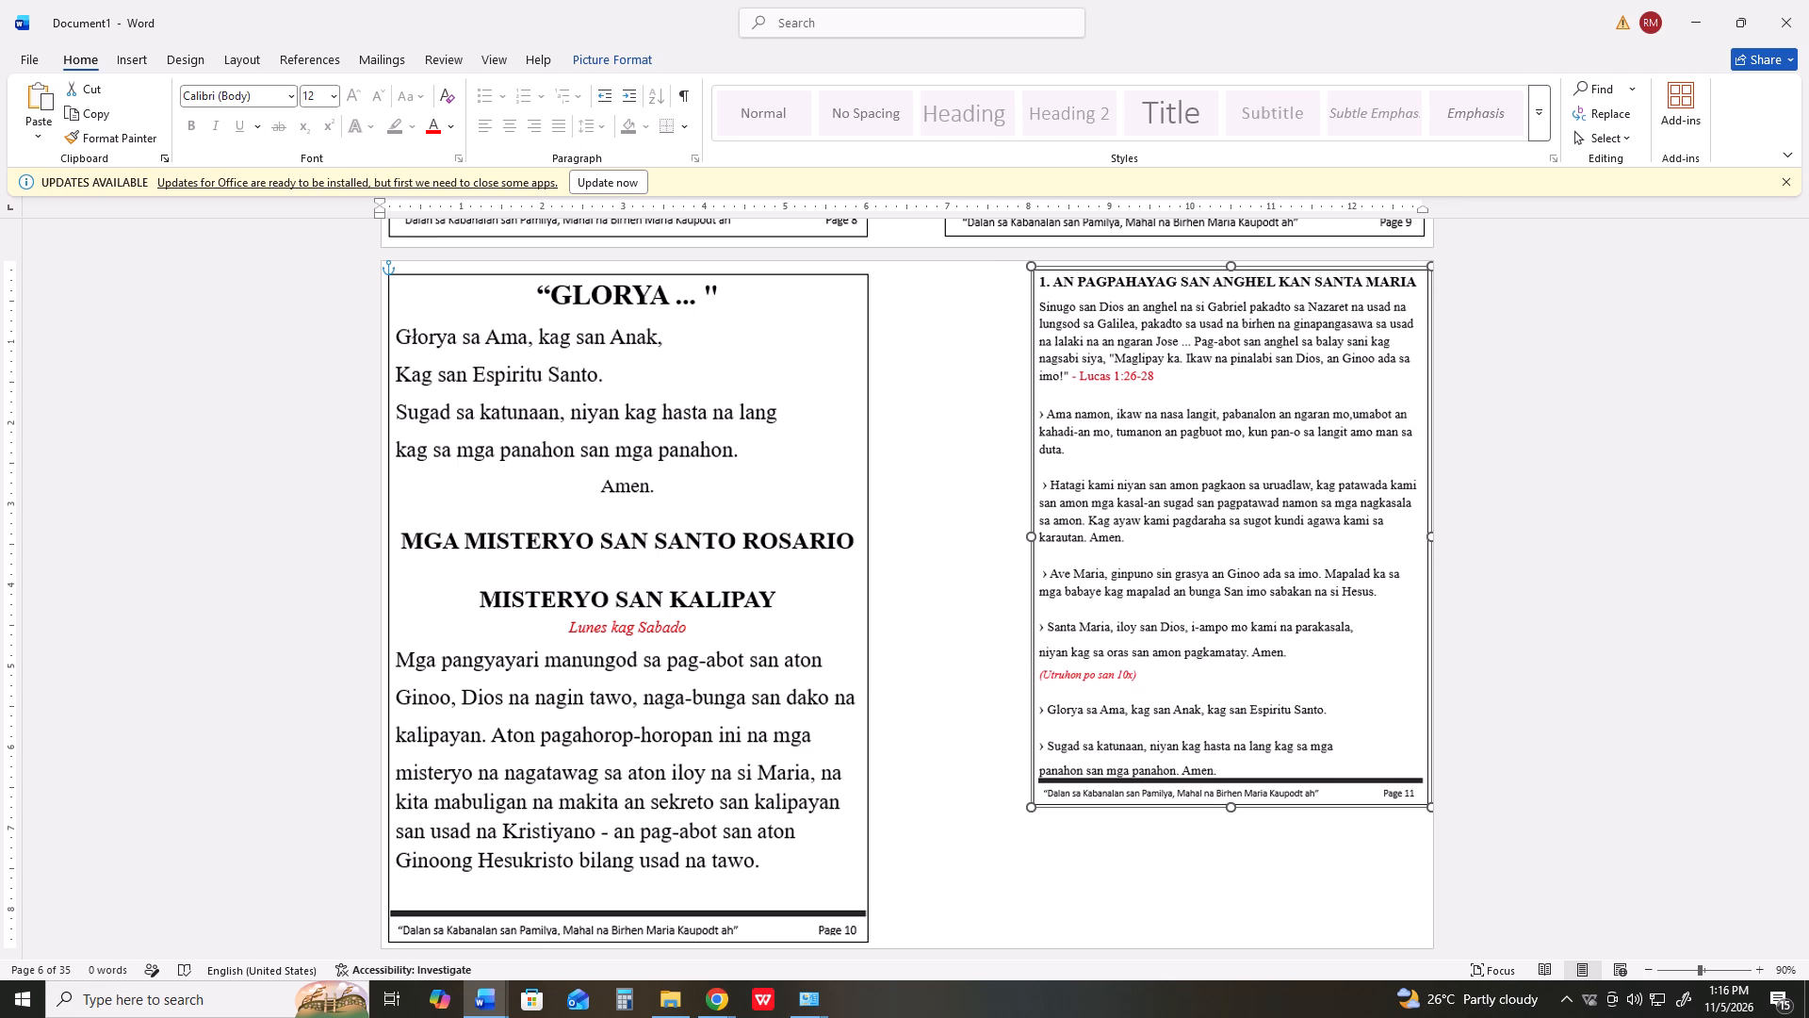
pyautogui.moveTo(1200, 637); pyautogui.dragTo(1198, 637)
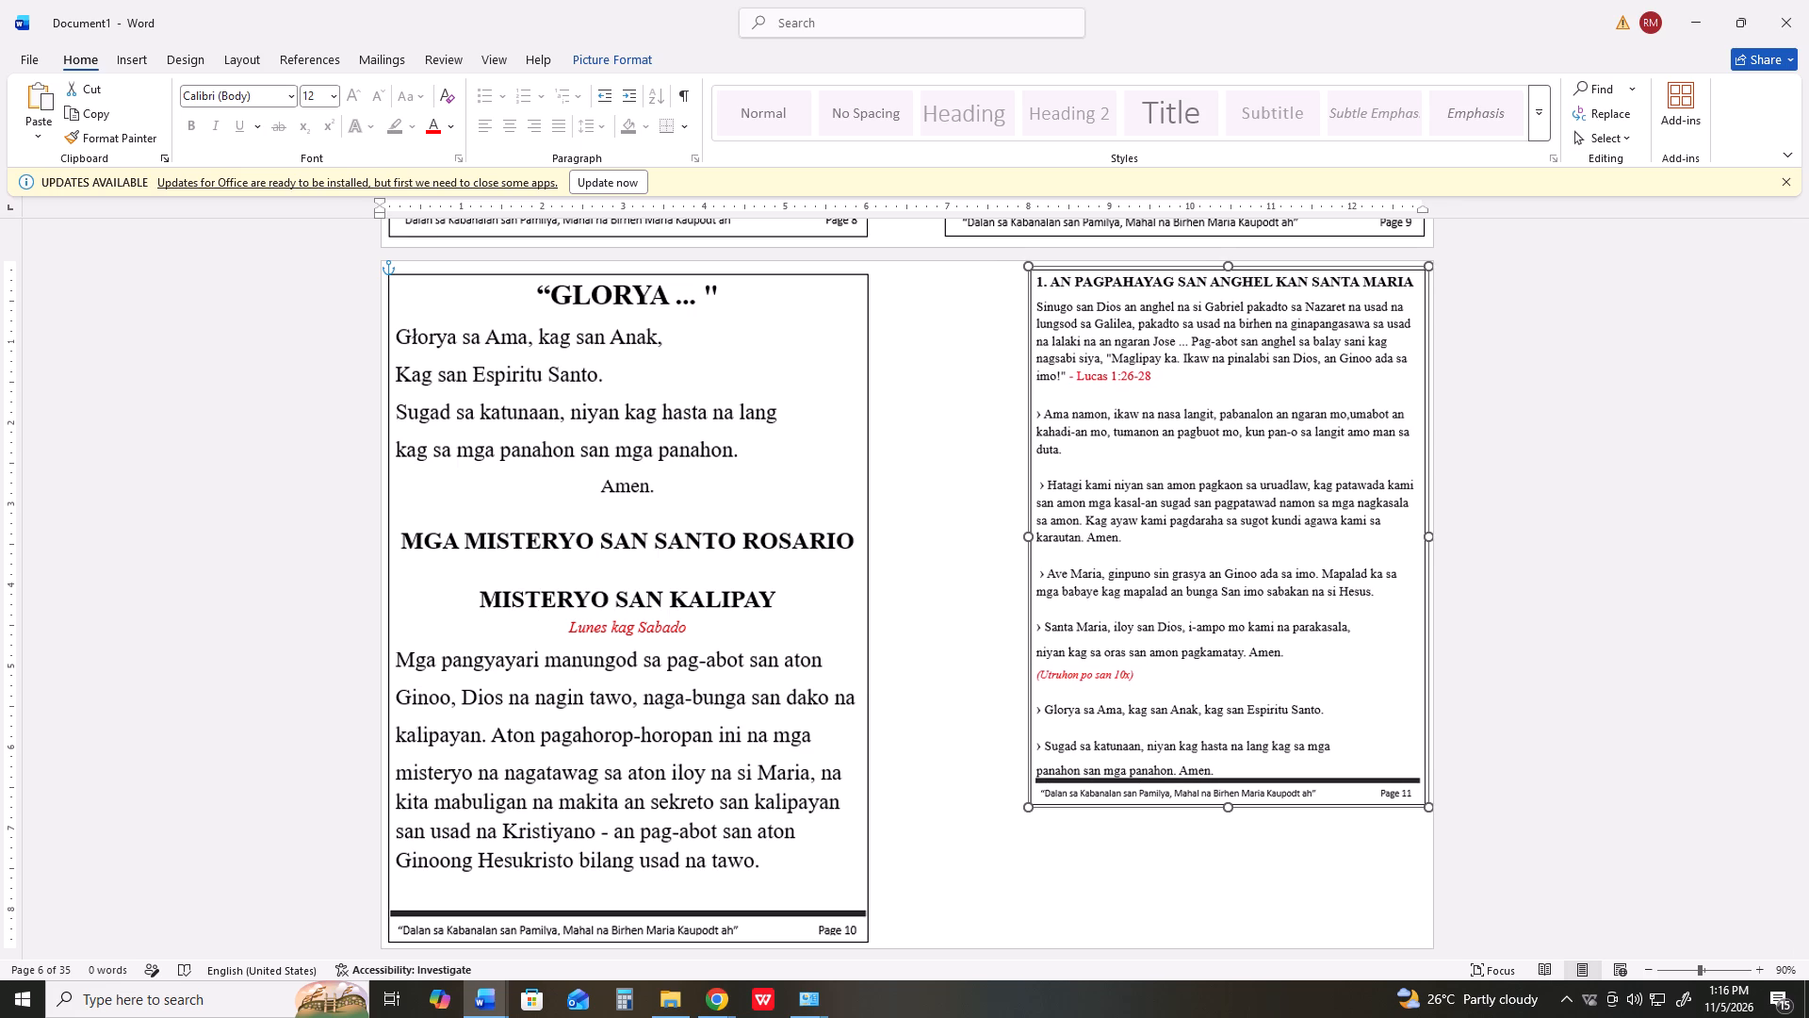
pyautogui.moveTo(1198, 637); pyautogui.dragTo(1198, 638)
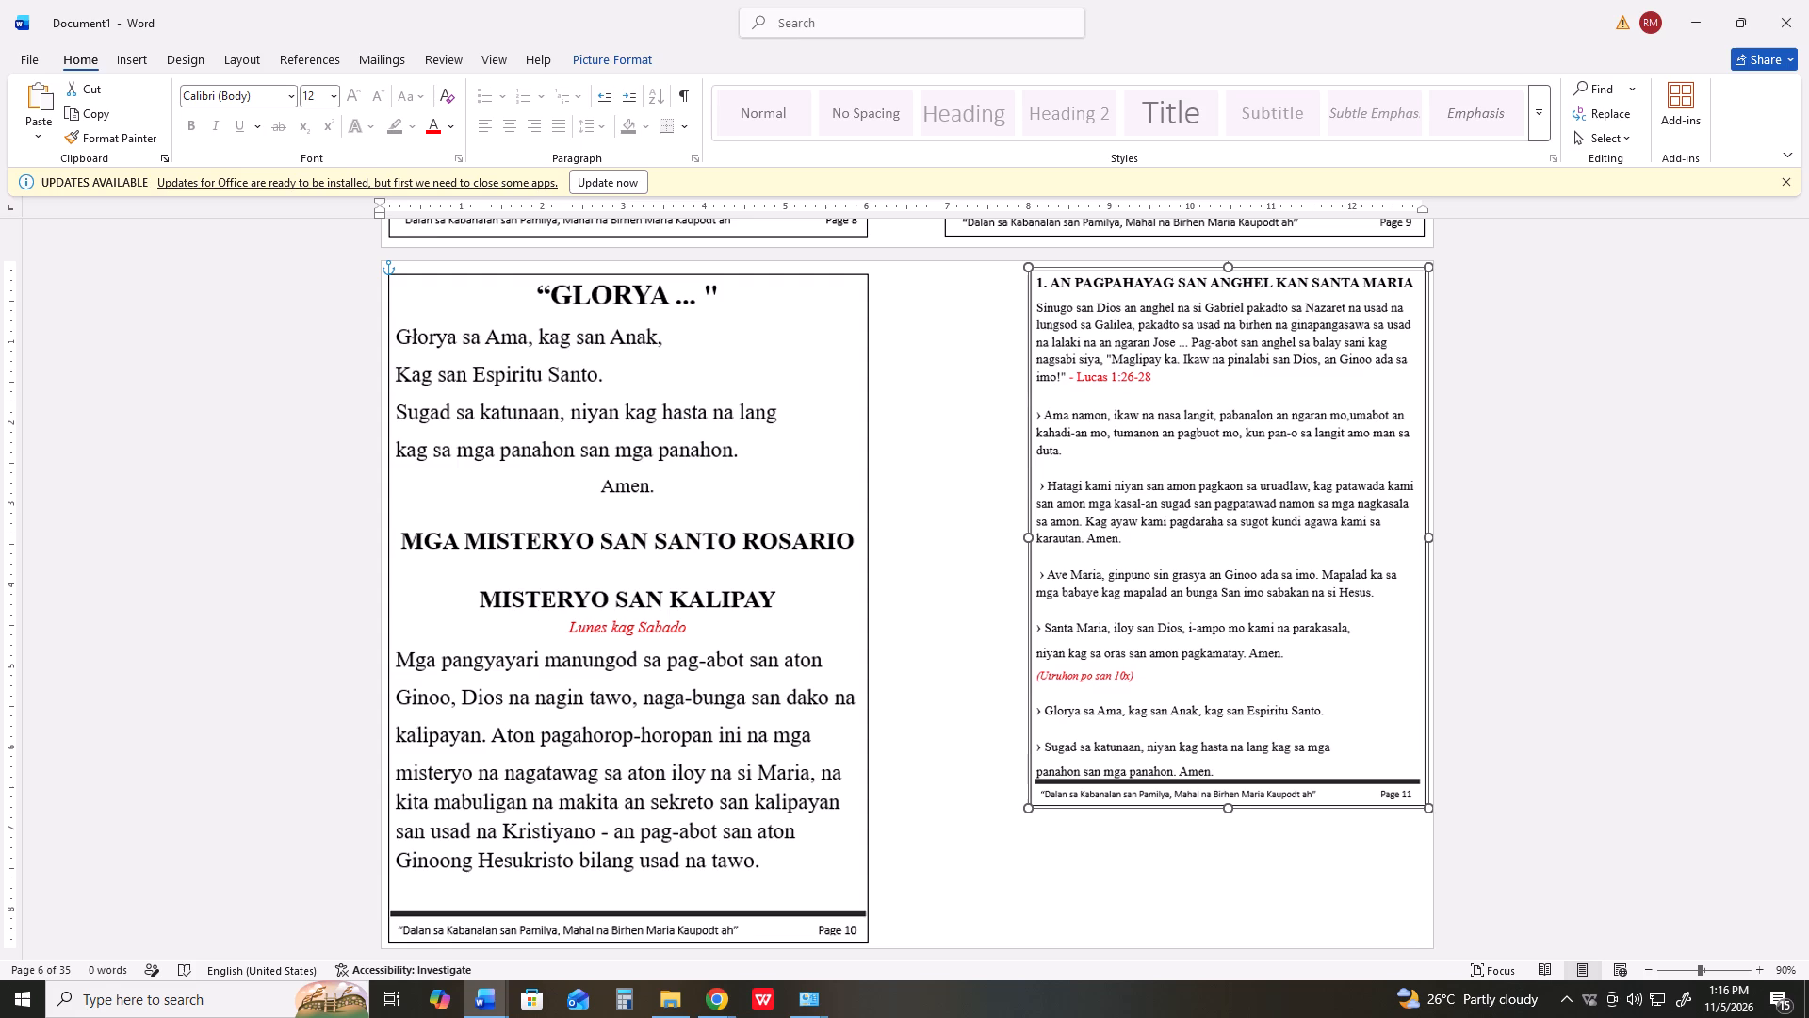
pyautogui.moveTo(1198, 638); pyautogui.dragTo(1198, 637)
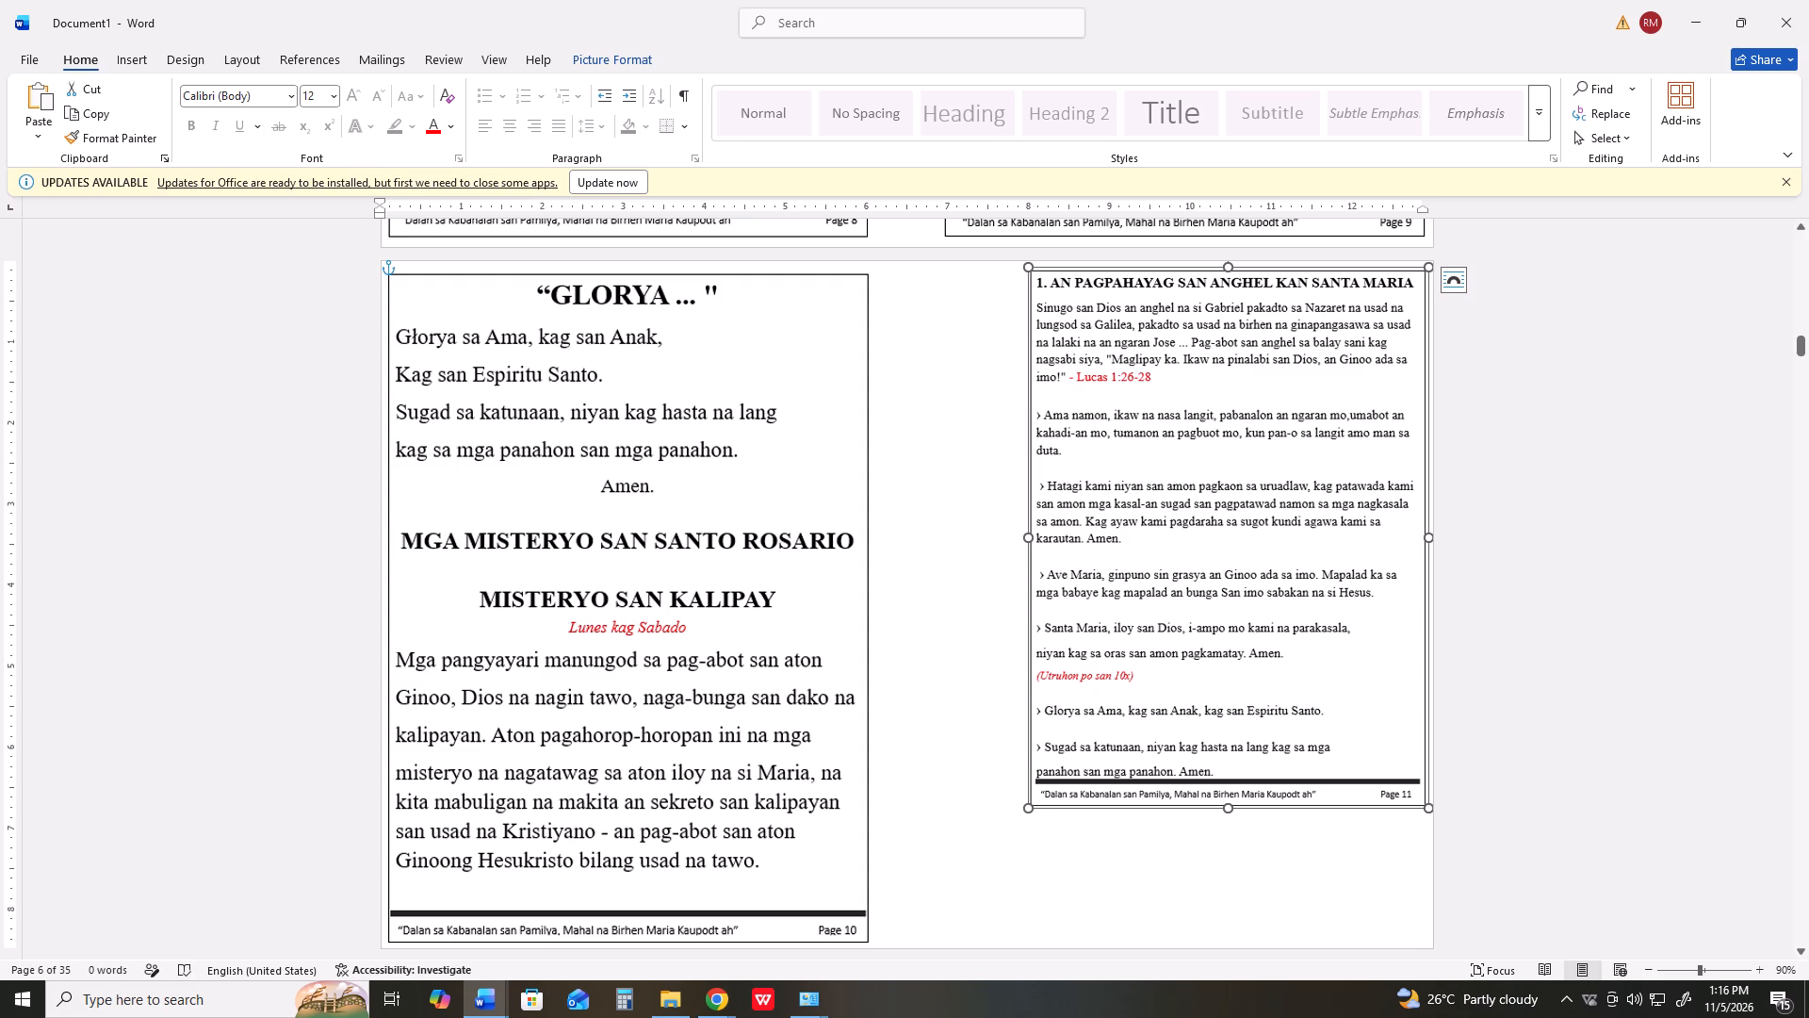
# Enlarge the page 11 picture proportionally toward the lower left to about 6" wide, matching the page 10 picture's width.
pyautogui.moveTo(1030, 810); pyautogui.dragTo(934, 900)
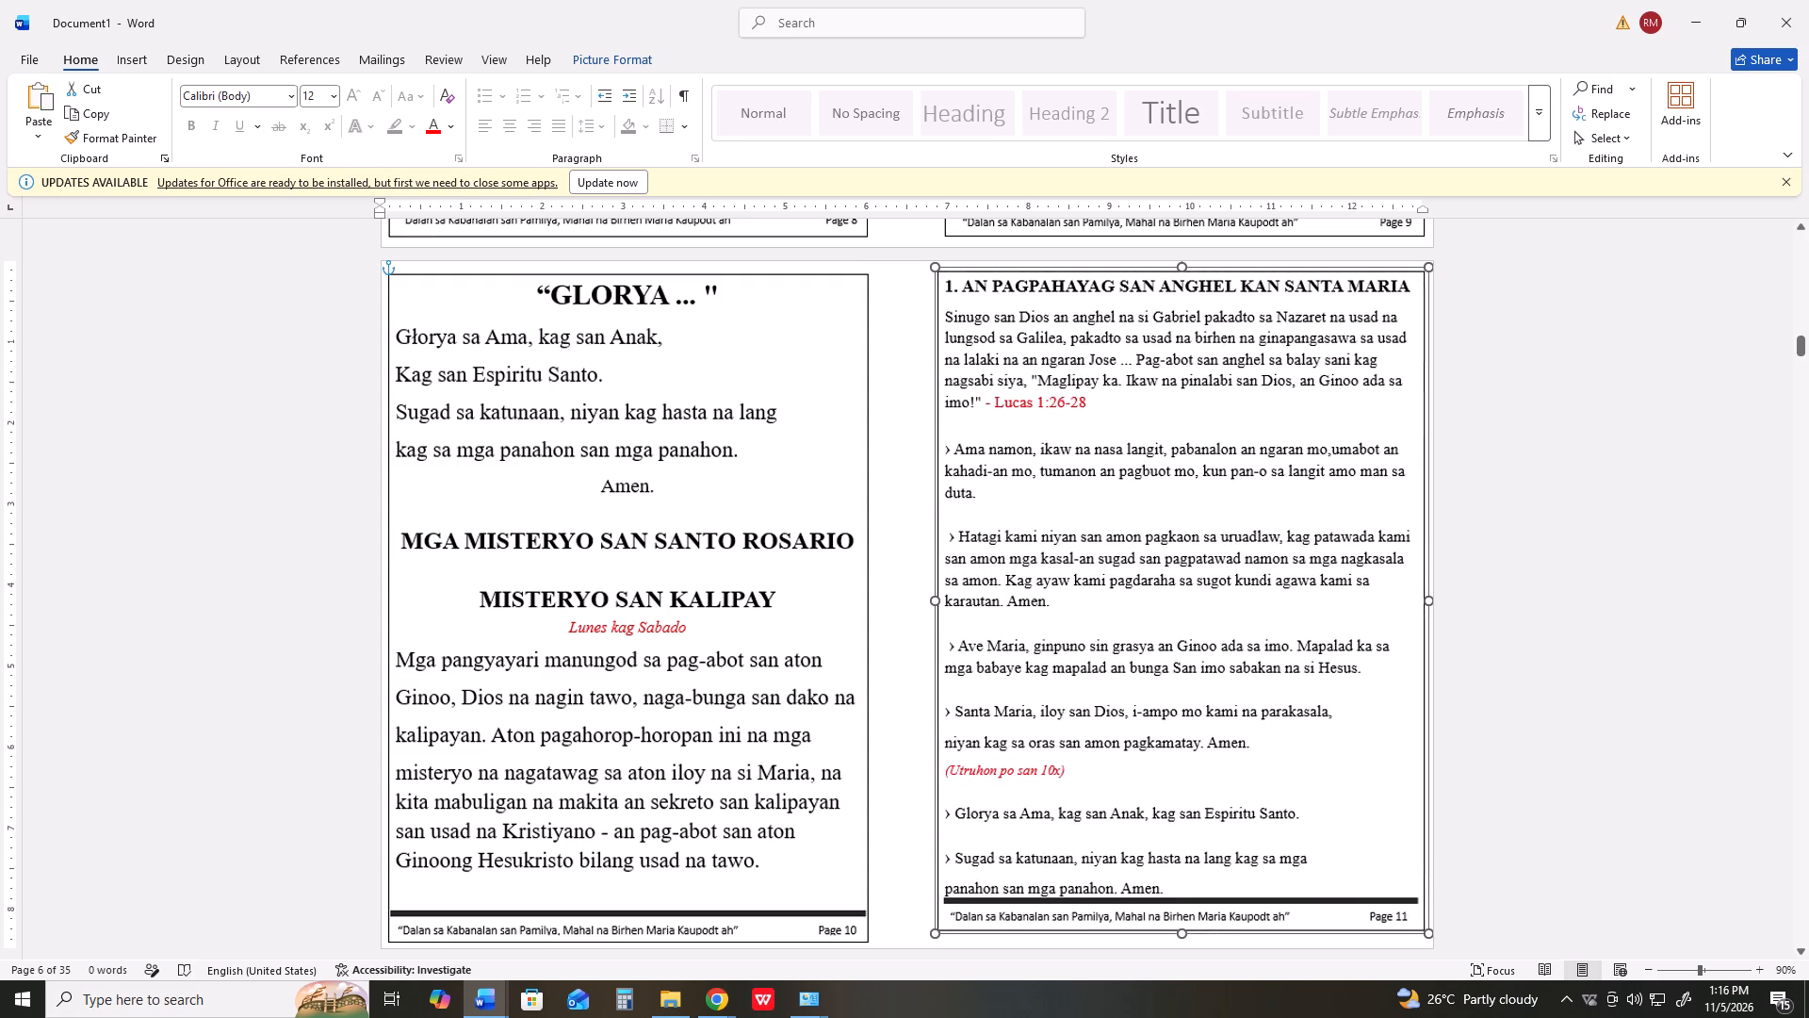
pyautogui.moveTo(934, 900); pyautogui.dragTo(927, 905)
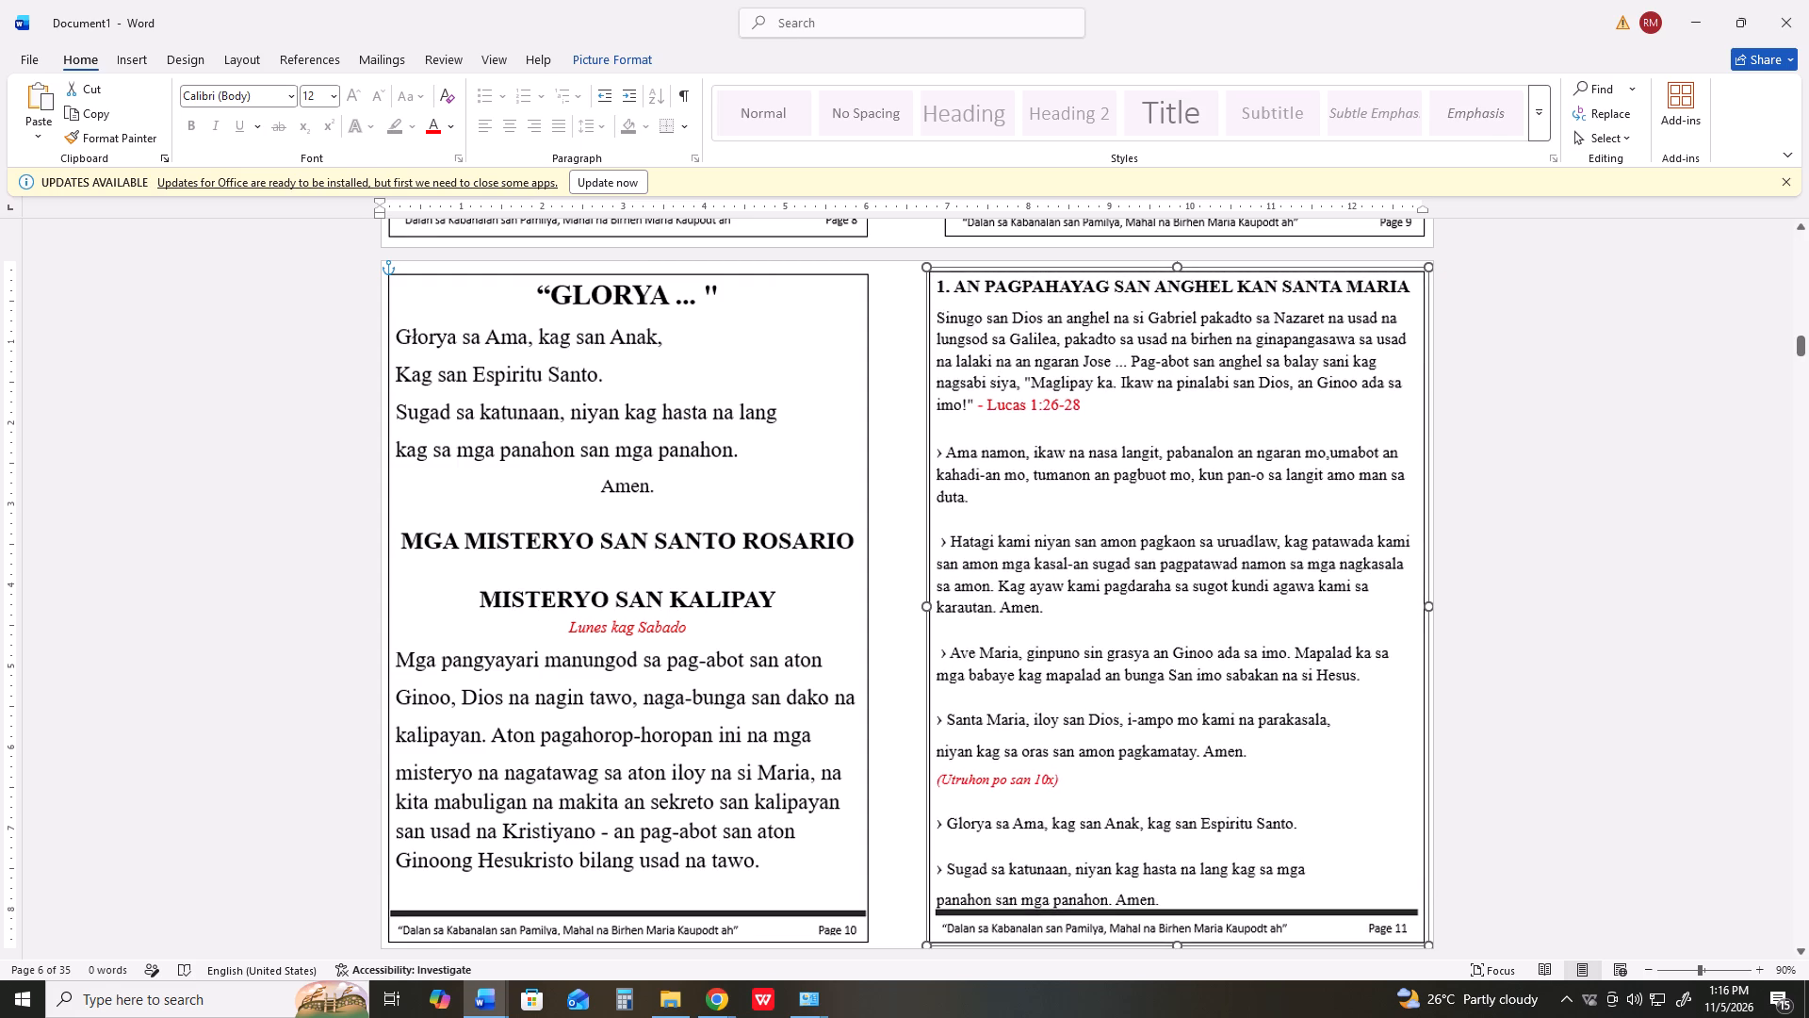
pyautogui.moveTo(927, 905); pyautogui.dragTo(941, 895)
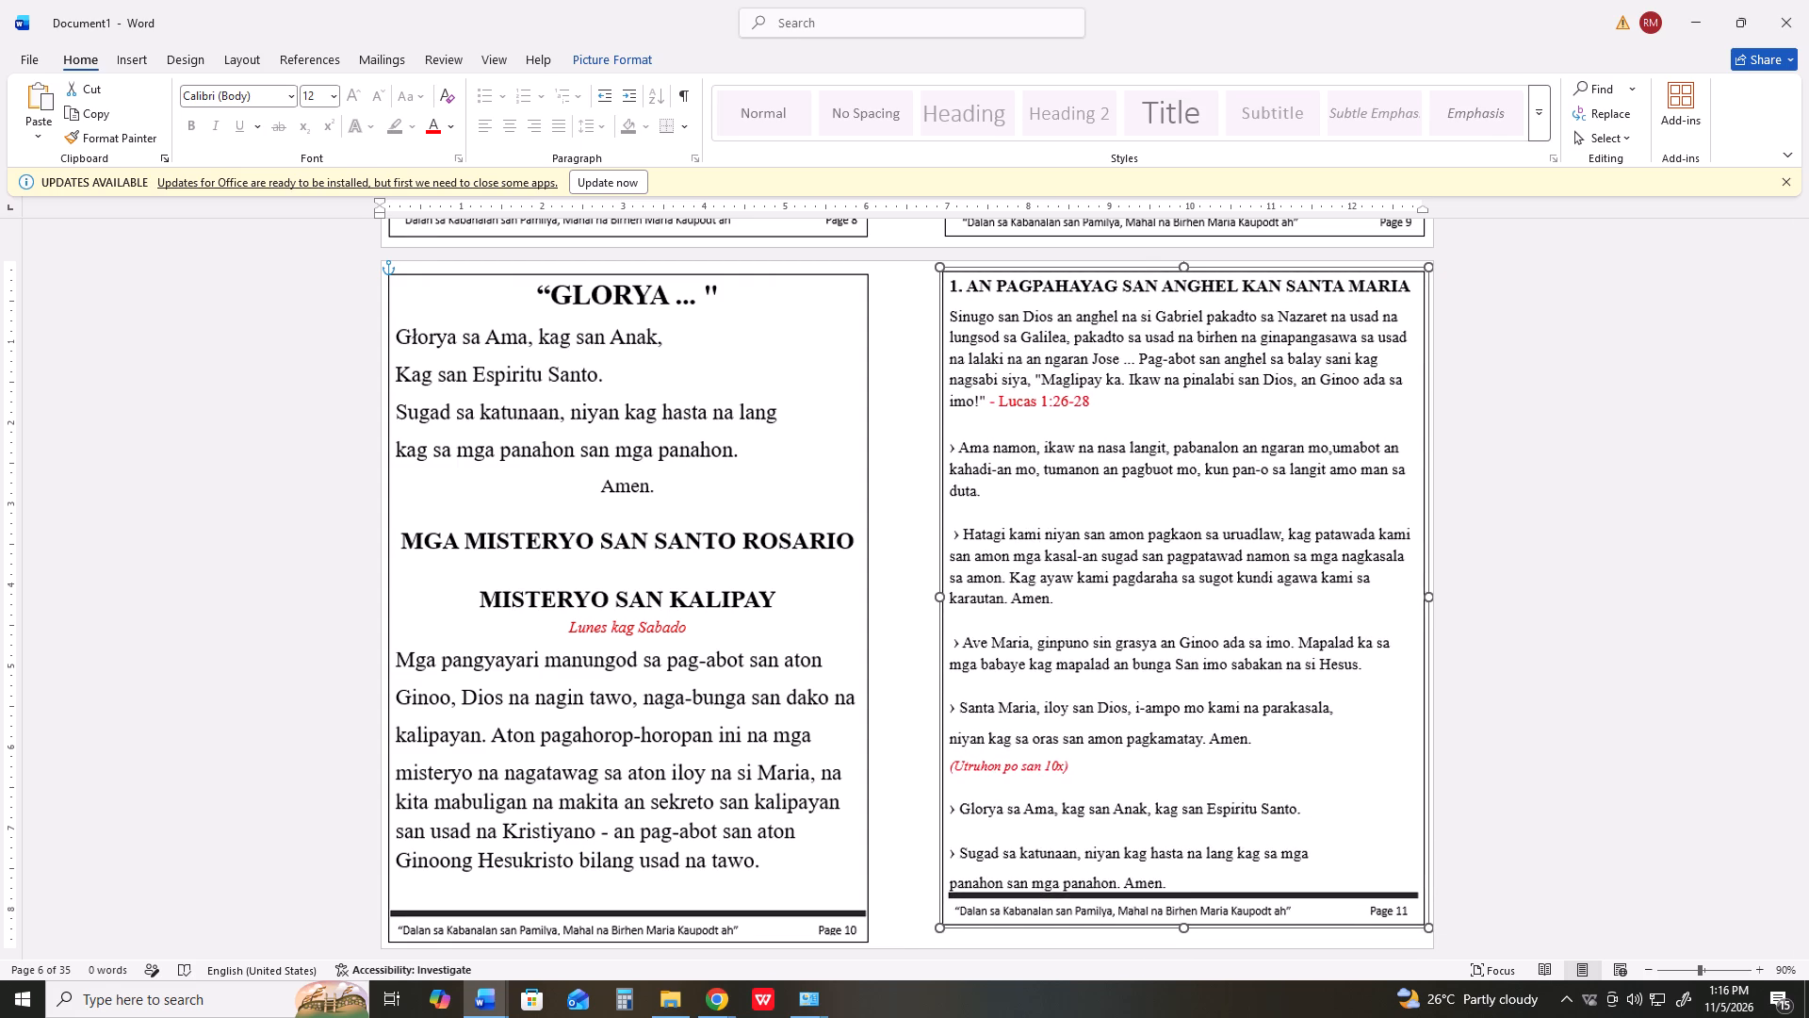
pyautogui.moveTo(941, 895); pyautogui.dragTo(944, 893)
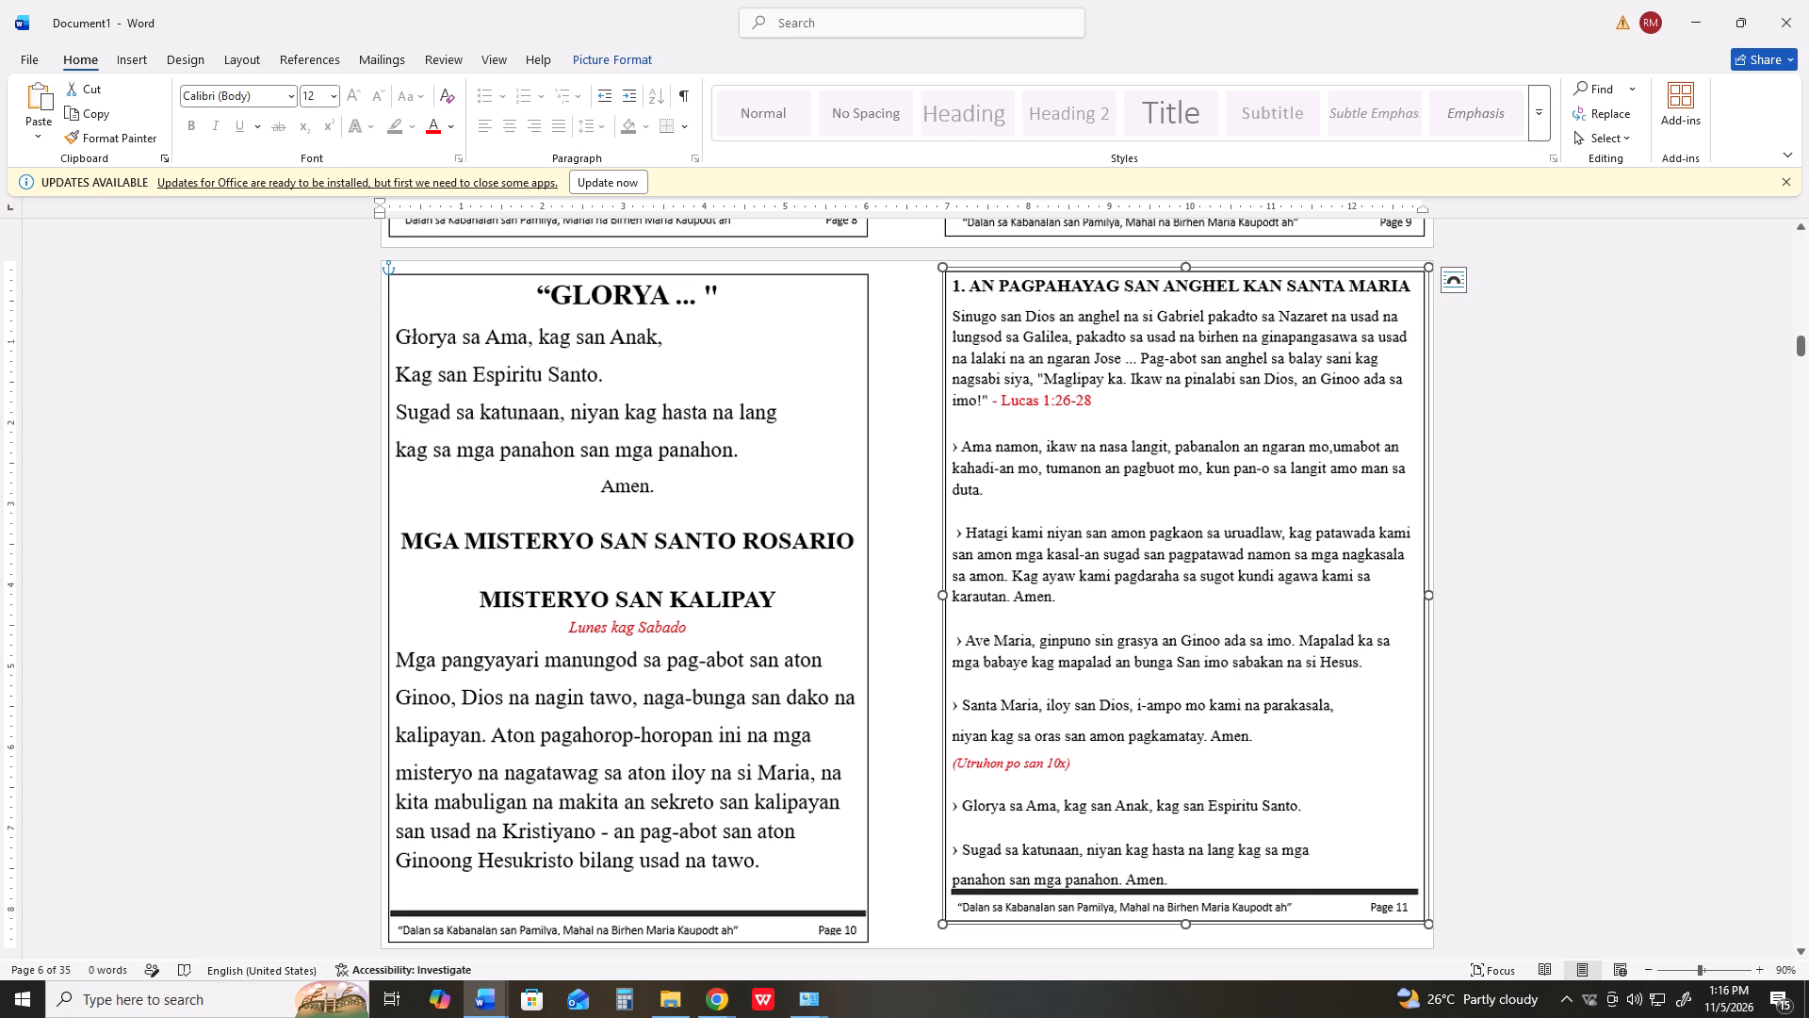
# Shorten the page 10 picture slightly from its bottom edge, keeping its width, to leave a small margin above the document page's lower edge.
pyautogui.click(914, 808)
pyautogui.scroll(-7, 913, 809)
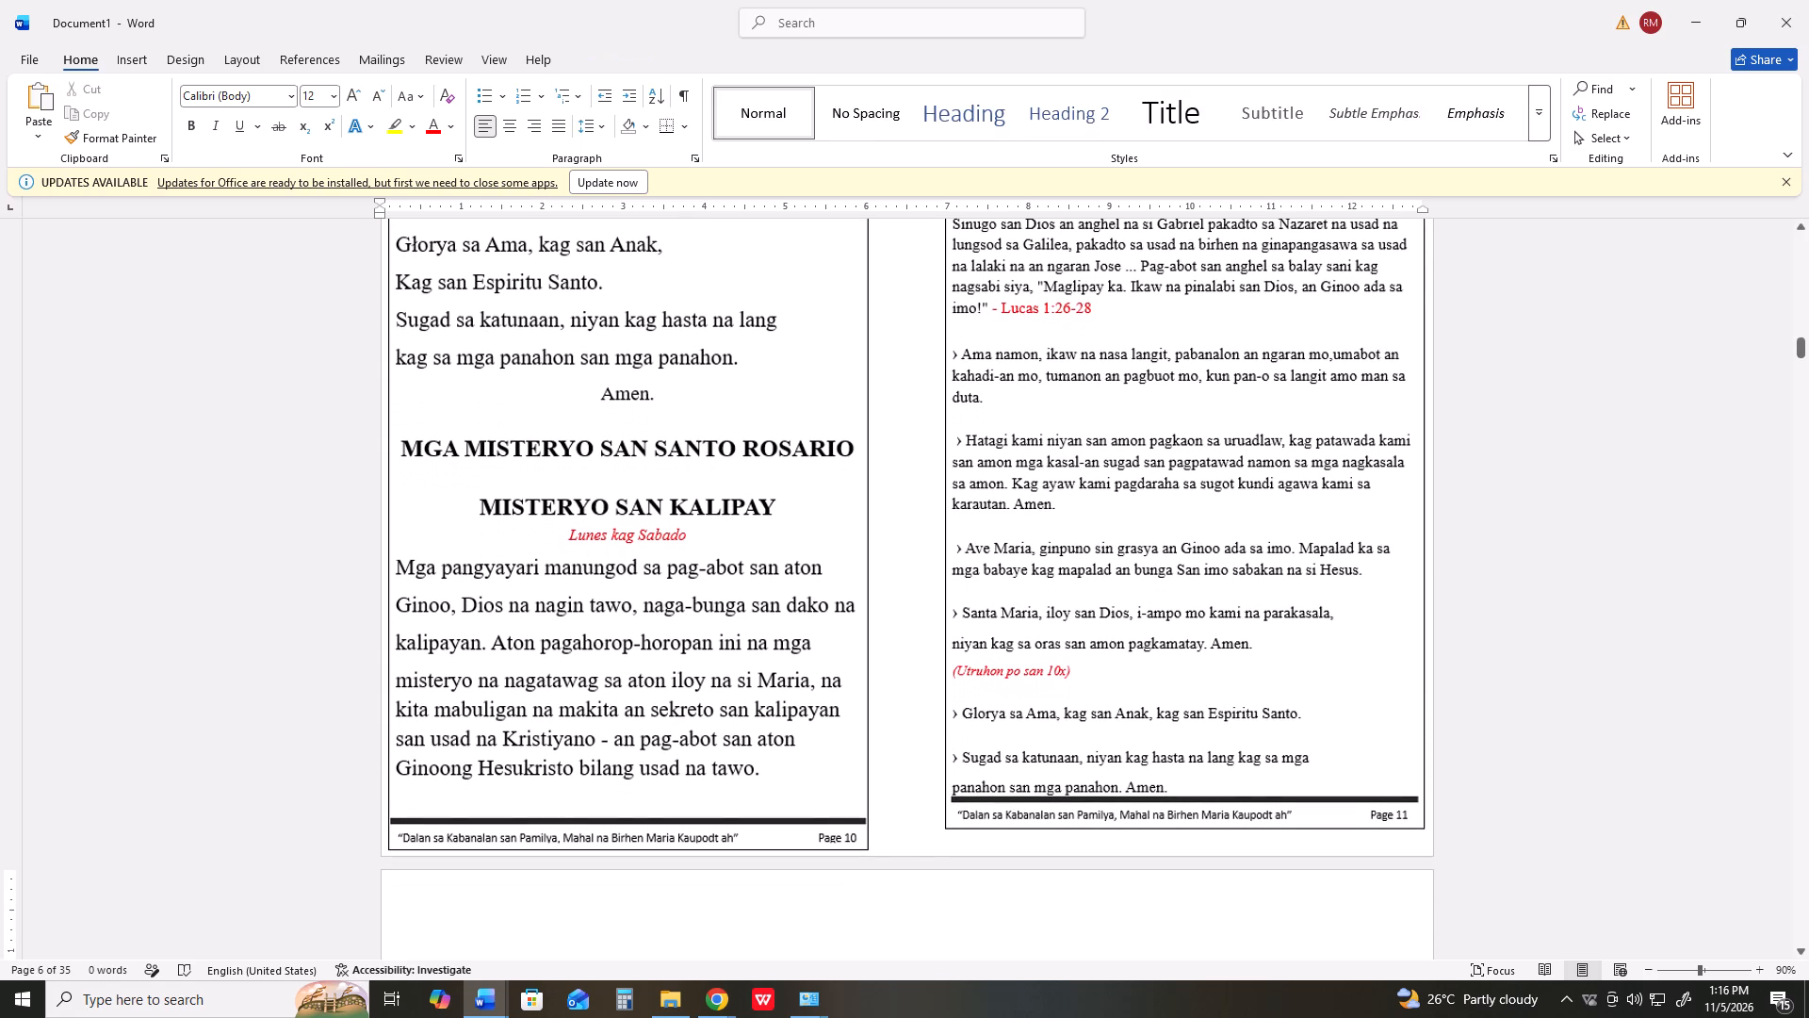
pyautogui.scroll(3, 913, 809)
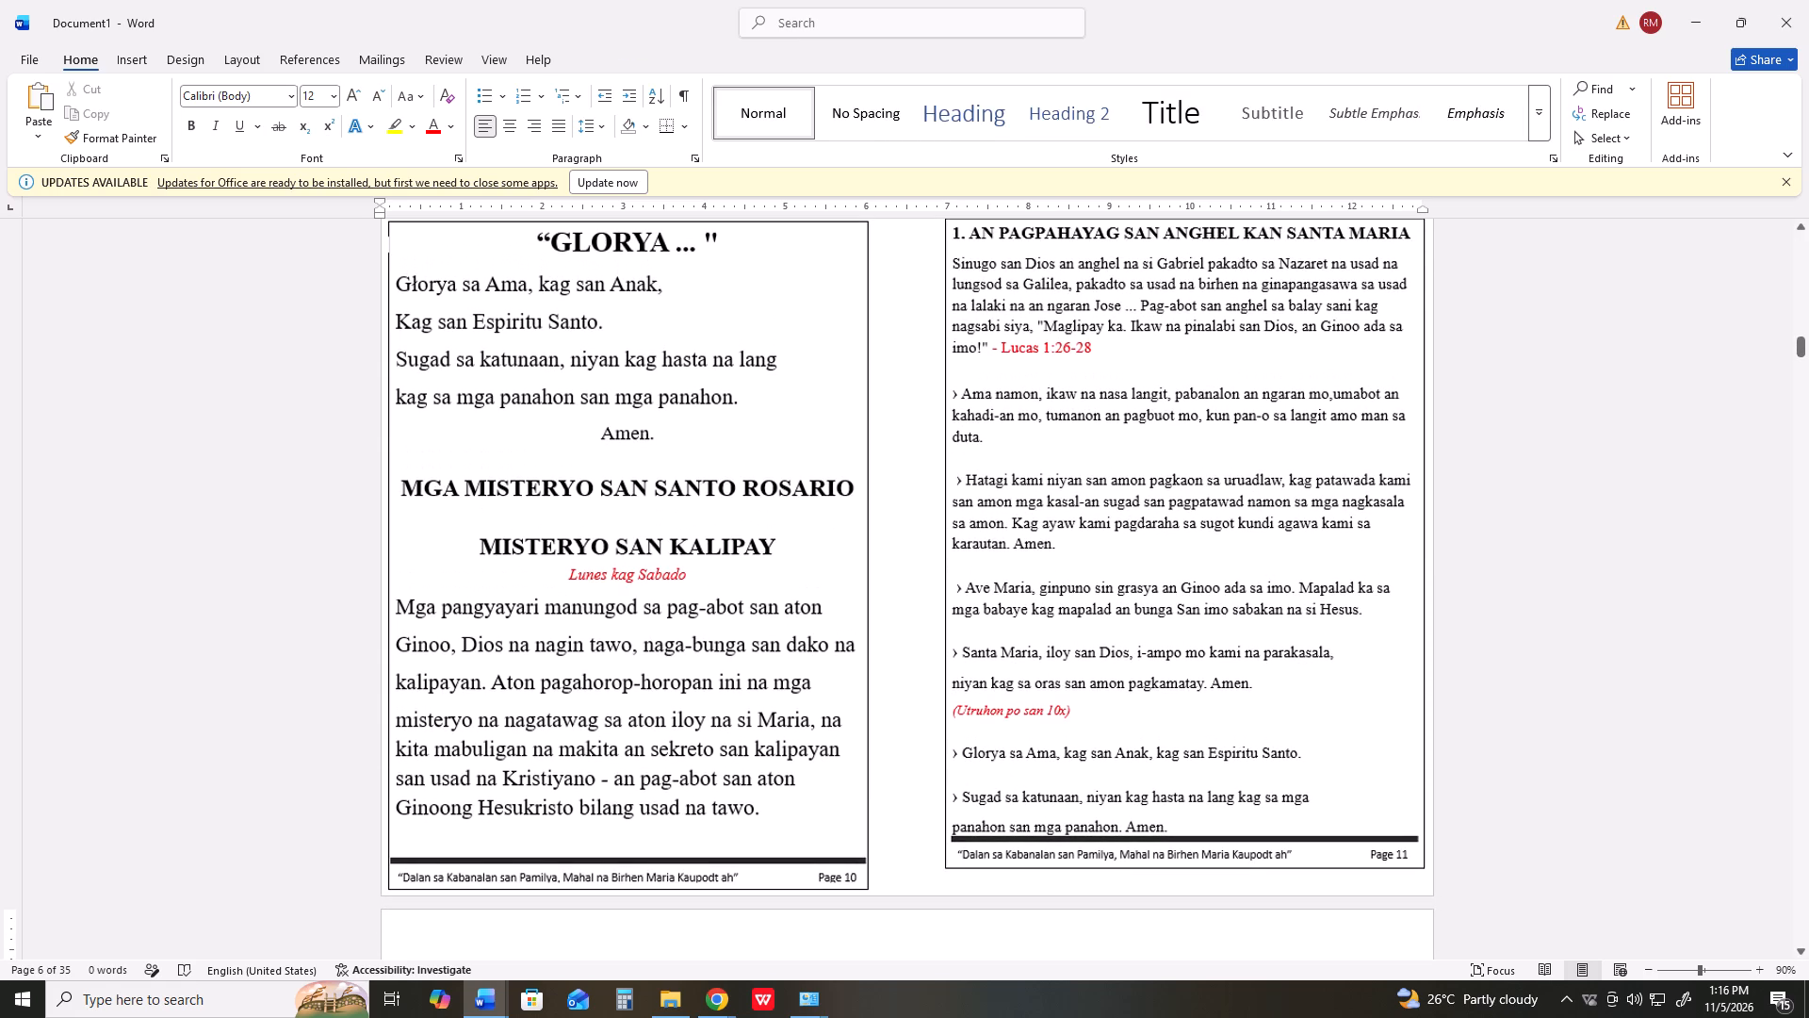
pyautogui.scroll(-2, 913, 809)
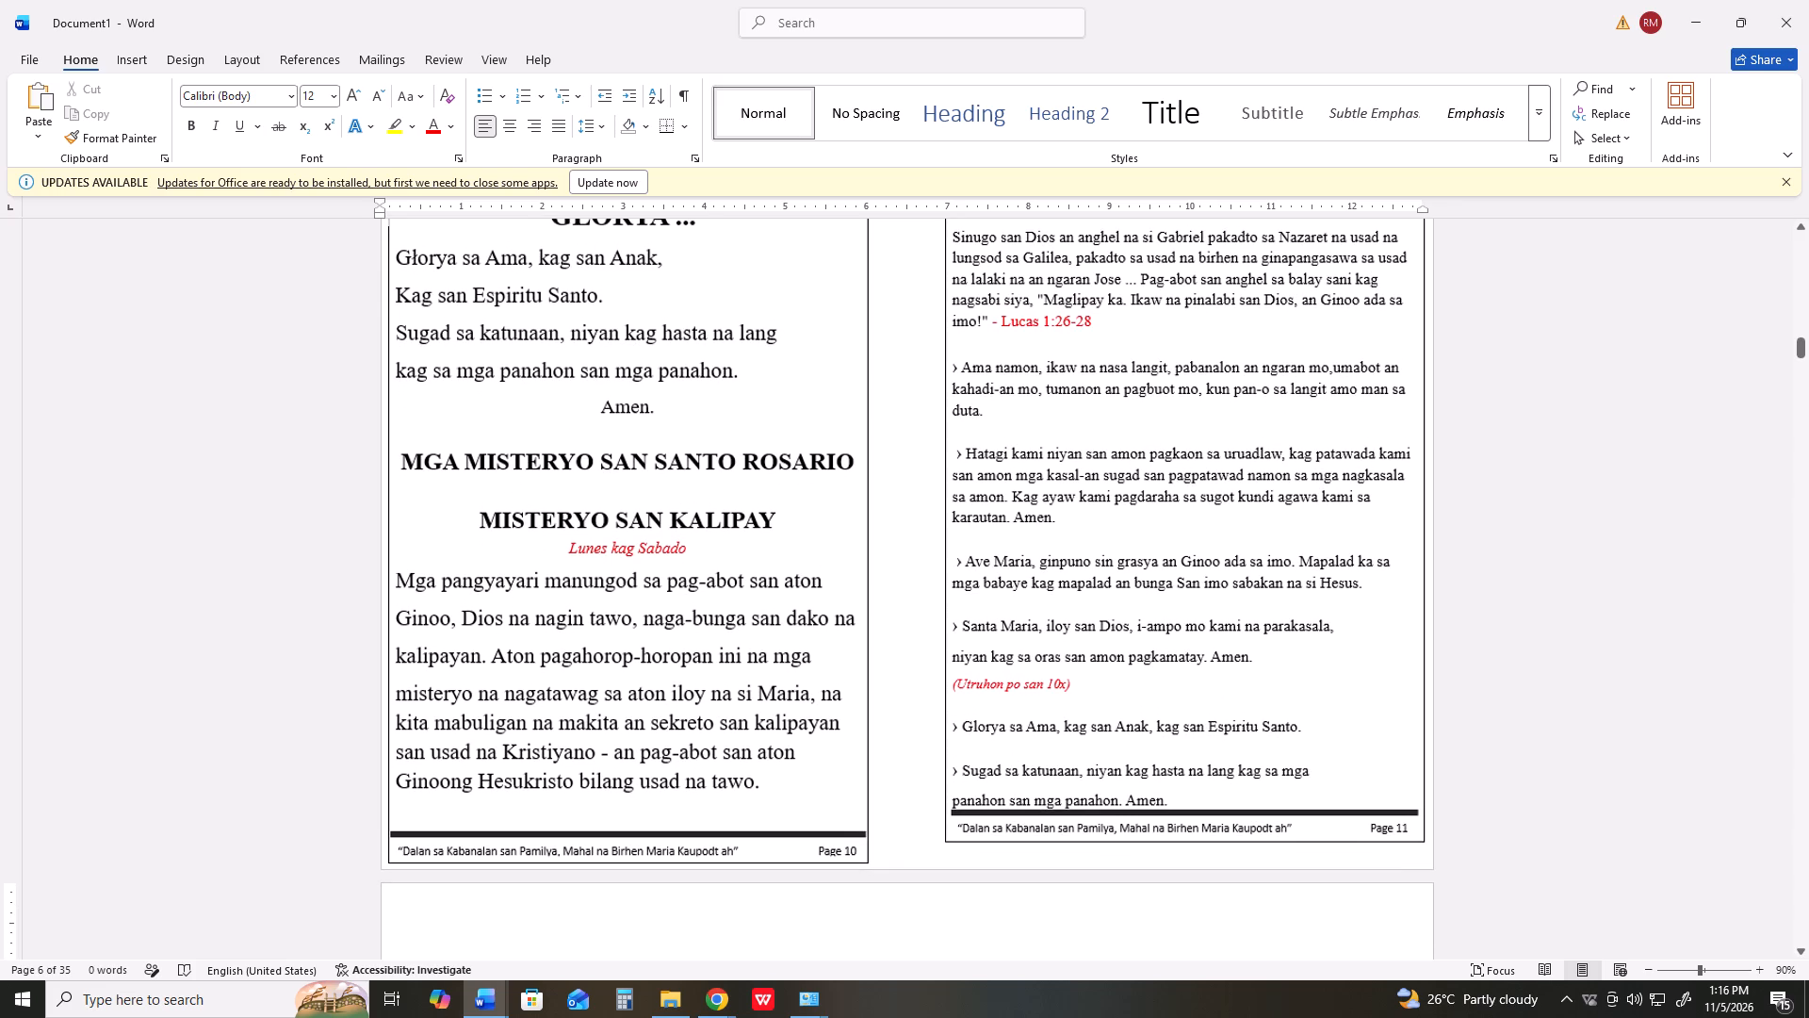
pyautogui.click(878, 844)
pyautogui.click(844, 845)
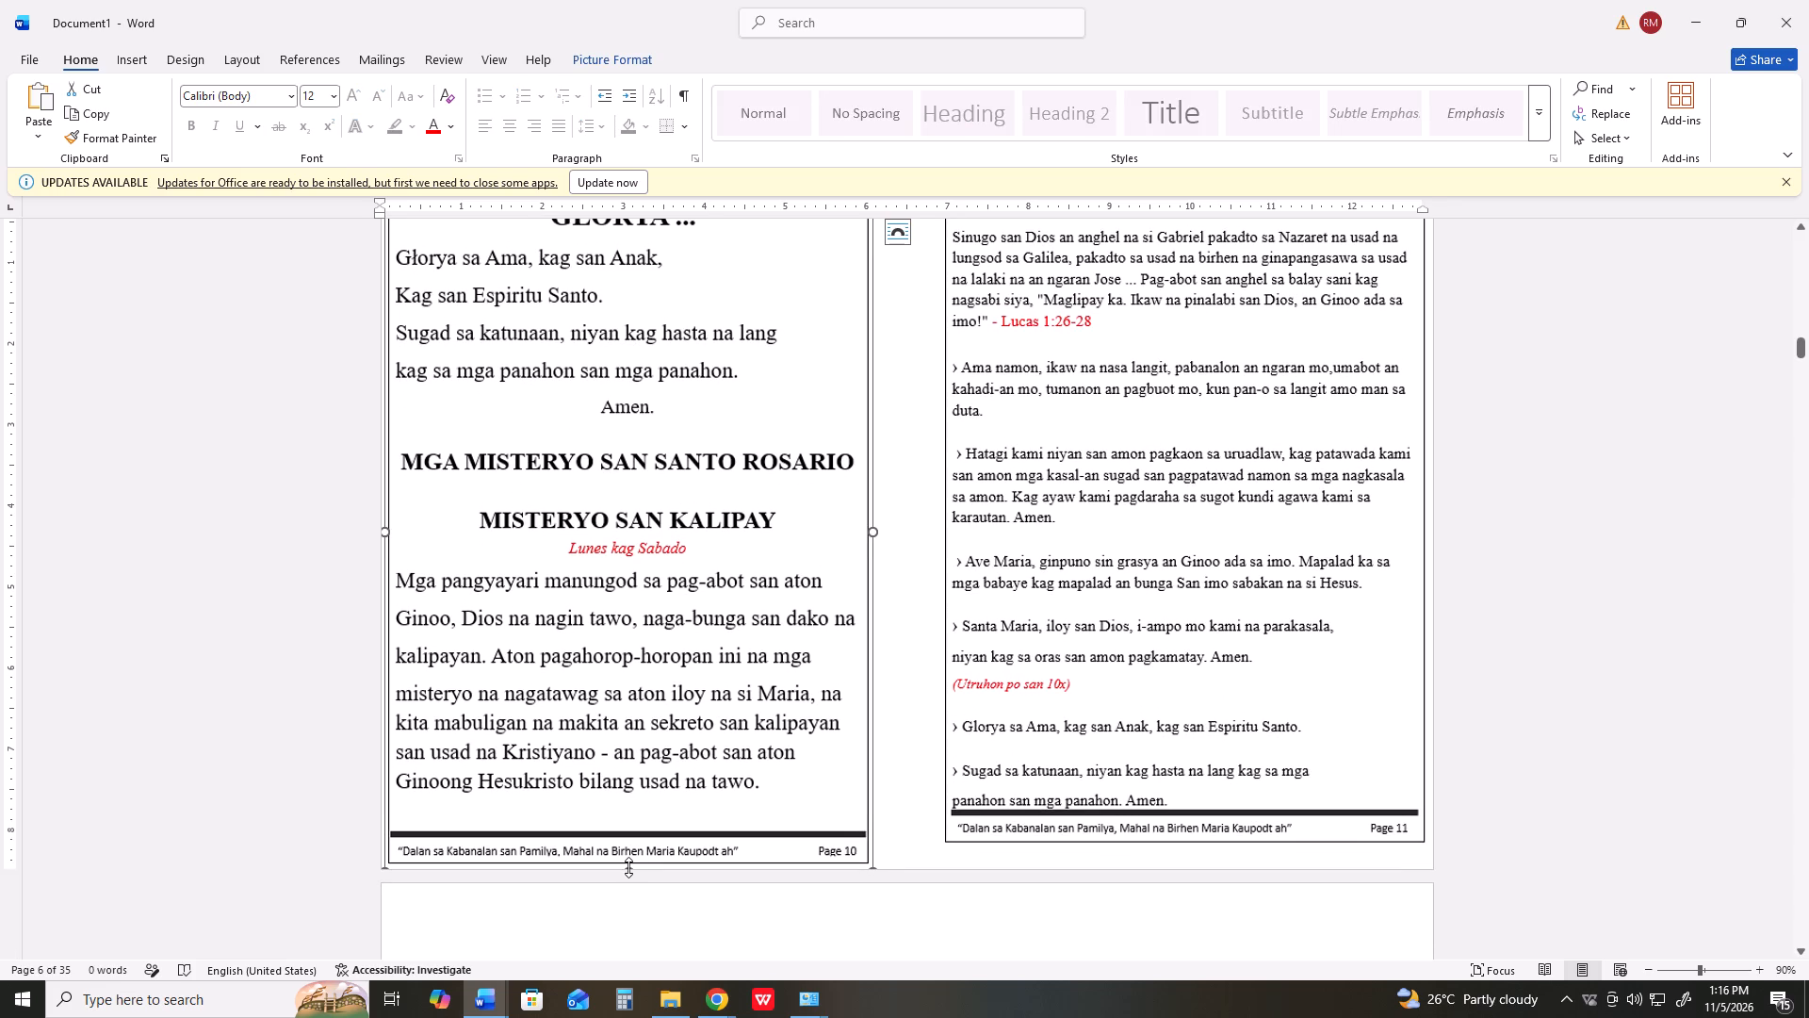
pyautogui.click(629, 867)
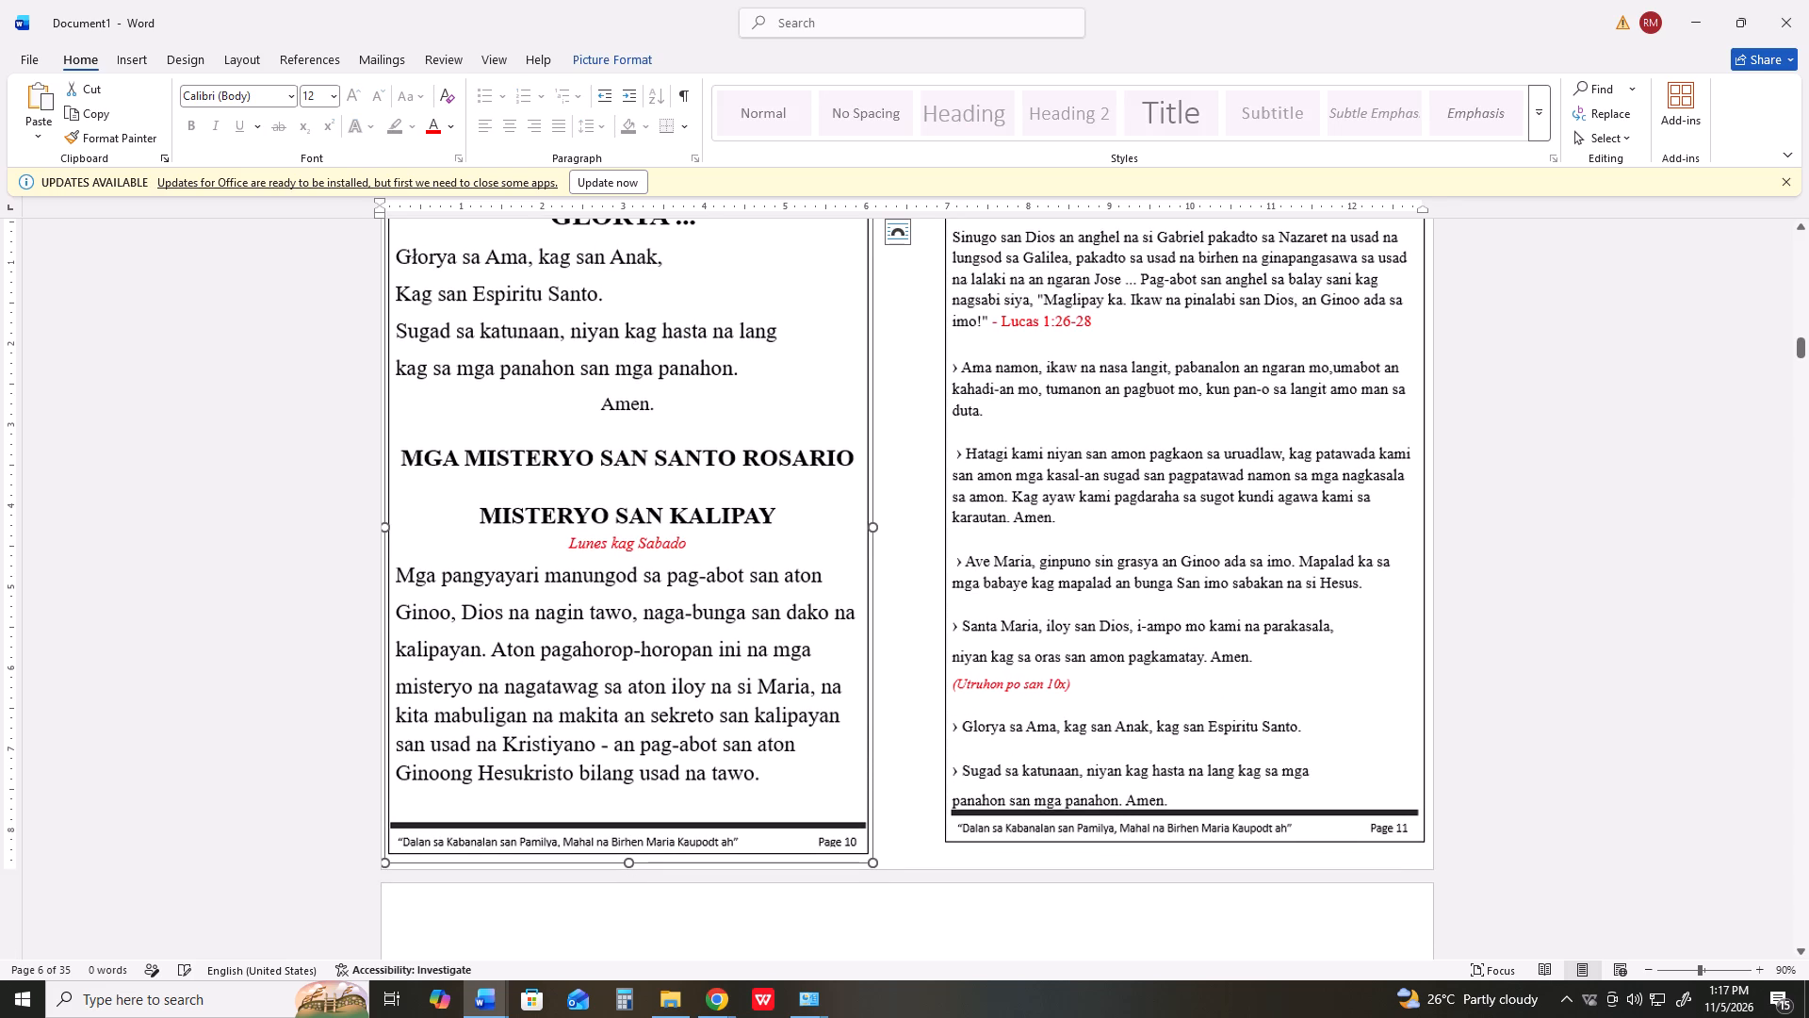
pyautogui.click(899, 800)
# Enlarge the page 11 picture slightly from its lower-left corner so its bottom edge lines up with the page 10 picture.
pyautogui.click(949, 865)
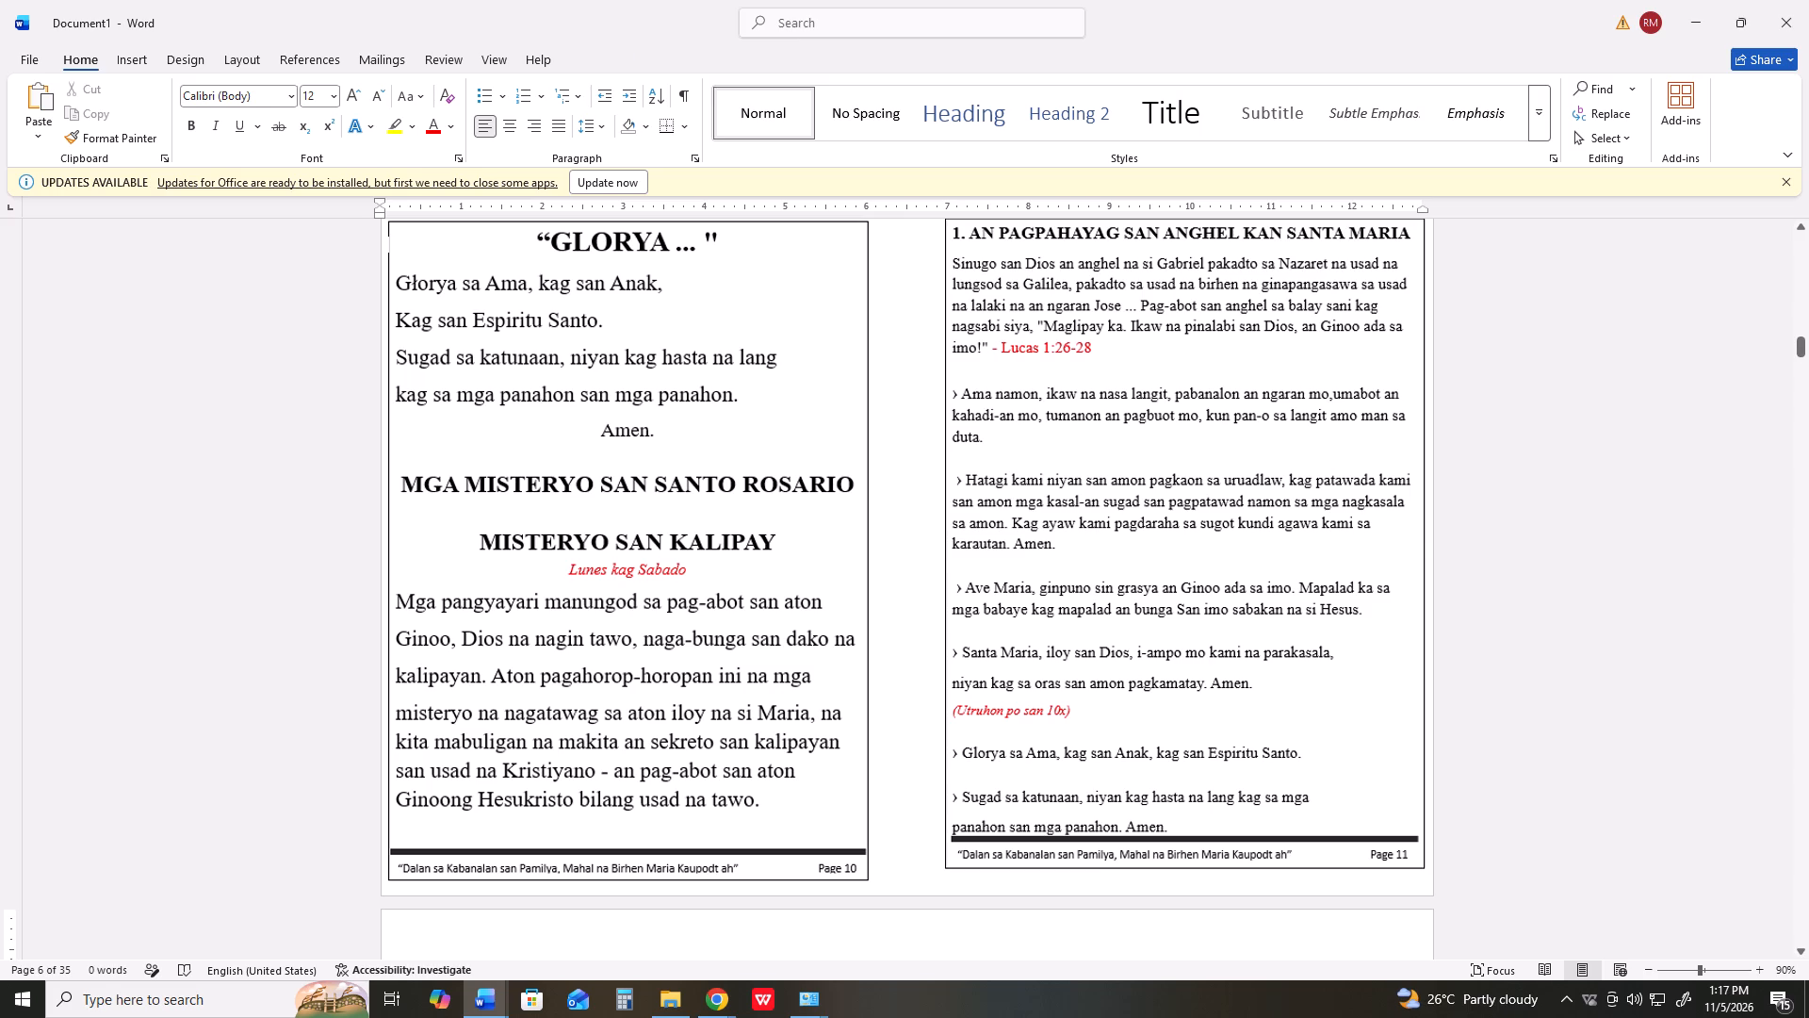
pyautogui.click(939, 872)
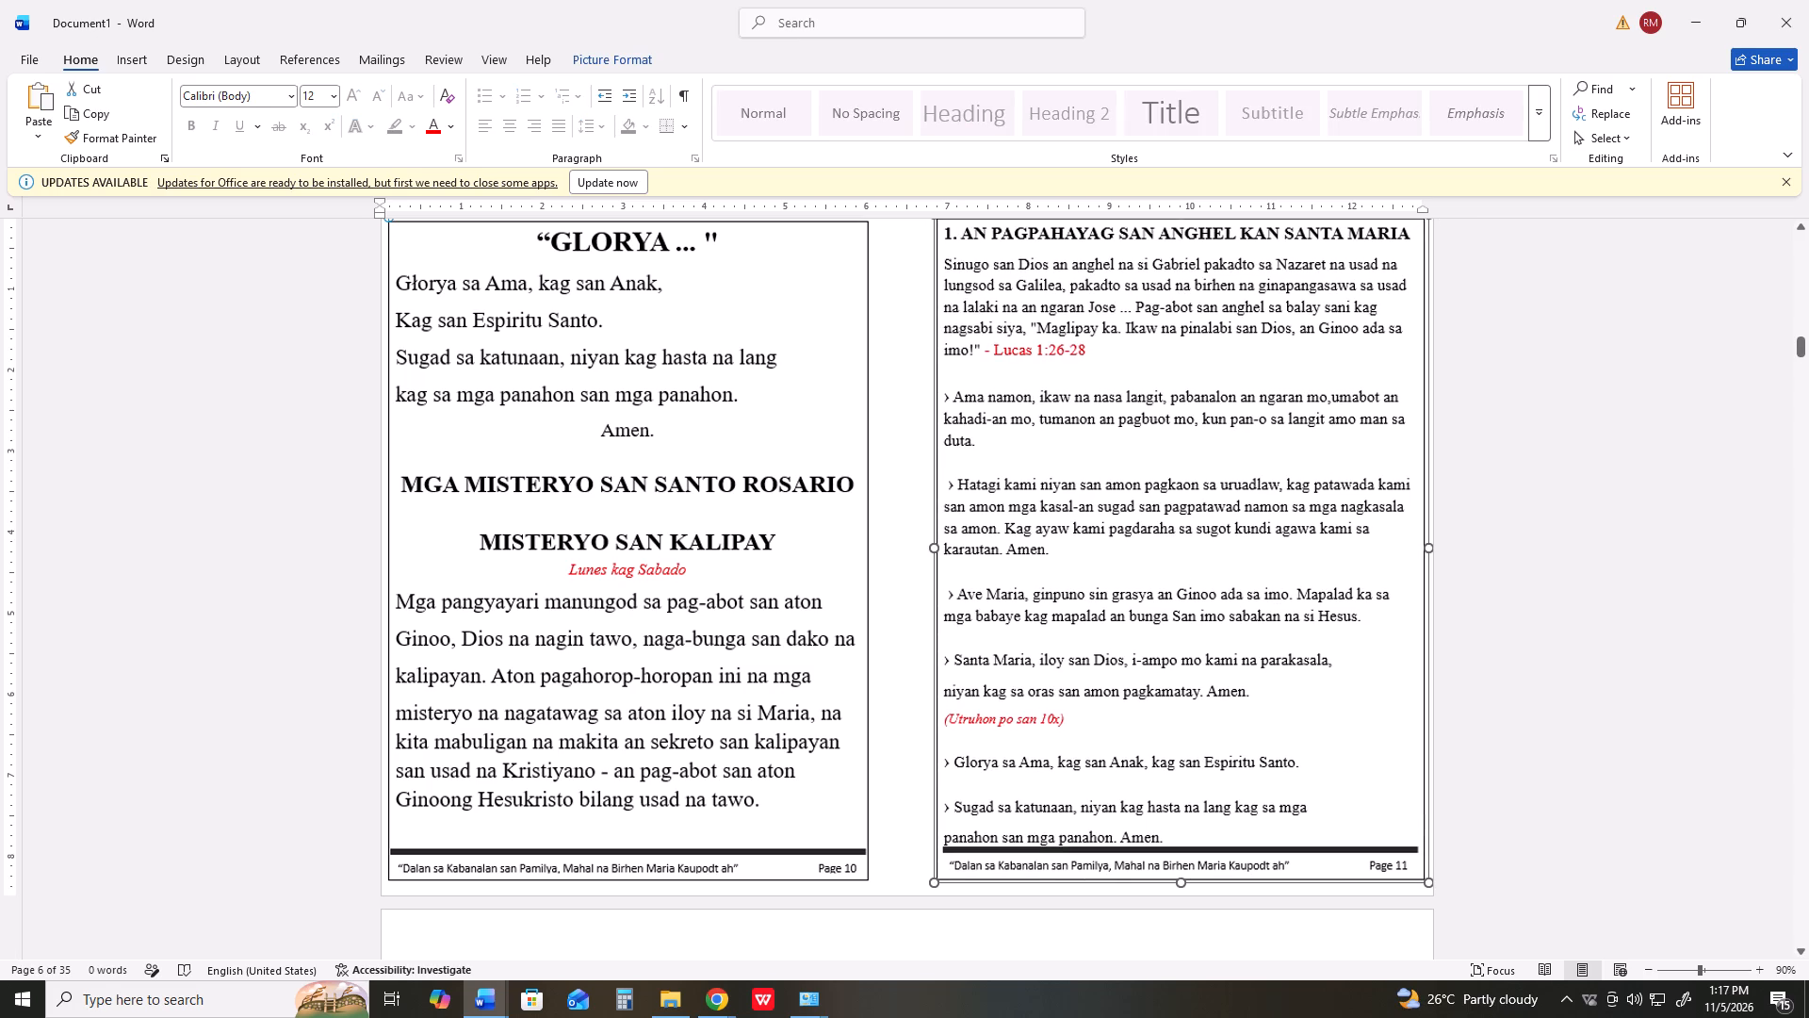
pyautogui.click(907, 859)
# Narrow the page 11 picture slightly from its left edge, keeping its height, to match the page 10 picture's width.
pyautogui.scroll(-10, 875, 827)
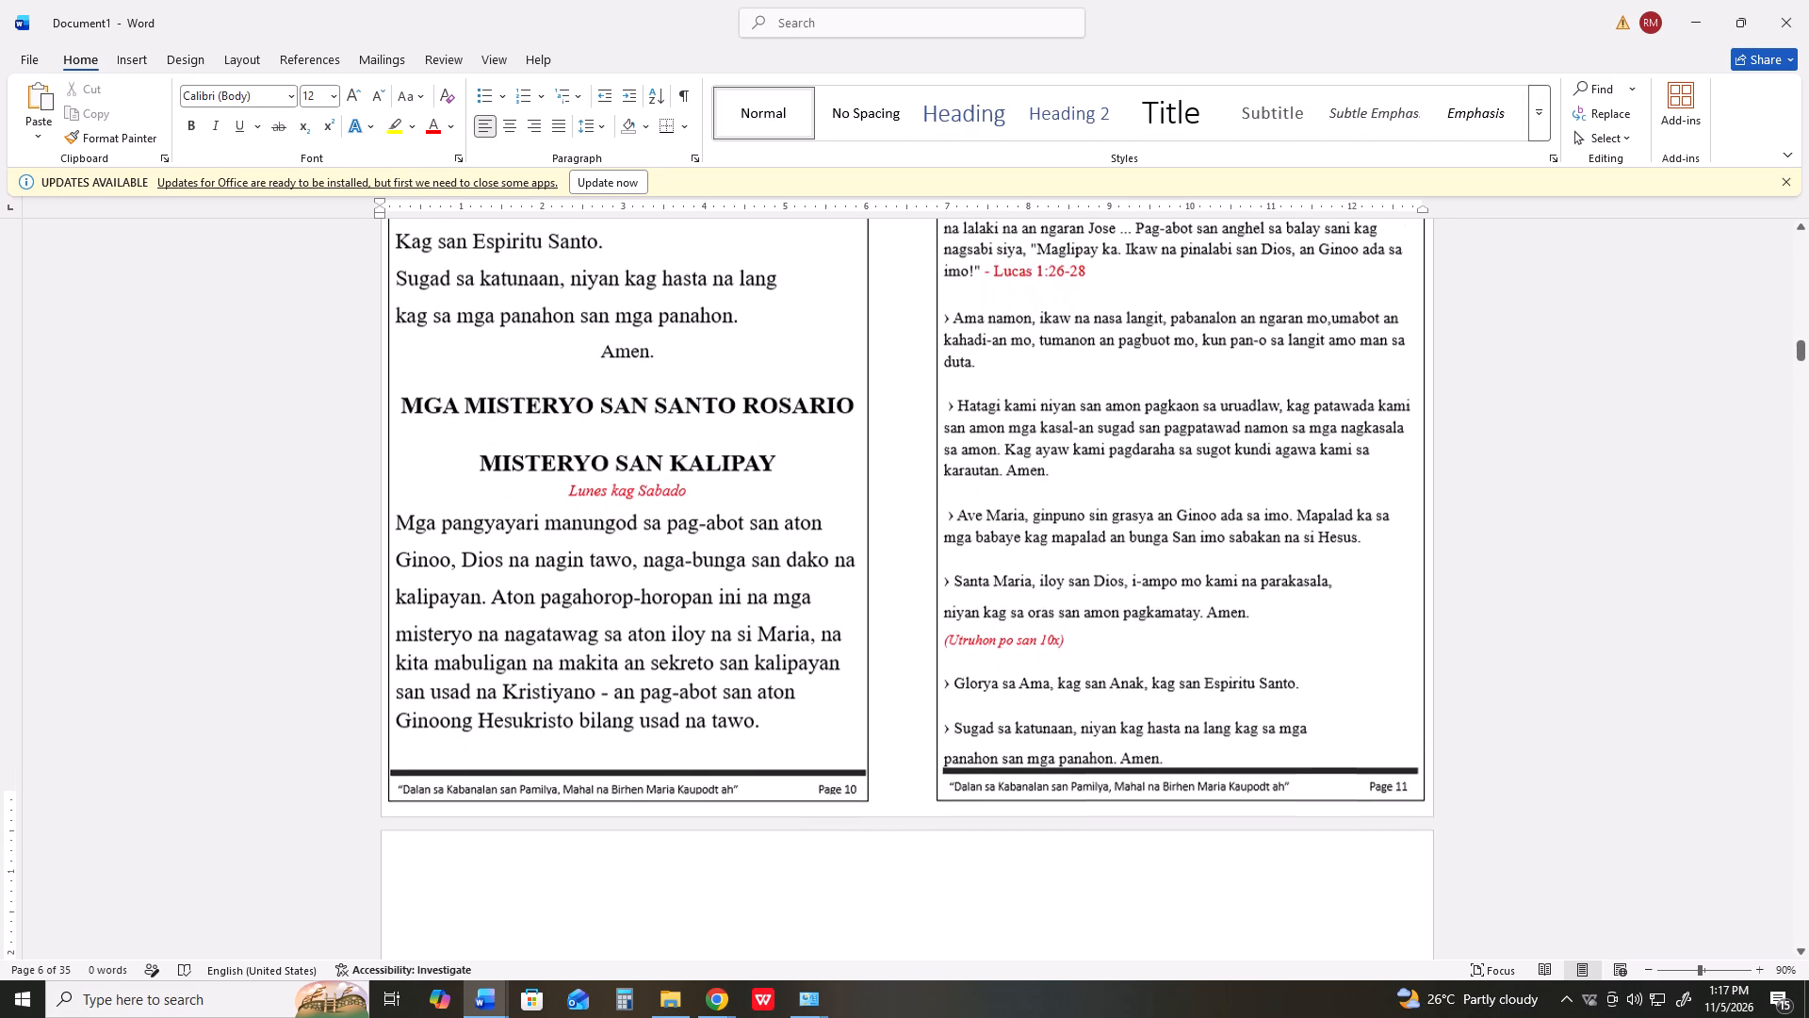
pyautogui.scroll(-11, 876, 822)
pyautogui.scroll(9, 876, 821)
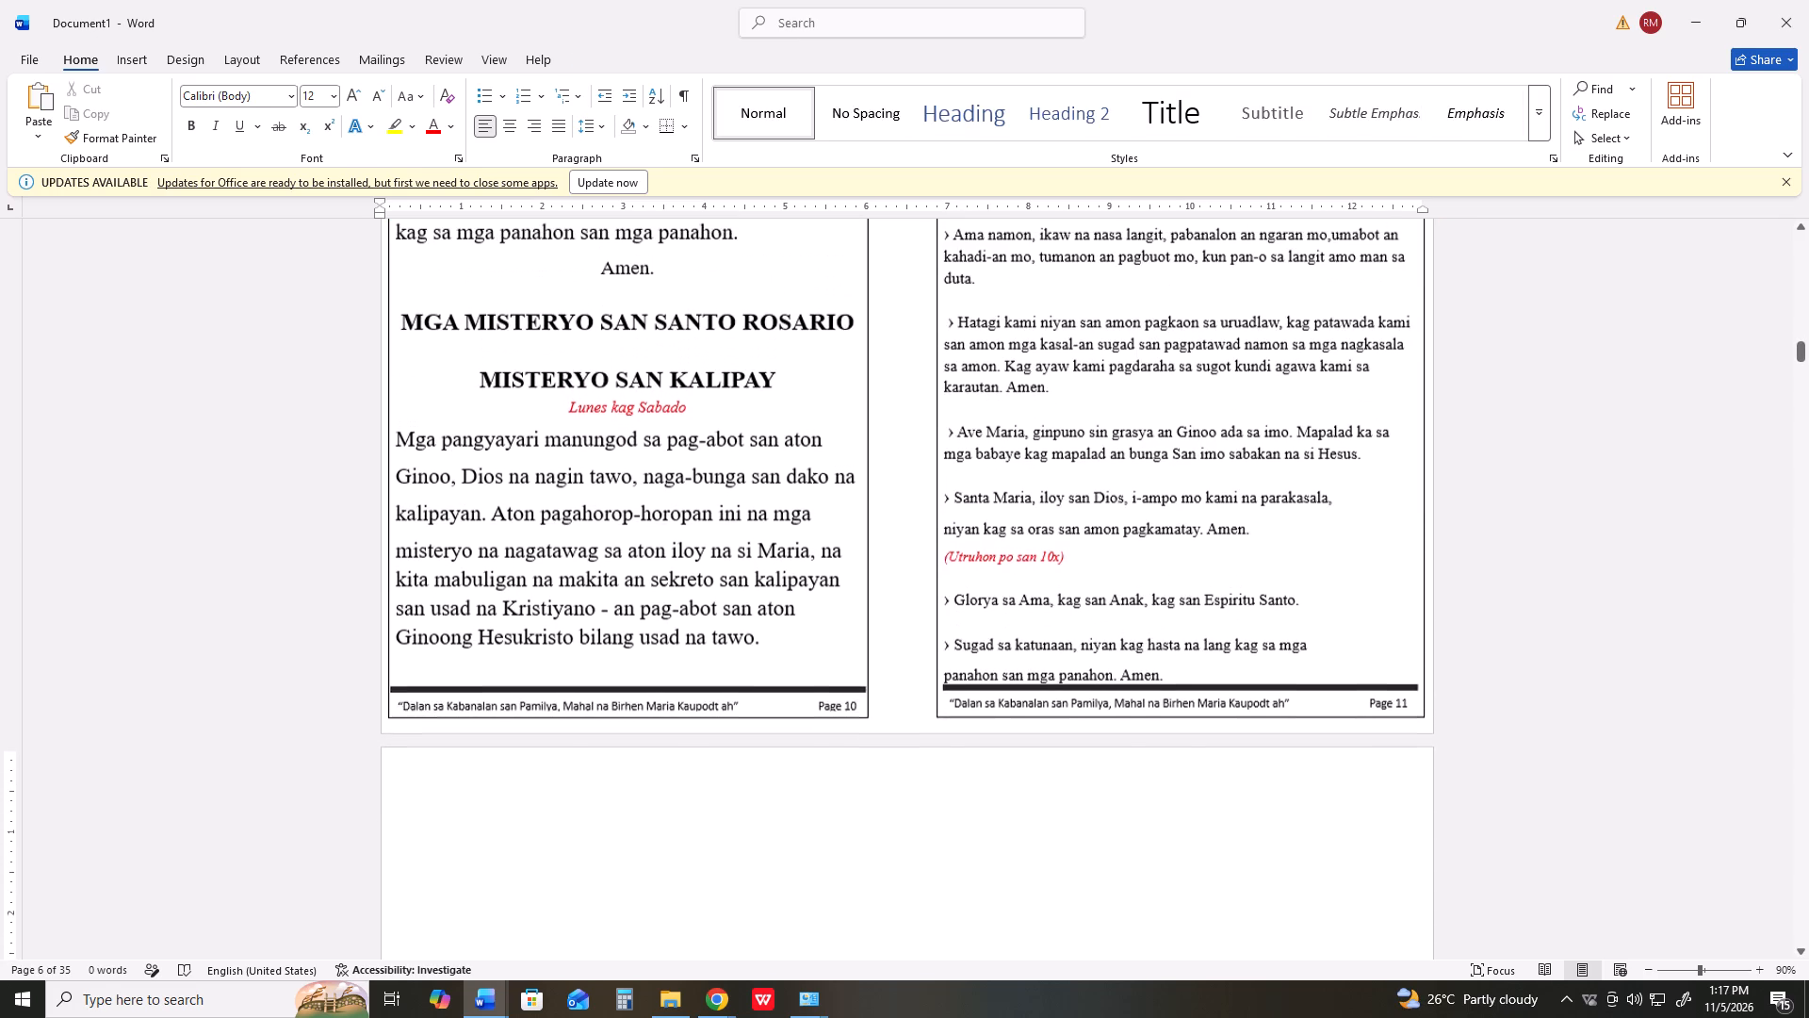
pyautogui.scroll(11, 876, 821)
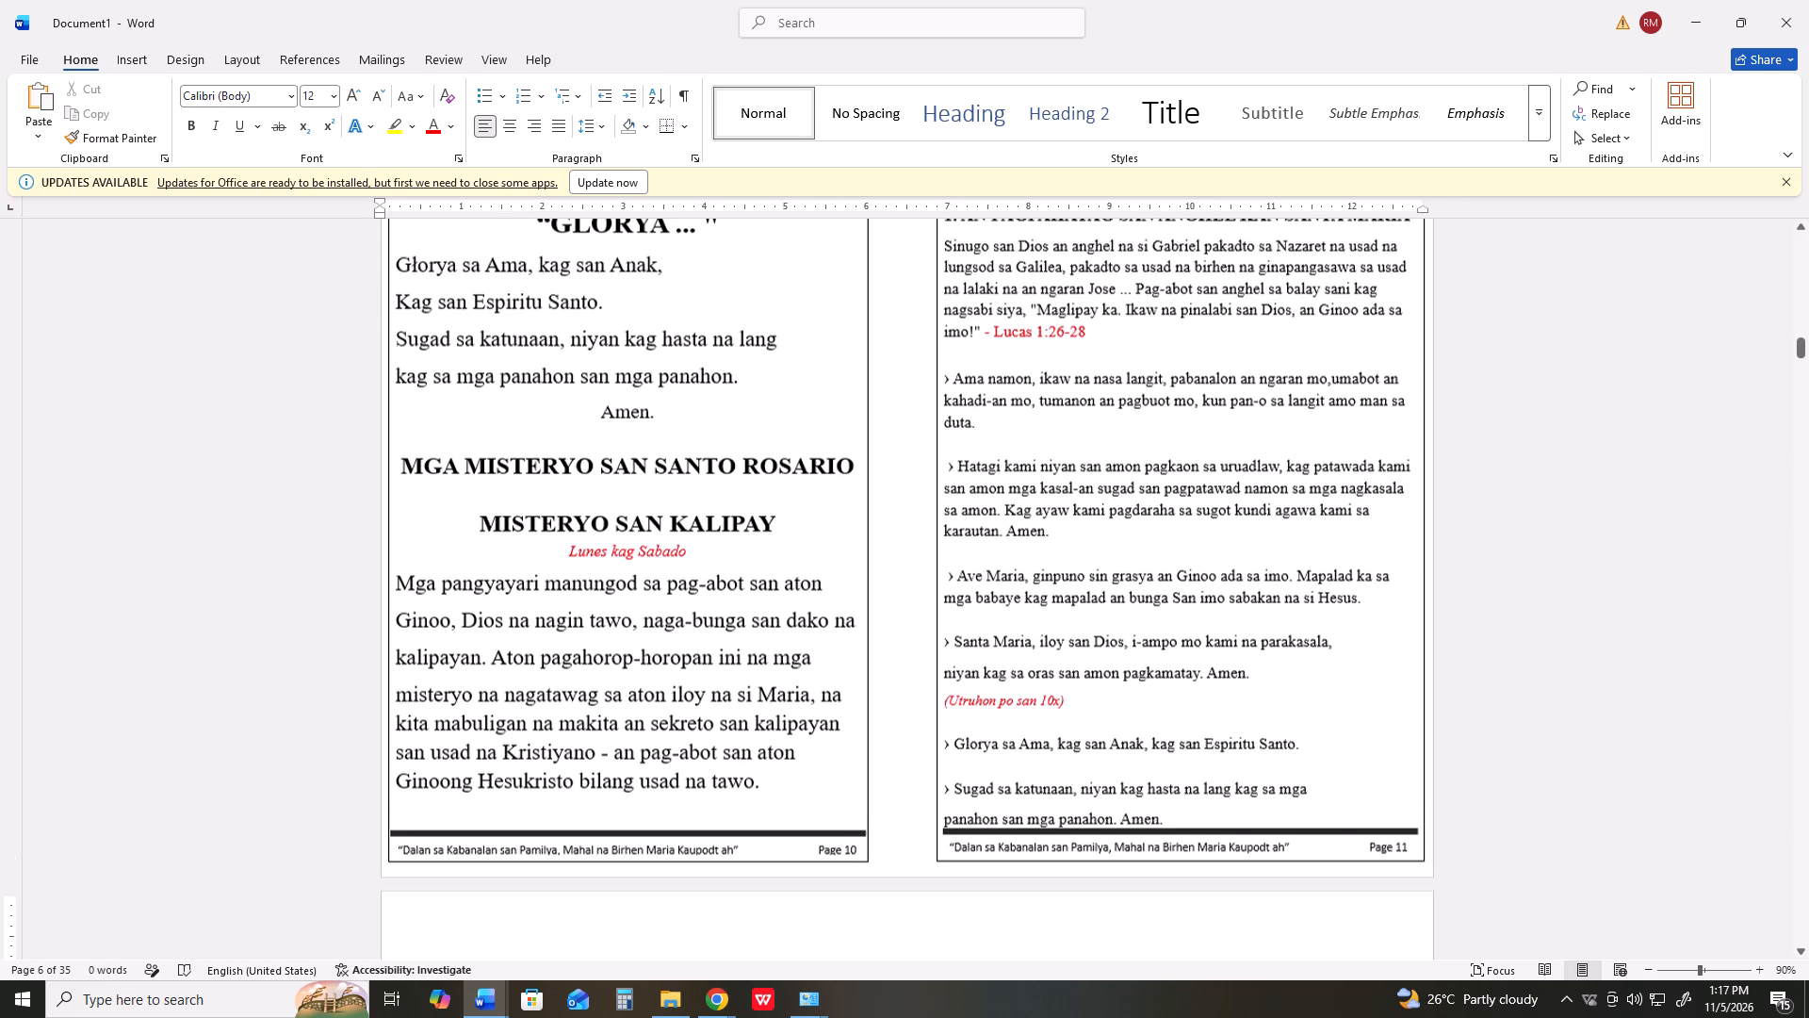
pyautogui.click(976, 708)
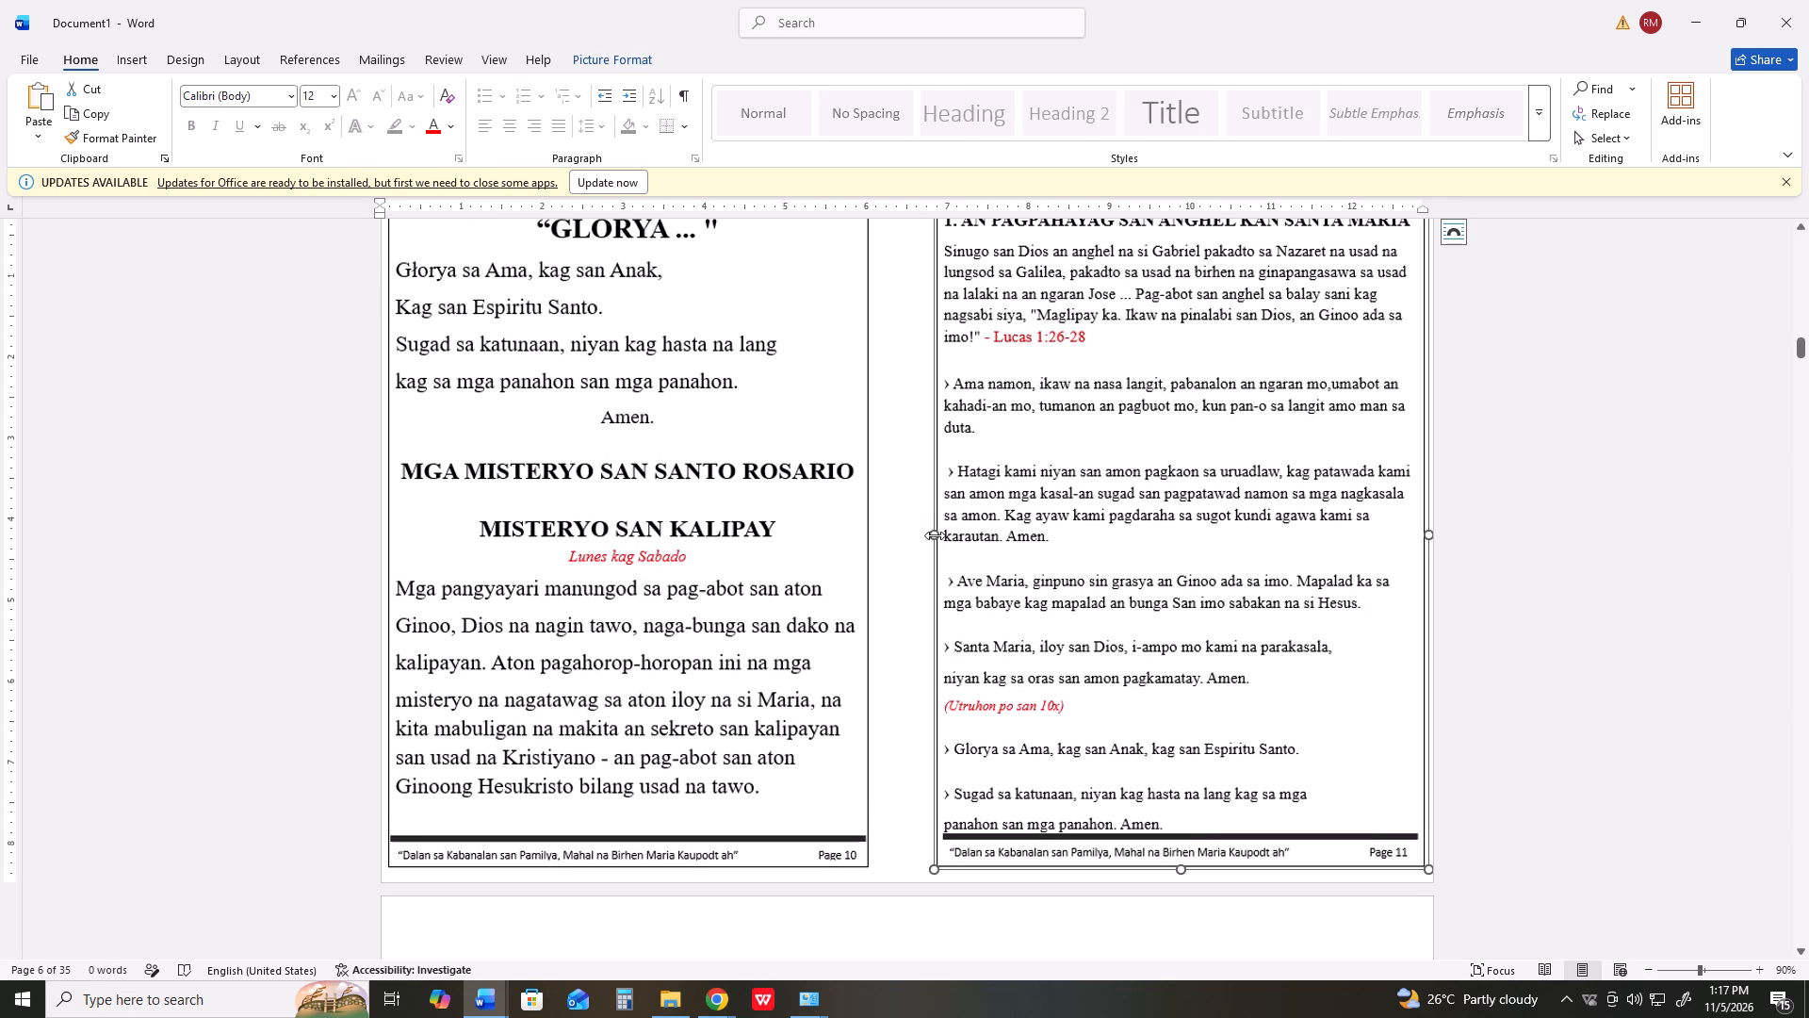
pyautogui.moveTo(935, 535); pyautogui.dragTo(942, 538)
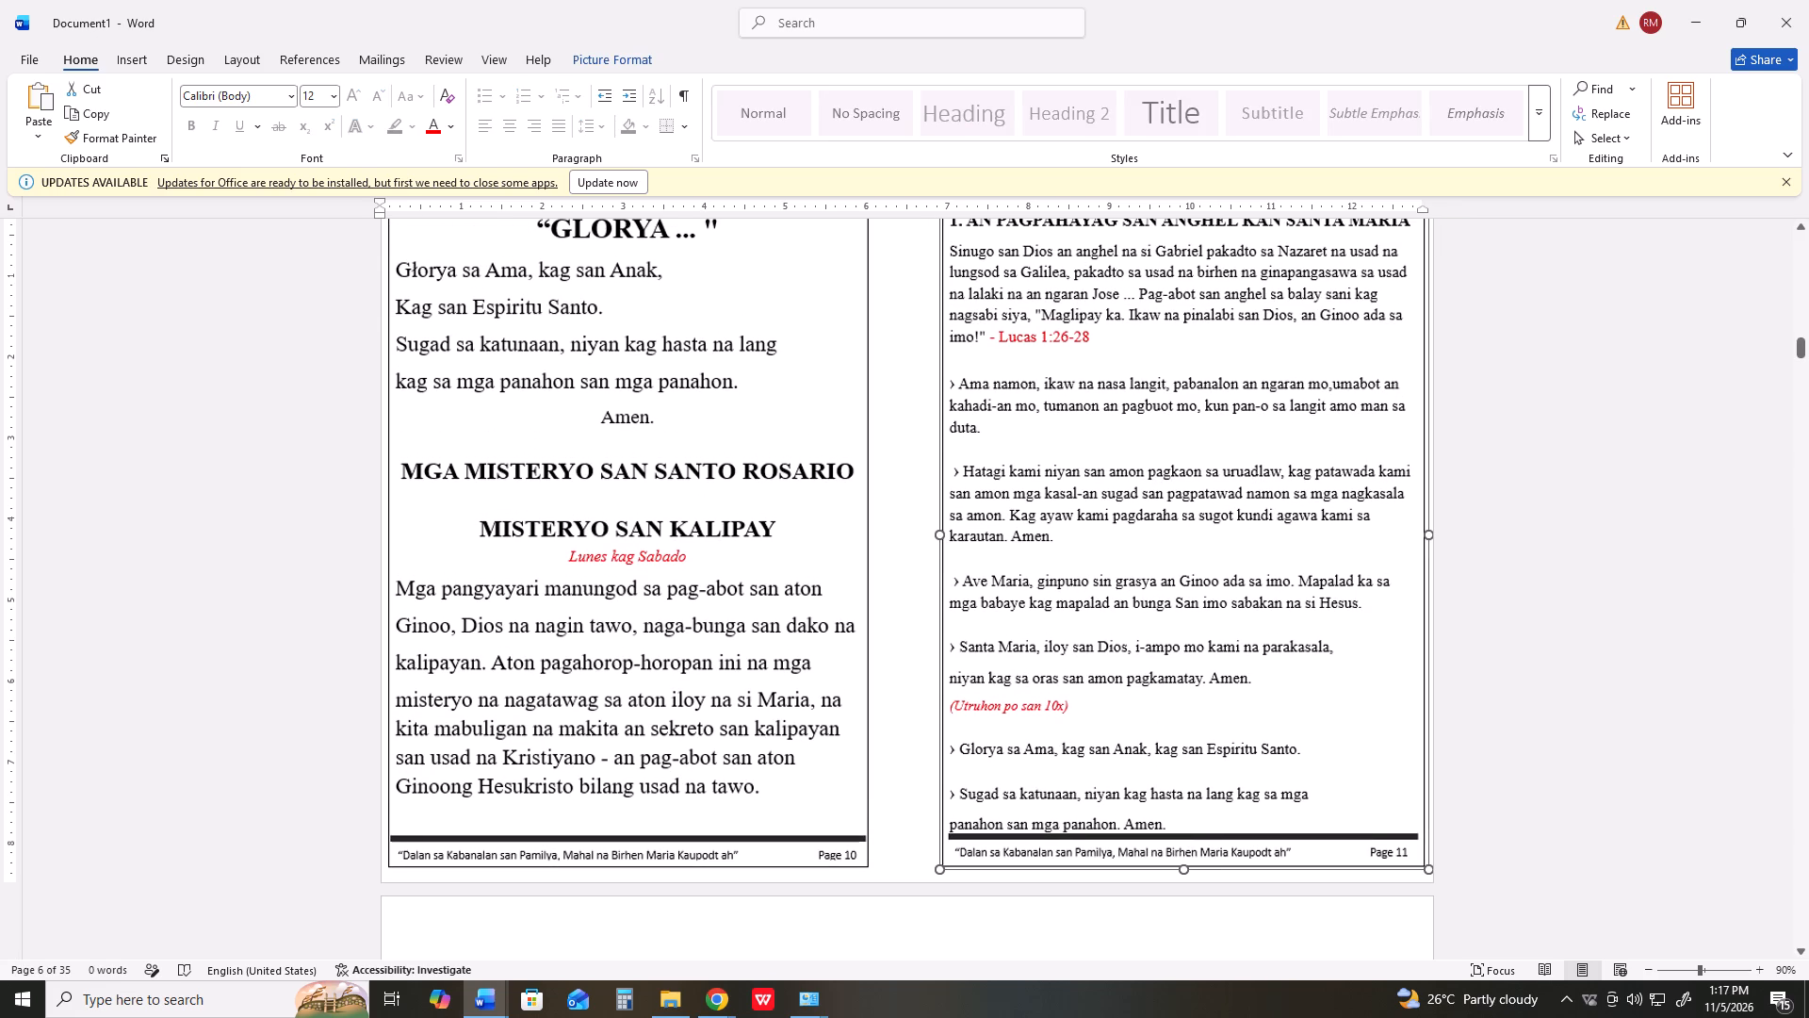
pyautogui.moveTo(942, 538); pyautogui.dragTo(944, 539)
pyautogui.click(903, 560)
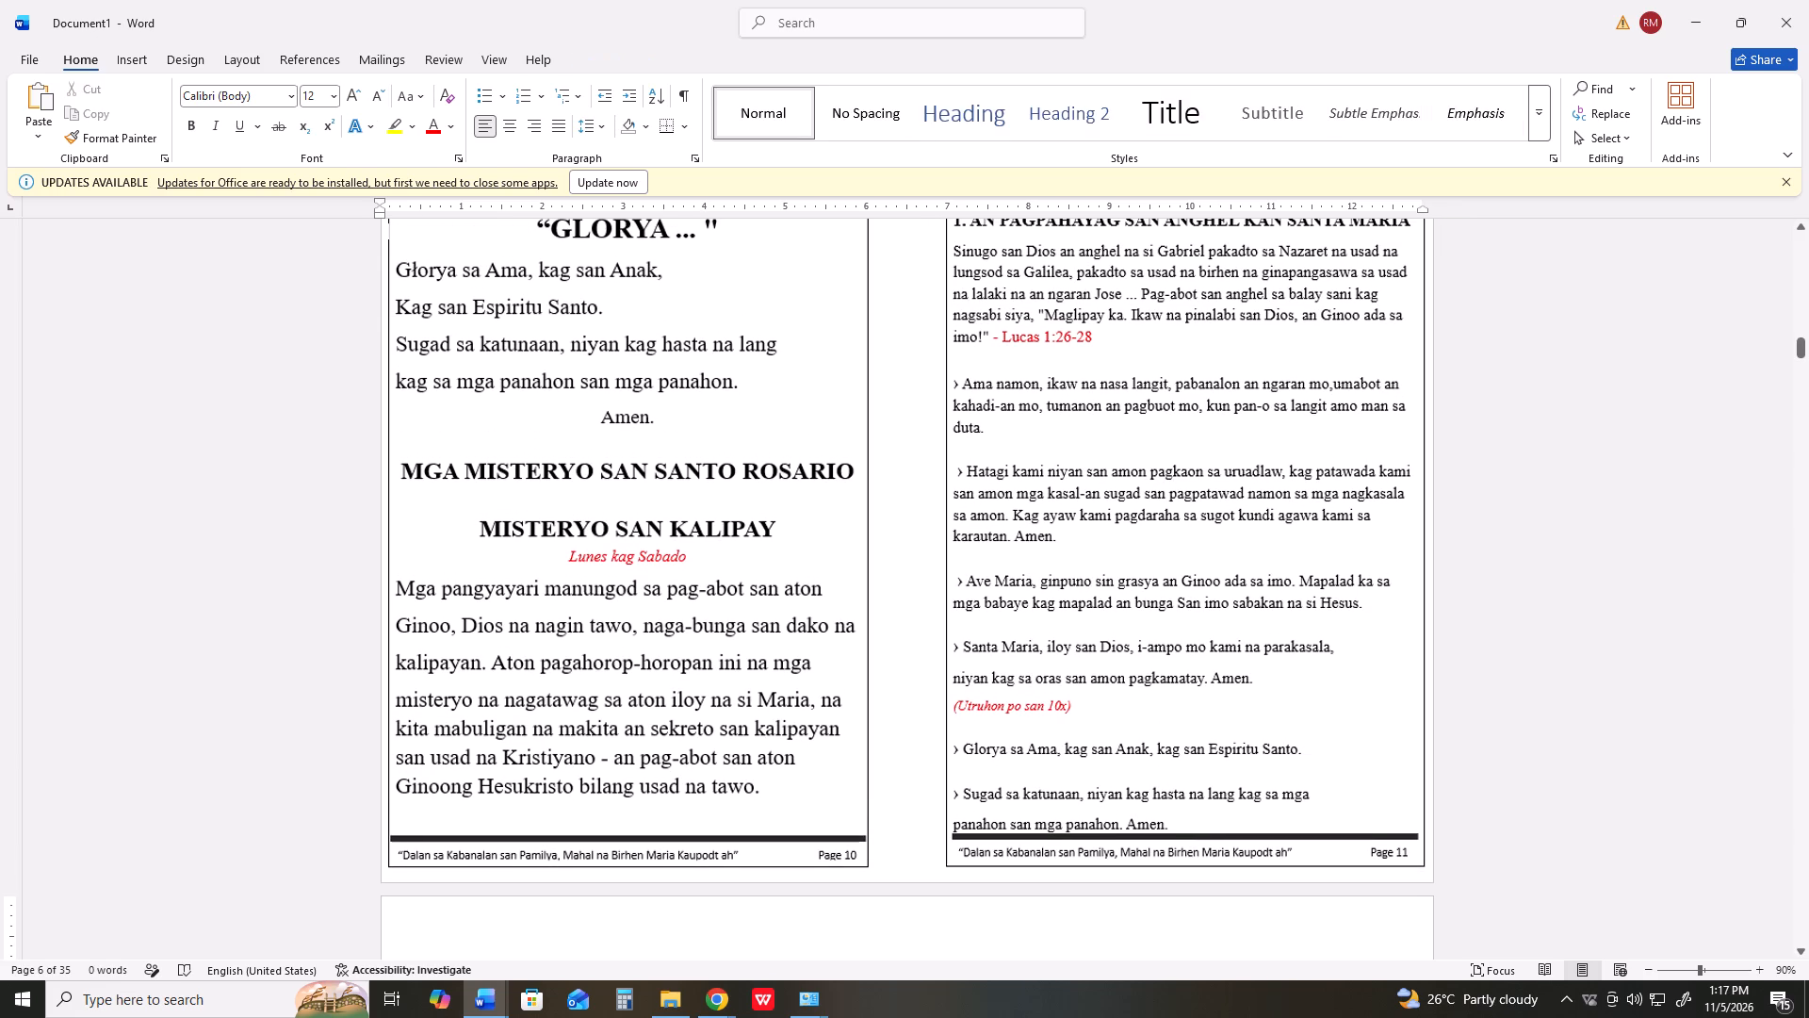
# Insert the scanned spread r14.png from the Downloads folder onto the blank document page 7.
pyautogui.scroll(-20, 922, 681)
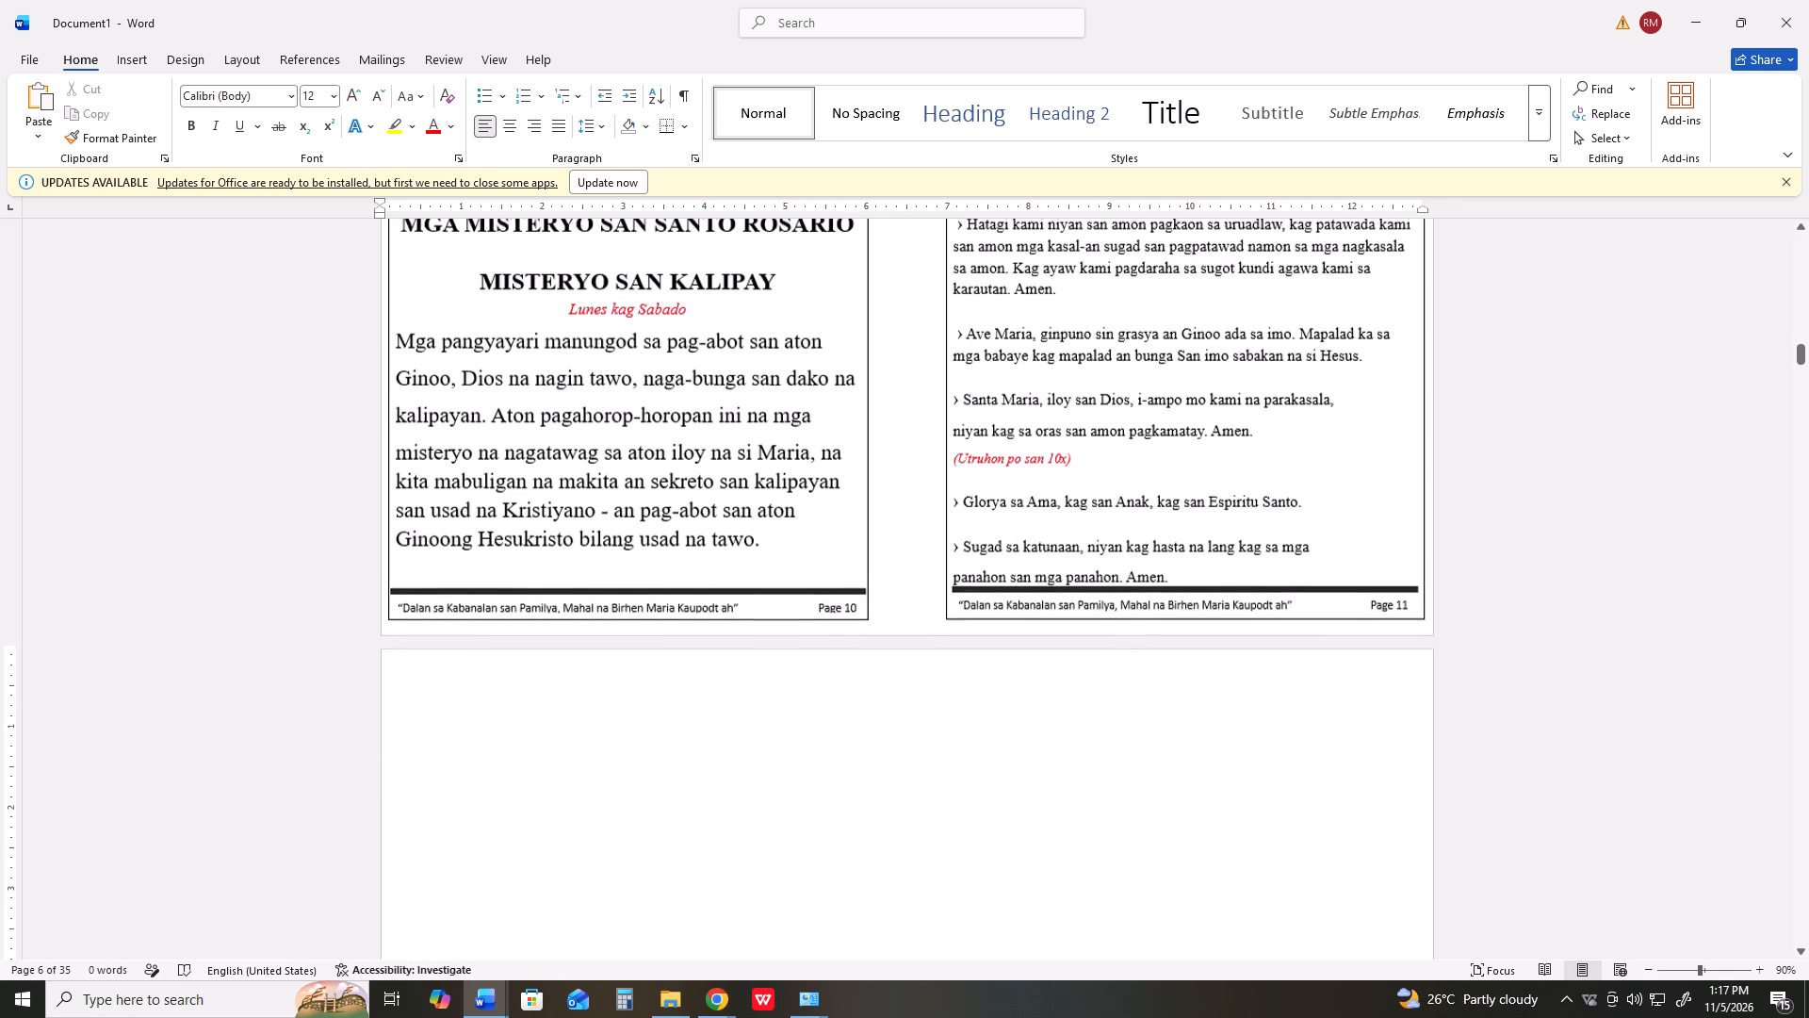
pyautogui.scroll(-19, 918, 709)
pyautogui.scroll(-3, 918, 709)
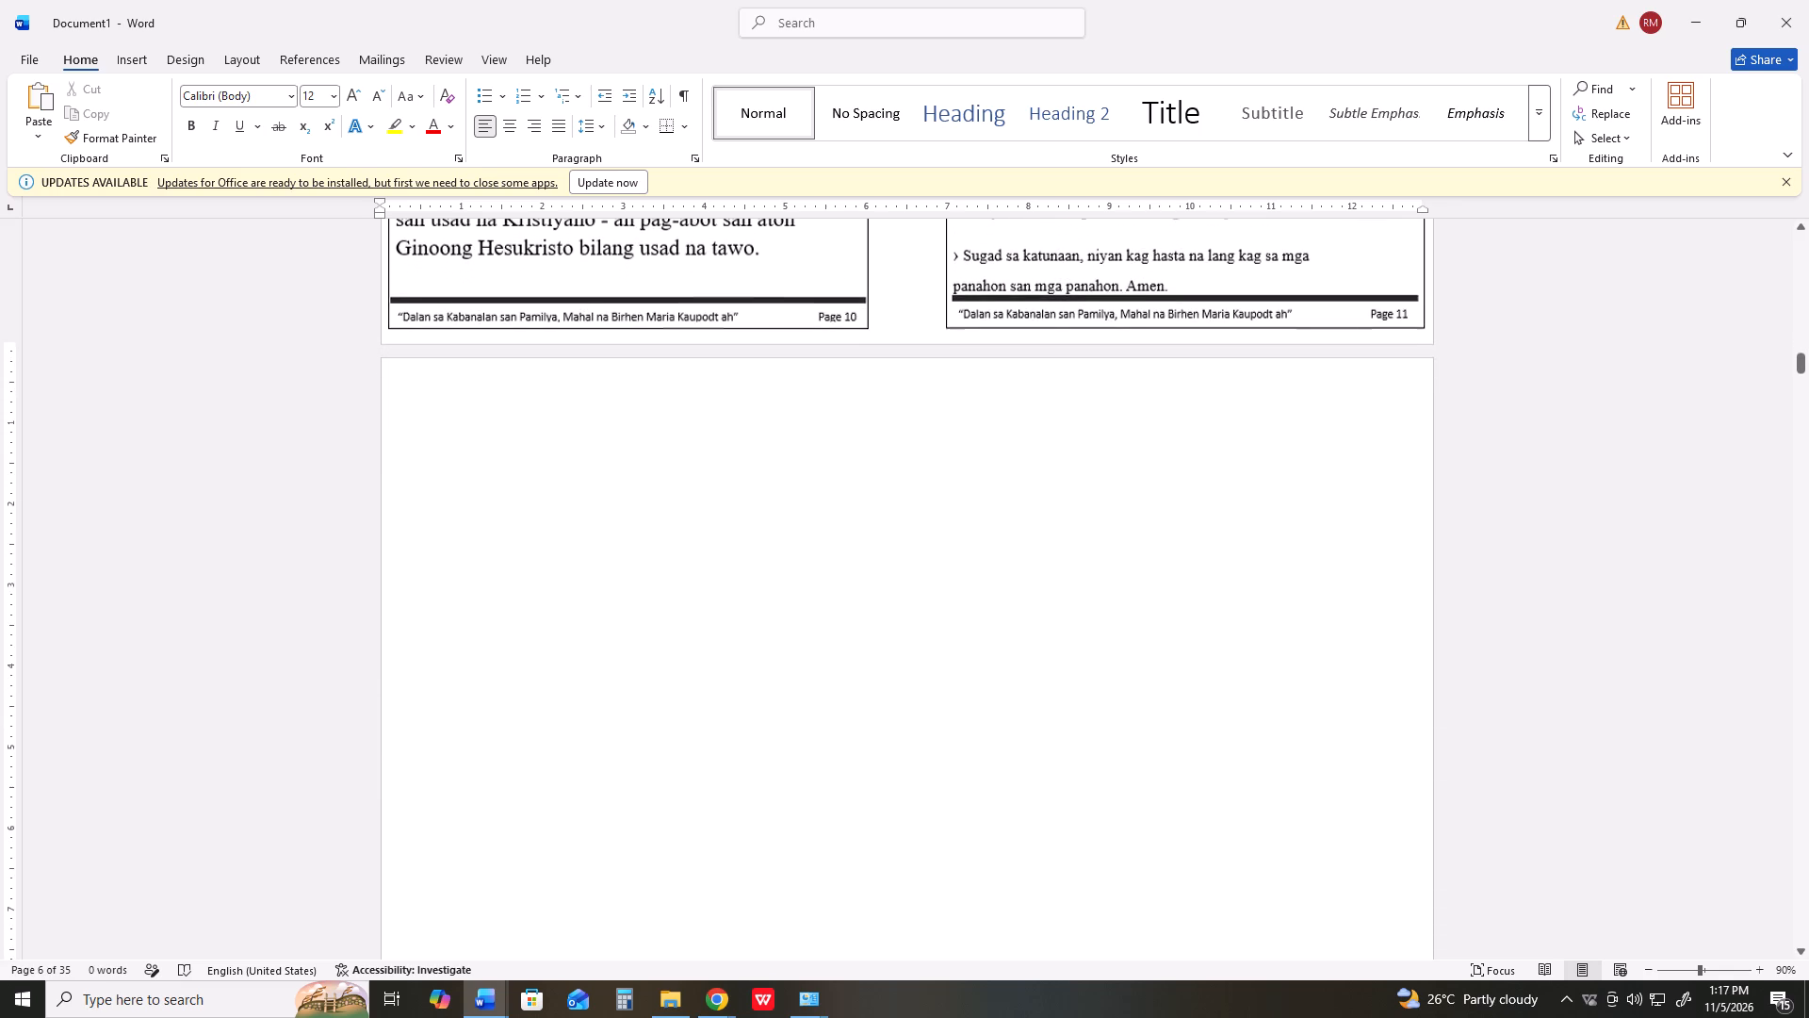
pyautogui.scroll(-10, 918, 709)
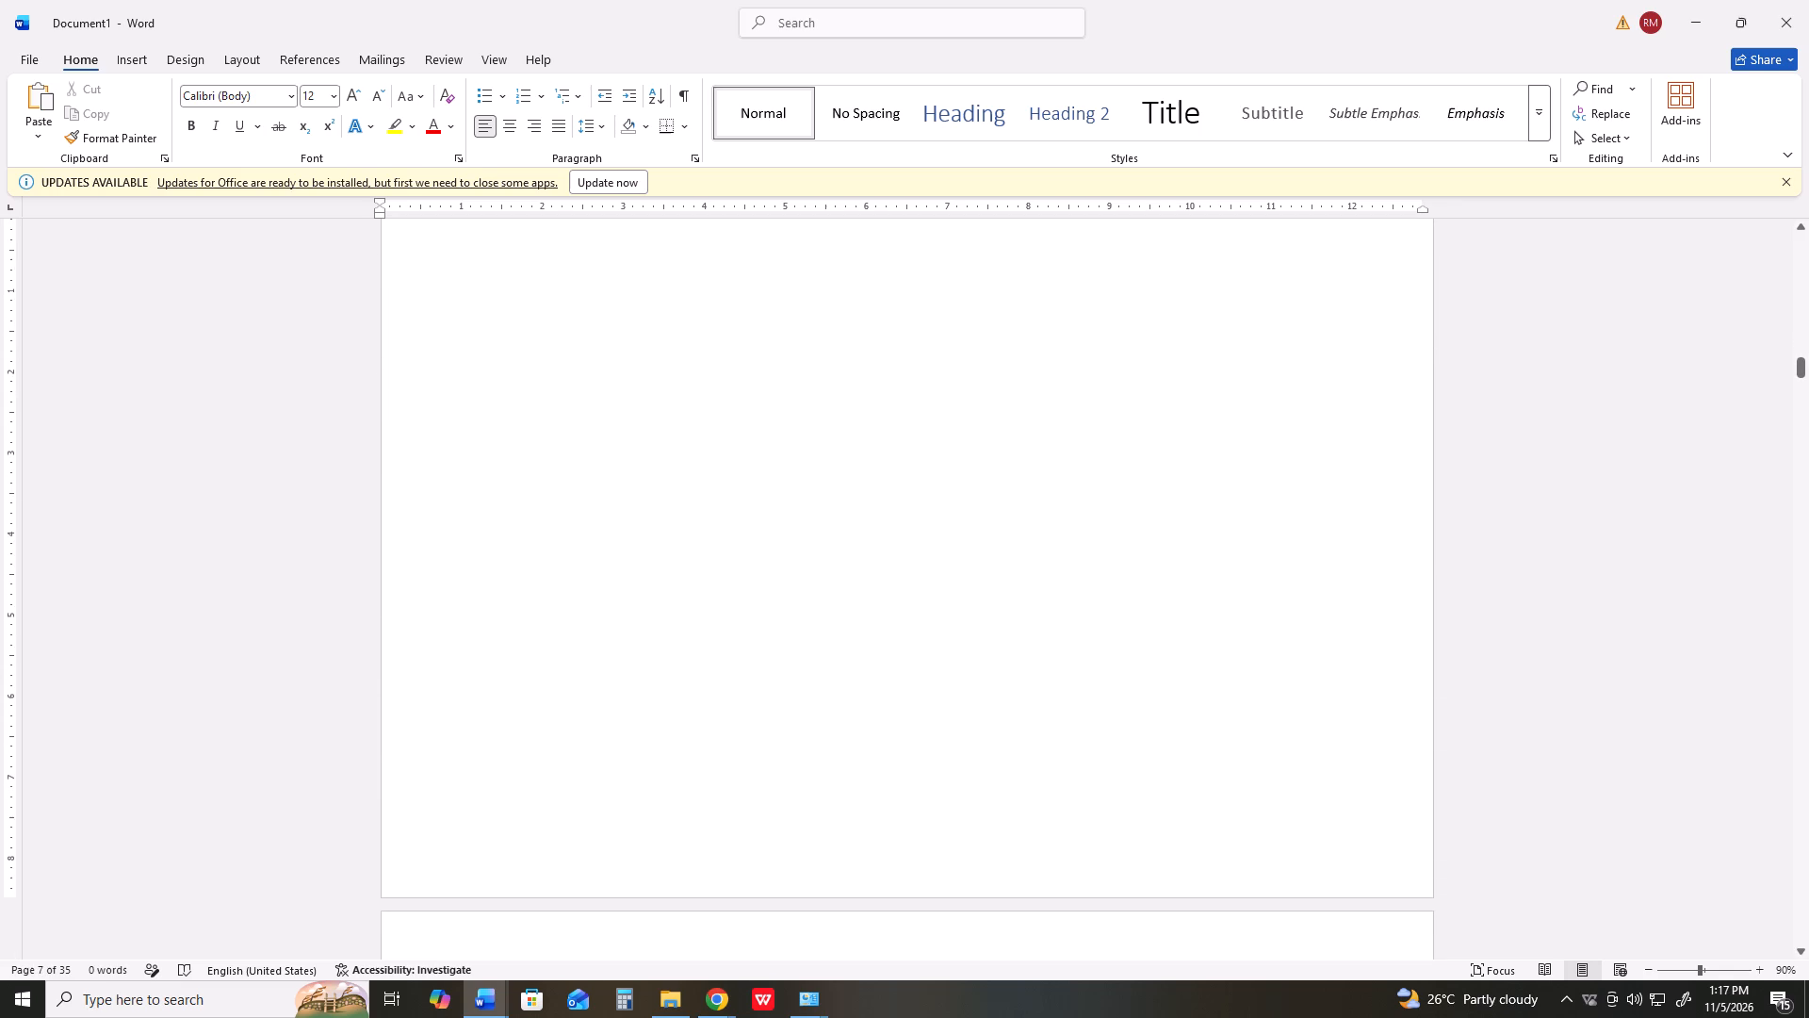
pyautogui.scroll(2, 761, 648)
pyautogui.click(188, 68)
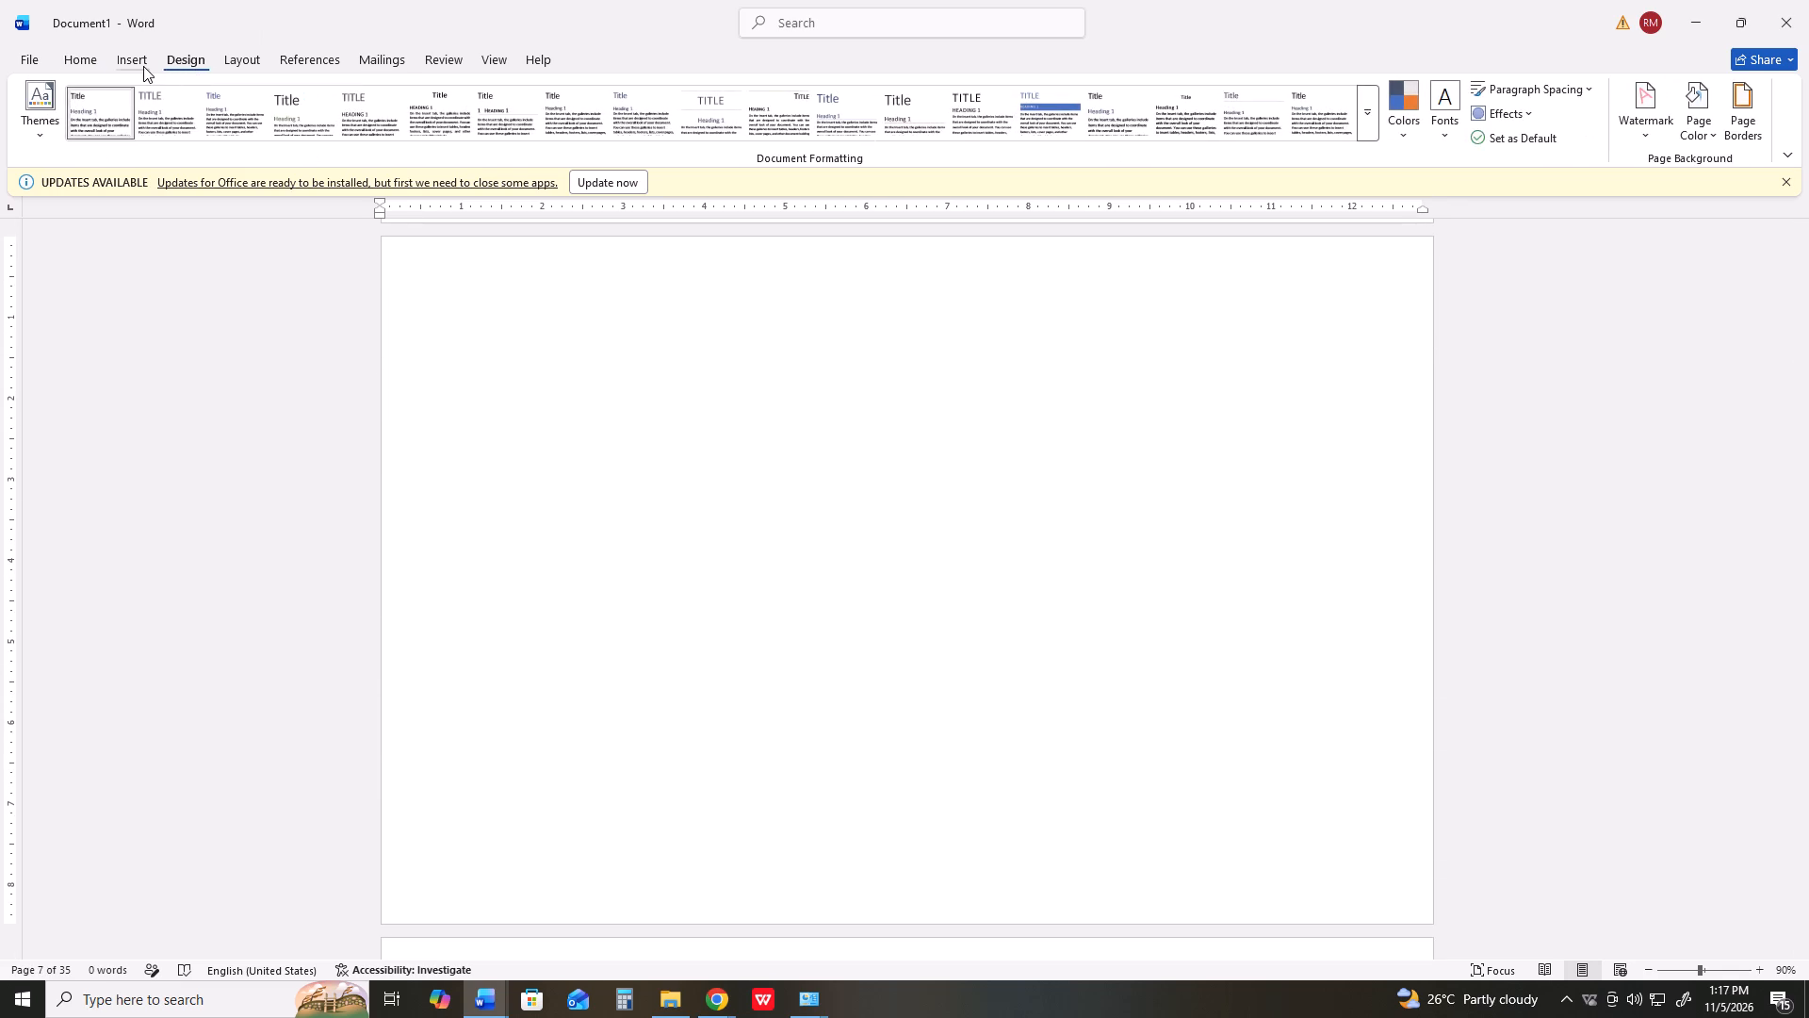
pyautogui.click(143, 66)
pyautogui.click(236, 118)
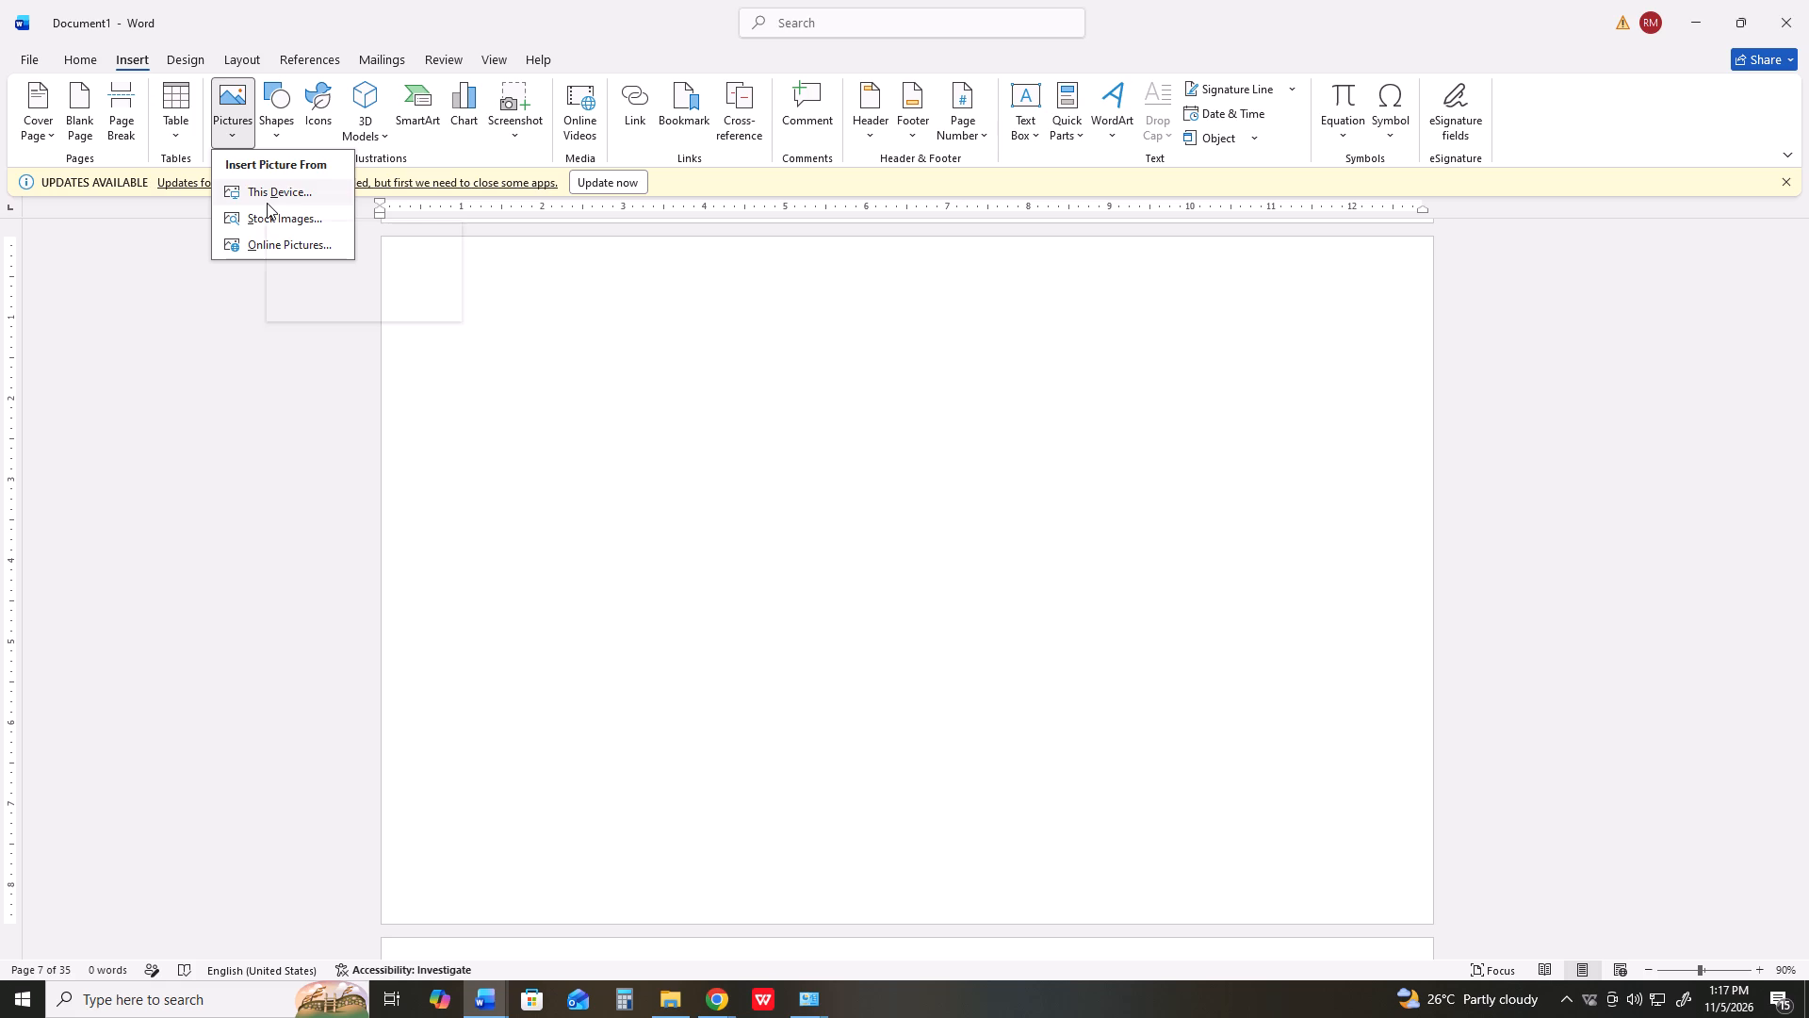
pyautogui.click(267, 203)
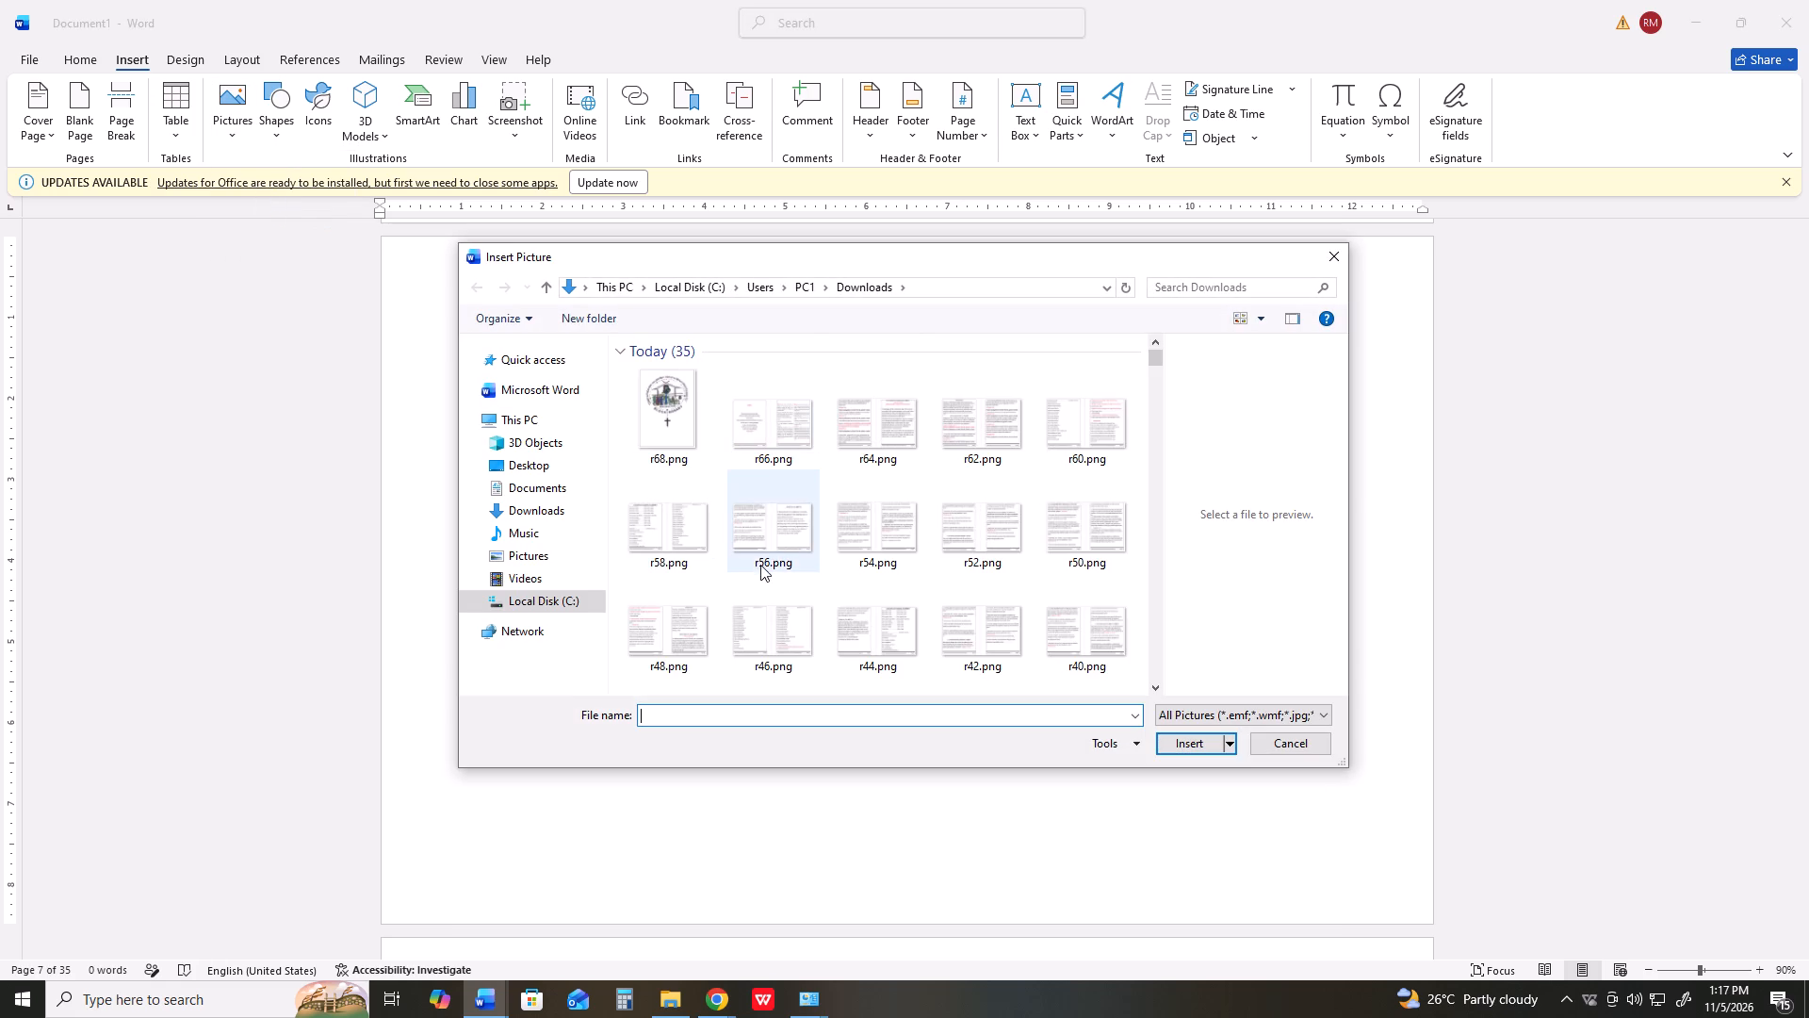
pyautogui.scroll(-4, 760, 565)
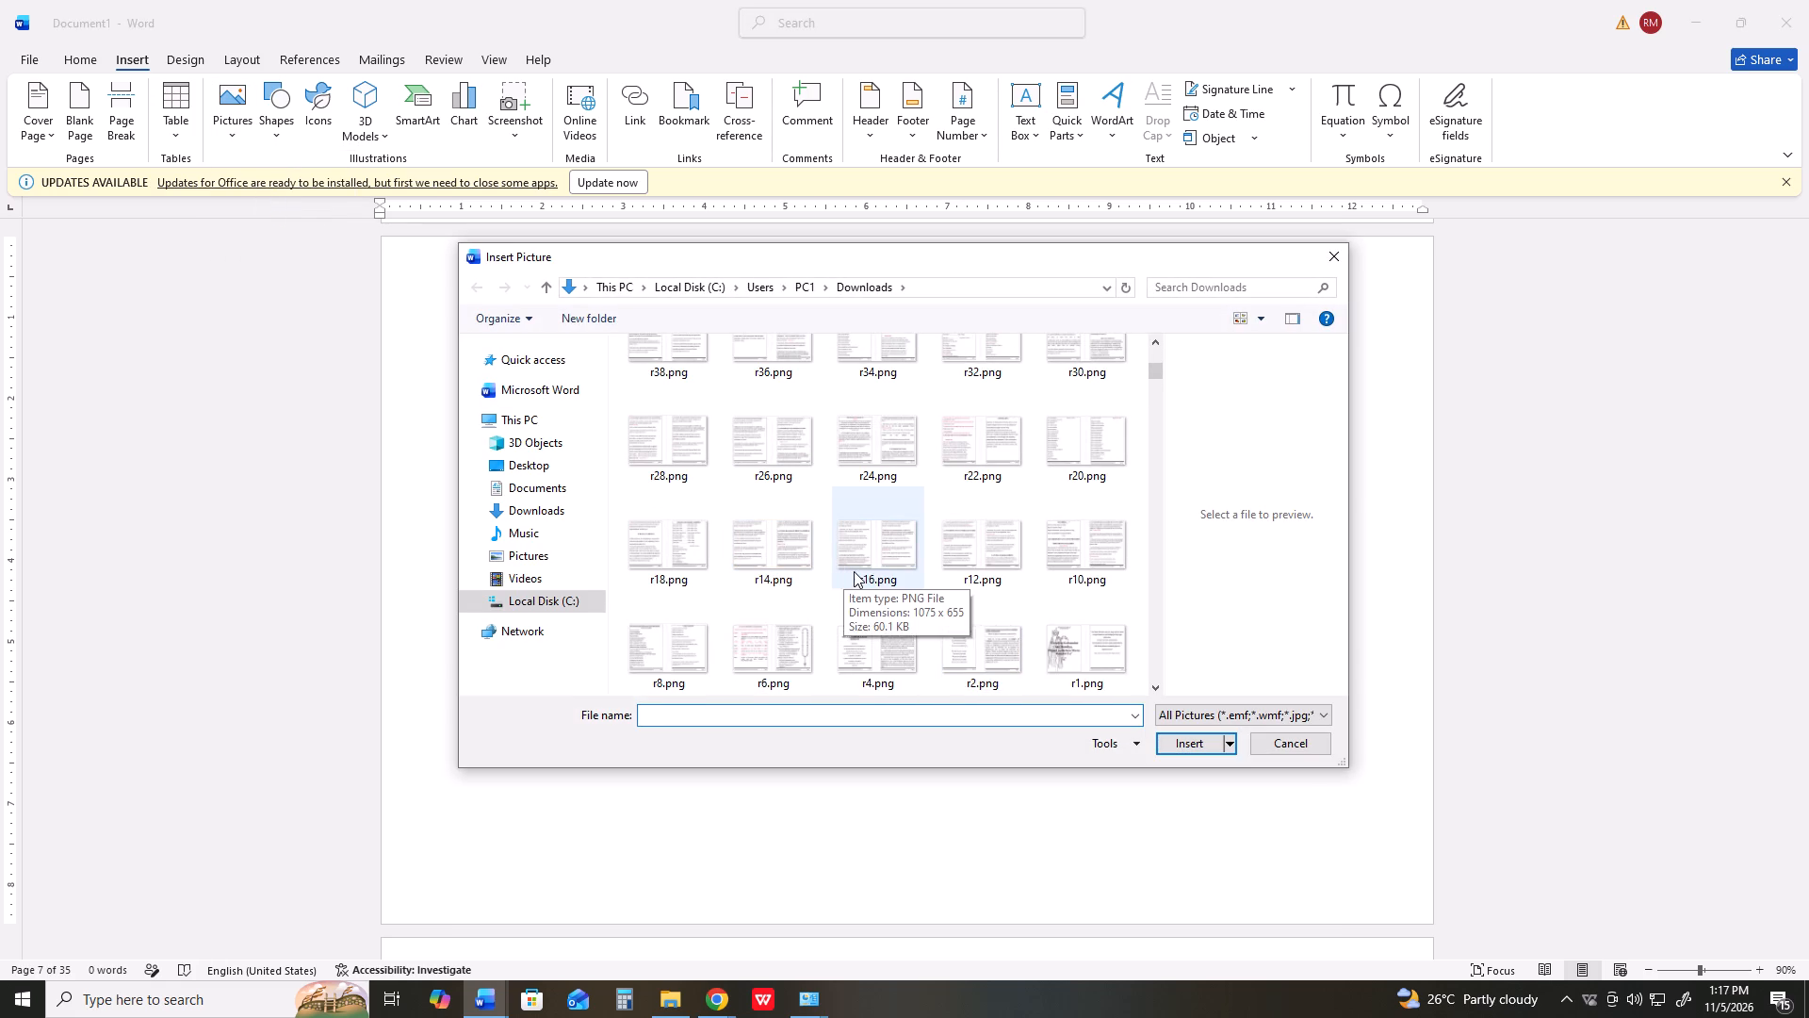
pyautogui.doubleClick(789, 571)
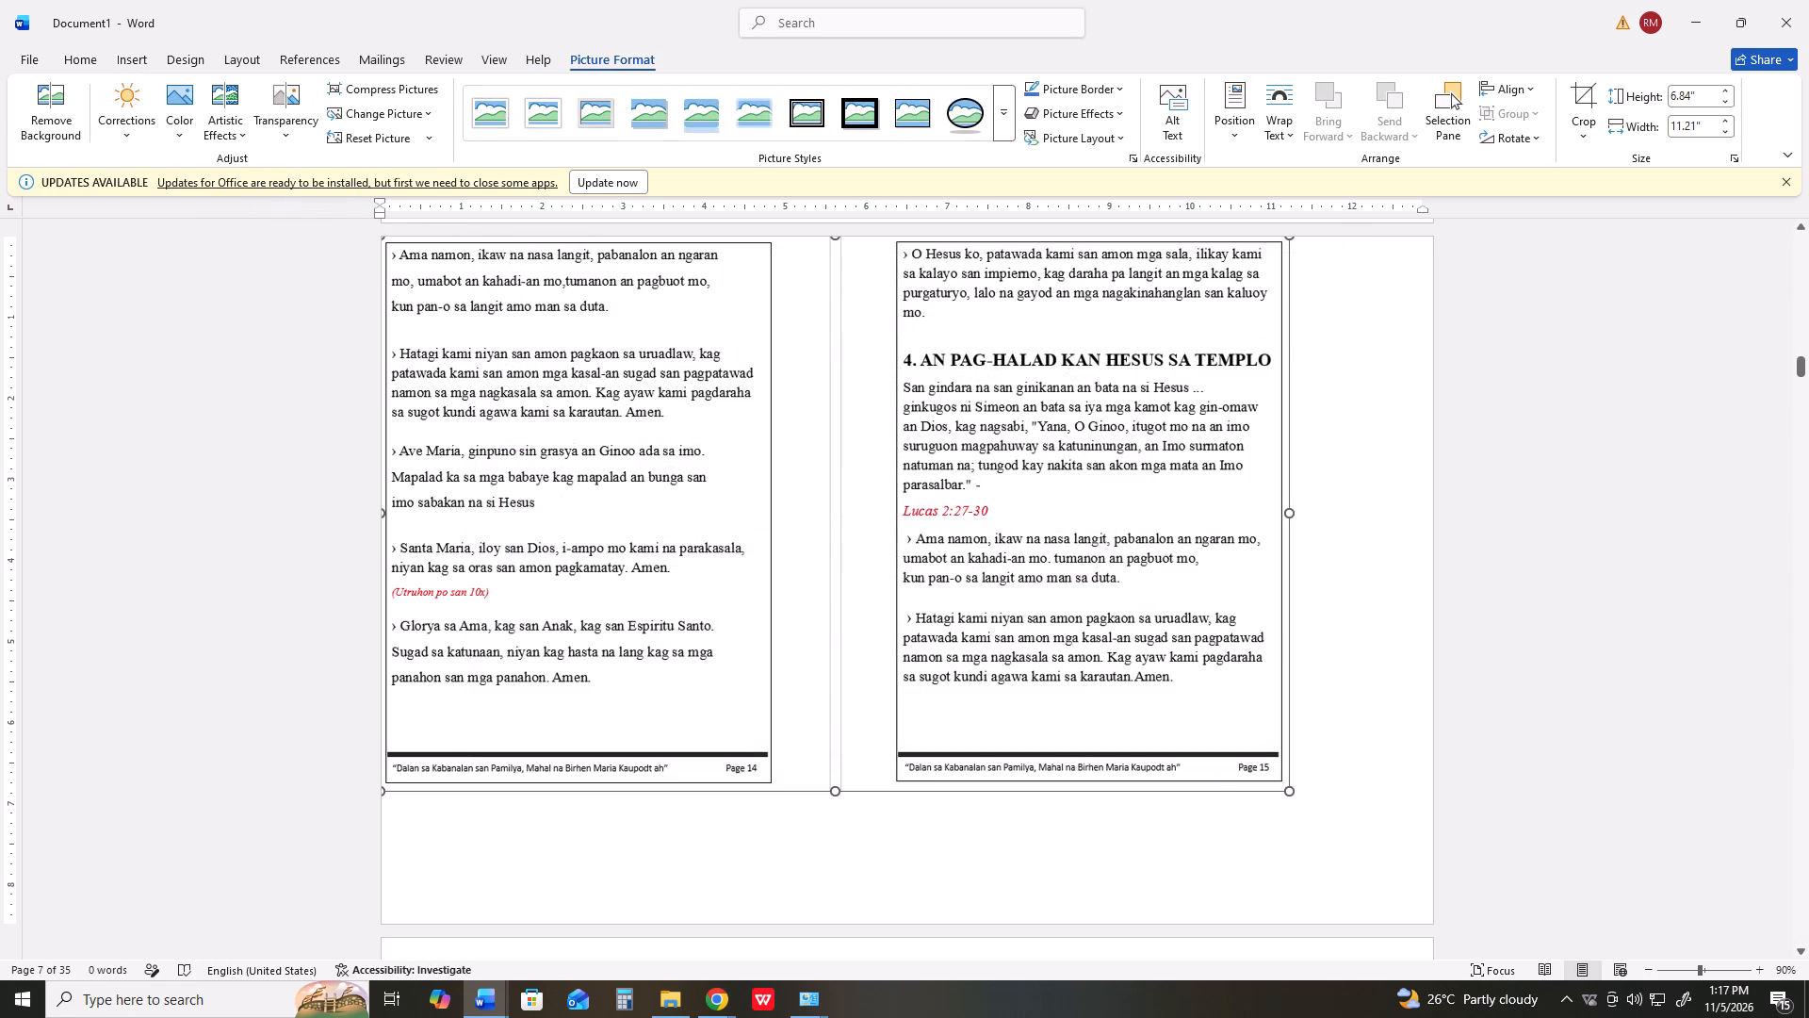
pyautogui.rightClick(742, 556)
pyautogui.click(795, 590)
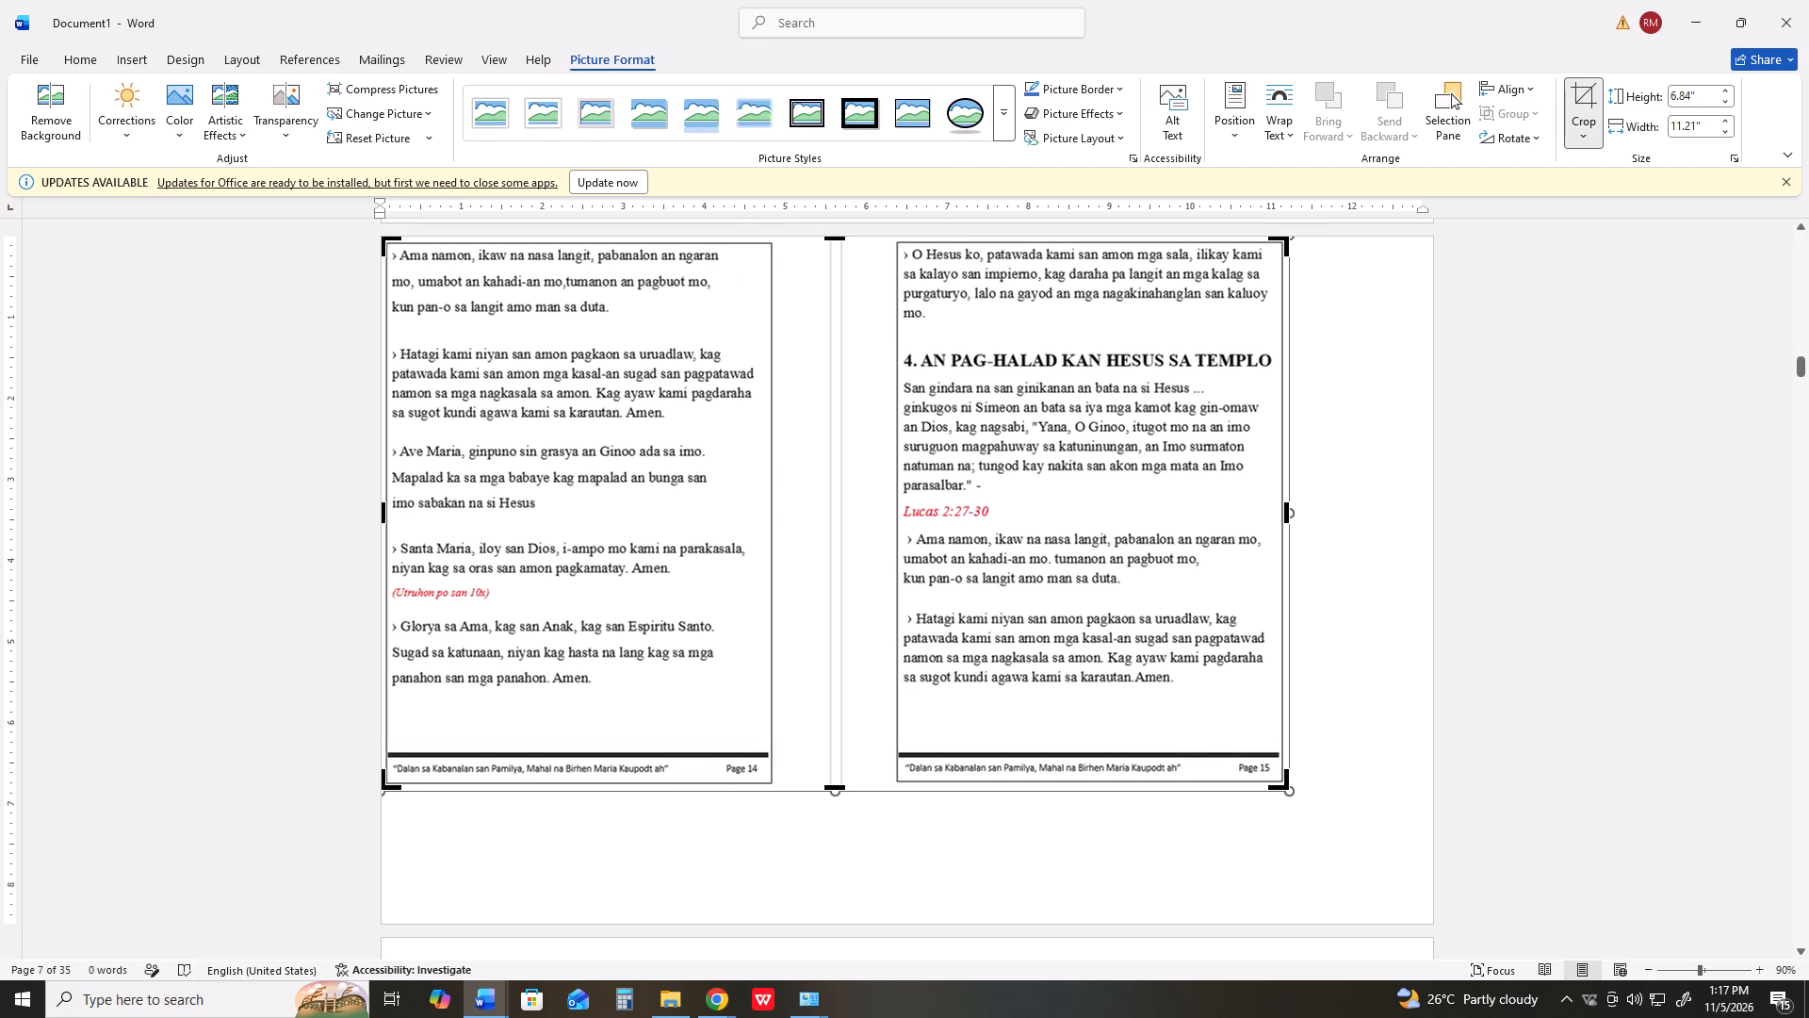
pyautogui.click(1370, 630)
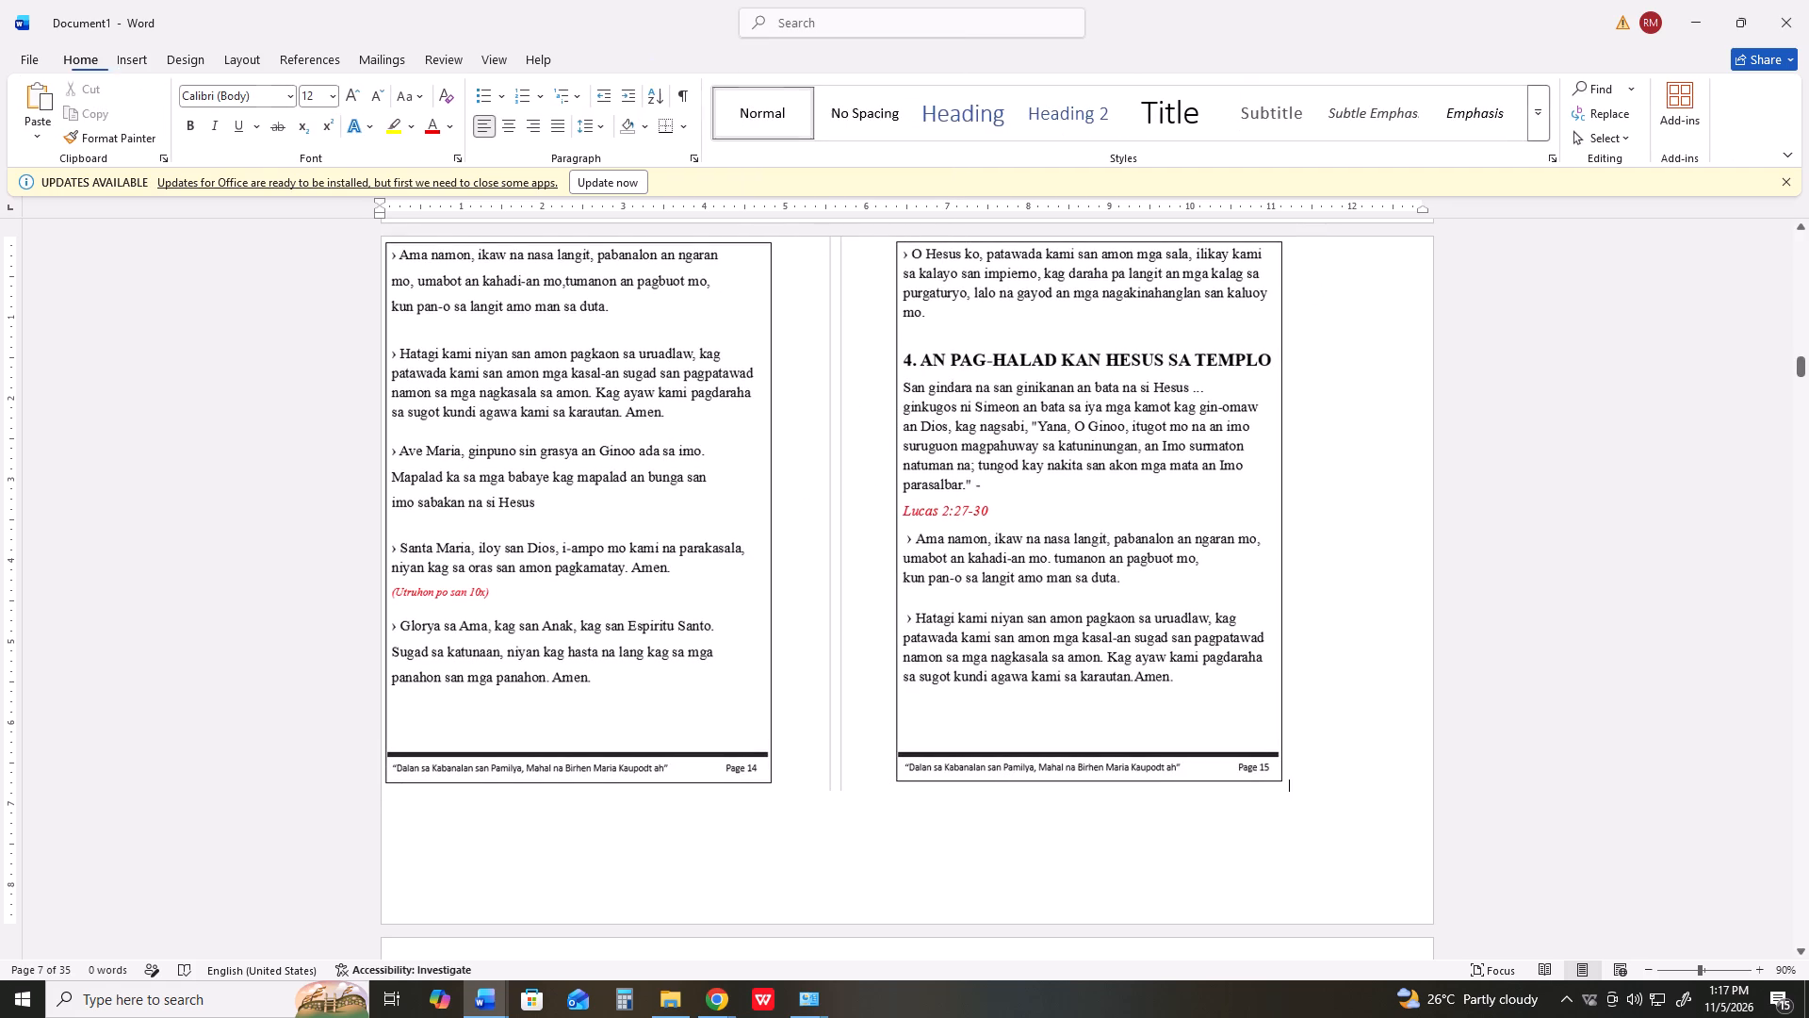
# Set the text wrapping of the page 14–15 spread picture to In Front of Text.
pyautogui.click(1233, 578)
pyautogui.click(1326, 256)
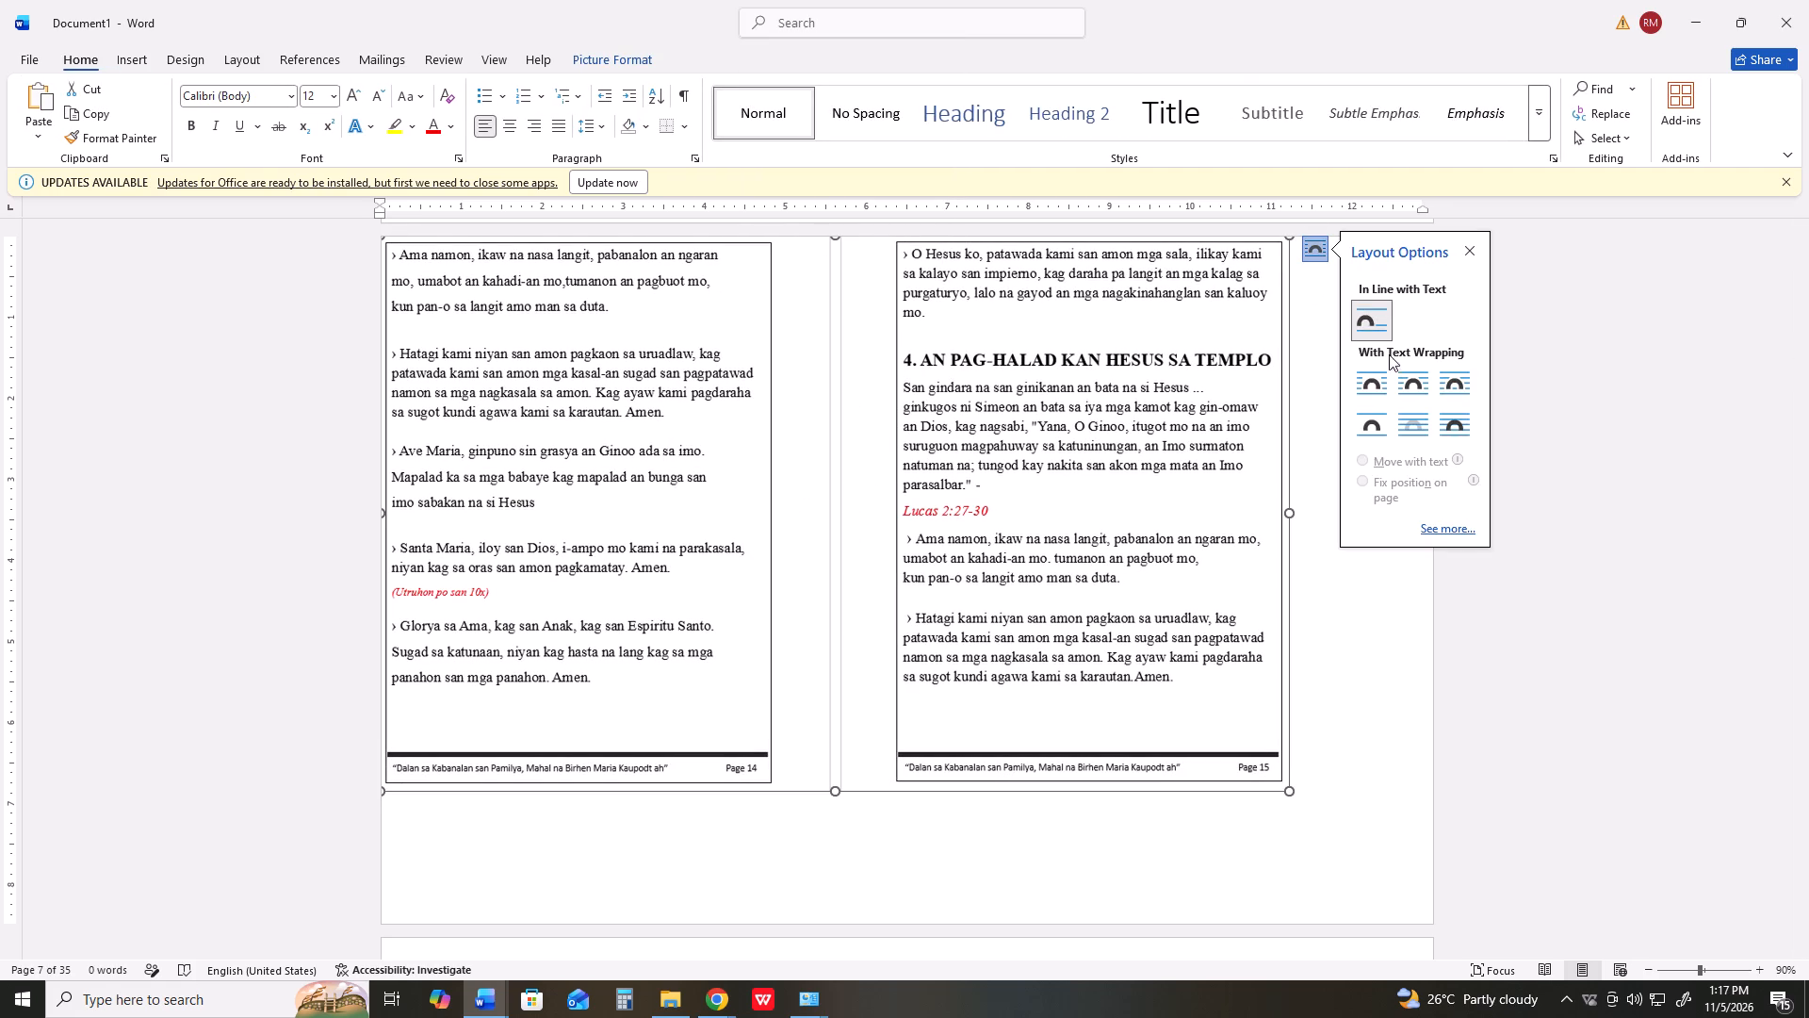
pyautogui.click(1450, 413)
# Crop the page 14–15 spread to the page 14 half, trimming the outer margins close to its border.
pyautogui.rightClick(1035, 446)
pyautogui.rightClick(1035, 446)
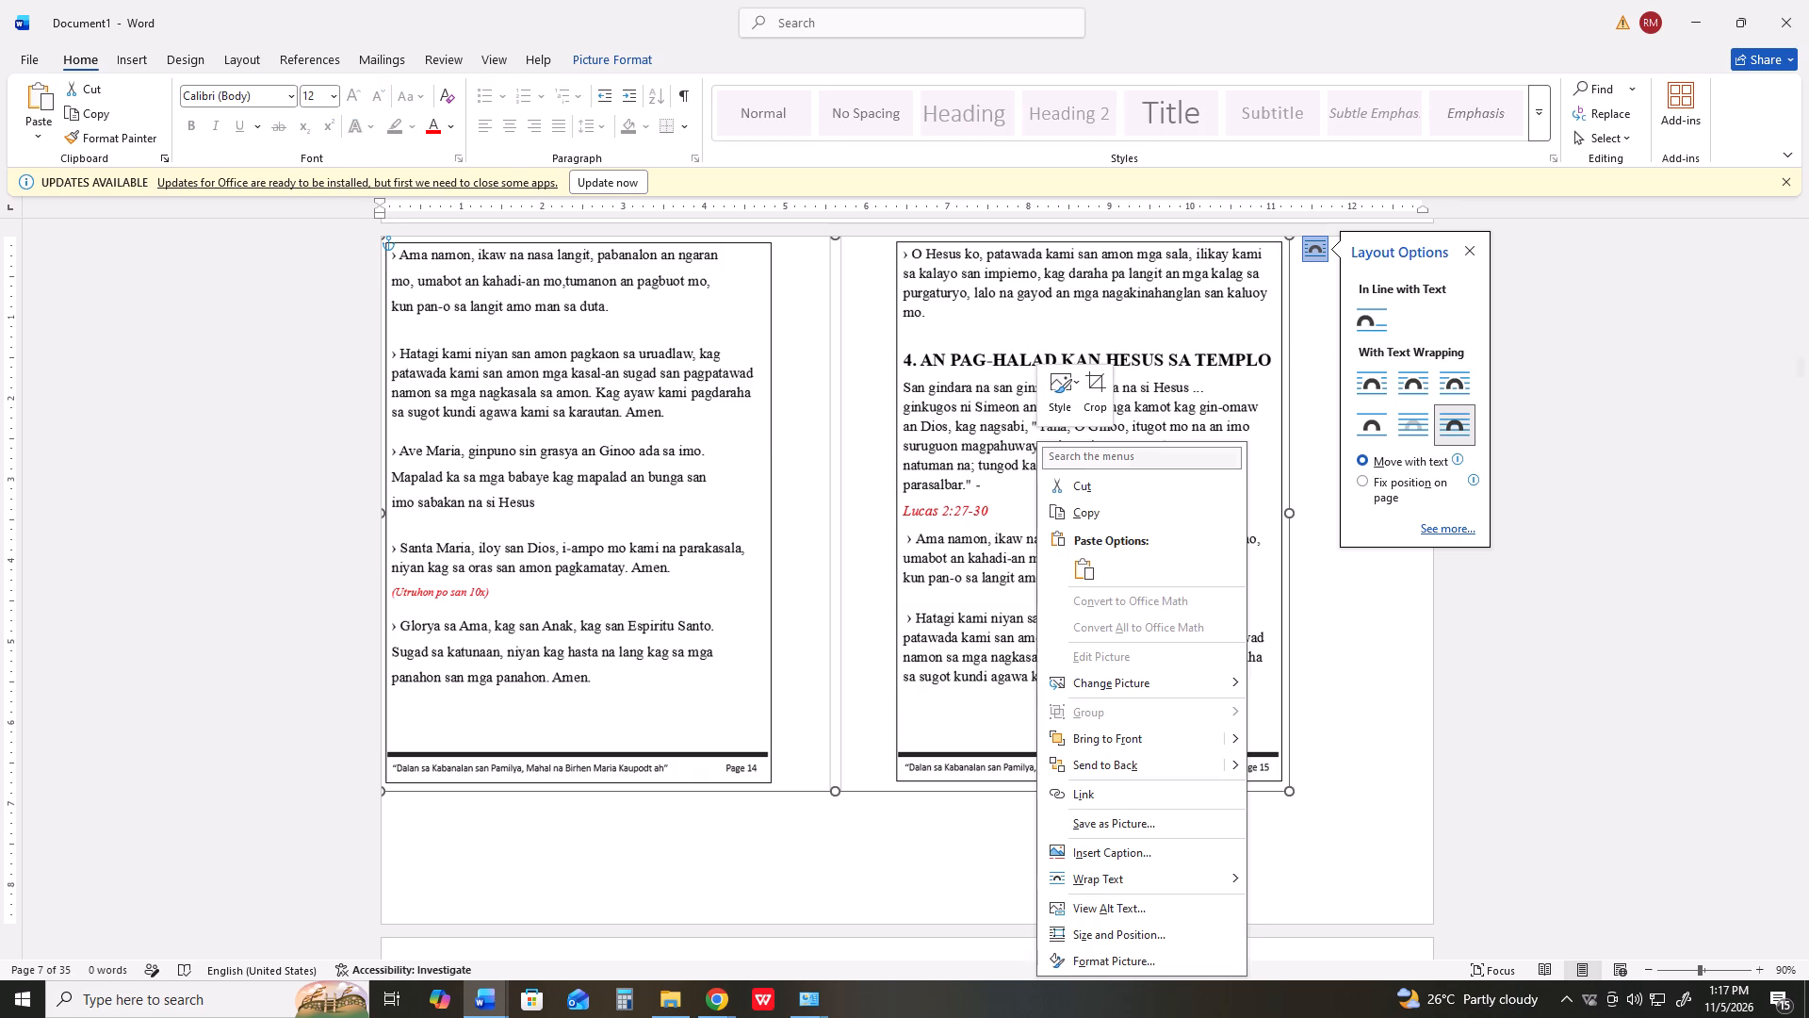
pyautogui.click(1097, 392)
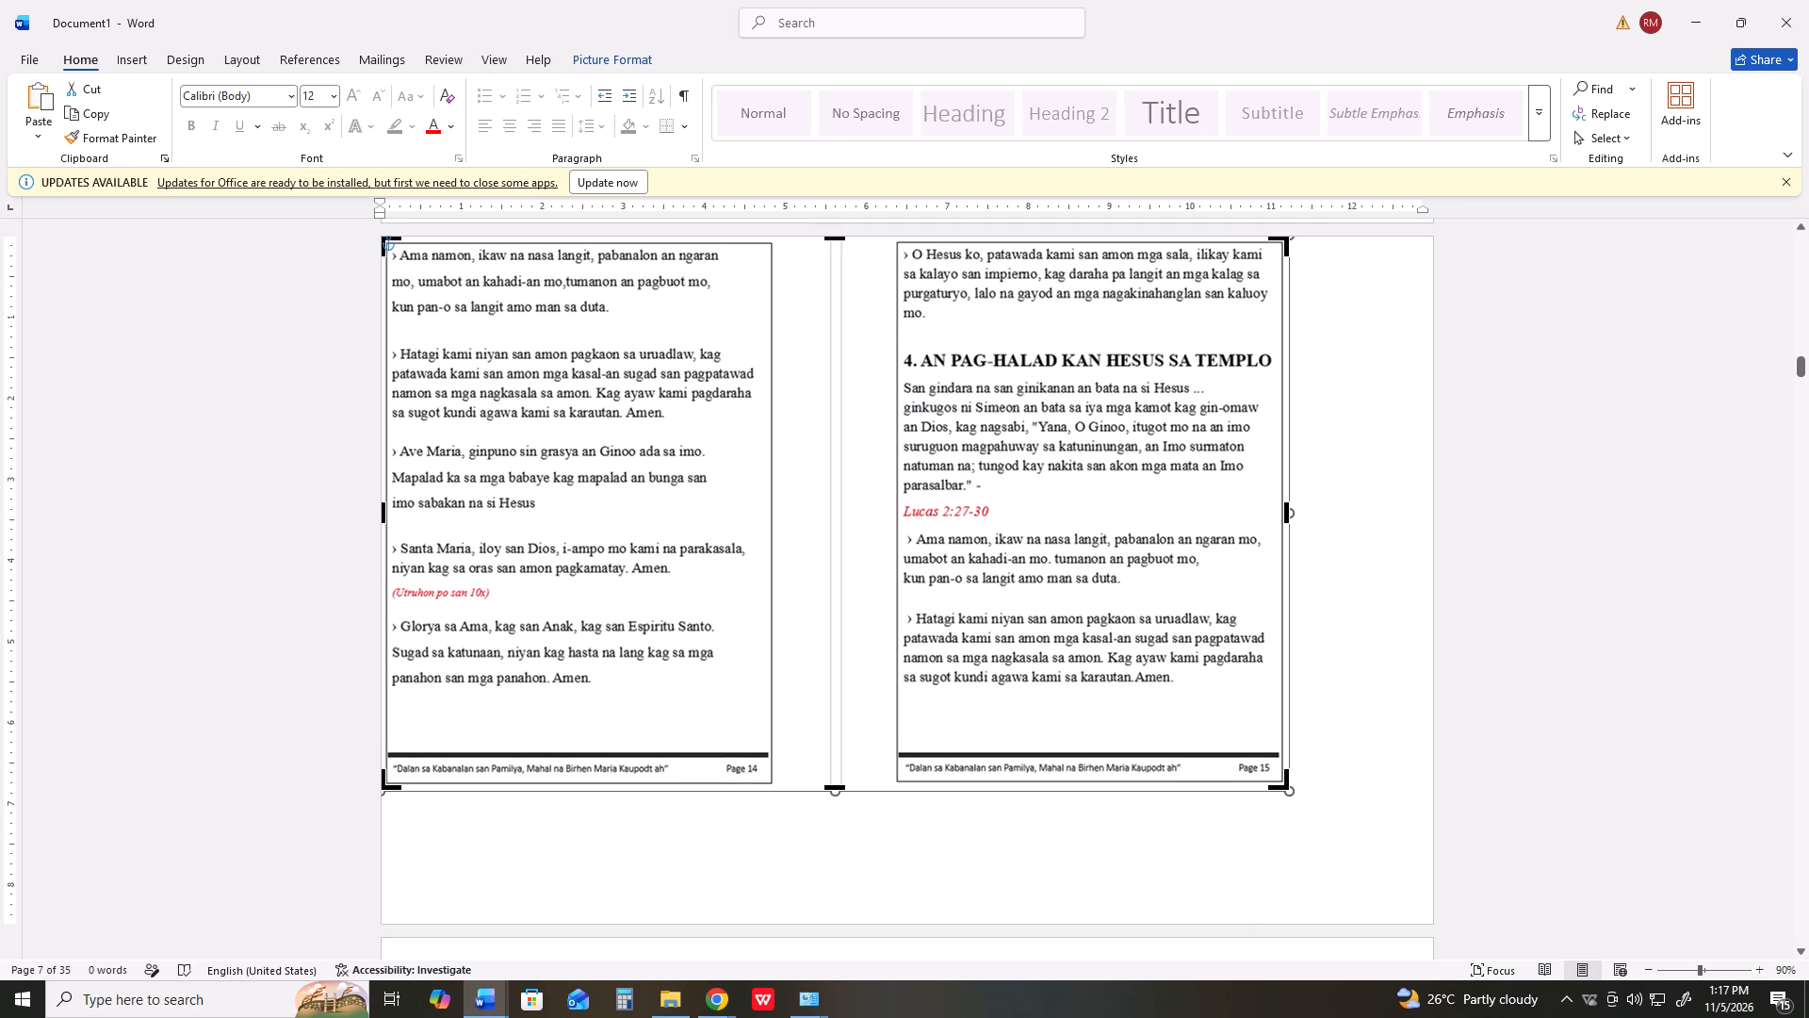
pyautogui.click(381, 508)
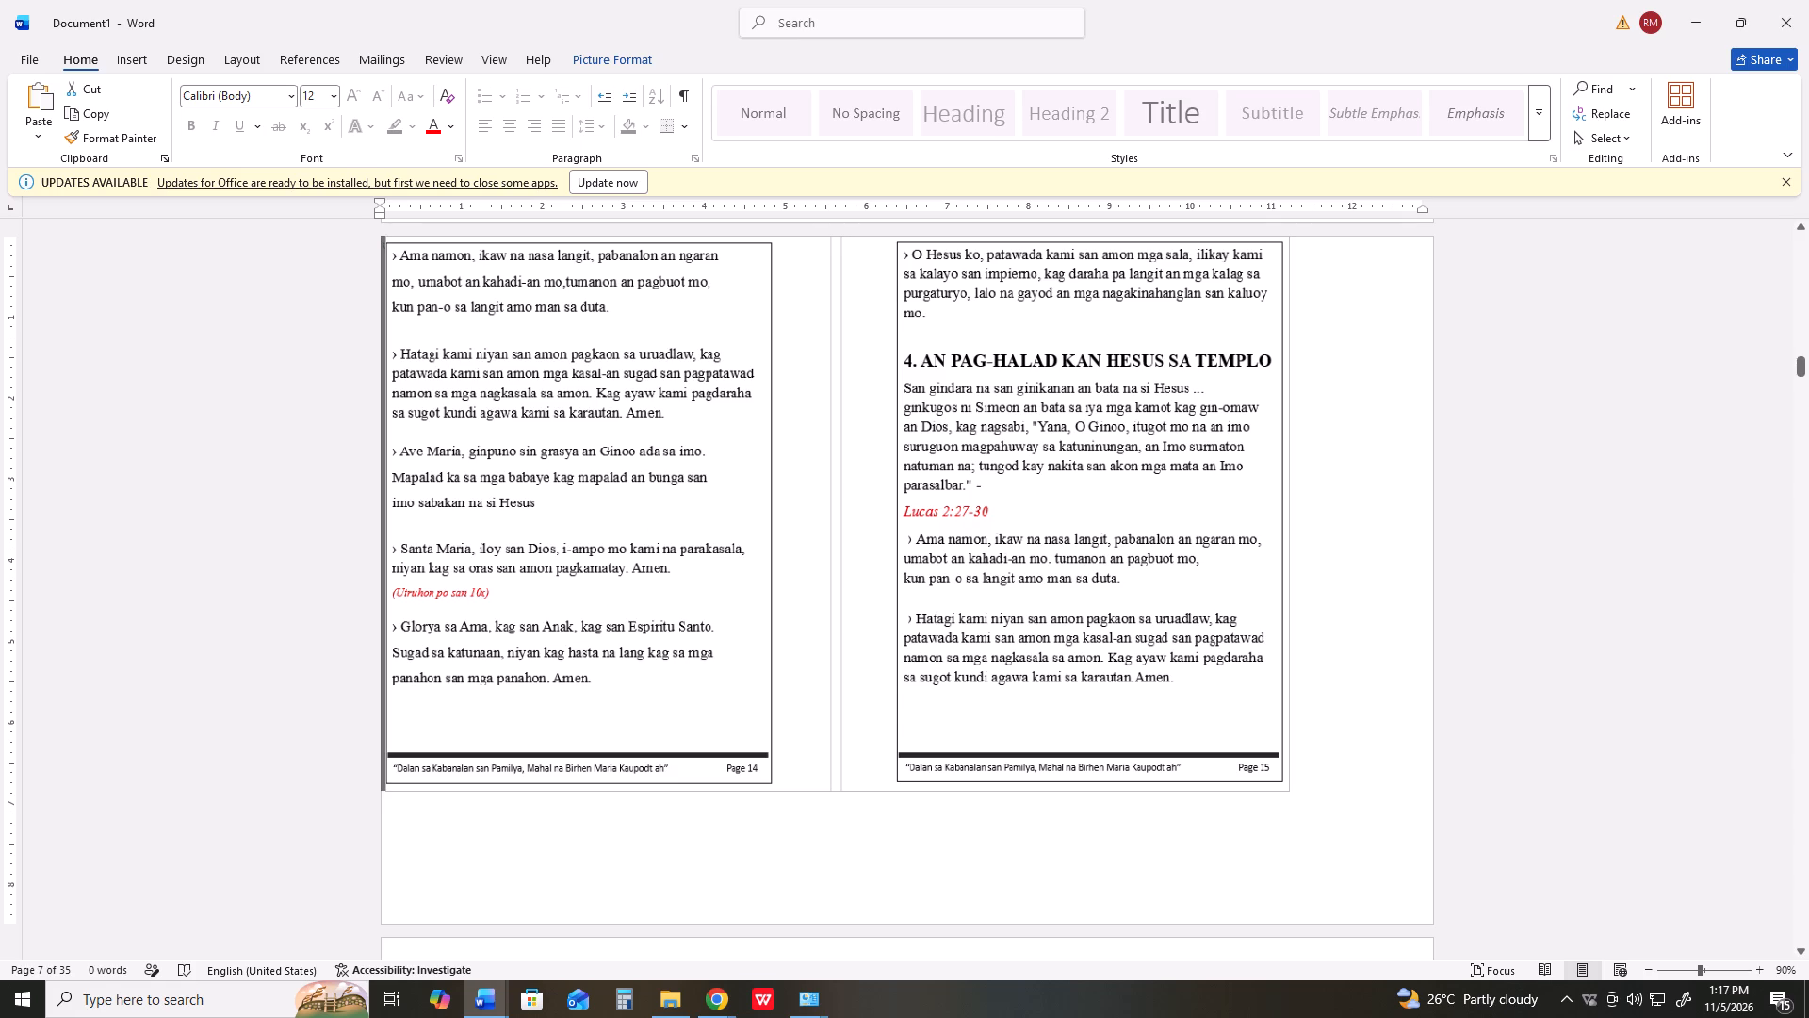
pyautogui.click(836, 238)
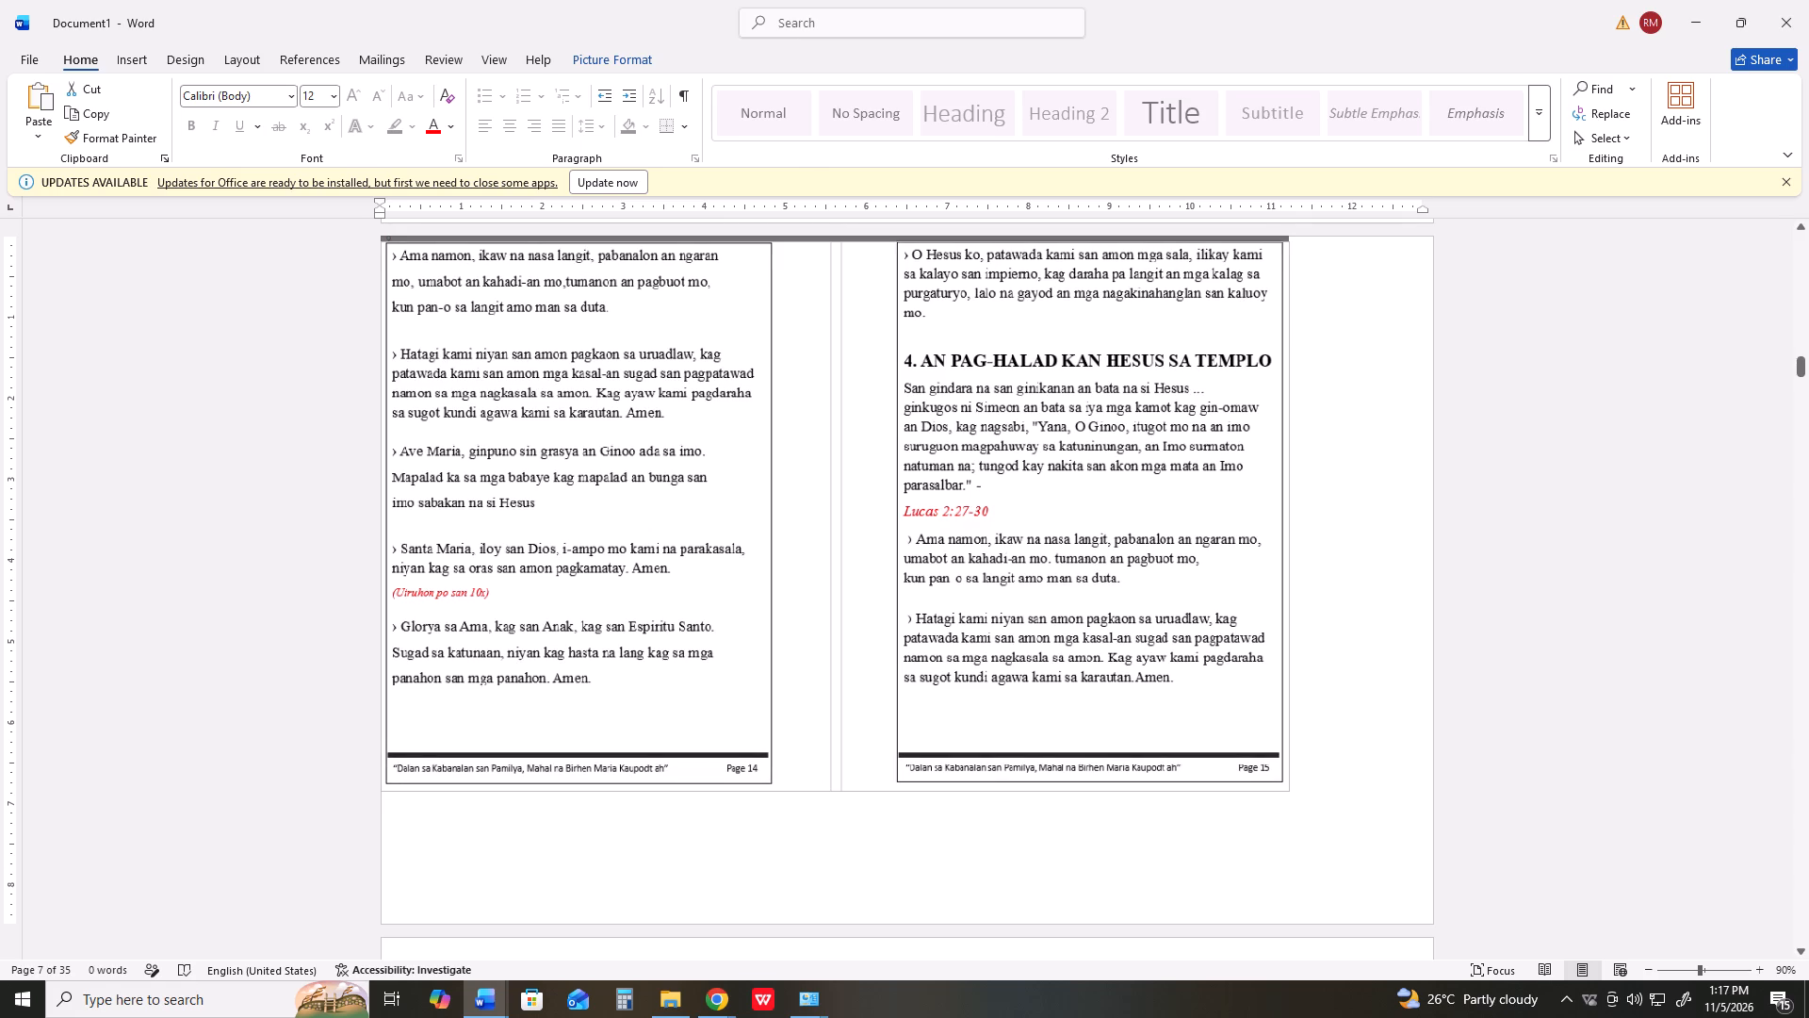
pyautogui.click(831, 787)
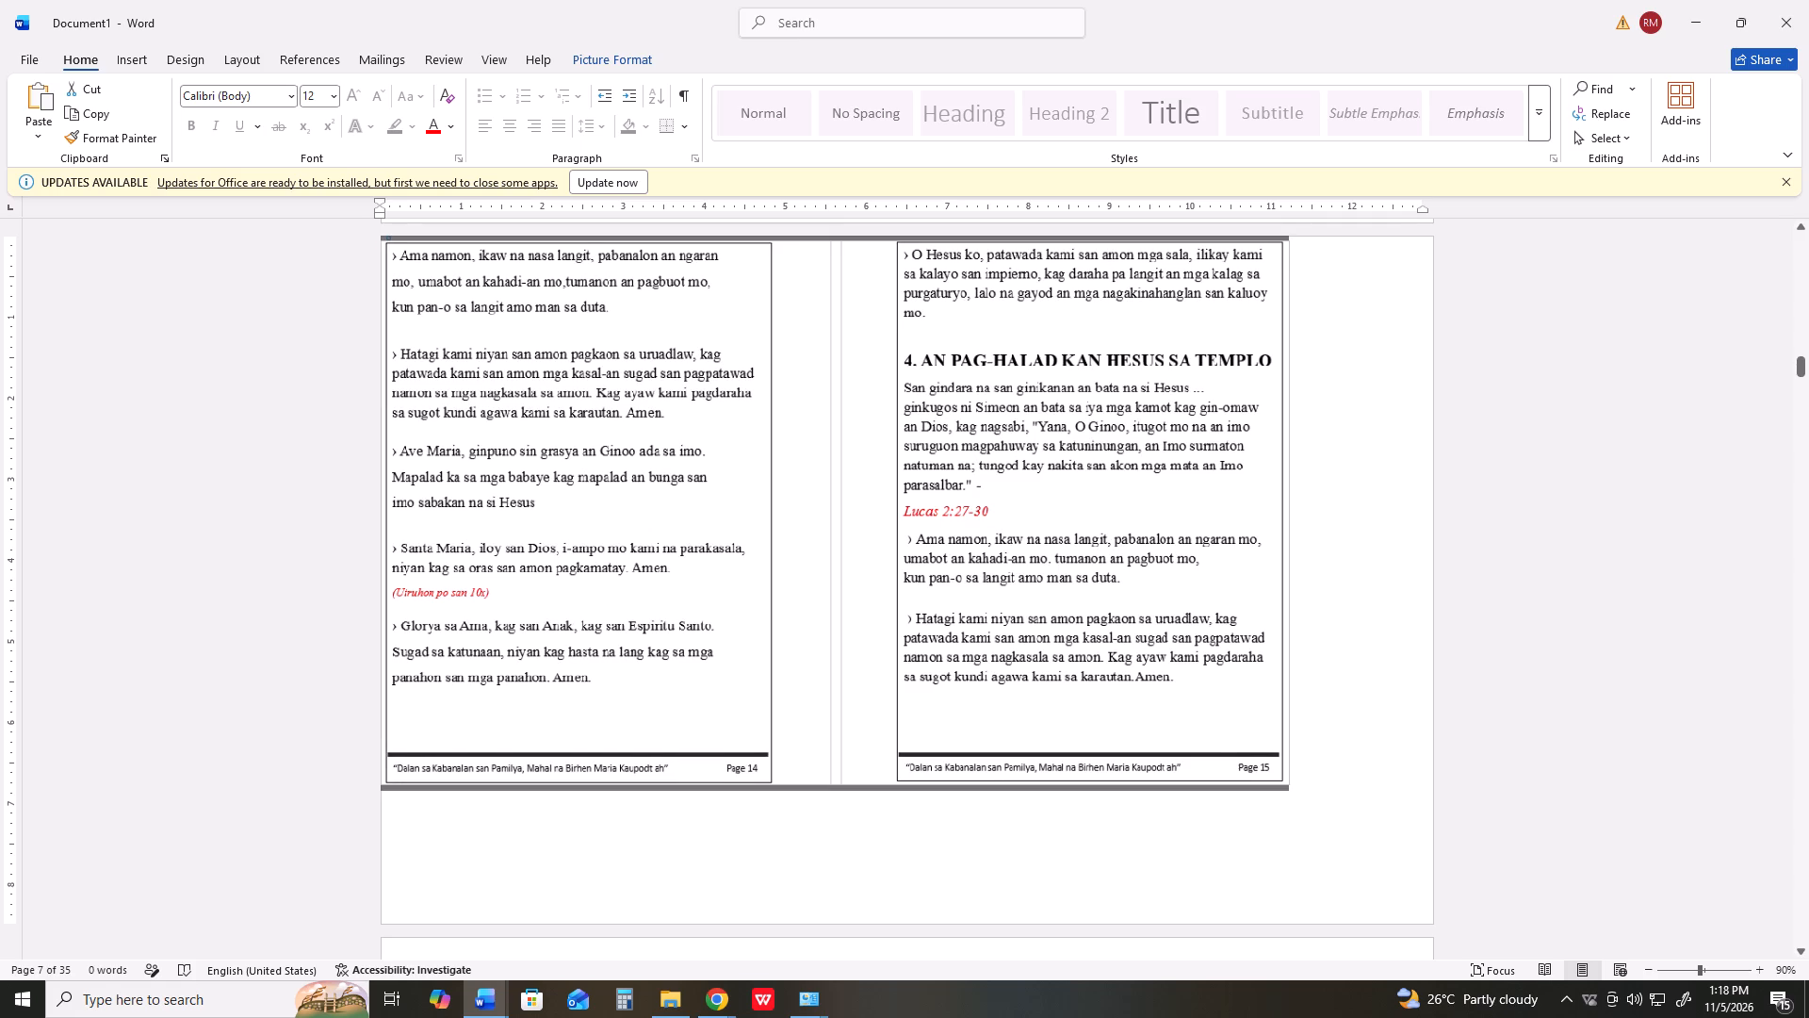
pyautogui.moveTo(1286, 509); pyautogui.dragTo(1284, 509)
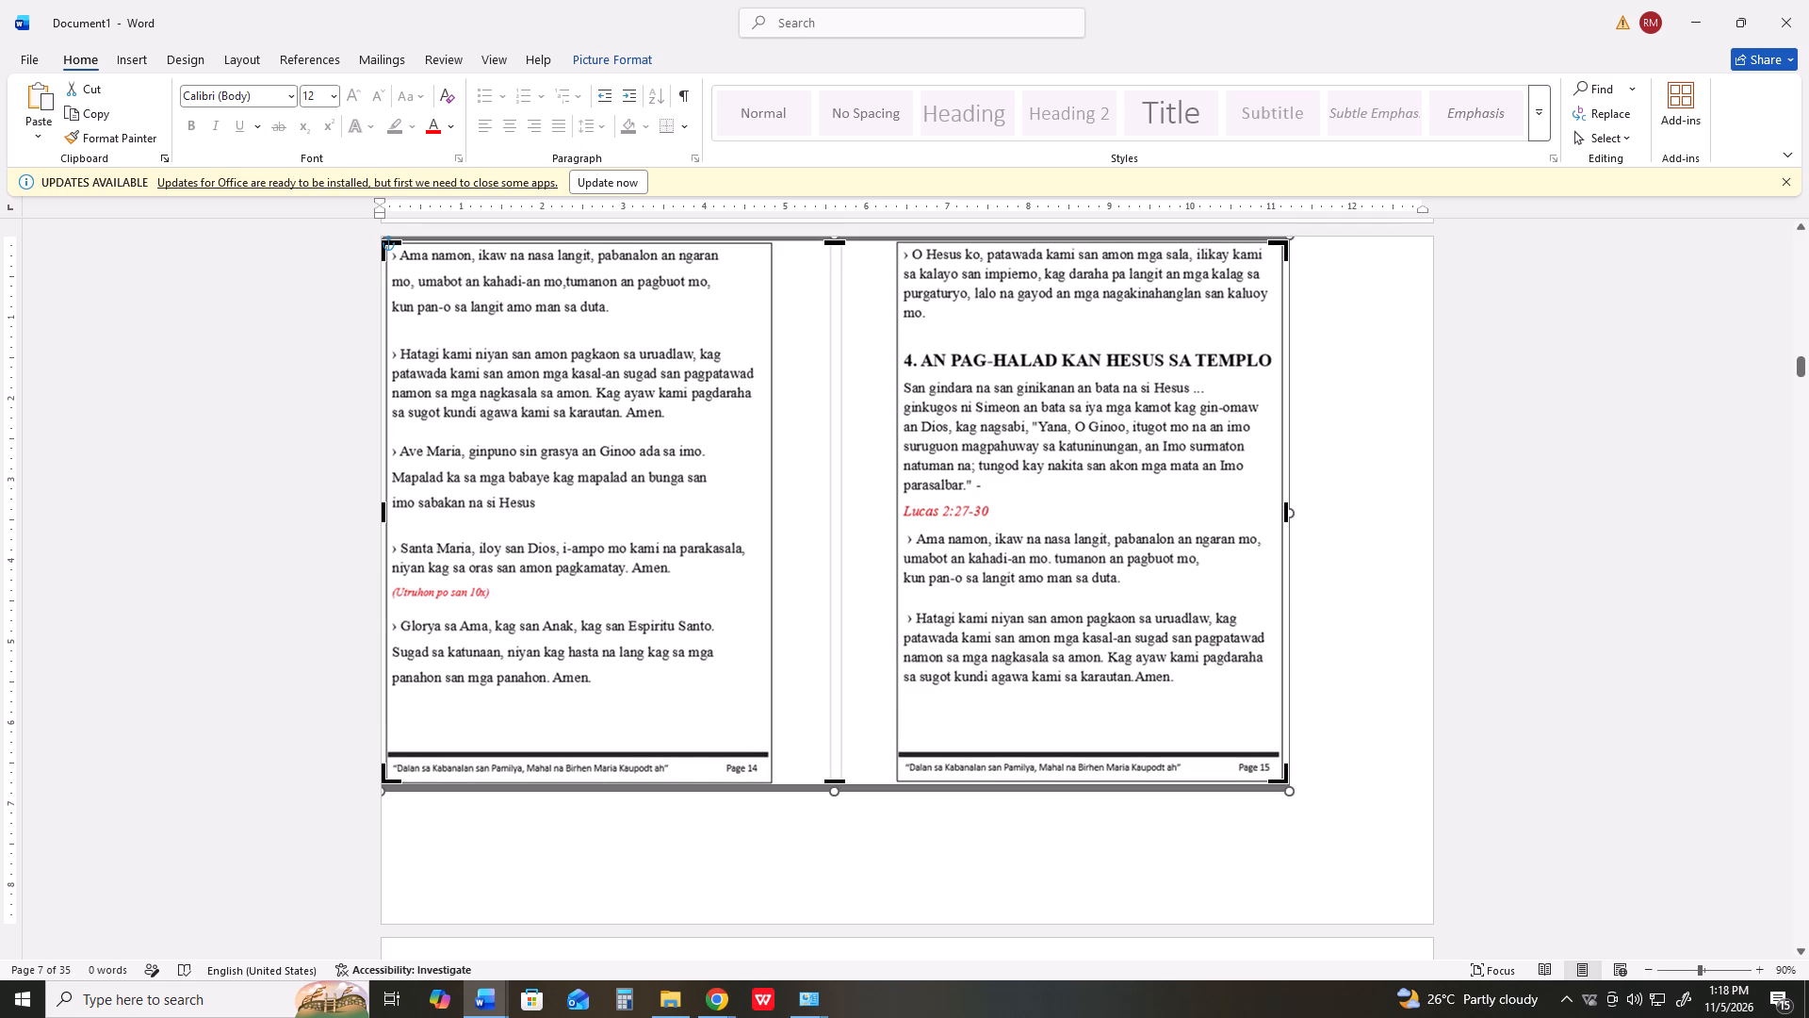
pyautogui.moveTo(1284, 509); pyautogui.dragTo(780, 541)
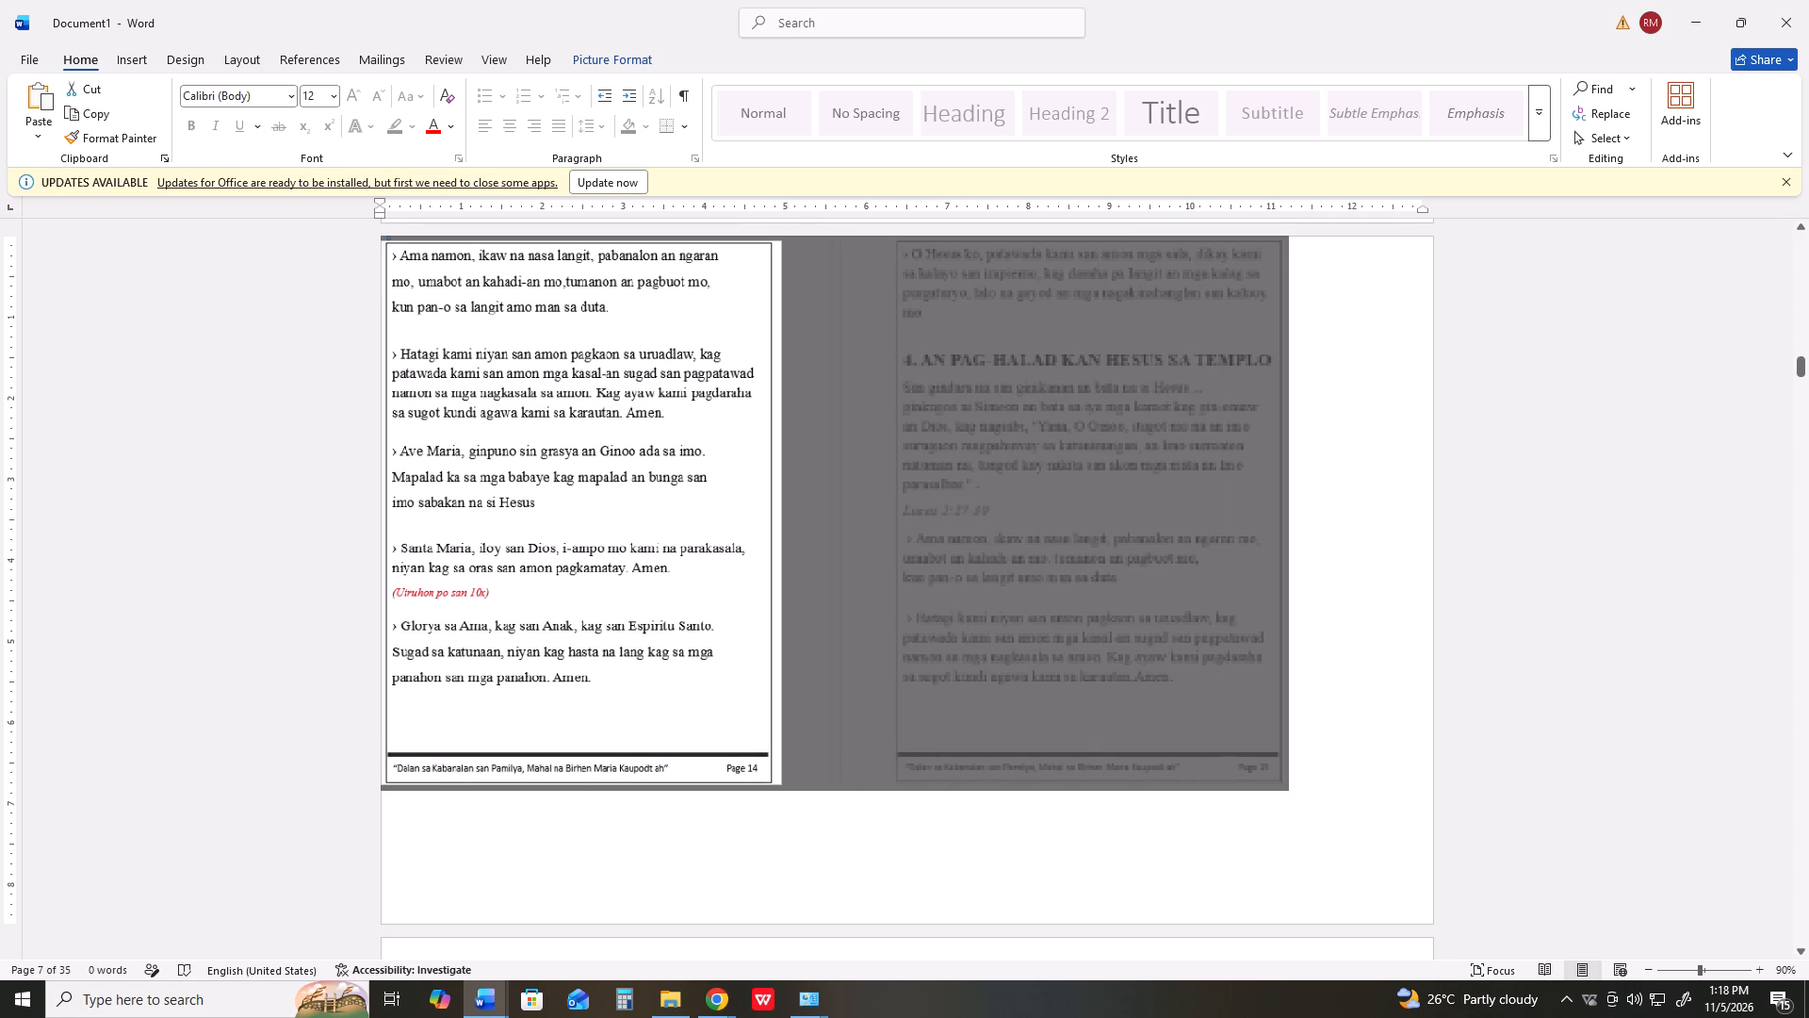
pyautogui.moveTo(780, 541); pyautogui.dragTo(774, 545)
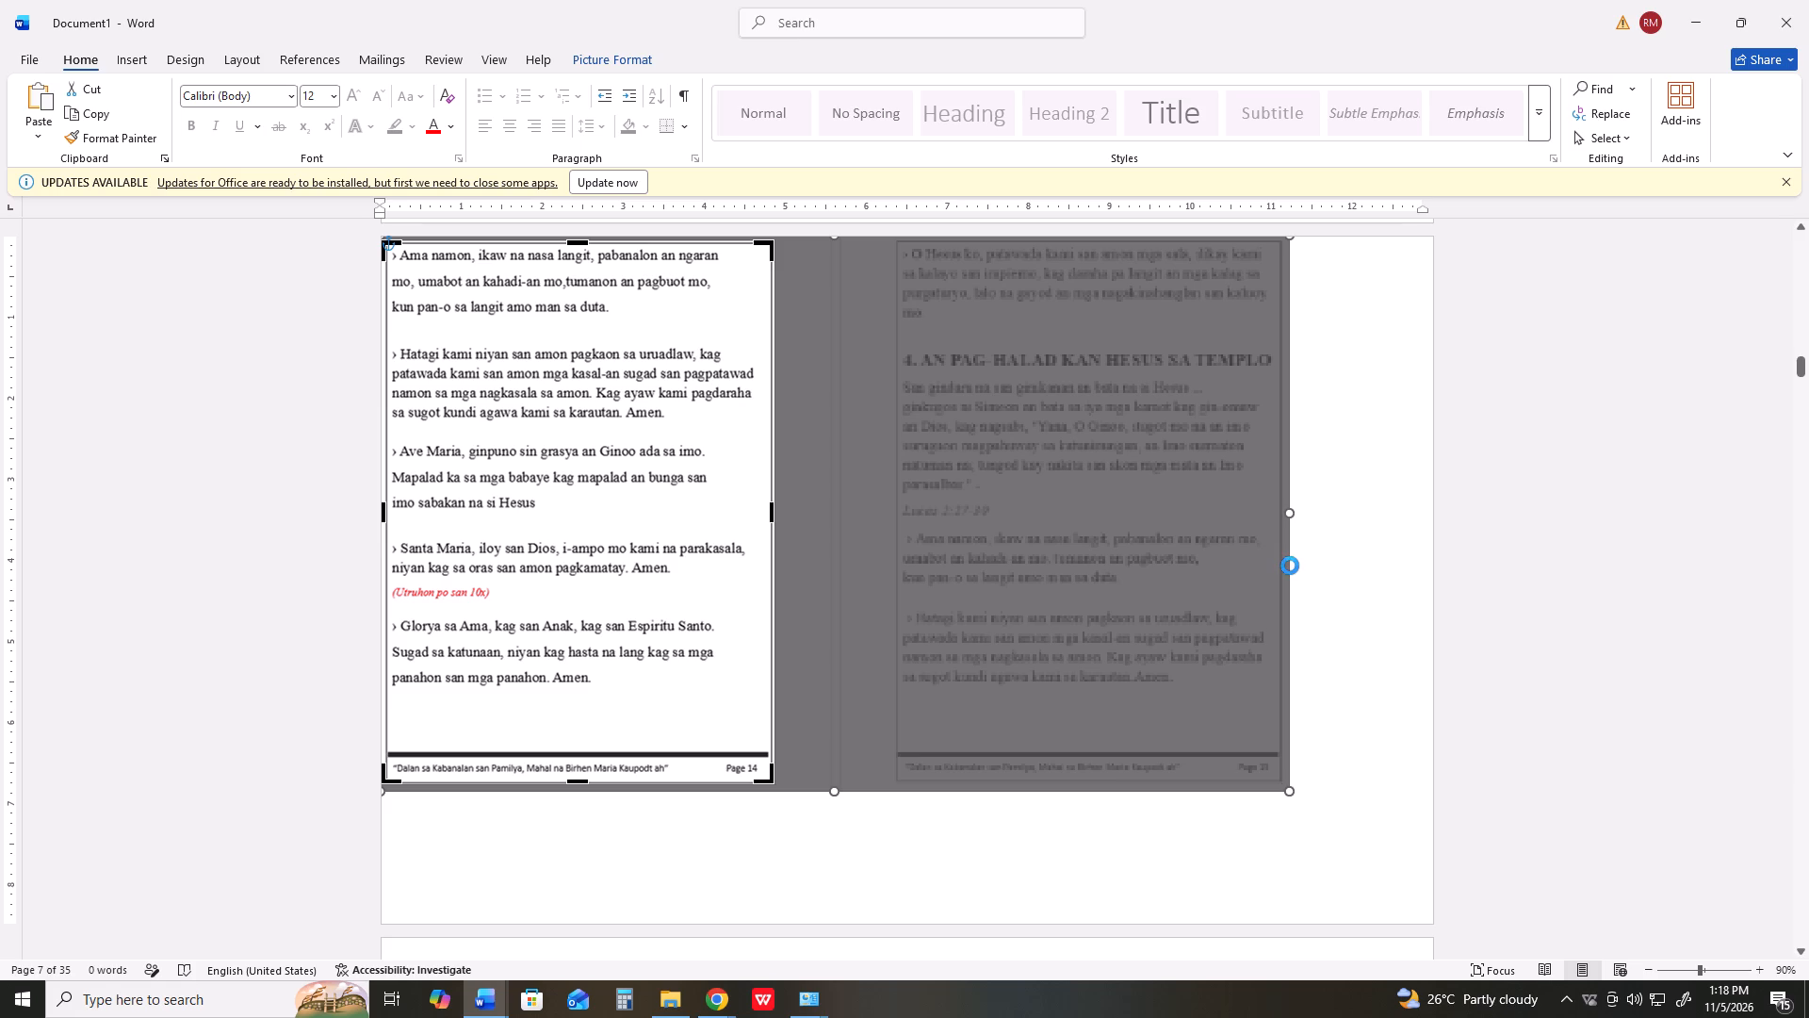
pyautogui.press('Return')
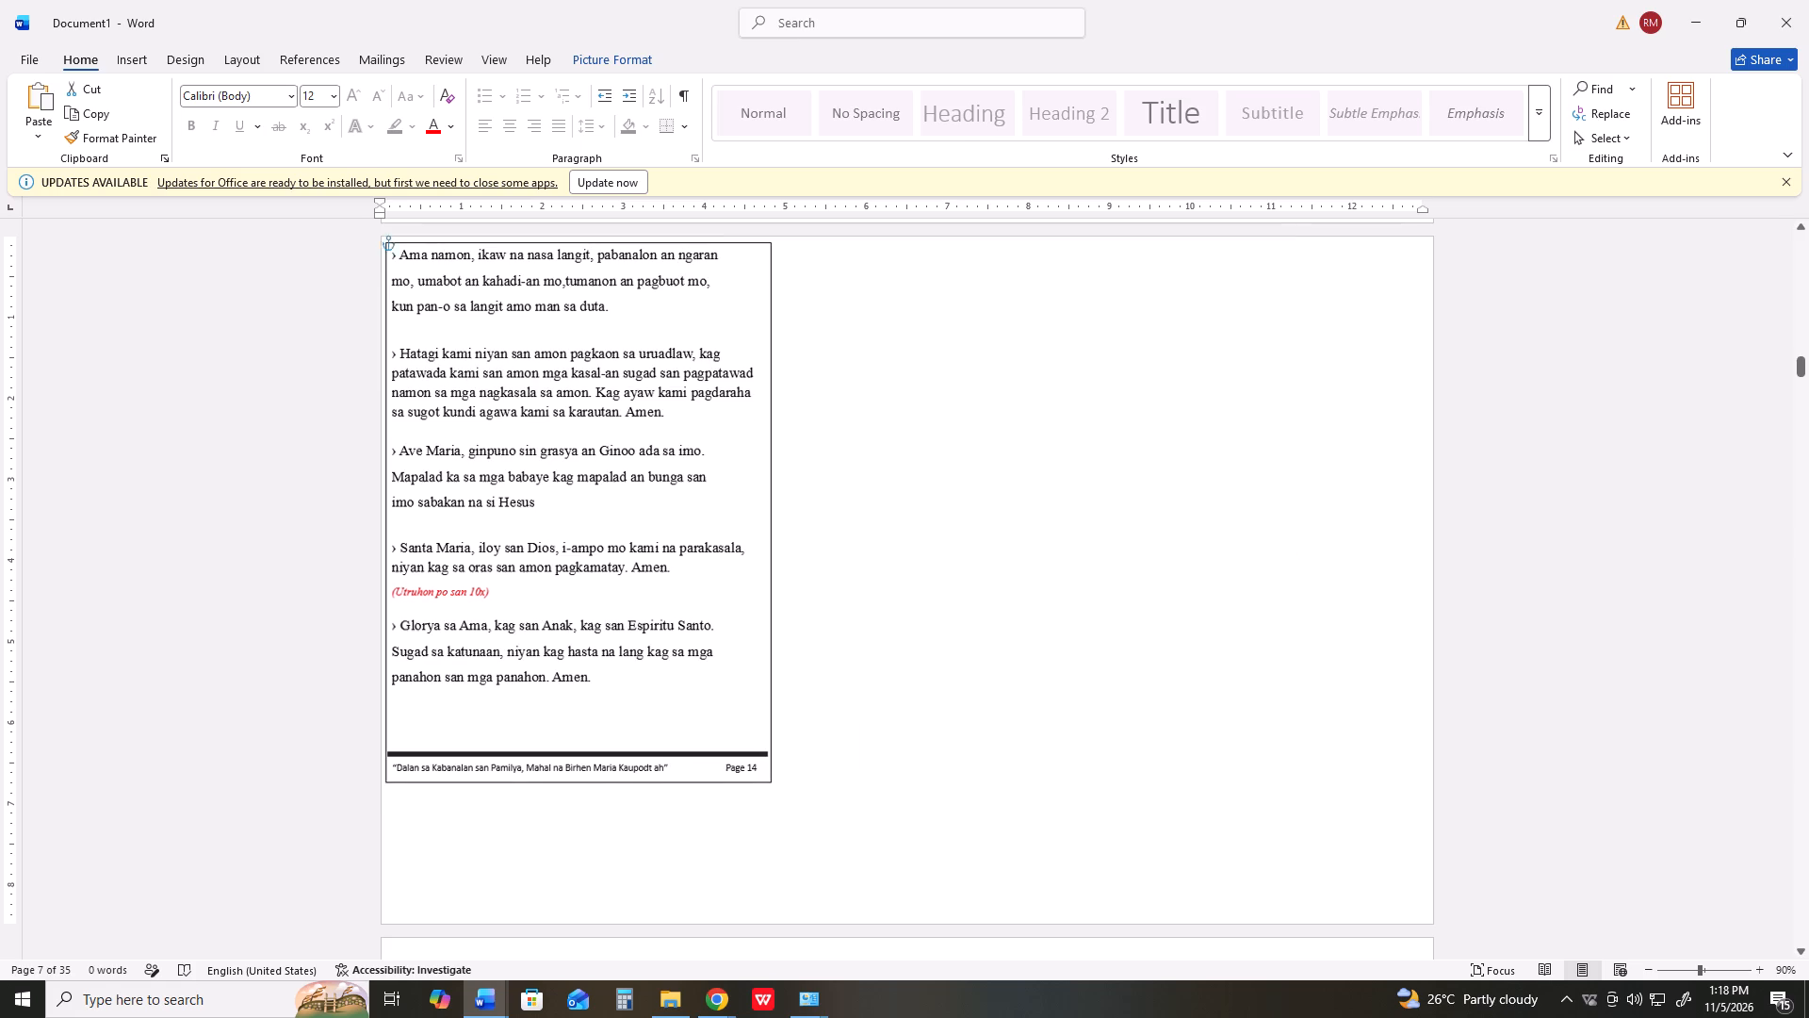
pyautogui.click(679, 560)
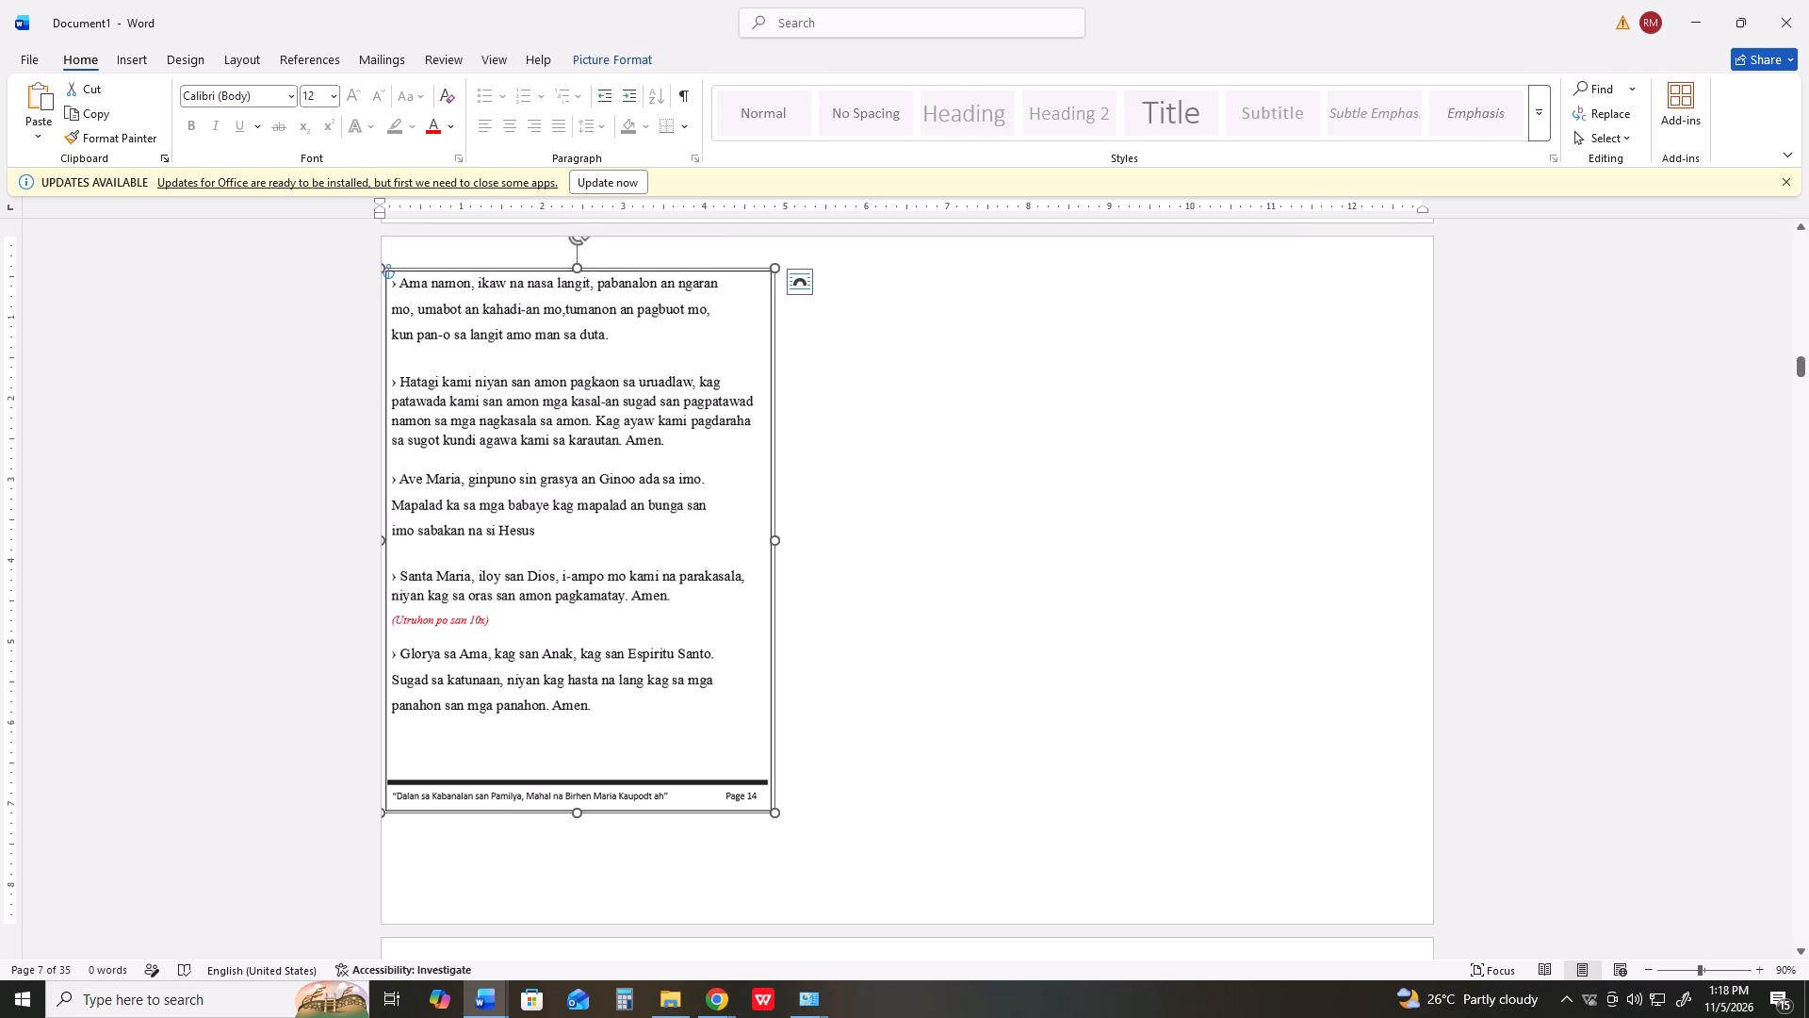
# Insert the scanned spread r14.png from the Downloads folder a second time on document page 7.
pyautogui.click(127, 64)
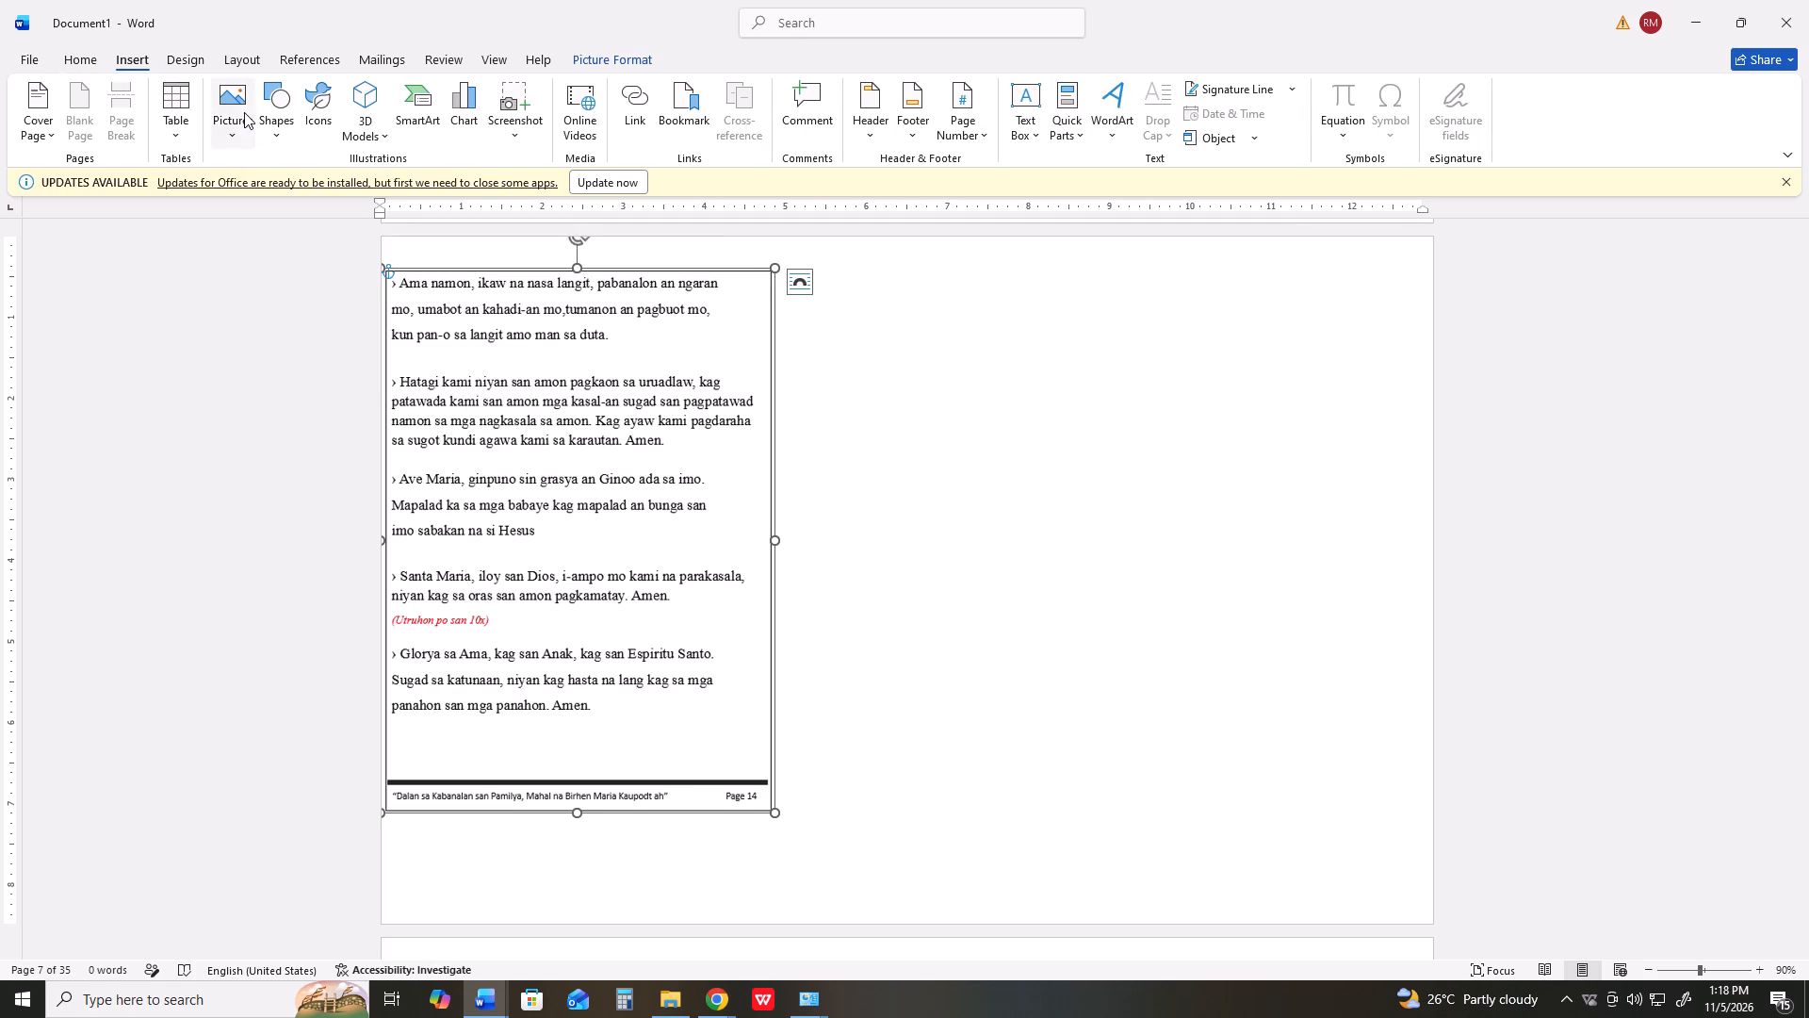
pyautogui.click(244, 112)
pyautogui.click(282, 186)
pyautogui.scroll(-4, 1196, 490)
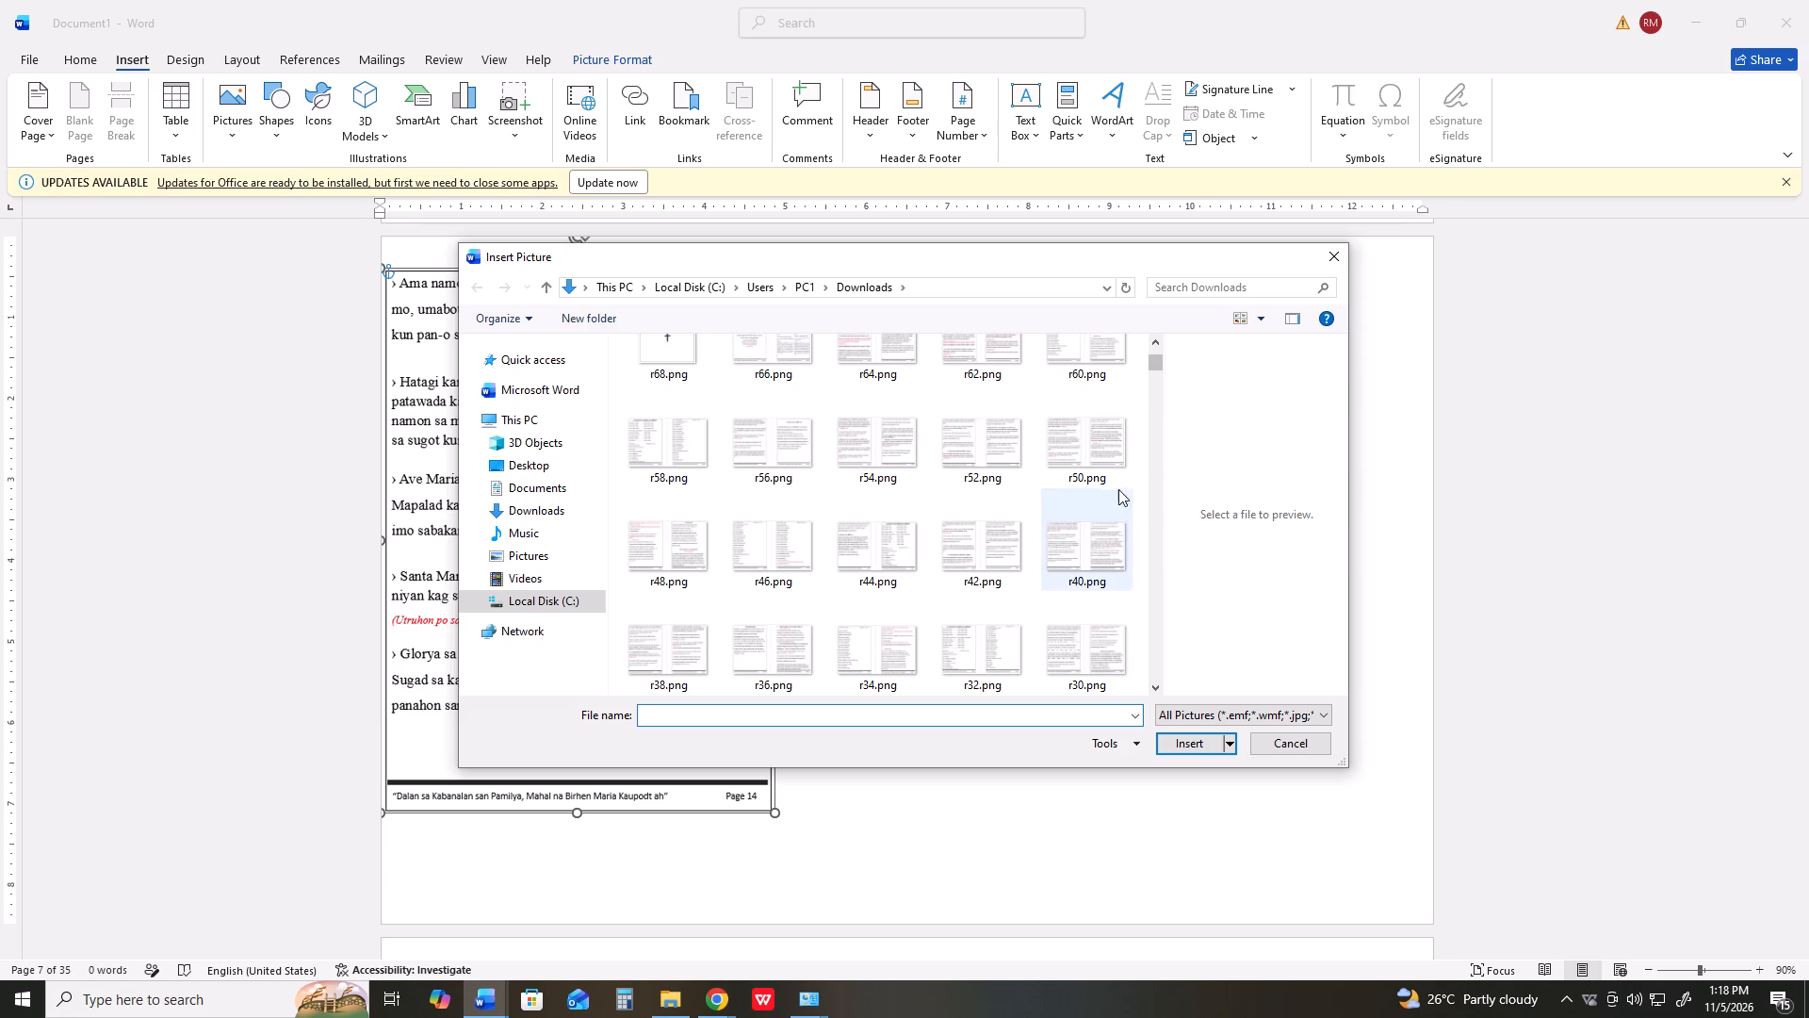
pyautogui.scroll(-4, 1013, 511)
pyautogui.doubleClick(797, 554)
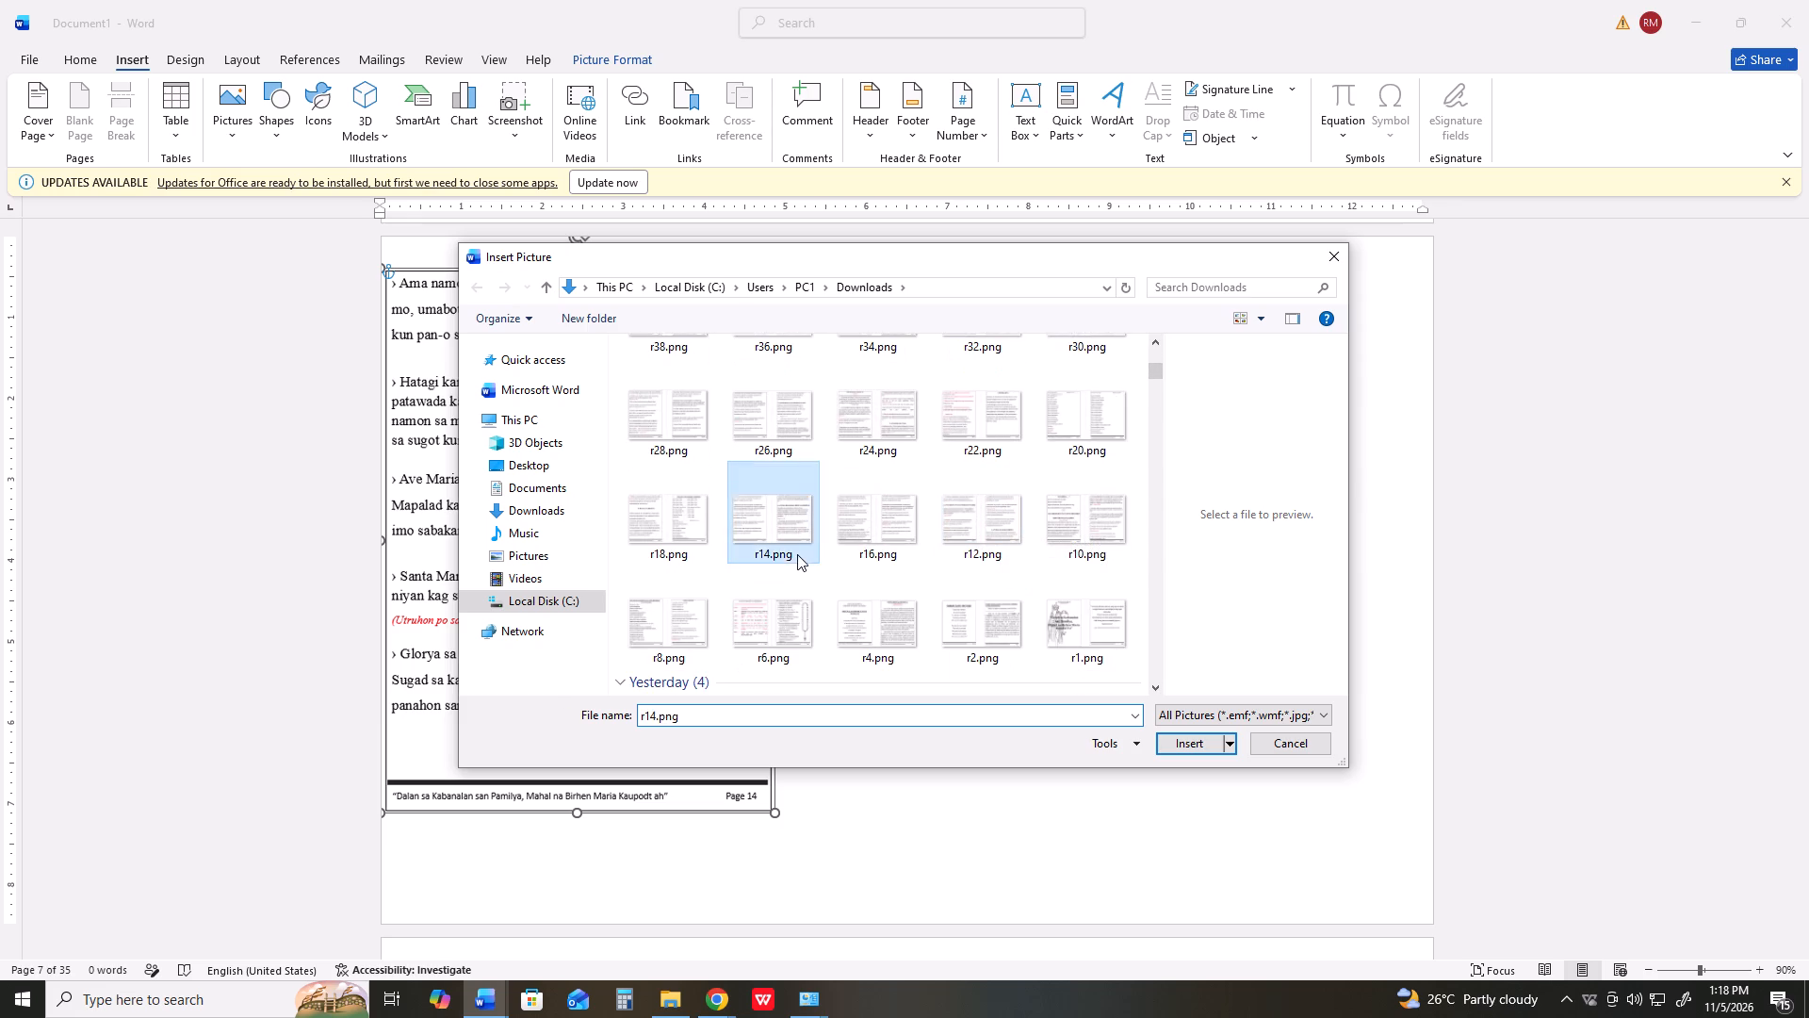
# Set the text wrapping of the second page 14–15 spread picture to In Front of Text.
pyautogui.click(1001, 547)
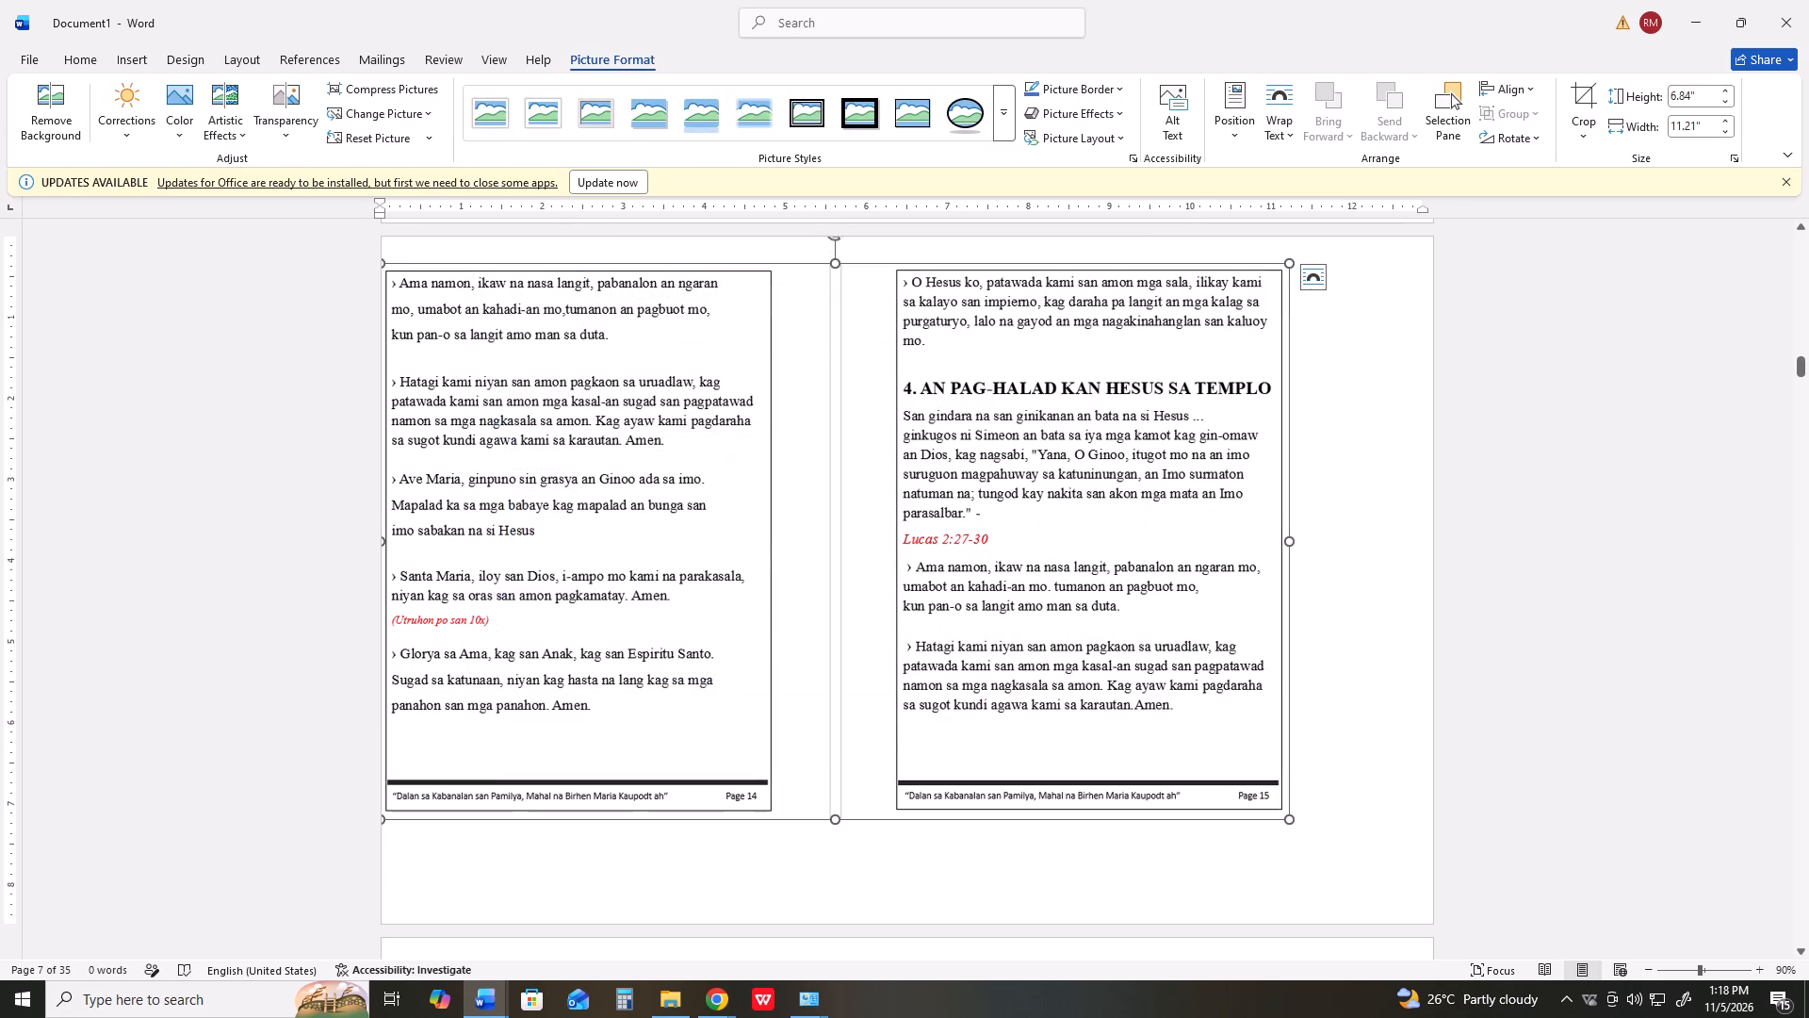
pyautogui.click(1311, 273)
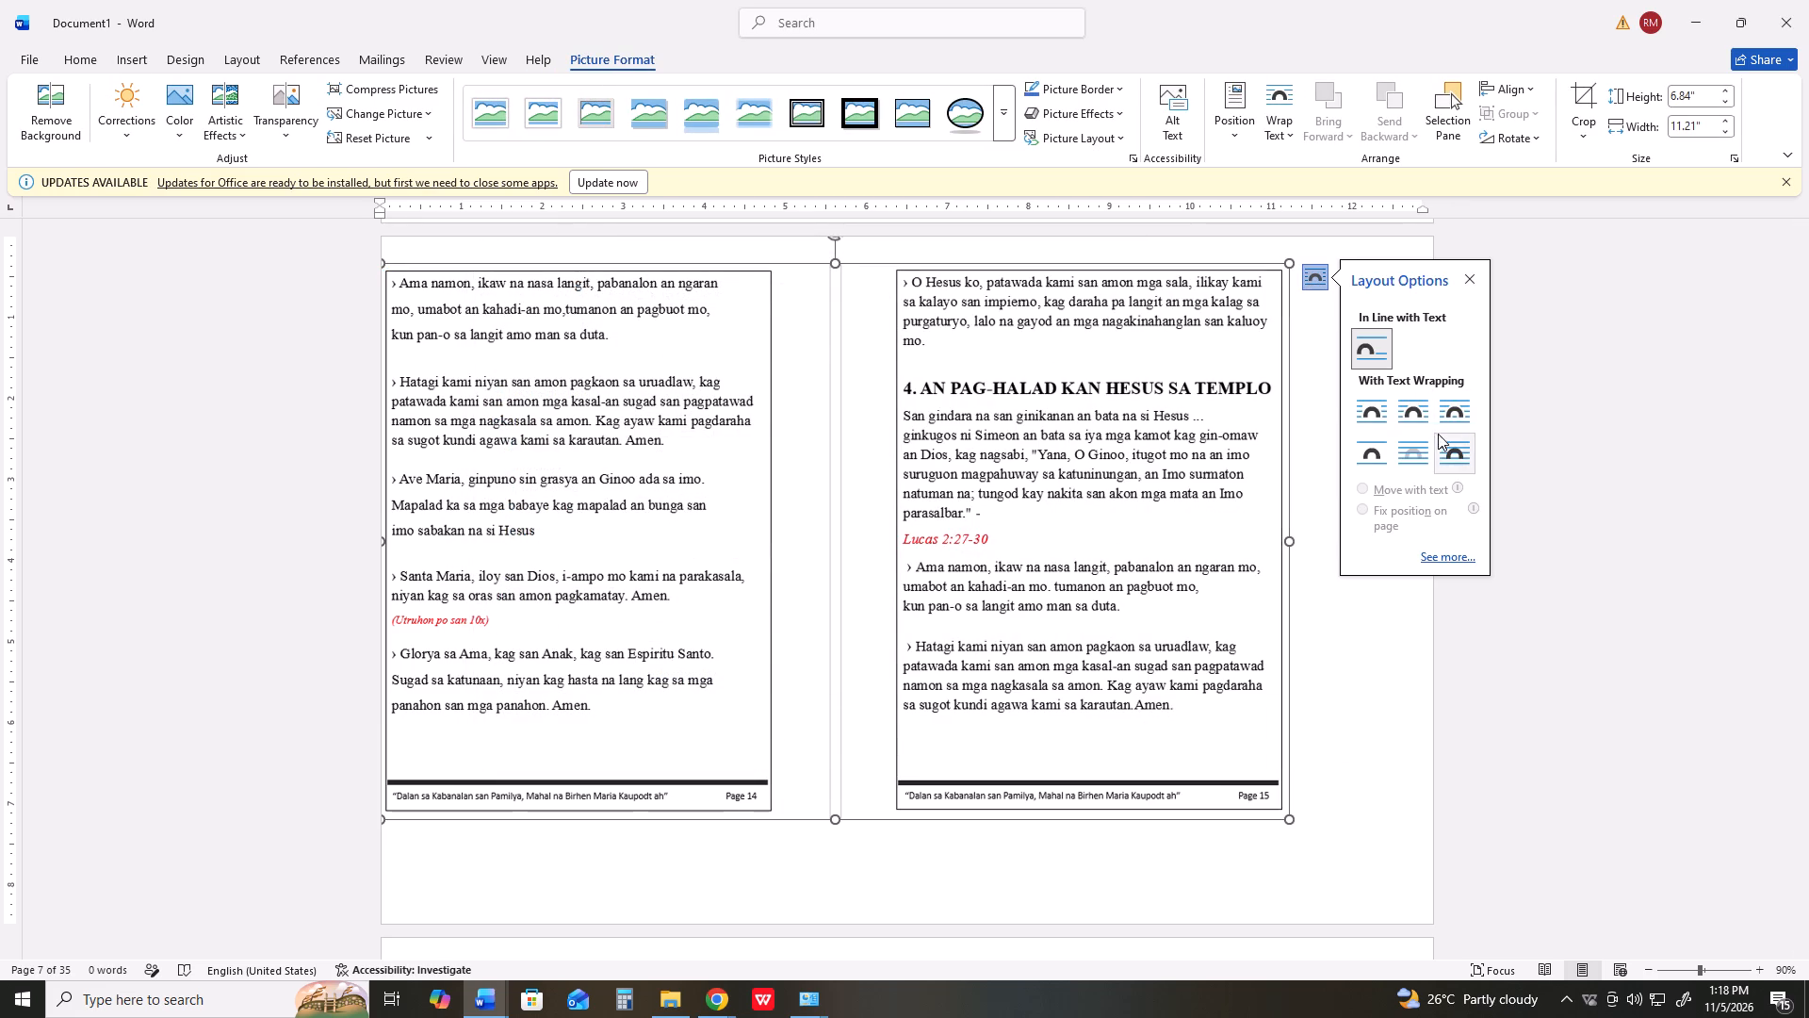
pyautogui.click(1446, 440)
pyautogui.click(1079, 430)
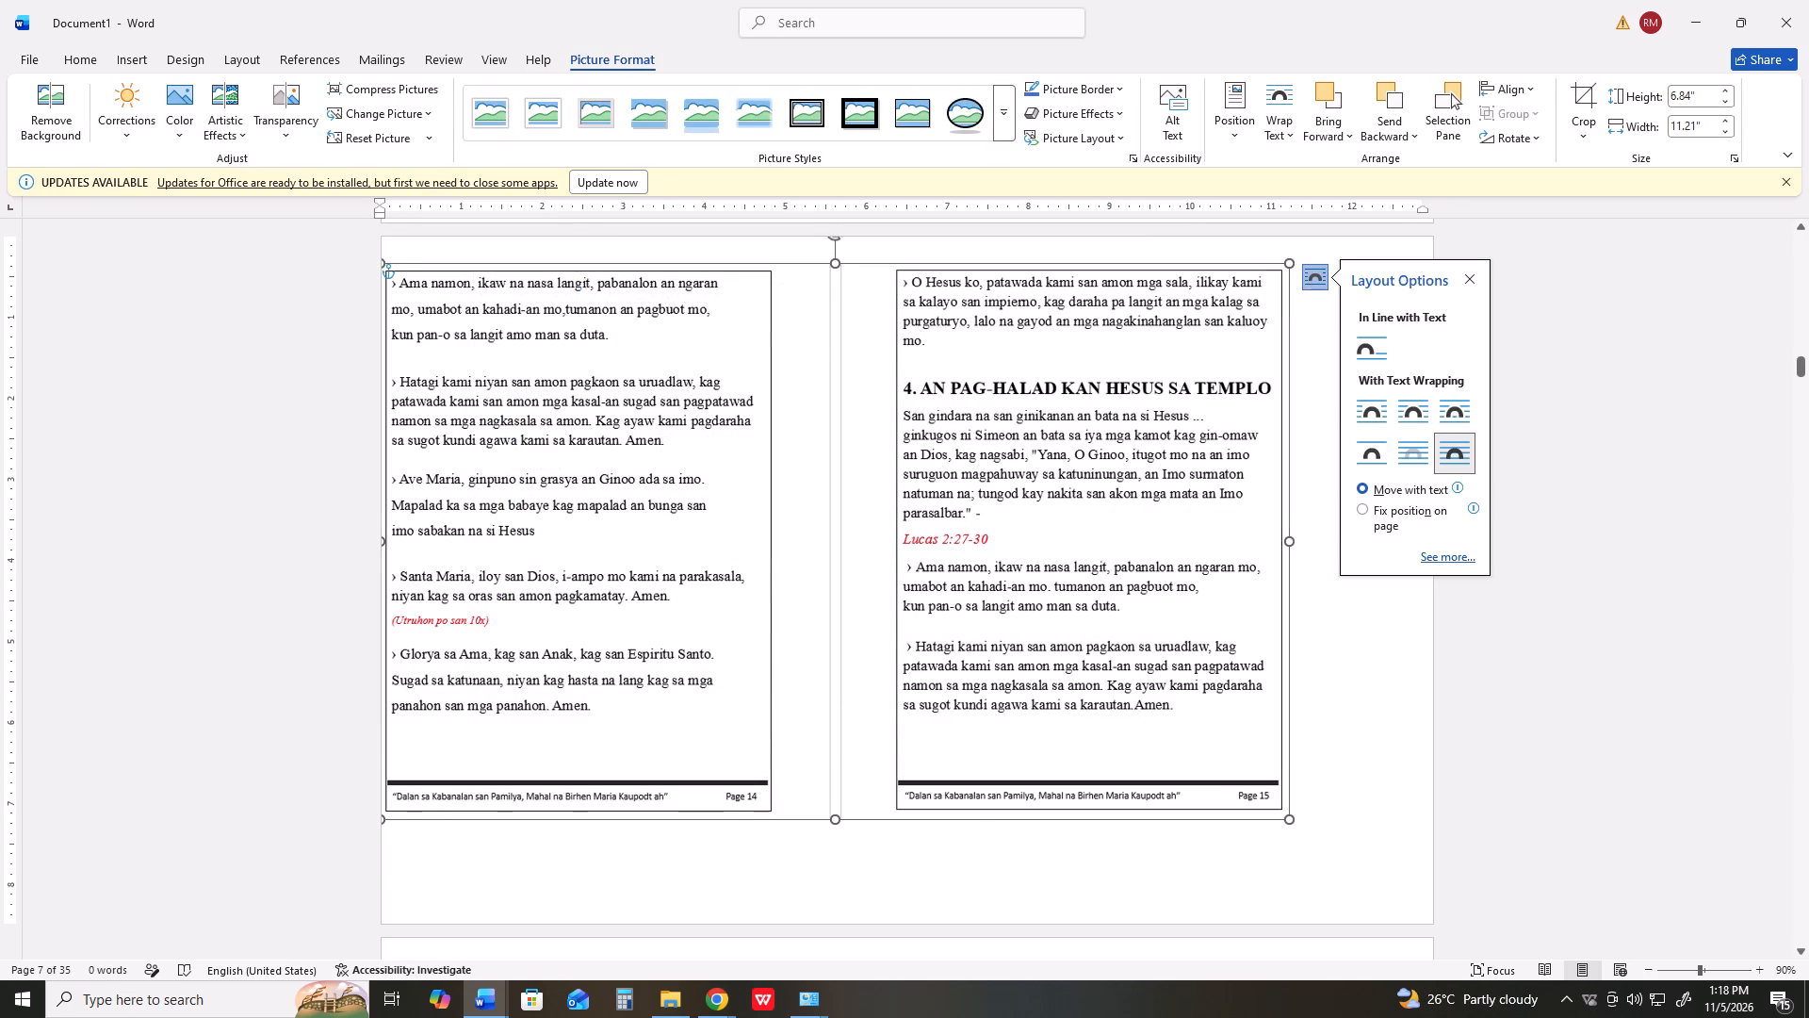
# Crop the second page 14–15 spread to the page 15 half, trimming away page 14 and the gutter close to page 15's border.
pyautogui.rightClick(936, 430)
pyautogui.rightClick(936, 430)
pyautogui.click(1001, 383)
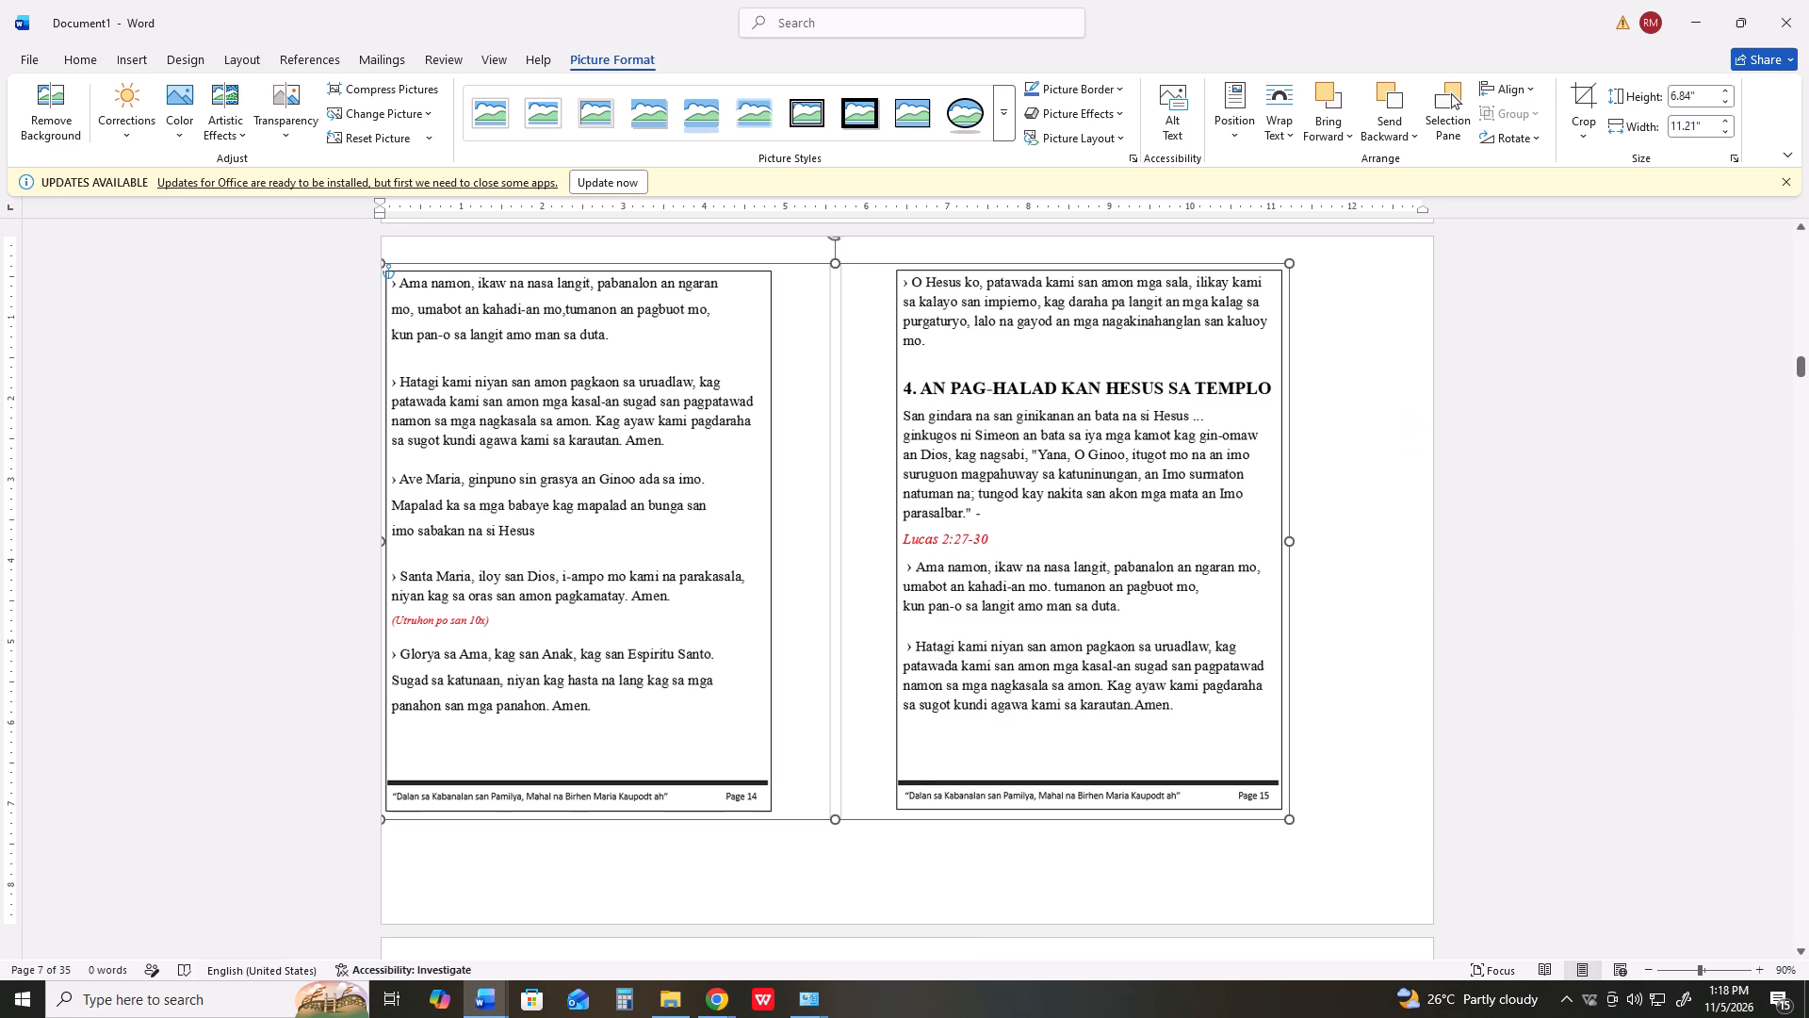
pyautogui.moveTo(382, 538); pyautogui.dragTo(510, 538)
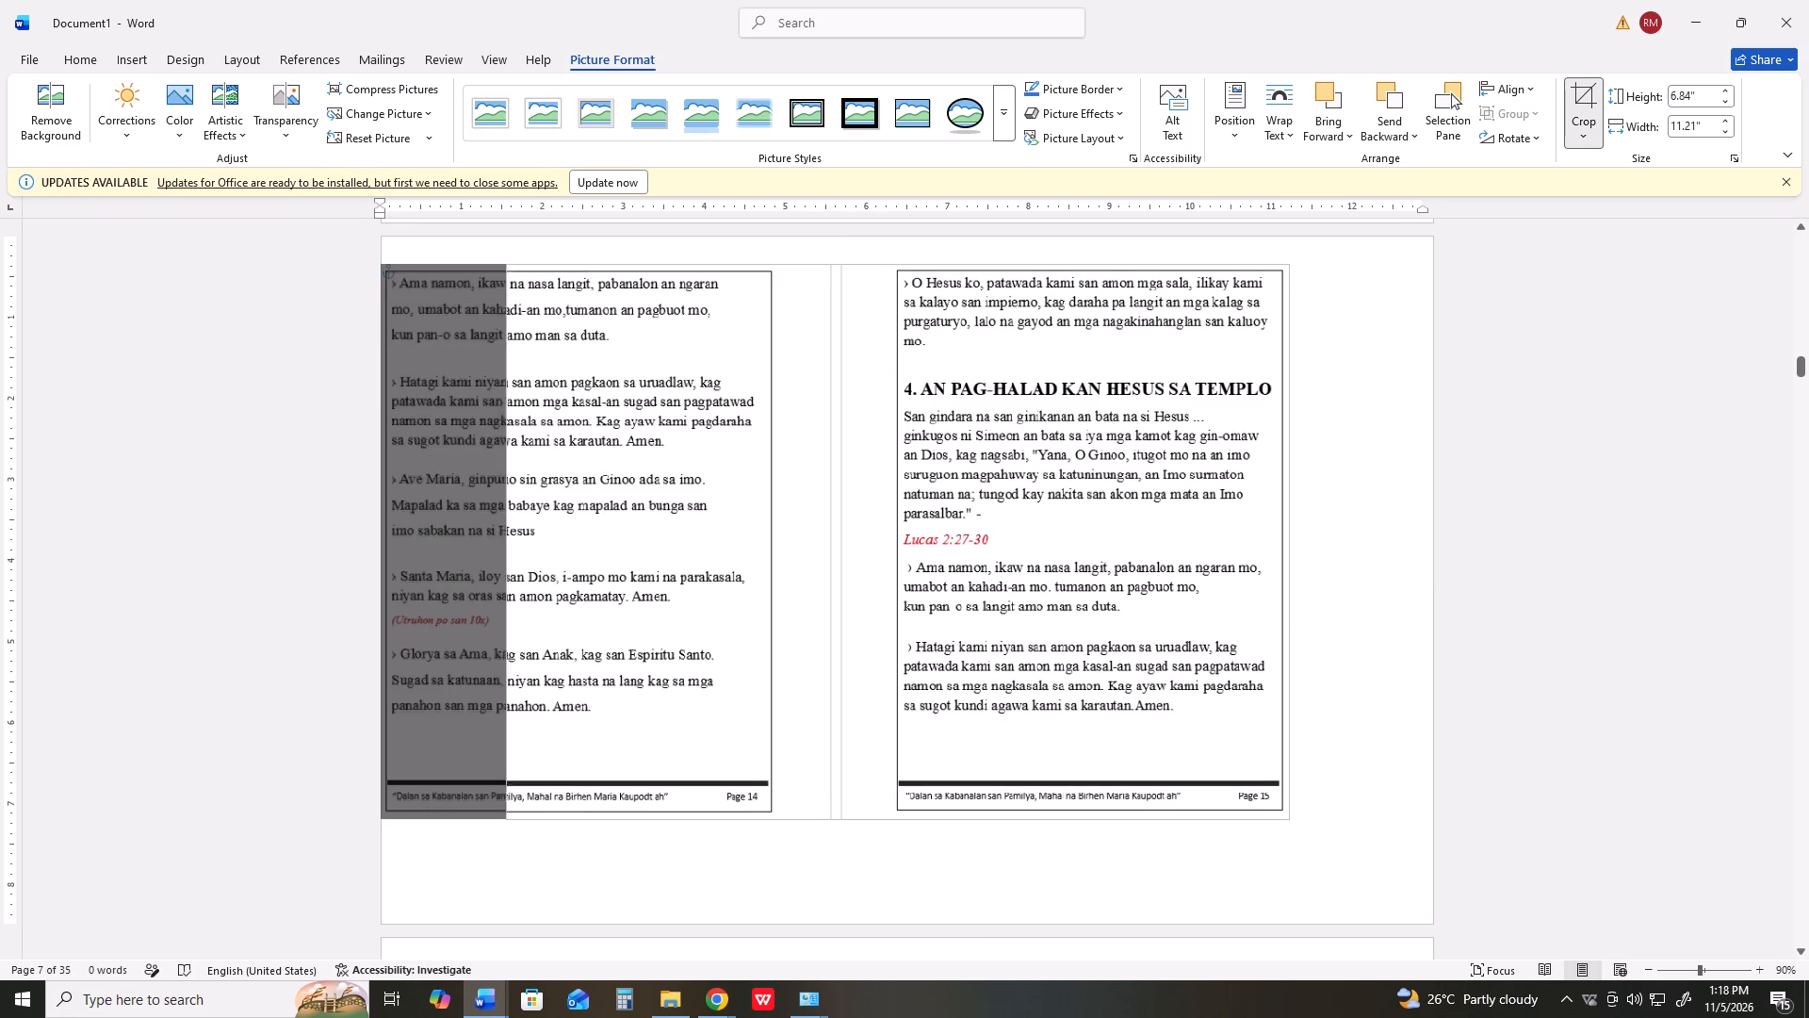
pyautogui.moveTo(510, 538); pyautogui.dragTo(836, 520)
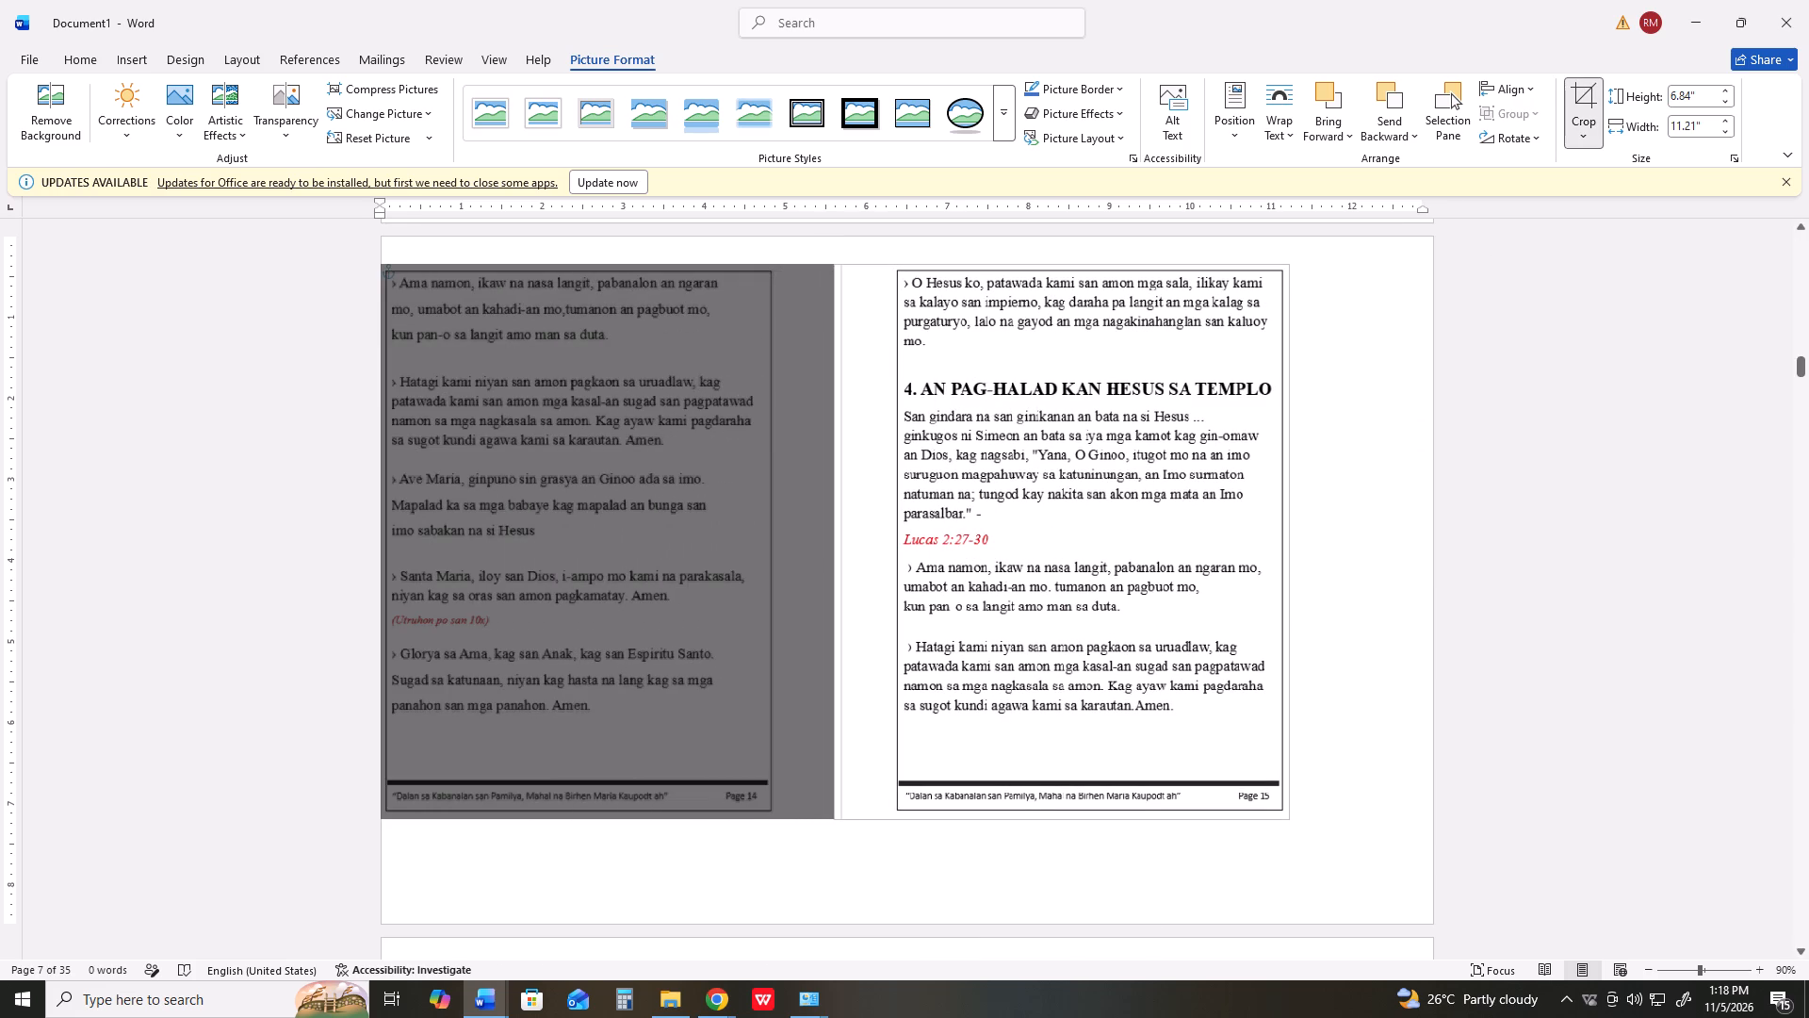
pyautogui.moveTo(836, 520); pyautogui.dragTo(873, 523)
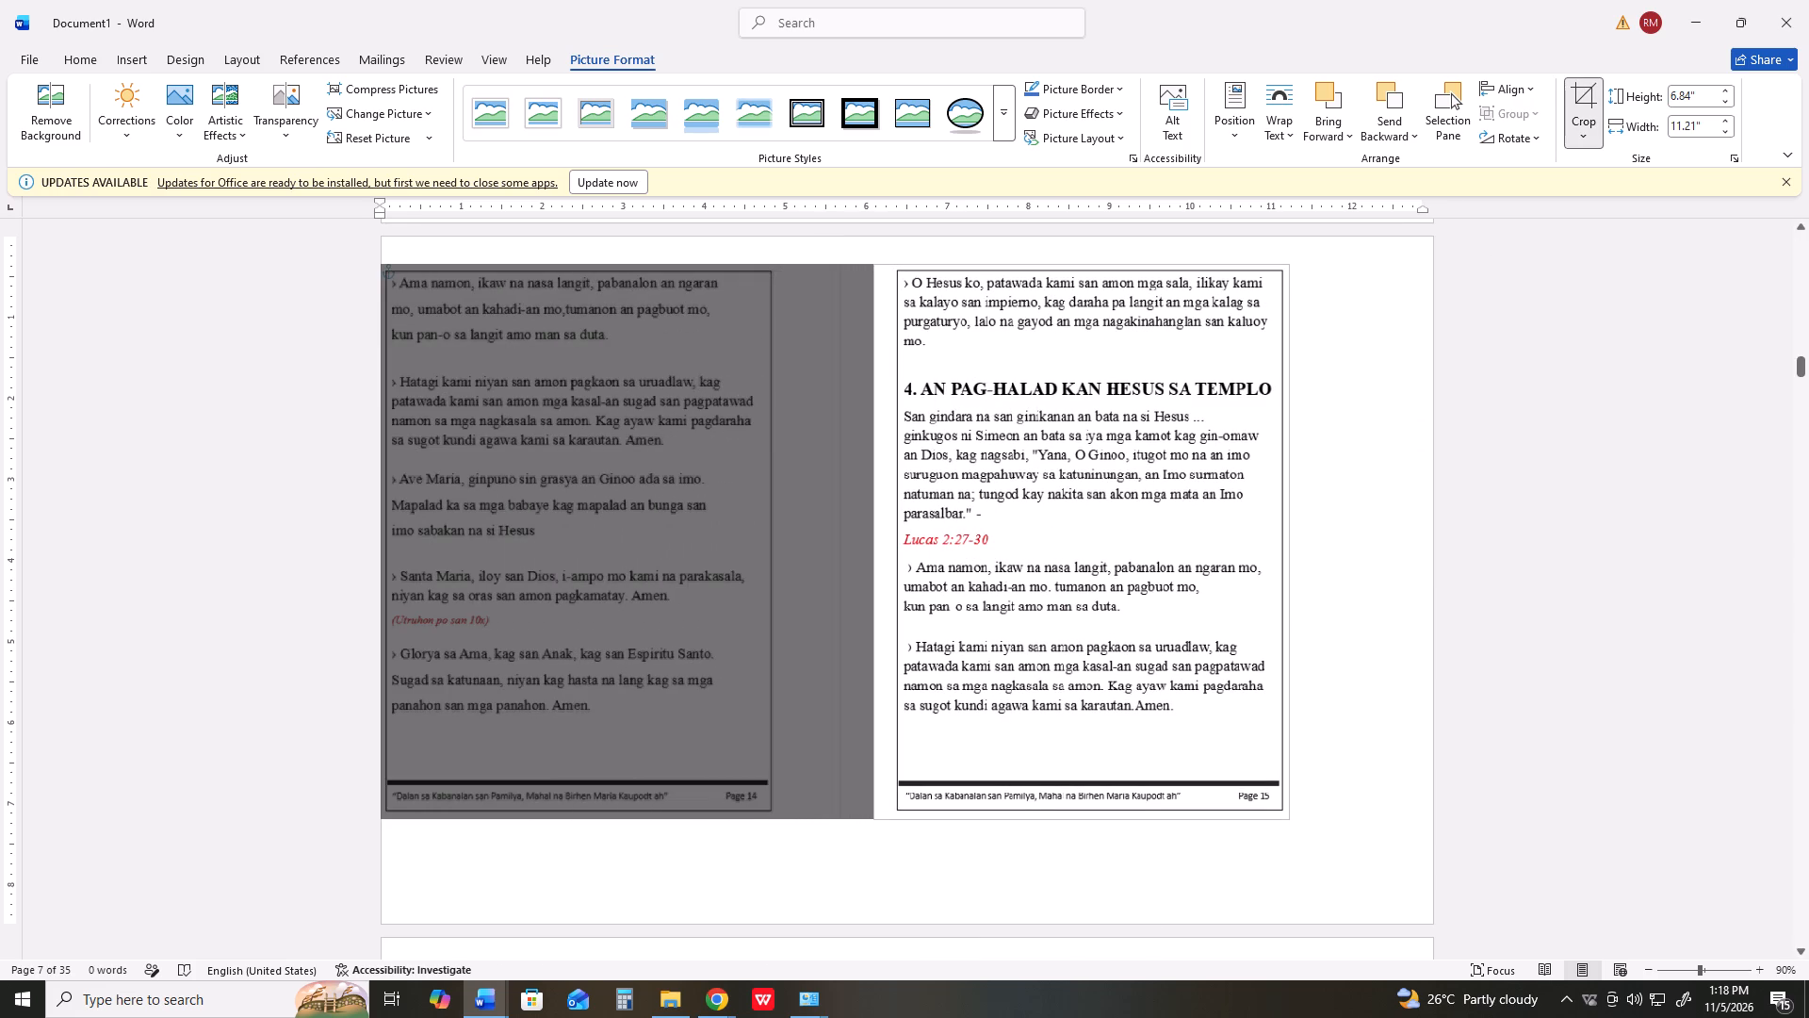
pyautogui.moveTo(873, 523); pyautogui.dragTo(891, 526)
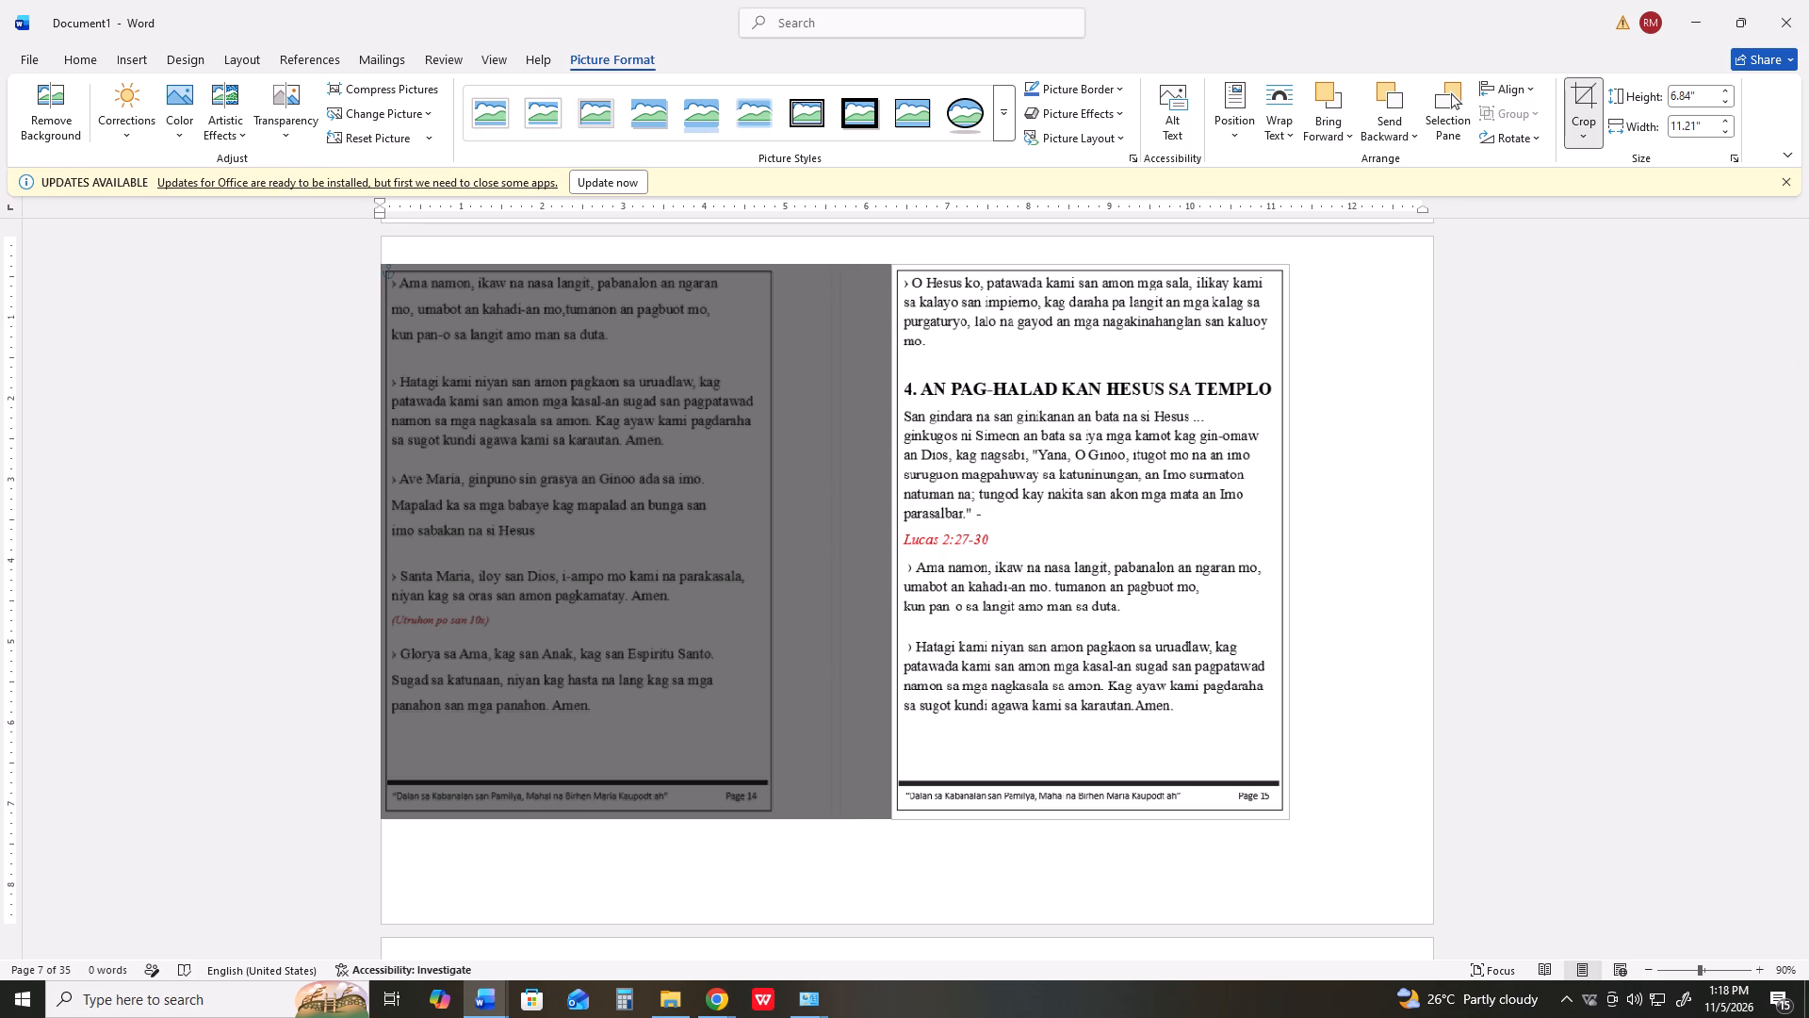
pyautogui.moveTo(891, 526); pyautogui.dragTo(893, 527)
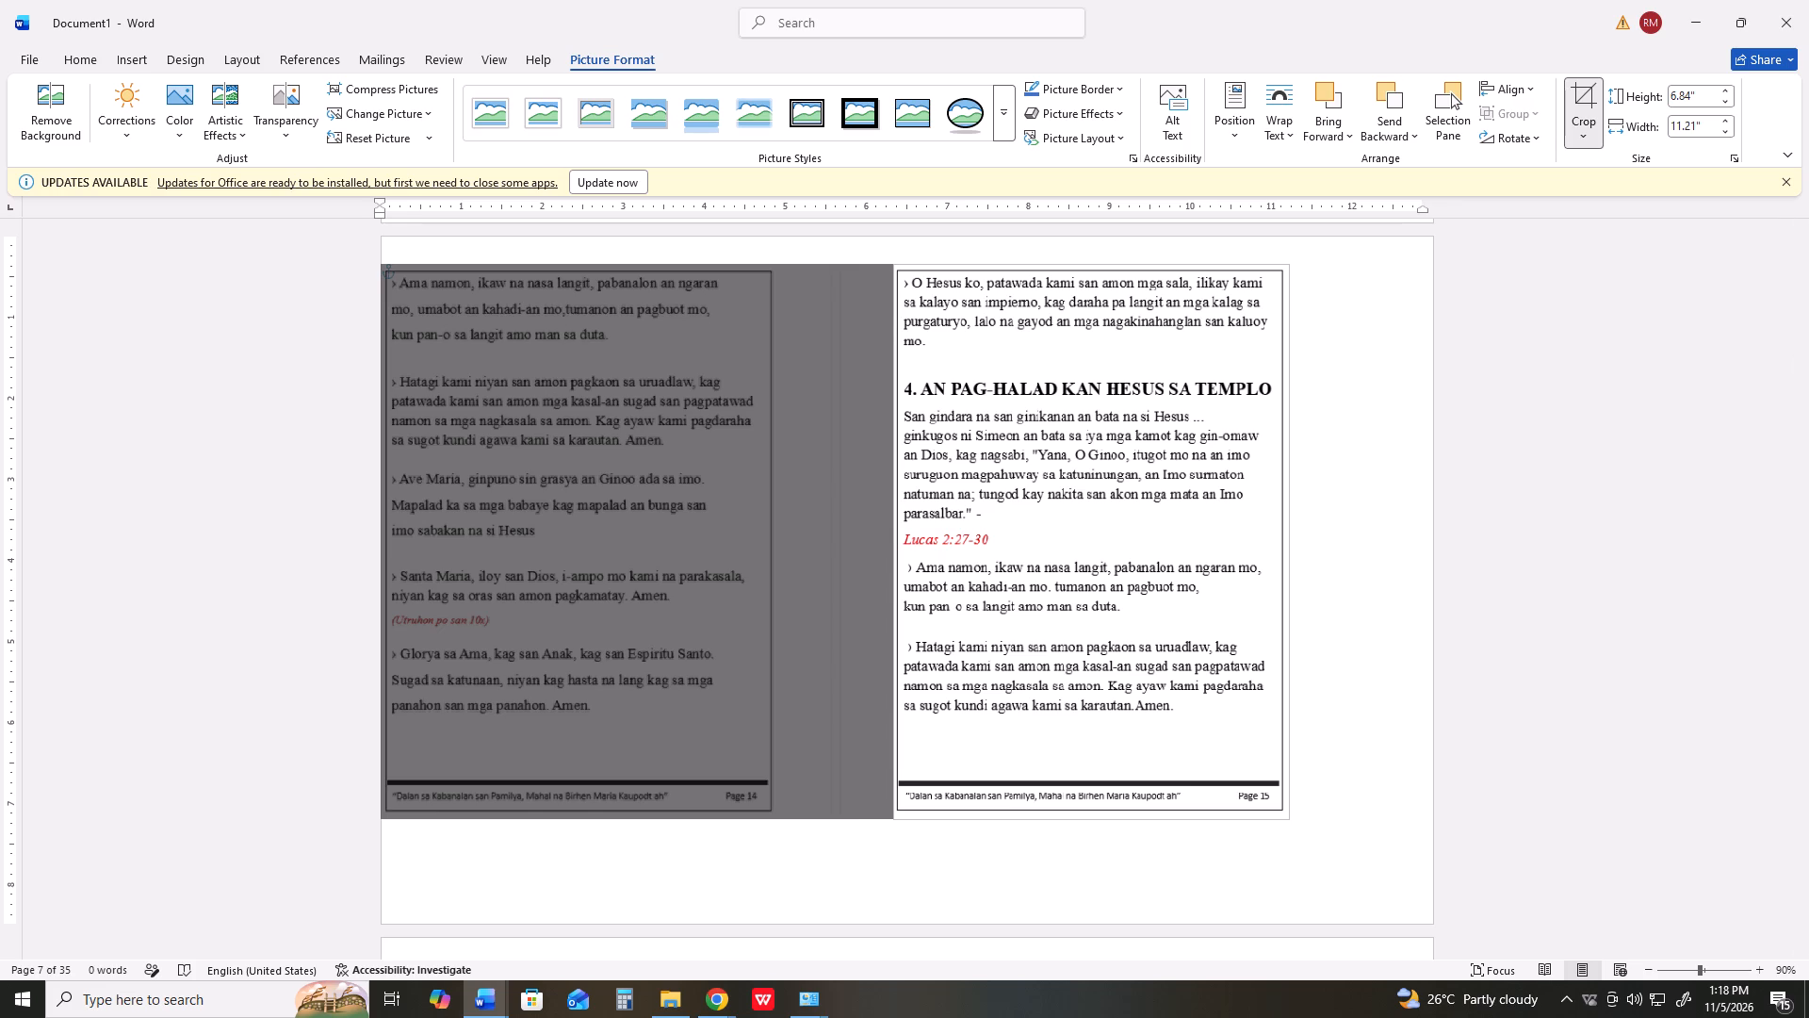
pyautogui.moveTo(893, 527); pyautogui.dragTo(894, 528)
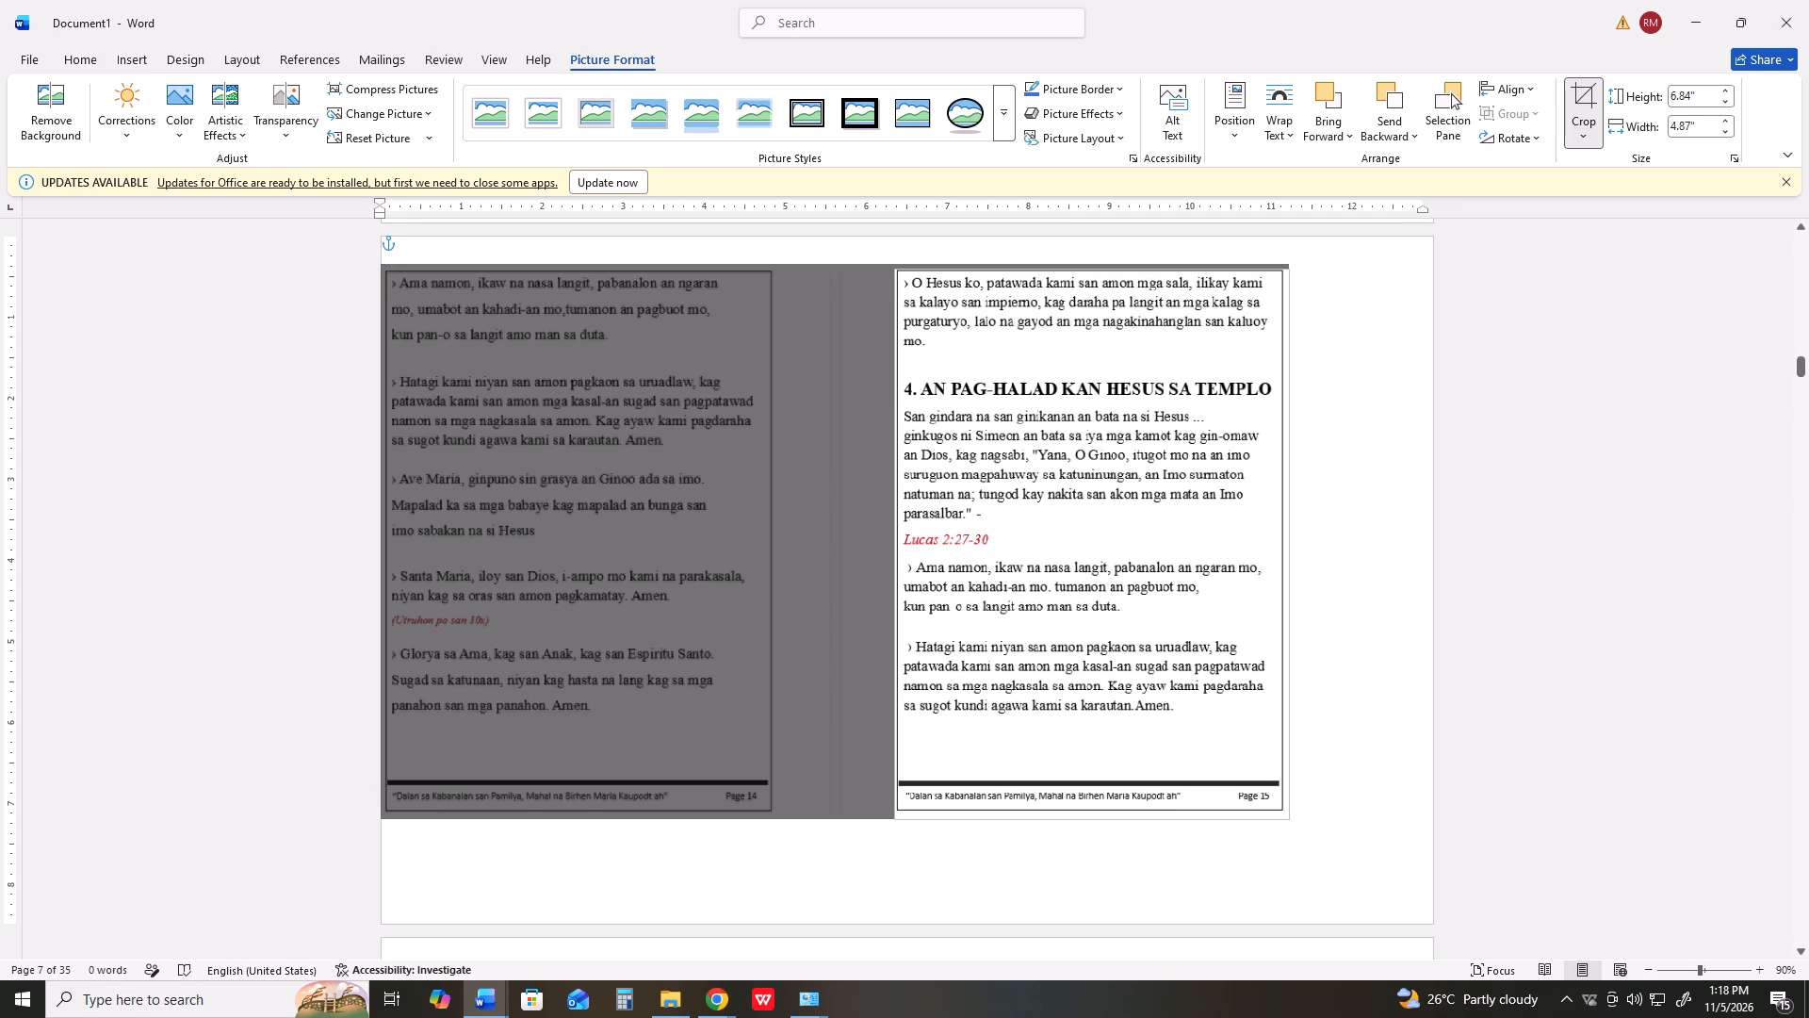
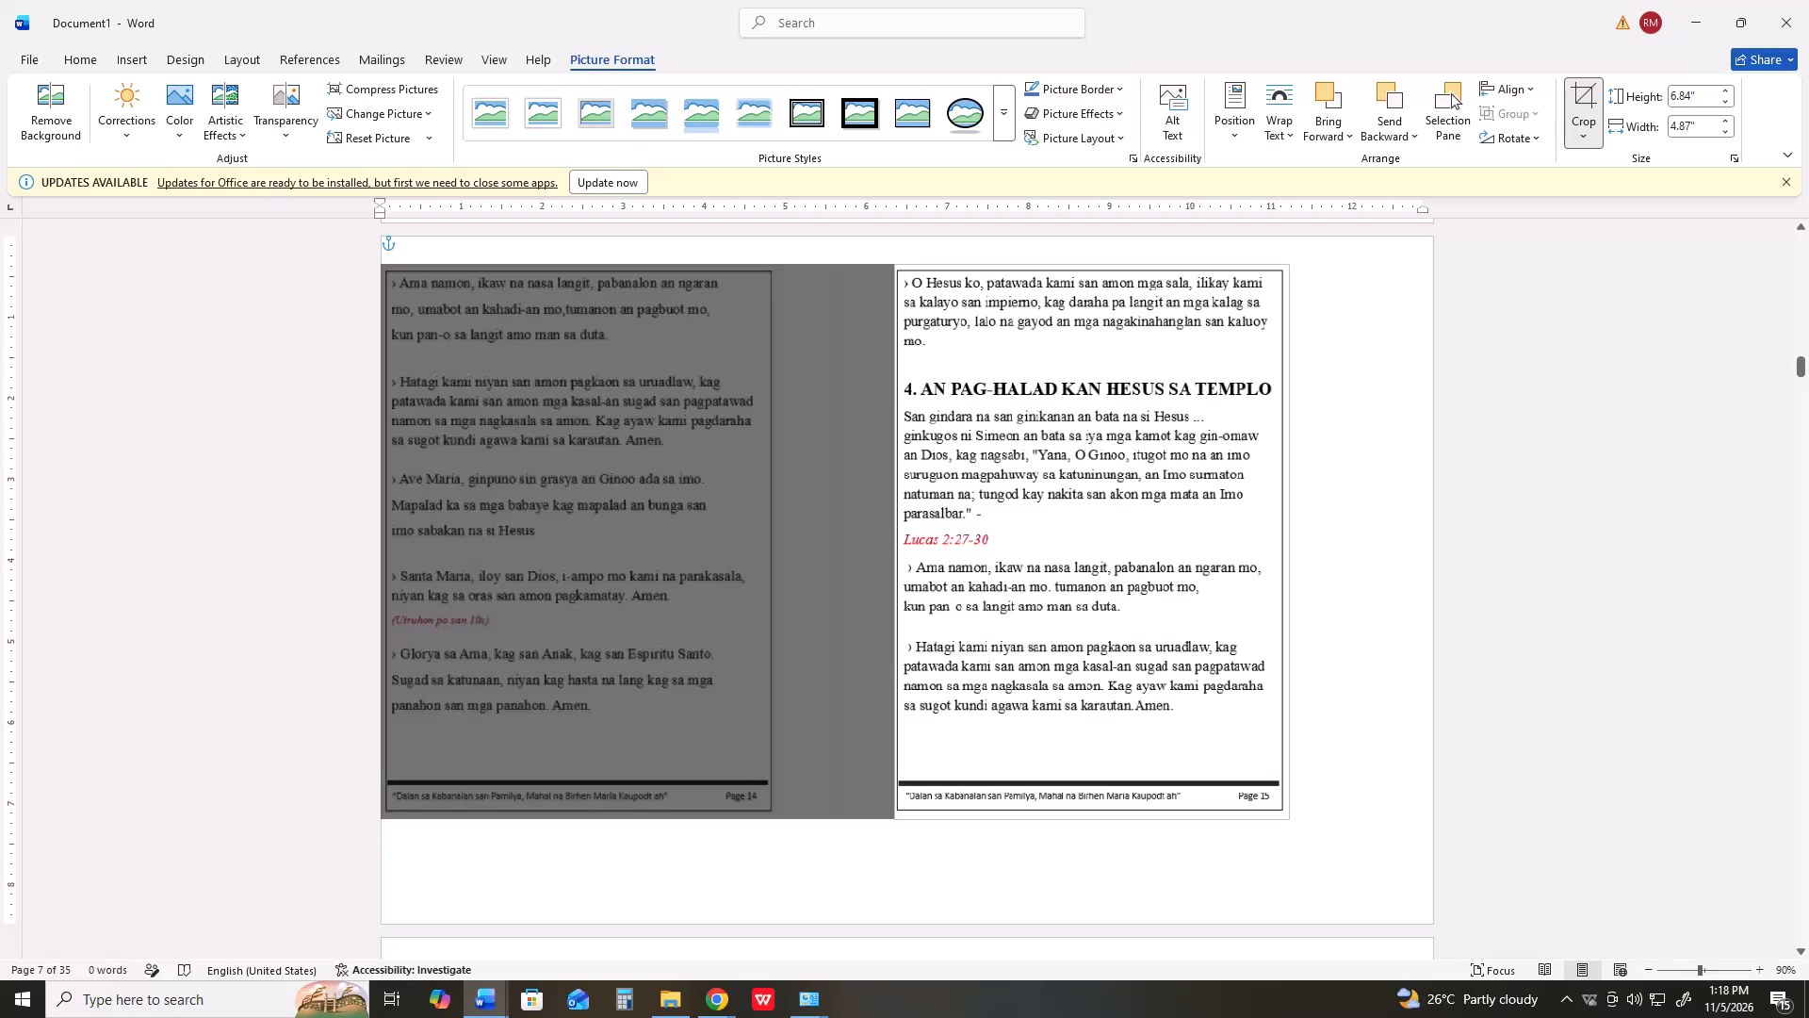
# Trim the bottom of the page 15 picture's crop closer to its border, to about 6.77" high, and apply the crop.
pyautogui.click(1093, 817)
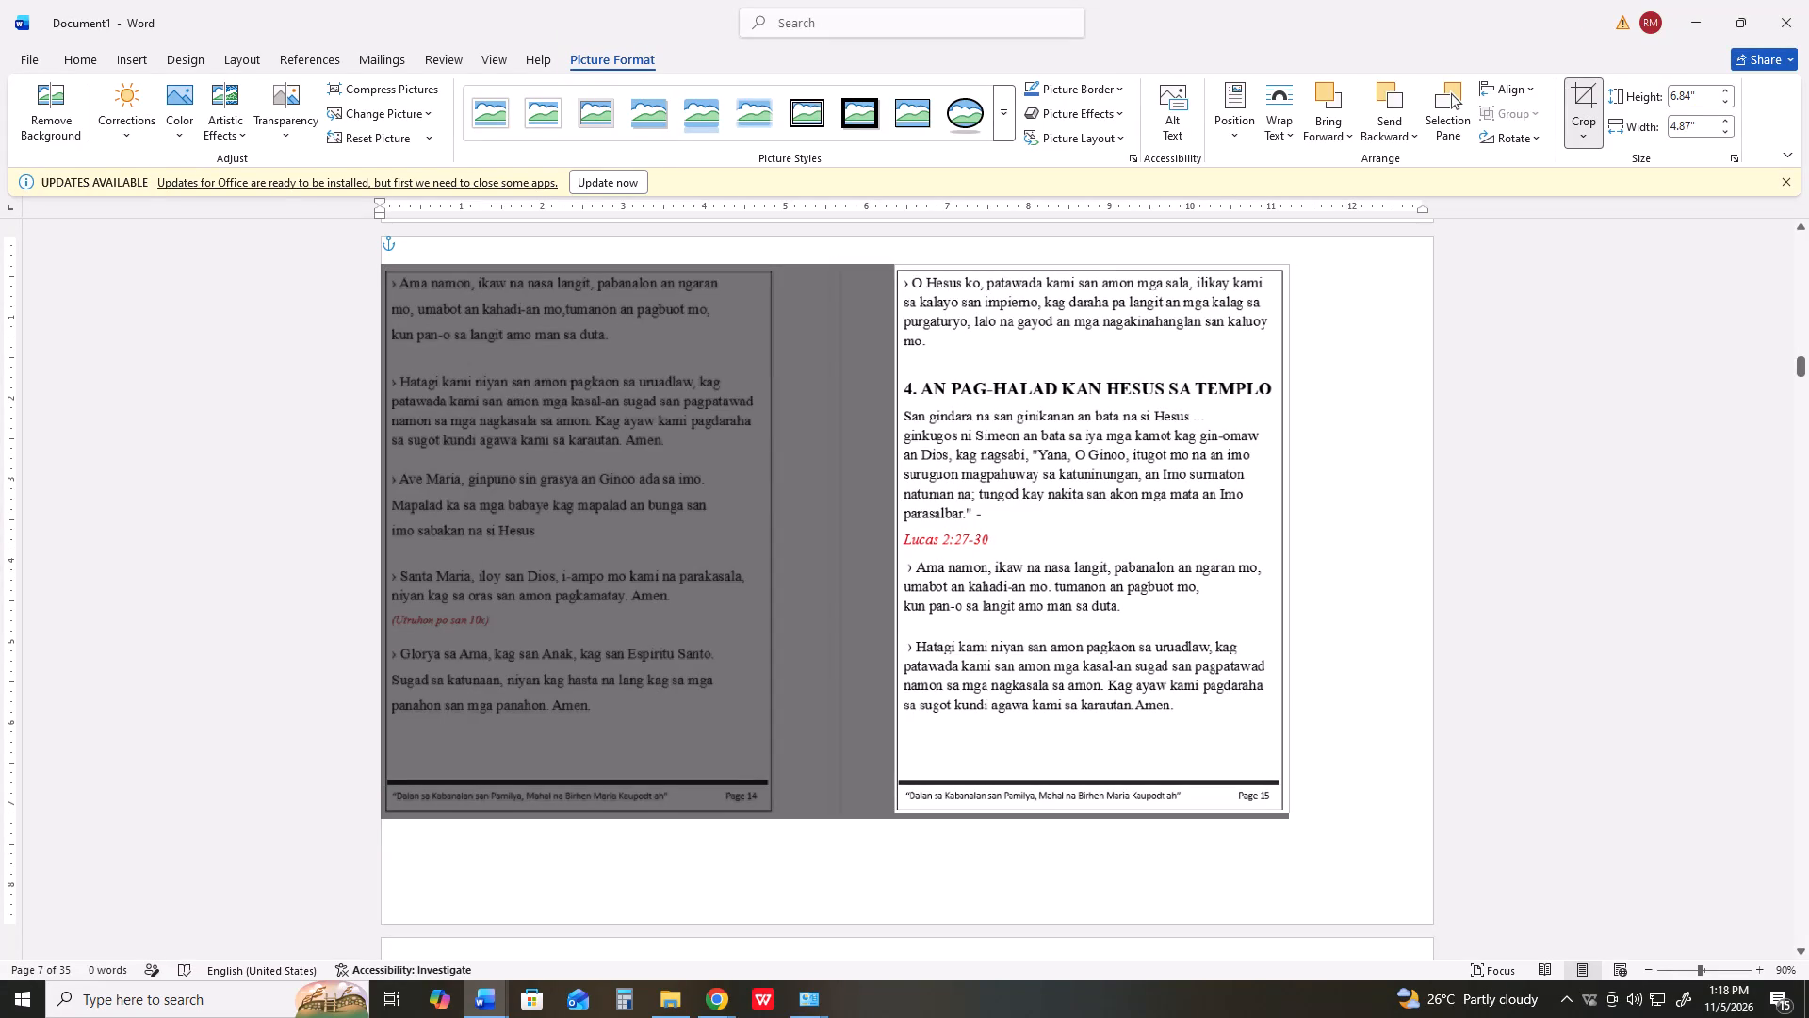
pyautogui.click(1285, 540)
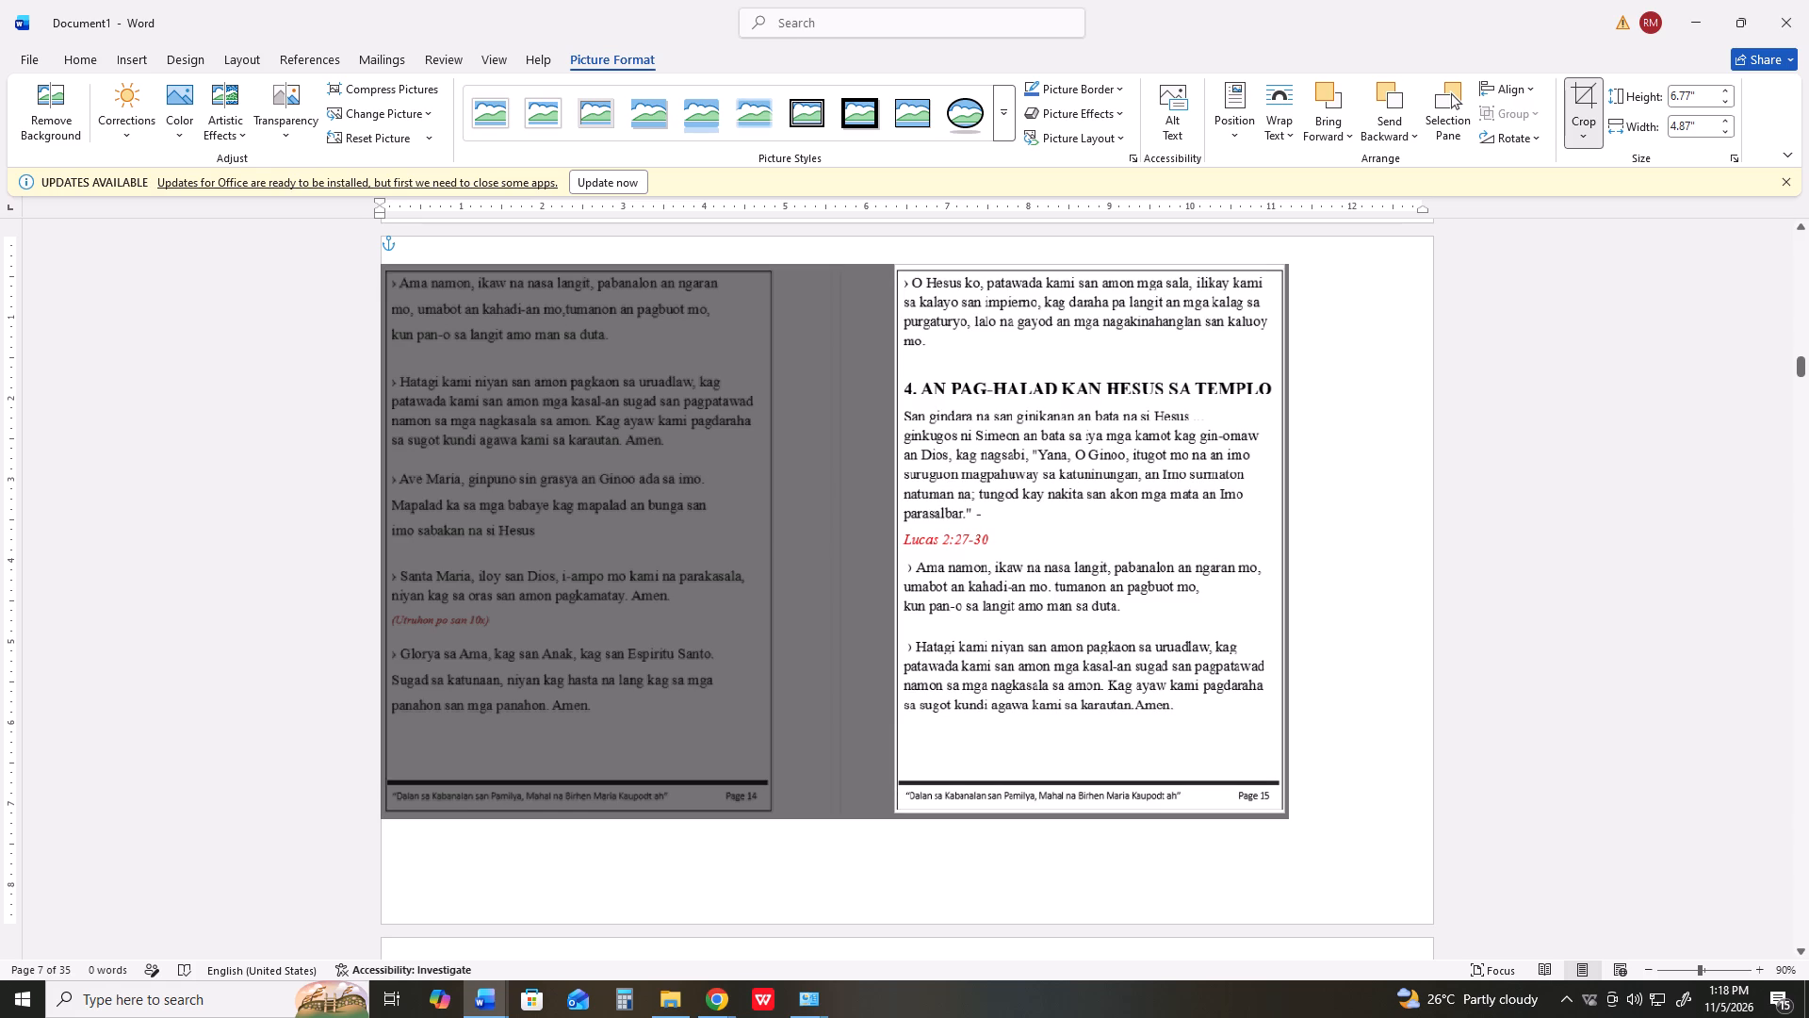
pyautogui.click(1341, 552)
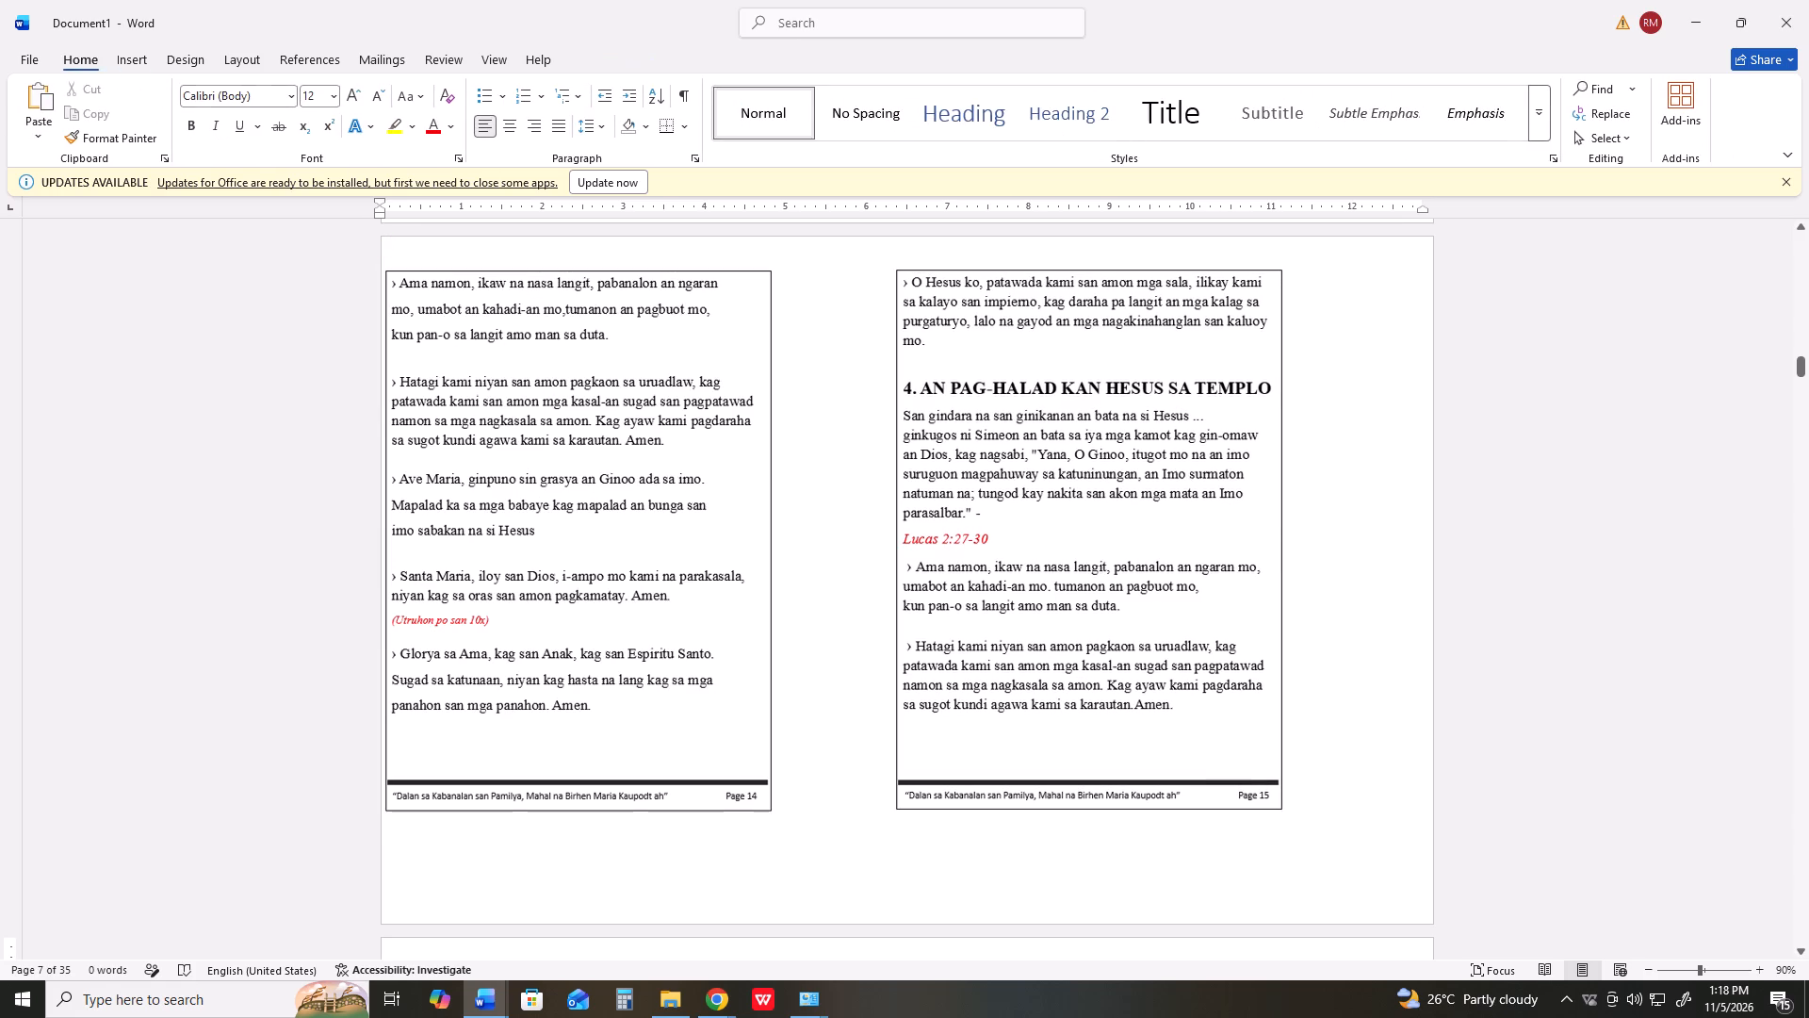
# Move the page 14 picture into the top-left corner of document page 7, just inside the page edges.
pyautogui.click(674, 497)
pyautogui.moveTo(673, 498); pyautogui.dragTo(701, 482)
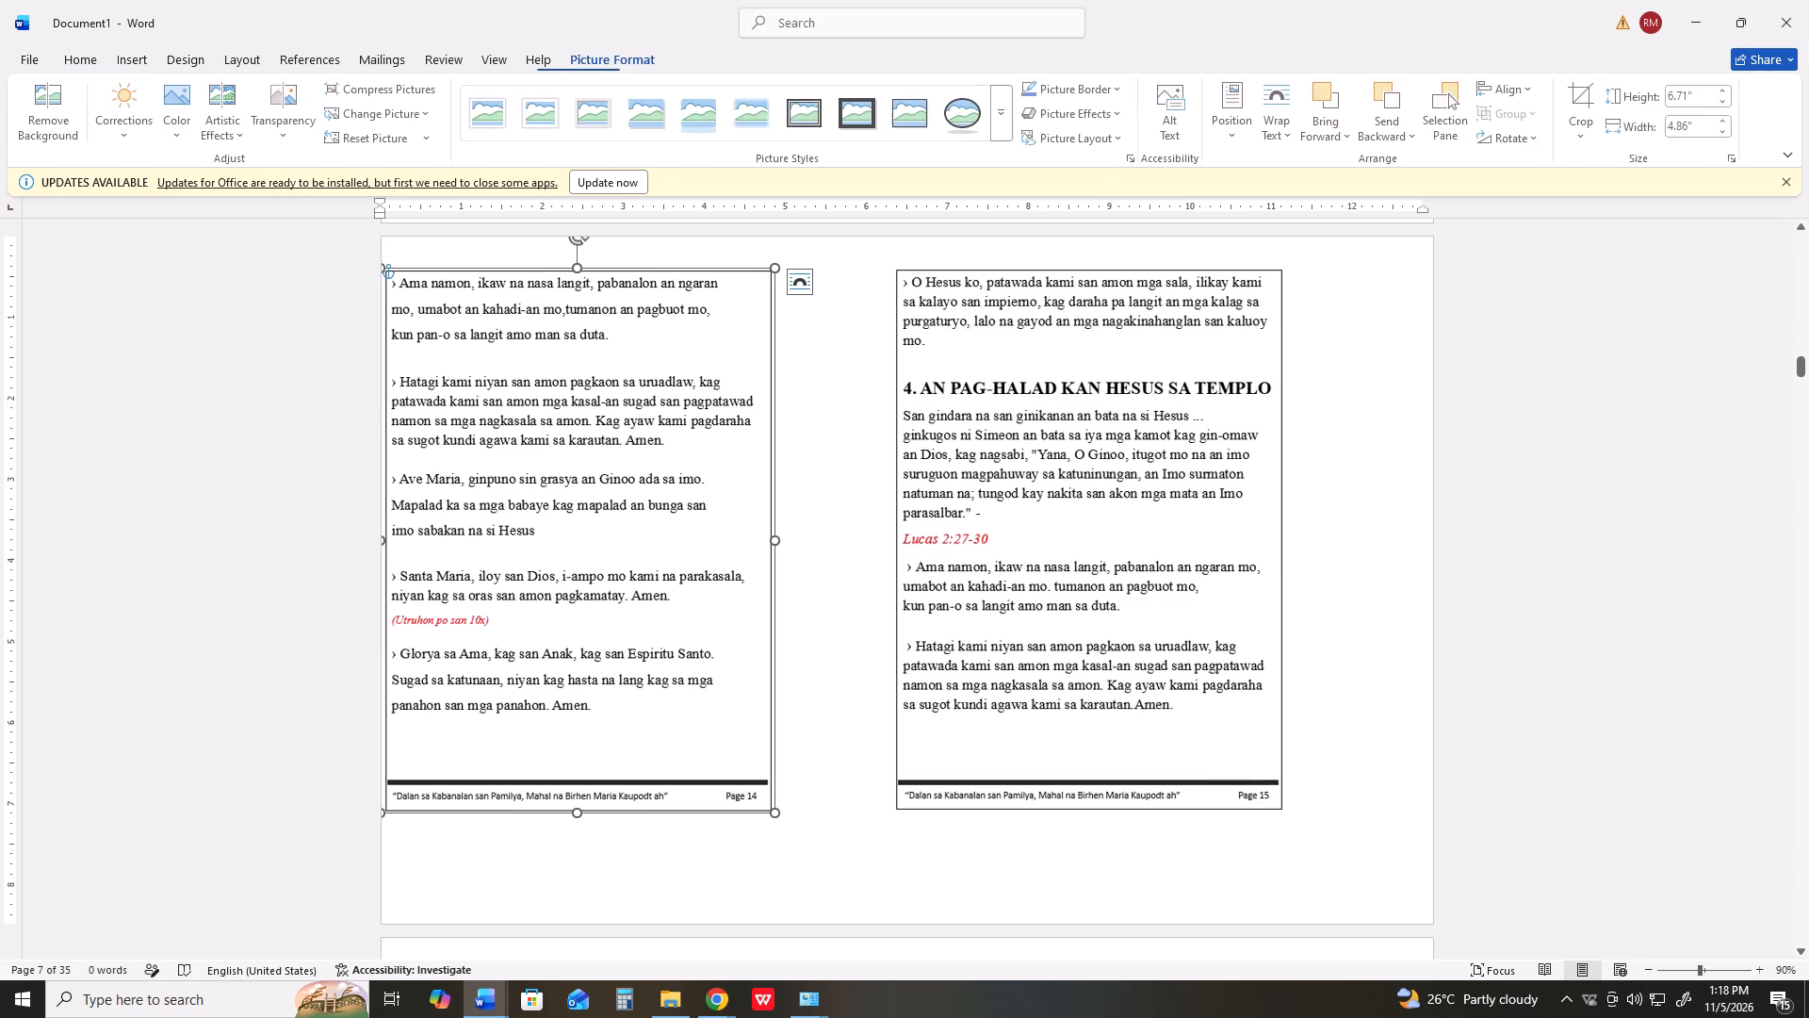
pyautogui.moveTo(701, 482); pyautogui.dragTo(702, 479)
pyautogui.moveTo(671, 486); pyautogui.dragTo(709, 488)
pyautogui.scroll(3, 723, 500)
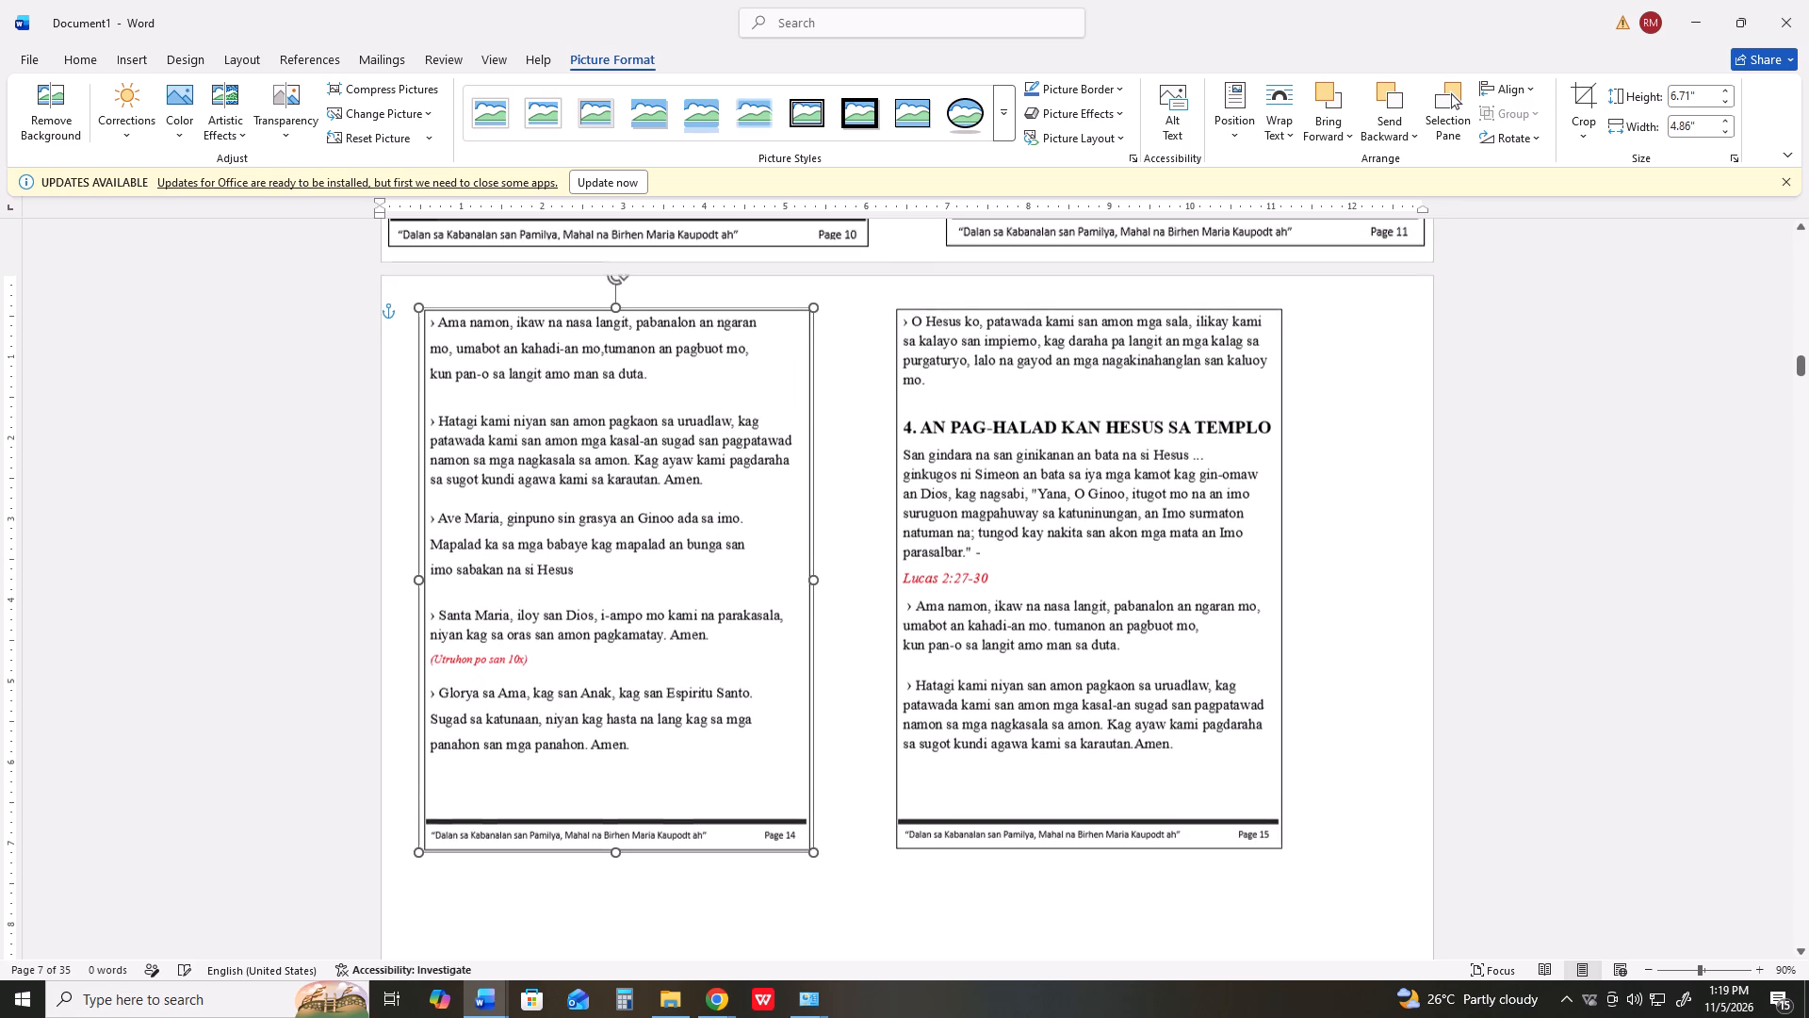
pyautogui.moveTo(682, 504); pyautogui.dragTo(652, 485)
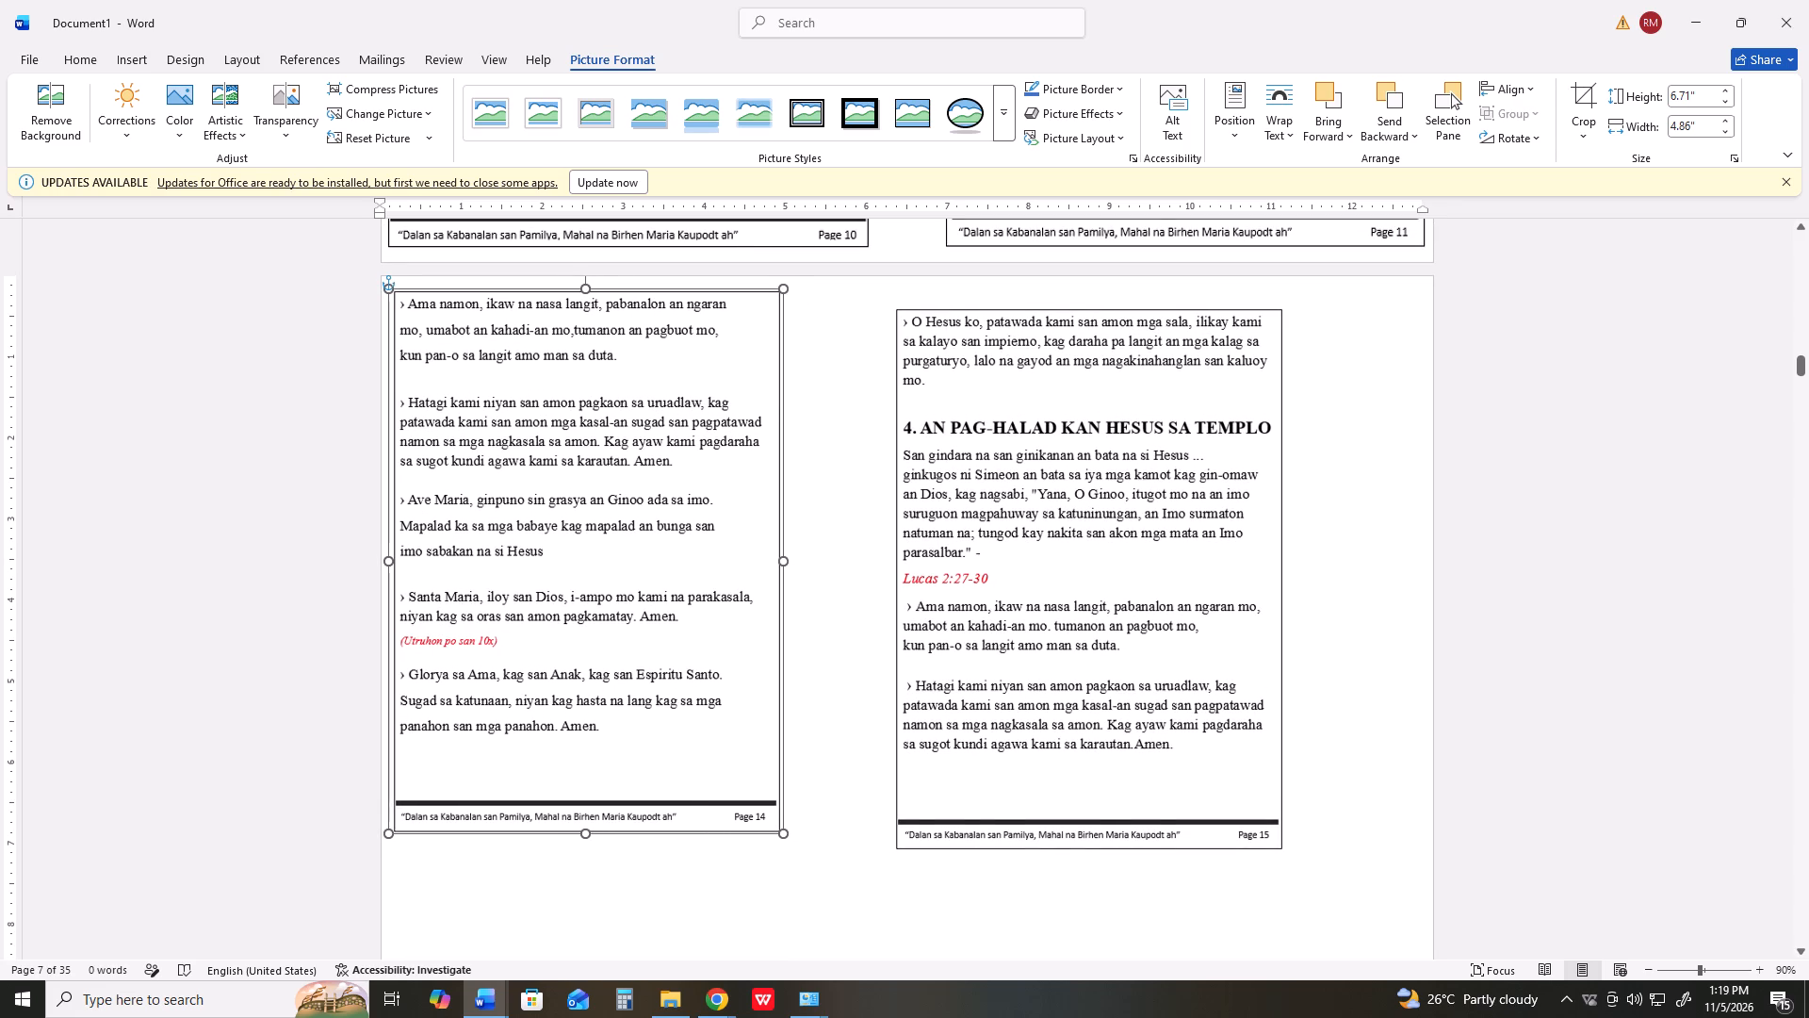
pyautogui.moveTo(652, 485); pyautogui.dragTo(648, 486)
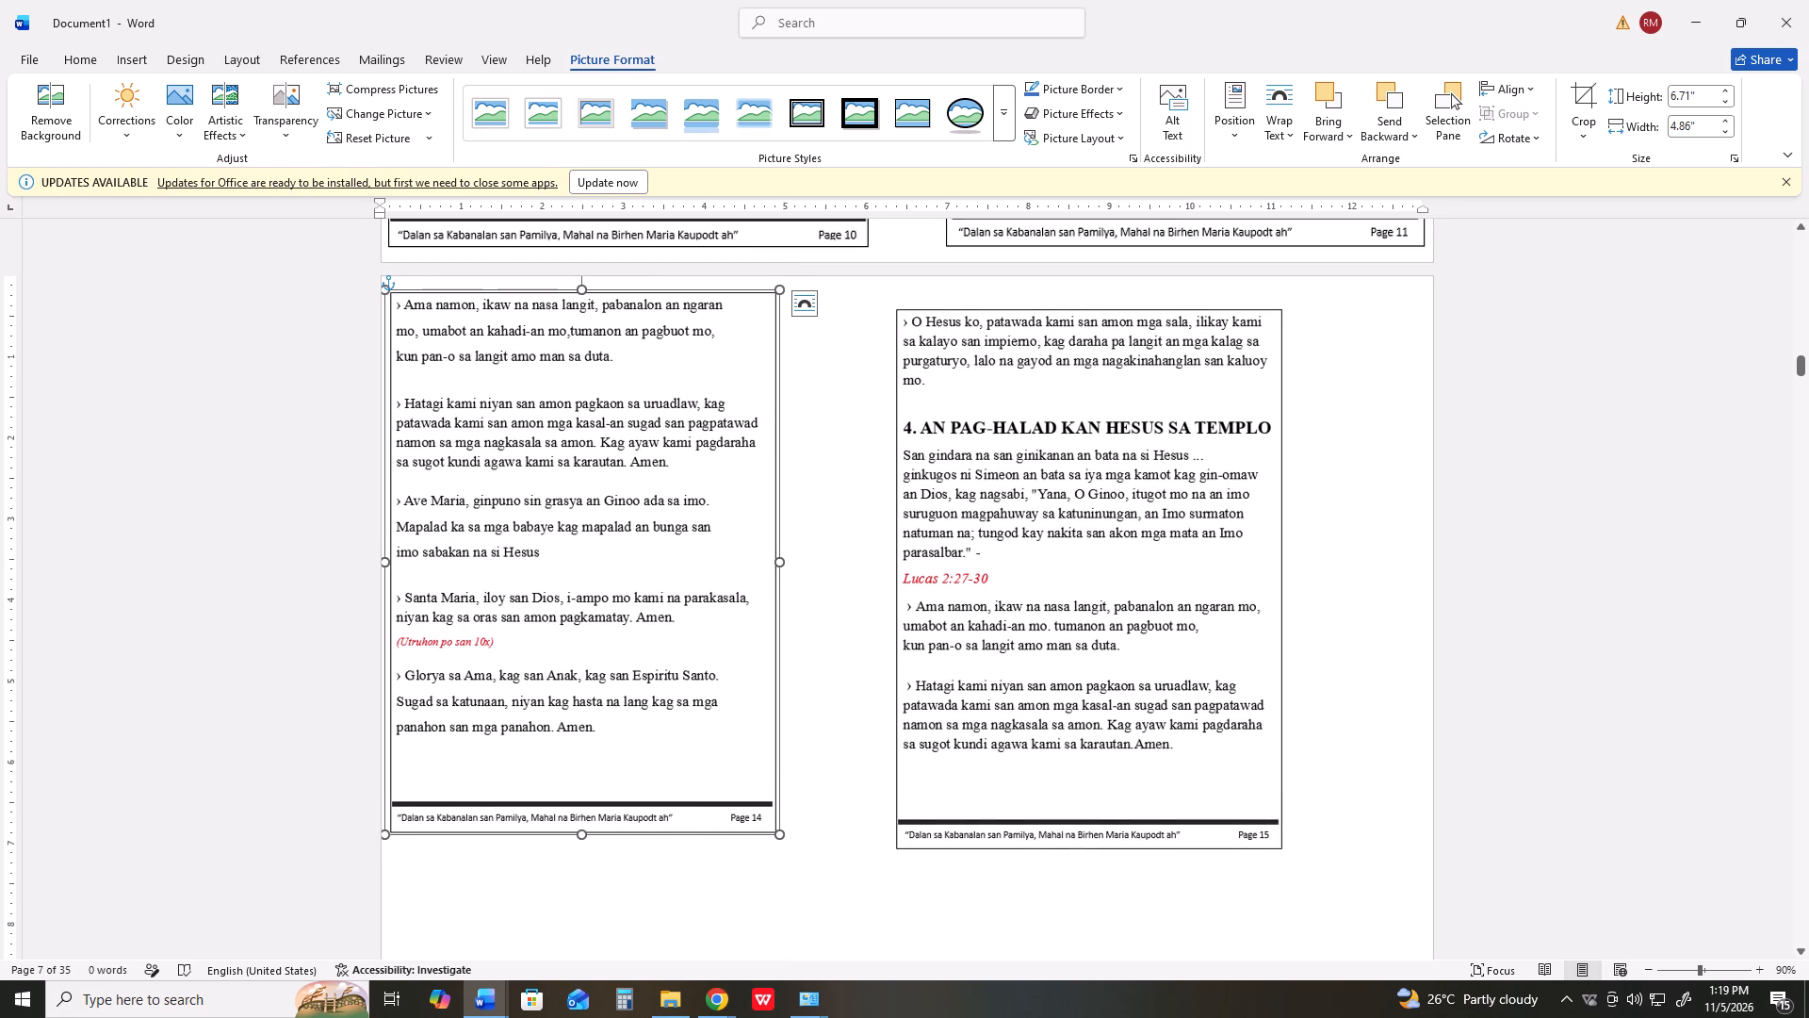
pyautogui.scroll(-4, 888, 561)
pyautogui.scroll(2, 872, 600)
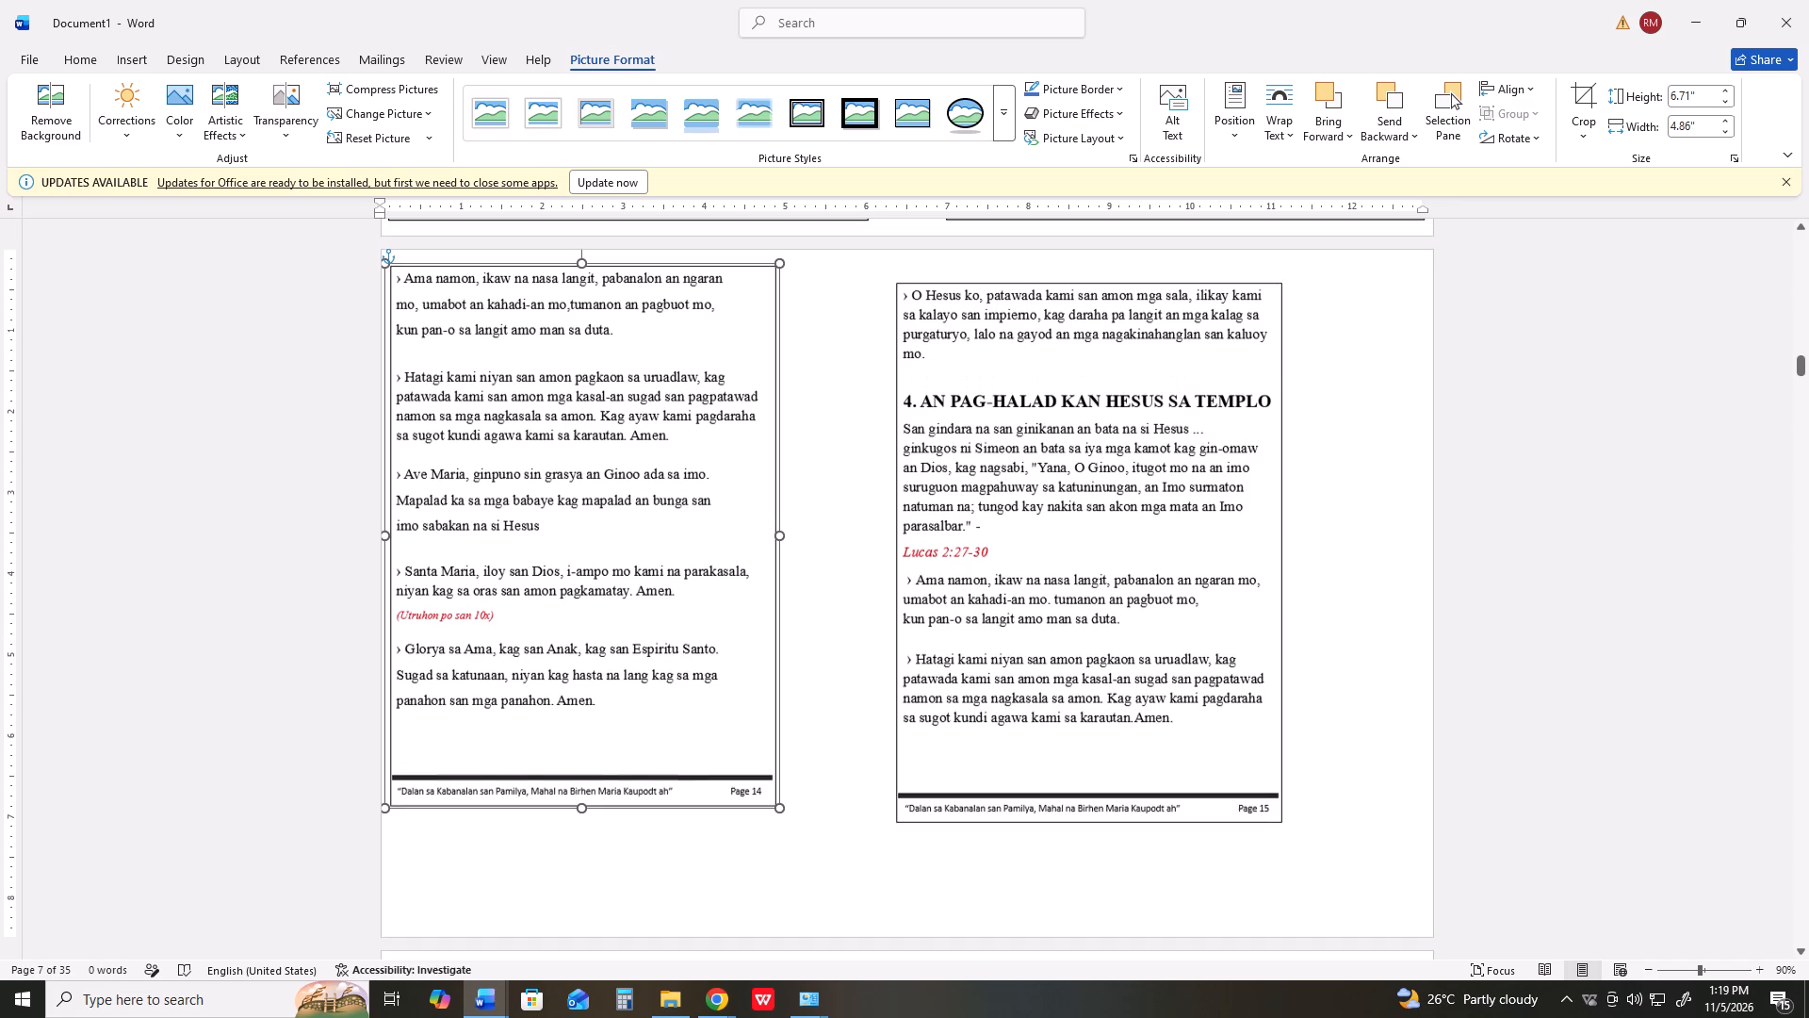
pyautogui.scroll(1, 759, 726)
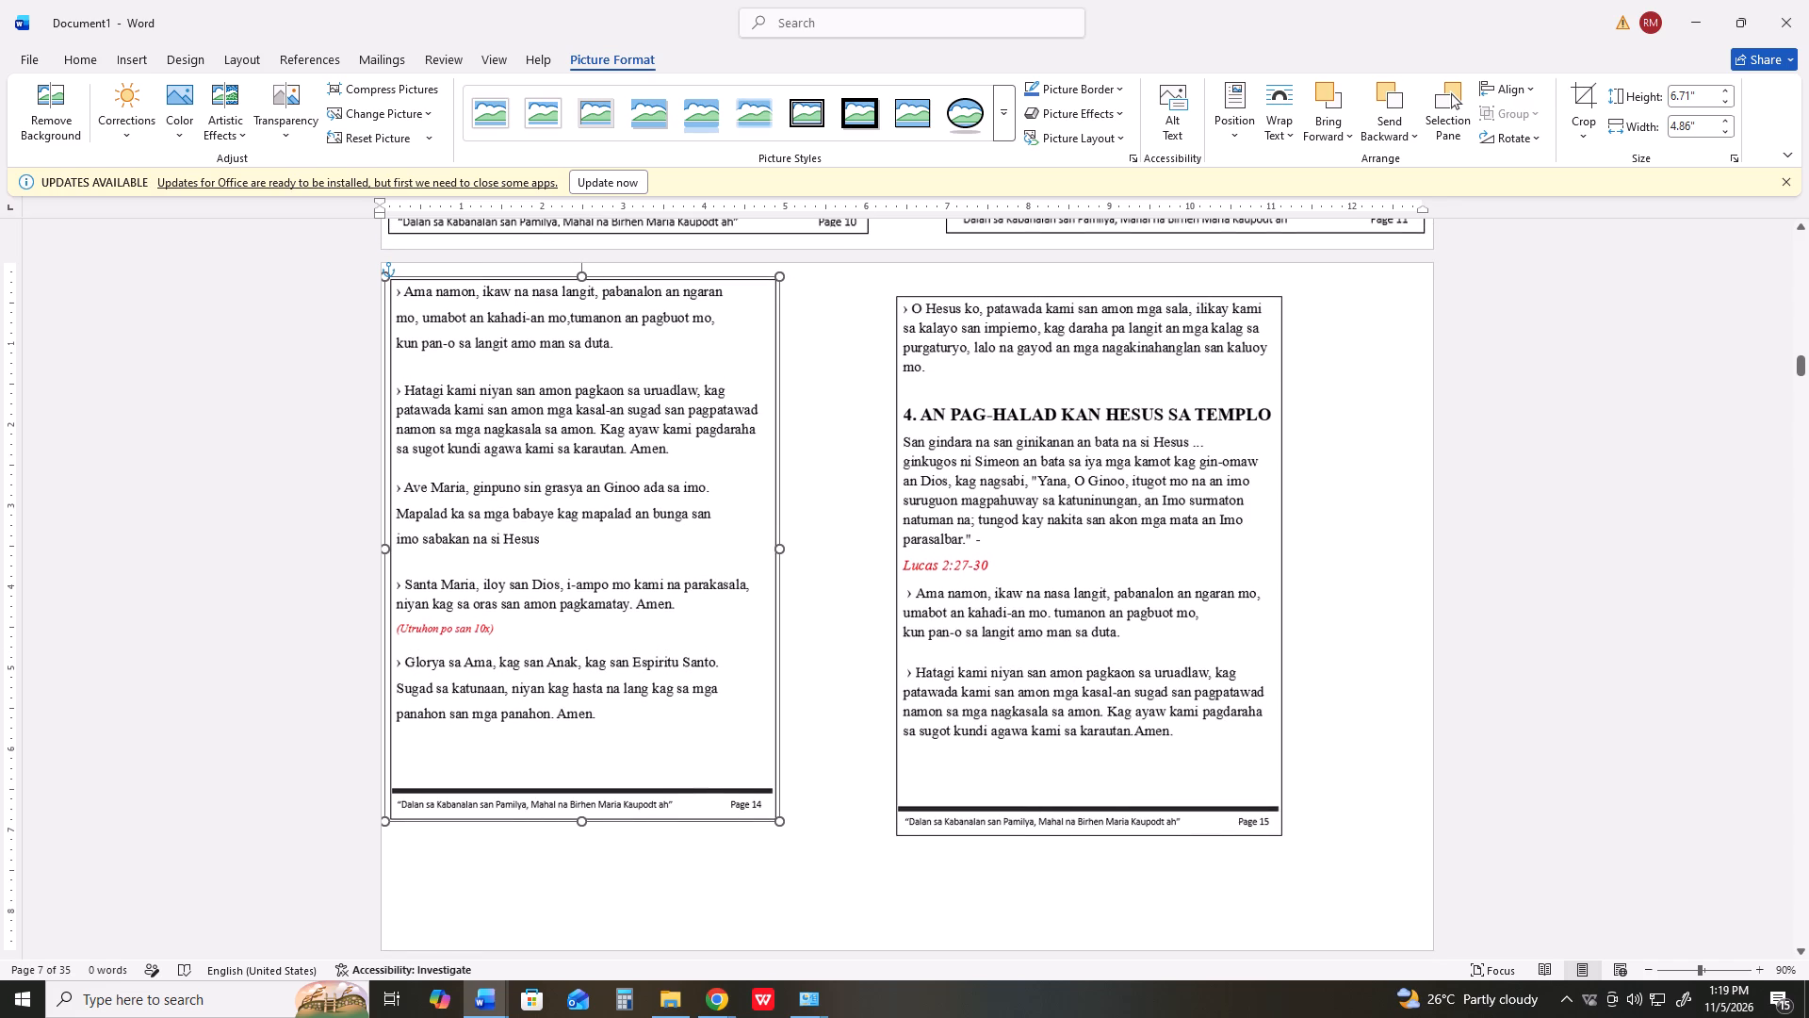
# Enlarge the page 14 picture to about 8.15" high and 6.01" wide, filling the left half of document page 7.
pyautogui.moveTo(779, 819); pyautogui.dragTo(848, 895)
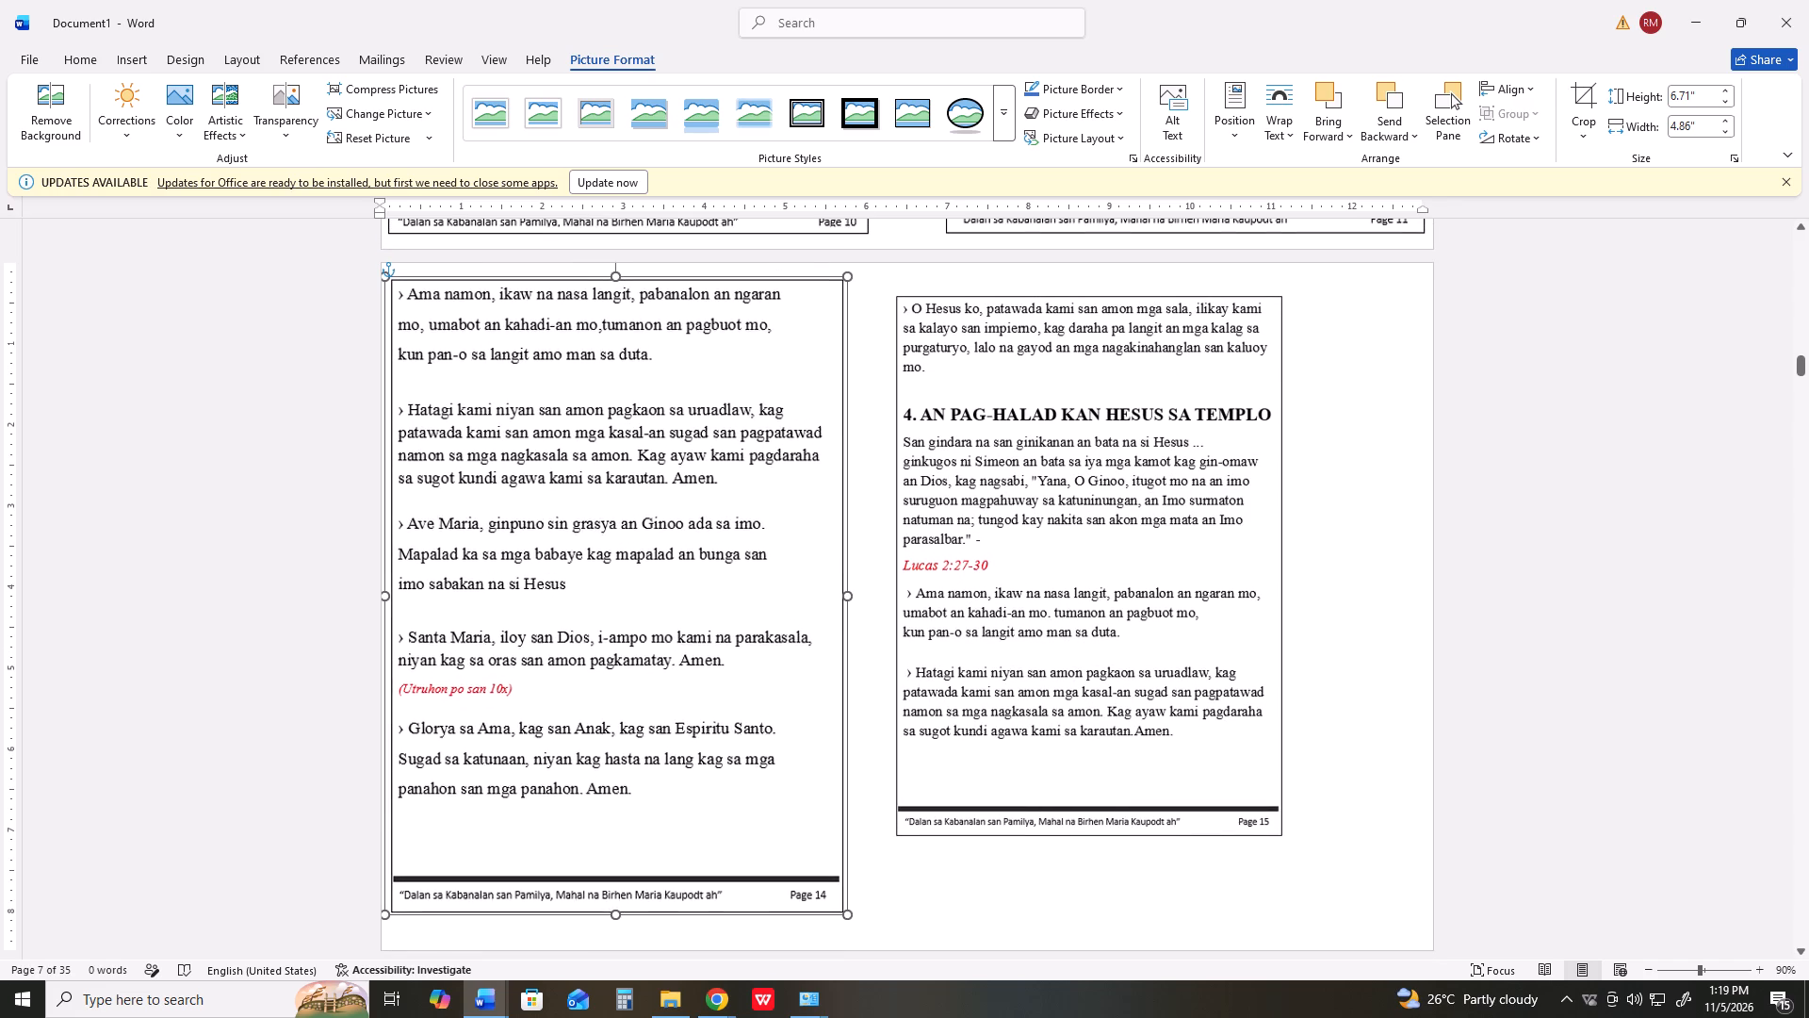
pyautogui.moveTo(848, 895); pyautogui.dragTo(862, 923)
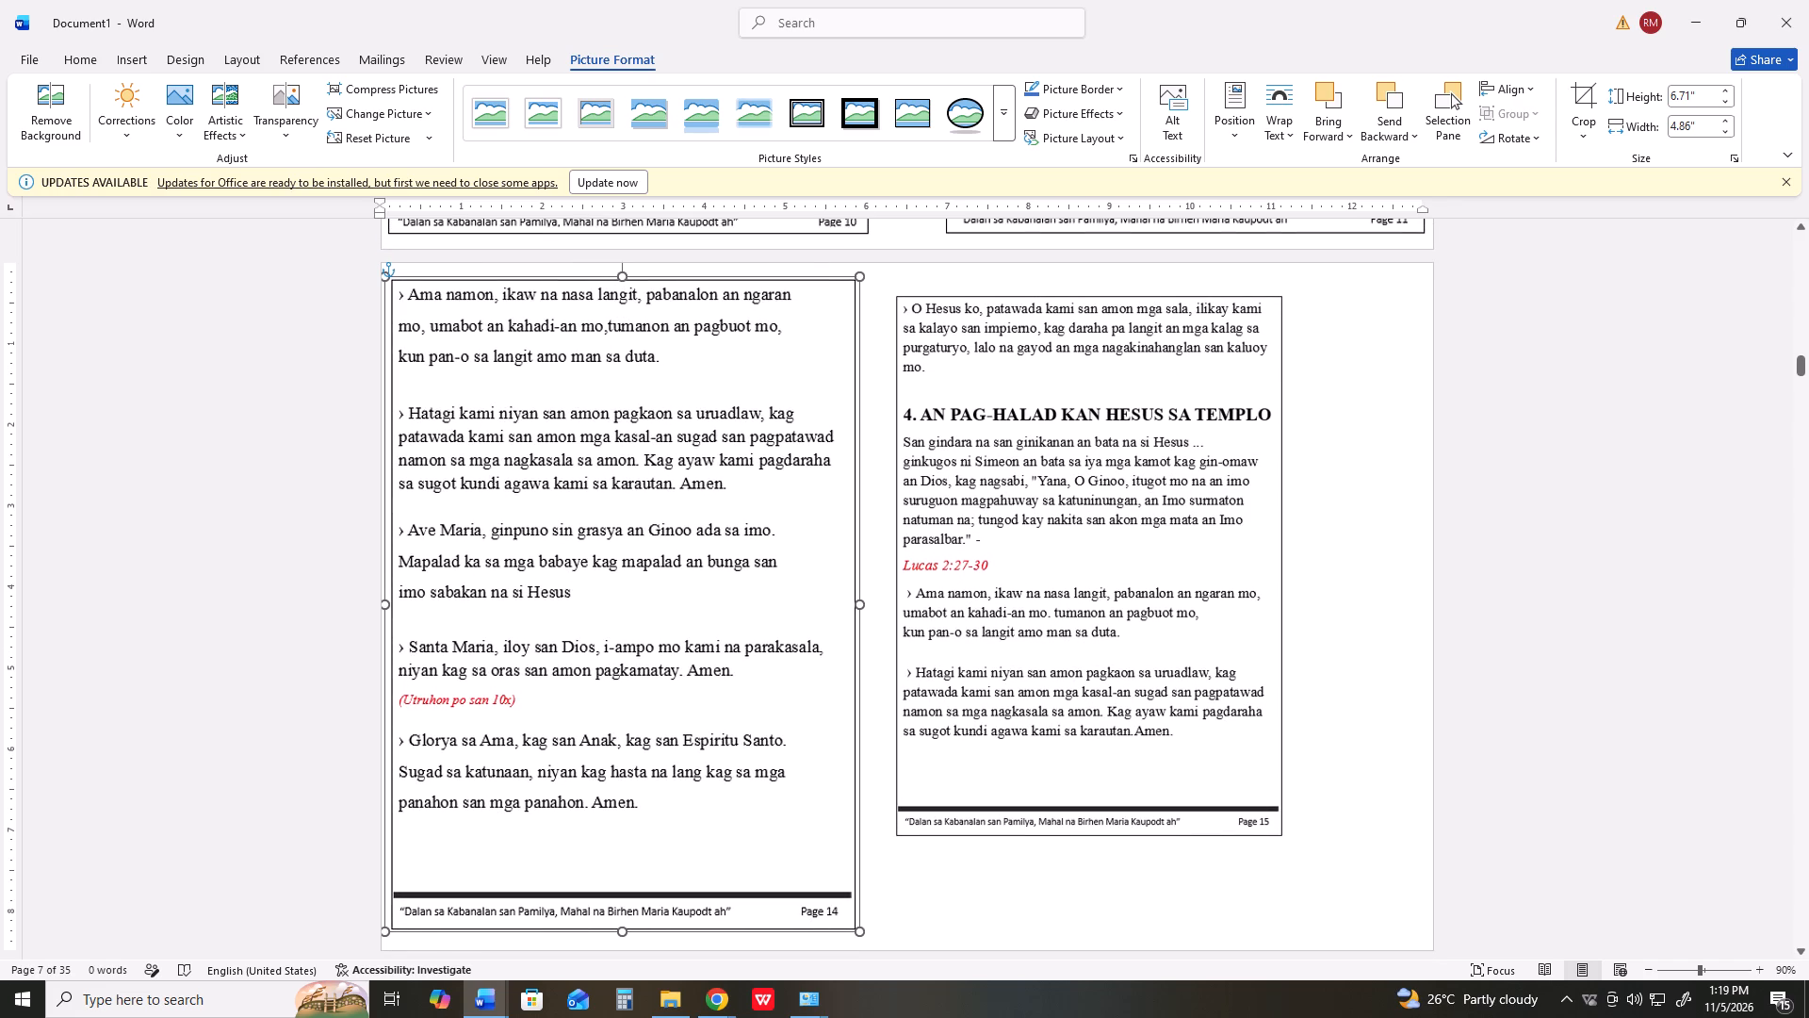
pyautogui.moveTo(862, 923); pyautogui.dragTo(864, 924)
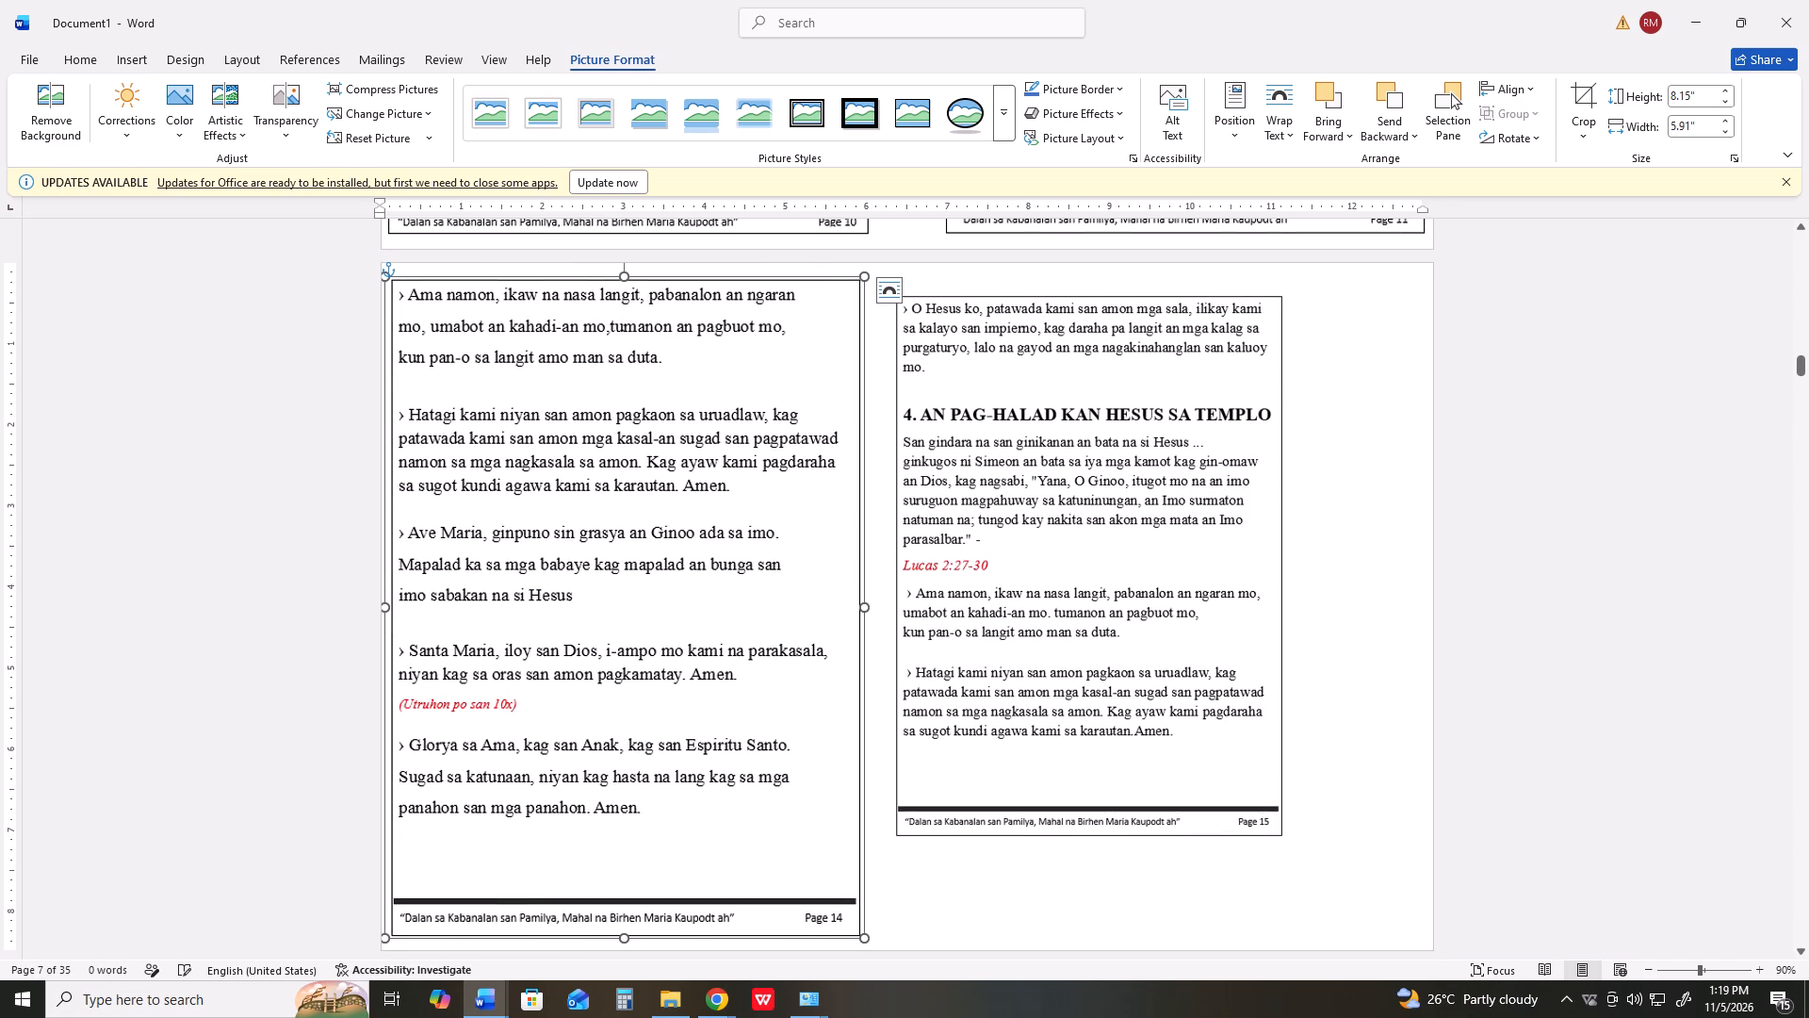
pyautogui.click(868, 607)
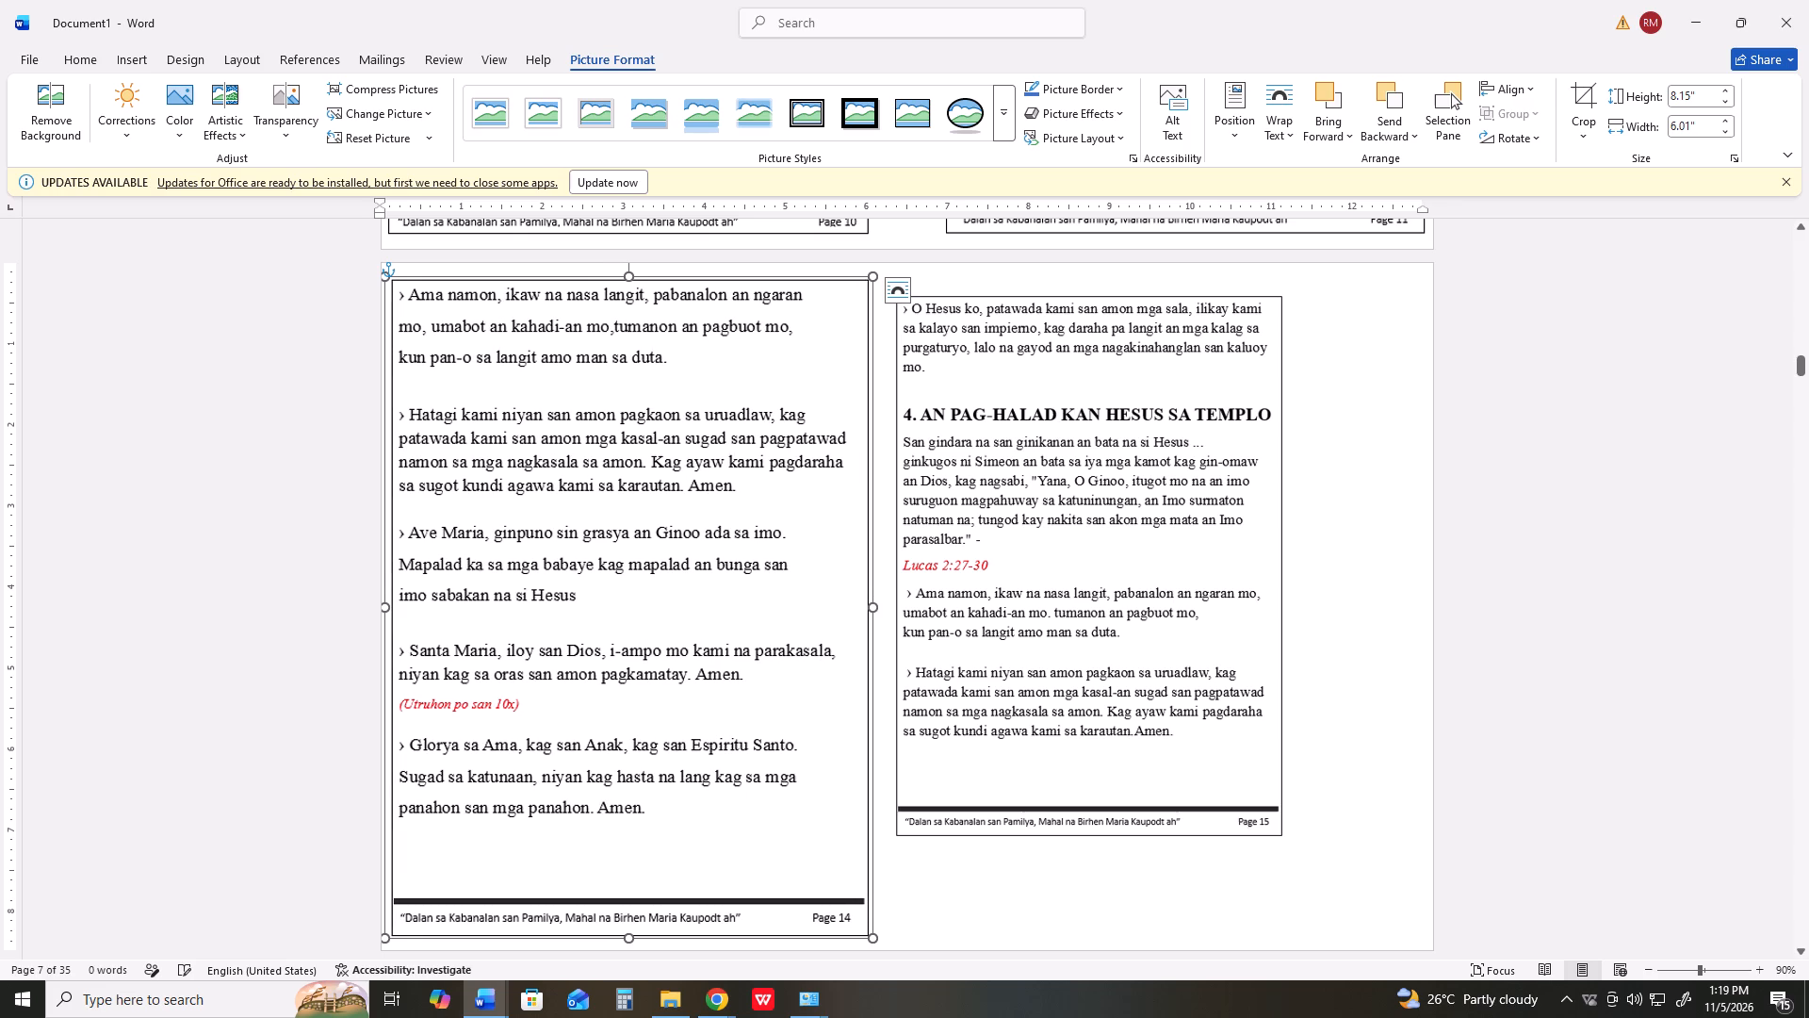
# Move the page 15 picture to the top-right corner of document page 7, against the right page edge.
pyautogui.click(1014, 638)
pyautogui.moveTo(1021, 636); pyautogui.dragTo(1054, 609)
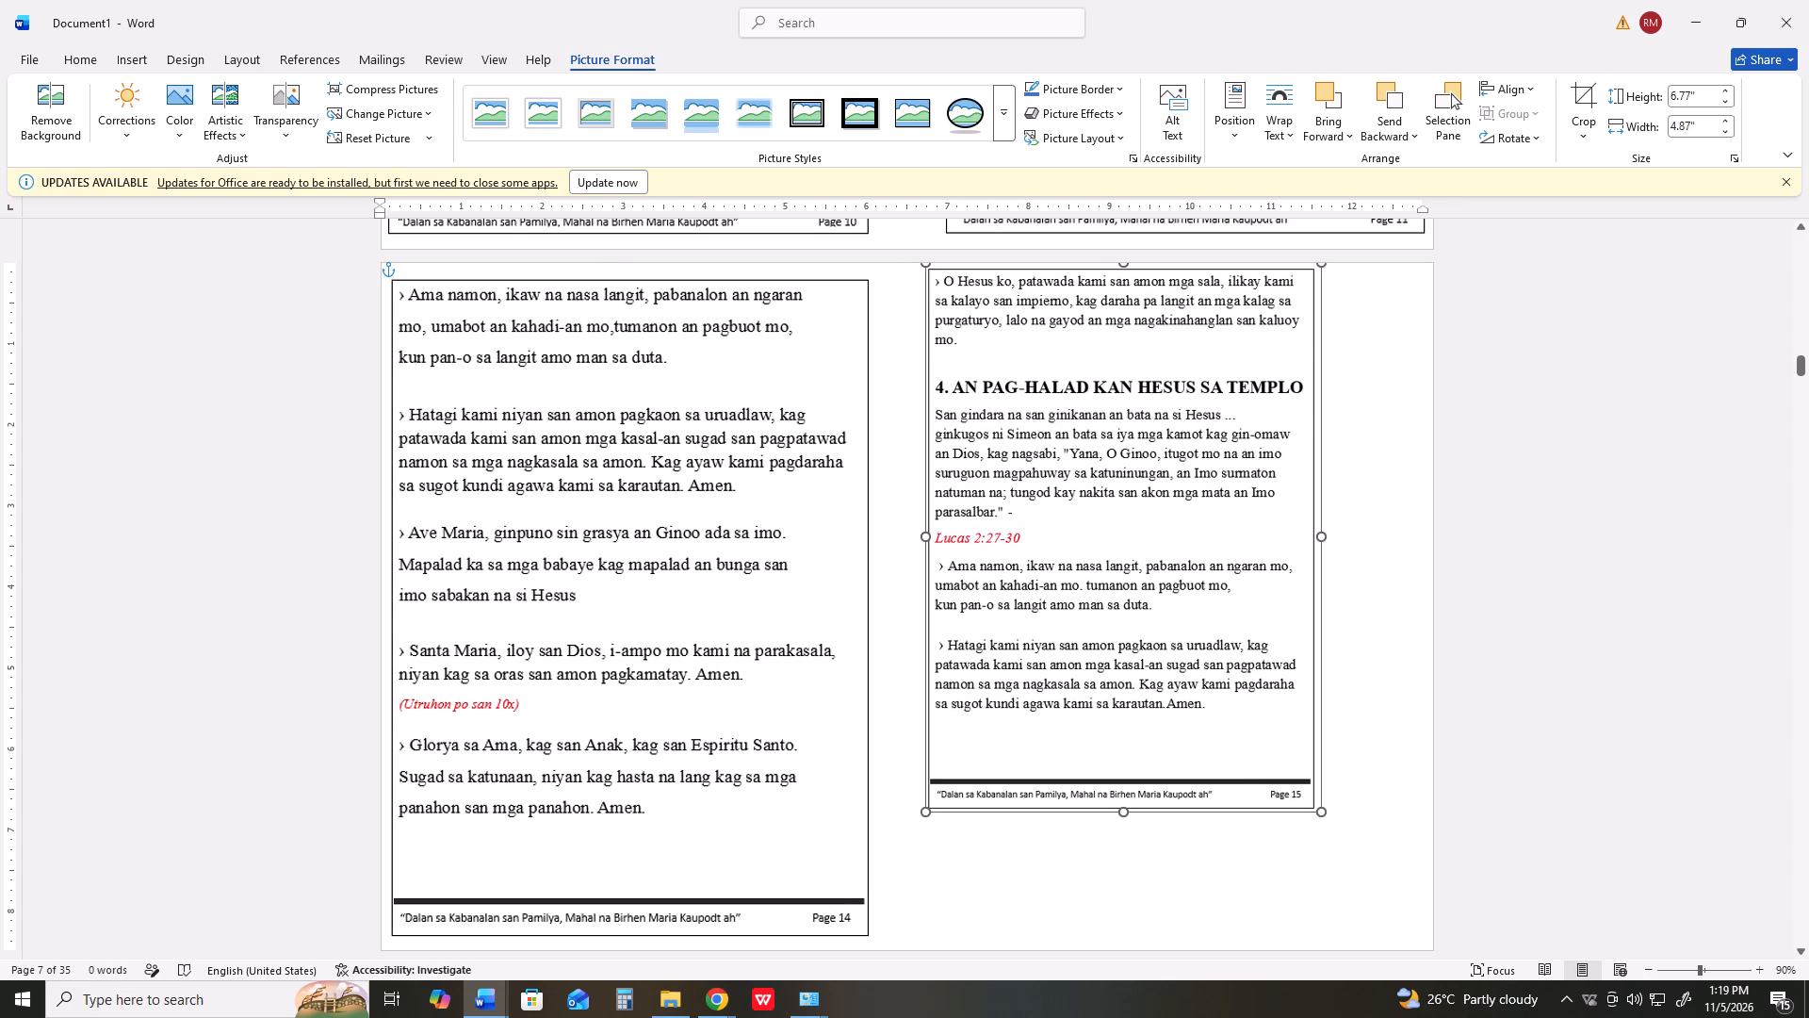
pyautogui.moveTo(1054, 609); pyautogui.dragTo(1133, 611)
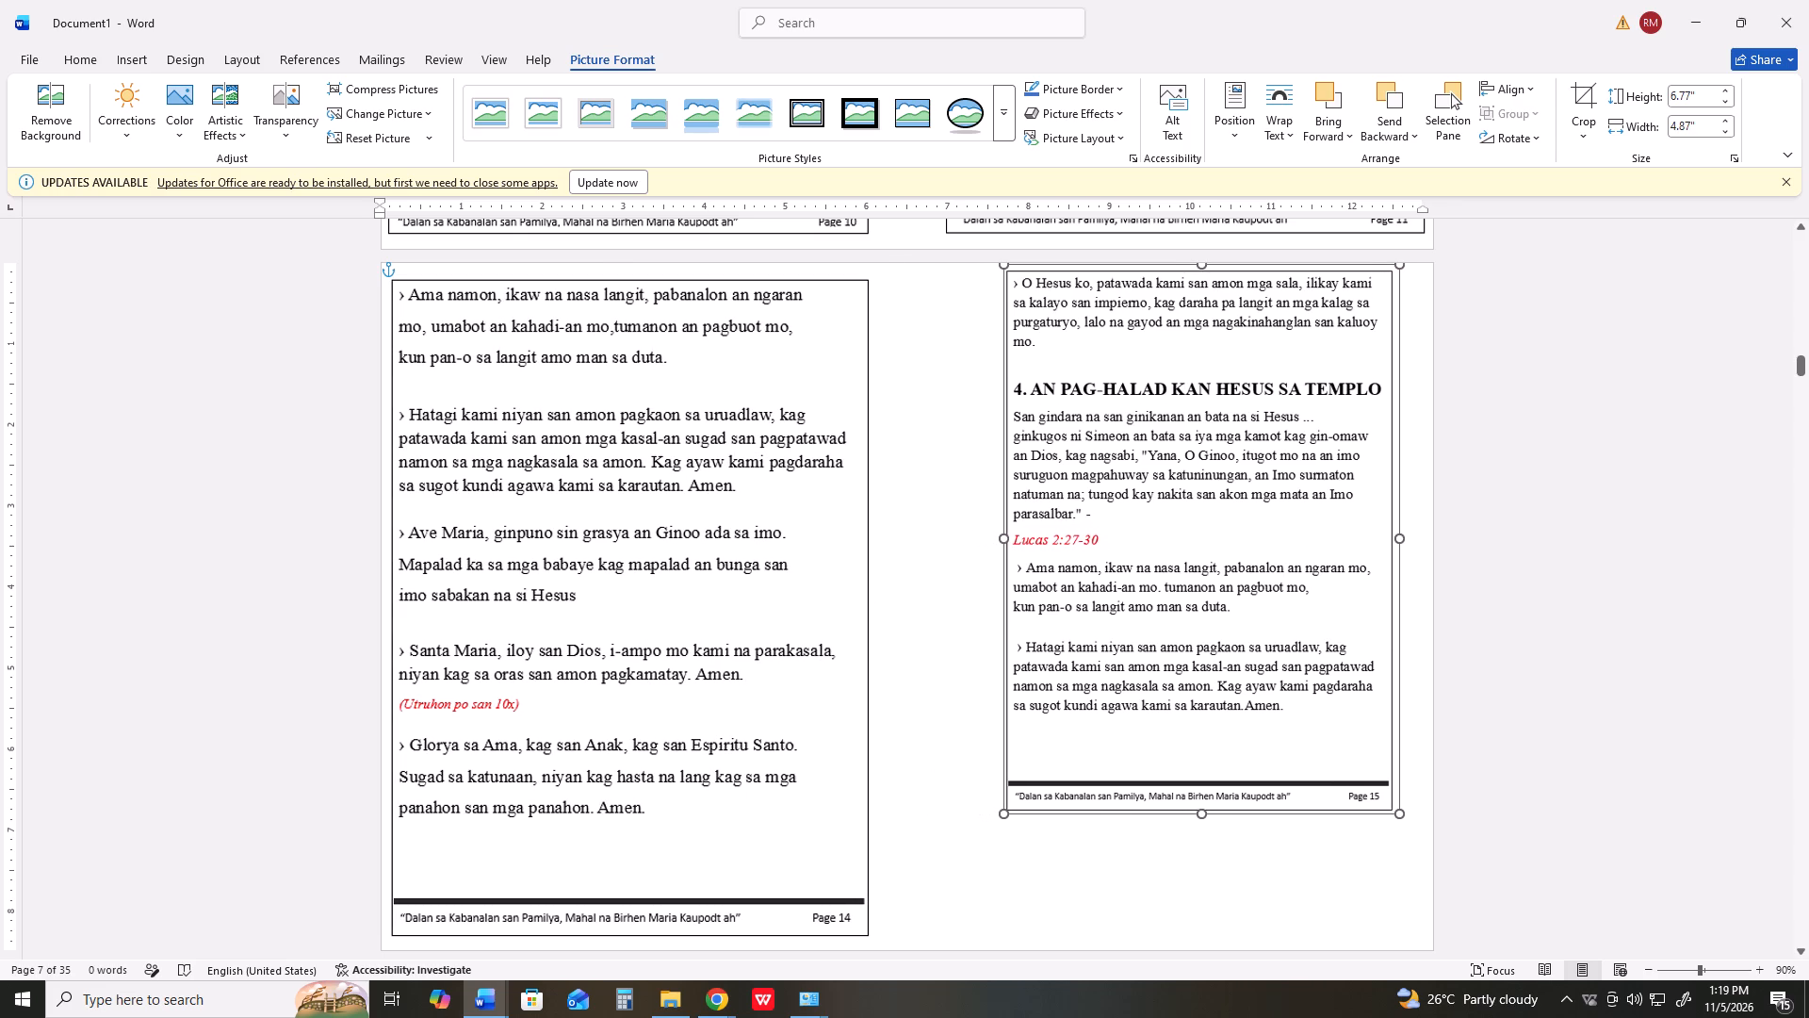
pyautogui.moveTo(1133, 611); pyautogui.dragTo(1164, 615)
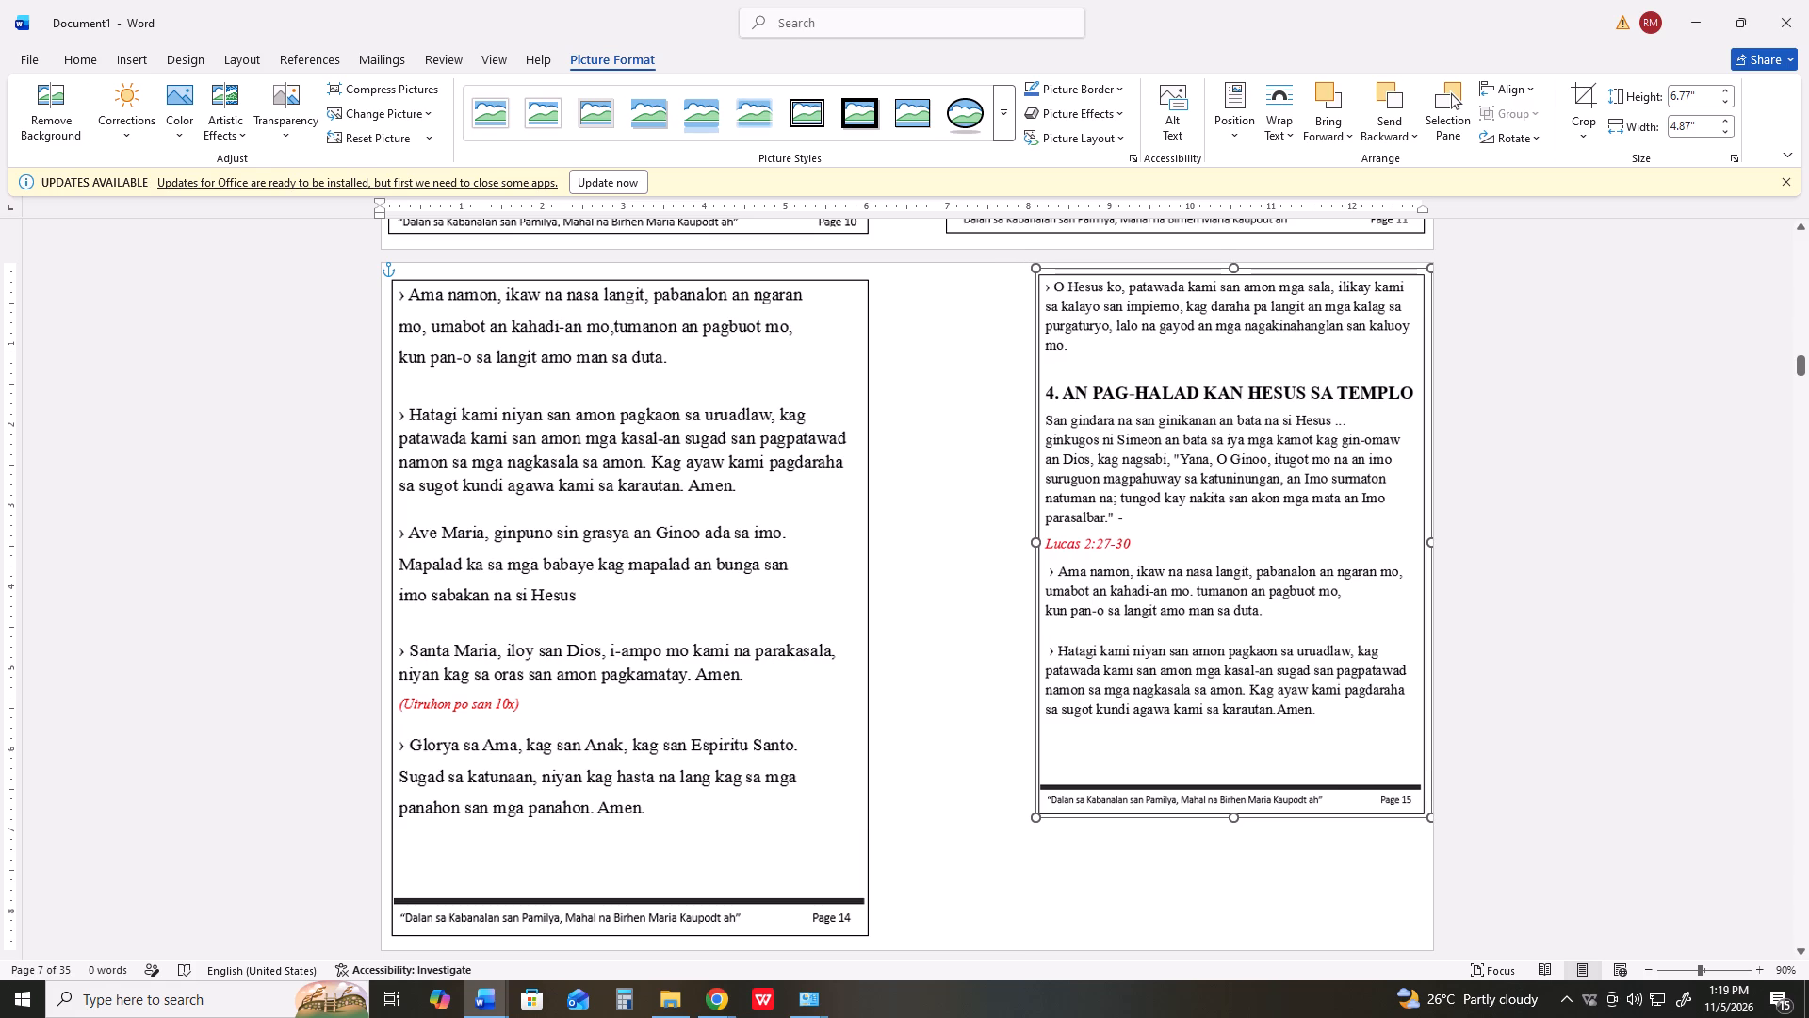
pyautogui.moveTo(1164, 615); pyautogui.dragTo(1164, 616)
# Enlarge the page 15 picture to about 8.27" high and 6.05" wide, nudging it to line up with the page 14 picture.
pyautogui.moveTo(1035, 818); pyautogui.dragTo(1004, 868)
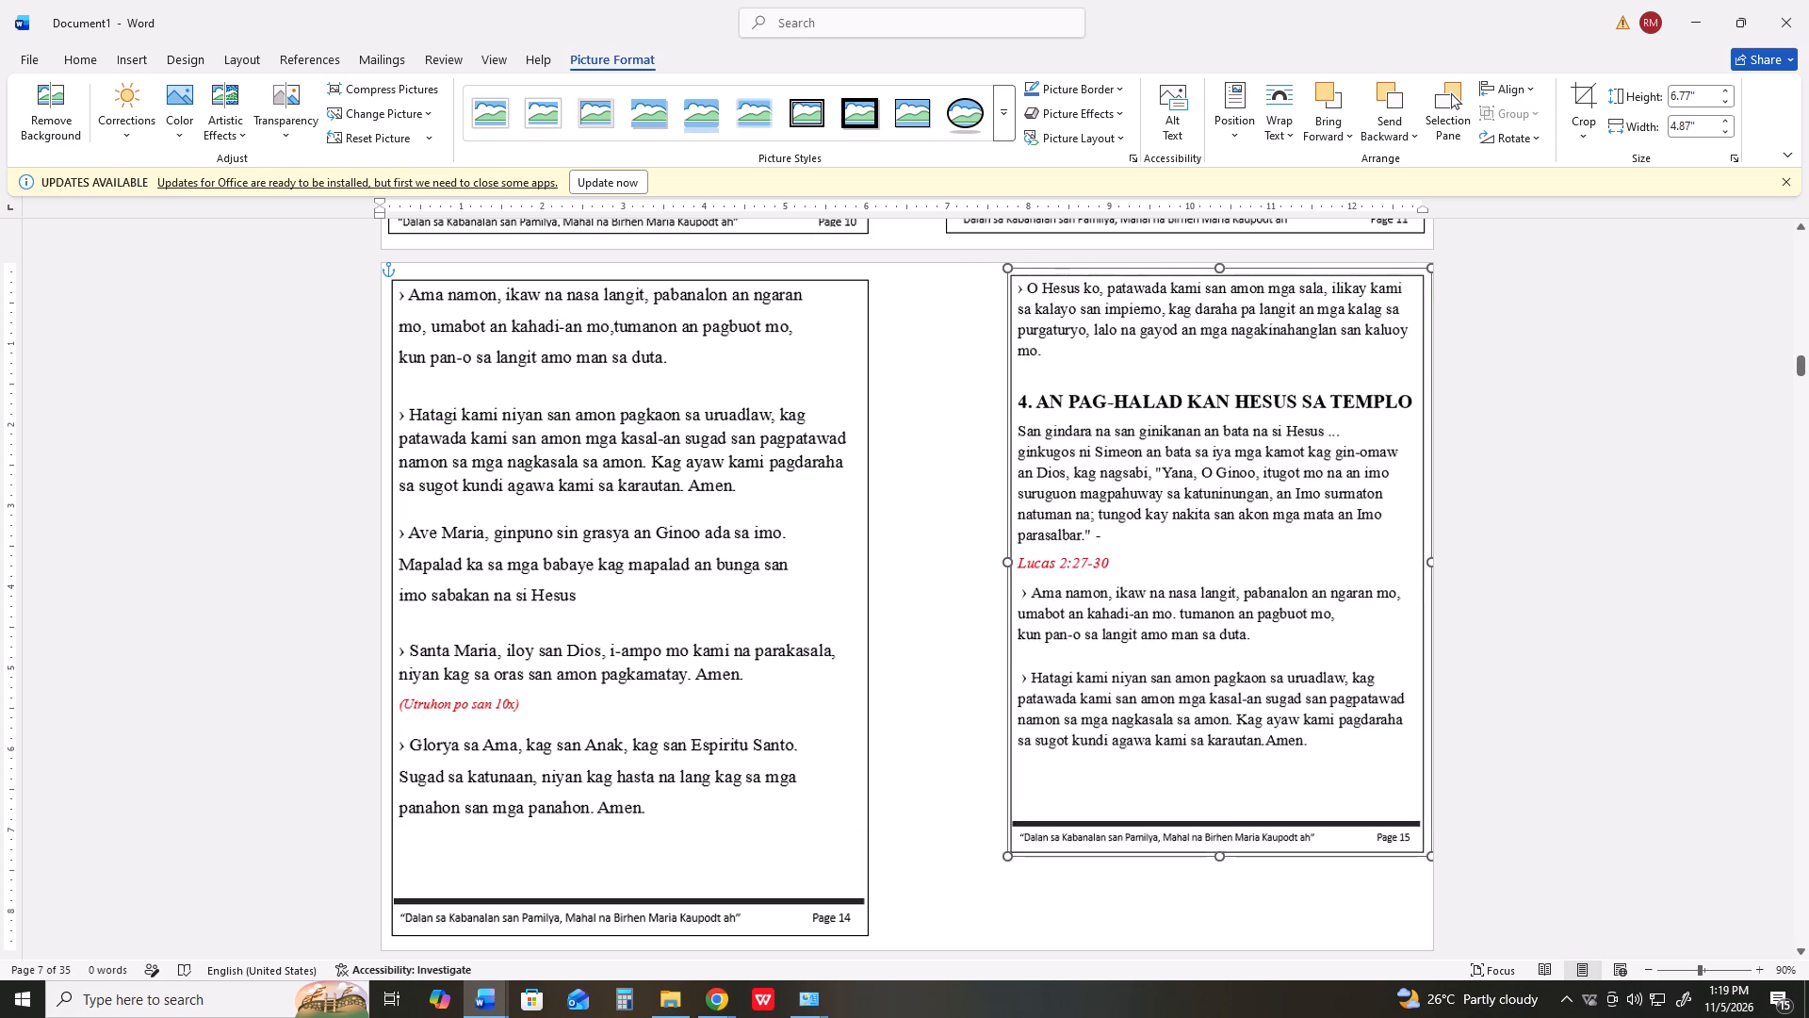
pyautogui.moveTo(1004, 868); pyautogui.dragTo(955, 912)
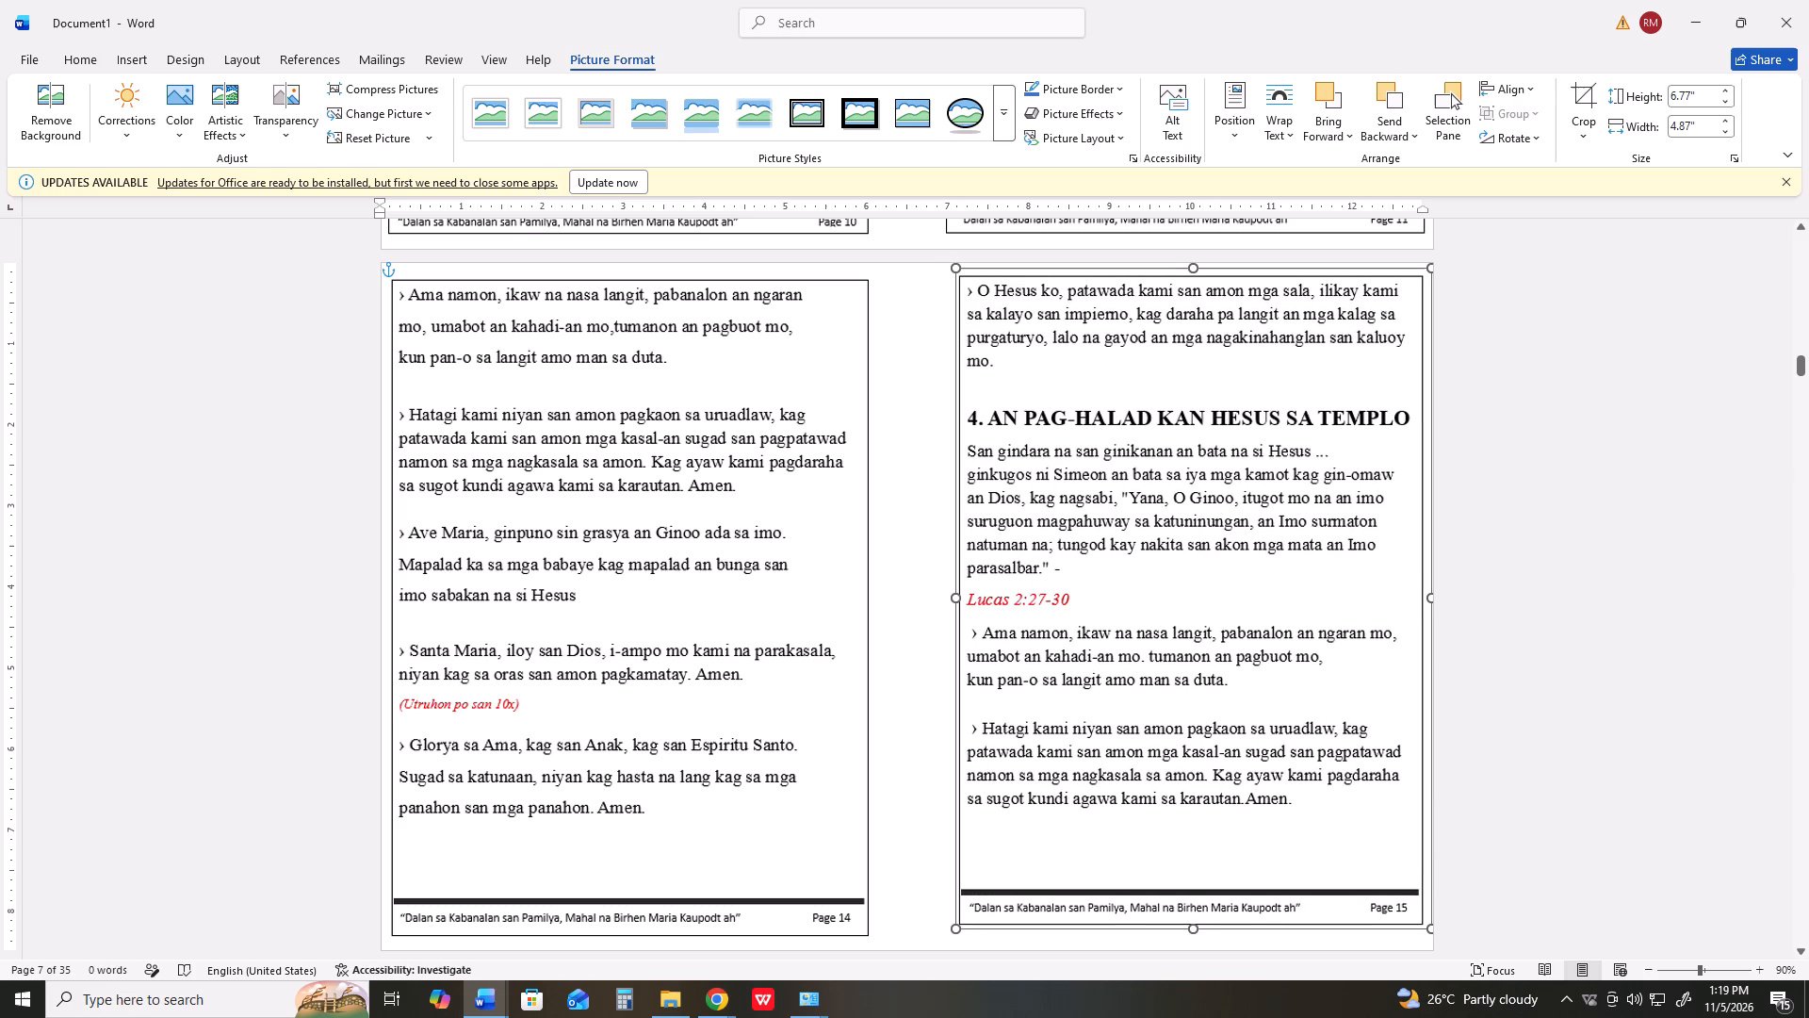
pyautogui.moveTo(955, 912); pyautogui.dragTo(953, 915)
pyautogui.press('Down')
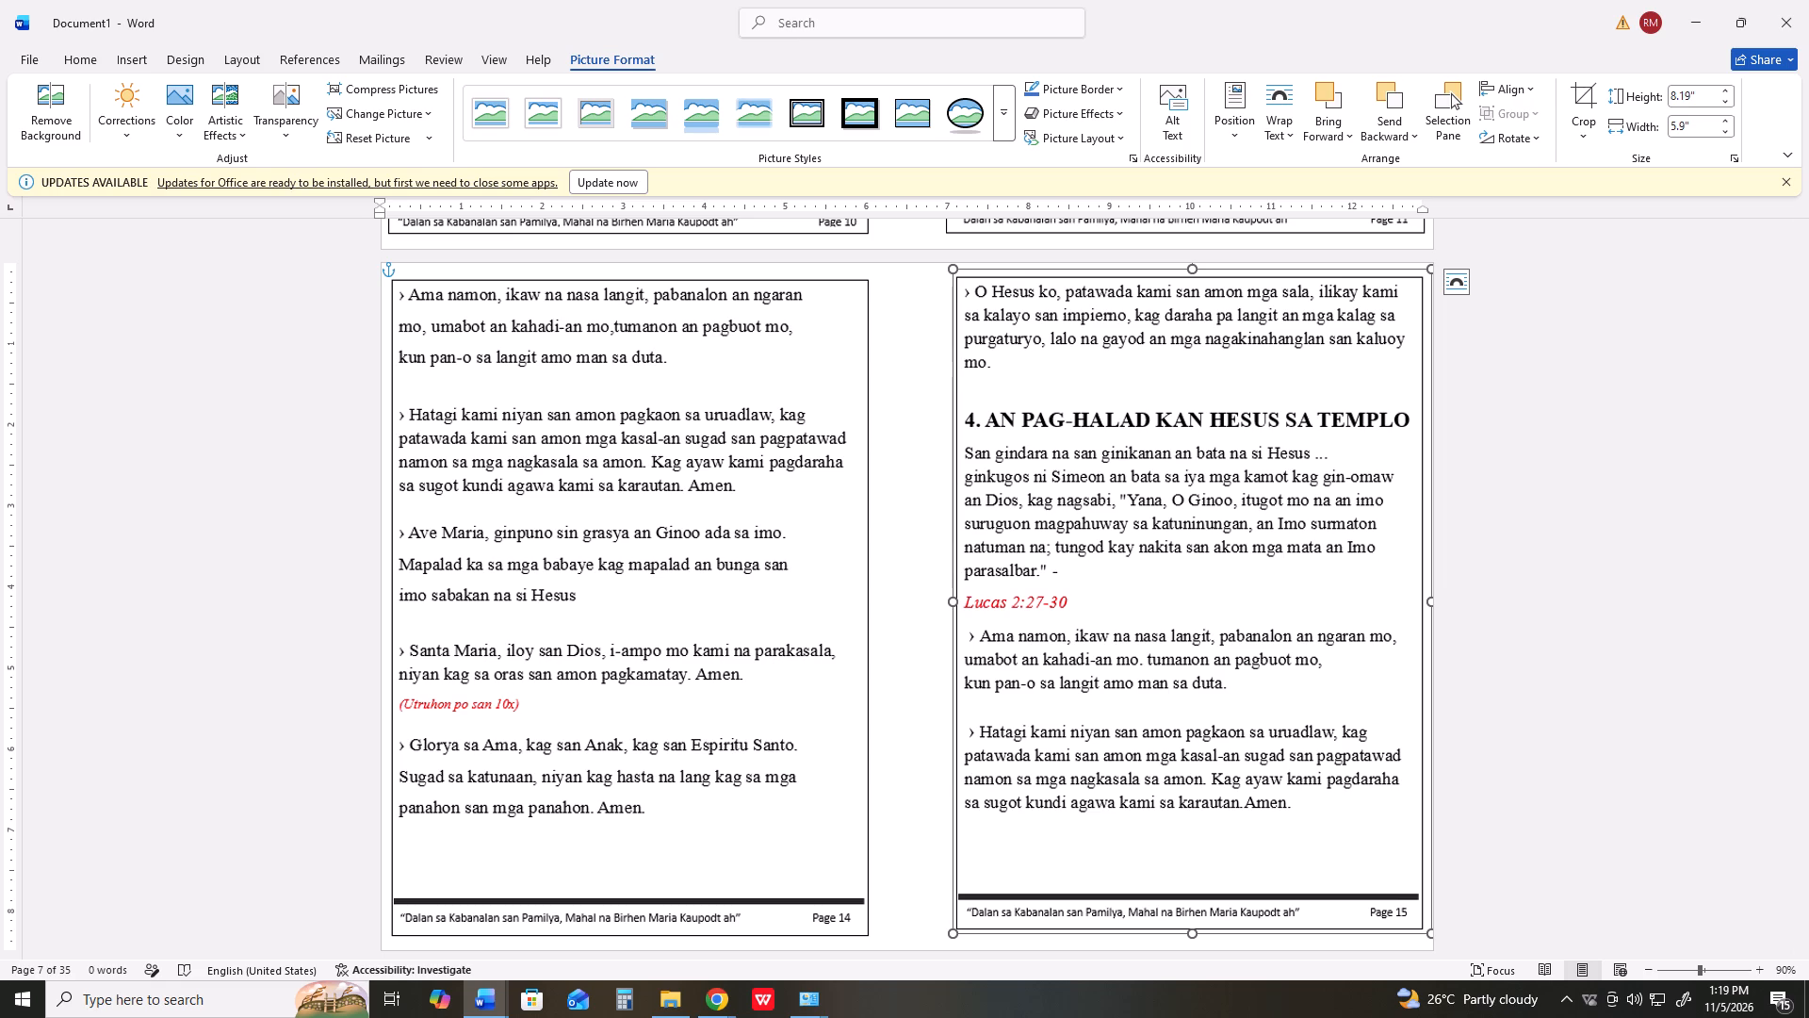
pyautogui.press('Right')
pyautogui.press('Right')
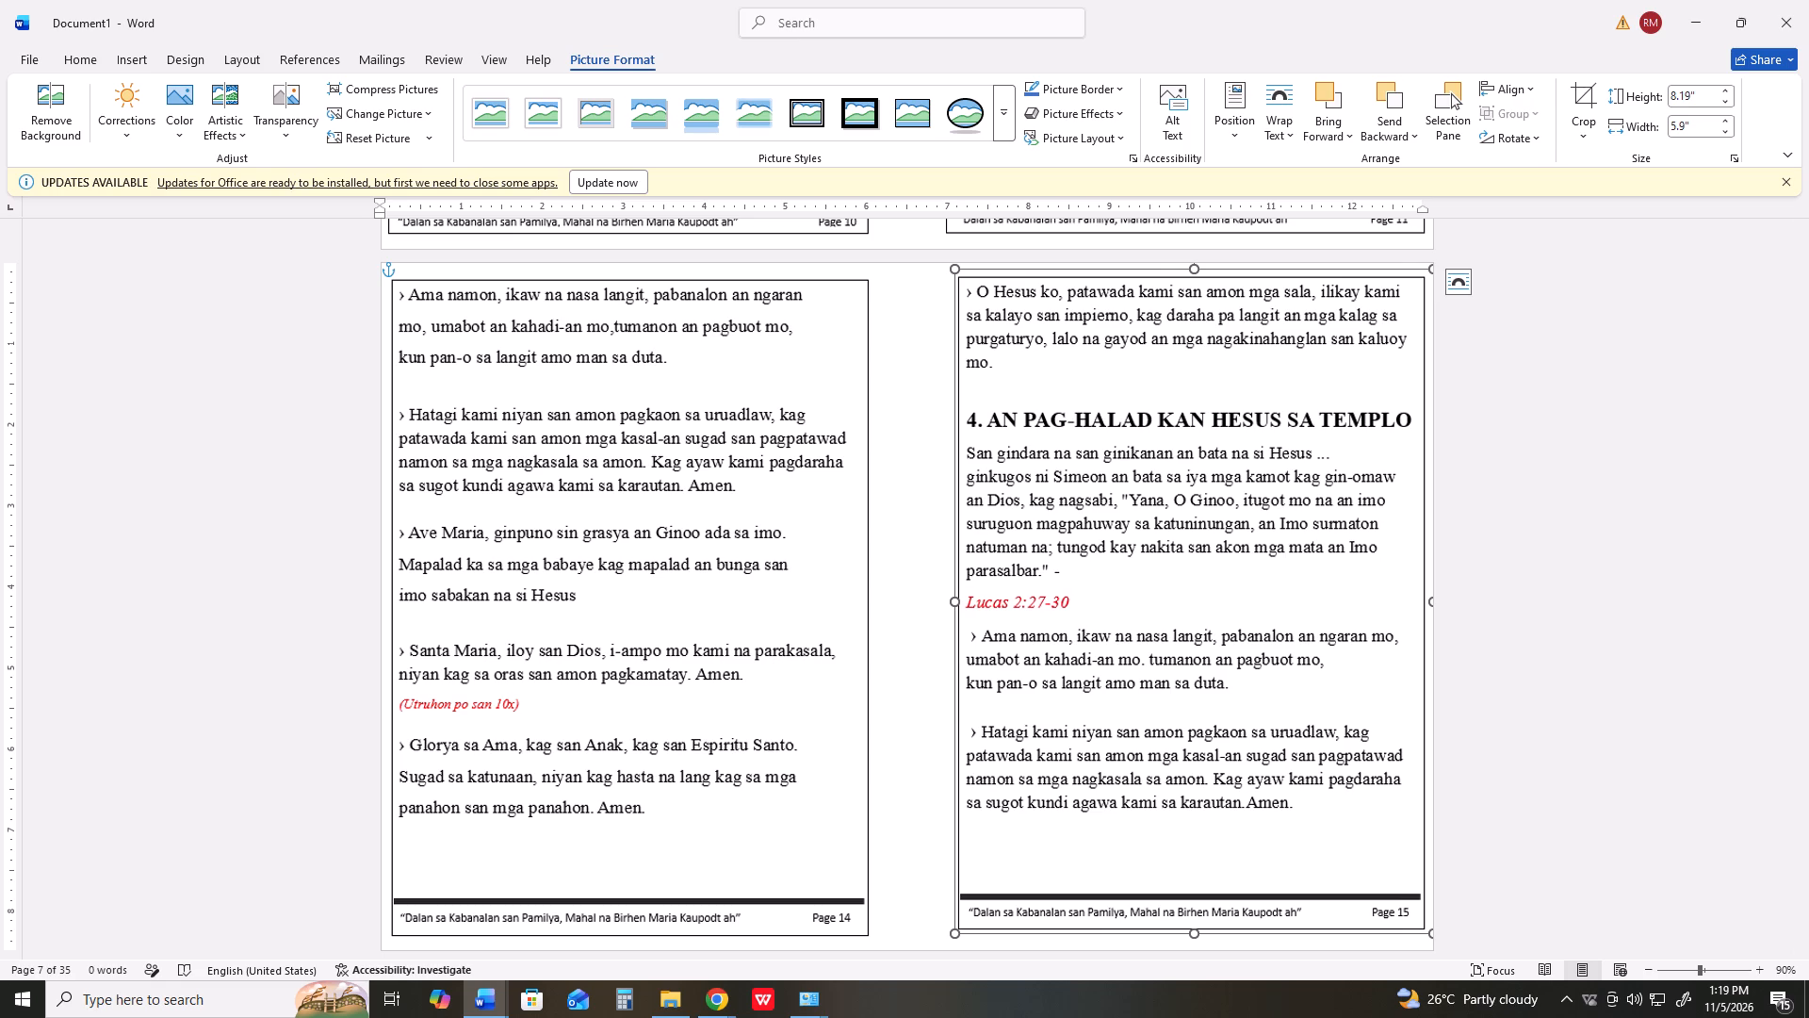
pyautogui.press('Right')
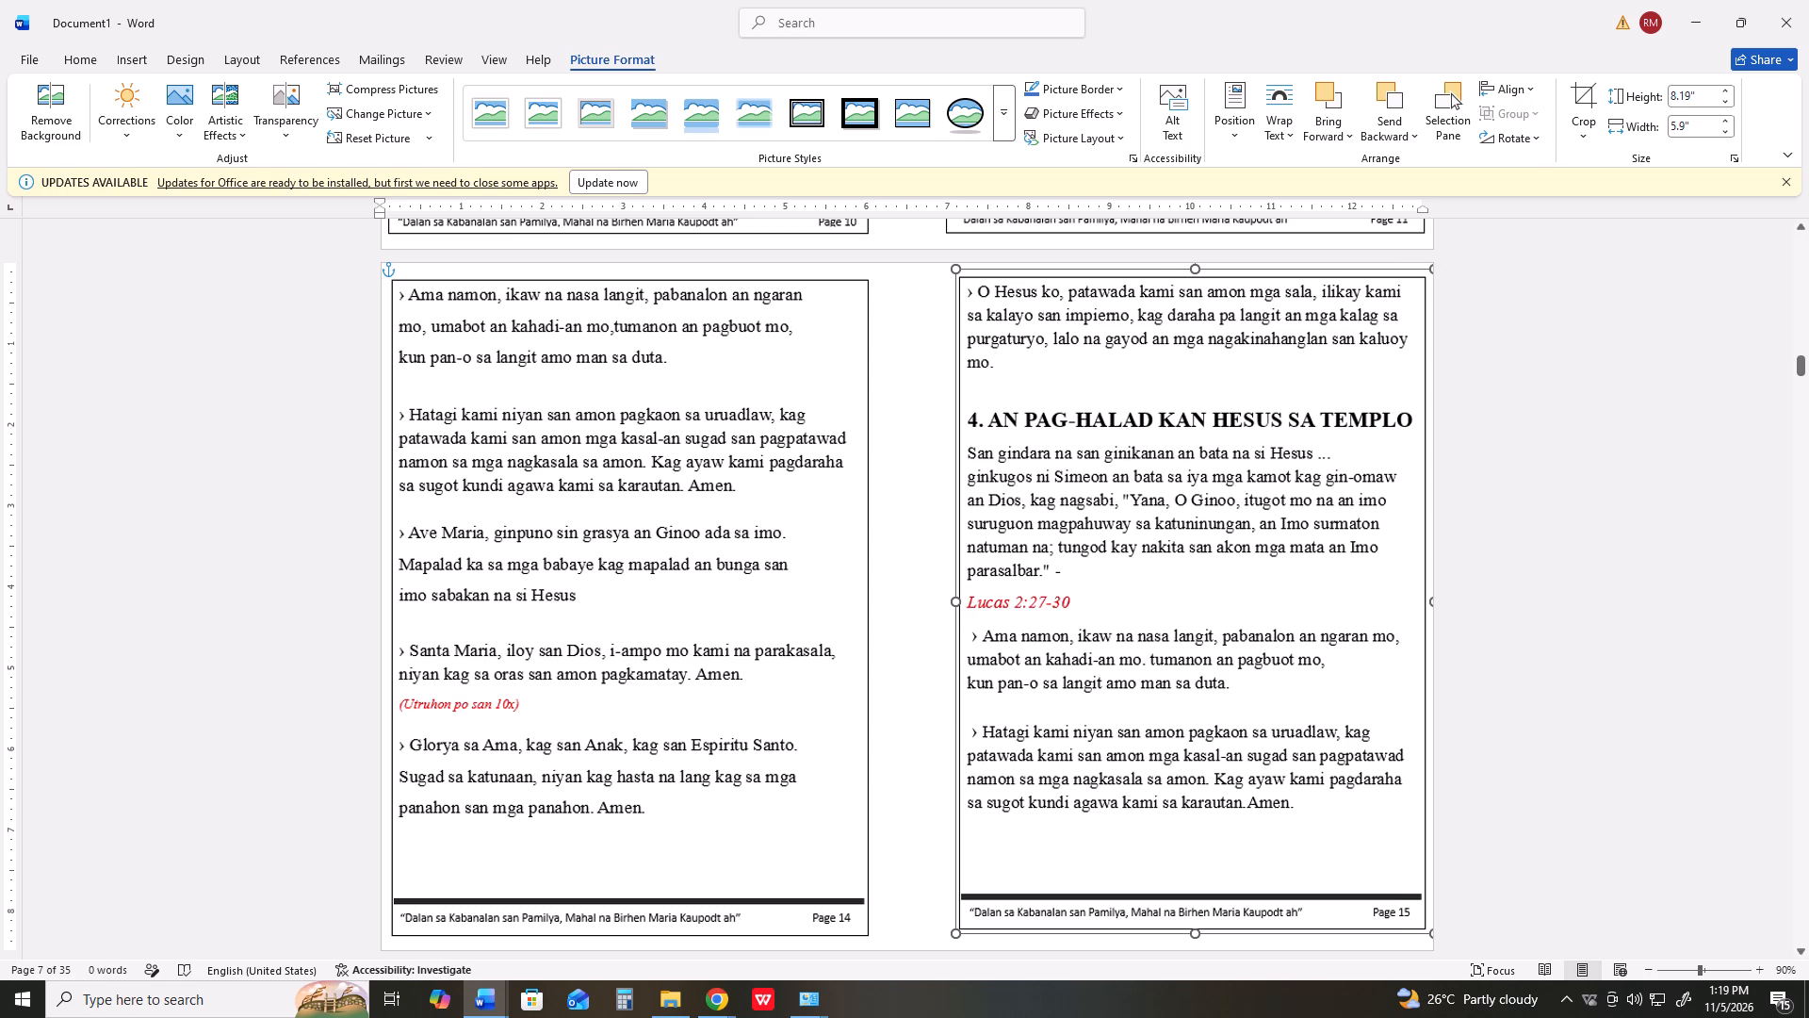
pyautogui.click(953, 934)
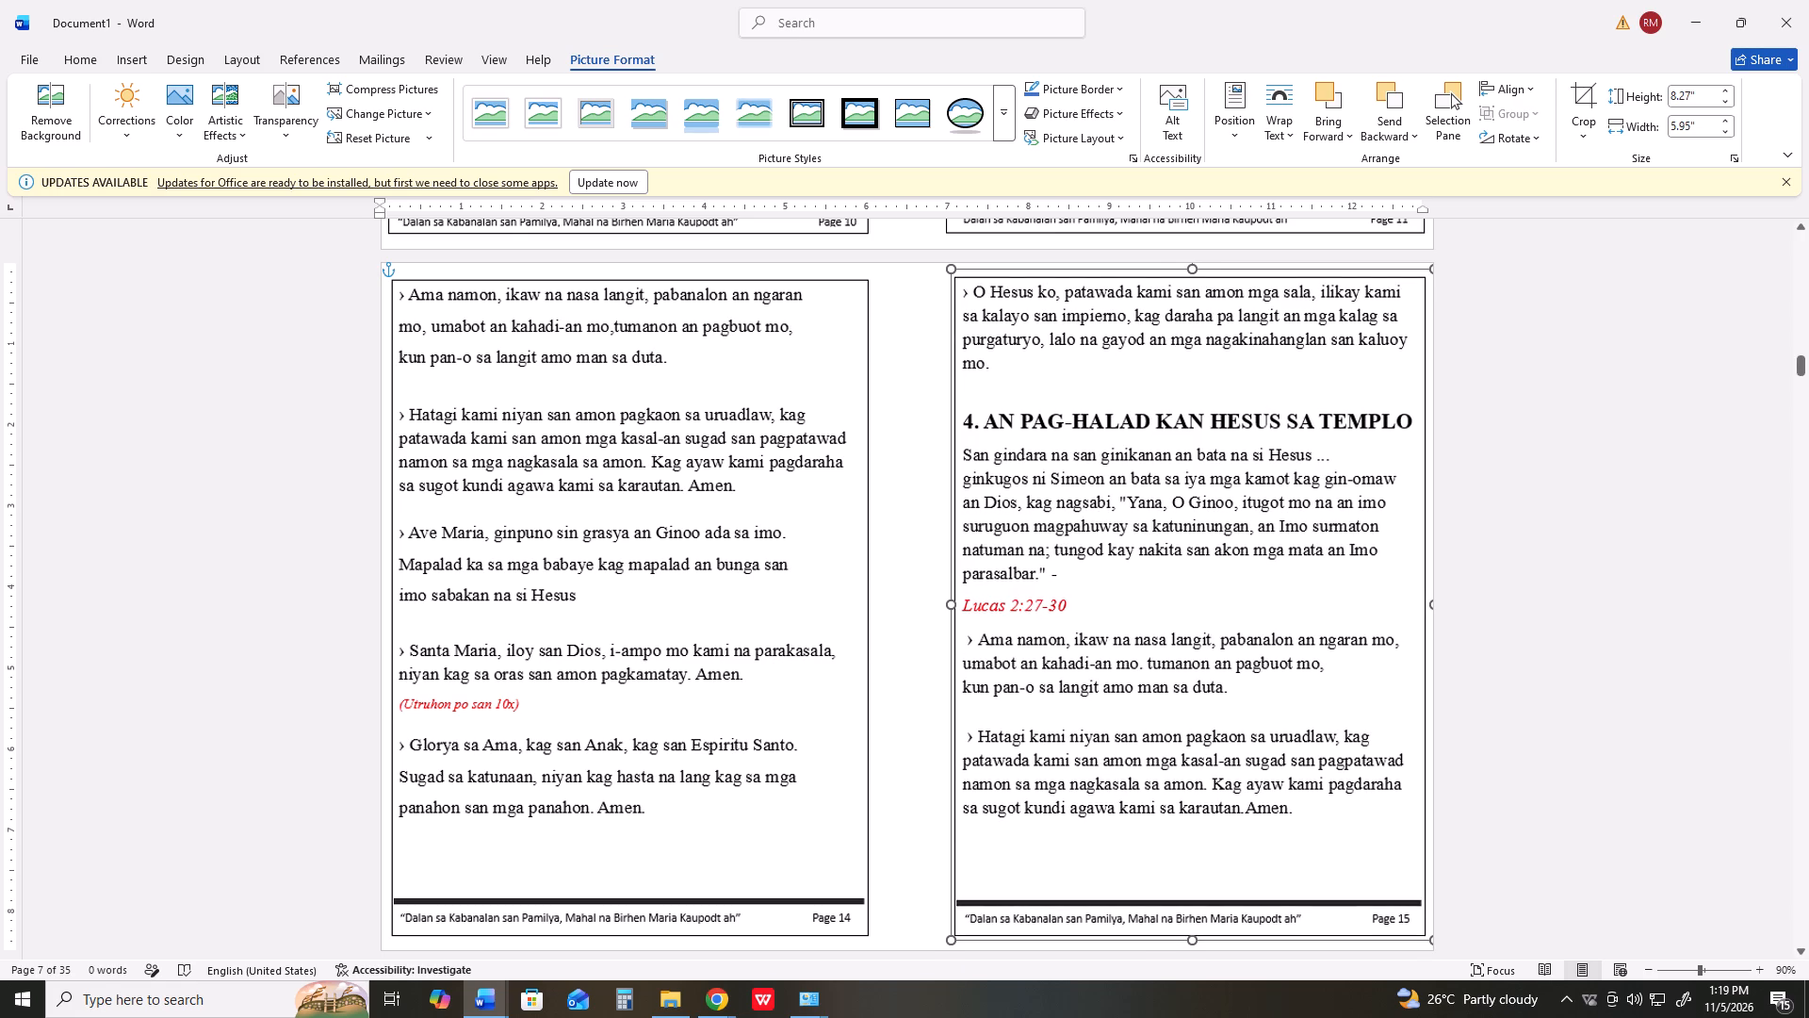
pyautogui.moveTo(953, 603); pyautogui.dragTo(944, 603)
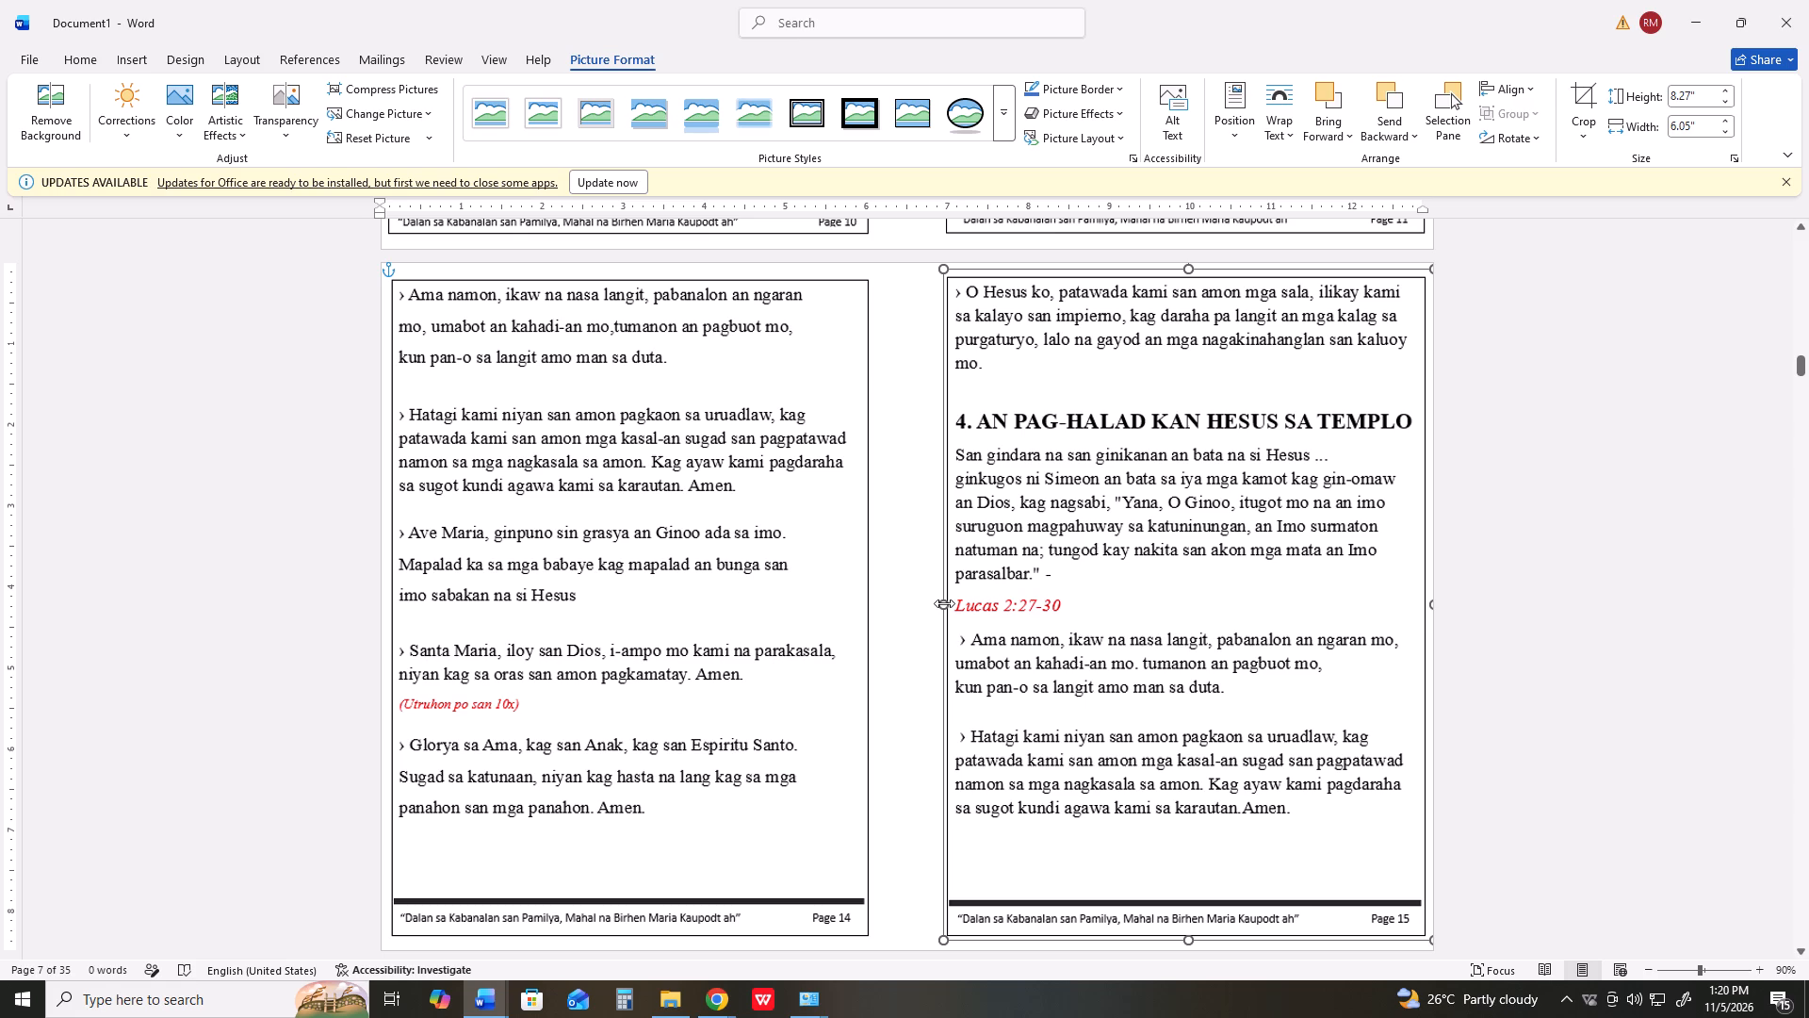
pyautogui.click(910, 594)
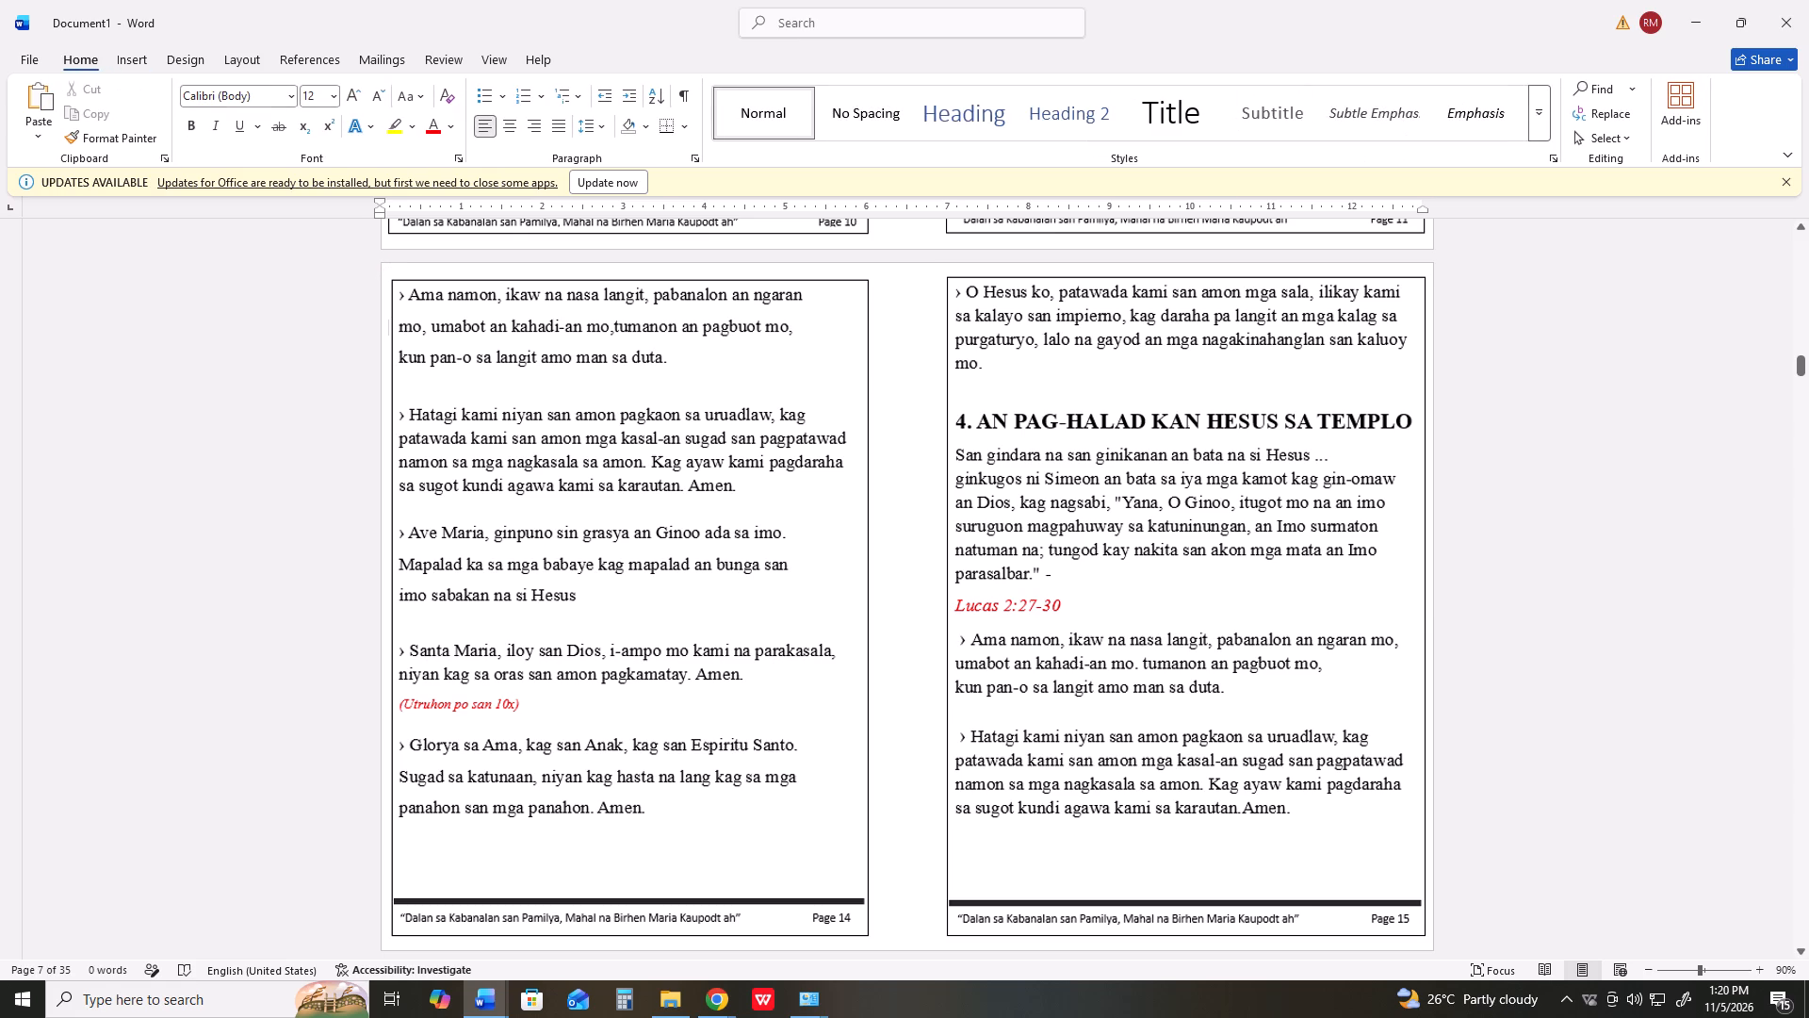
# Nudge the page 14 picture slightly left to fine-tune its distance from the page edge.
pyautogui.scroll(-8, 910, 594)
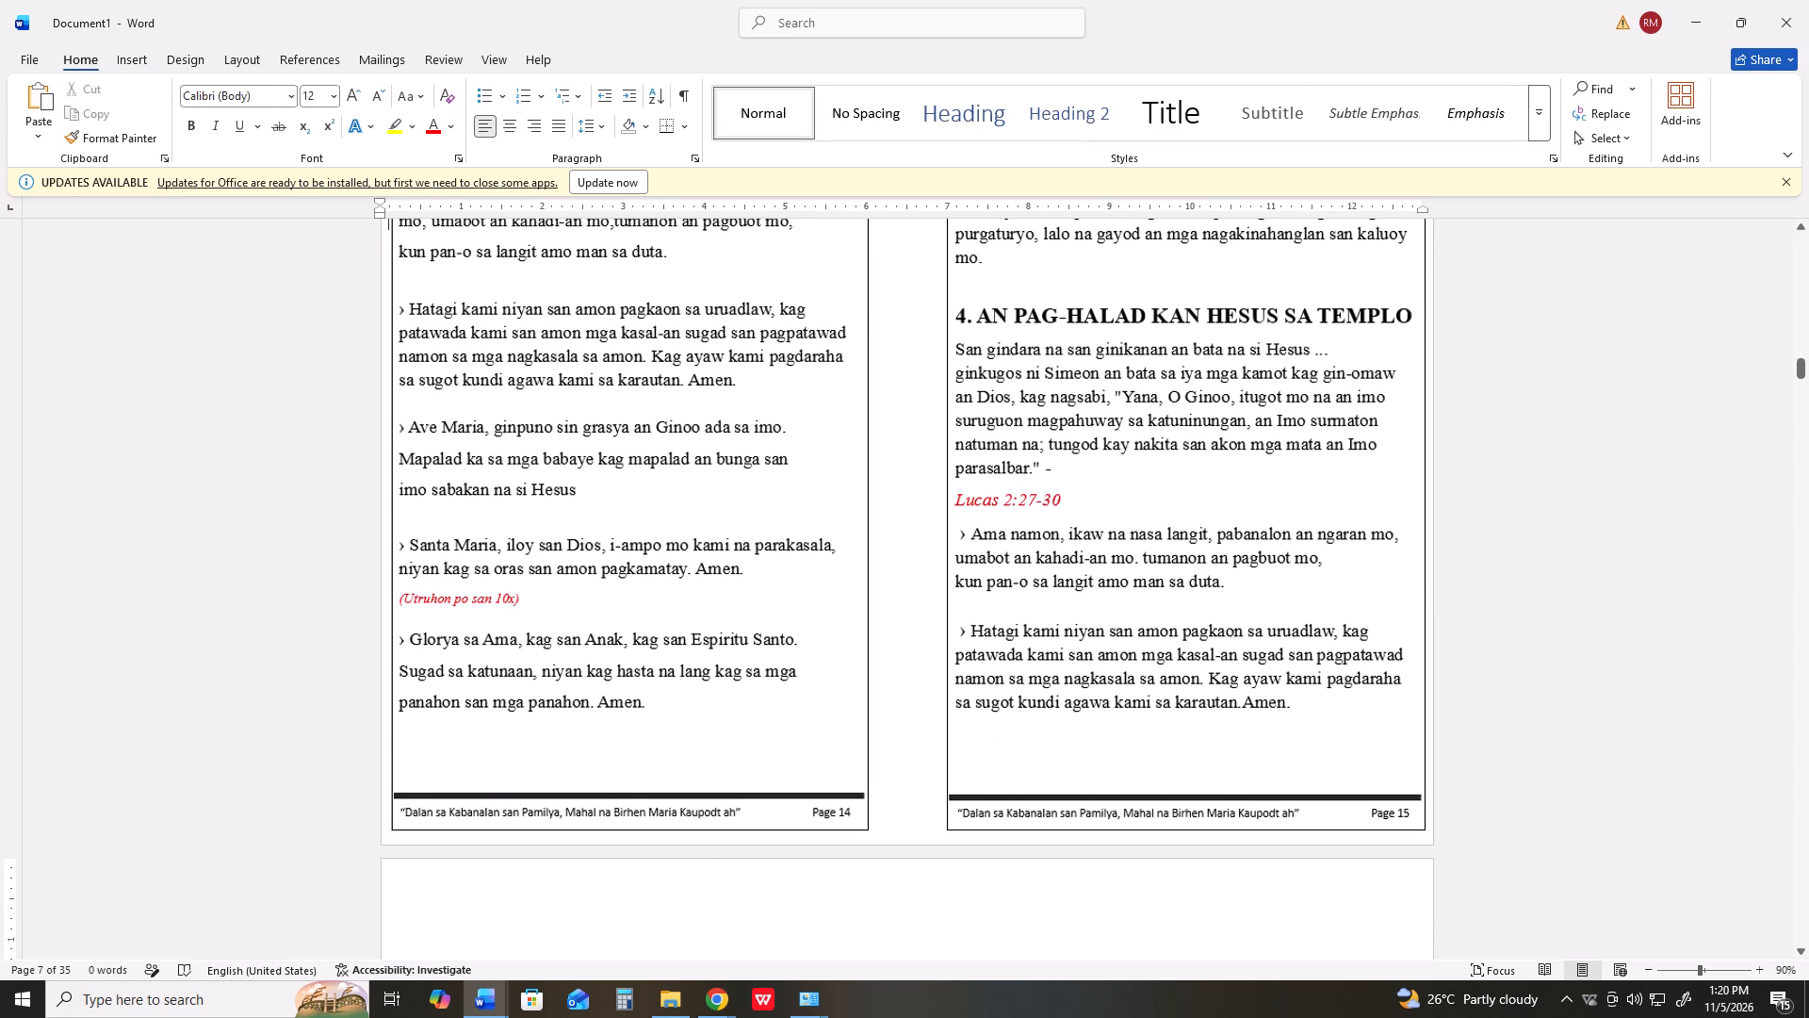
pyautogui.click(784, 593)
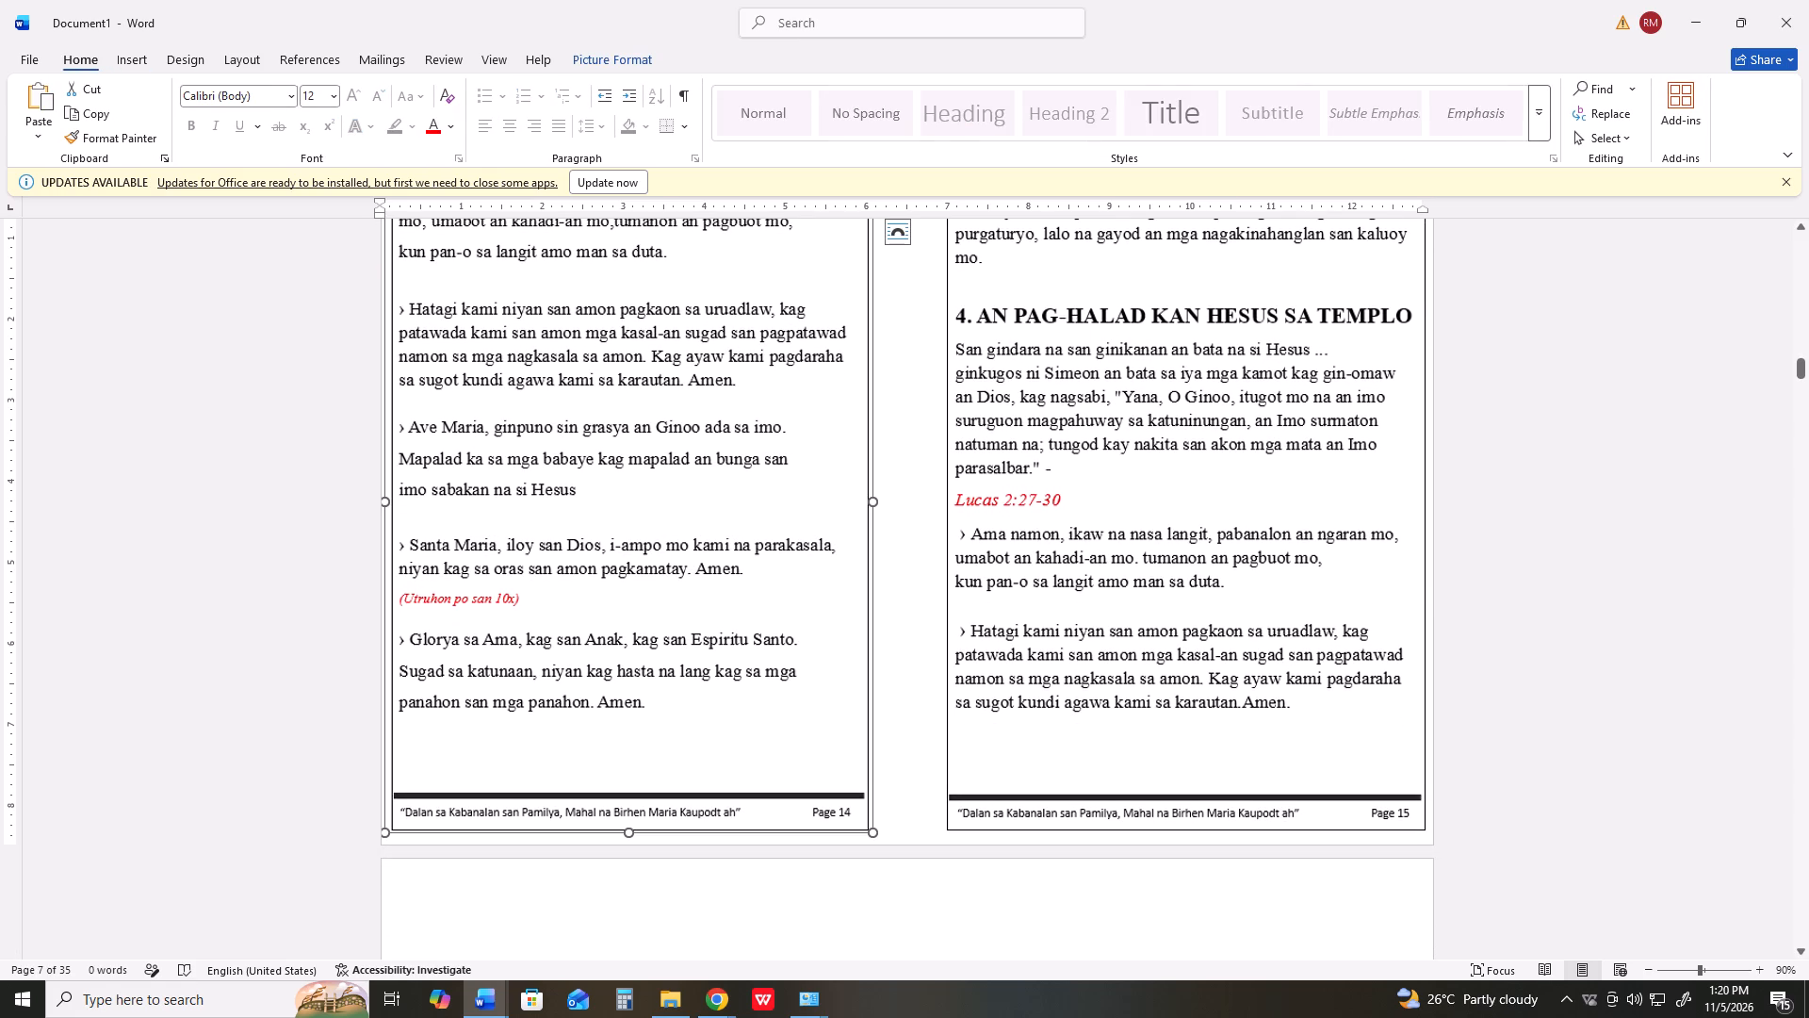
pyautogui.press('Left')
pyautogui.press('Left')
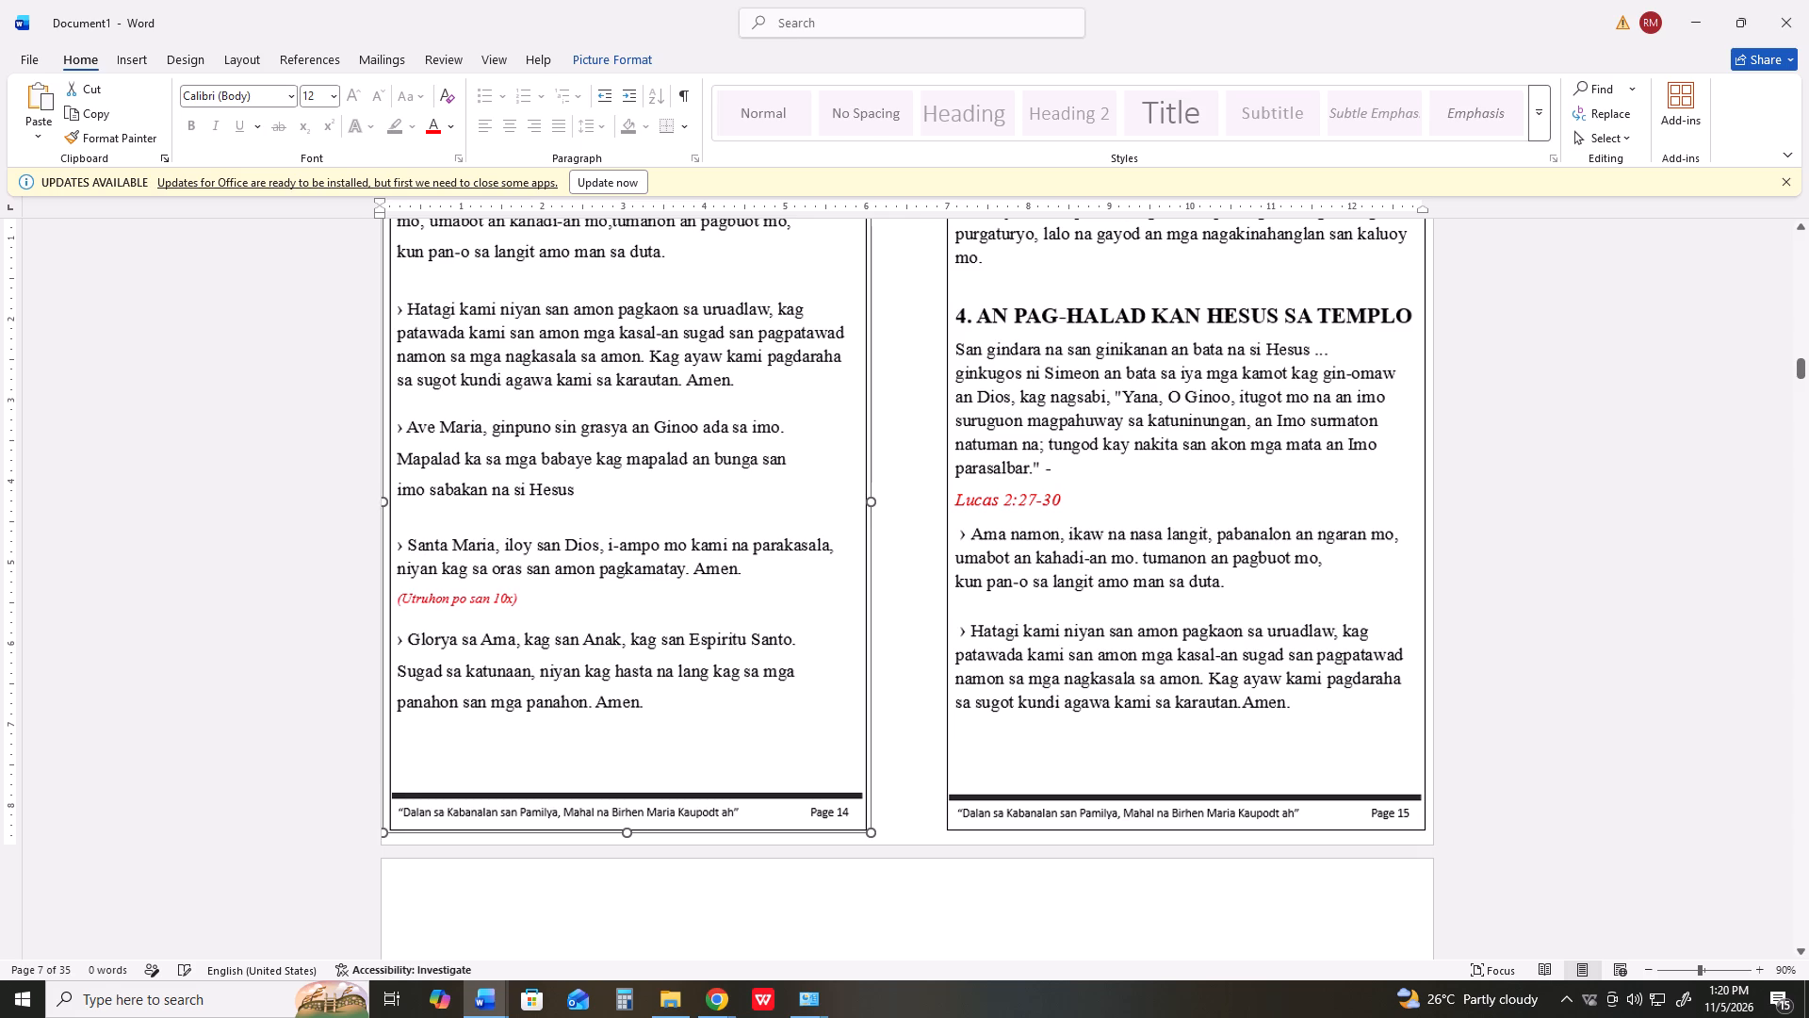
pyautogui.scroll(-3, 840, 565)
pyautogui.press('Right')
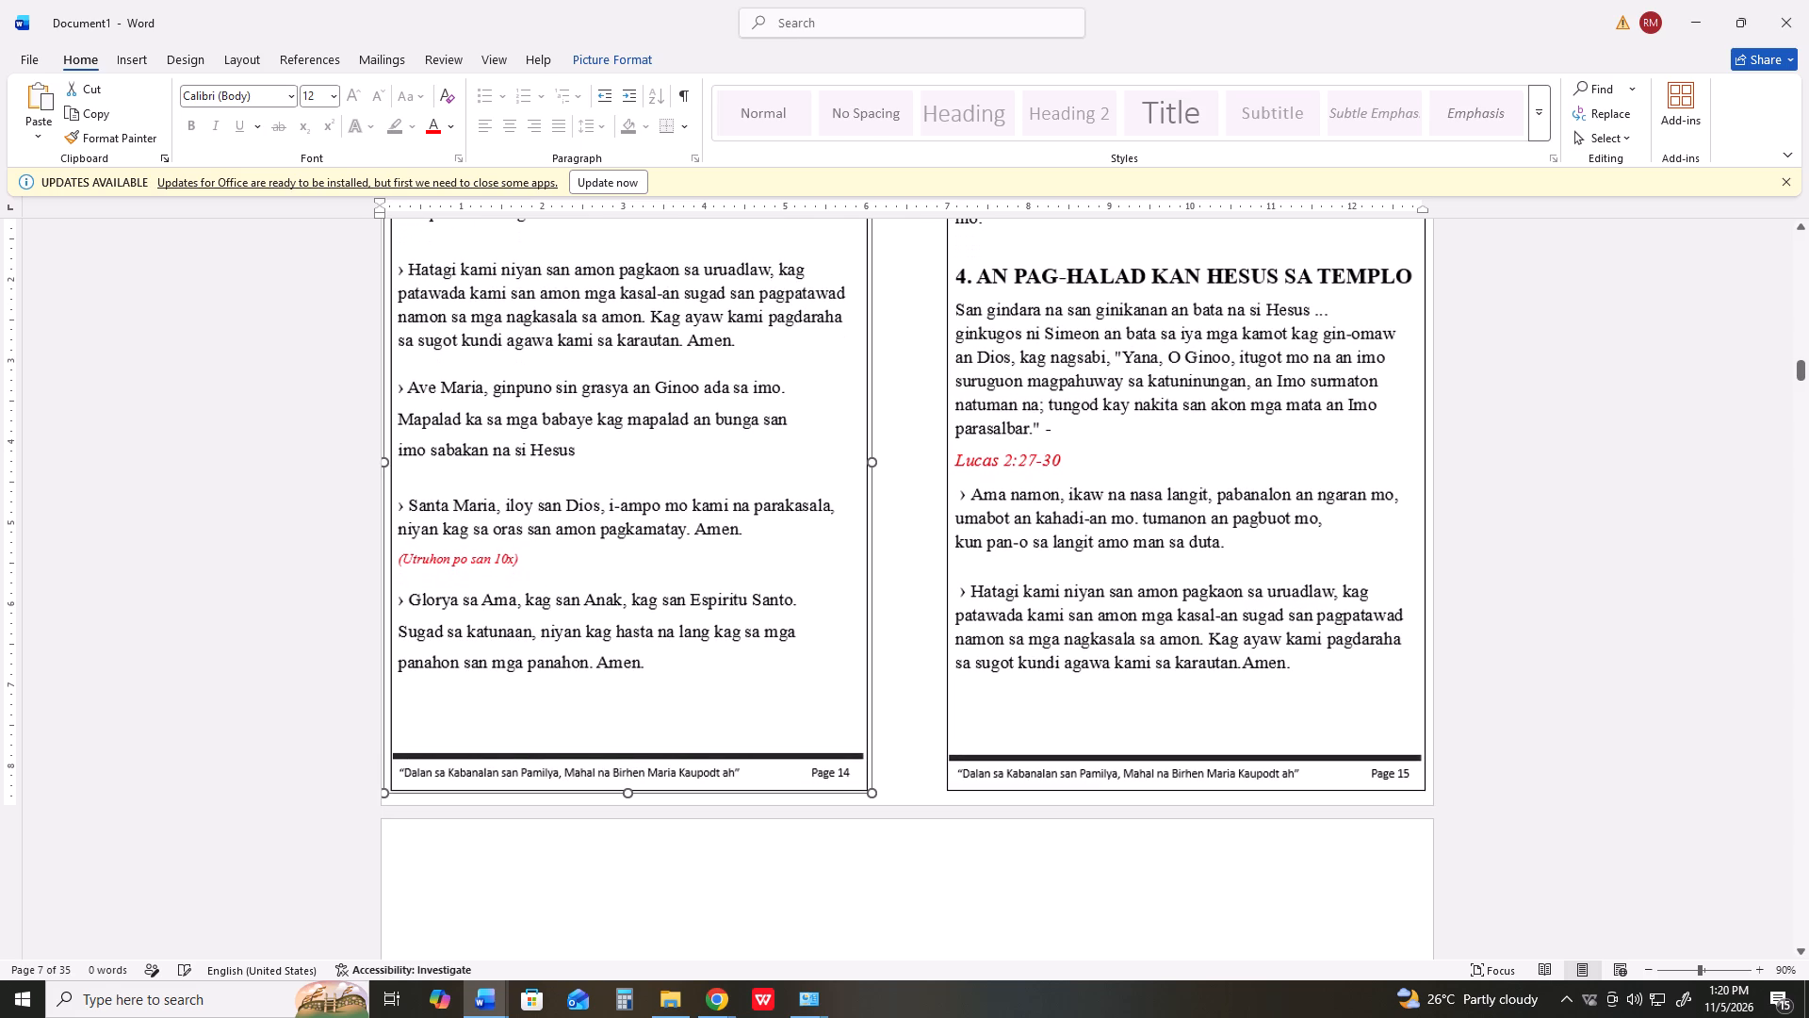
# Insert the picture r16.png from the Downloads folder at the blank document page 8.
pyautogui.scroll(-7, 910, 632)
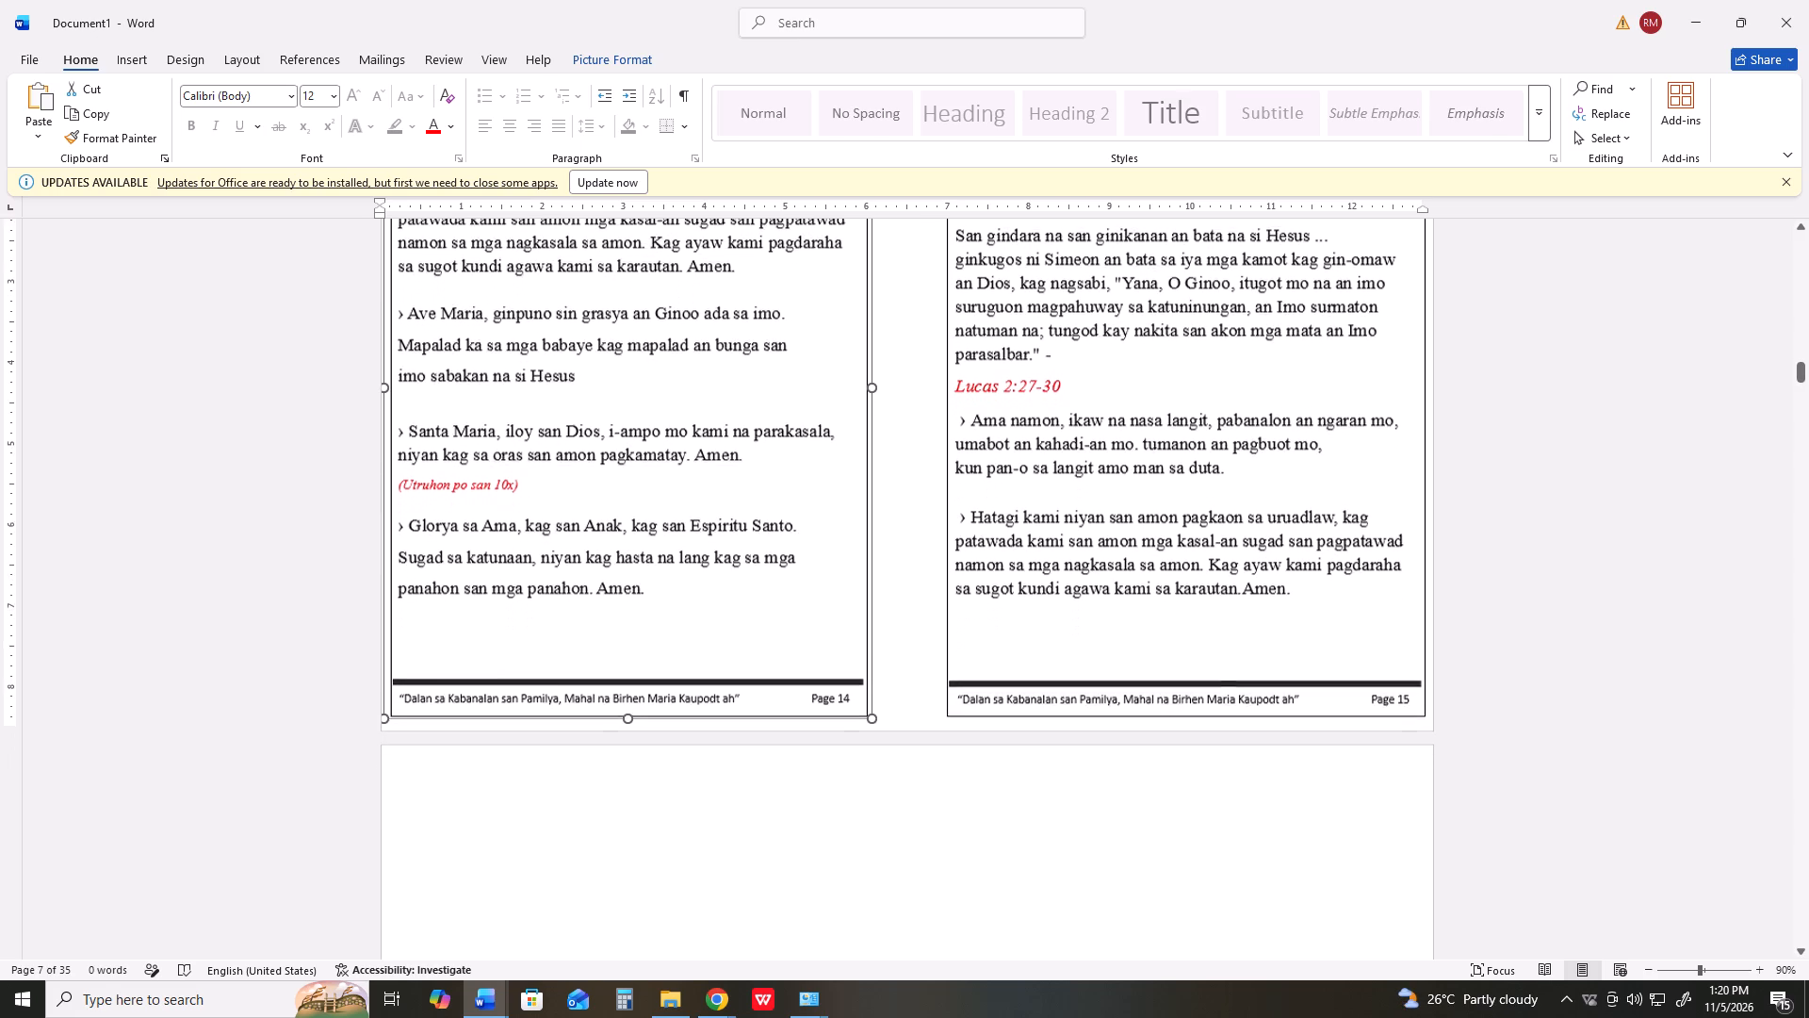
pyautogui.scroll(-12, 910, 632)
pyautogui.click(910, 632)
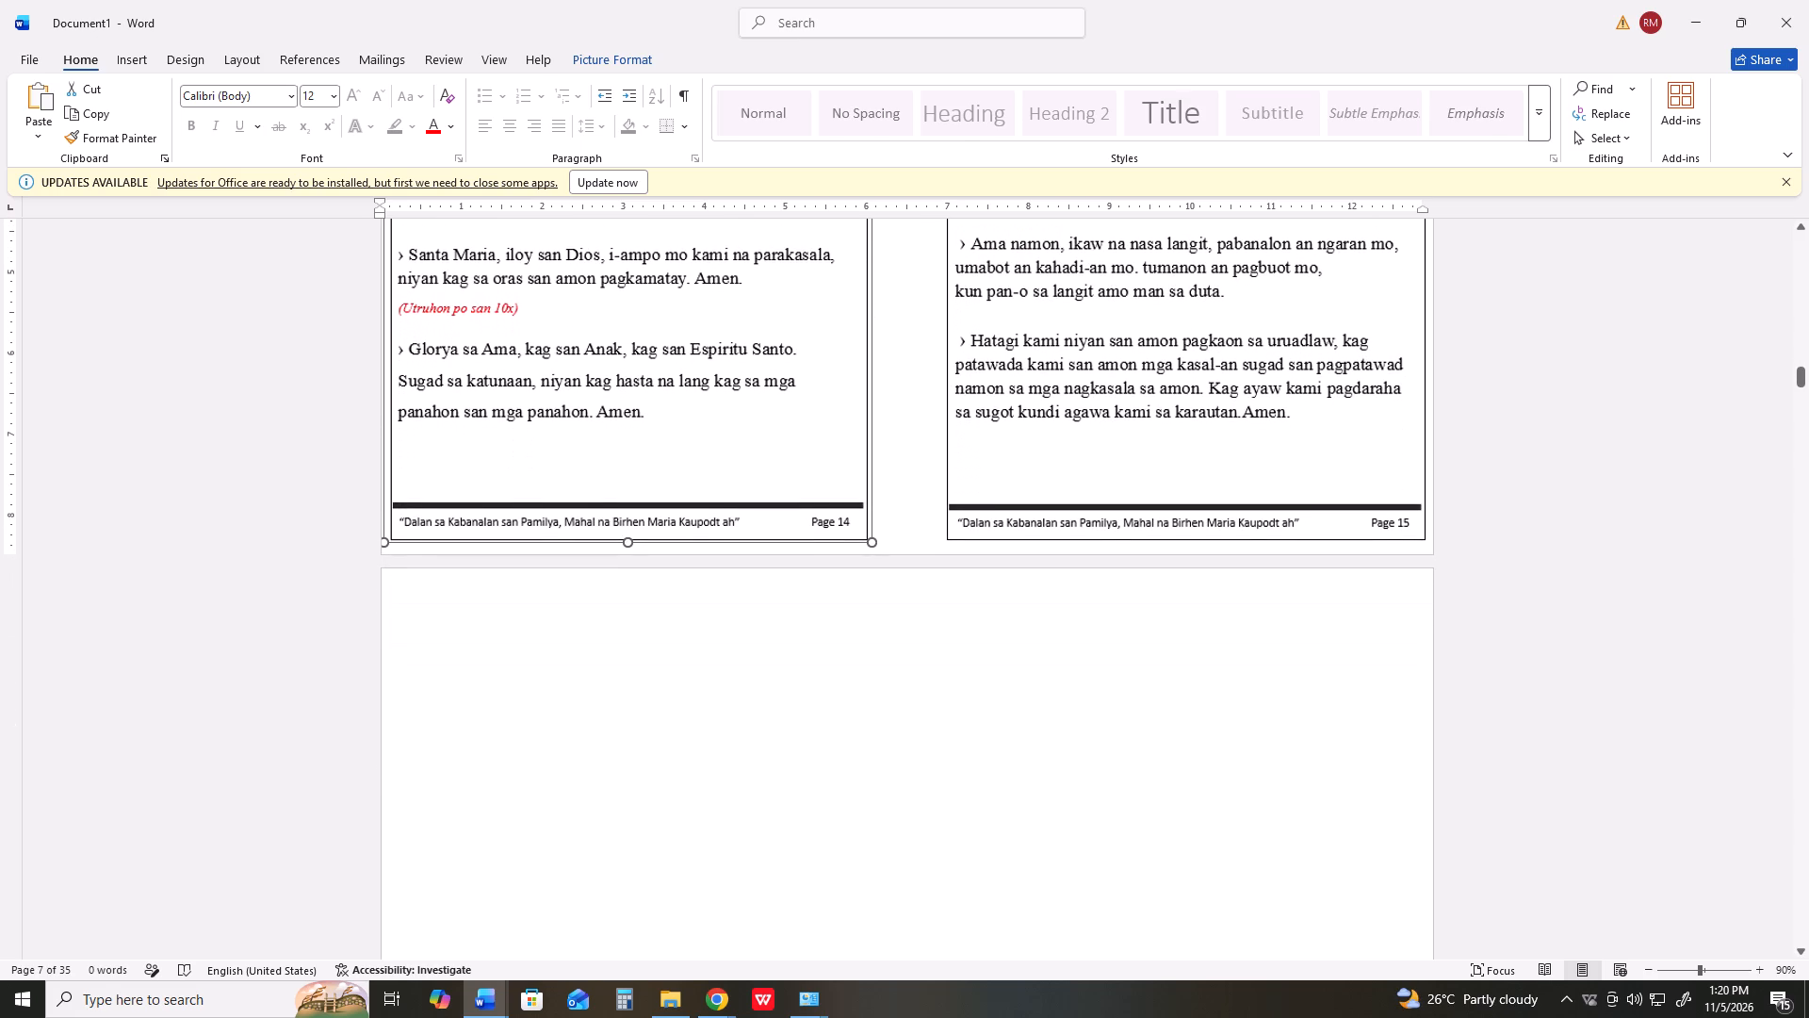
pyautogui.scroll(-17, 908, 634)
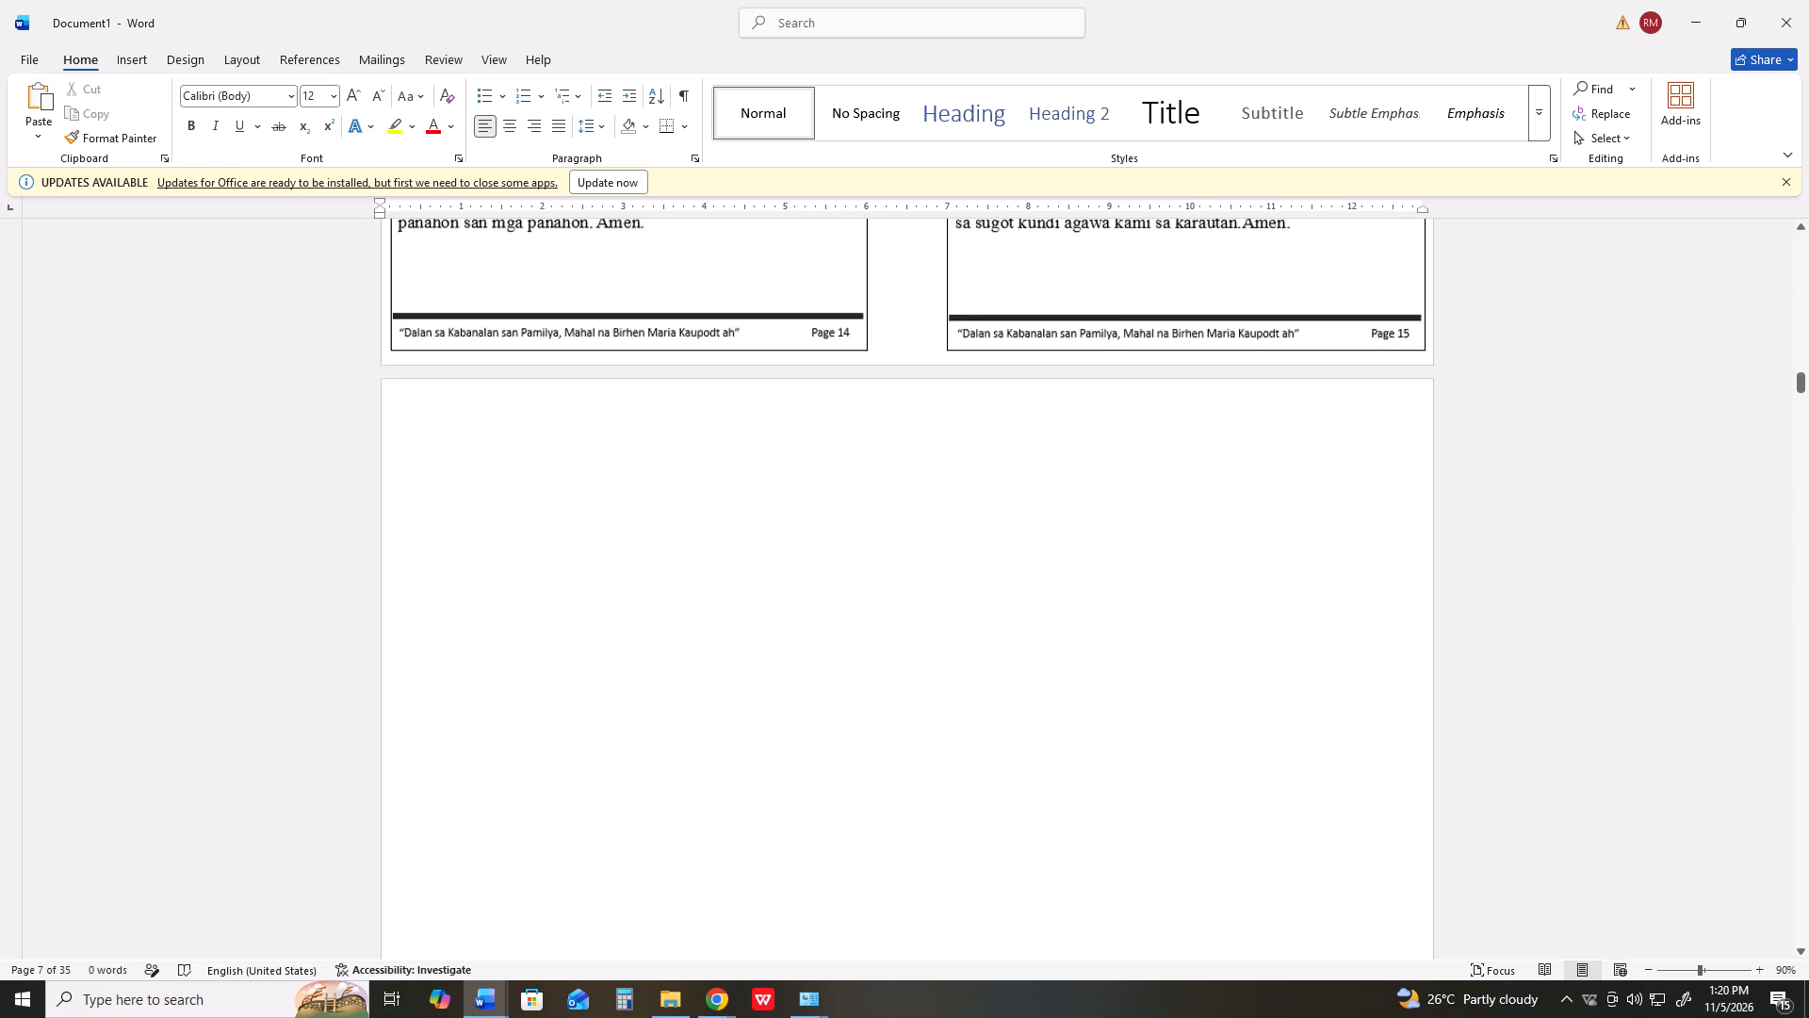
pyautogui.scroll(-4, 906, 632)
pyautogui.scroll(-7, 633, 571)
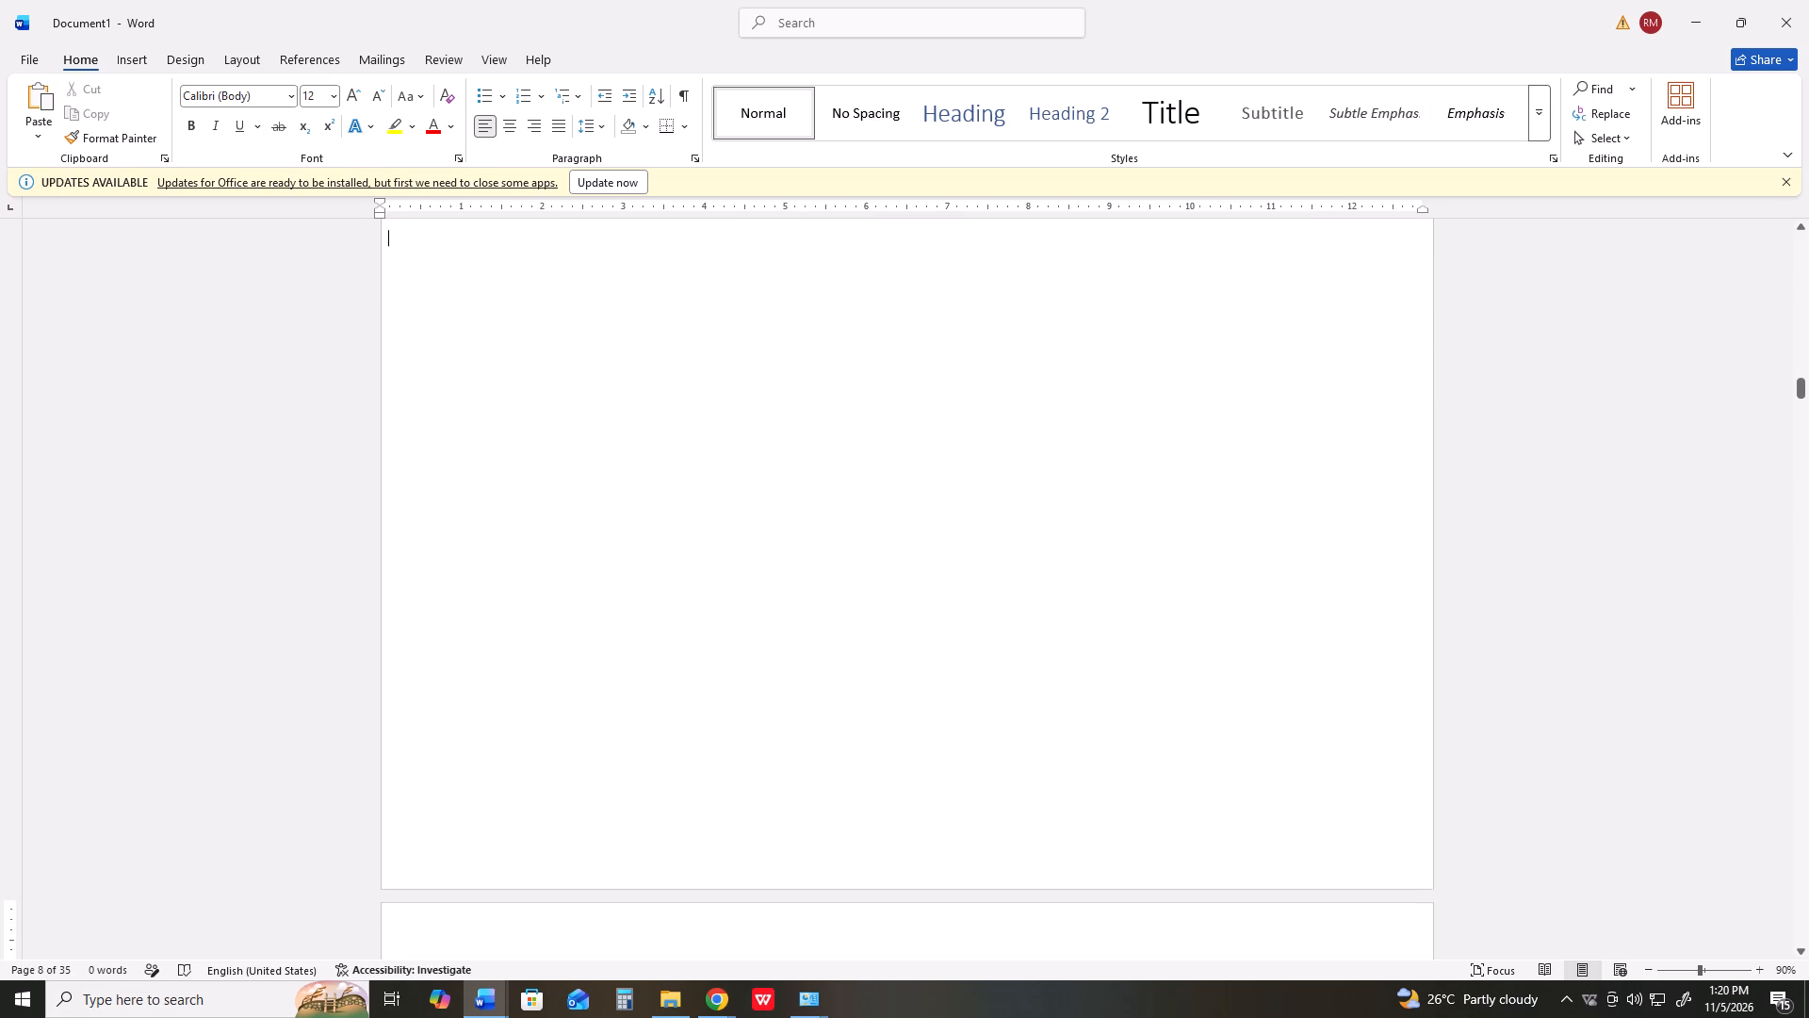
pyautogui.scroll(4, 634, 568)
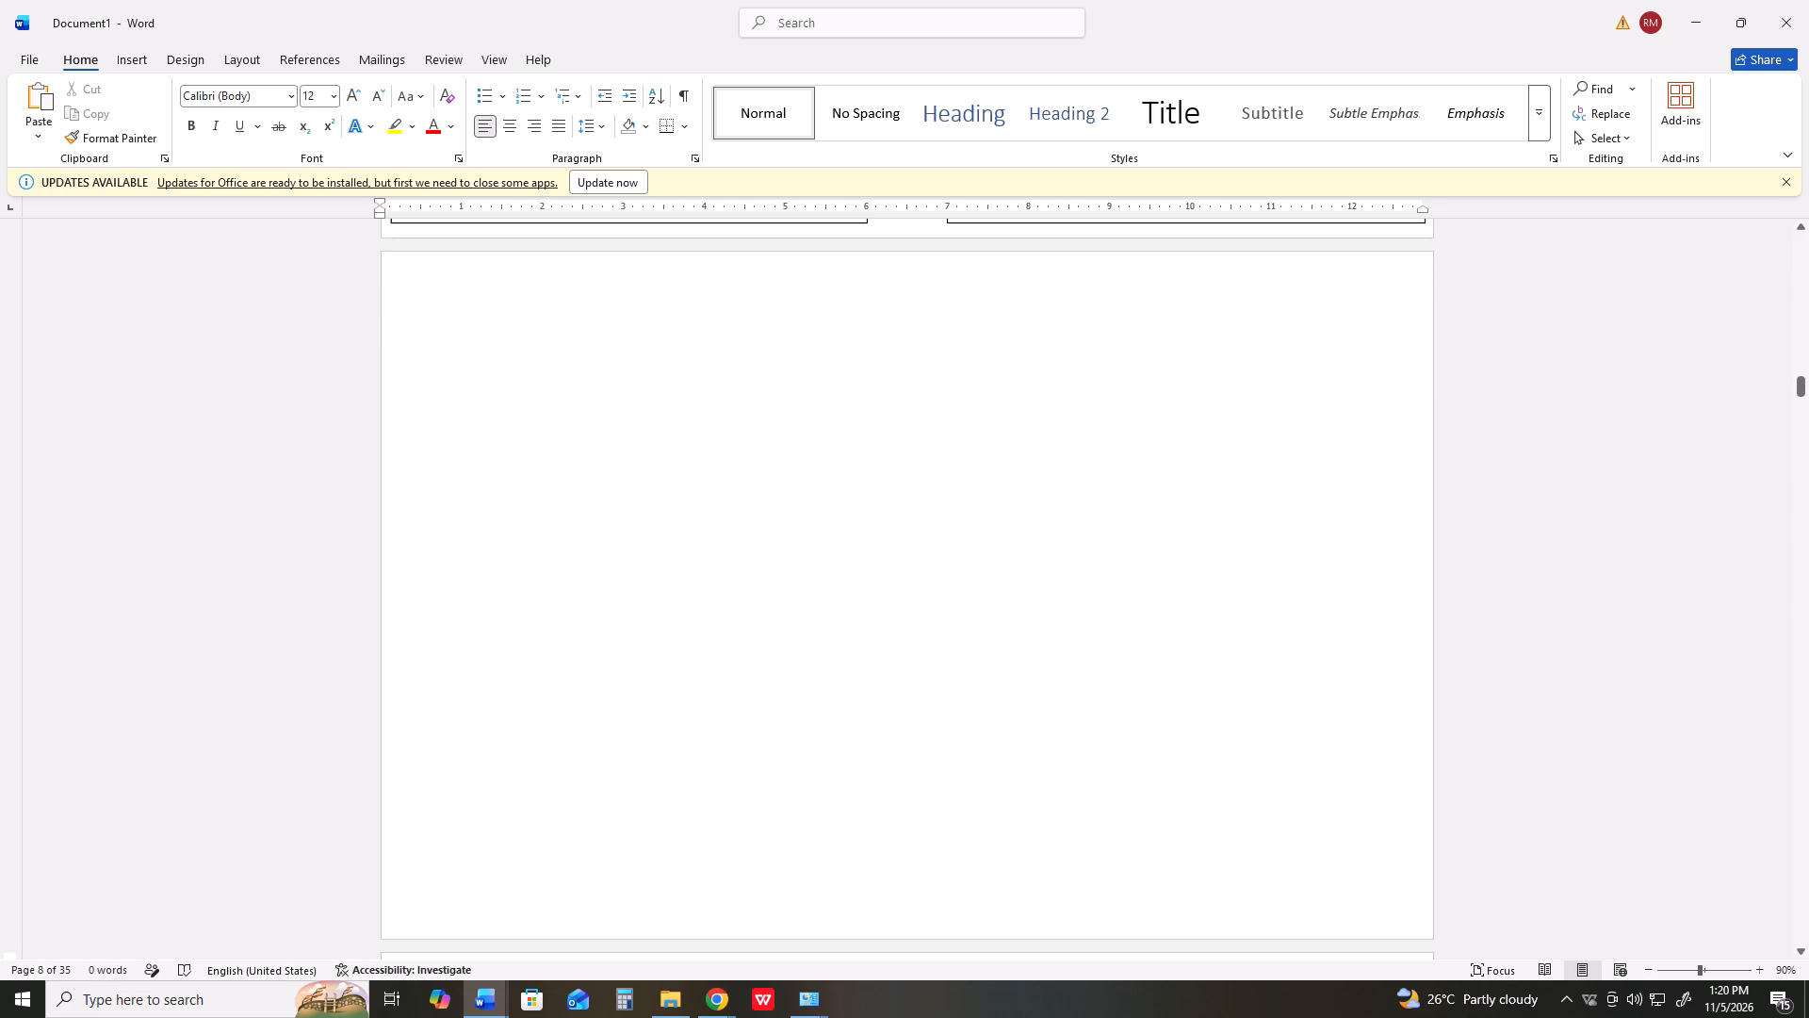
pyautogui.click(144, 57)
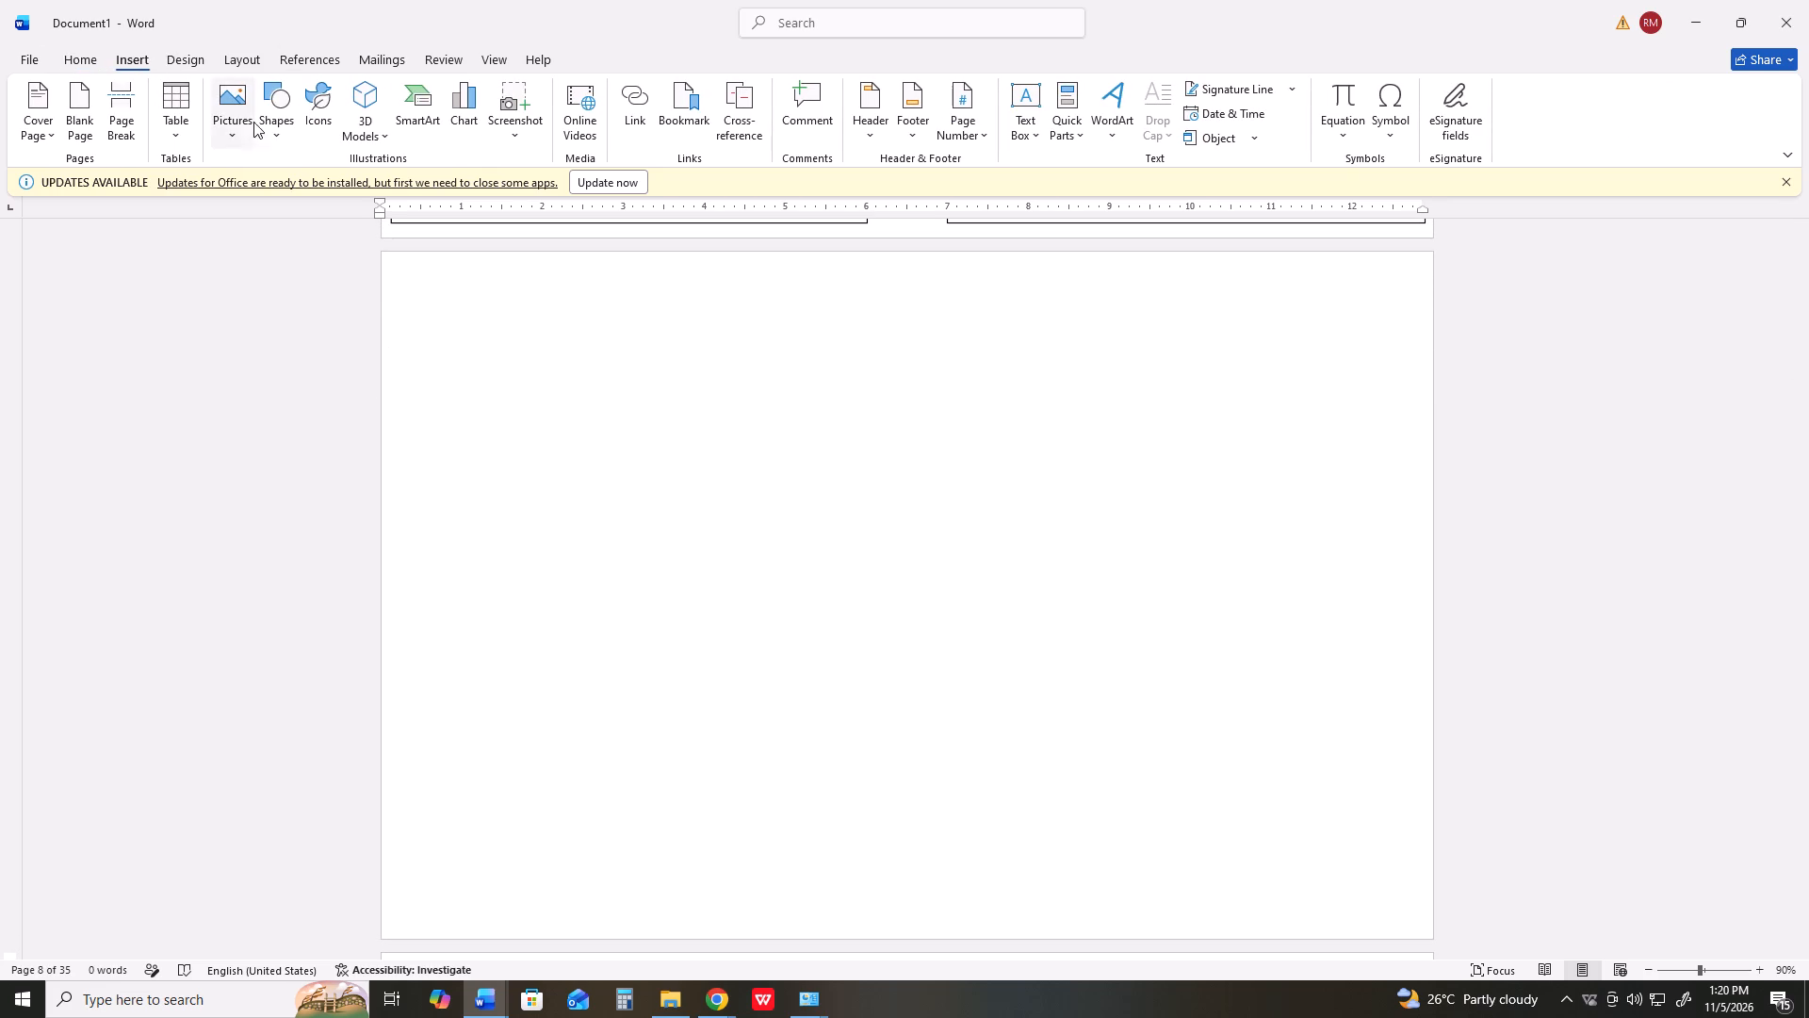
pyautogui.click(242, 118)
pyautogui.click(309, 193)
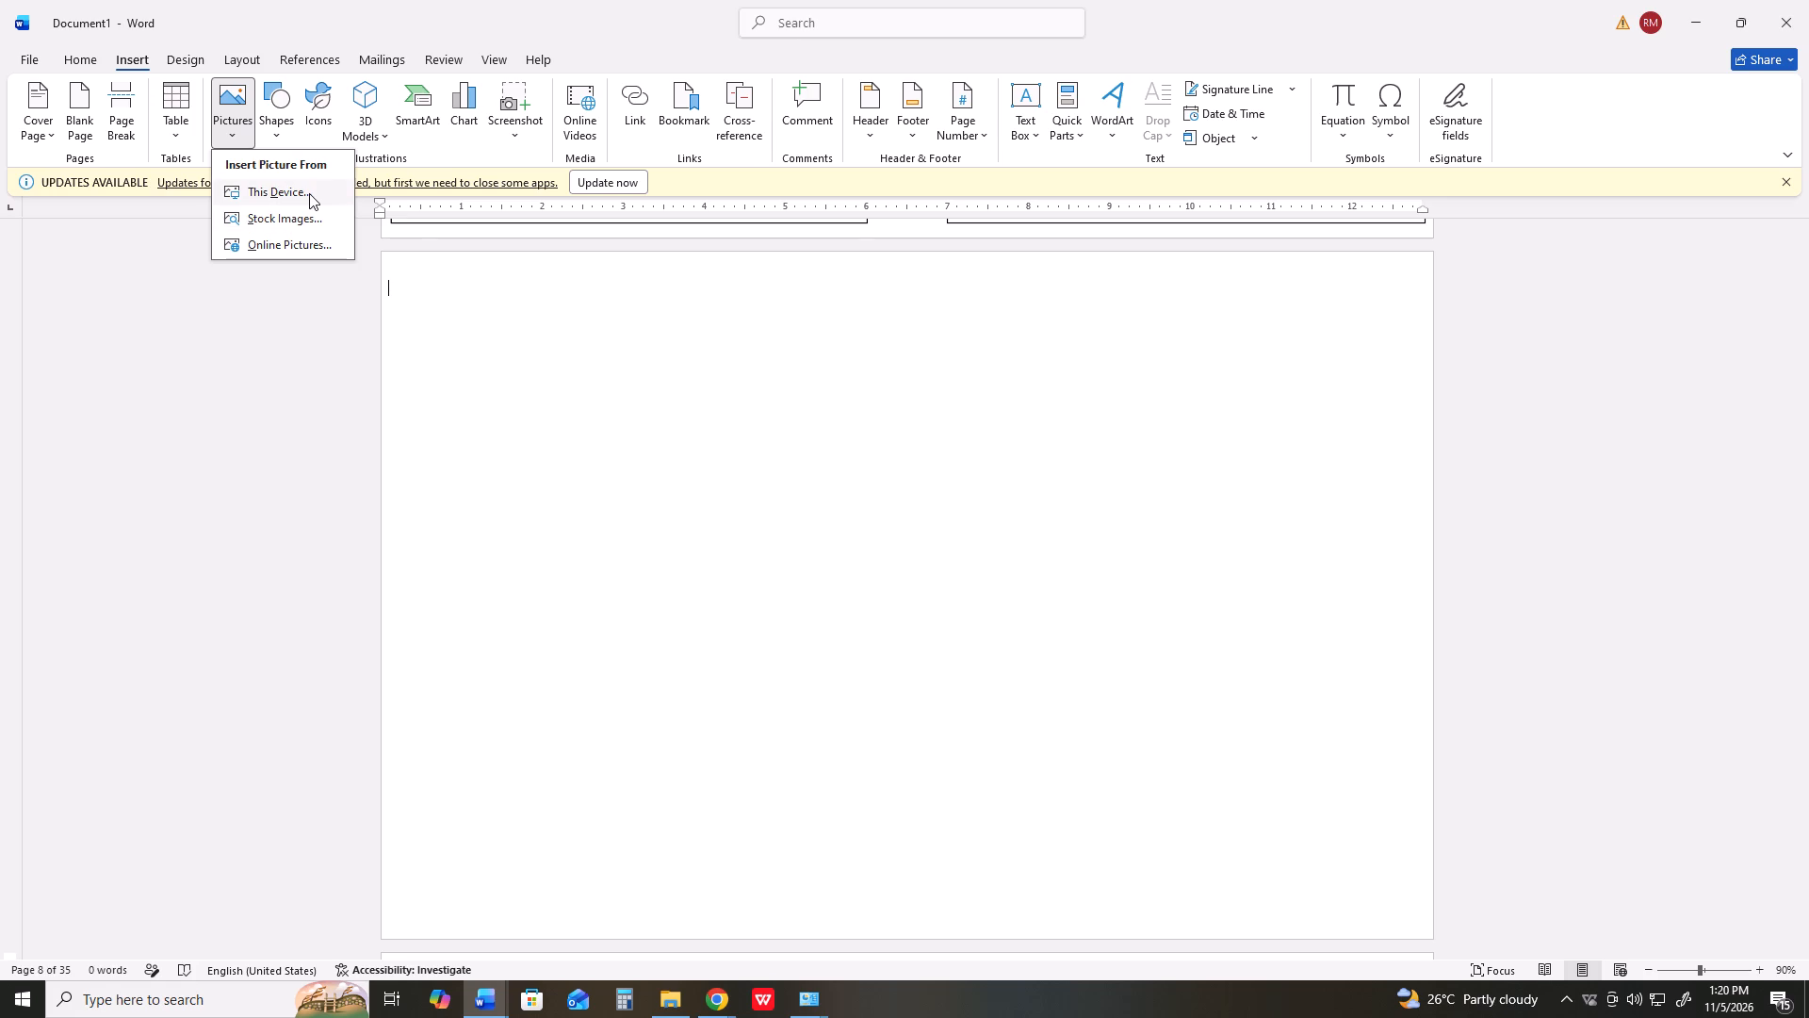
pyautogui.scroll(-2, 721, 487)
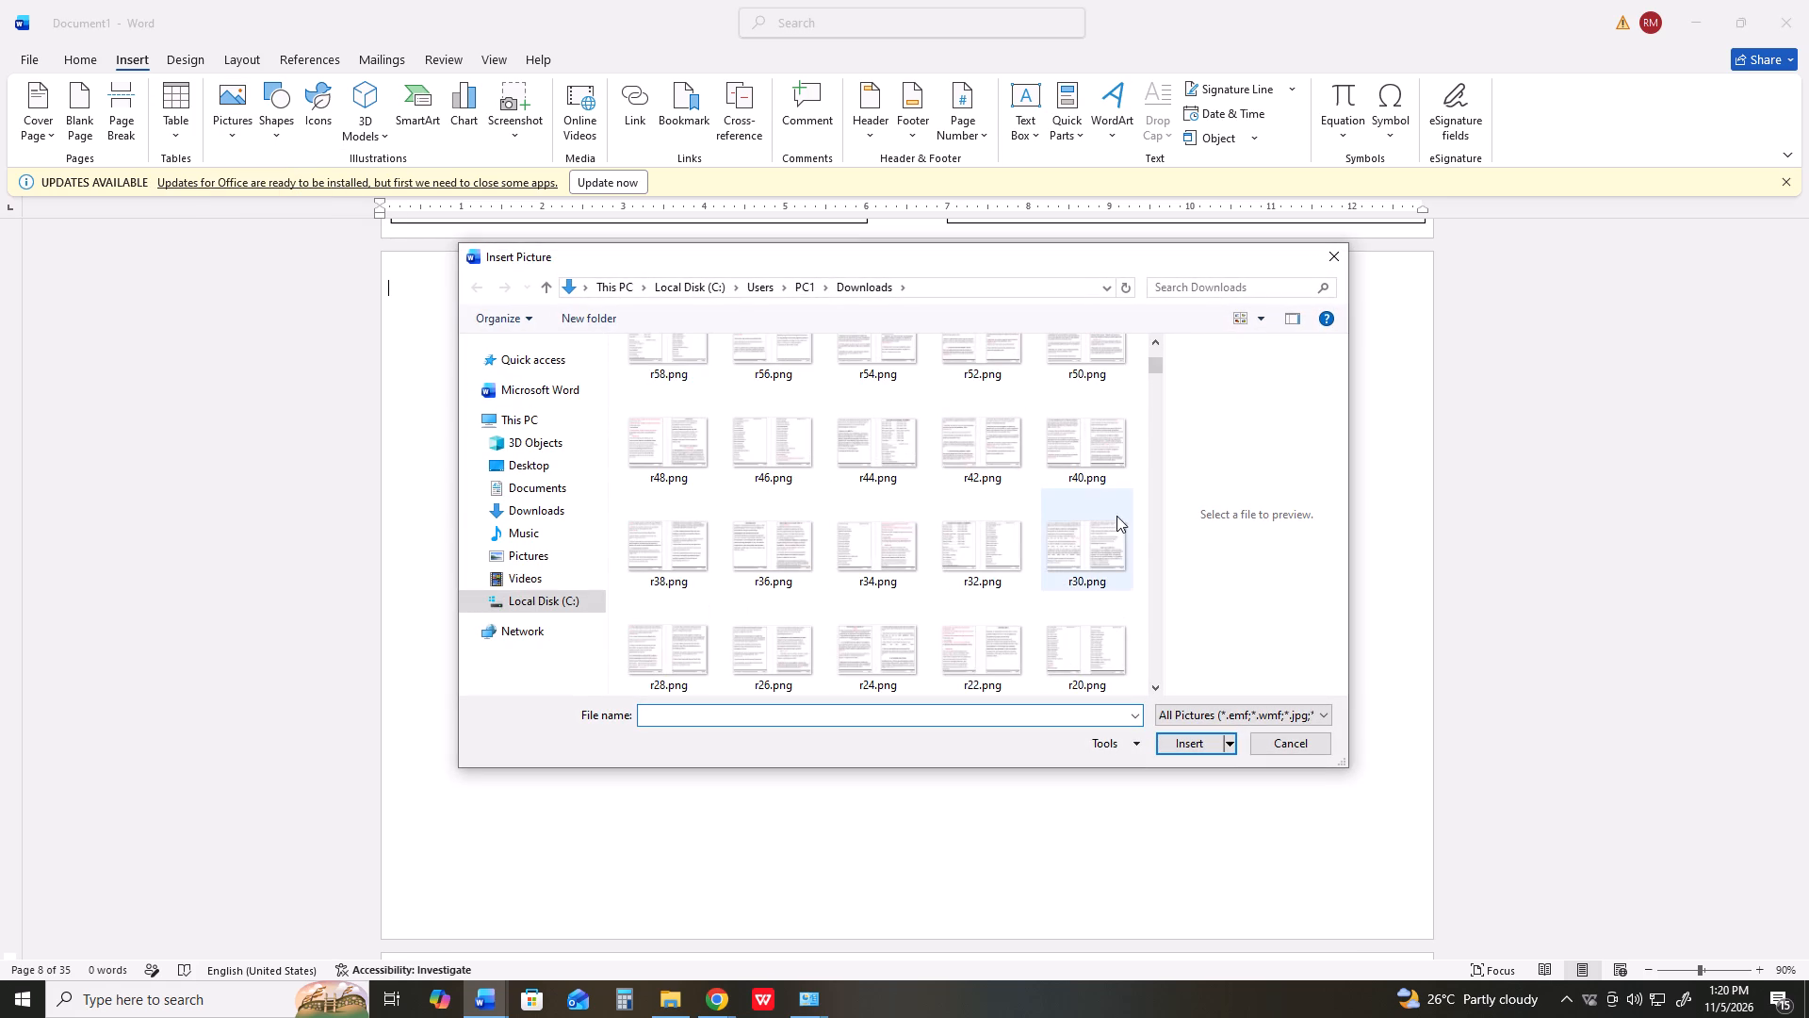
pyautogui.scroll(-2, 1028, 519)
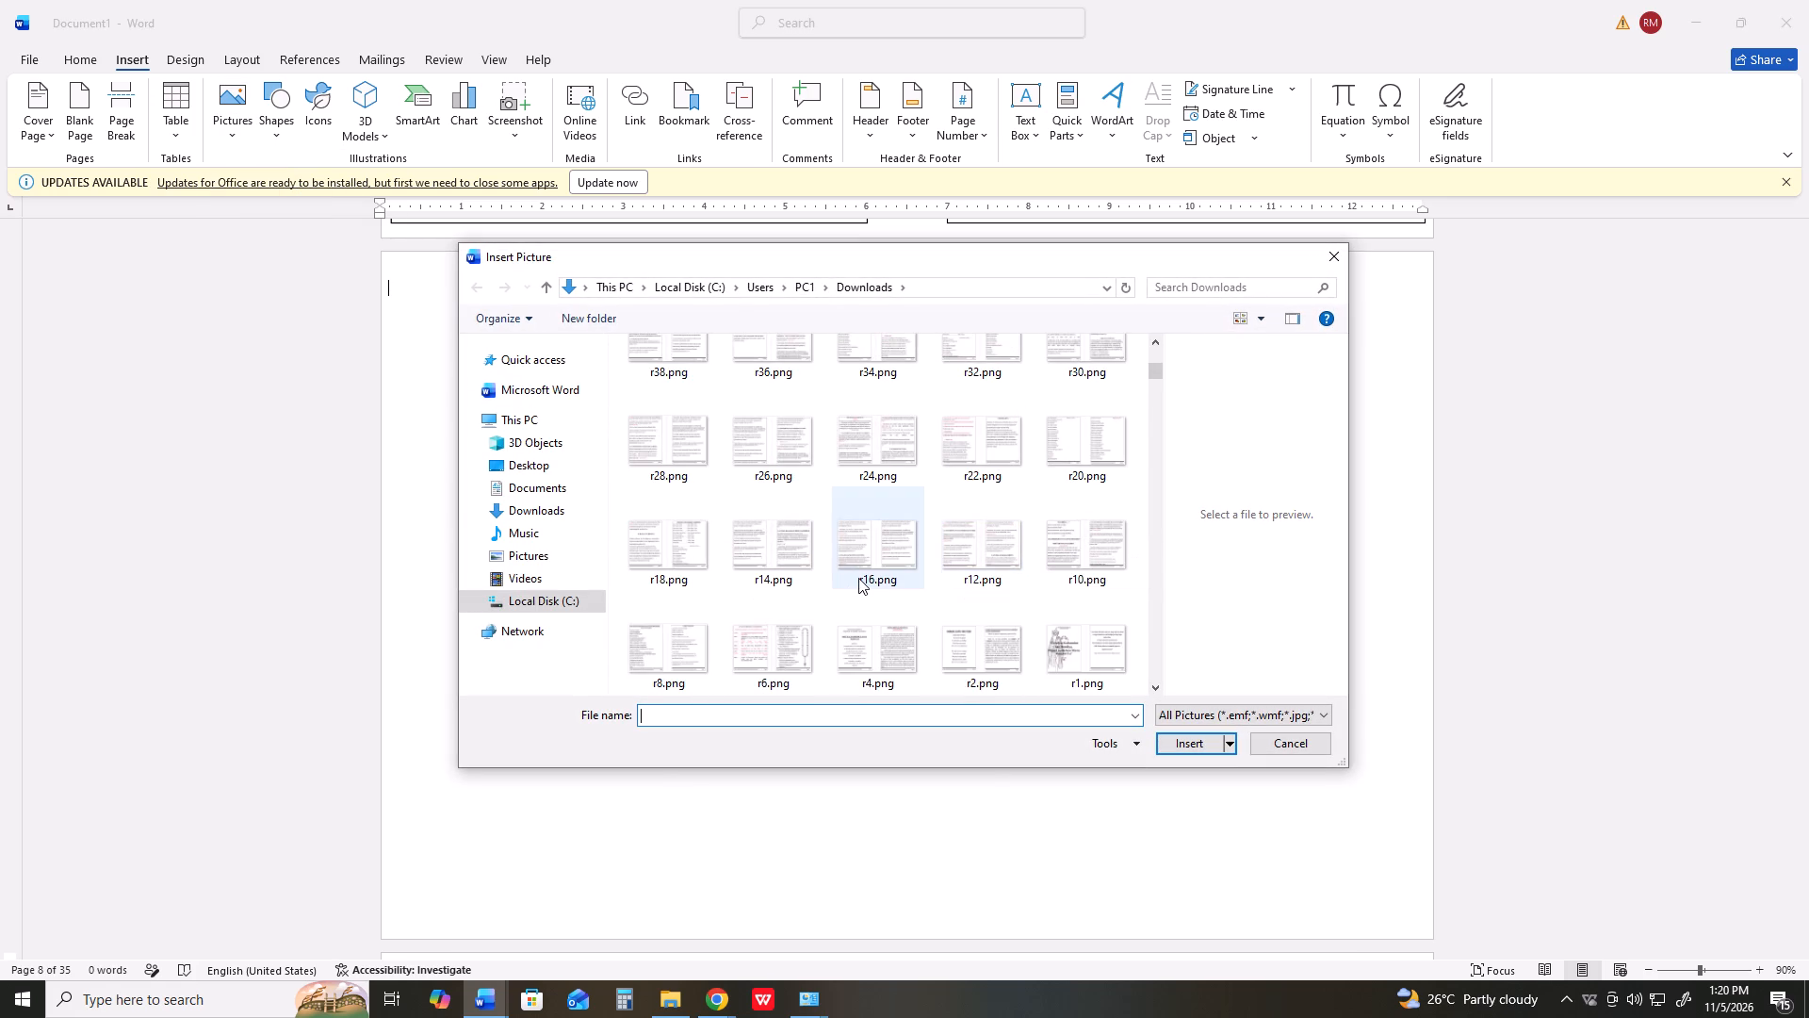
pyautogui.doubleClick(858, 578)
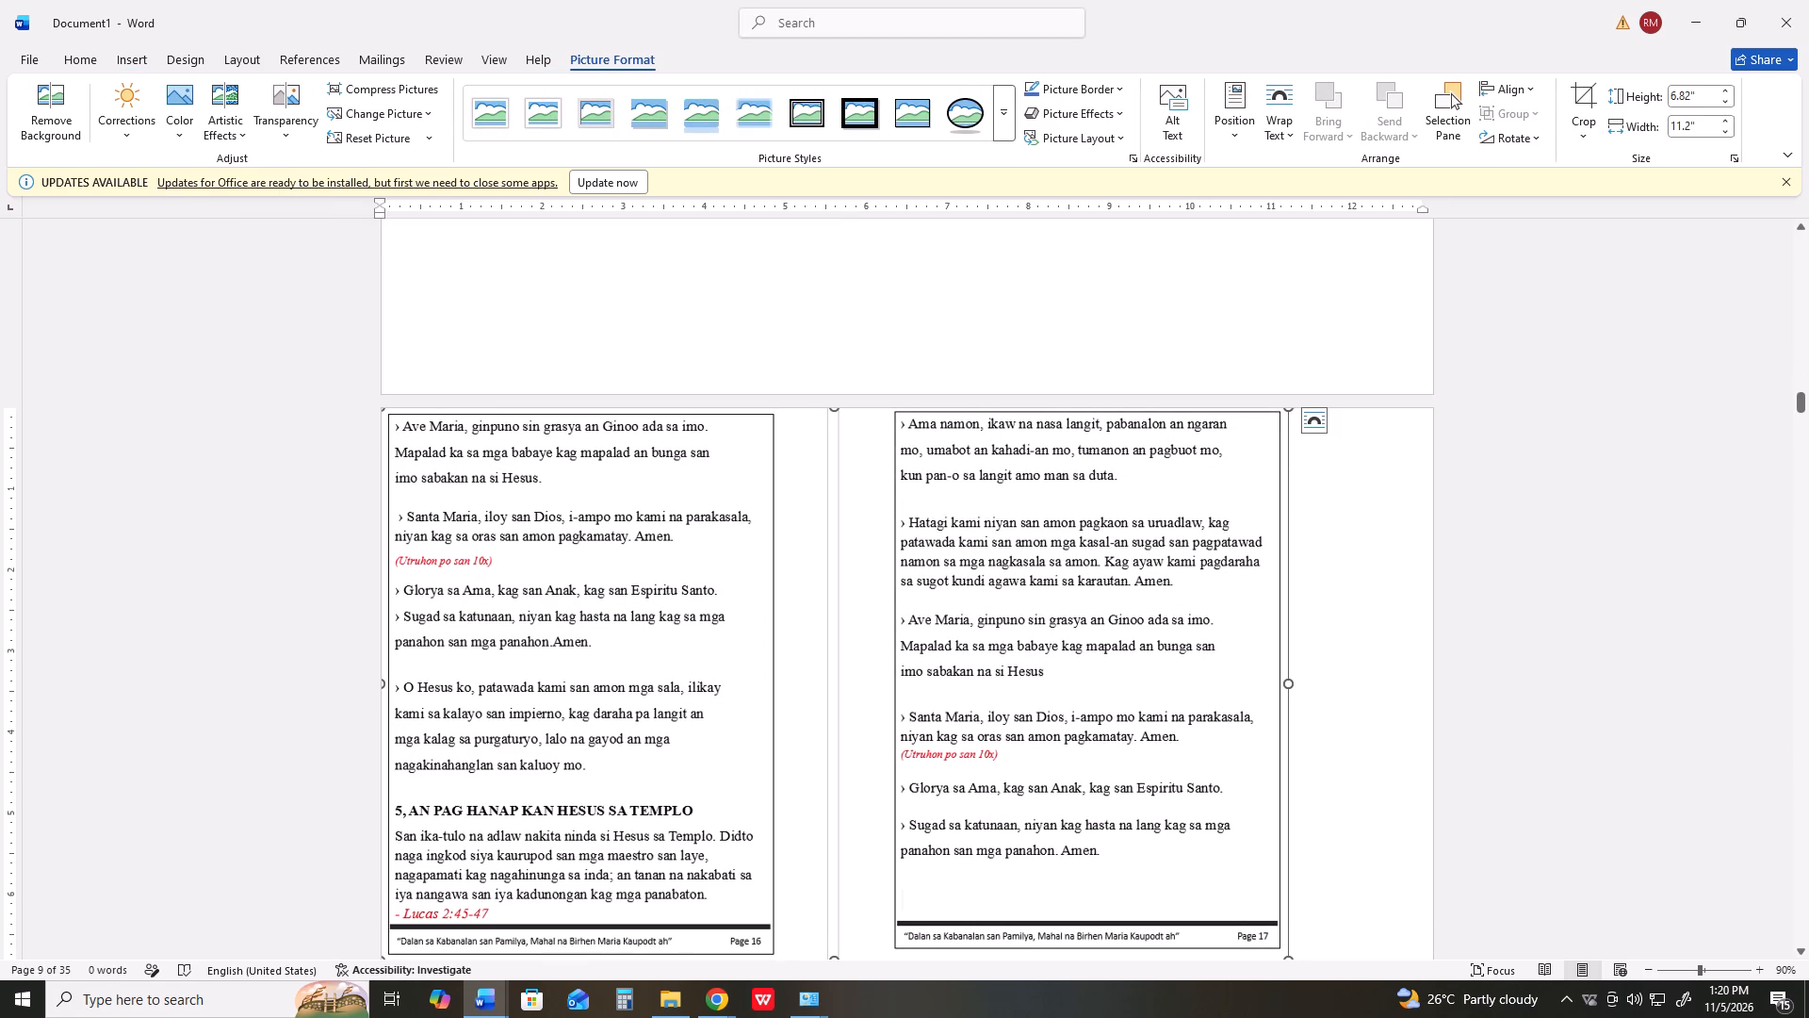
# Set the inserted page 16–17 spread picture's text wrapping to In Front of Text.
pyautogui.click(1328, 424)
pyautogui.click(1223, 427)
pyautogui.click(1304, 390)
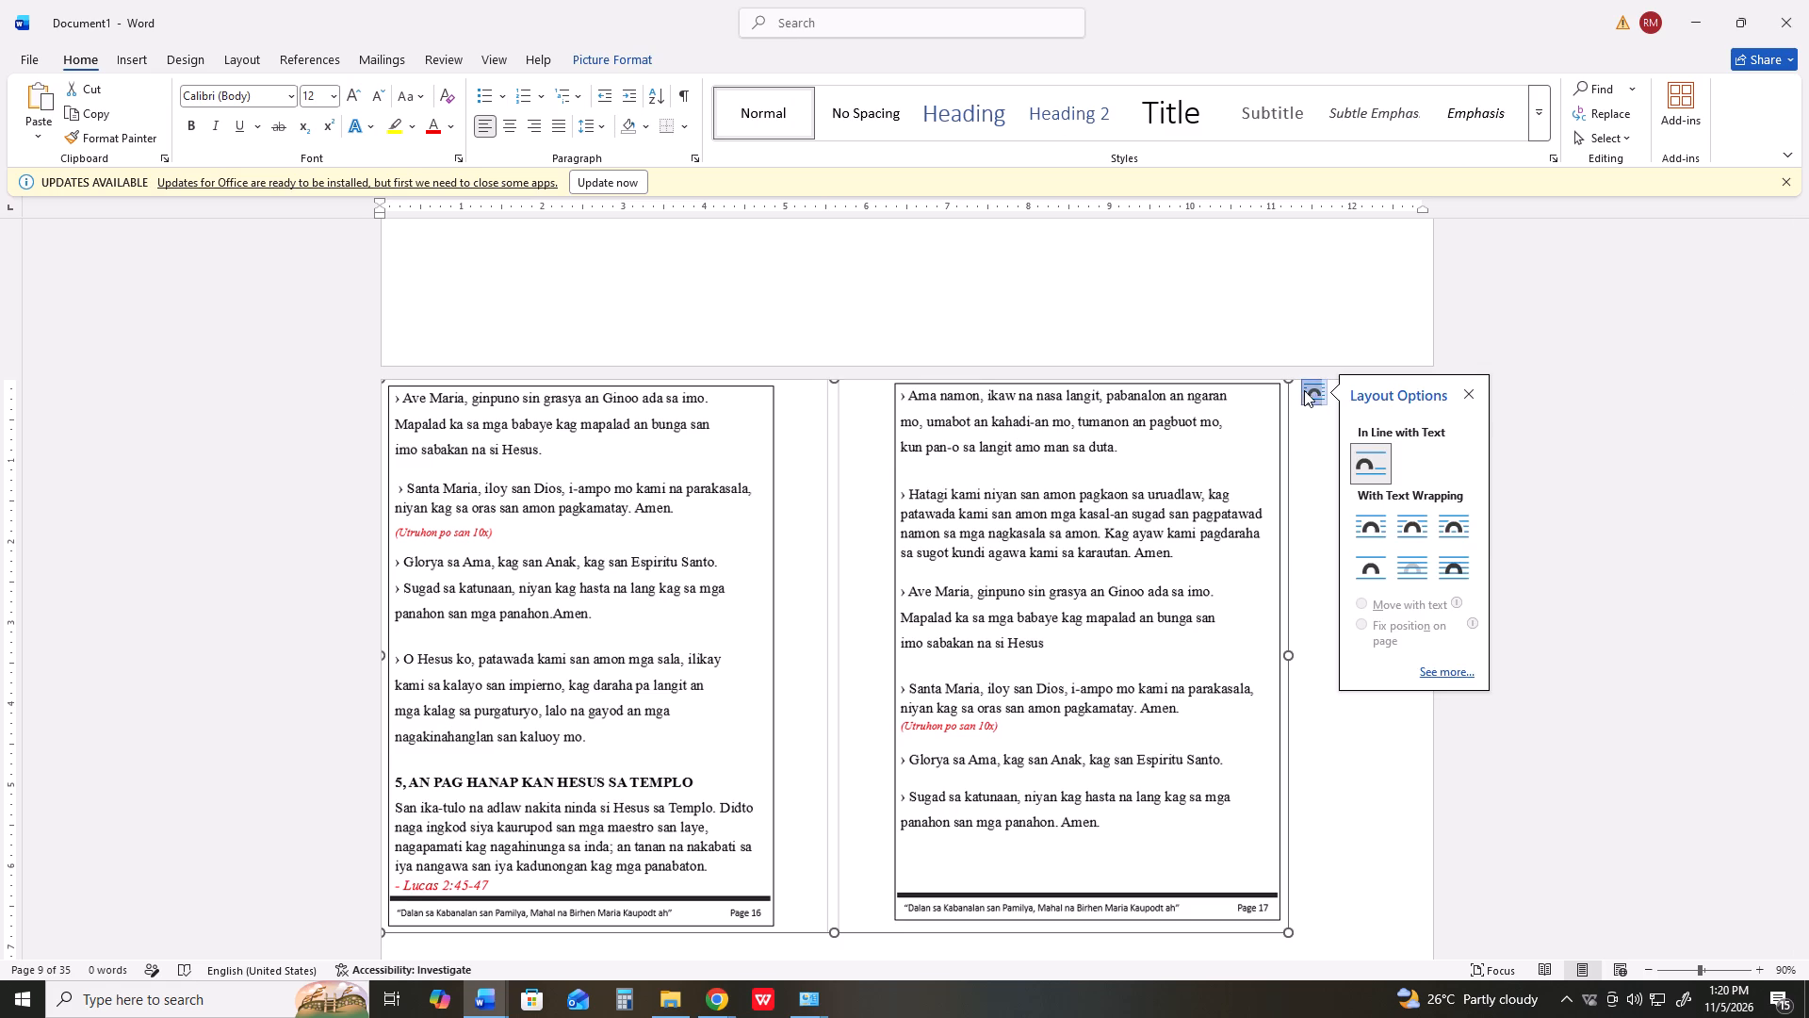
pyautogui.click(1453, 568)
# Move the page 16–17 spread picture up onto document page 8, near the page's top-left corner.
pyautogui.moveTo(905, 611); pyautogui.dragTo(972, 249)
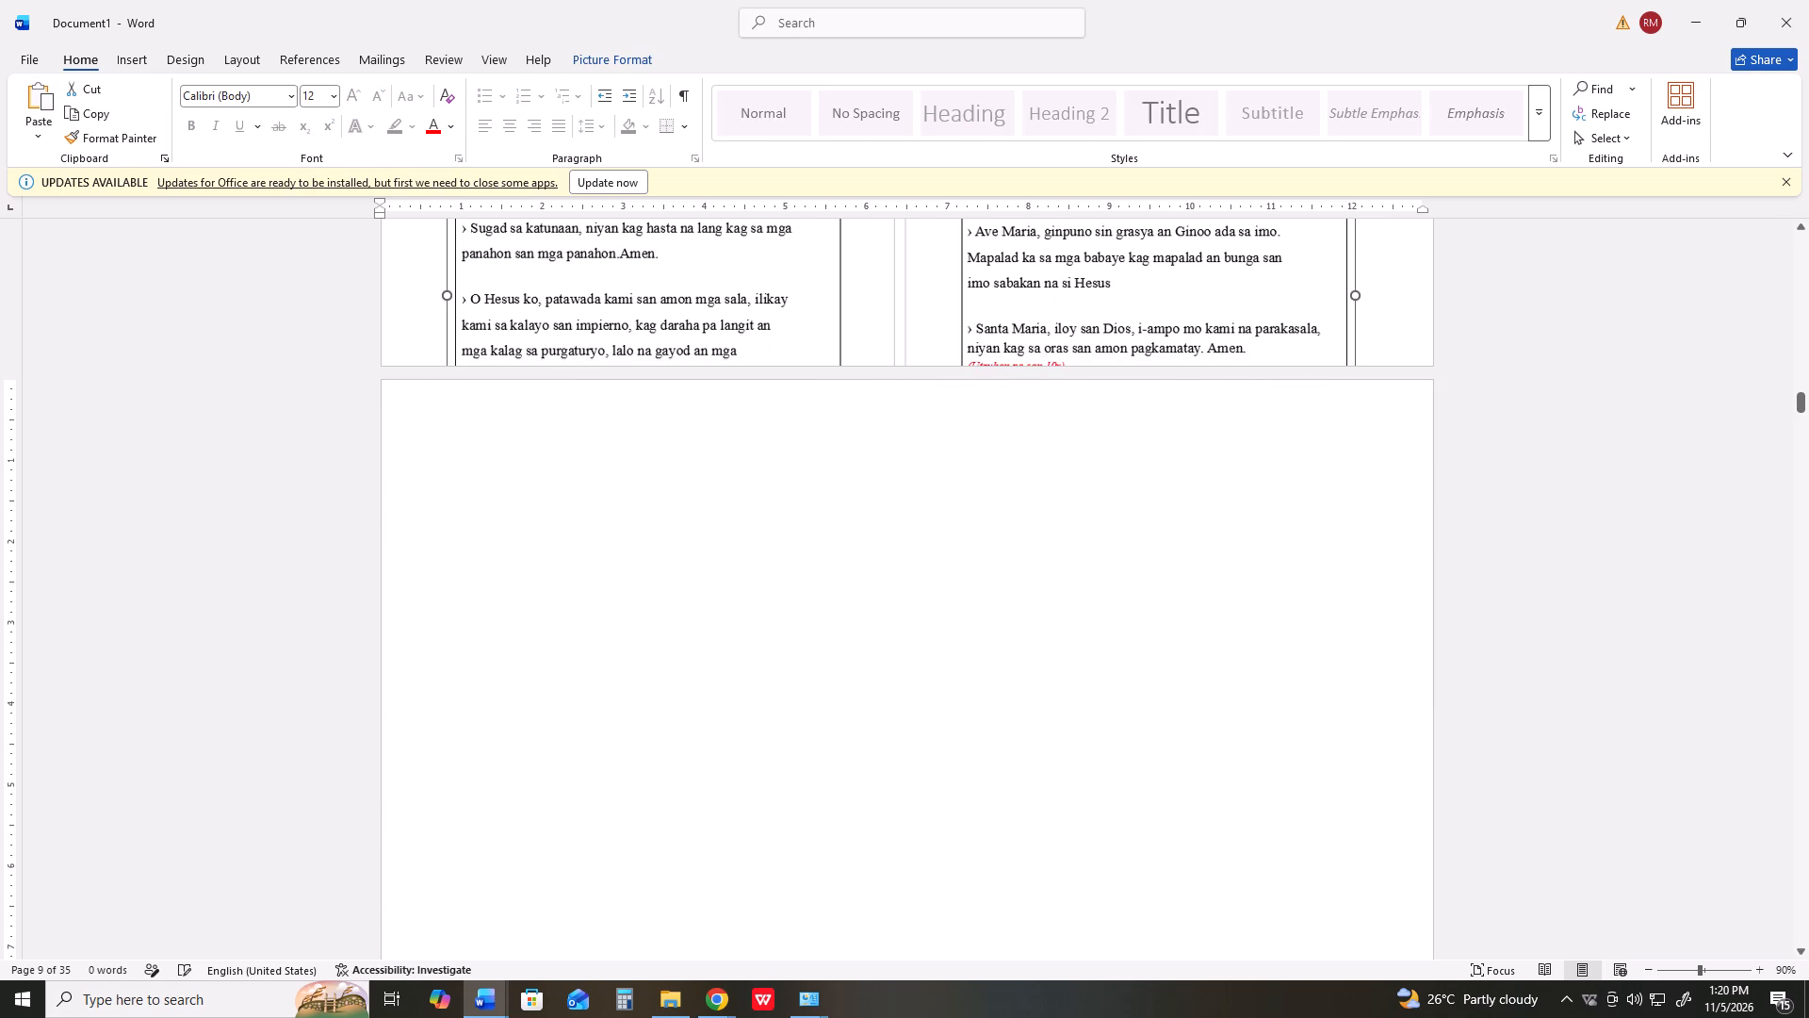
pyautogui.moveTo(972, 249); pyautogui.dragTo(972, 247)
pyautogui.scroll(5, 956, 470)
pyautogui.scroll(16, 954, 459)
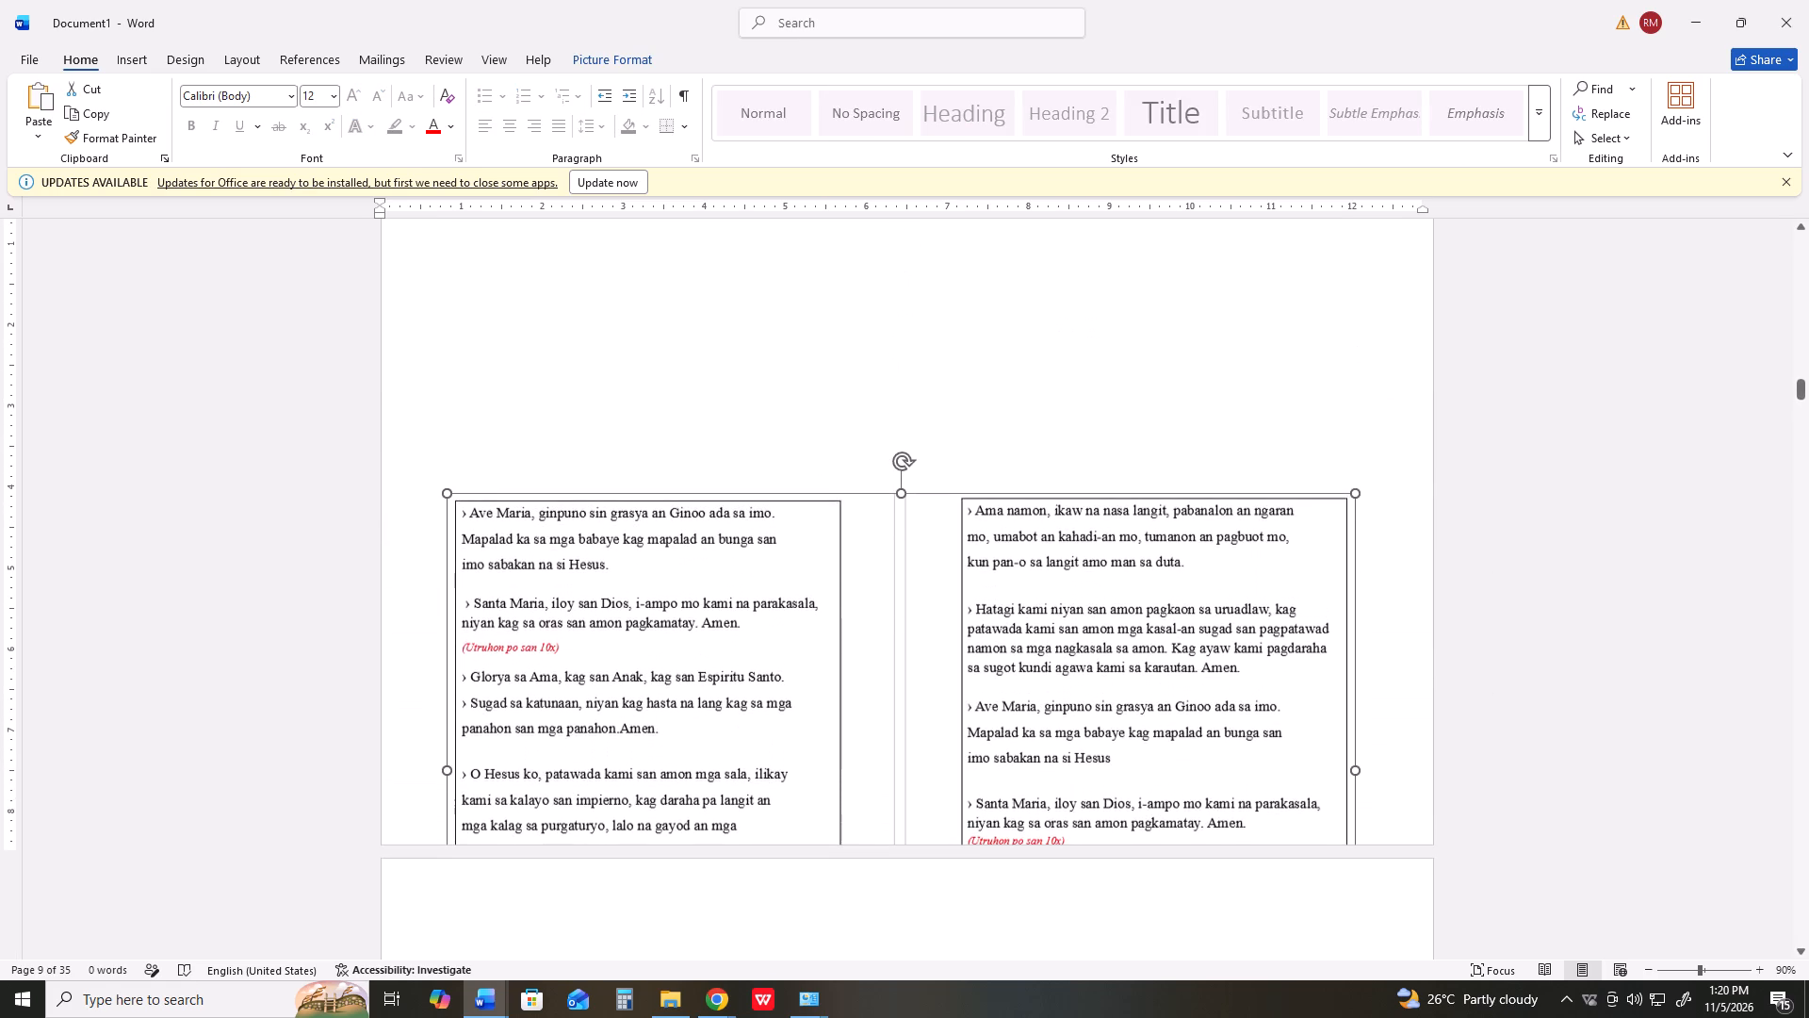
pyautogui.moveTo(878, 624); pyautogui.dragTo(910, 443)
pyautogui.scroll(5, 947, 489)
pyautogui.moveTo(863, 622); pyautogui.dragTo(801, 477)
pyautogui.moveTo(815, 472); pyautogui.dragTo(814, 472)
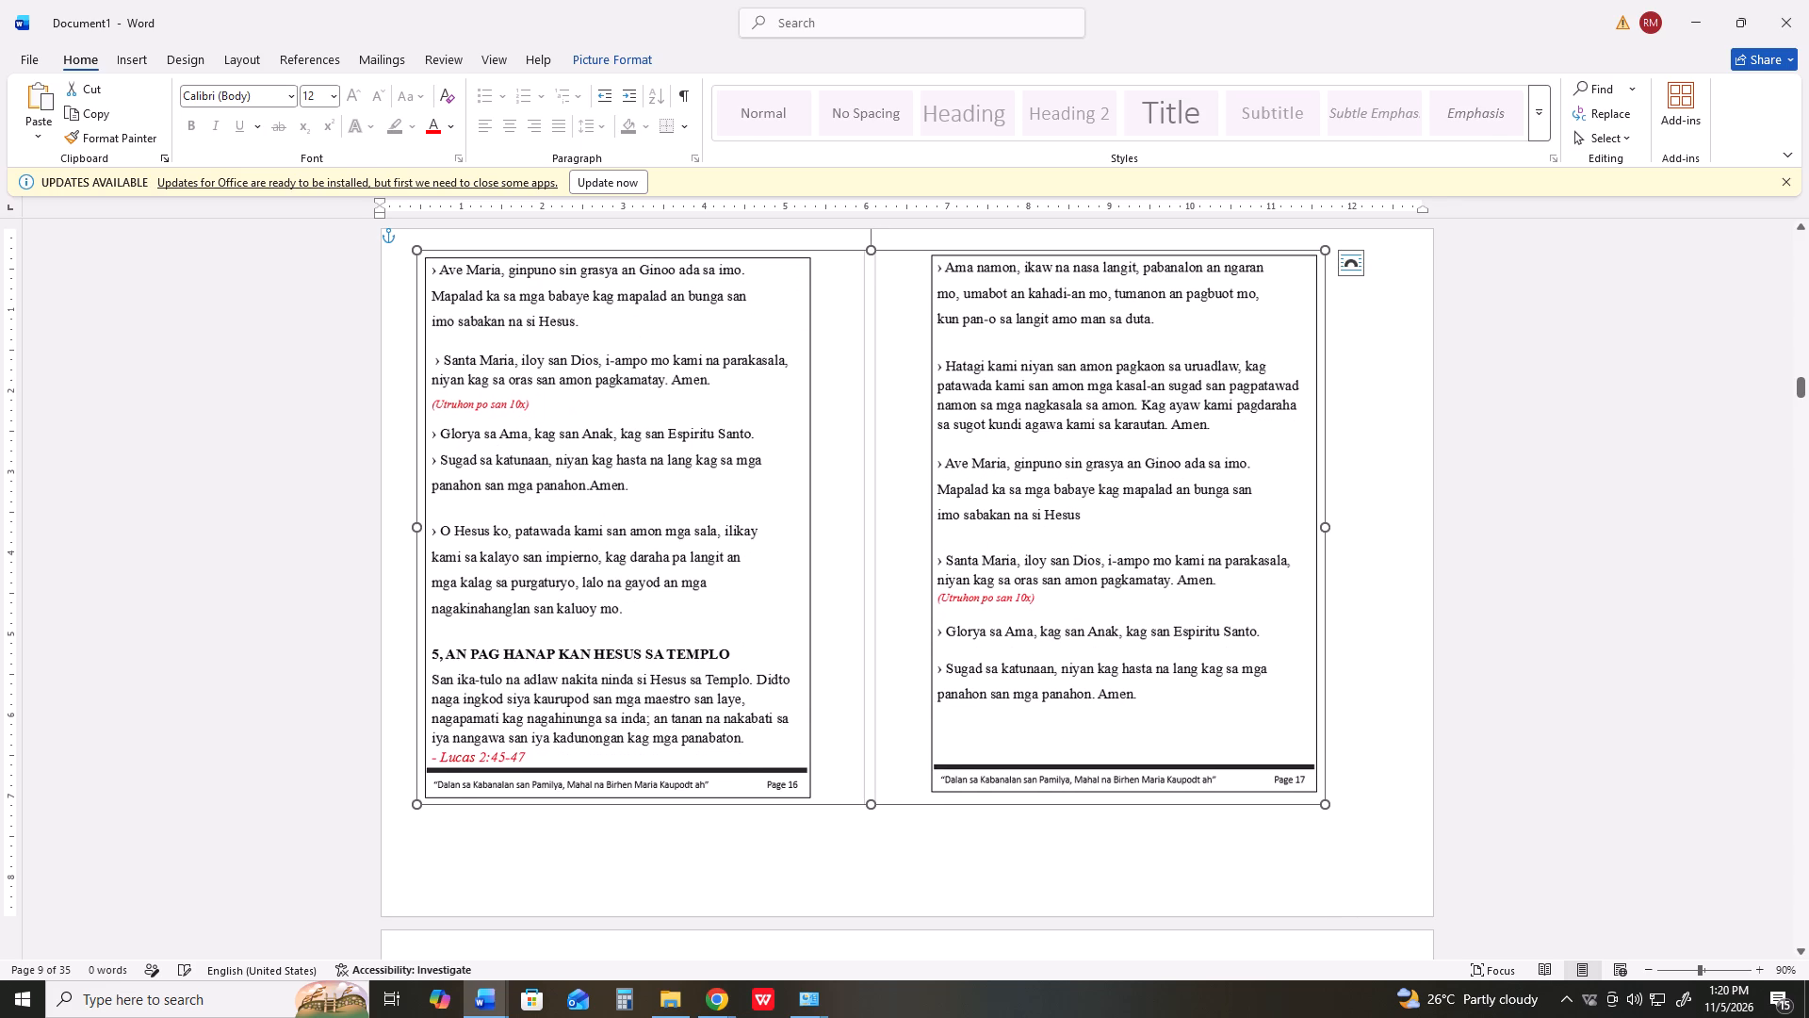
pyautogui.moveTo(814, 472); pyautogui.dragTo(804, 466)
# Duplicate the page 16–17 spread picture, placing the copy lower and to the right of the original.
pyautogui.keyDown('ctrl'); pyautogui.moveTo(804, 465); pyautogui.dragTo(933, 566); pyautogui.keyUp('ctrl')
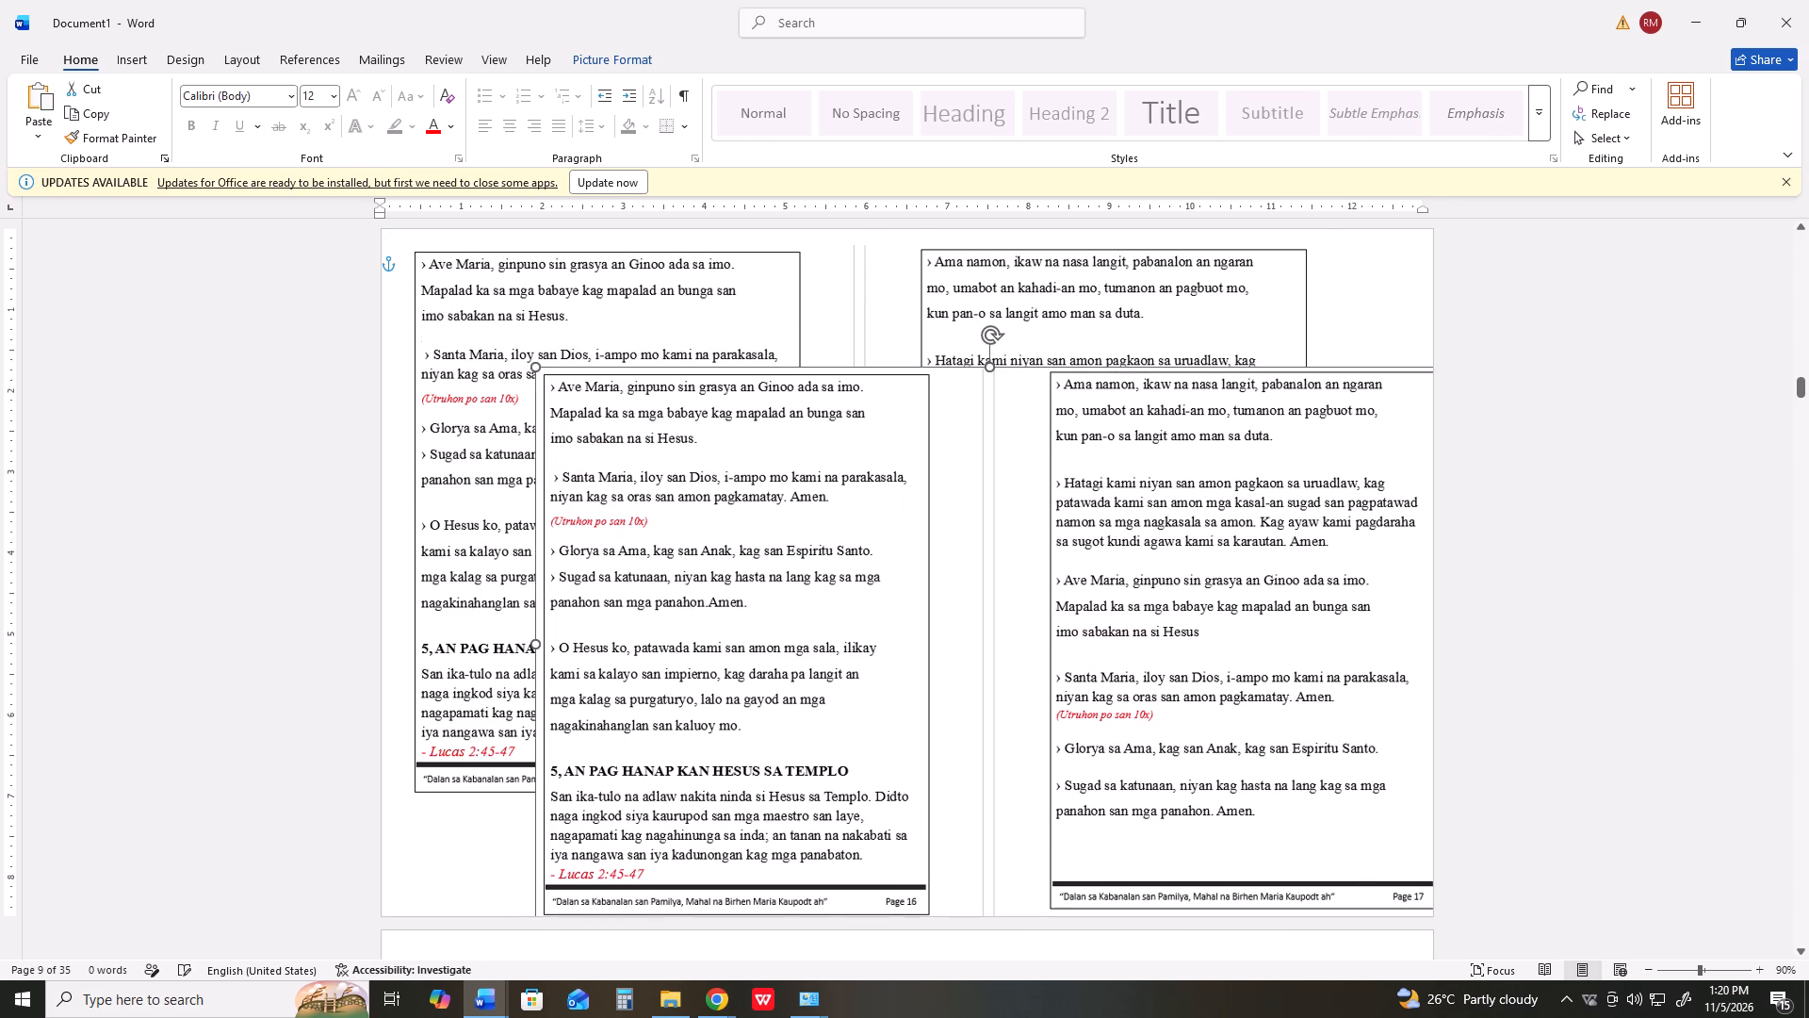
# Crop the original spread picture to the page 16 half, trimming it close to the printed border.
pyautogui.click(701, 331)
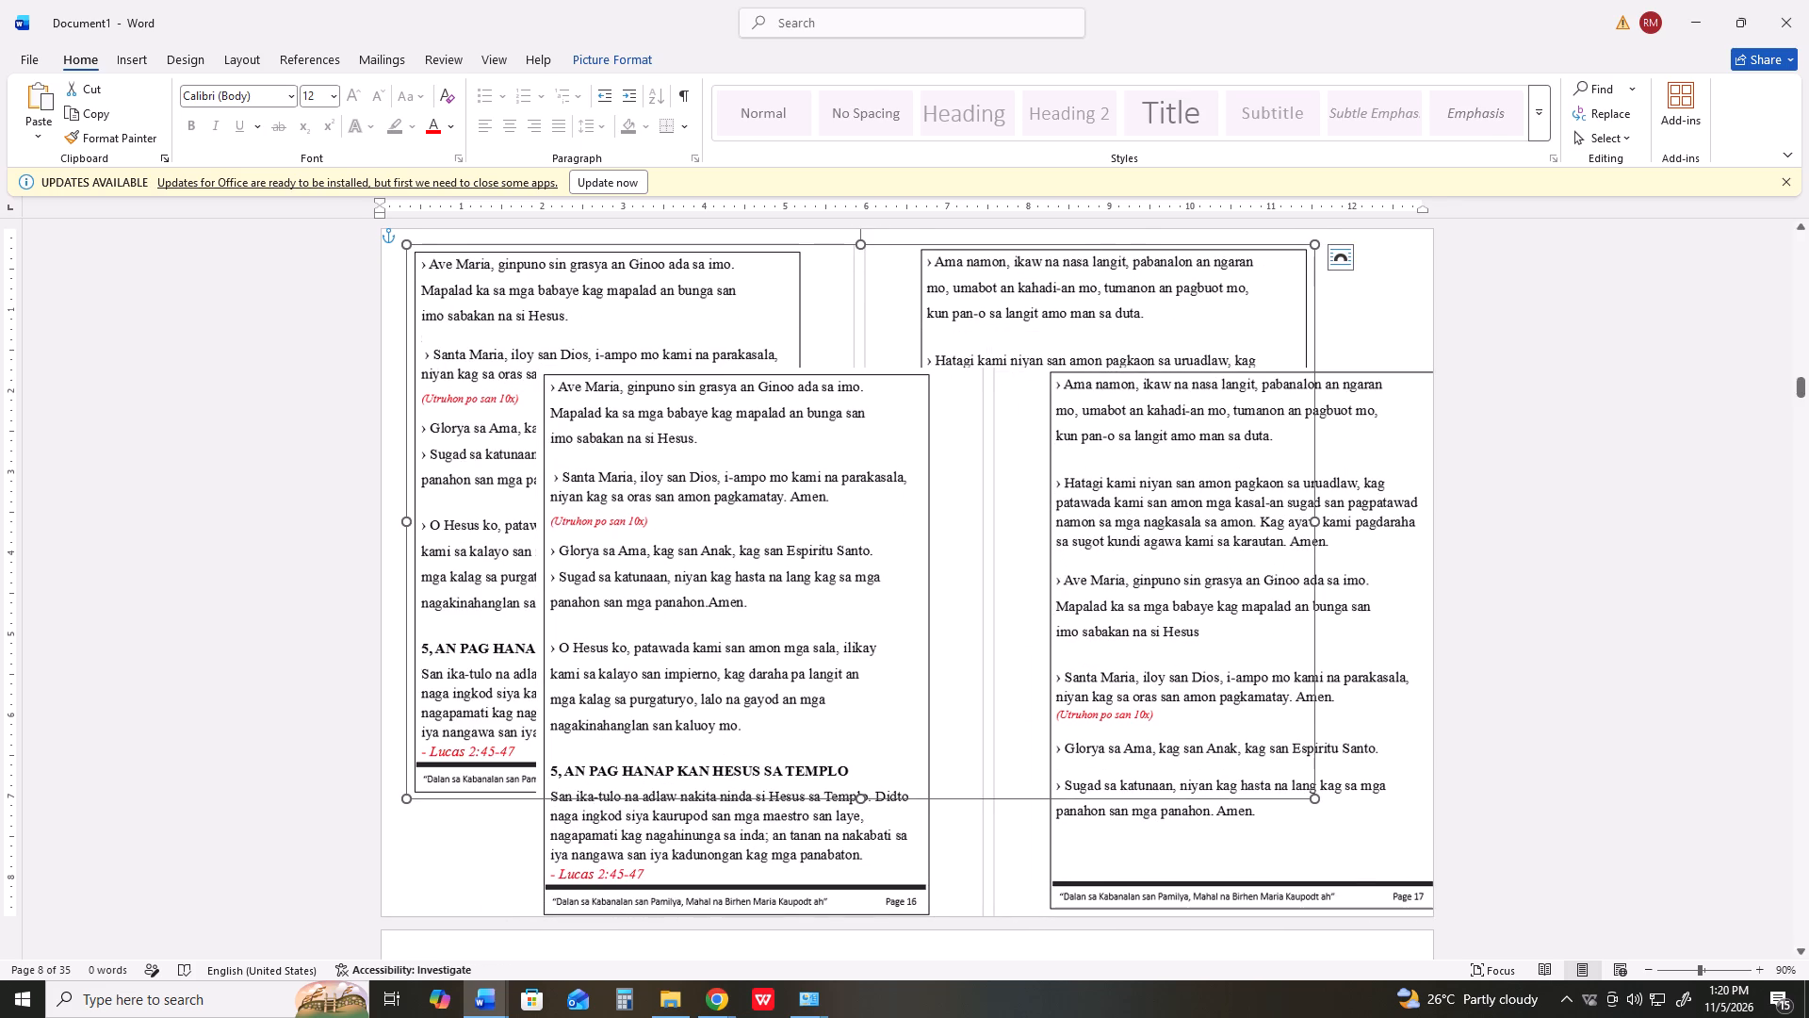
pyautogui.rightClick(1091, 278)
pyautogui.click(1148, 236)
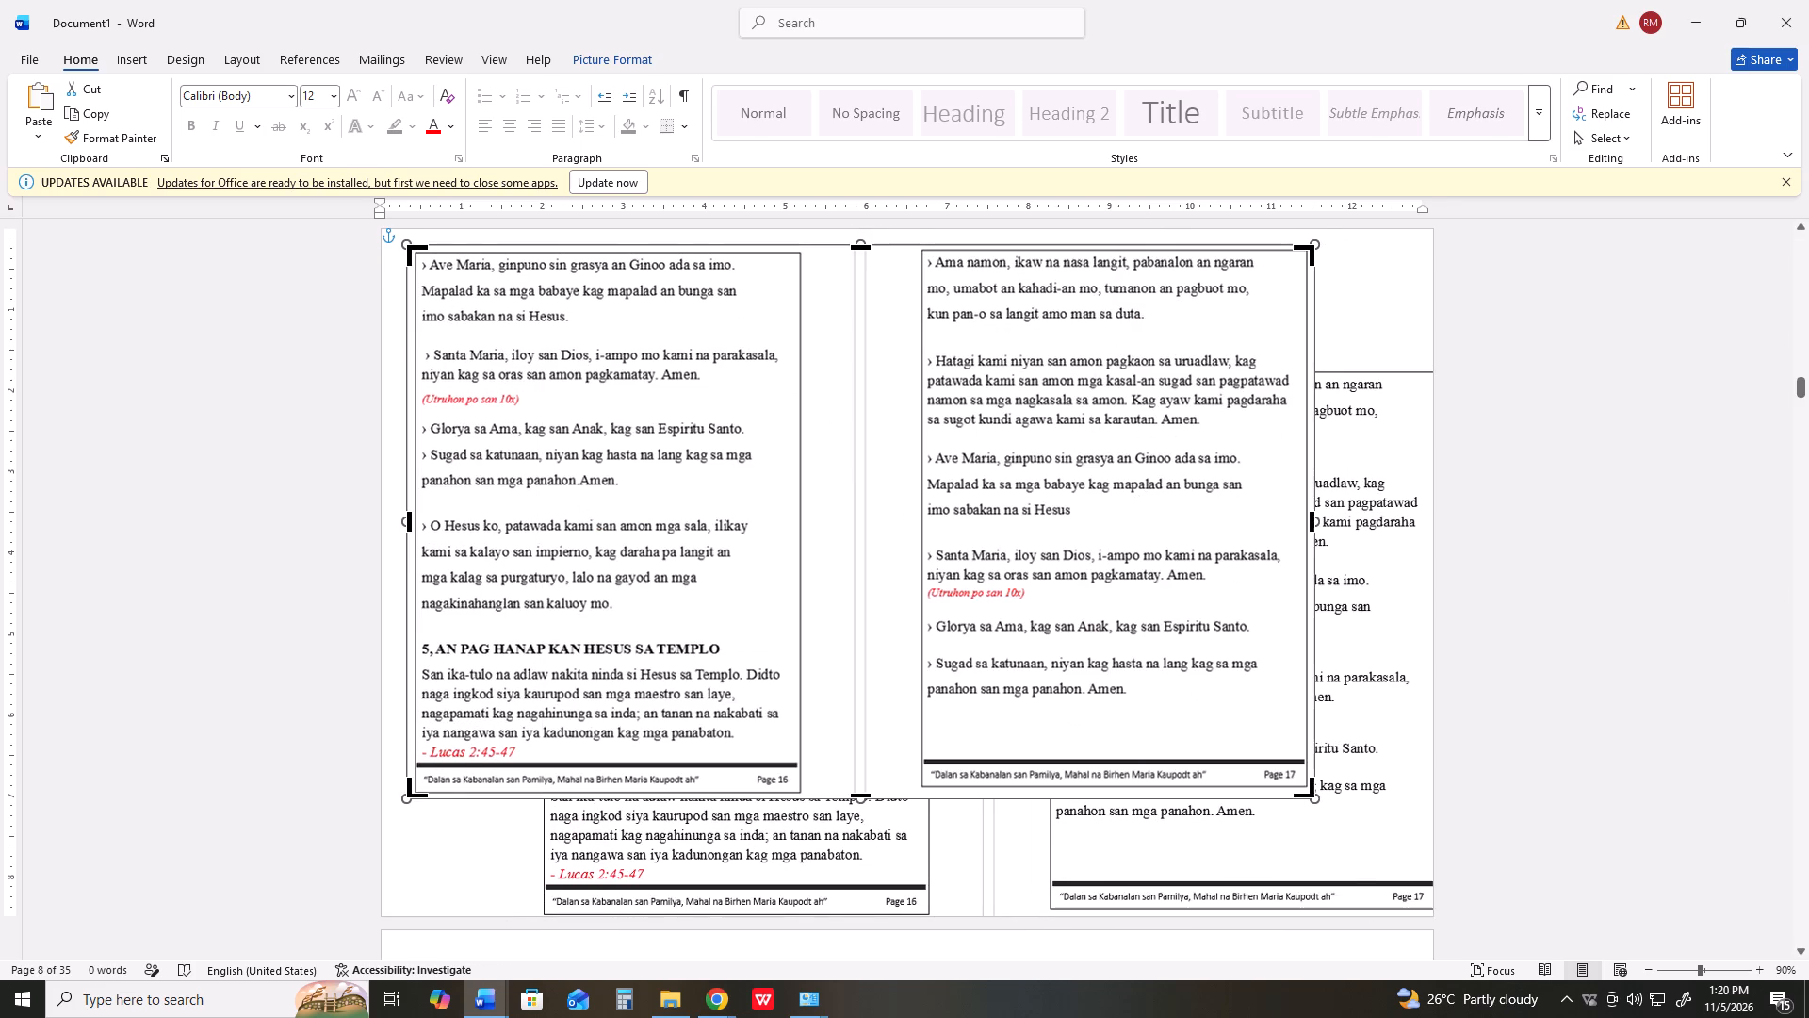
pyautogui.click(406, 520)
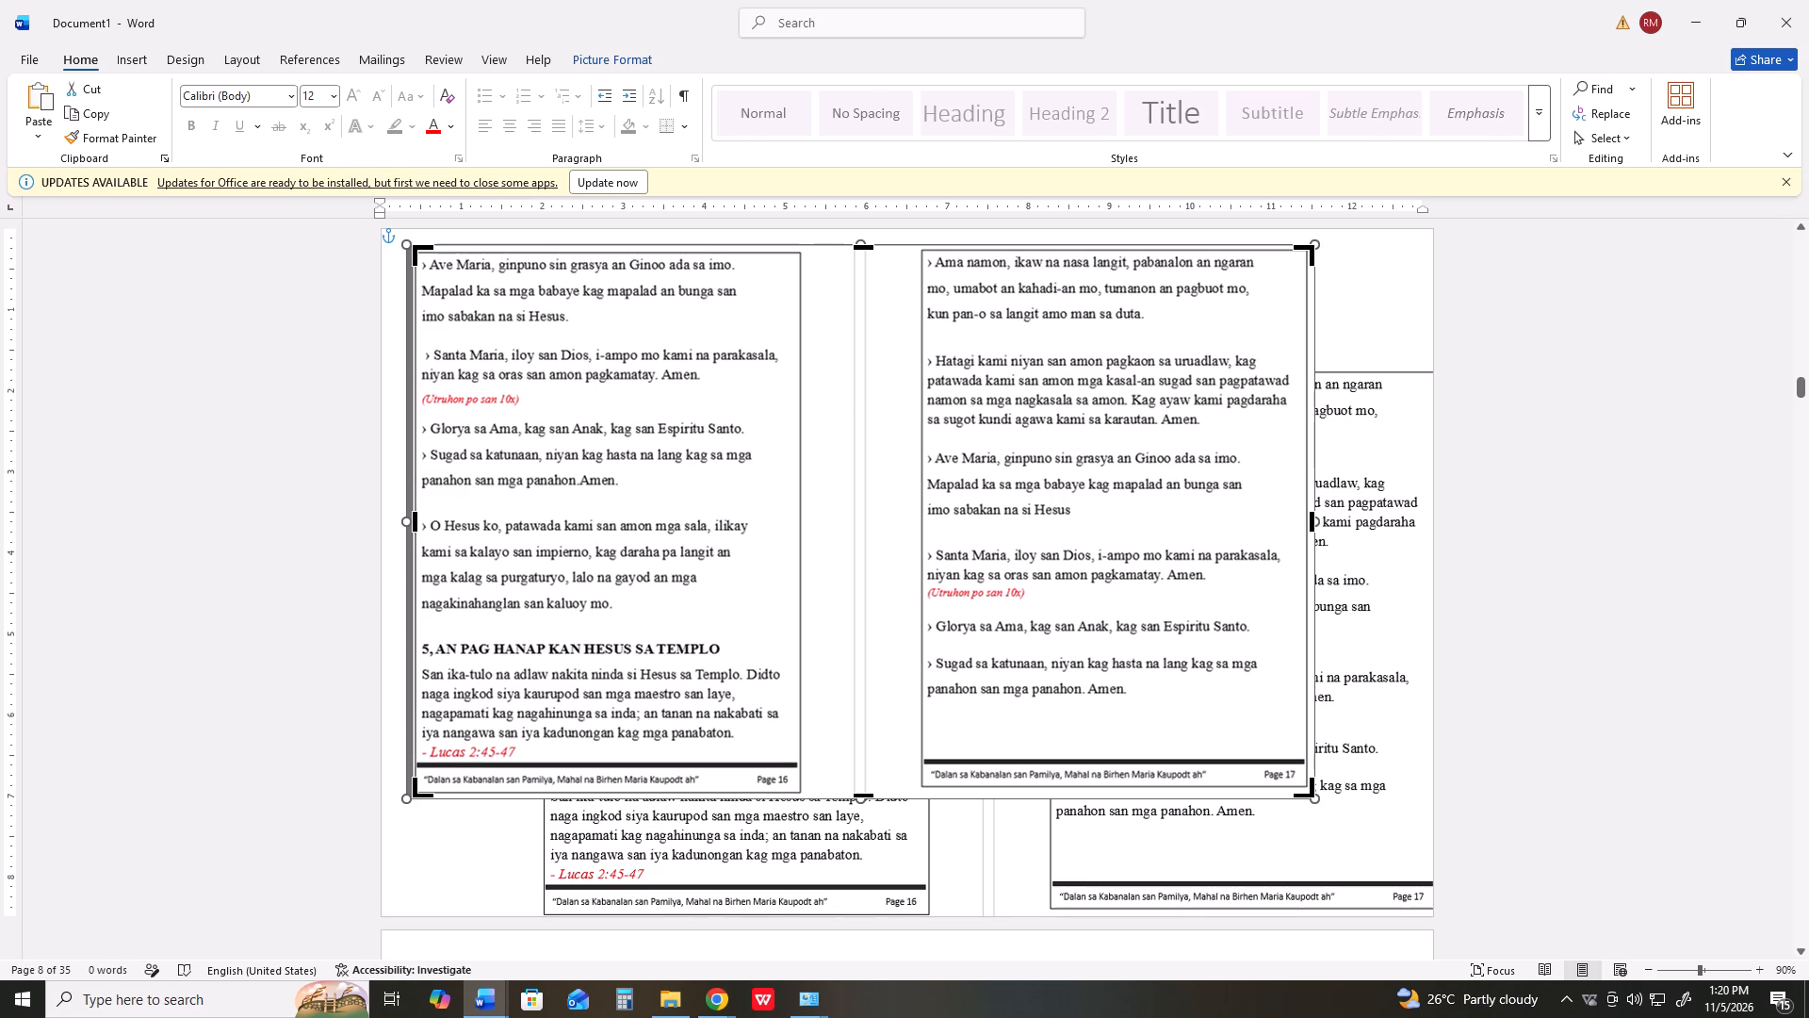
pyautogui.moveTo(1312, 522); pyautogui.dragTo(814, 541)
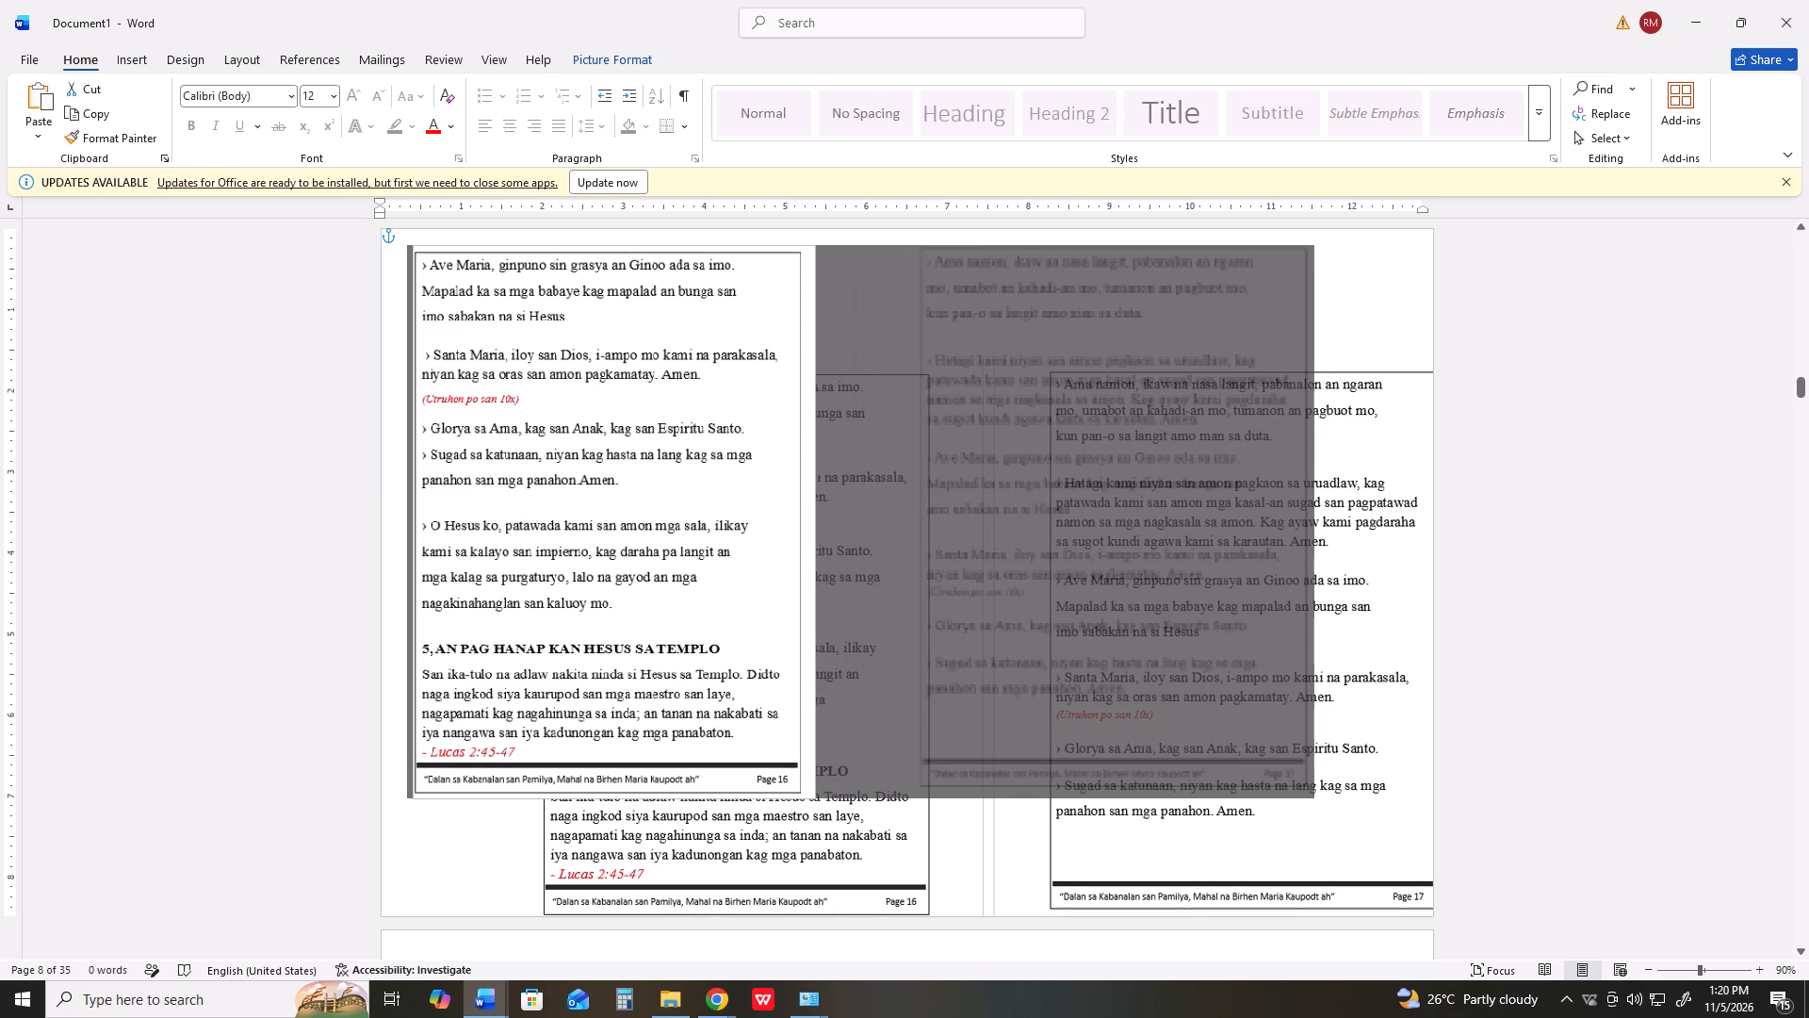
pyautogui.moveTo(814, 541); pyautogui.dragTo(803, 548)
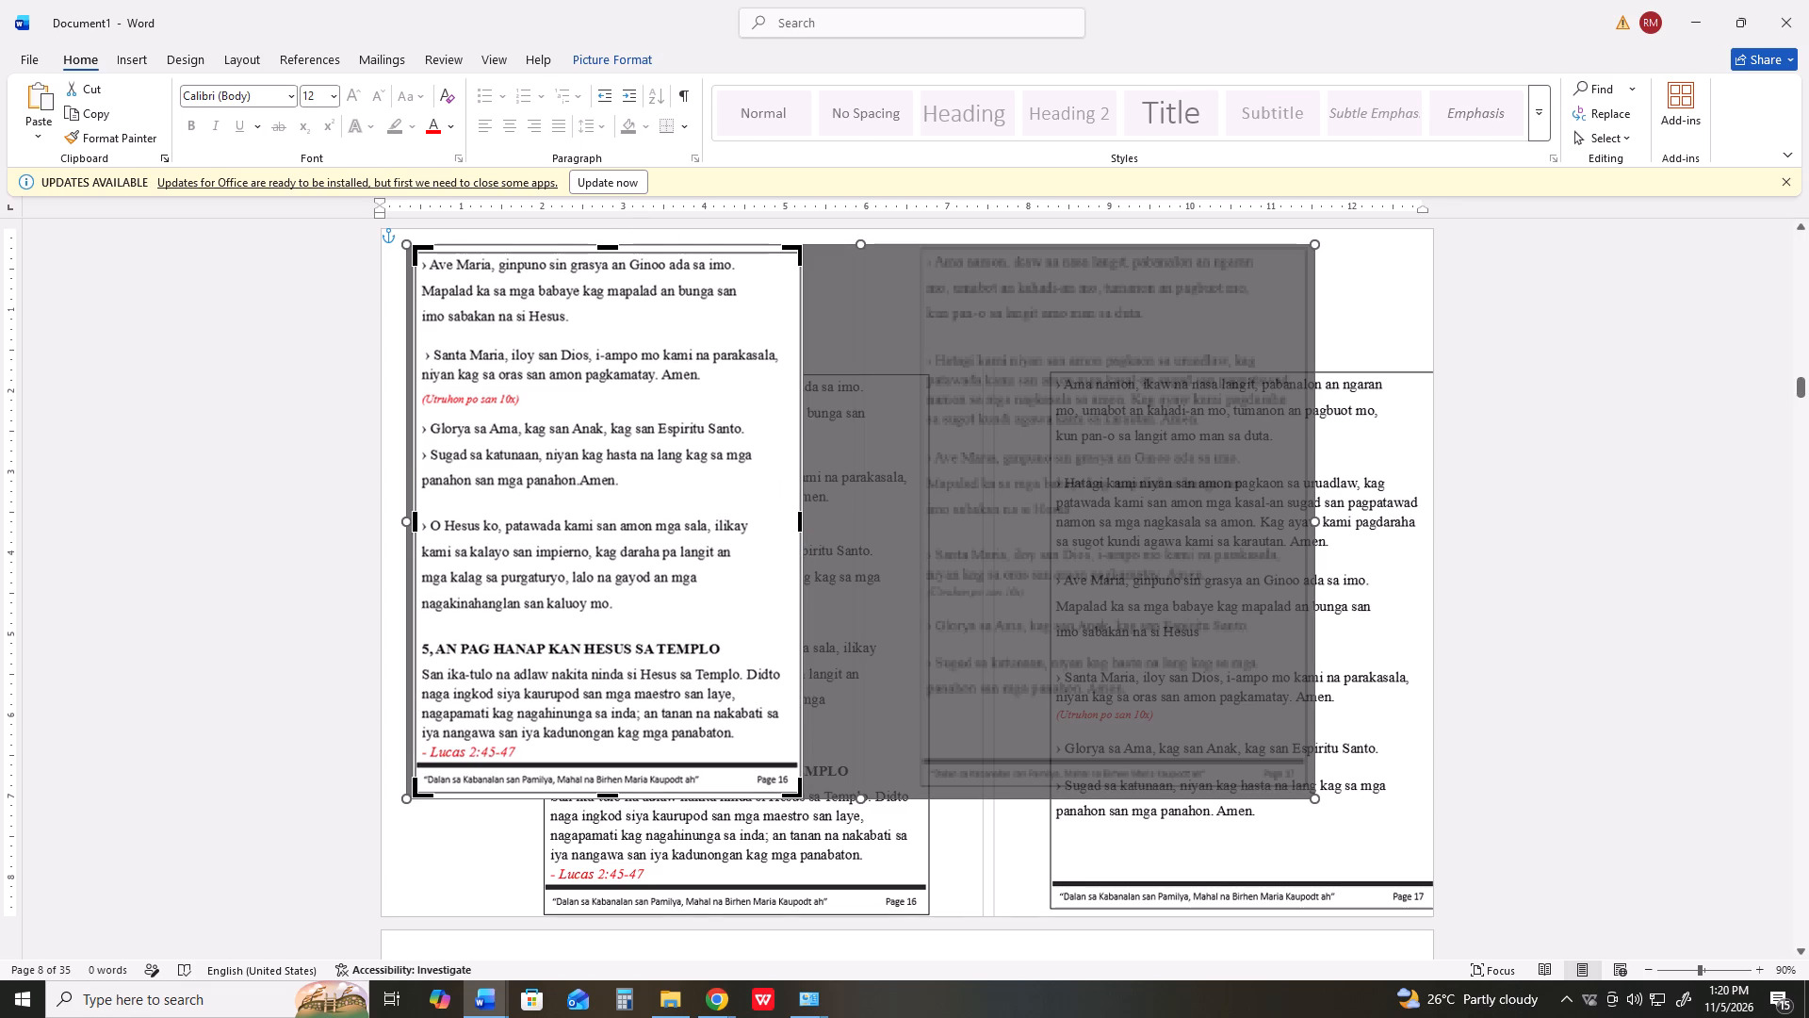
pyautogui.click(606, 247)
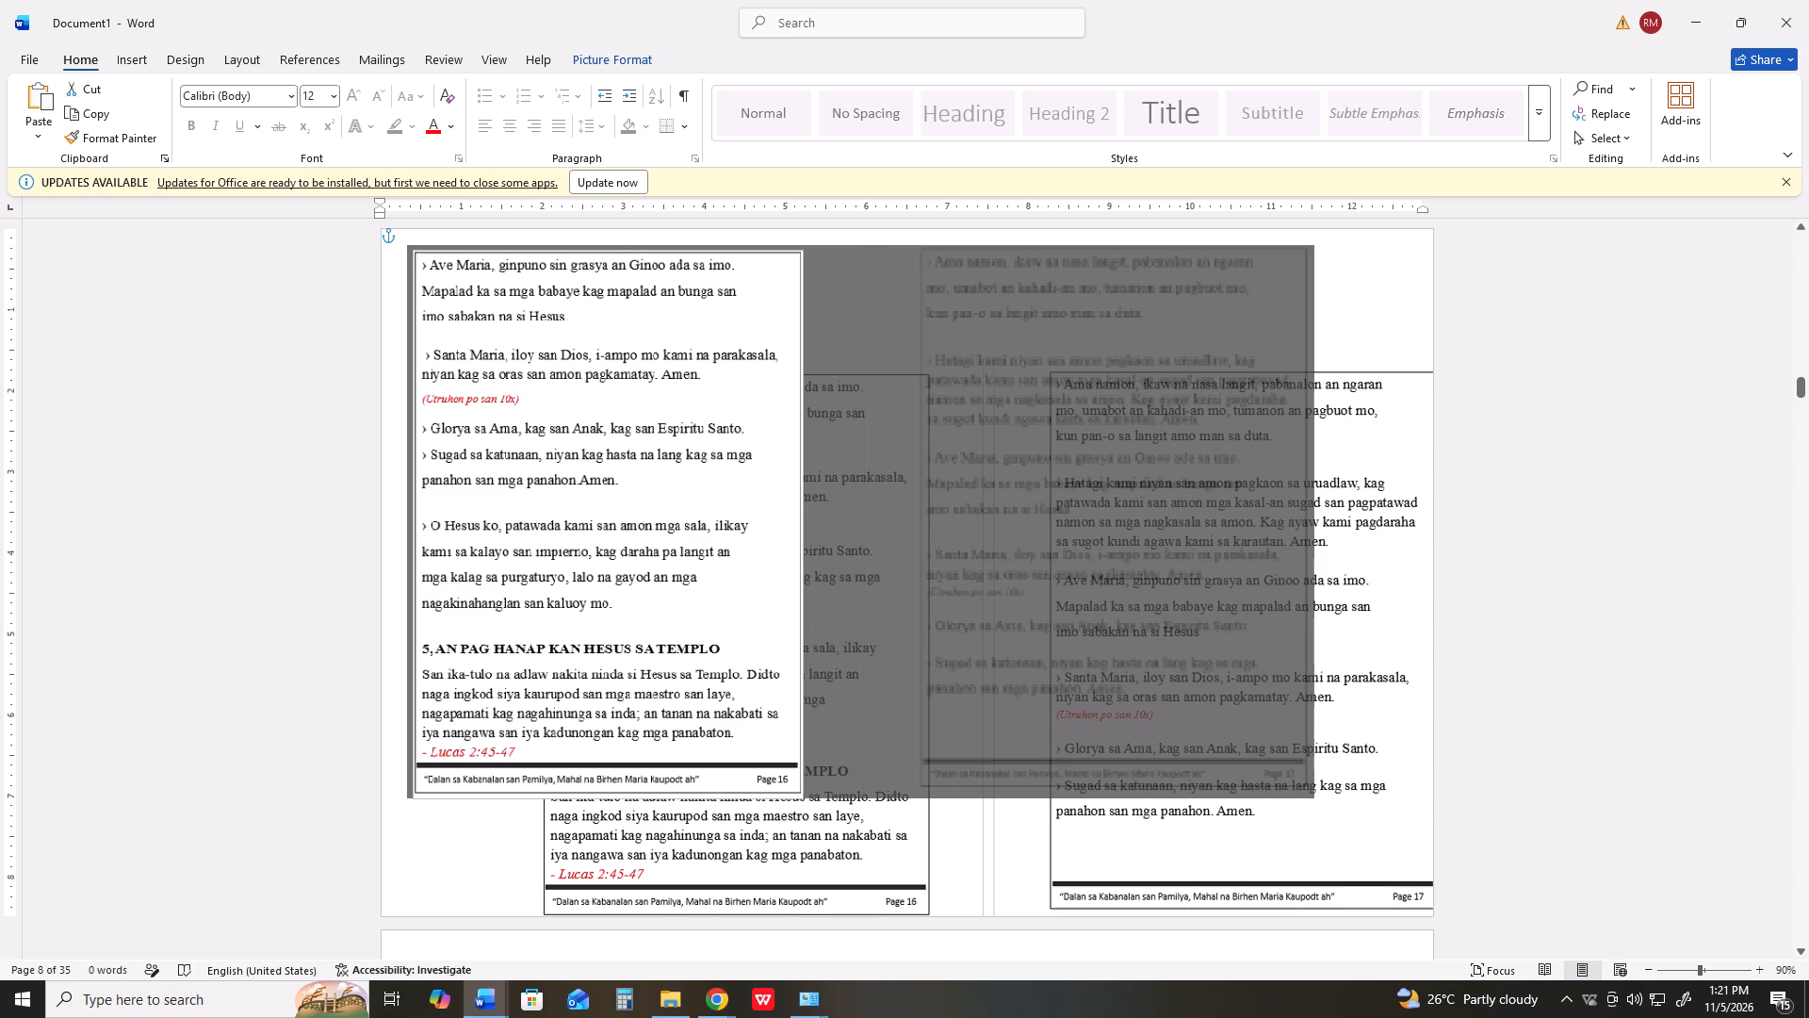
pyautogui.click(606, 796)
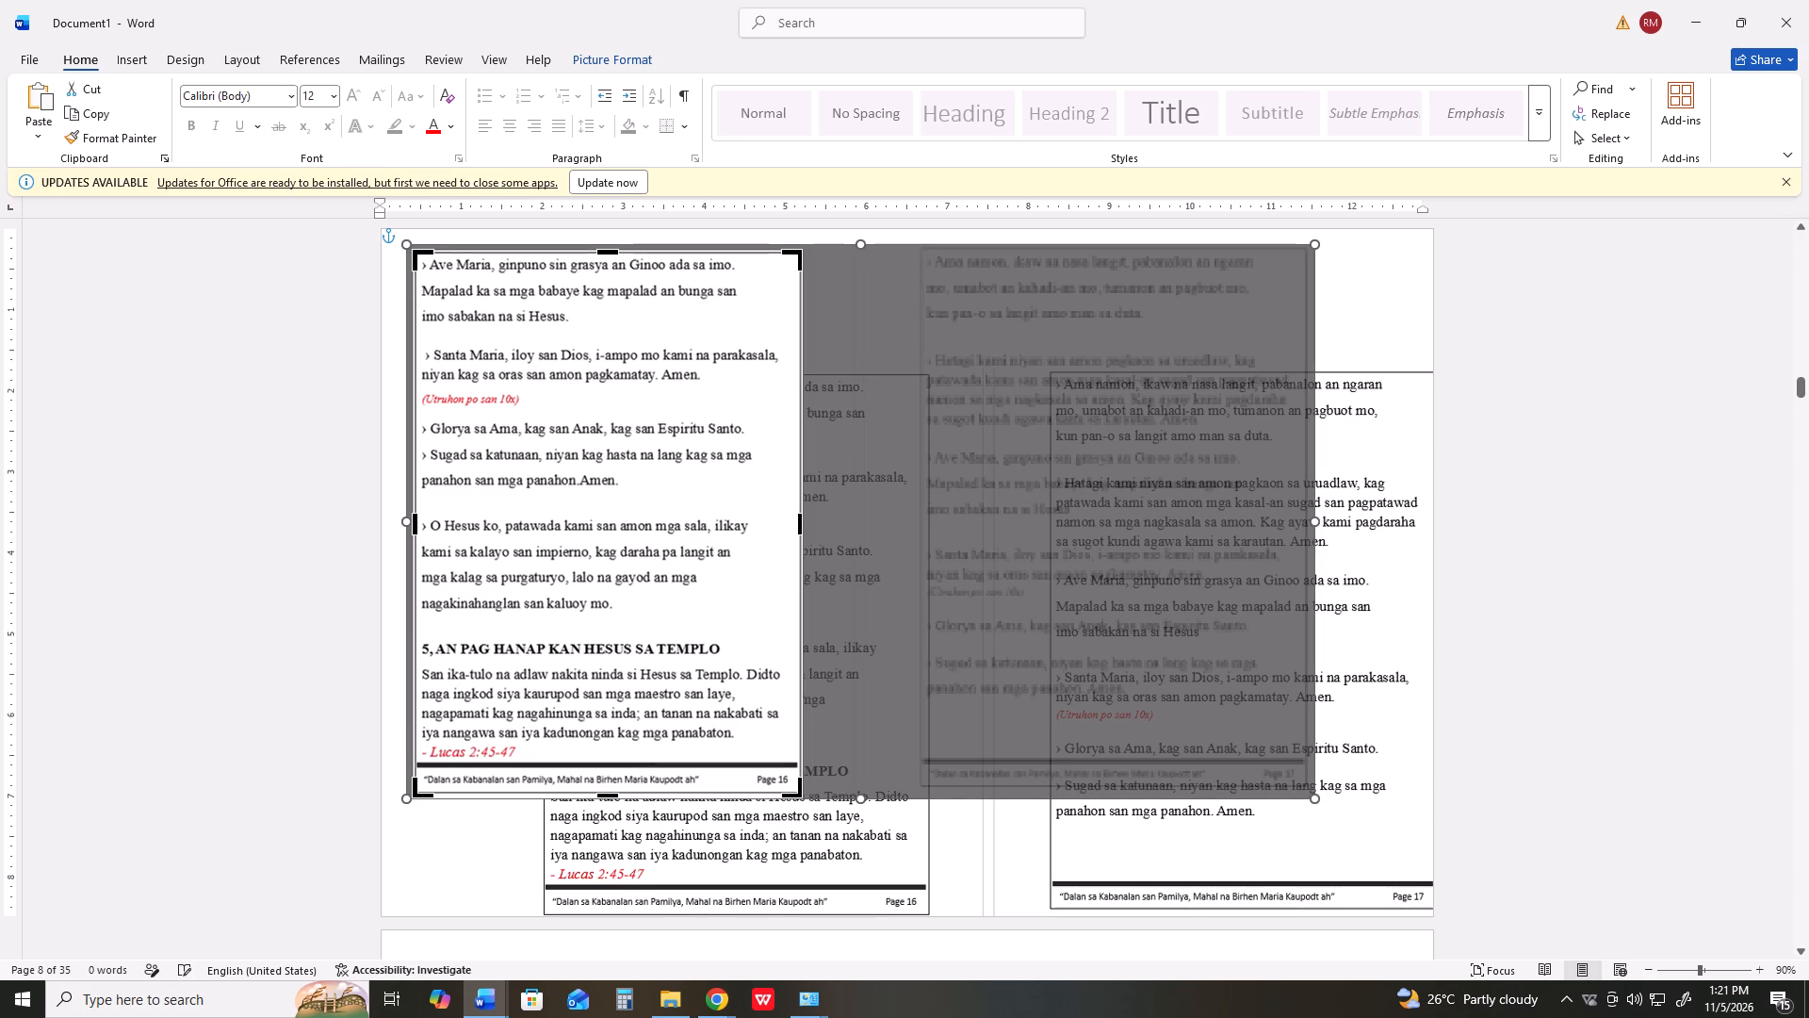
pyautogui.click(1398, 679)
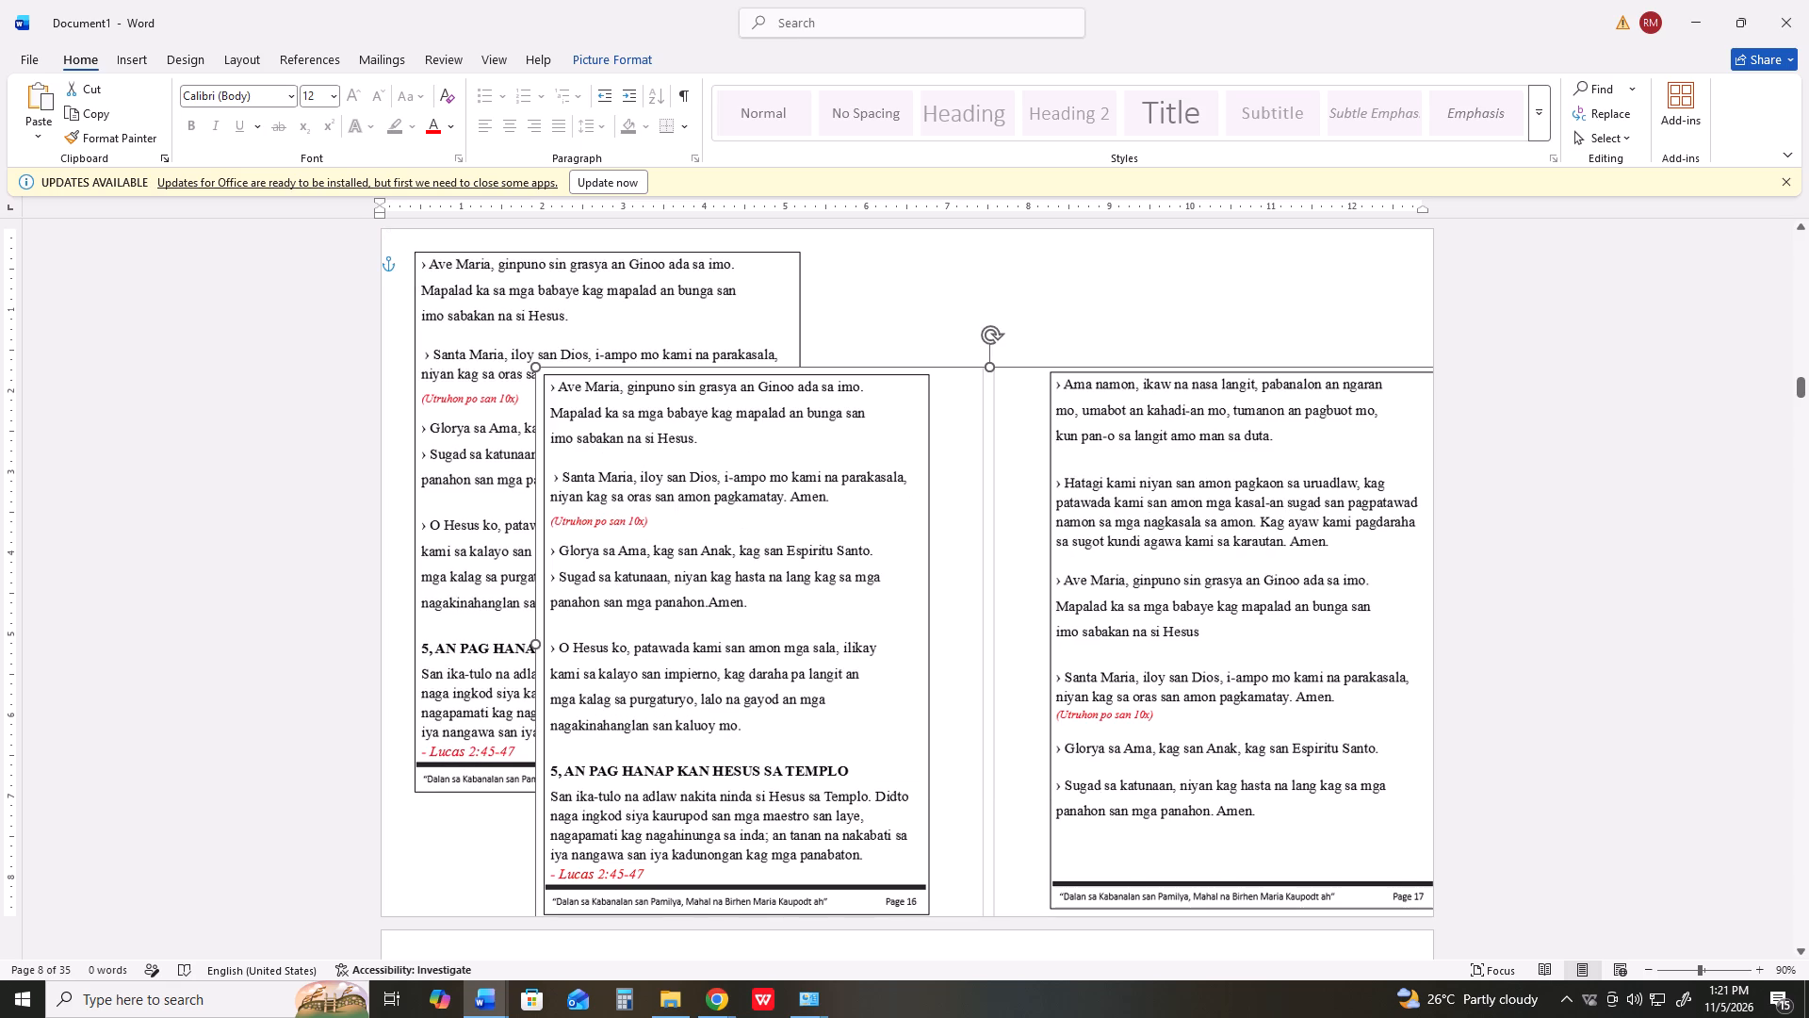
# Shift the duplicate spread fully onto document page 8 and crop it to the page 17 half, close to the printed border.
pyautogui.click(1121, 661)
pyautogui.moveTo(1110, 663); pyautogui.dragTo(1092, 649)
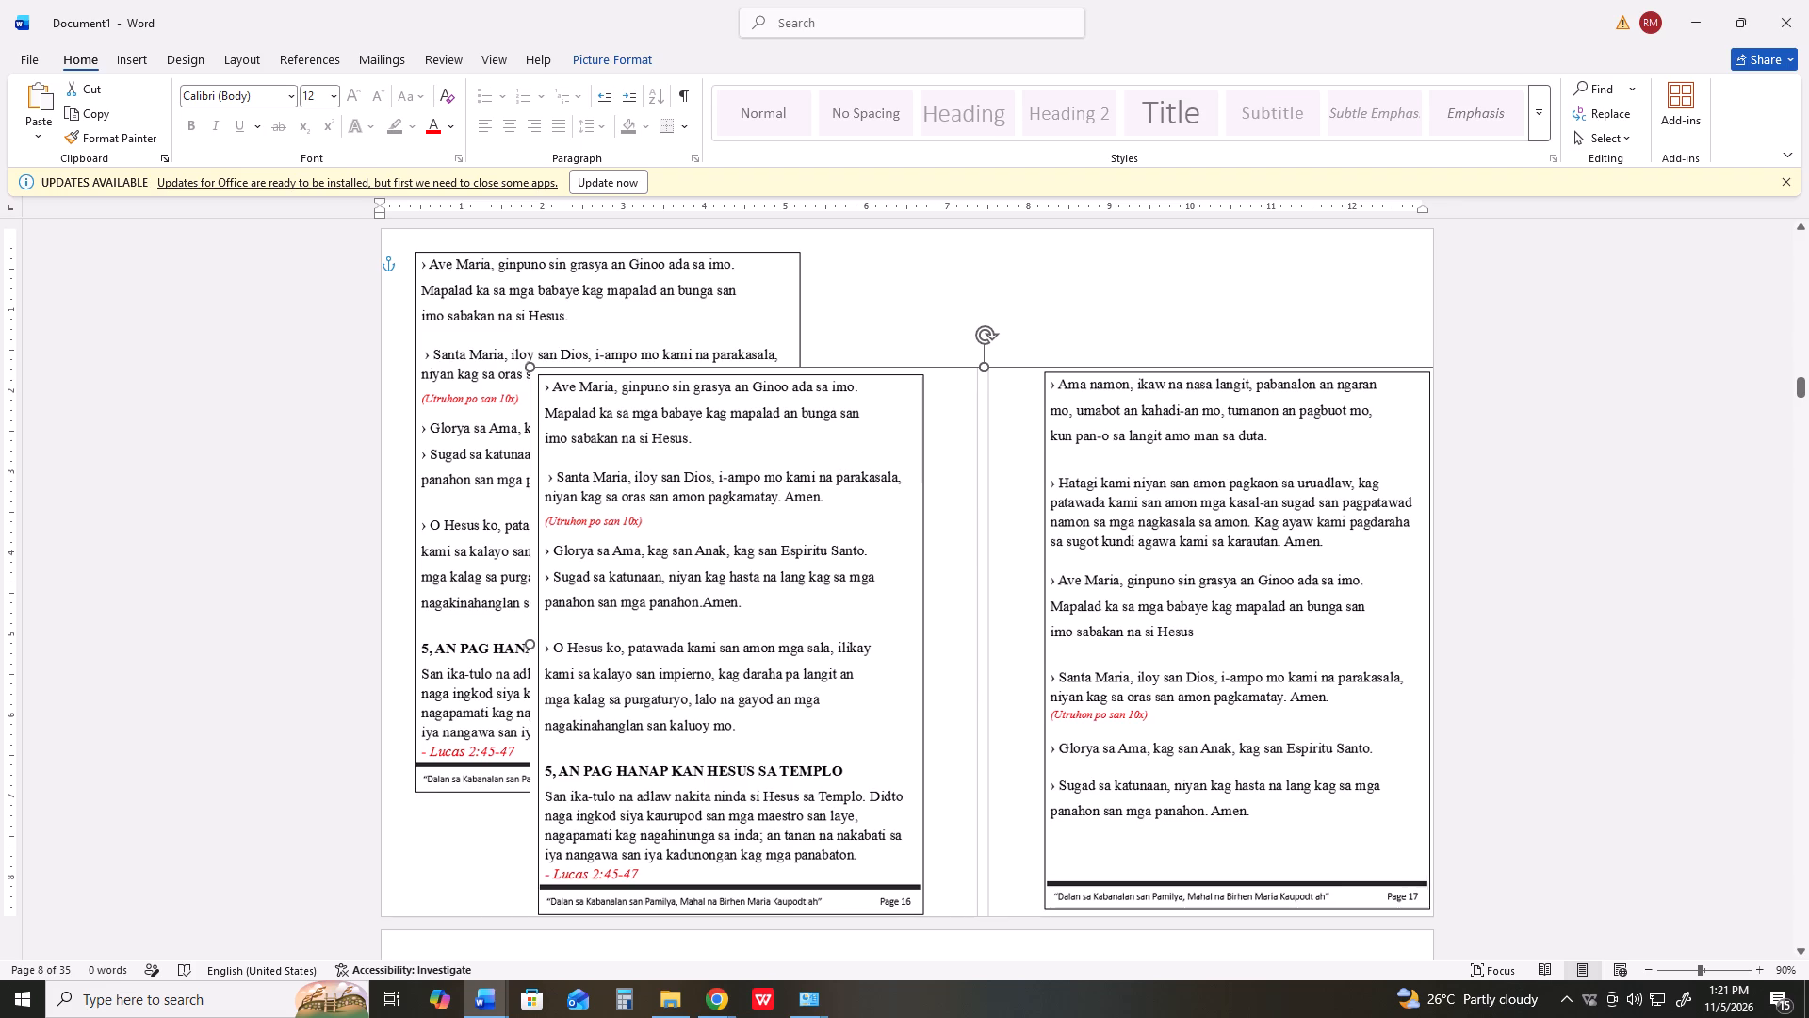
pyautogui.moveTo(1092, 649); pyautogui.dragTo(1054, 616)
pyautogui.rightClick(1054, 616)
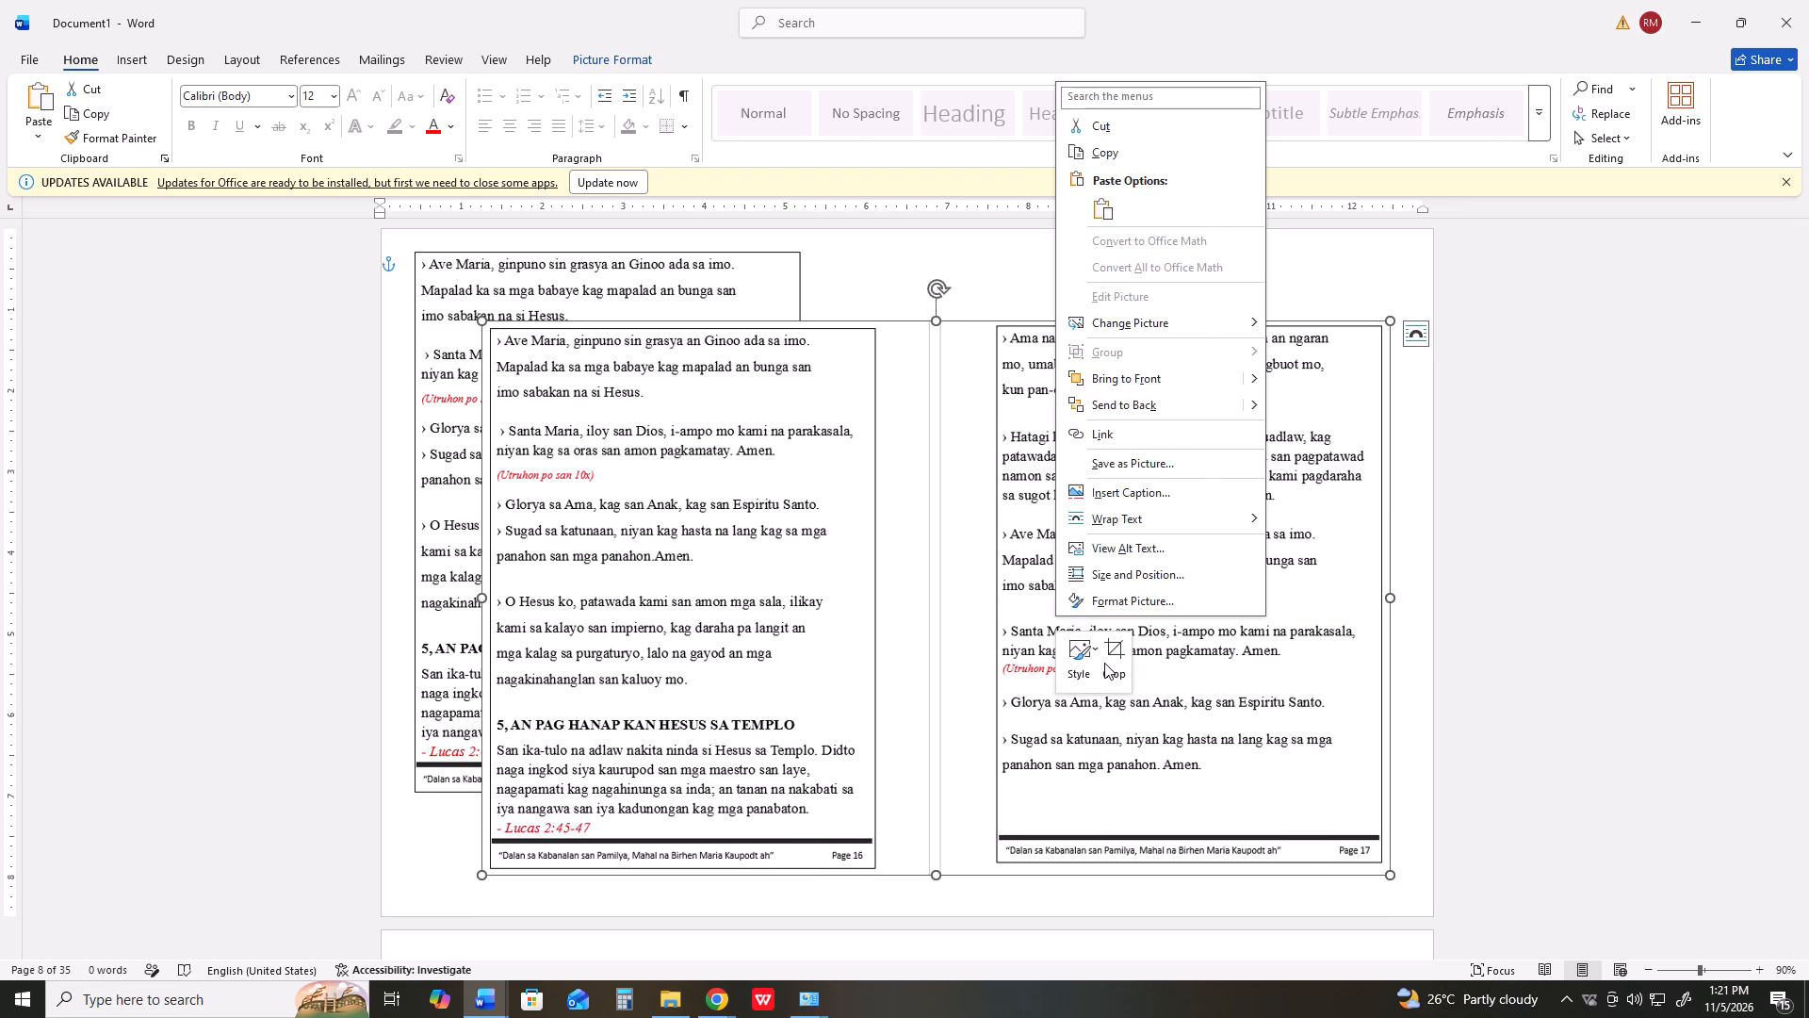
pyautogui.click(1111, 664)
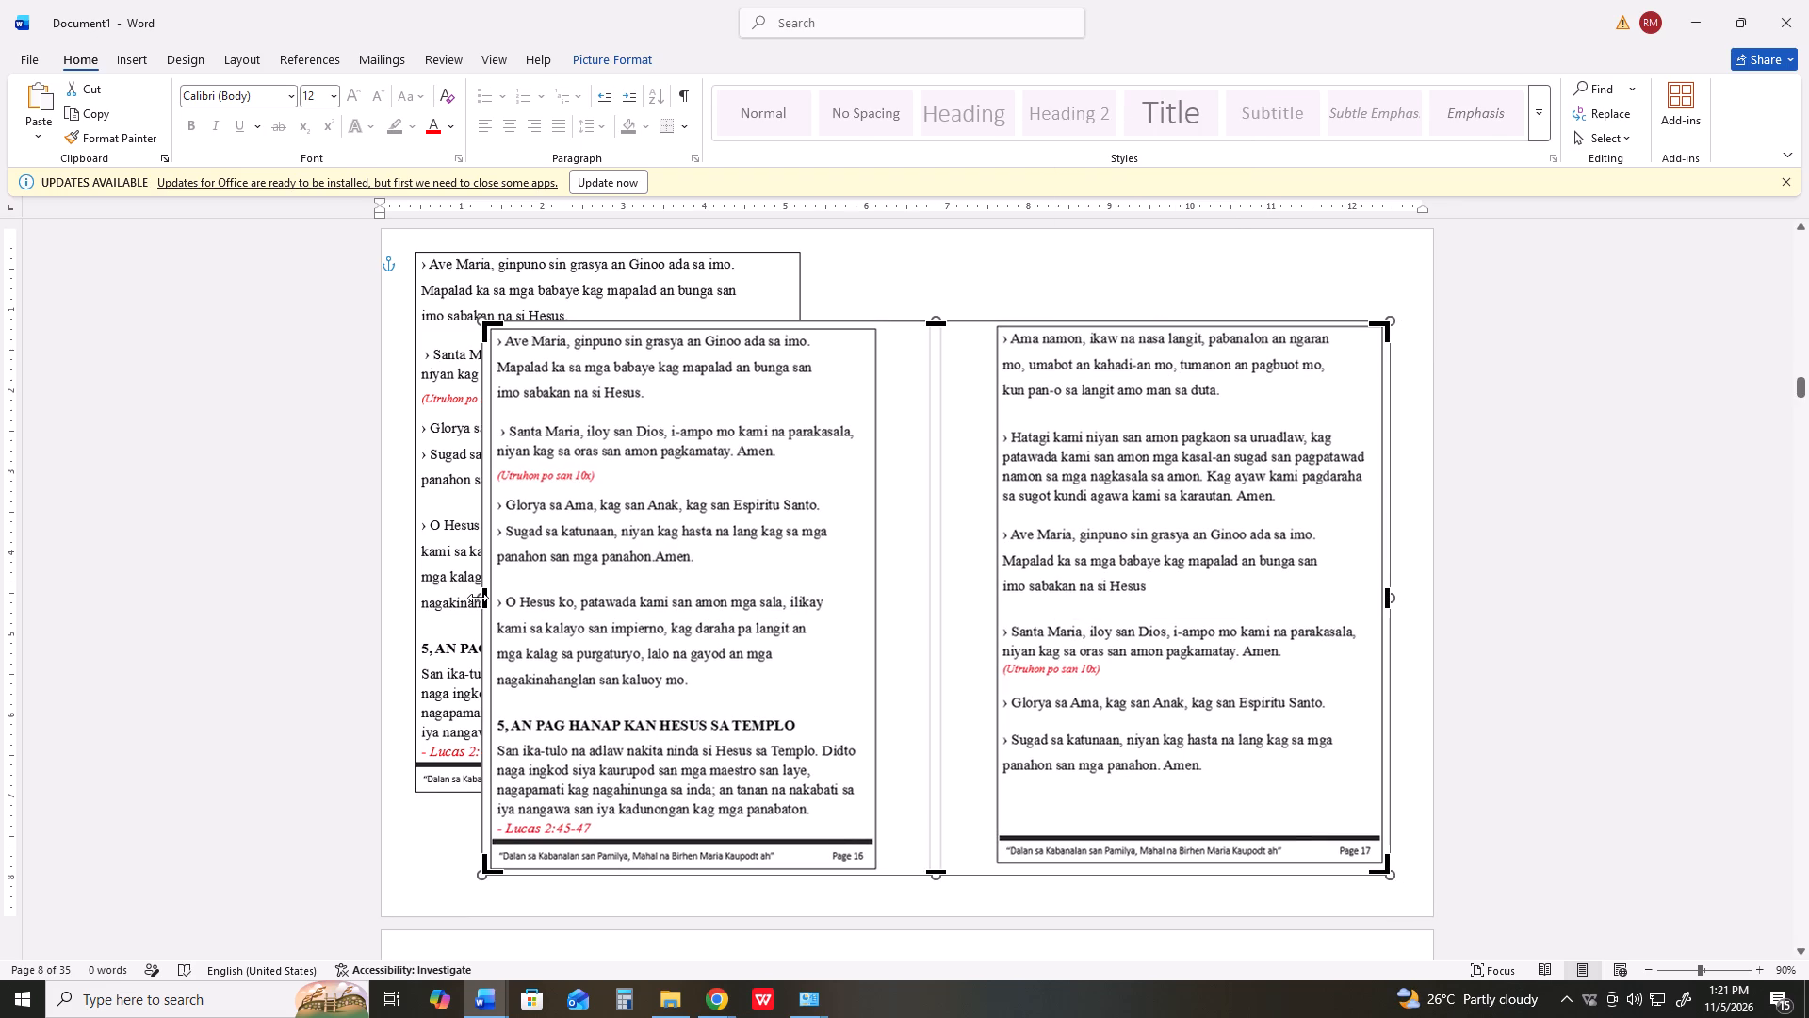
pyautogui.moveTo(482, 598); pyautogui.dragTo(985, 649)
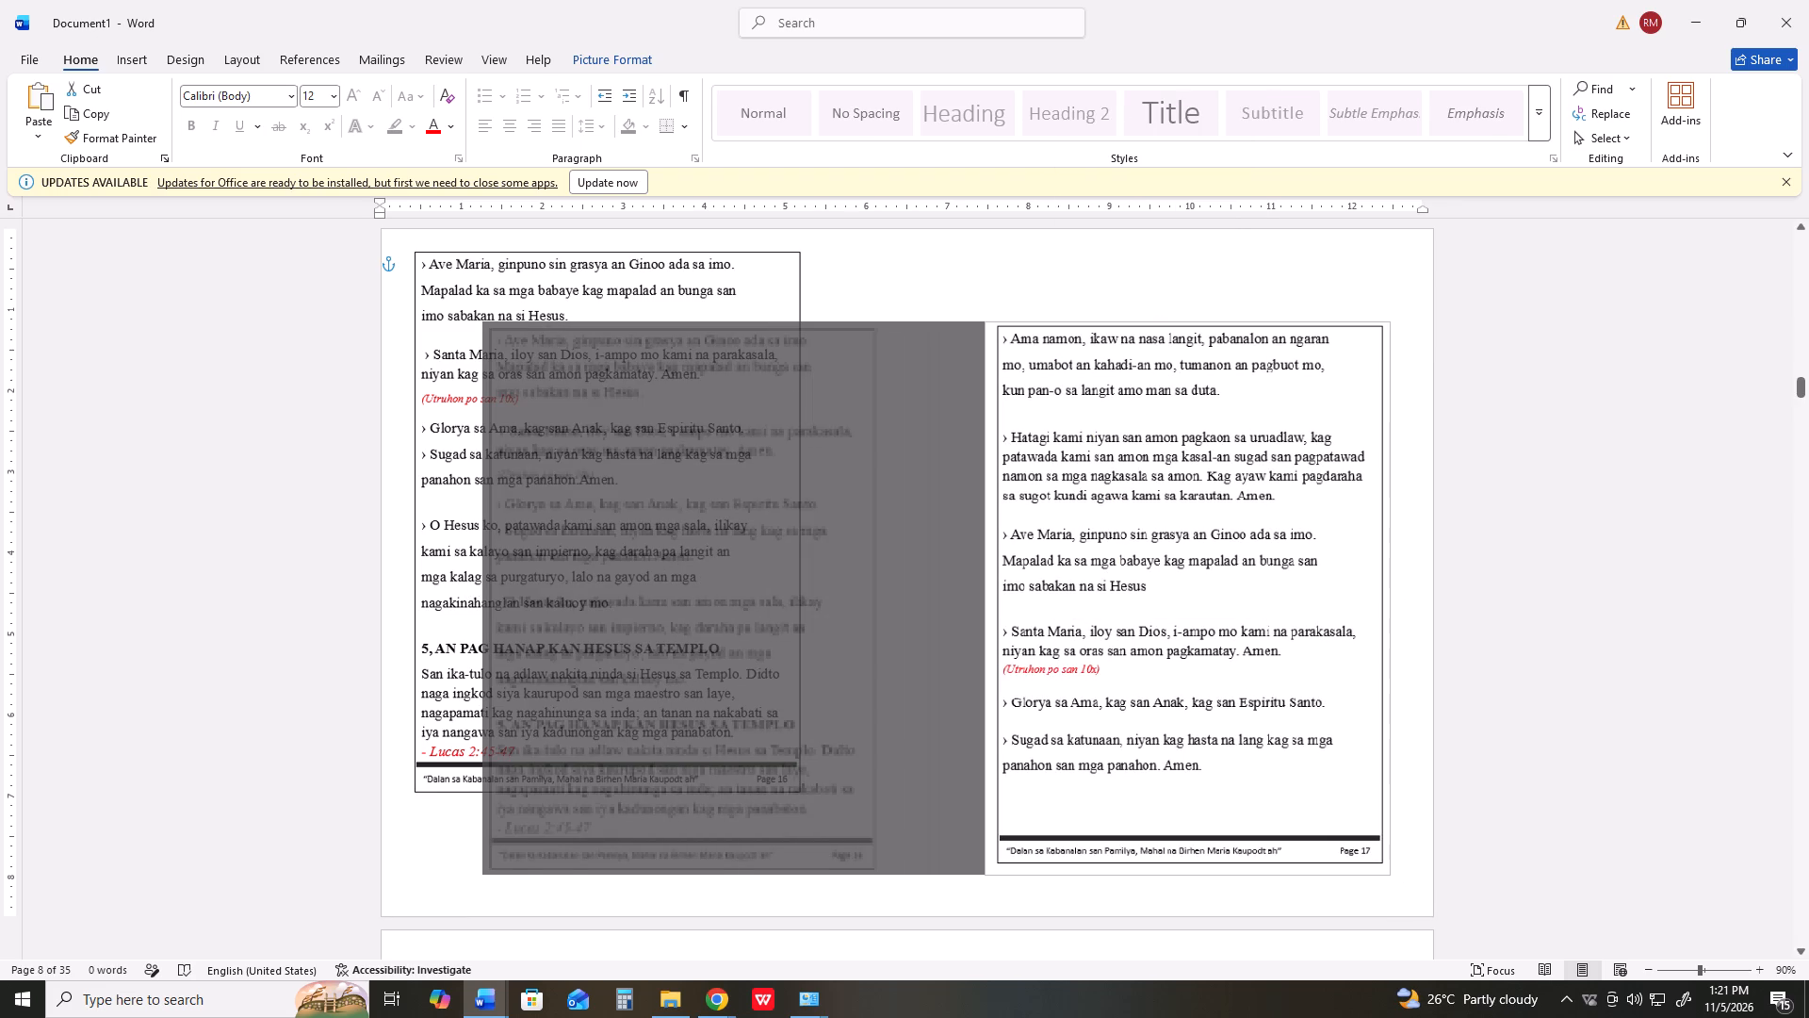
pyautogui.moveTo(985, 649); pyautogui.dragTo(995, 655)
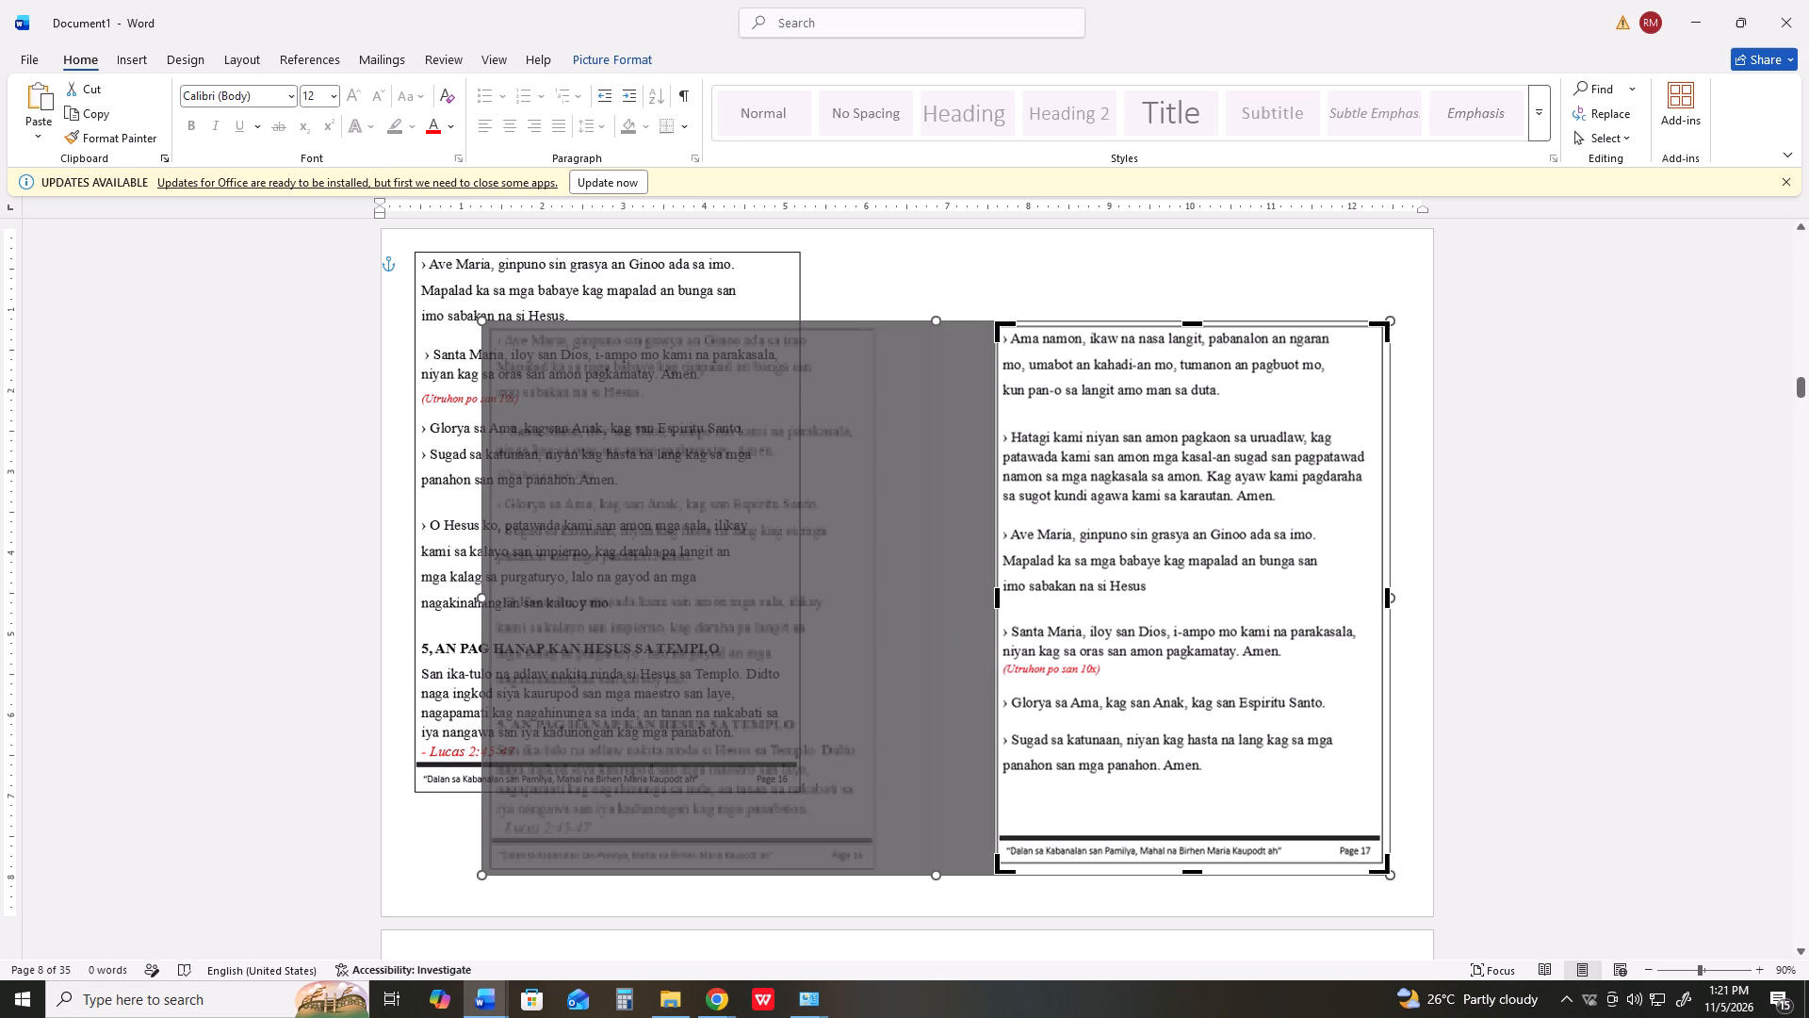
pyautogui.click(1194, 872)
pyautogui.click(1388, 595)
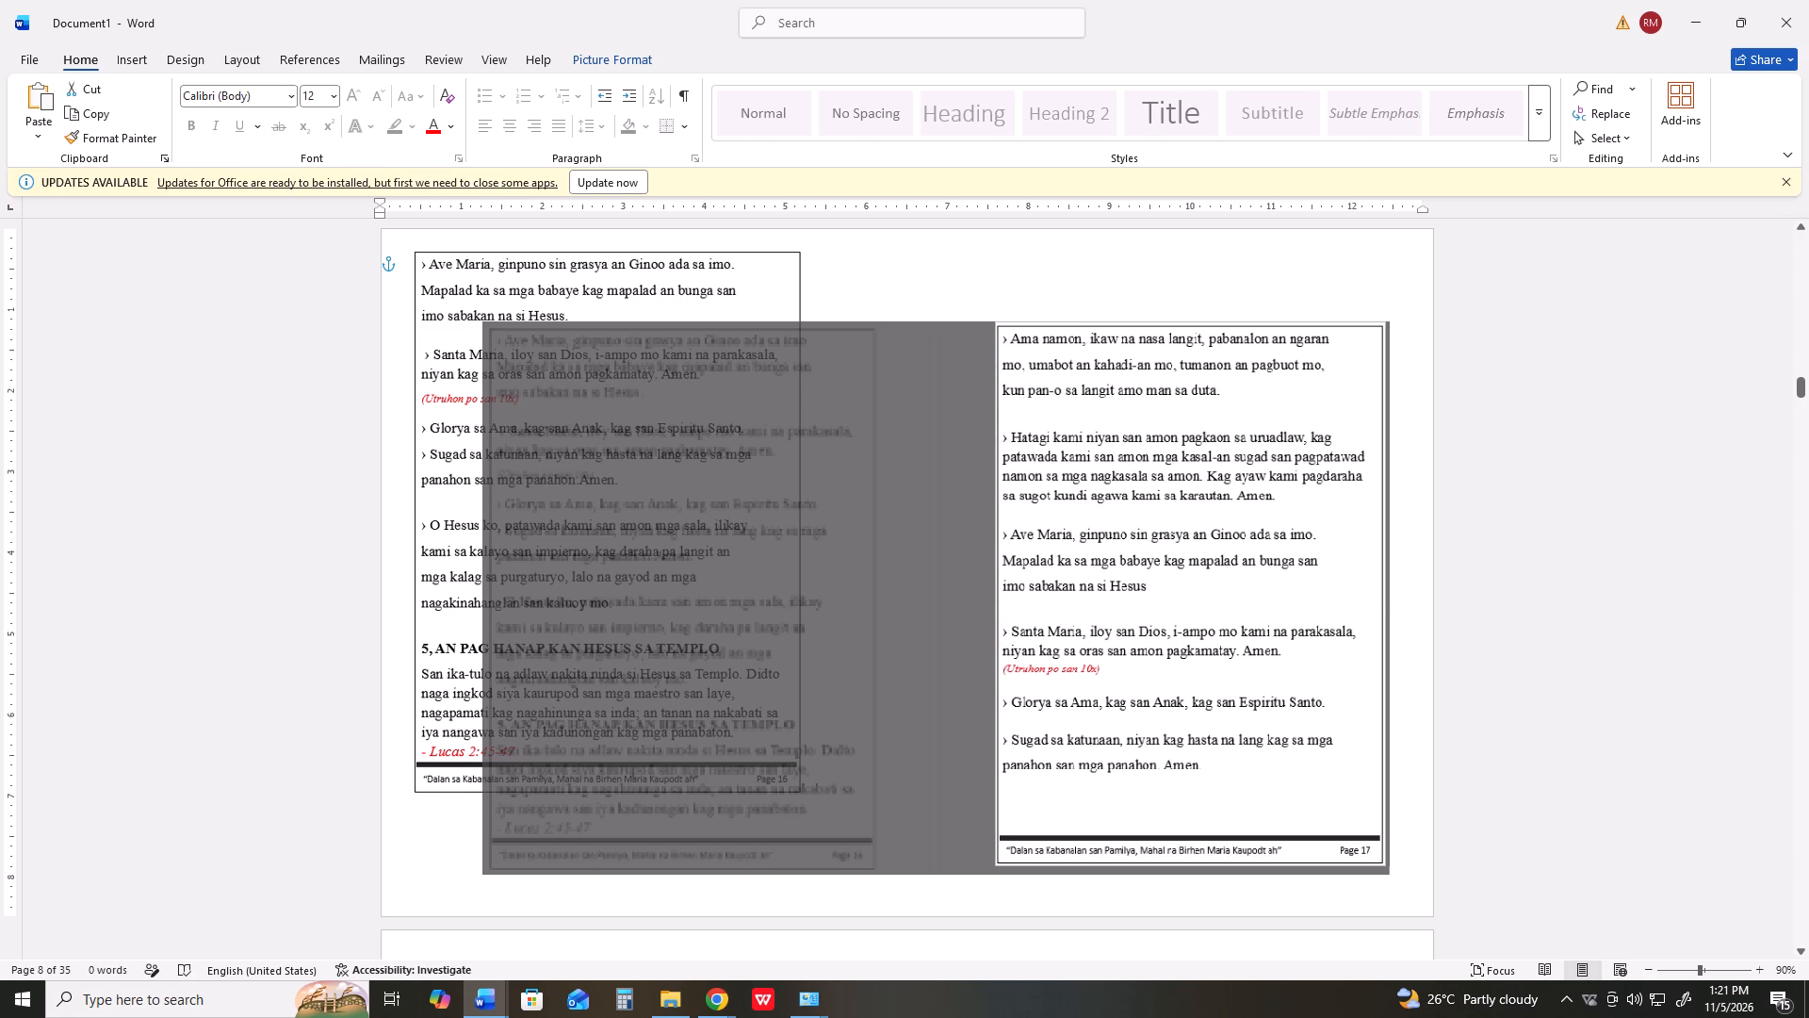
pyautogui.press('Return')
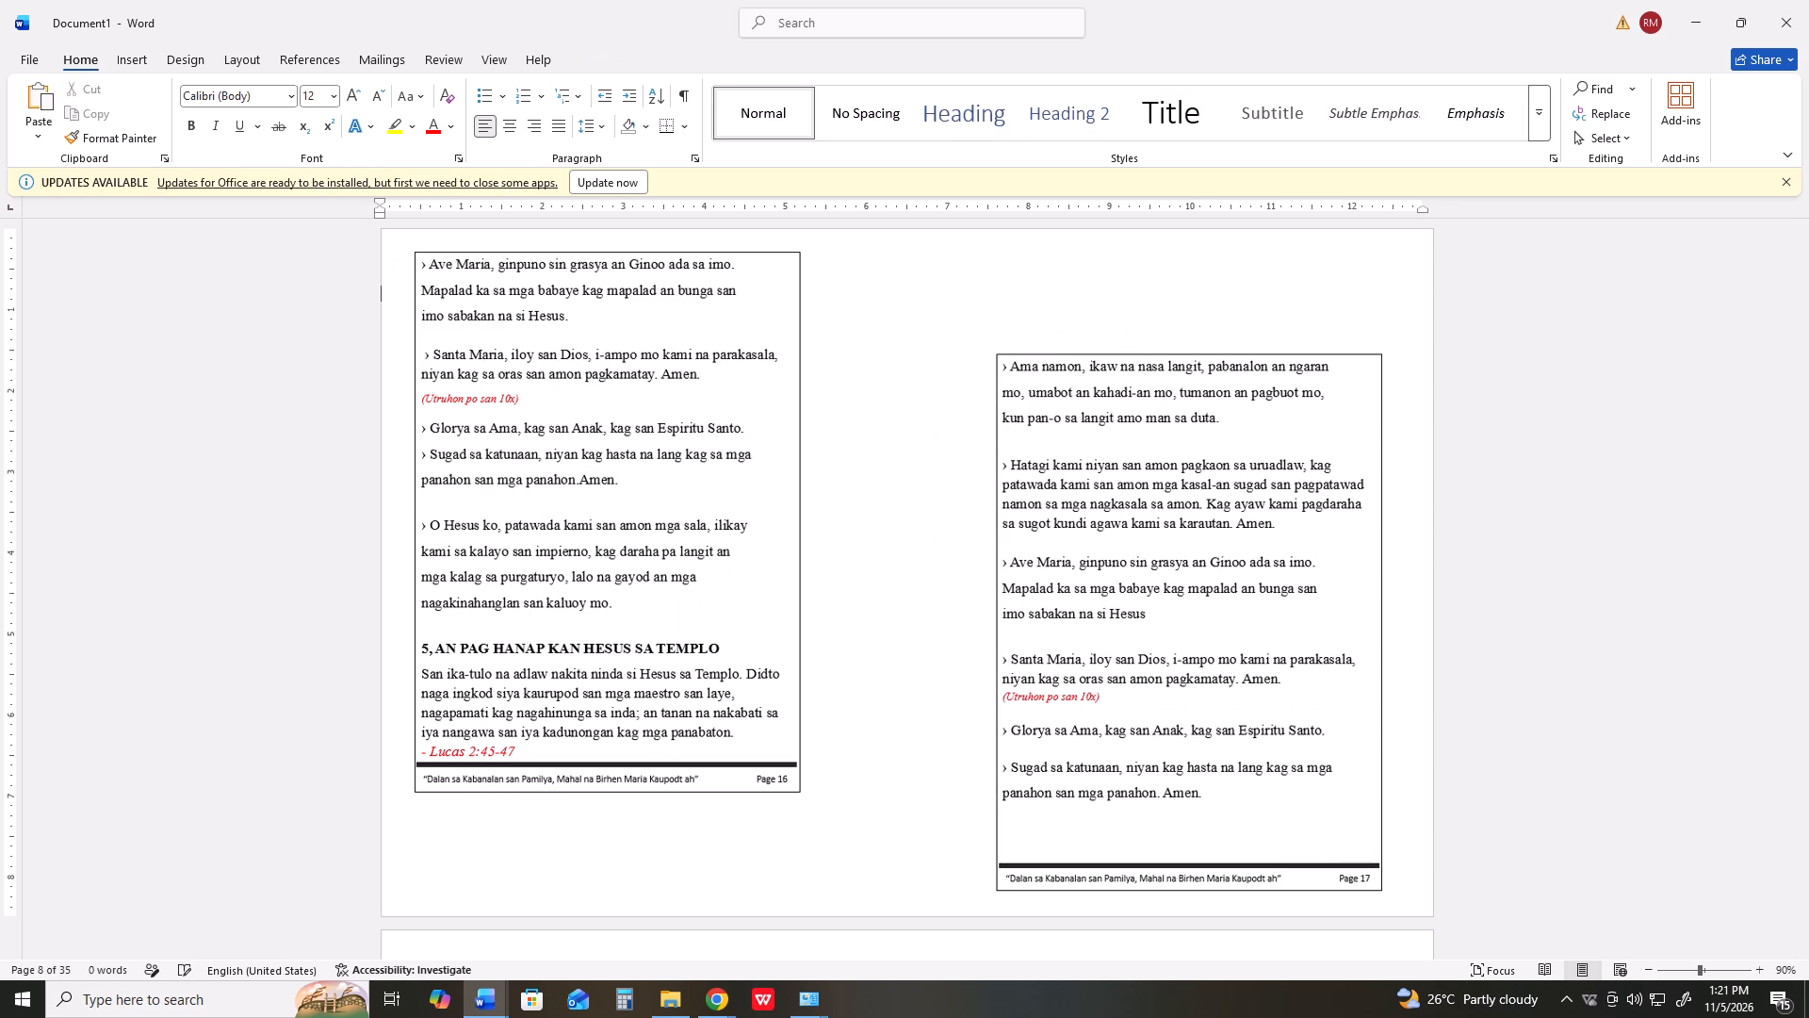
# Move the page 16 picture to the top-left corner of document page 8.
pyautogui.scroll(1, 821, 775)
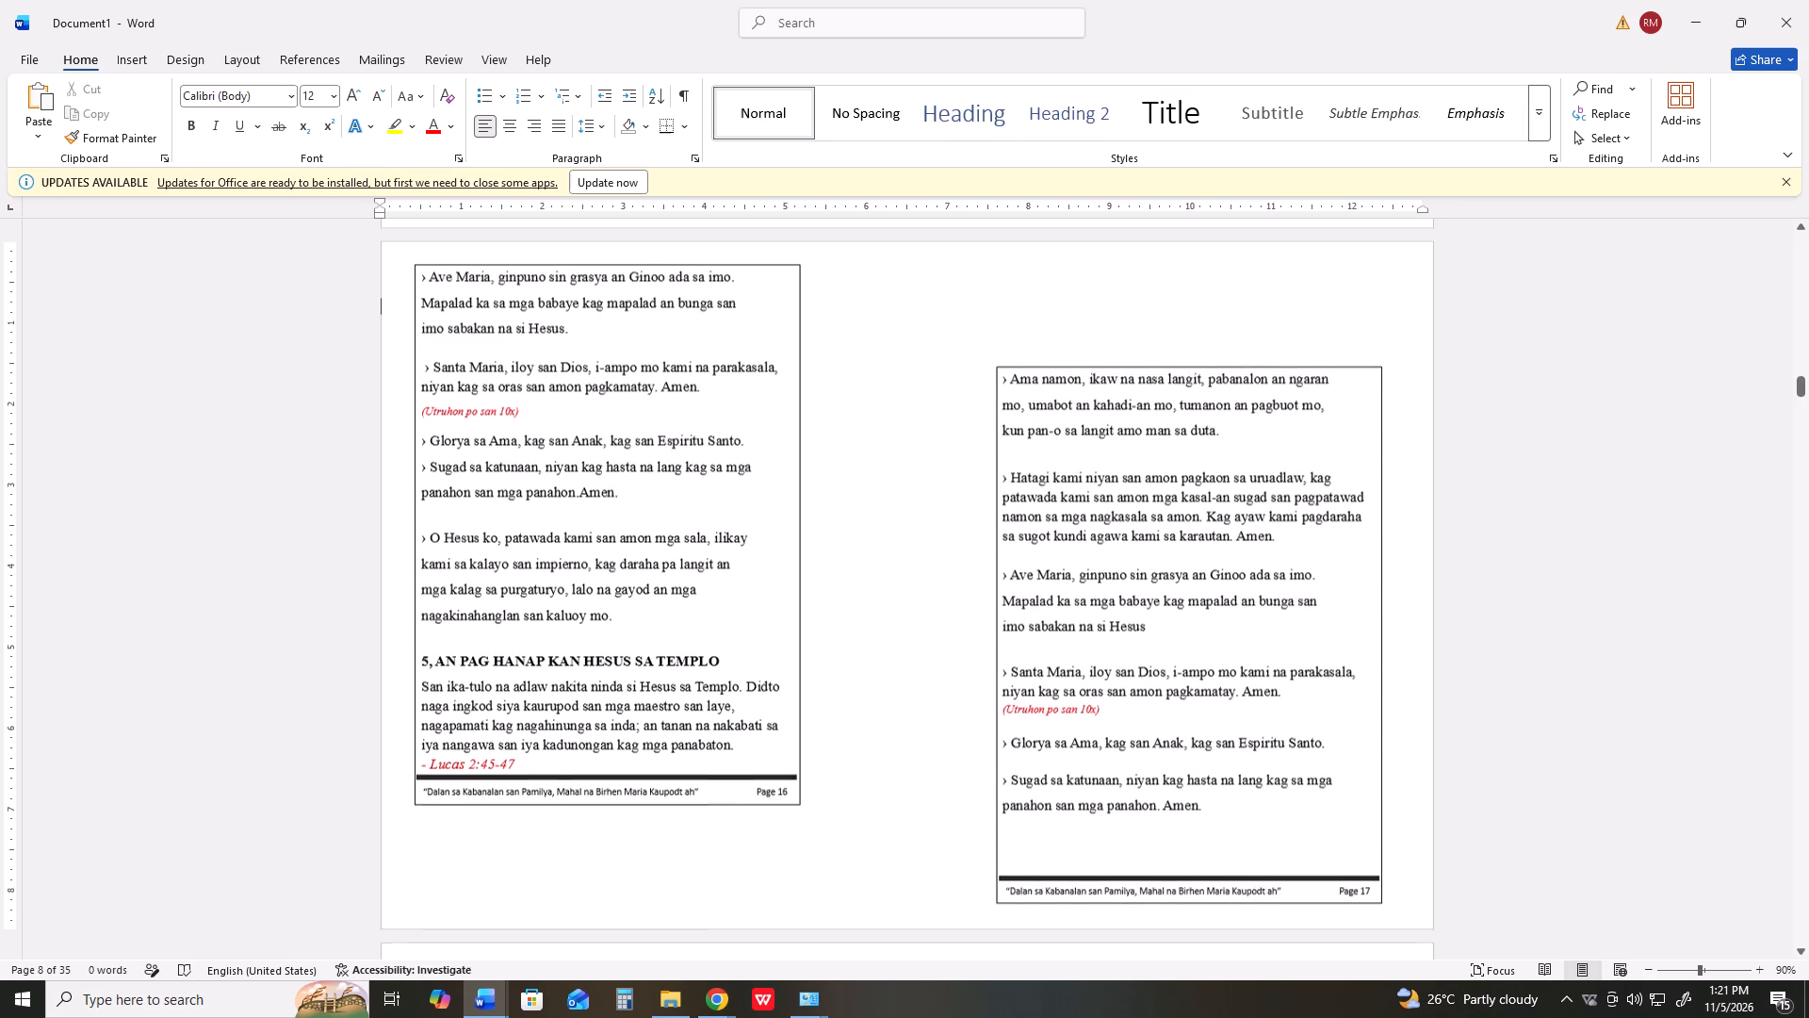
pyautogui.scroll(1, 710, 740)
pyautogui.scroll(1, 879, 738)
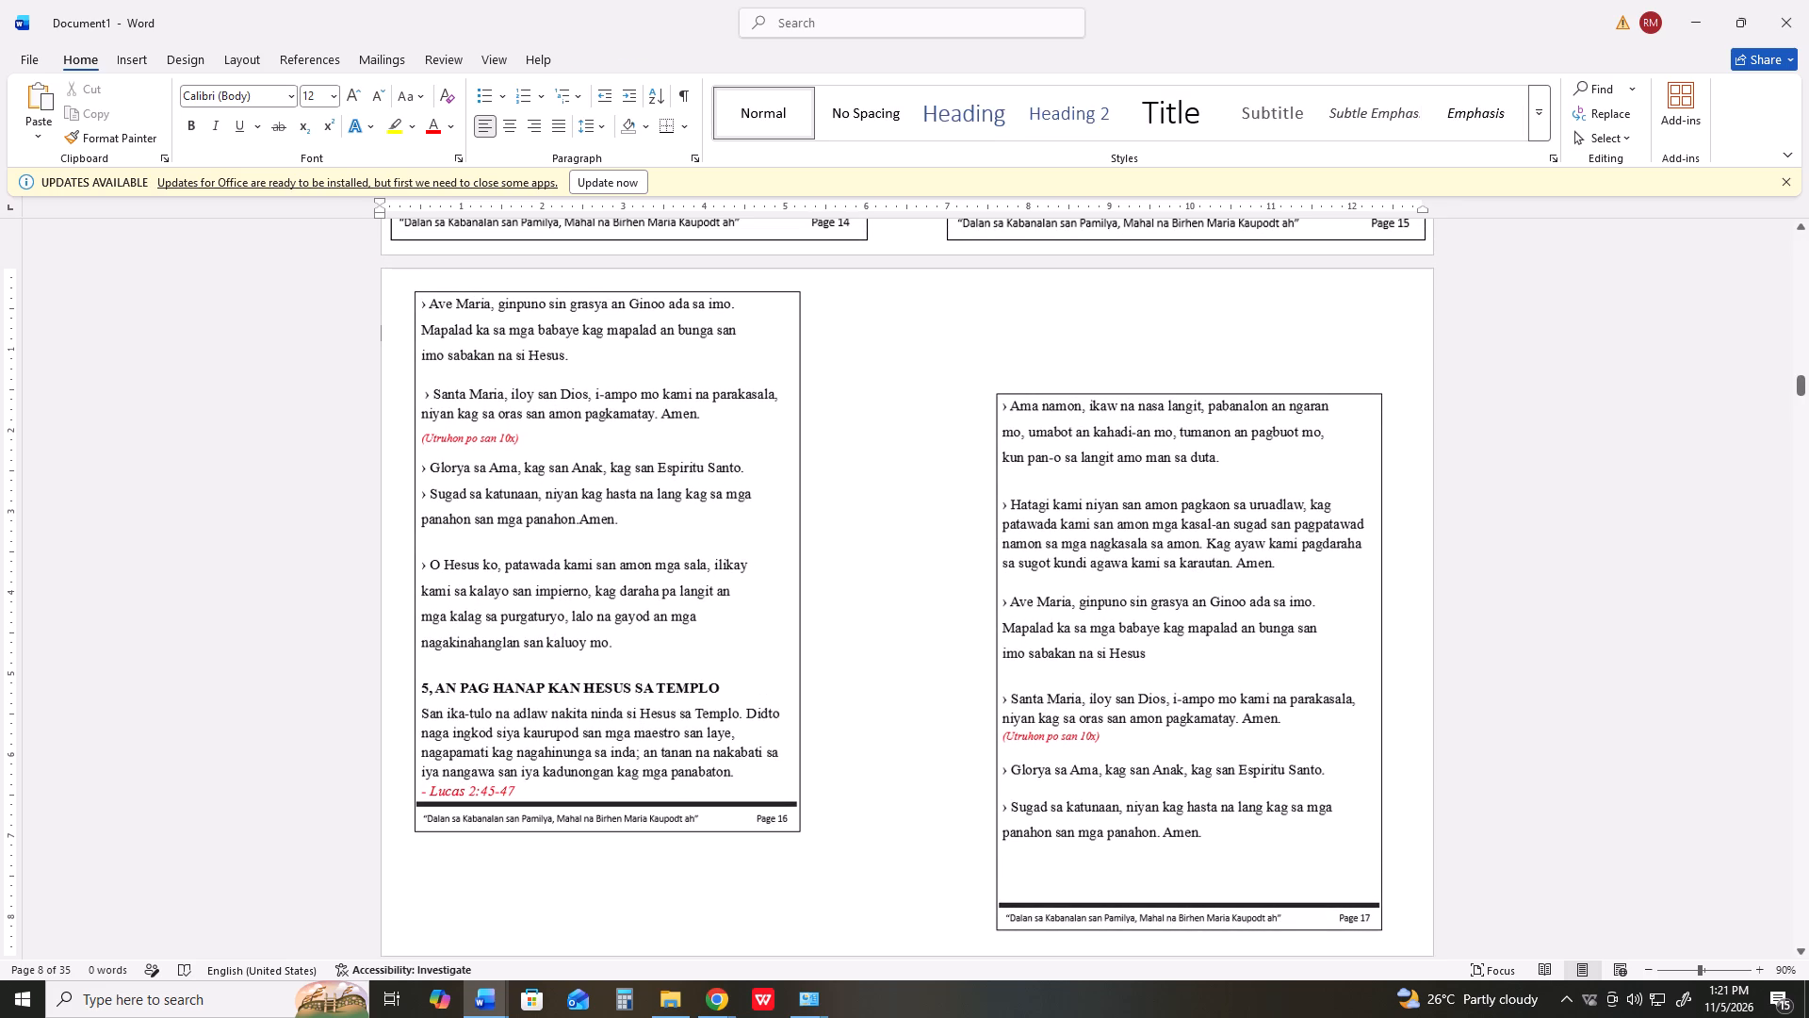
pyautogui.scroll(-1, 642, 594)
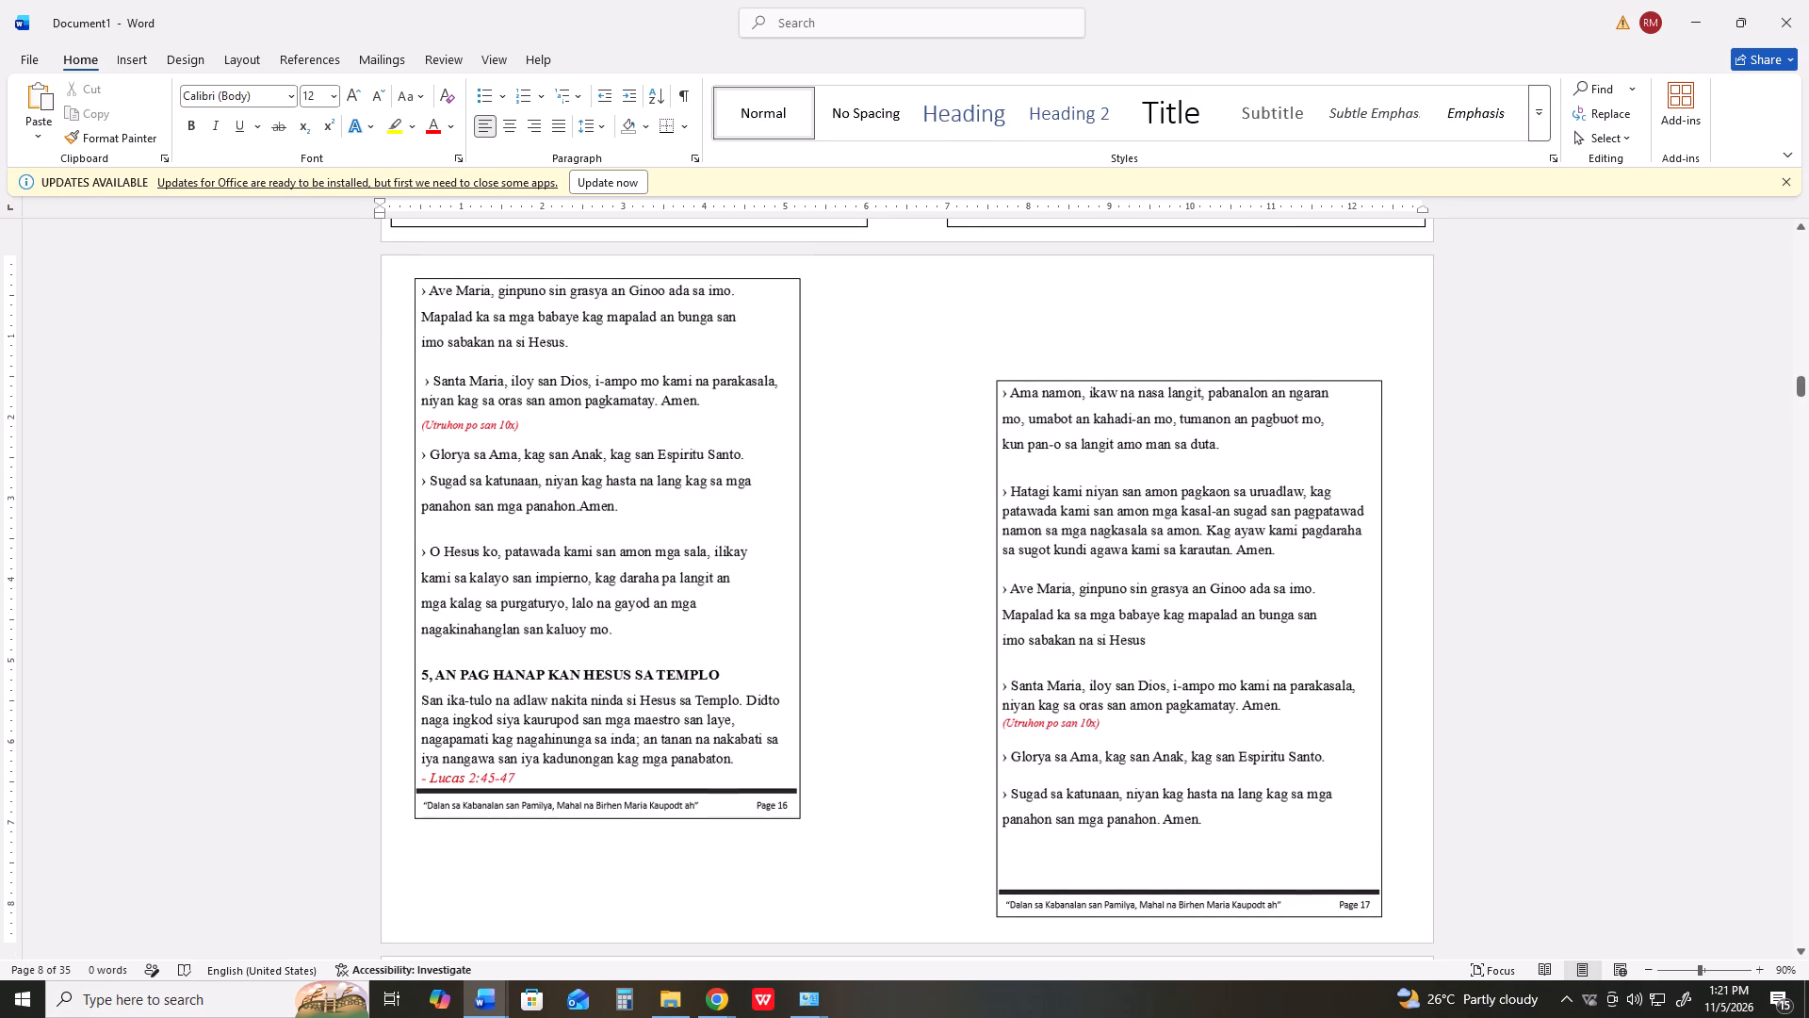
pyautogui.moveTo(587, 597); pyautogui.dragTo(567, 588)
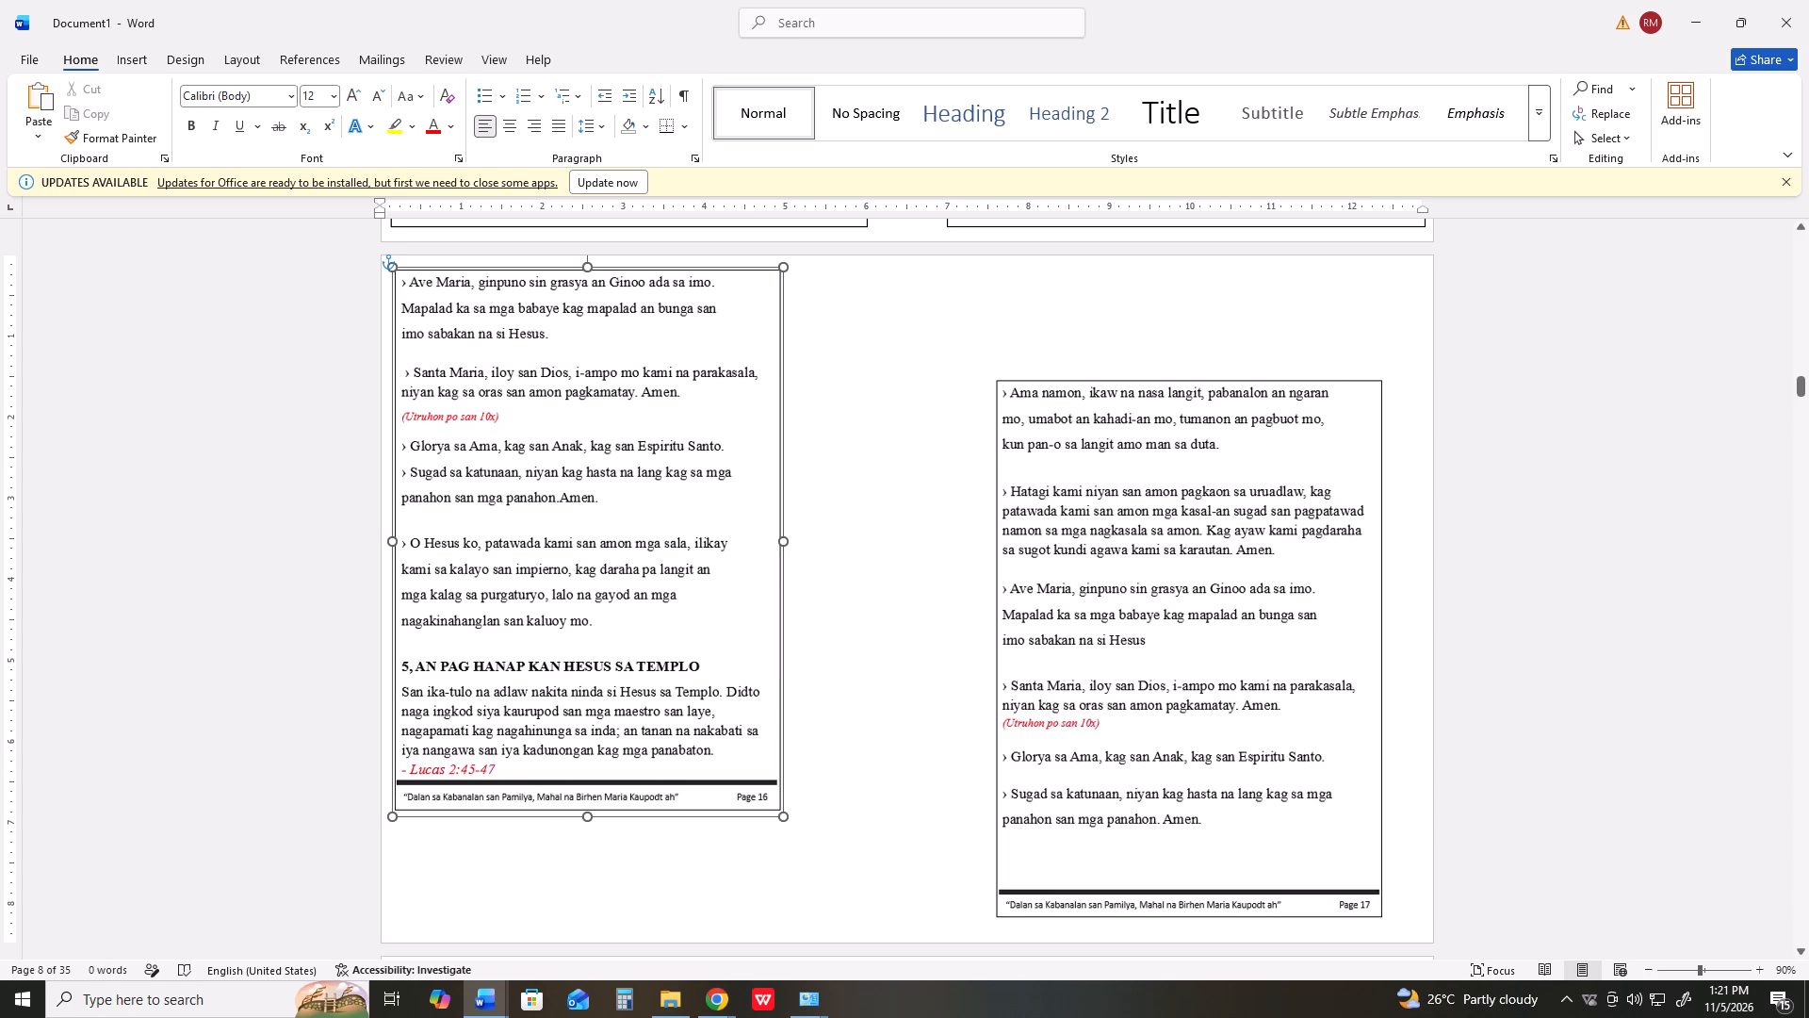
# Shift the page 16 picture slightly toward the page's left edge and enlarge it to nearly the full height of document page 8.
pyautogui.moveTo(567, 588); pyautogui.dragTo(564, 588)
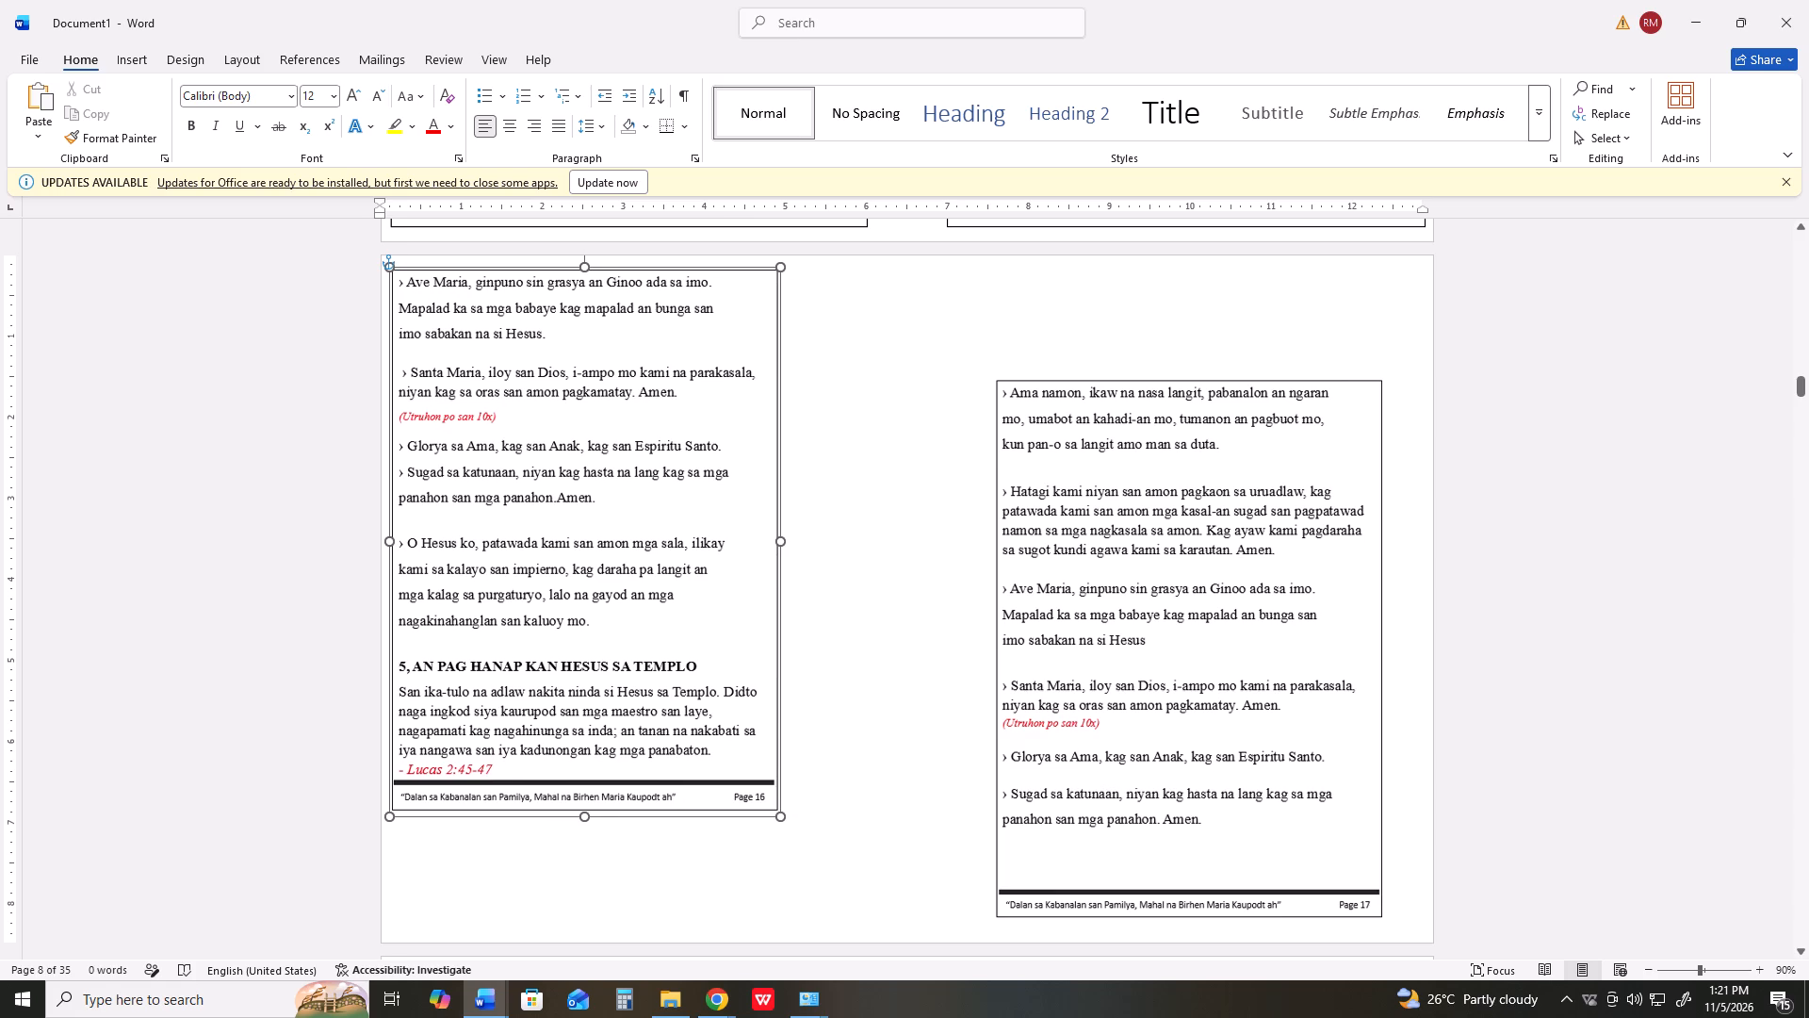
pyautogui.moveTo(564, 588); pyautogui.dragTo(564, 587)
pyautogui.moveTo(779, 818); pyautogui.dragTo(853, 834)
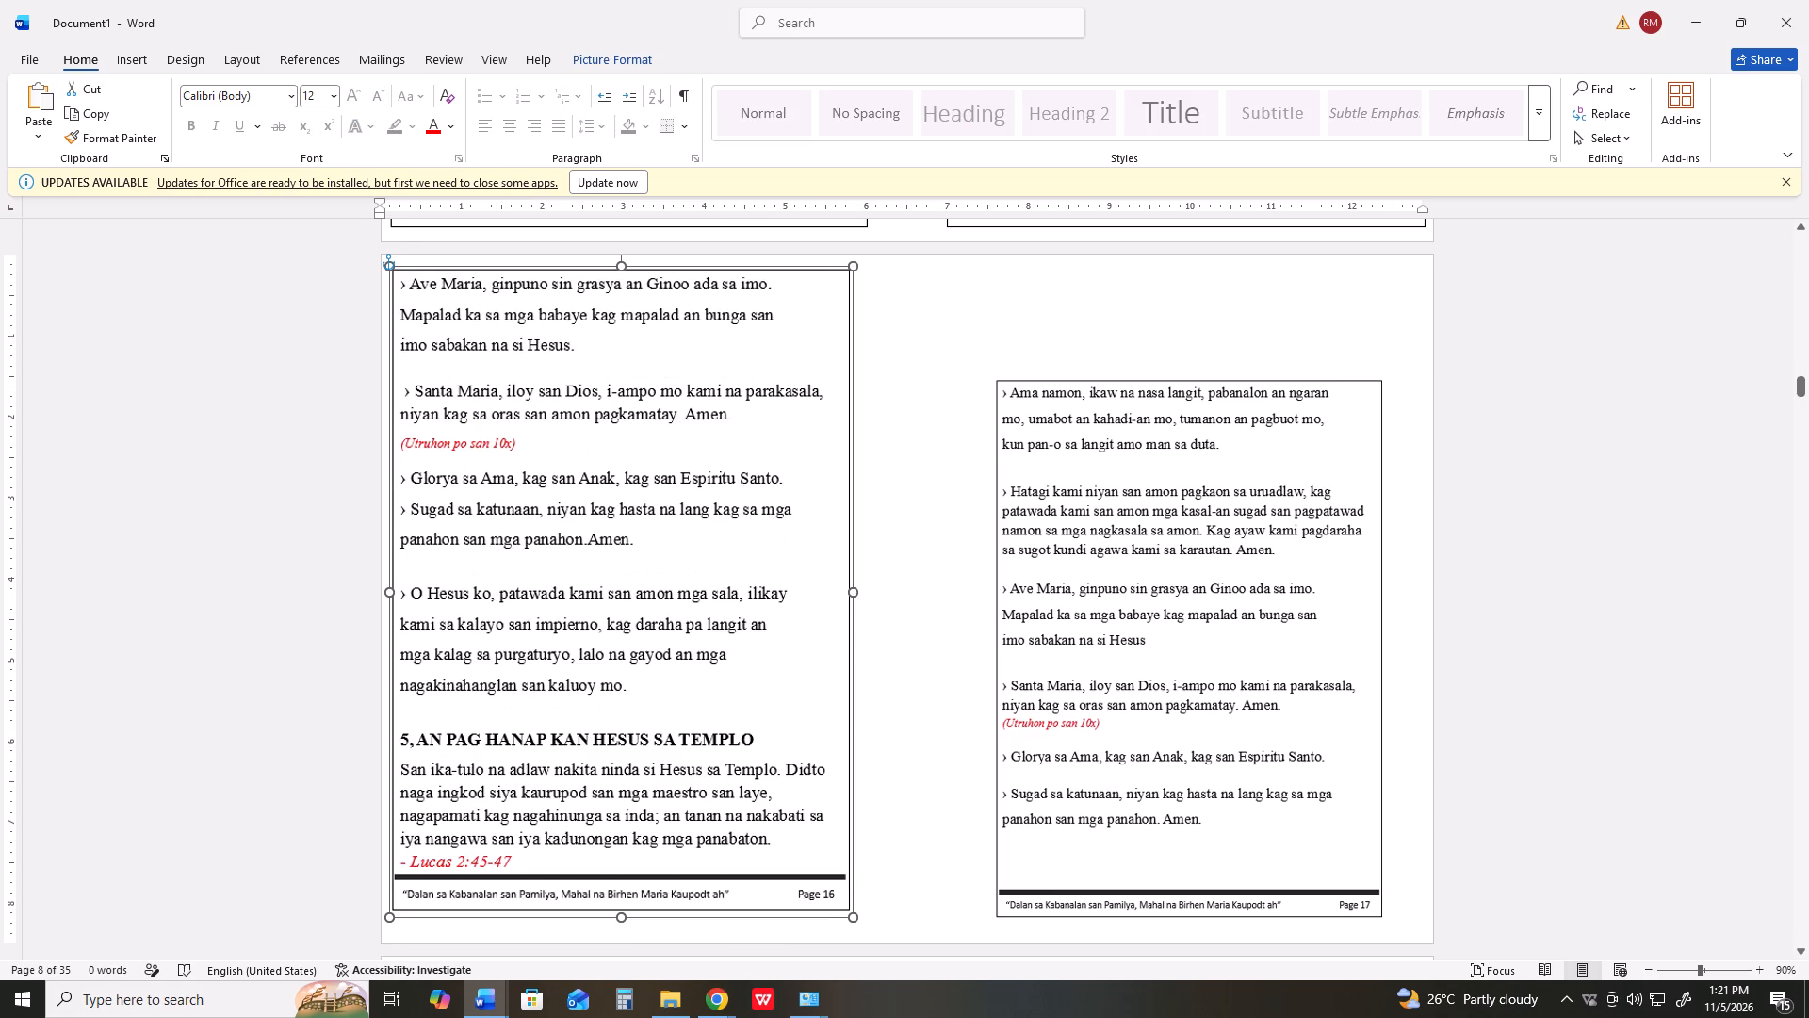
pyautogui.moveTo(853, 834); pyautogui.dragTo(866, 837)
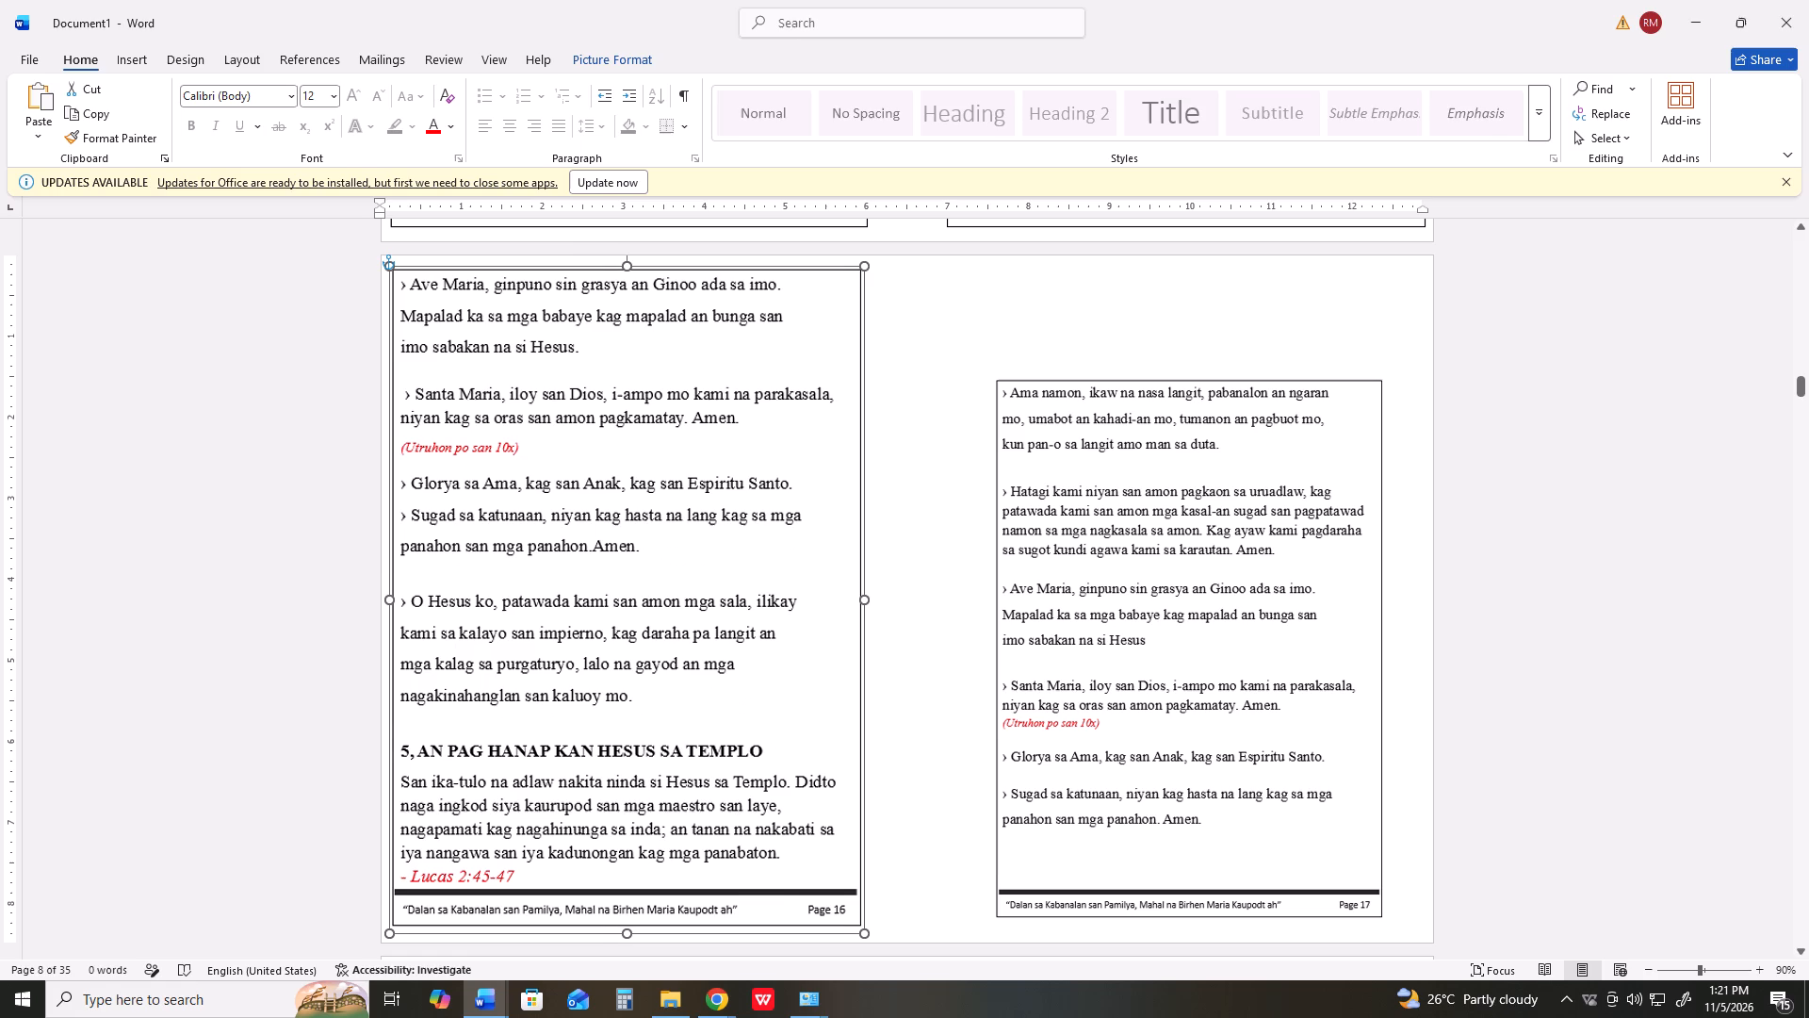
pyautogui.moveTo(866, 837); pyautogui.dragTo(867, 838)
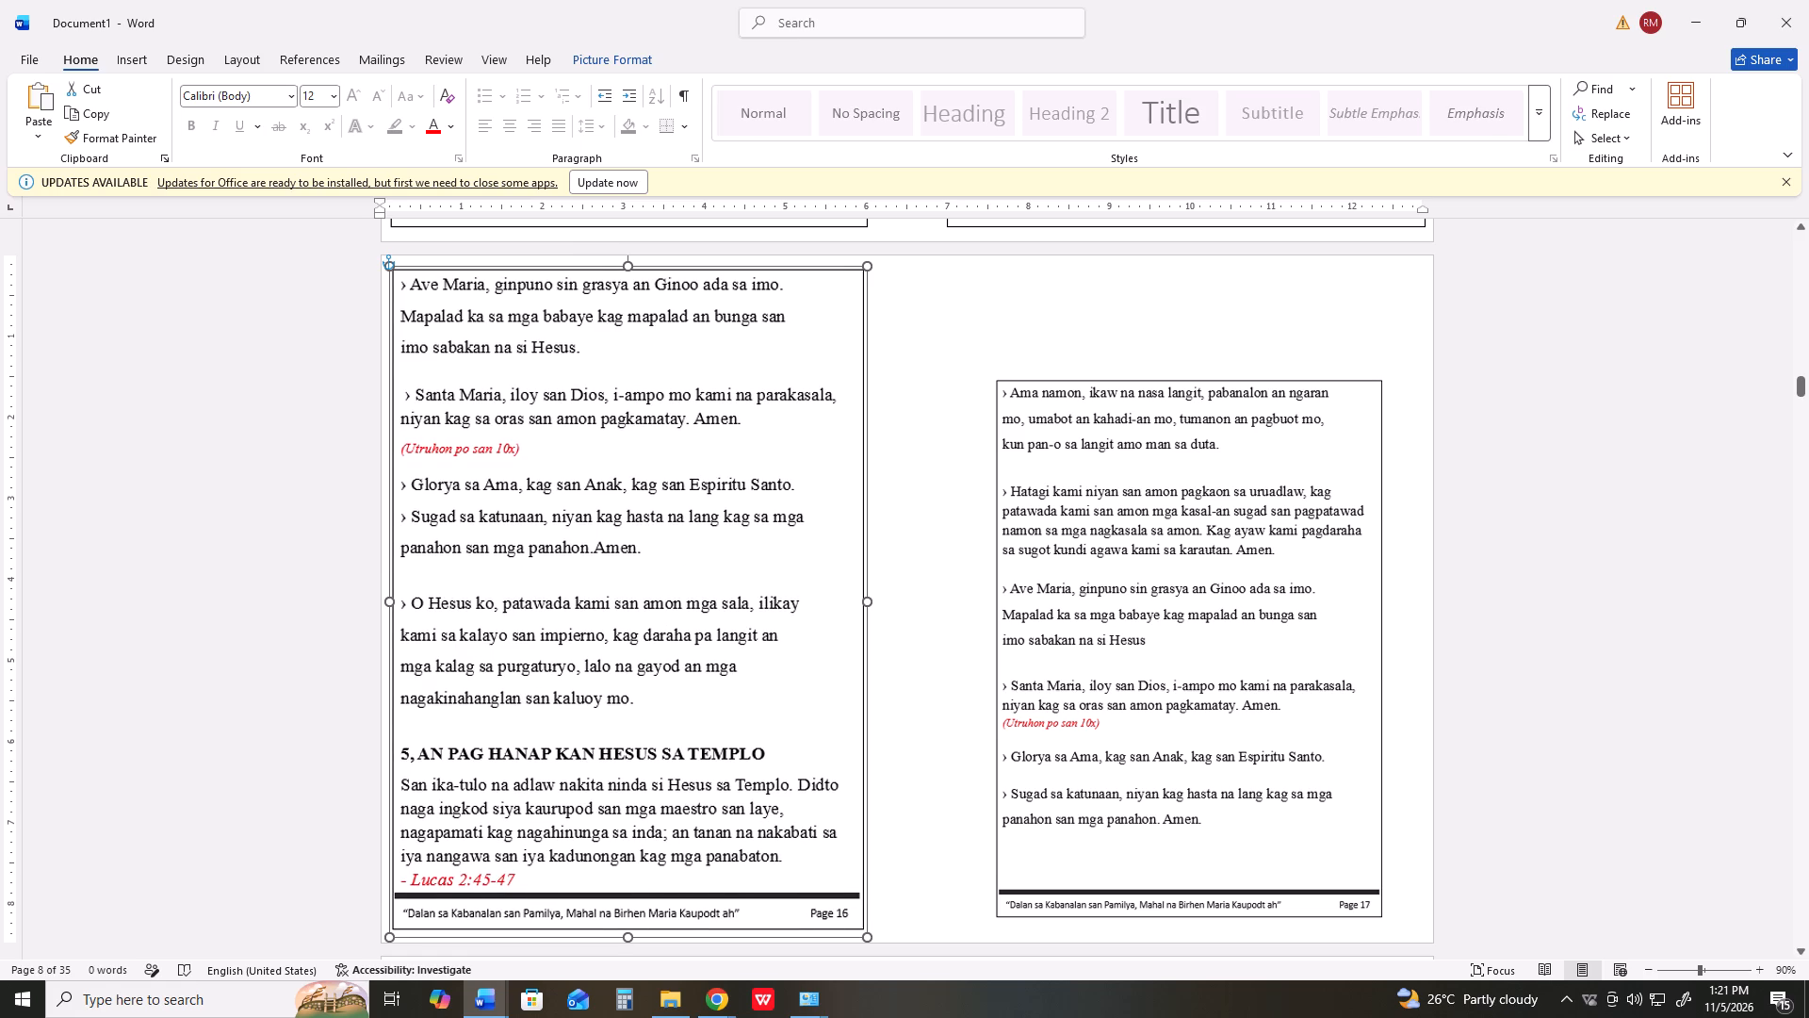
pyautogui.moveTo(867, 838); pyautogui.dragTo(869, 840)
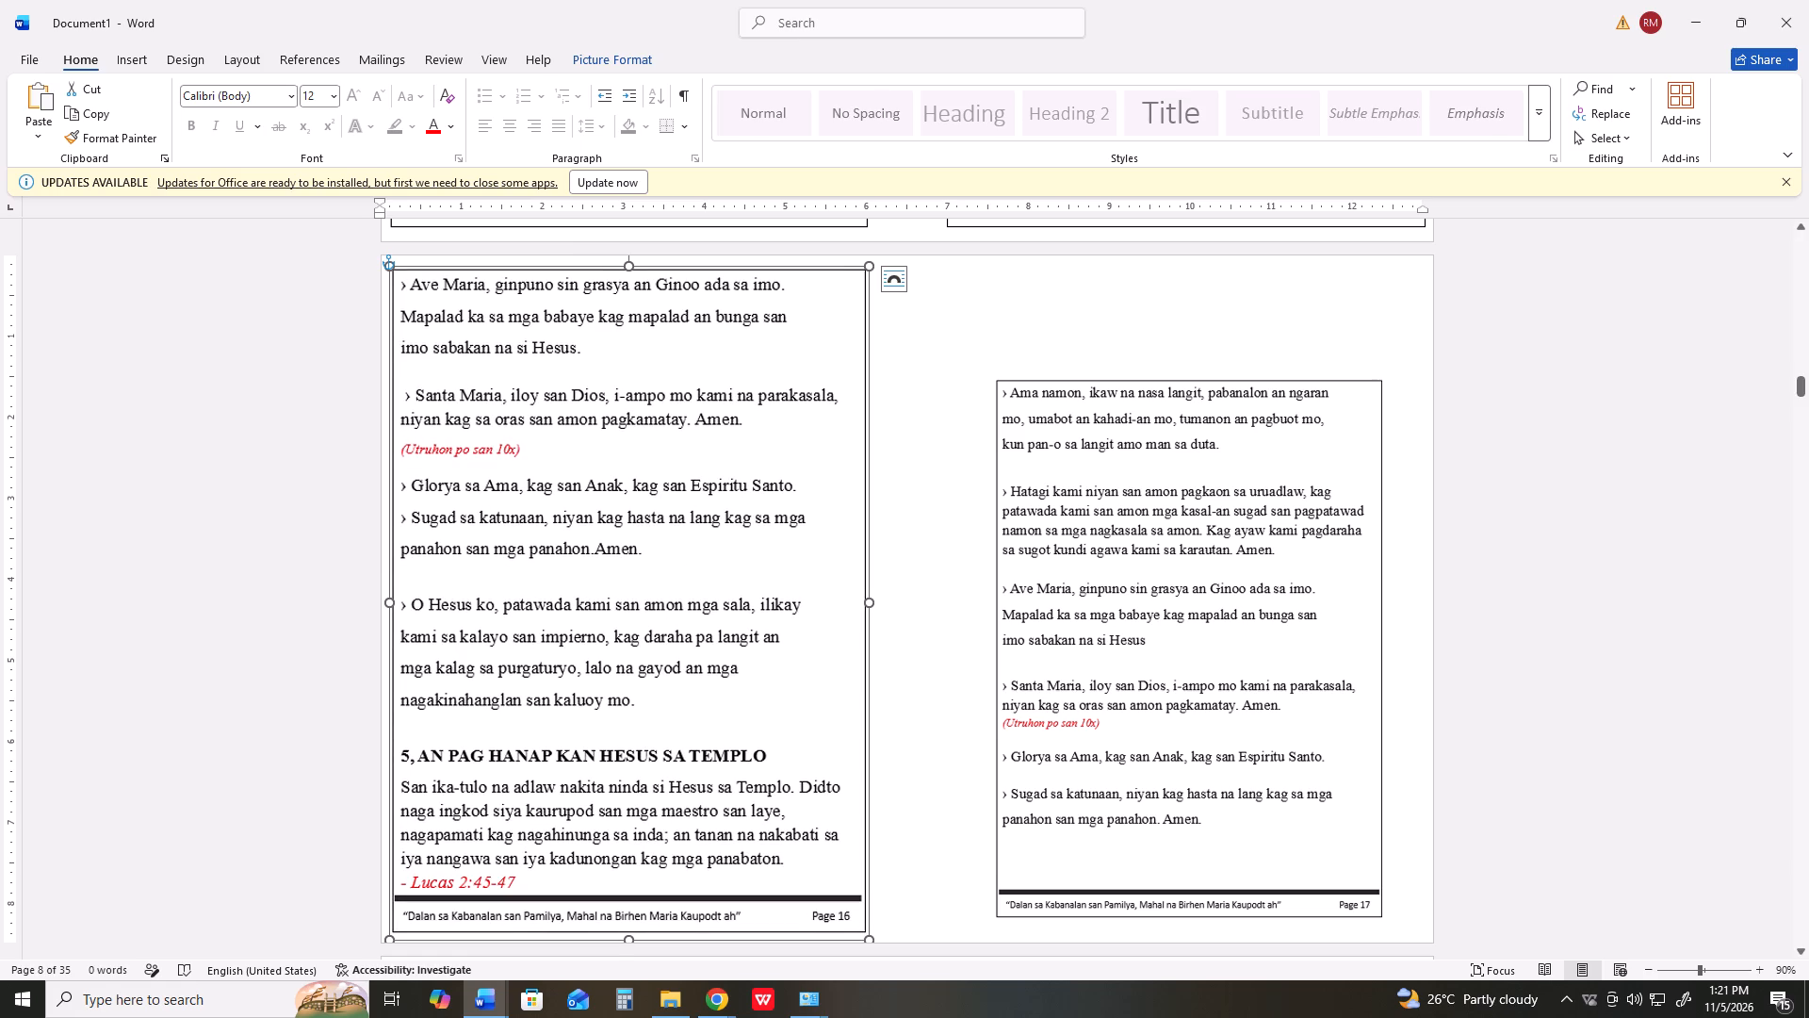
pyautogui.click(872, 604)
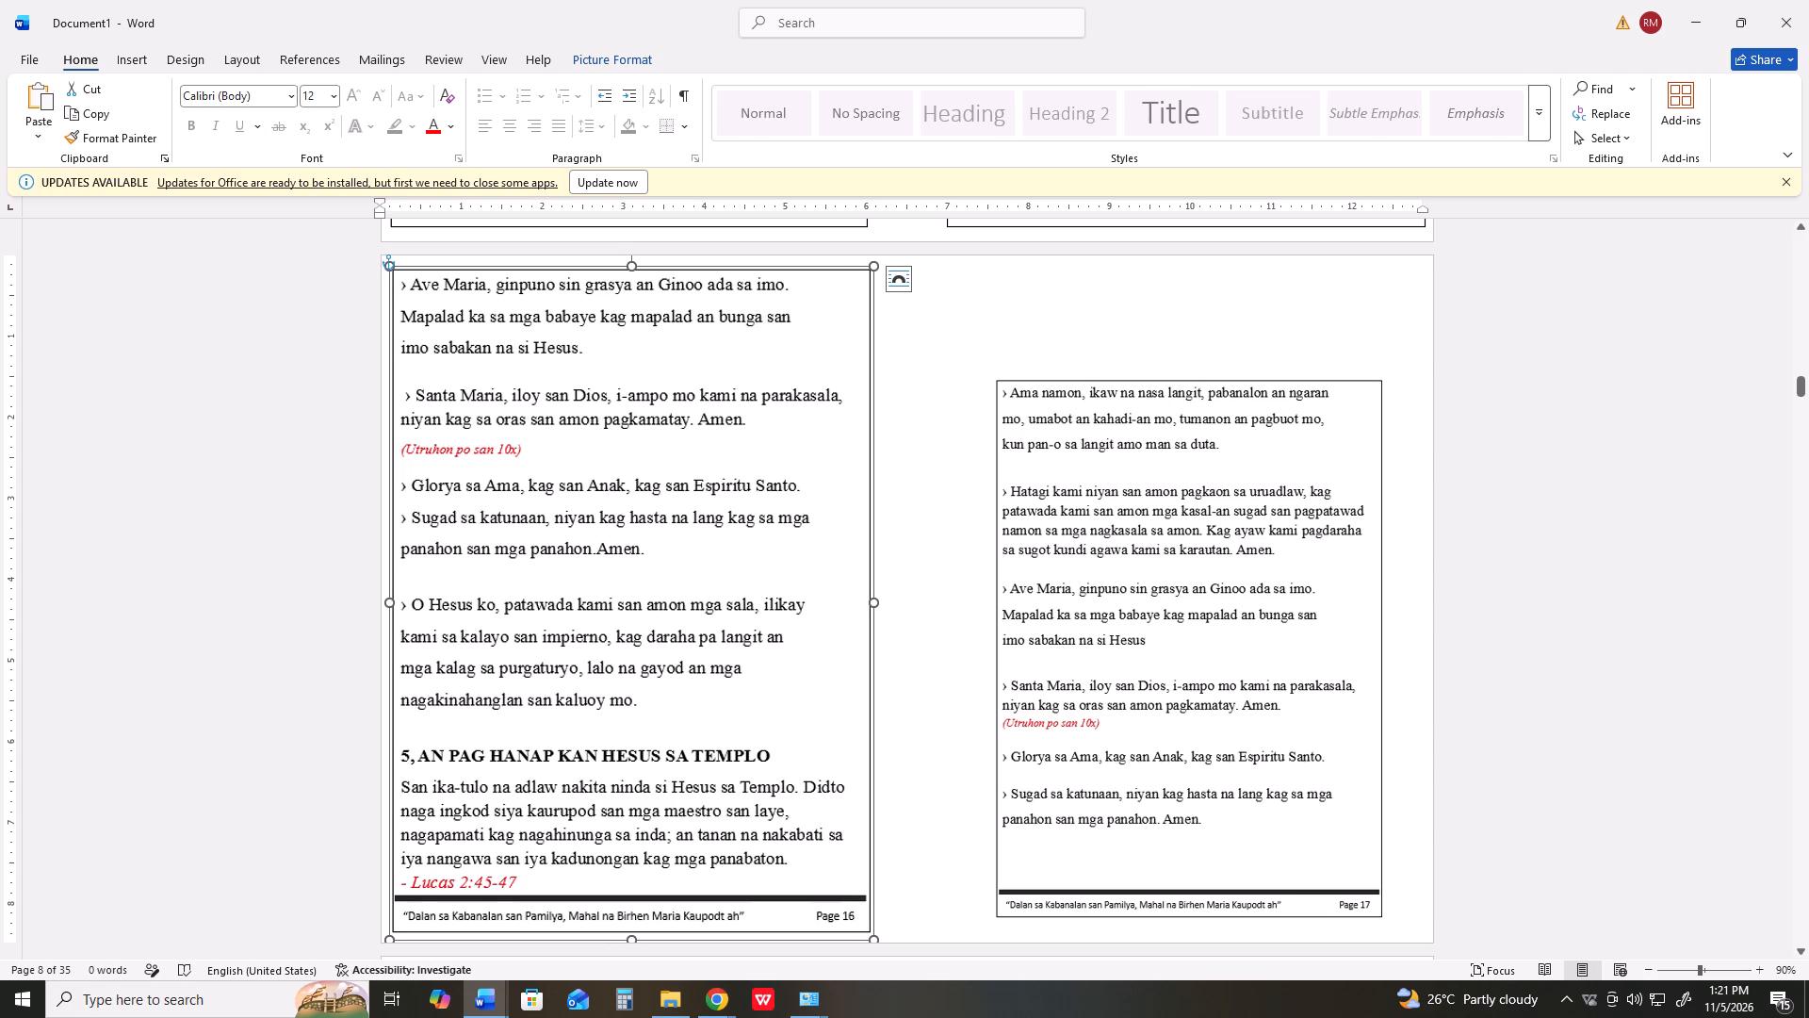
# Nudge the enlarged page 16 picture three small increments left to align it with the page 14 picture above.
pyautogui.press('Left')
pyautogui.press('Left')
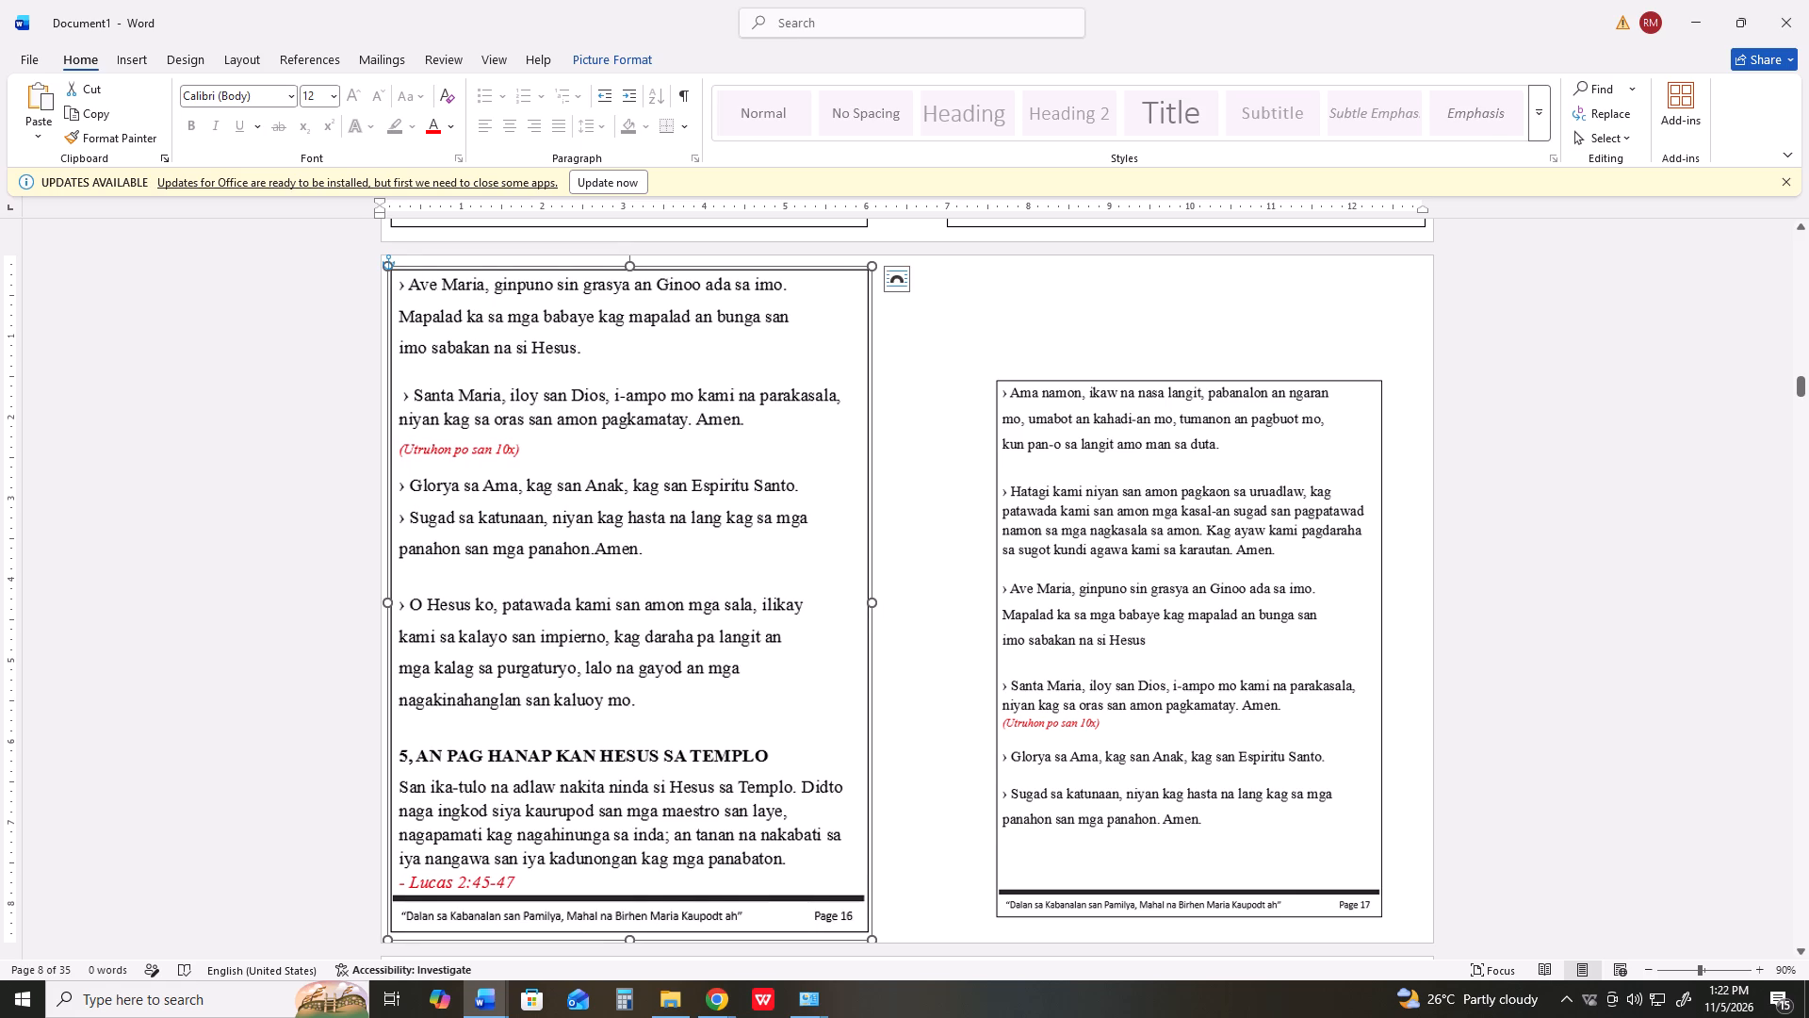
pyautogui.scroll(-7, 863, 616)
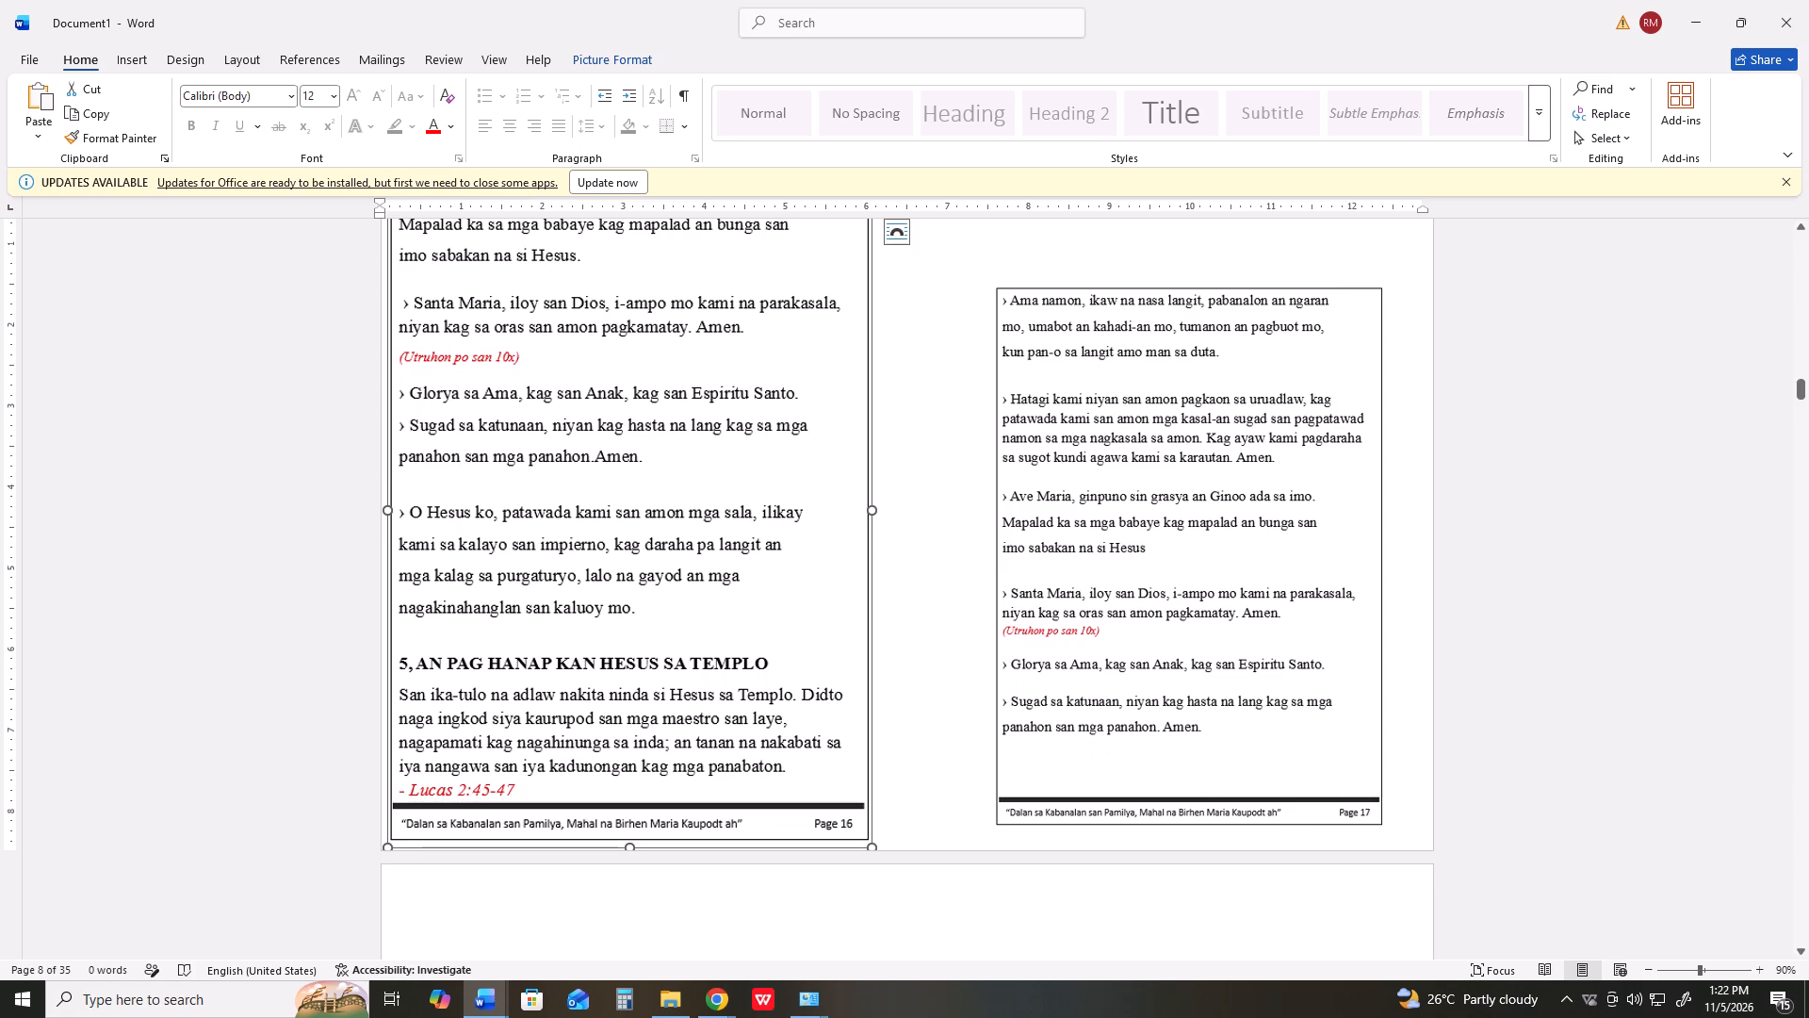
pyautogui.scroll(7, 862, 617)
pyautogui.scroll(-3, 862, 617)
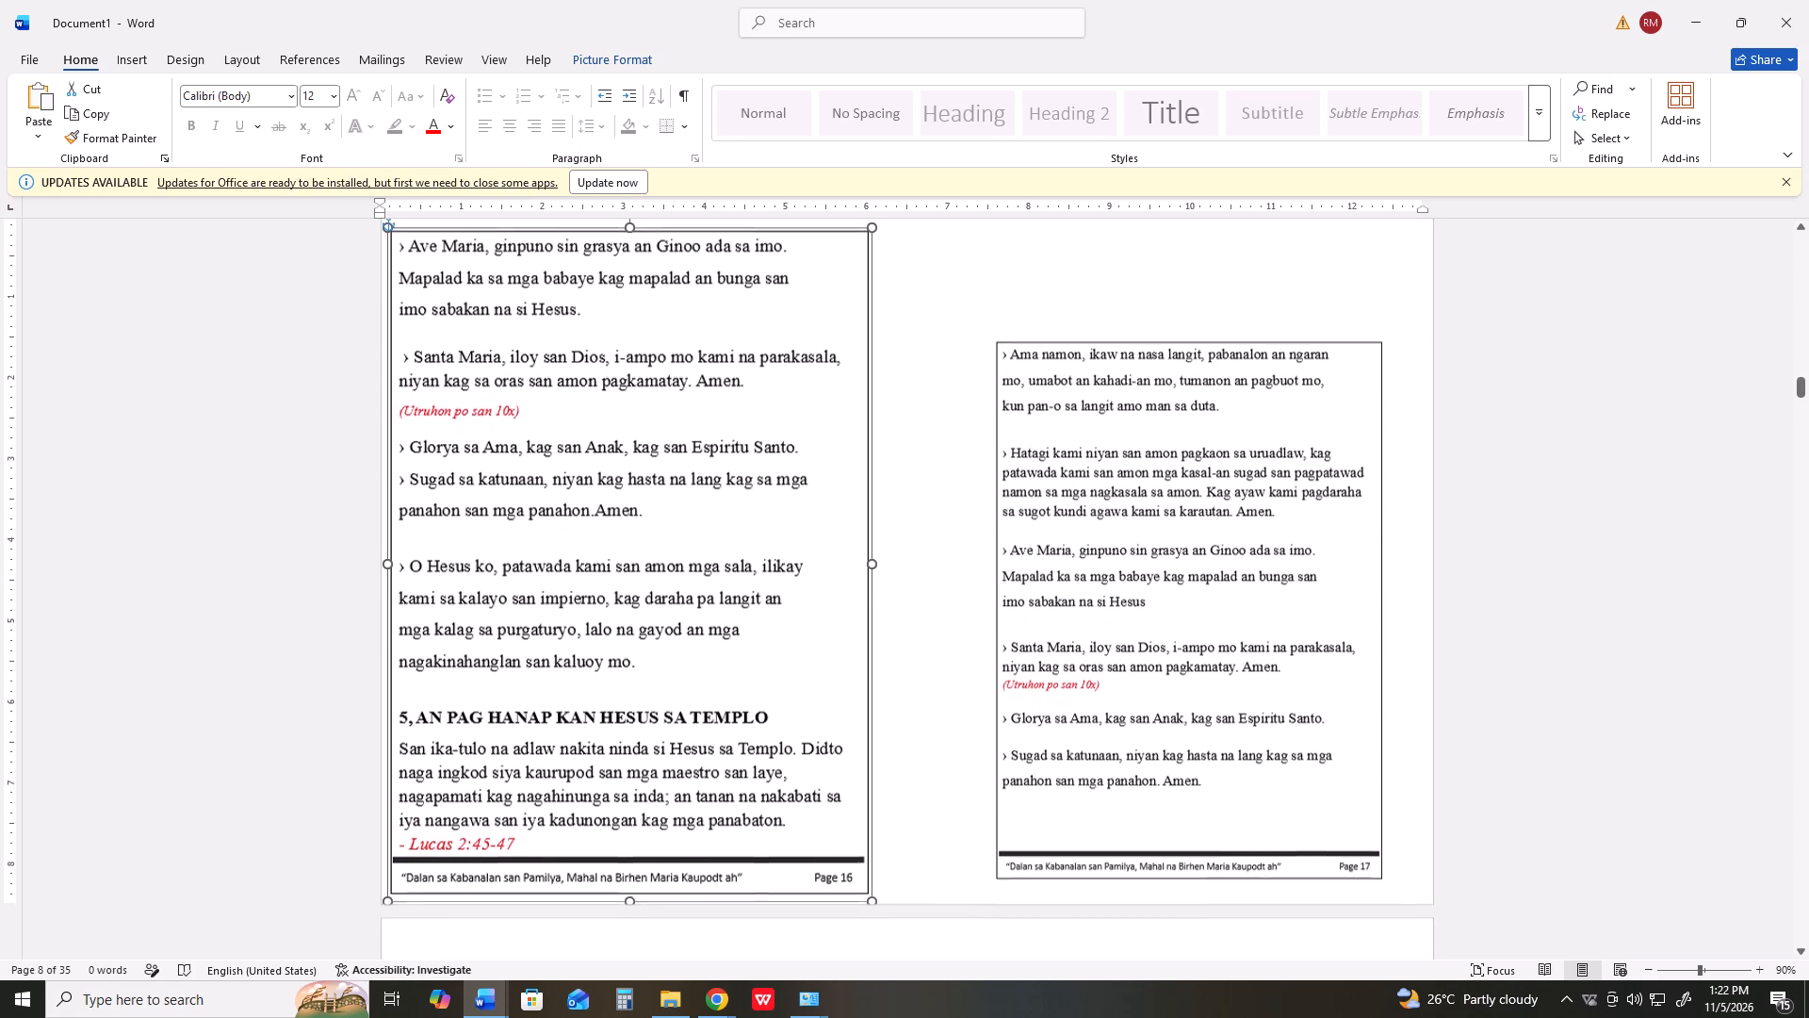
pyautogui.scroll(3, 862, 617)
pyautogui.scroll(-4, 862, 617)
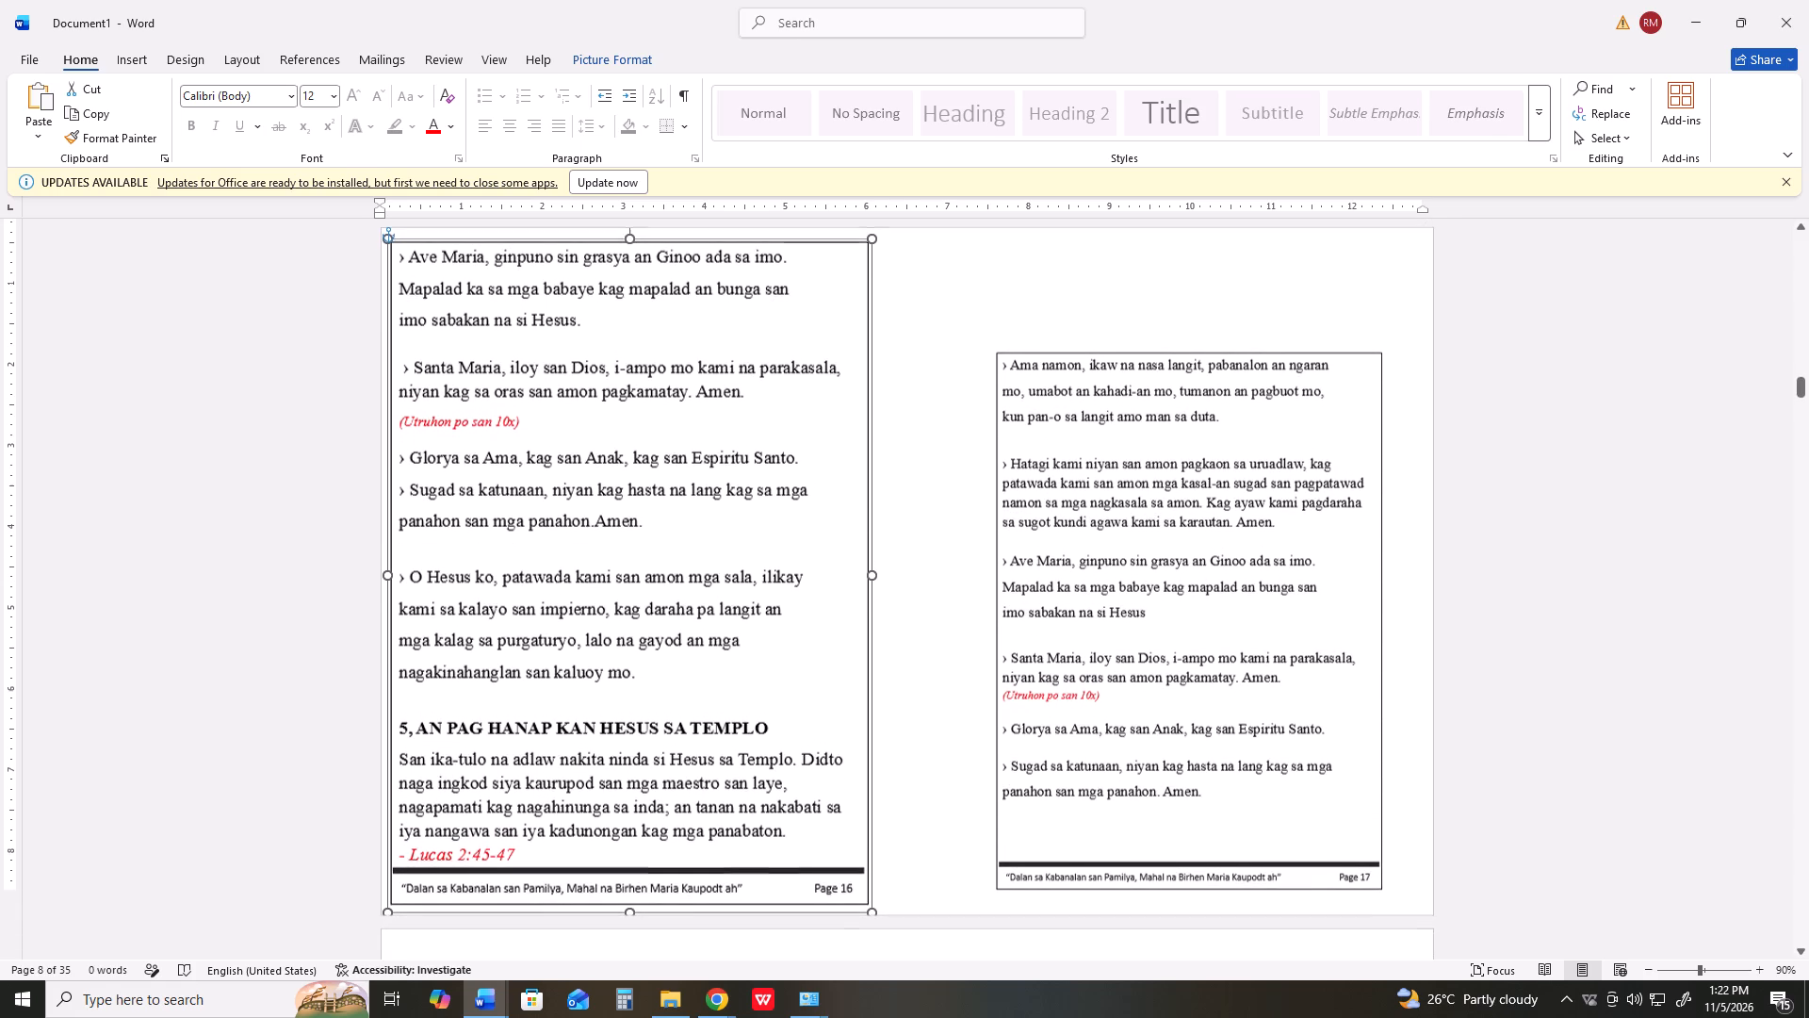
pyautogui.scroll(-1, 862, 617)
pyautogui.press('Left')
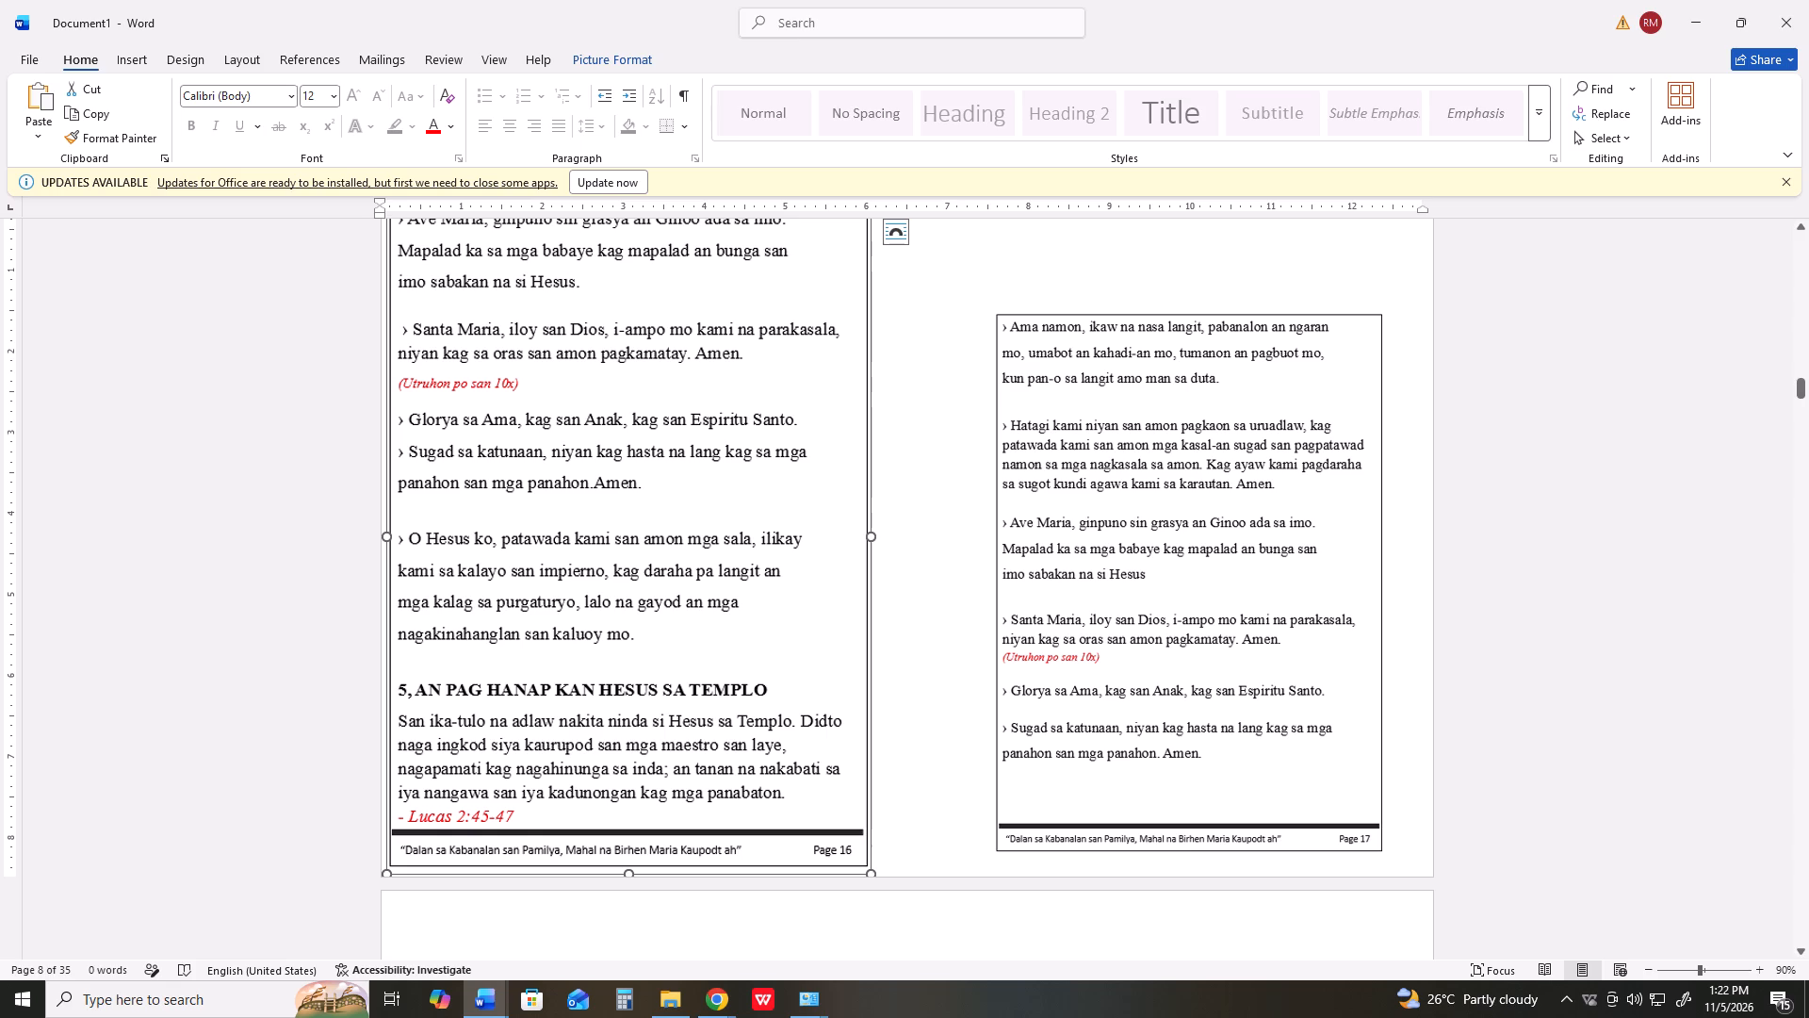
# Move the page 17 picture up and left, level with the page 16 picture and aligned under the page 15 picture.
pyautogui.click(1054, 600)
pyautogui.scroll(7, 1102, 646)
pyautogui.moveTo(1168, 667); pyautogui.dragTo(1128, 560)
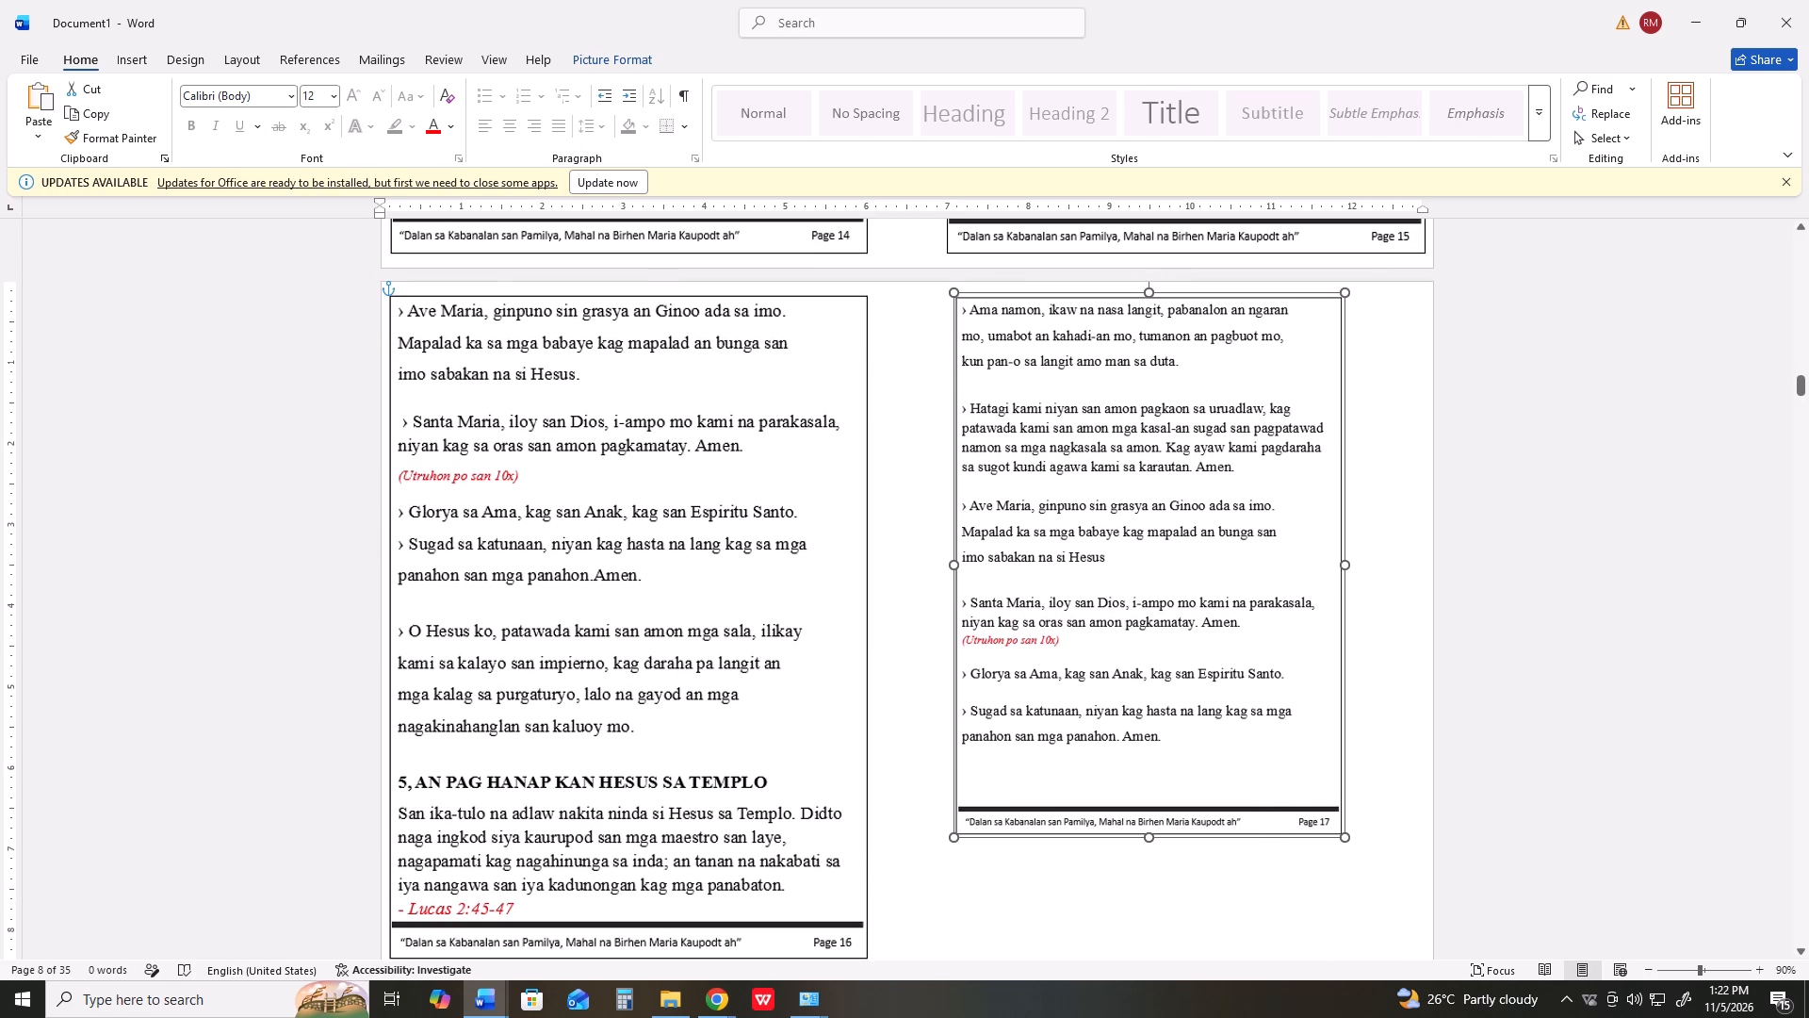
pyautogui.moveTo(1128, 560); pyautogui.dragTo(1123, 560)
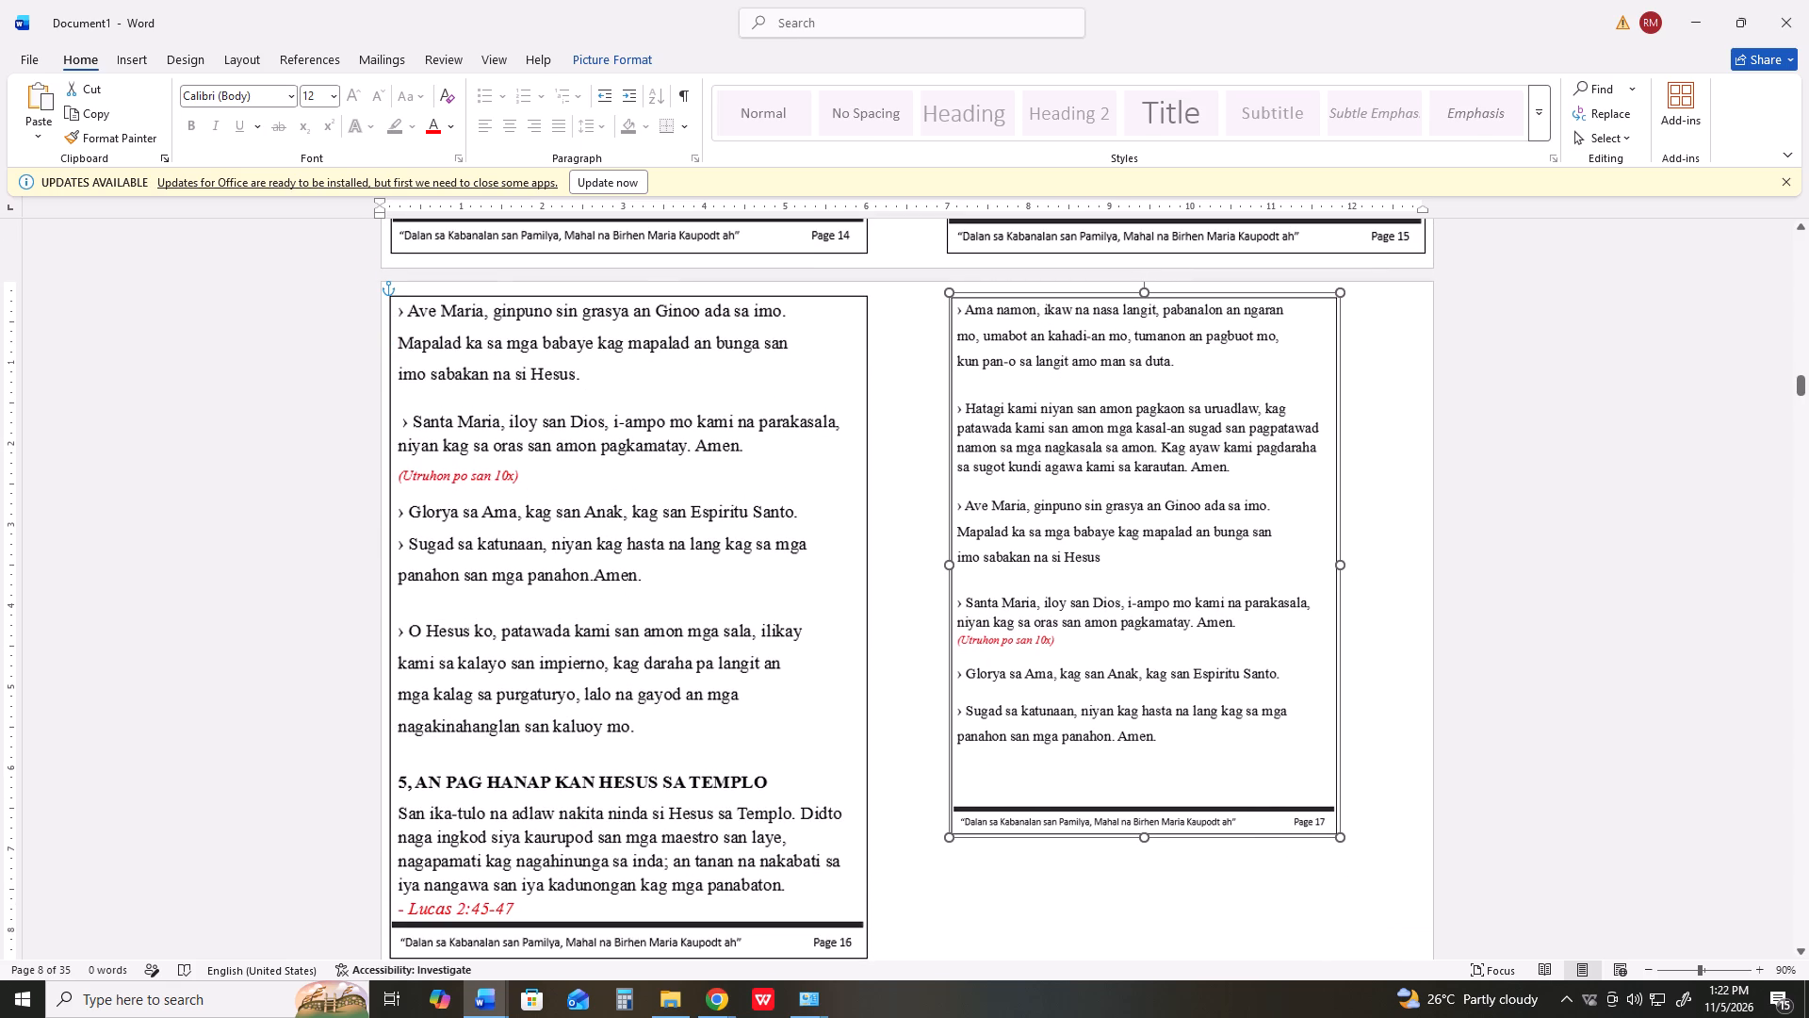
pyautogui.moveTo(1123, 560); pyautogui.dragTo(1121, 561)
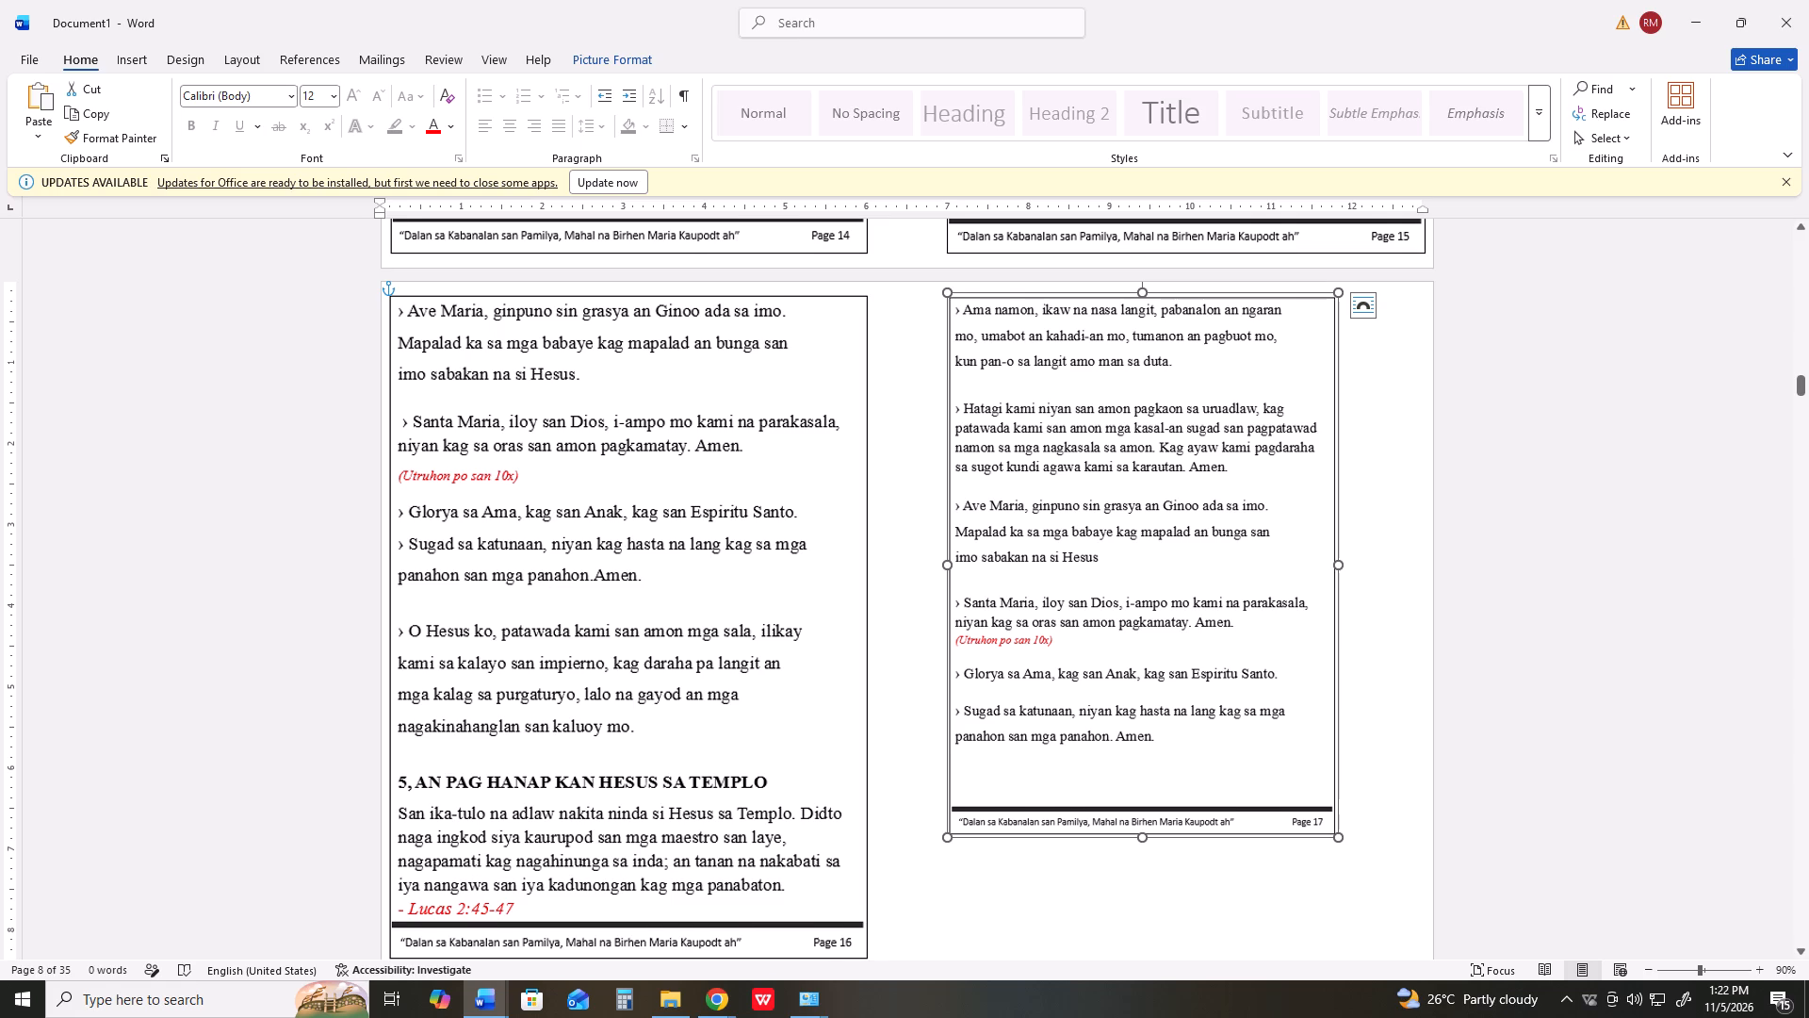
# Enlarge the page 17 picture toward the page's lower-right corner to match the page 16 picture's size.
pyautogui.scroll(-1, 1346, 842)
pyautogui.moveTo(1337, 827); pyautogui.dragTo(1399, 929)
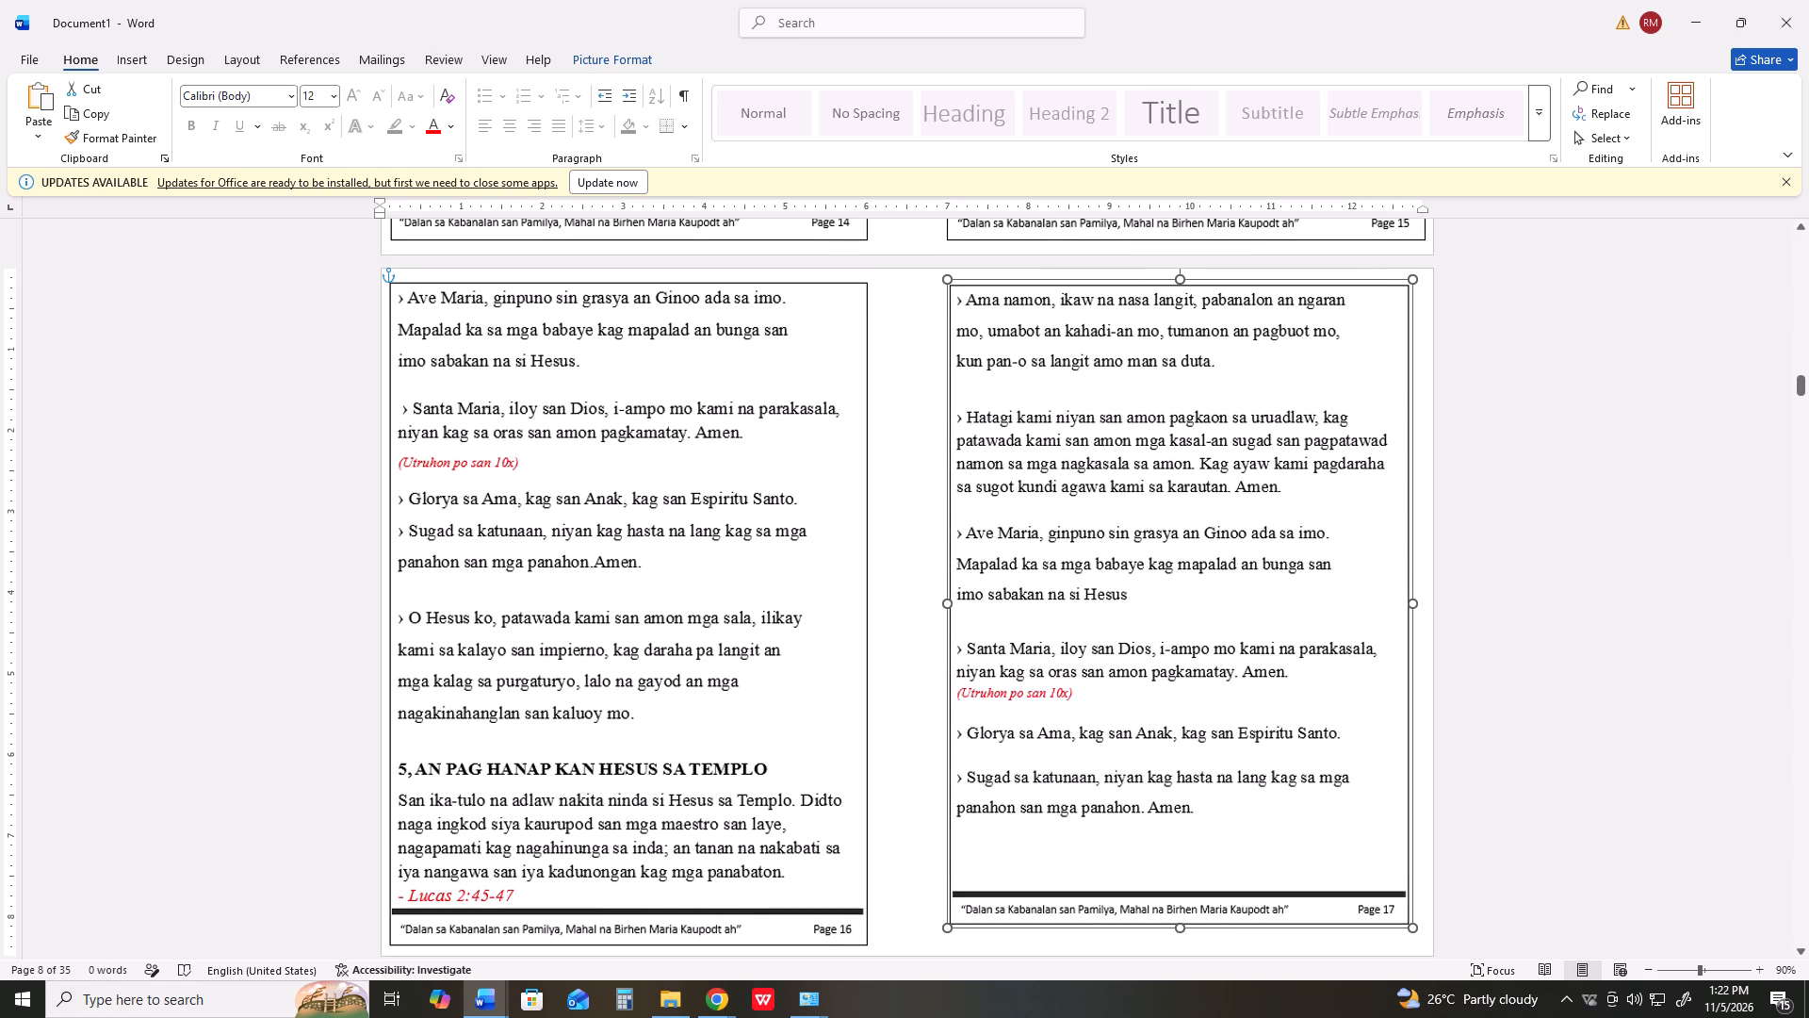
pyautogui.moveTo(1399, 929); pyautogui.dragTo(1412, 947)
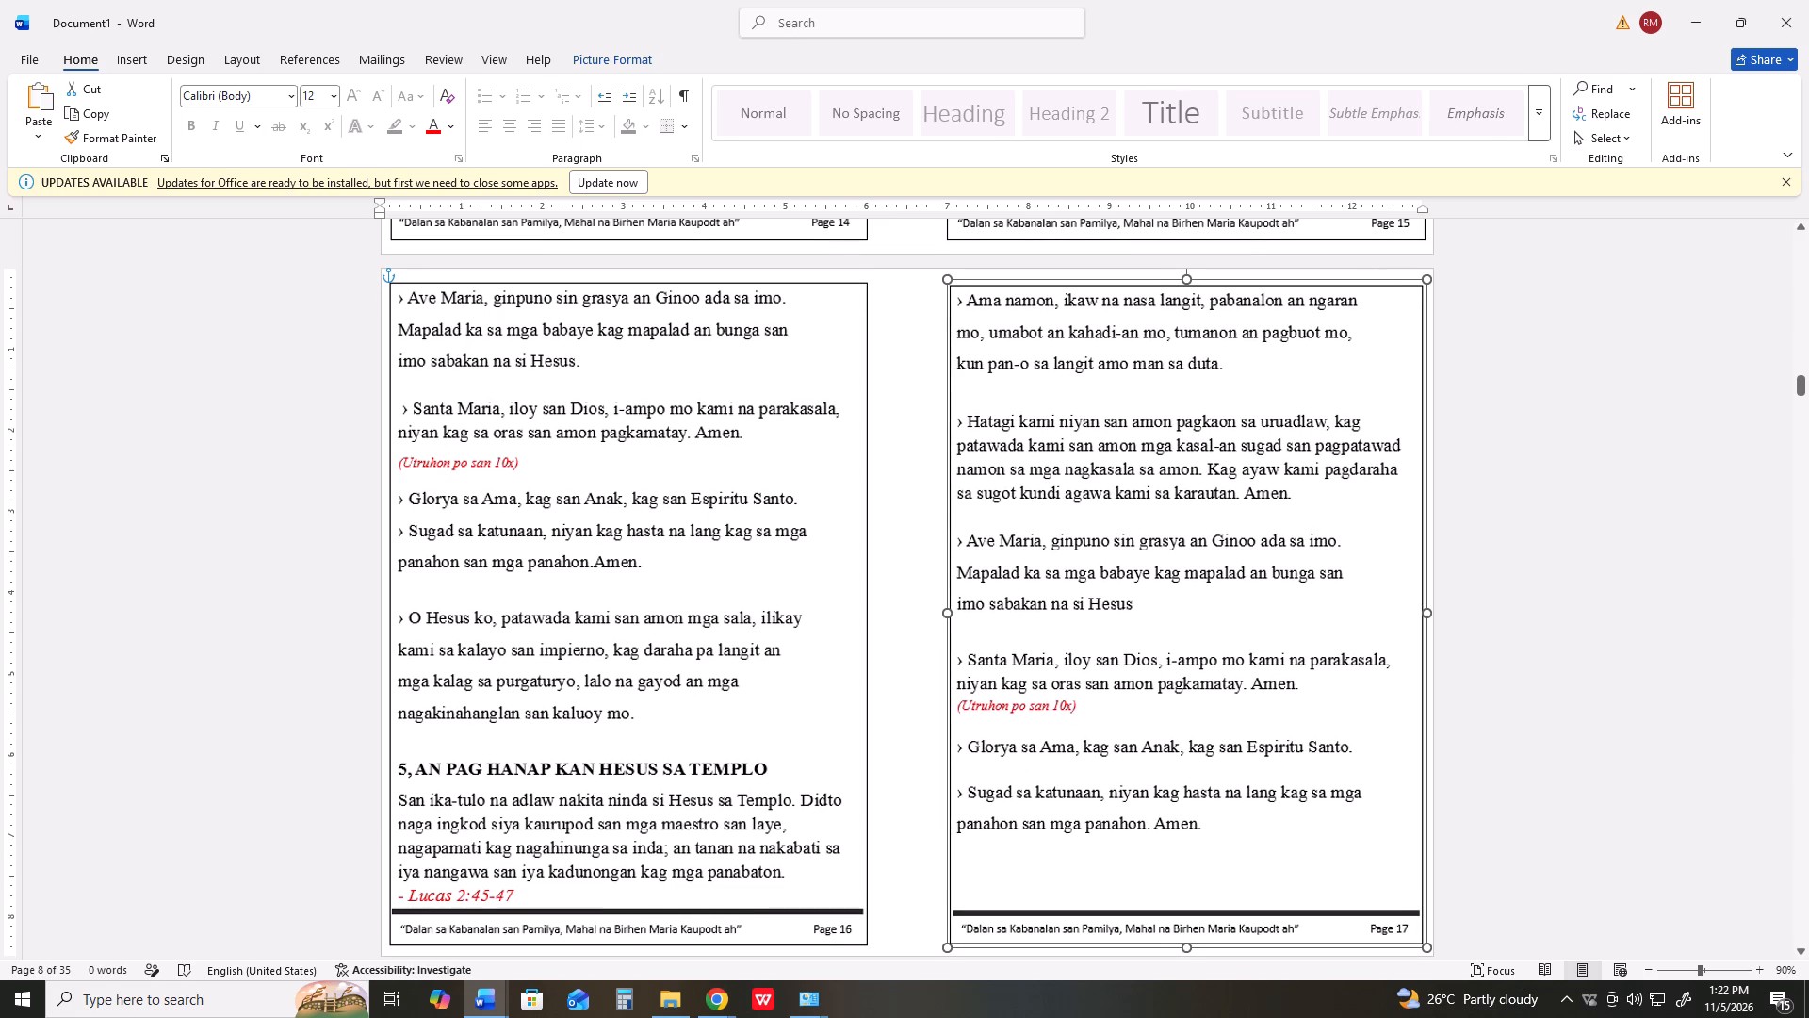
pyautogui.moveTo(1412, 947); pyautogui.dragTo(1413, 945)
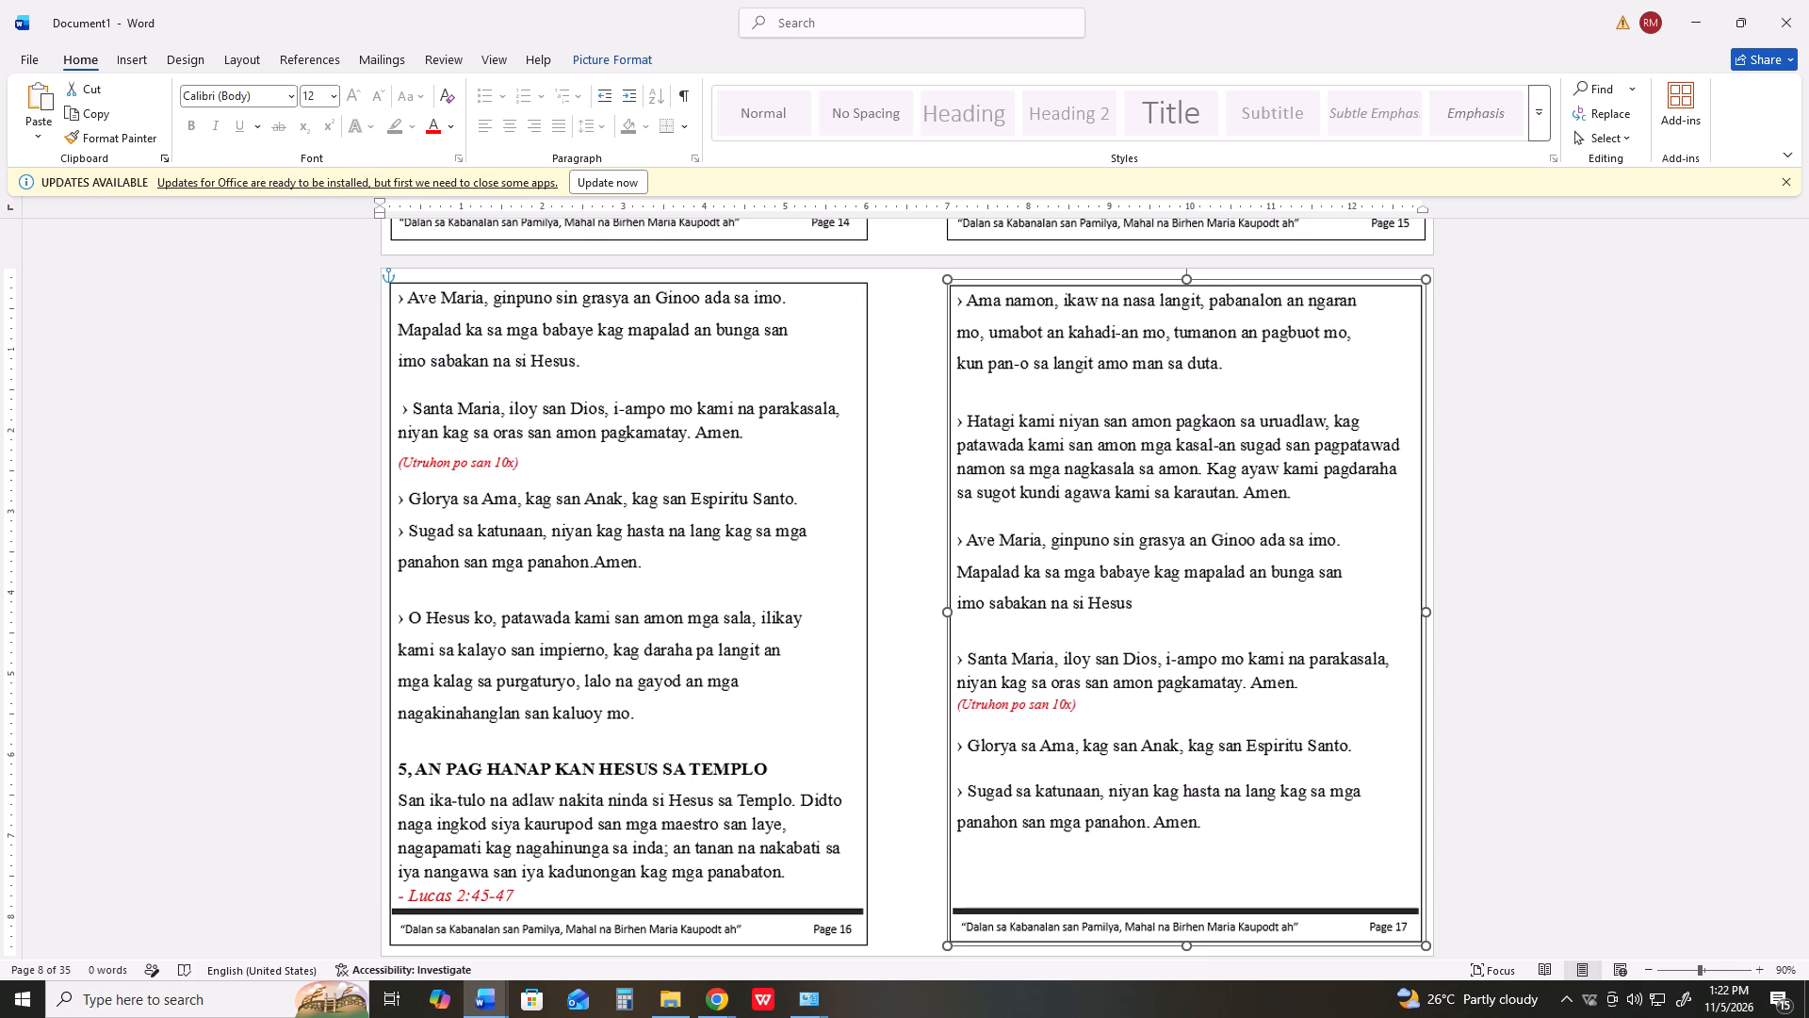
pyautogui.moveTo(1413, 945); pyautogui.dragTo(1415, 948)
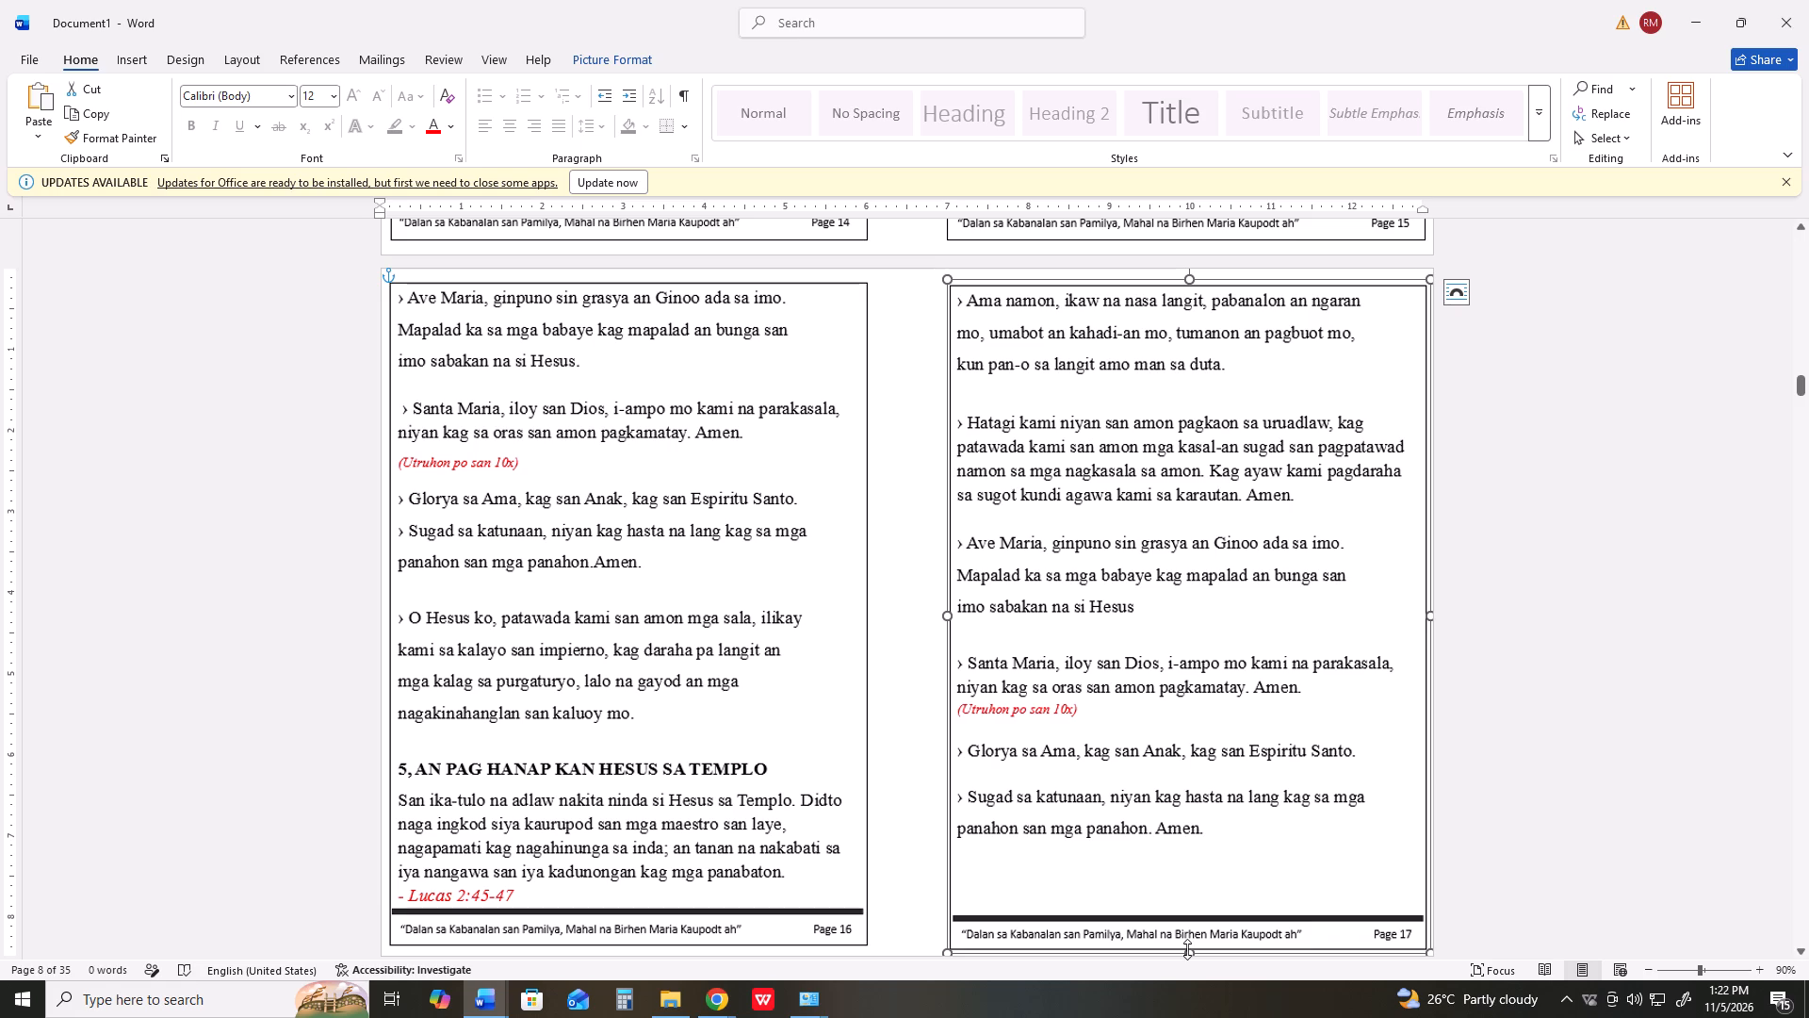
pyautogui.click(1187, 949)
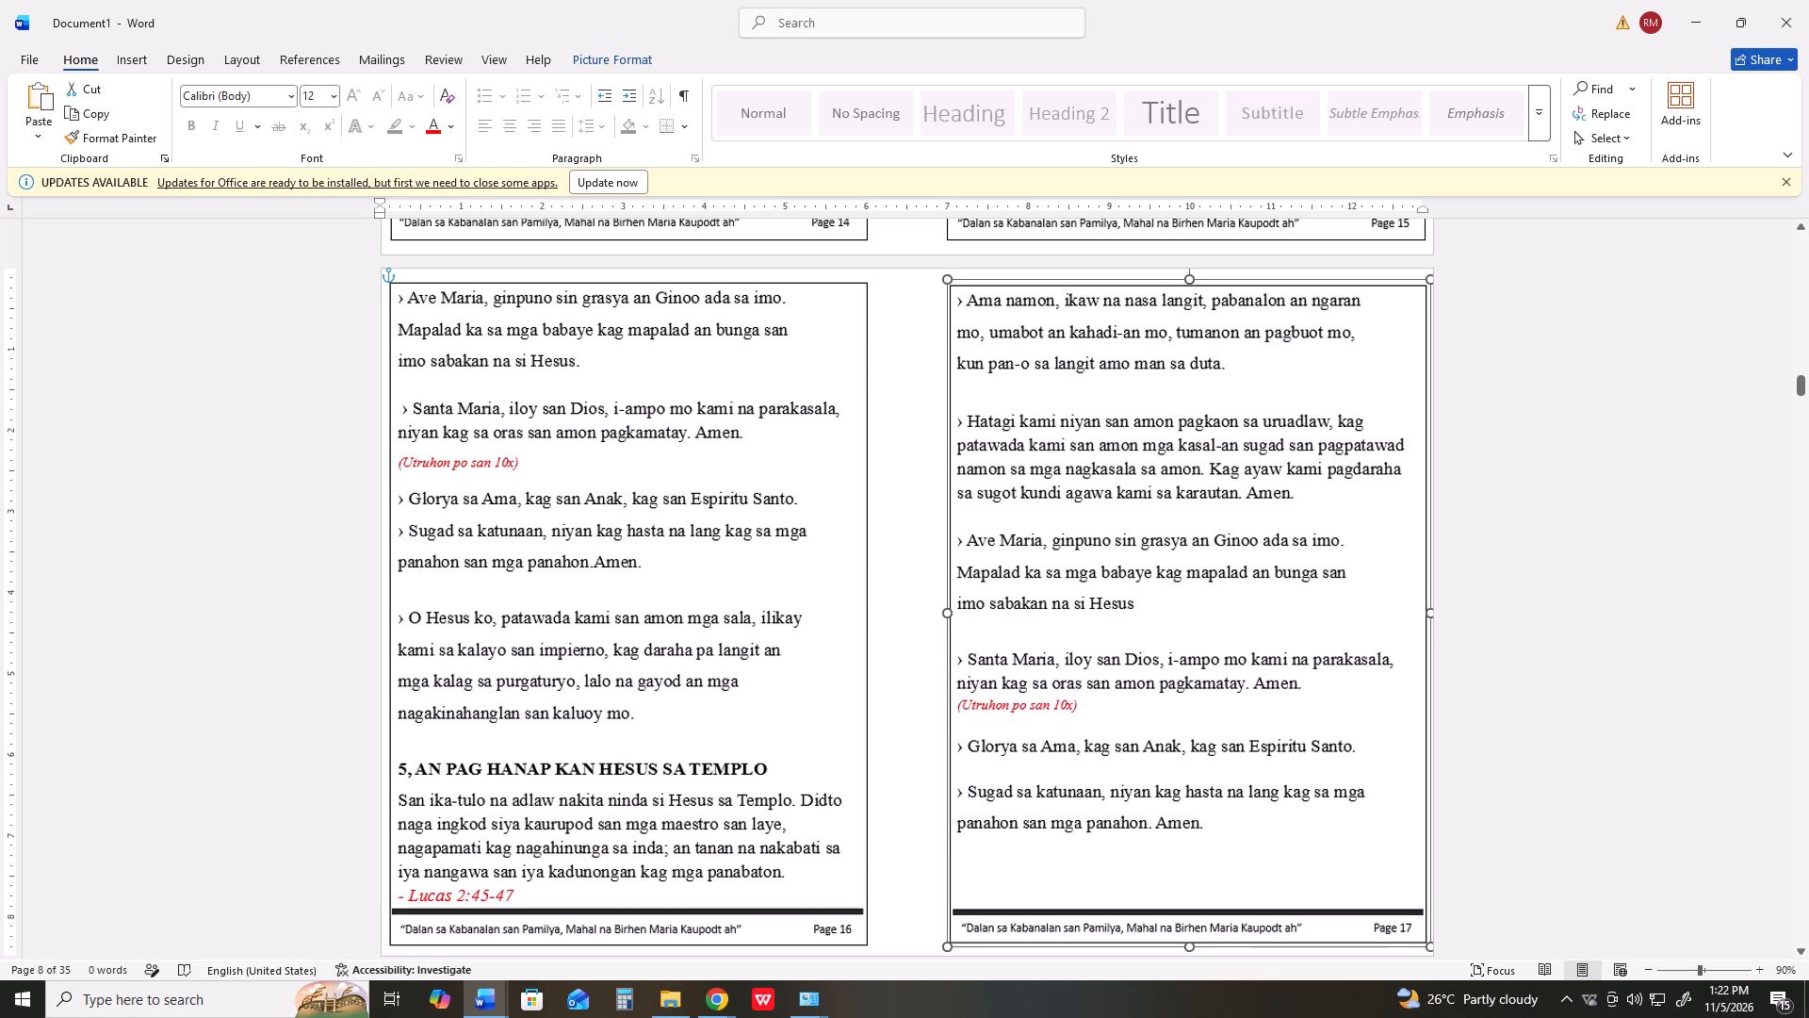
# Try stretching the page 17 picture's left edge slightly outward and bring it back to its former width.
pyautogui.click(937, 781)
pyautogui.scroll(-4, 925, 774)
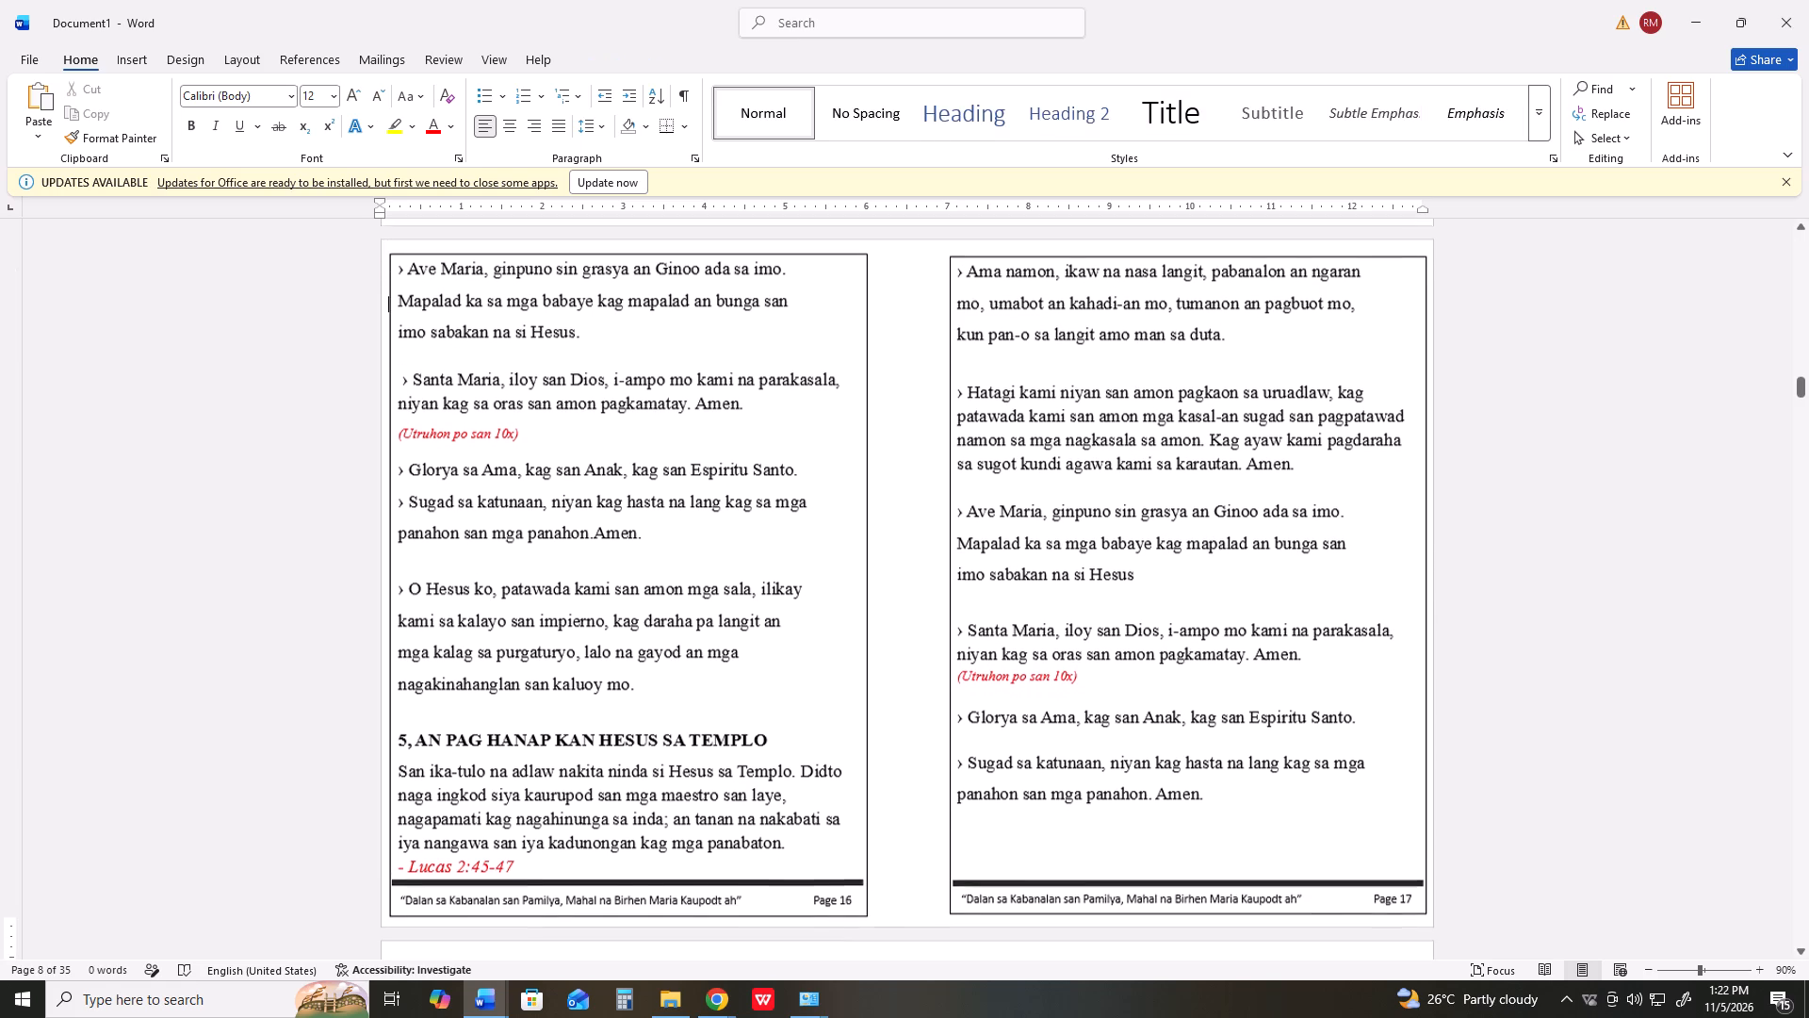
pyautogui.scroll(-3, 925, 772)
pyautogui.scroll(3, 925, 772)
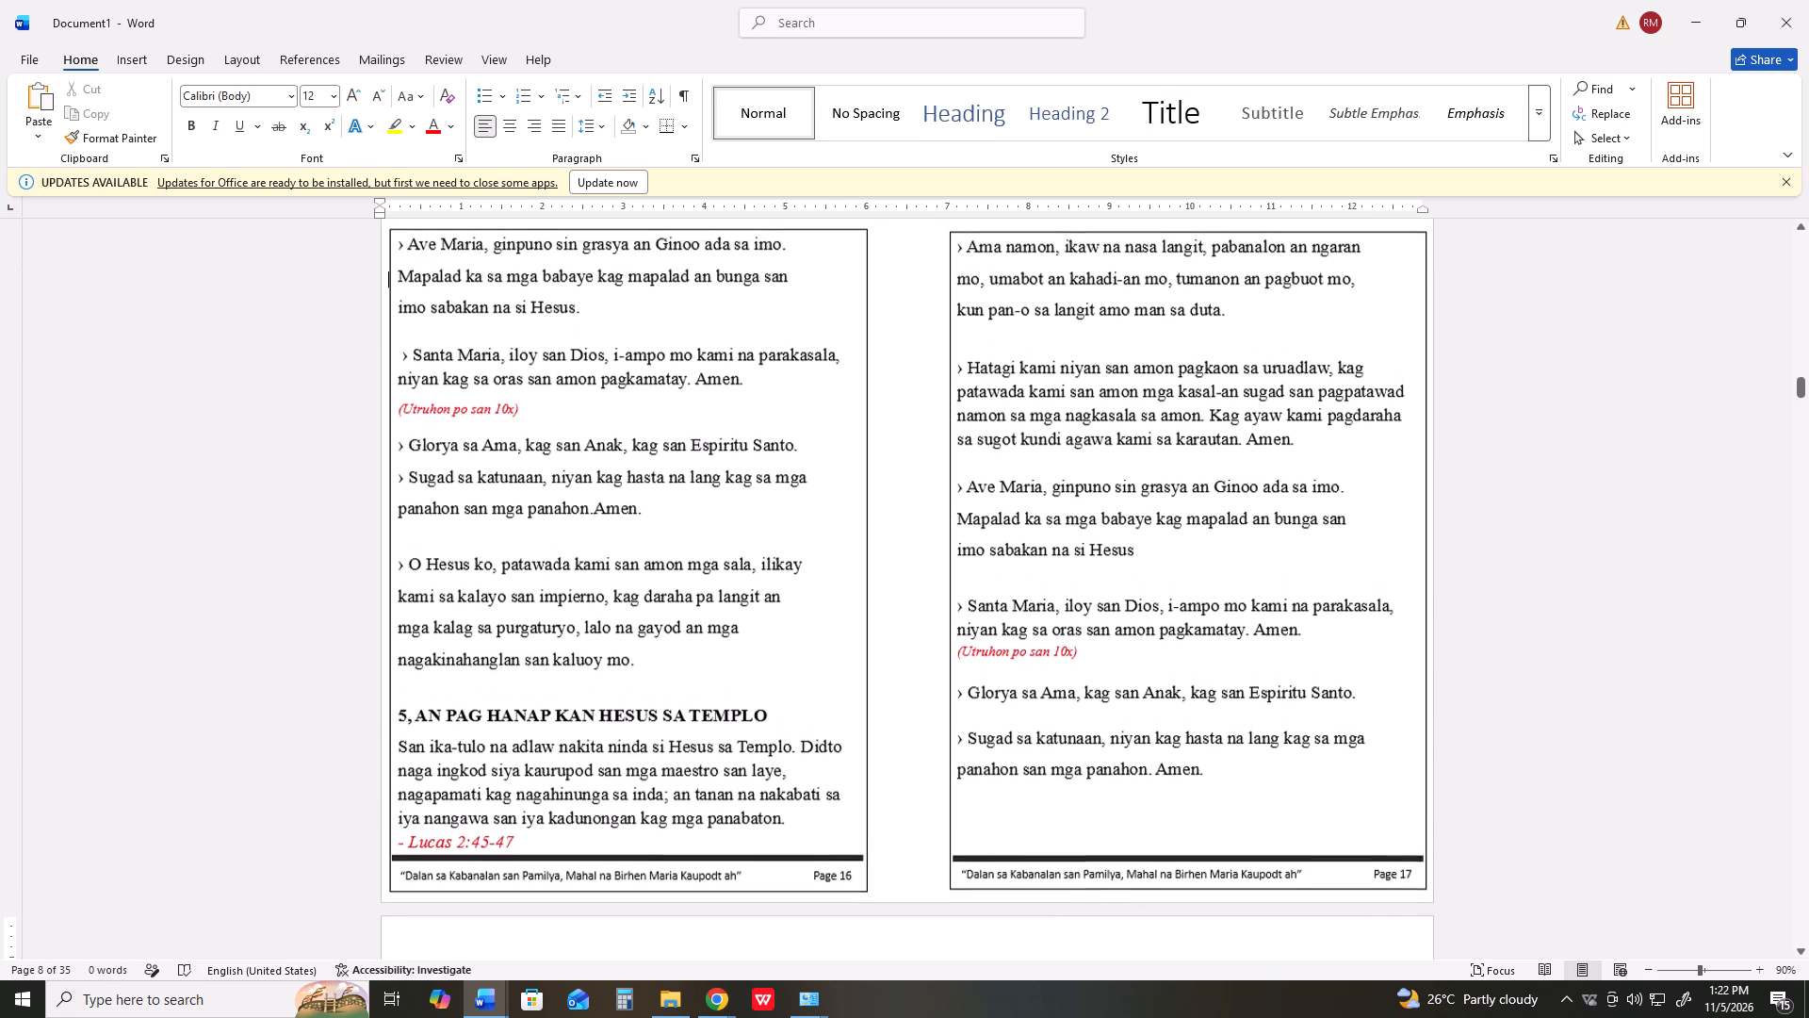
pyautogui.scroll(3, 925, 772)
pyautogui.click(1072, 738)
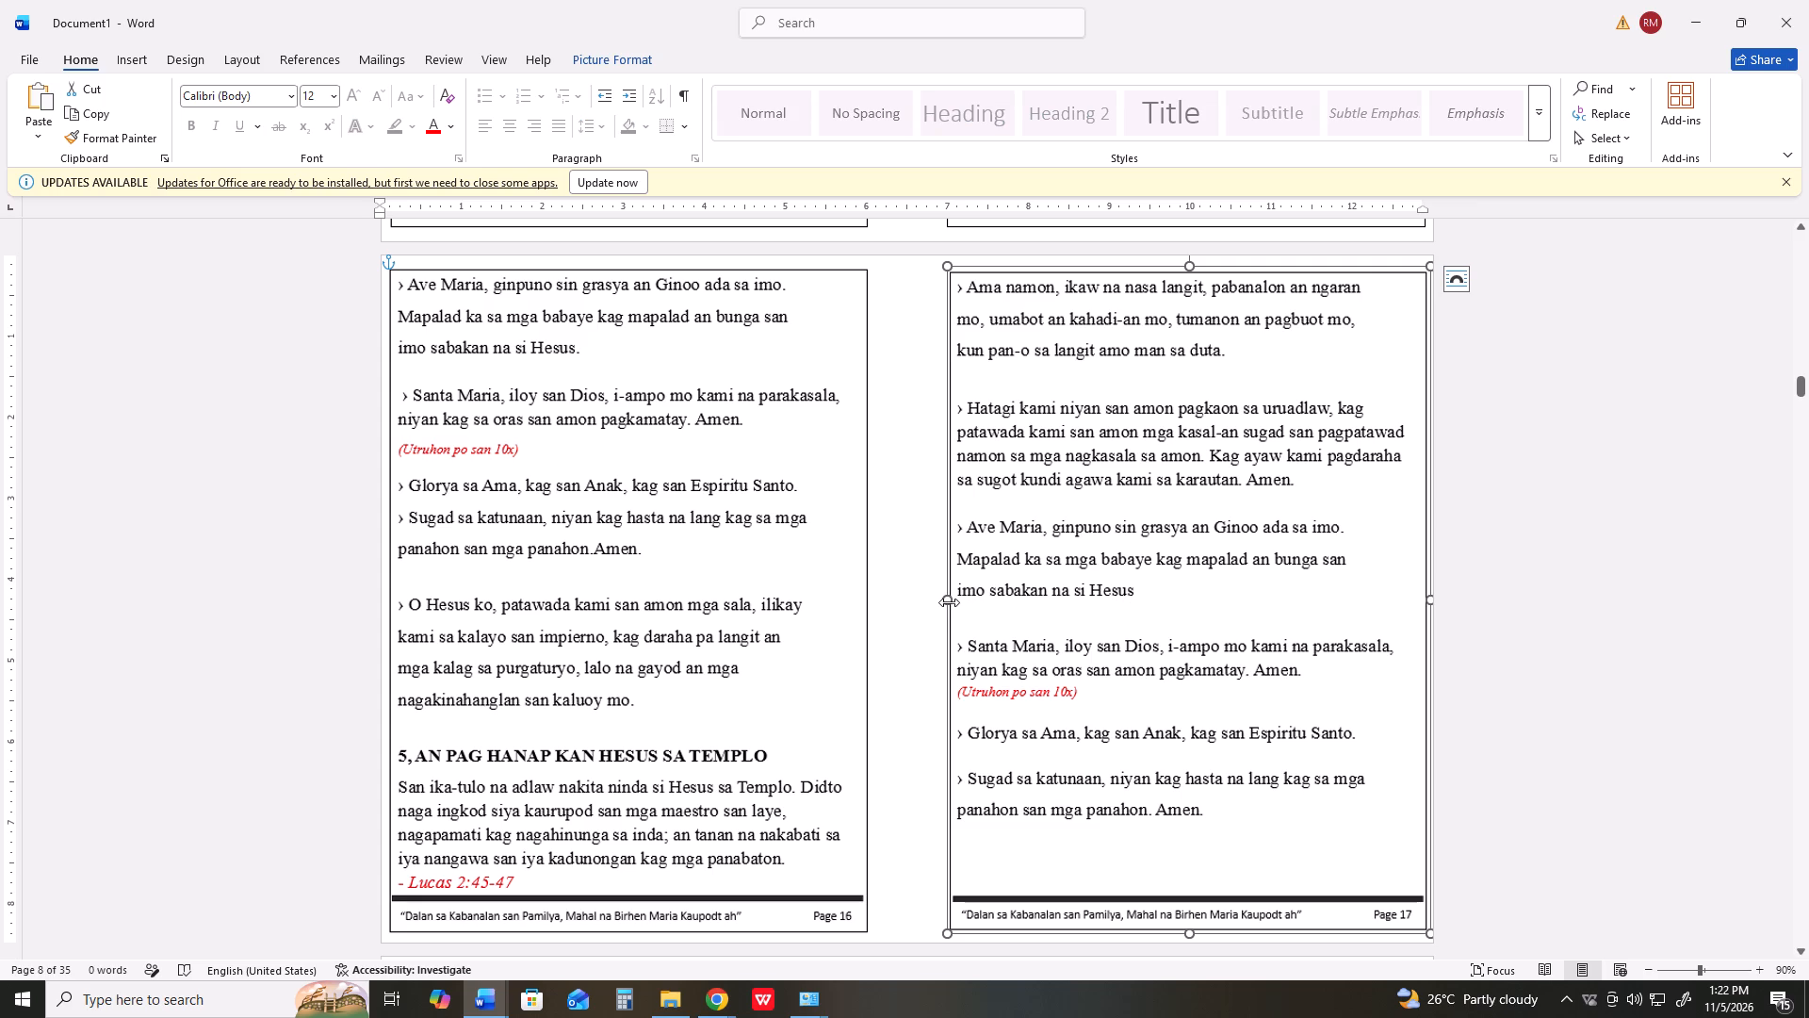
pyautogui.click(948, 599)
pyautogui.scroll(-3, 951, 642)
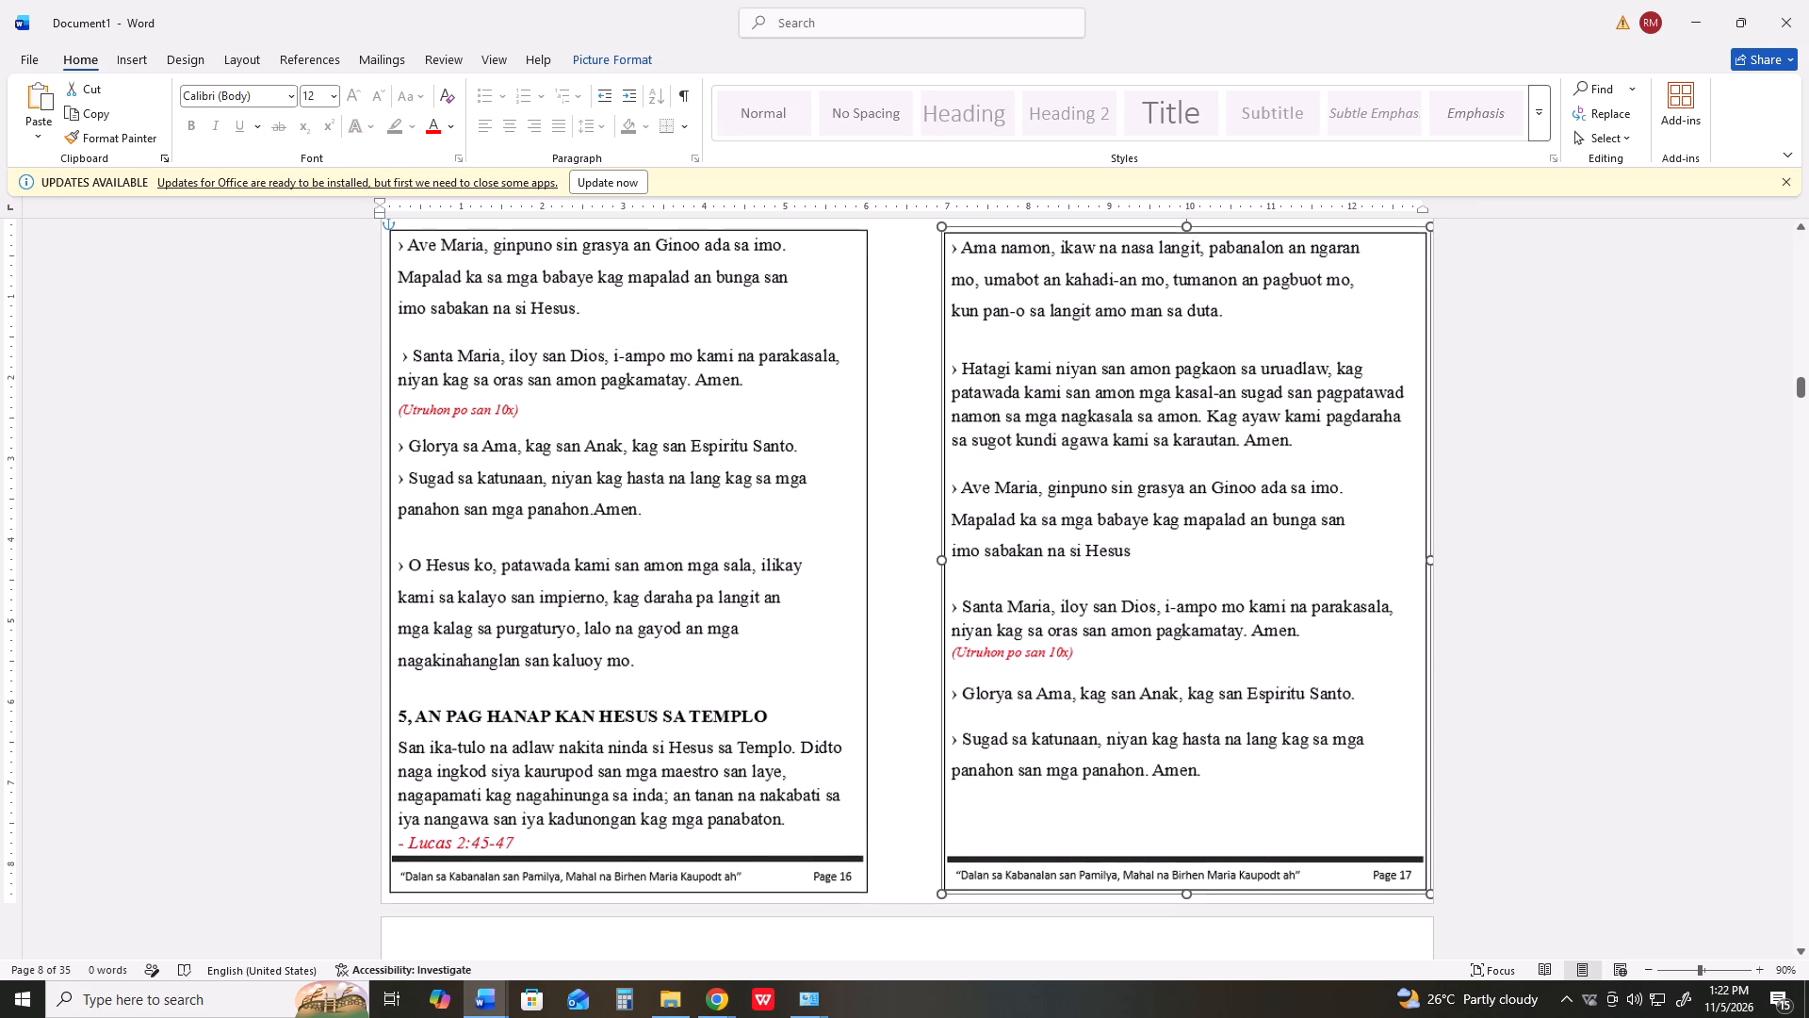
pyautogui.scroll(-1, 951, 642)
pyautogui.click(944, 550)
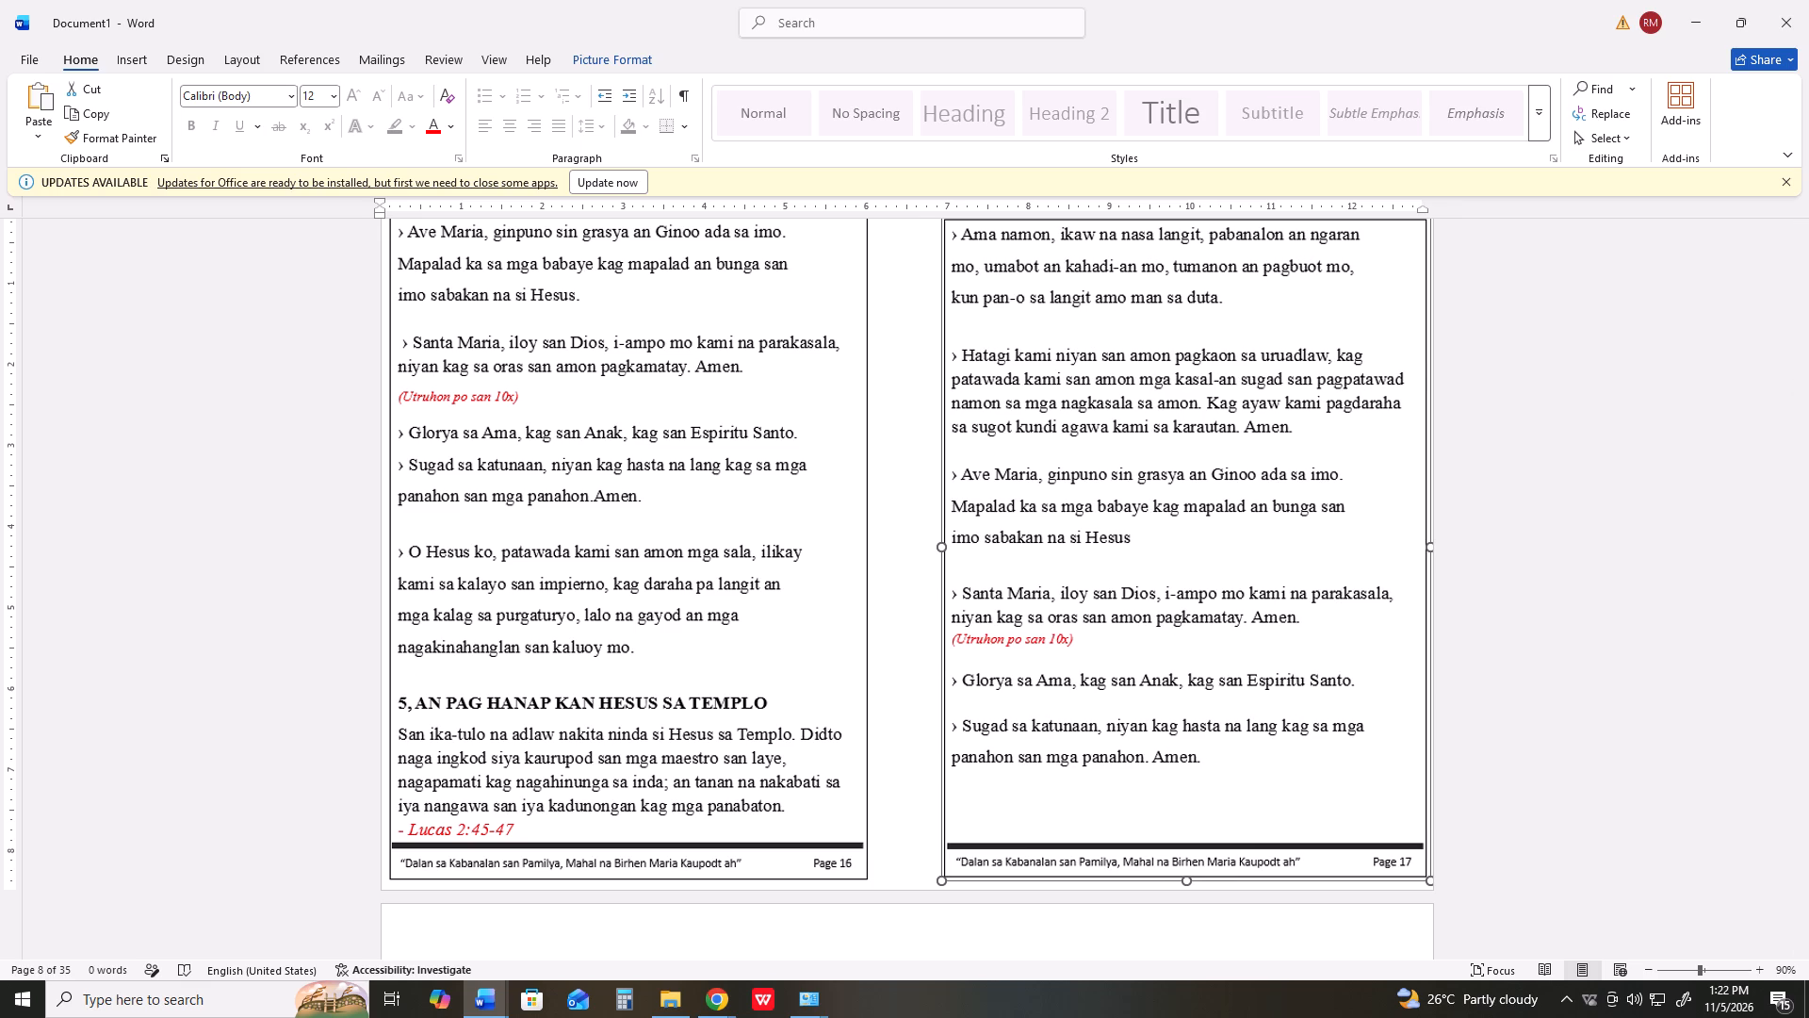
# Nudge the page 17 picture two small increments left to align it with the page 15 picture above.
pyautogui.scroll(3, 920, 608)
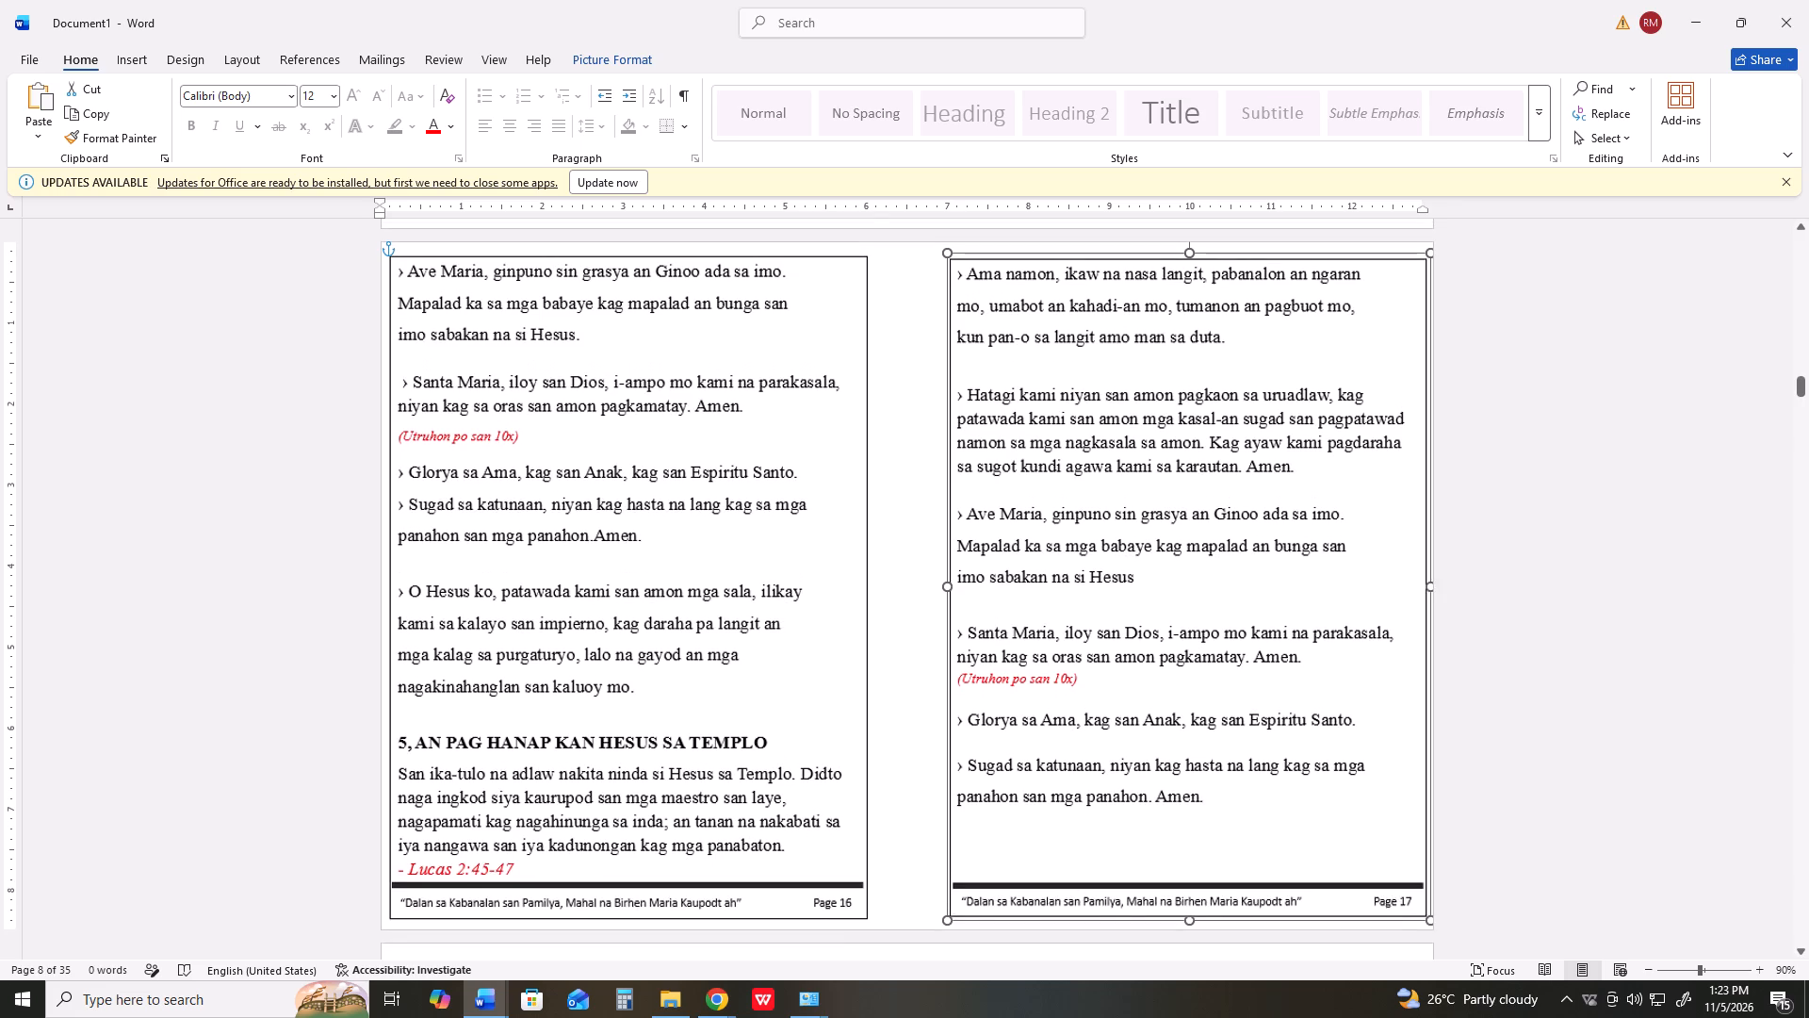
pyautogui.scroll(1, 920, 608)
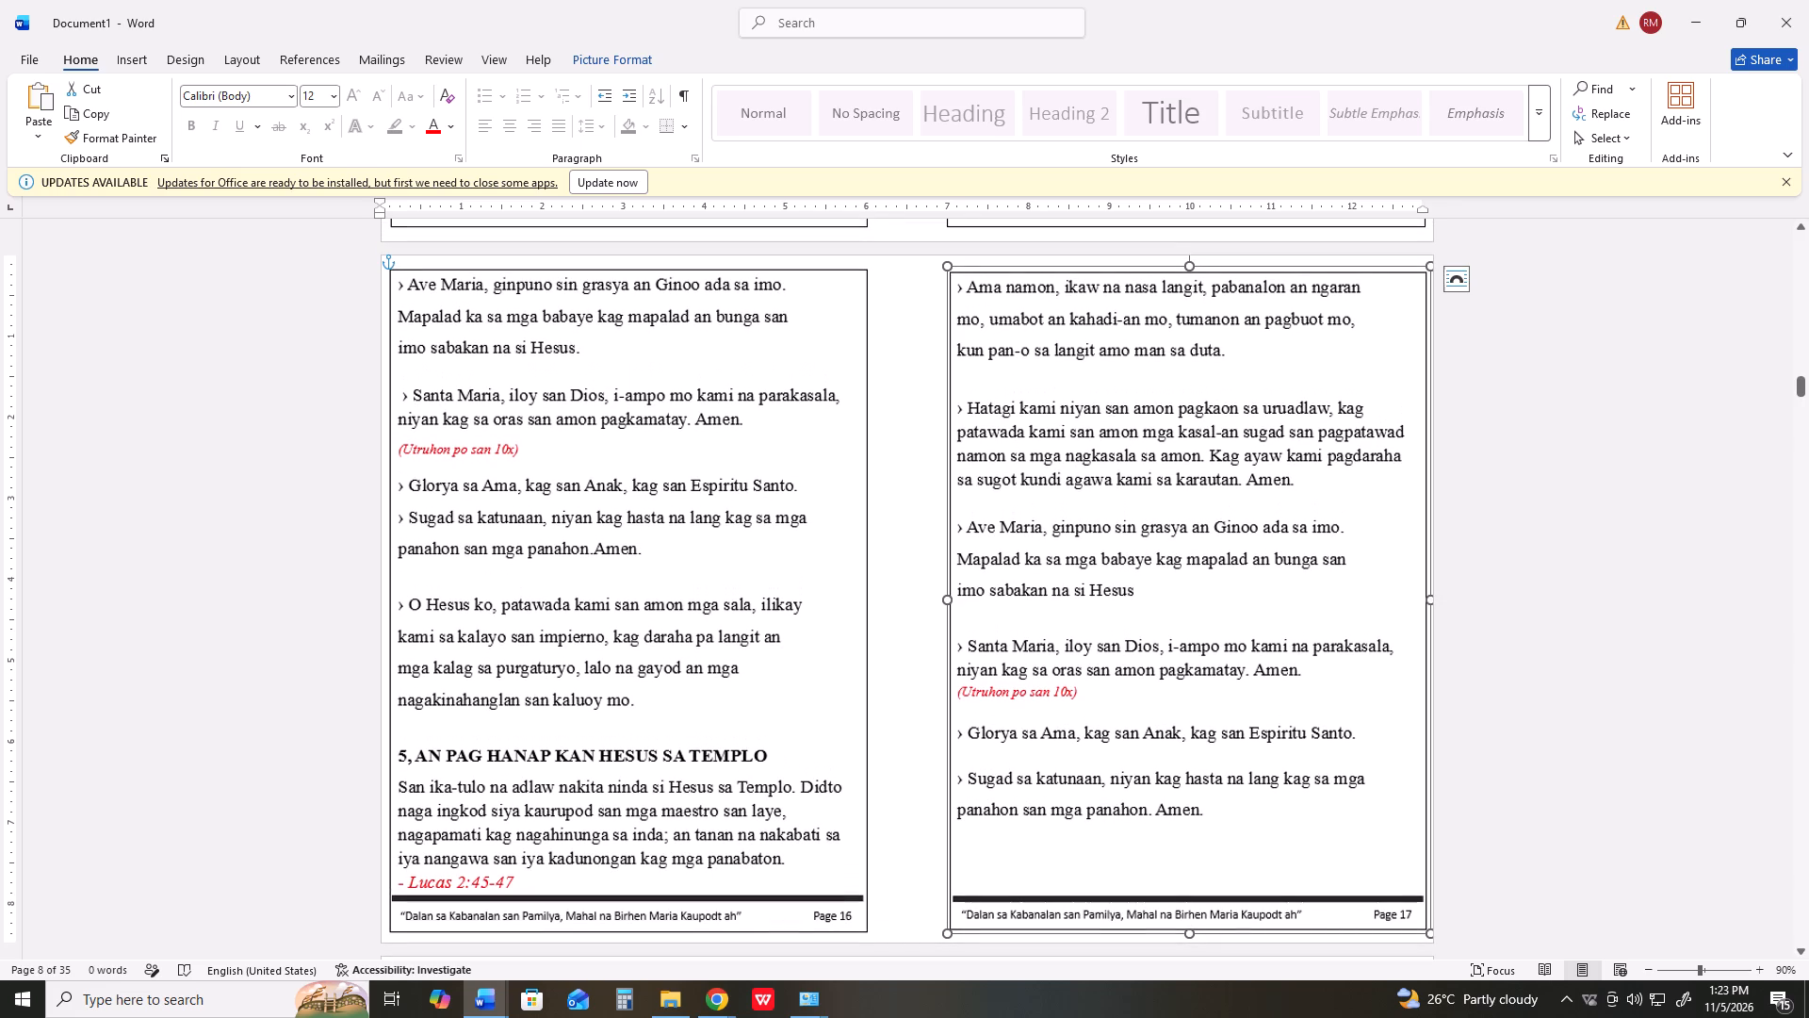
pyautogui.press('Left')
pyautogui.press('Left')
pyautogui.click(920, 608)
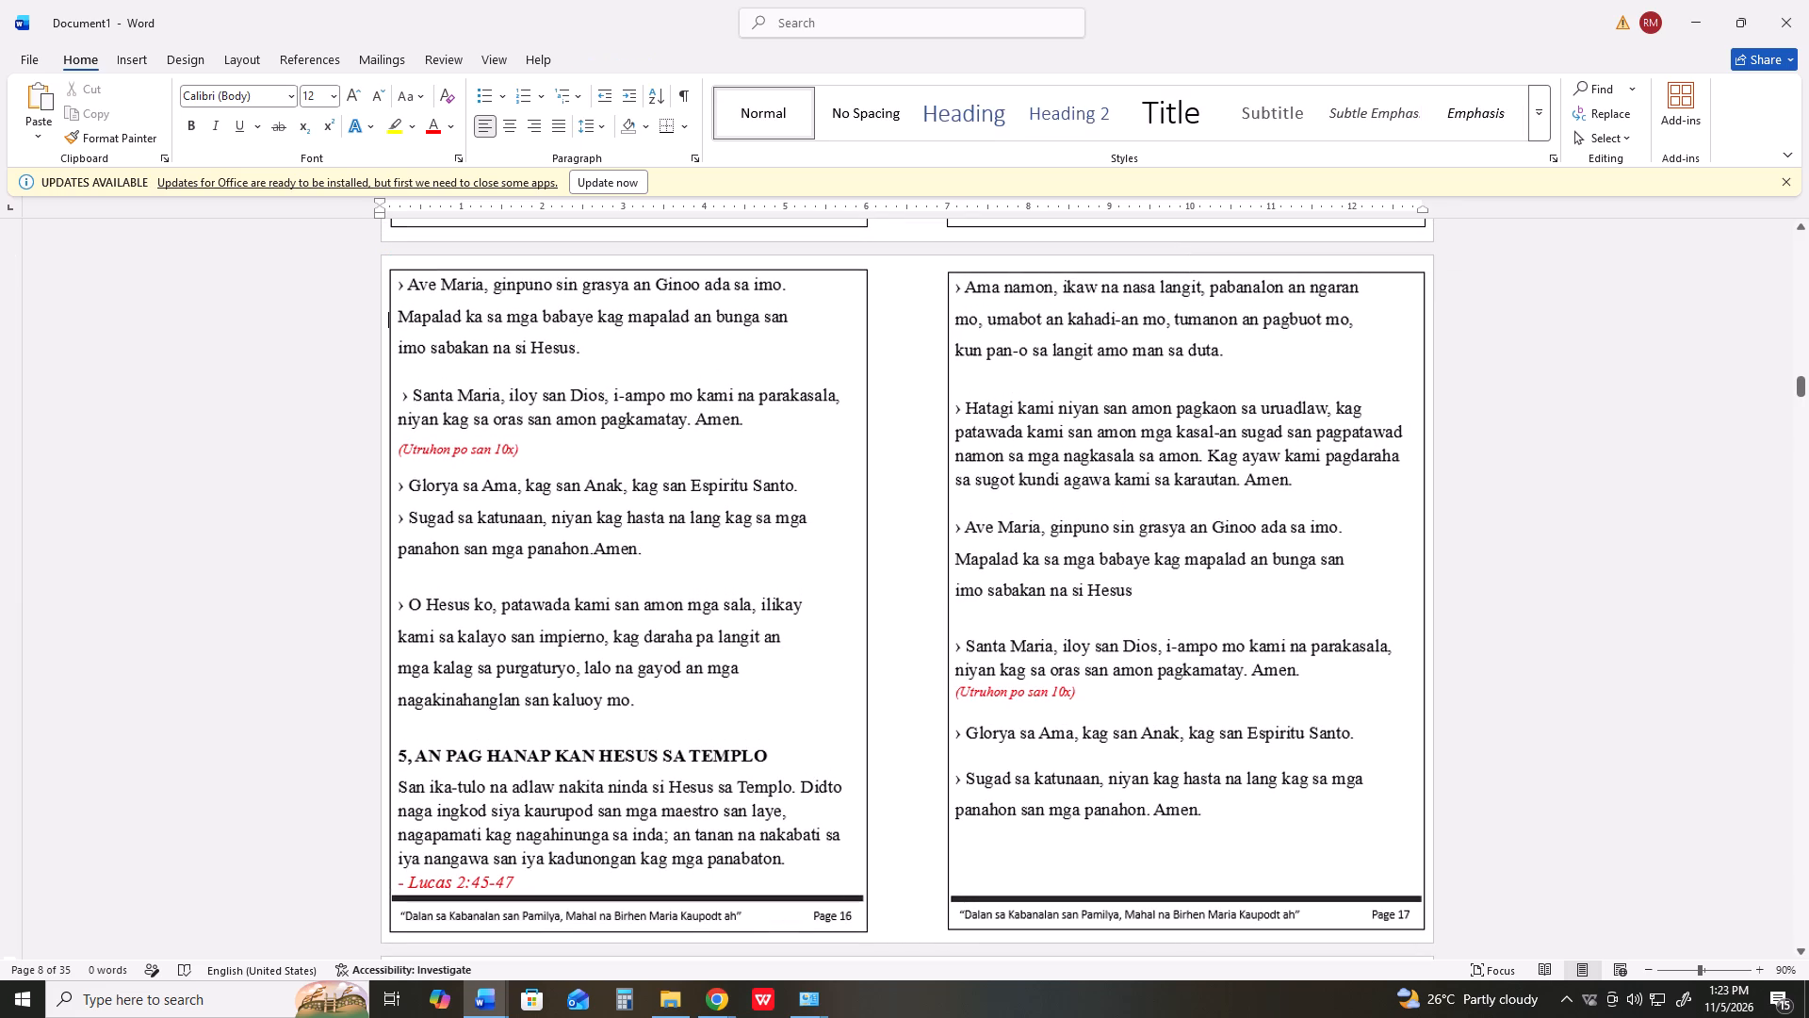
# Check the alignment of the two pictures on document page 8 and nudge the page 17 picture one more increment left.
pyautogui.scroll(-5, 921, 604)
pyautogui.scroll(2, 921, 602)
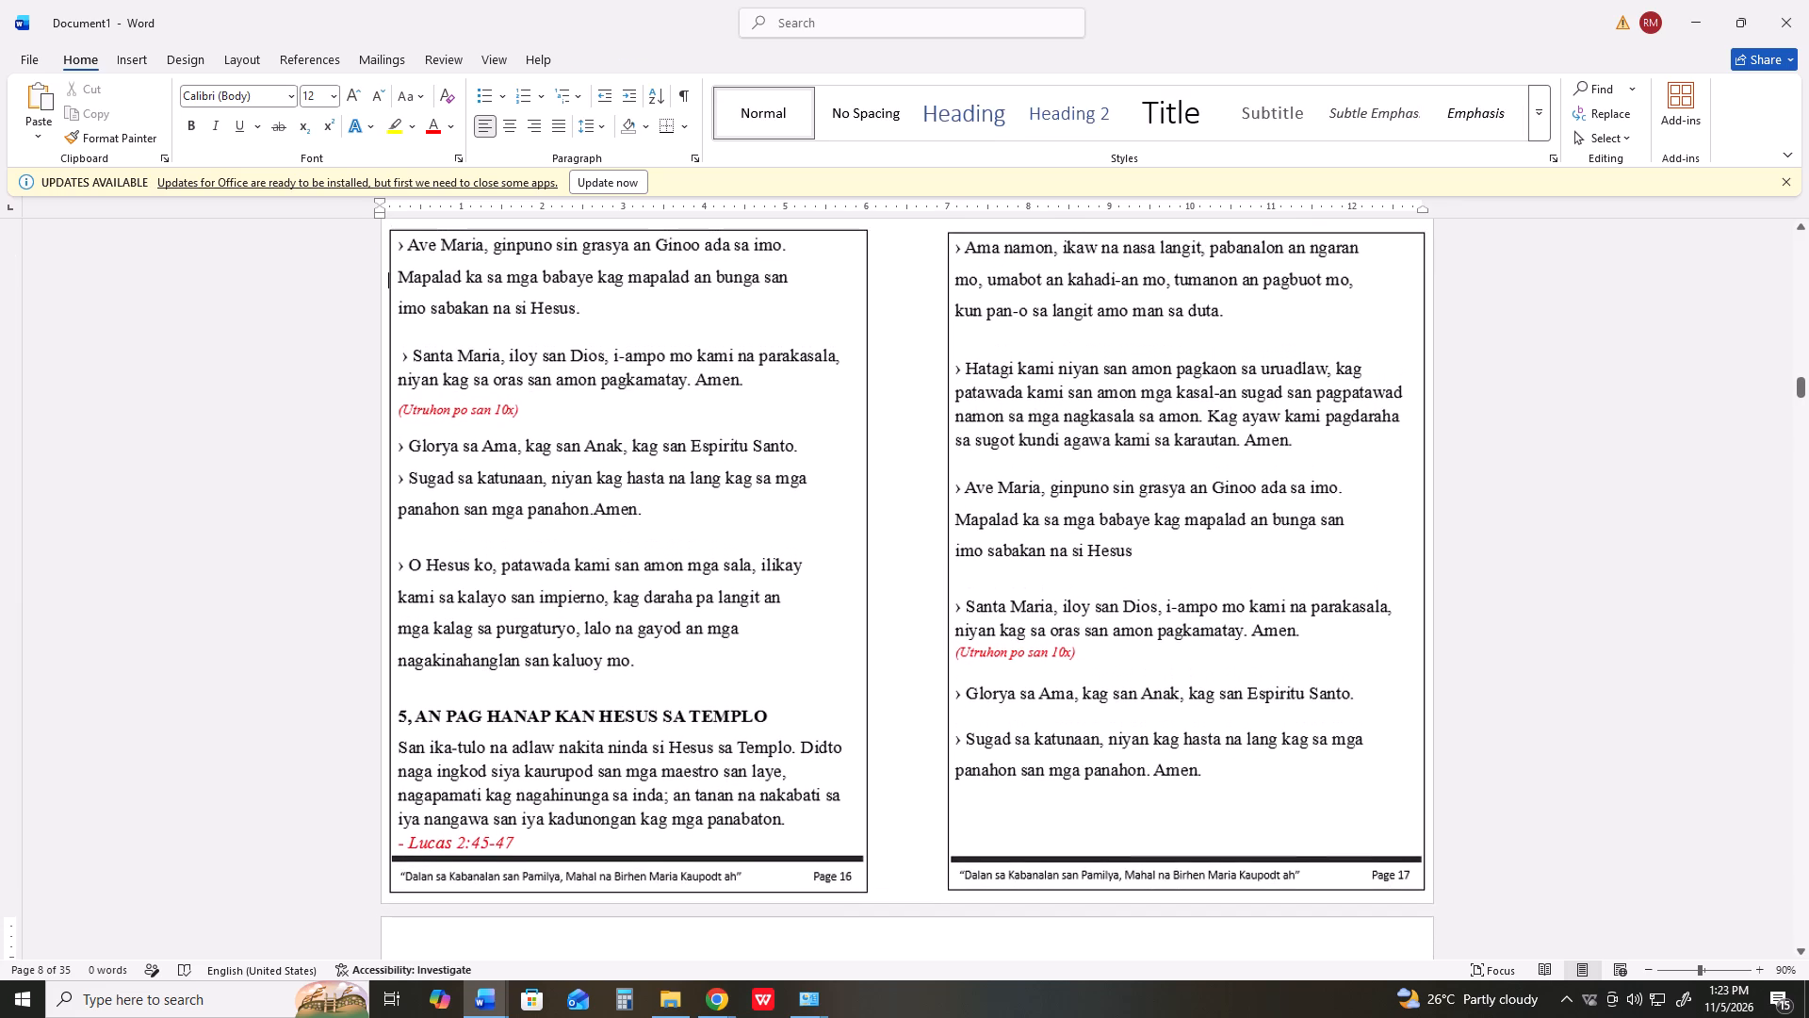
pyautogui.scroll(2, 921, 602)
pyautogui.scroll(-6, 921, 602)
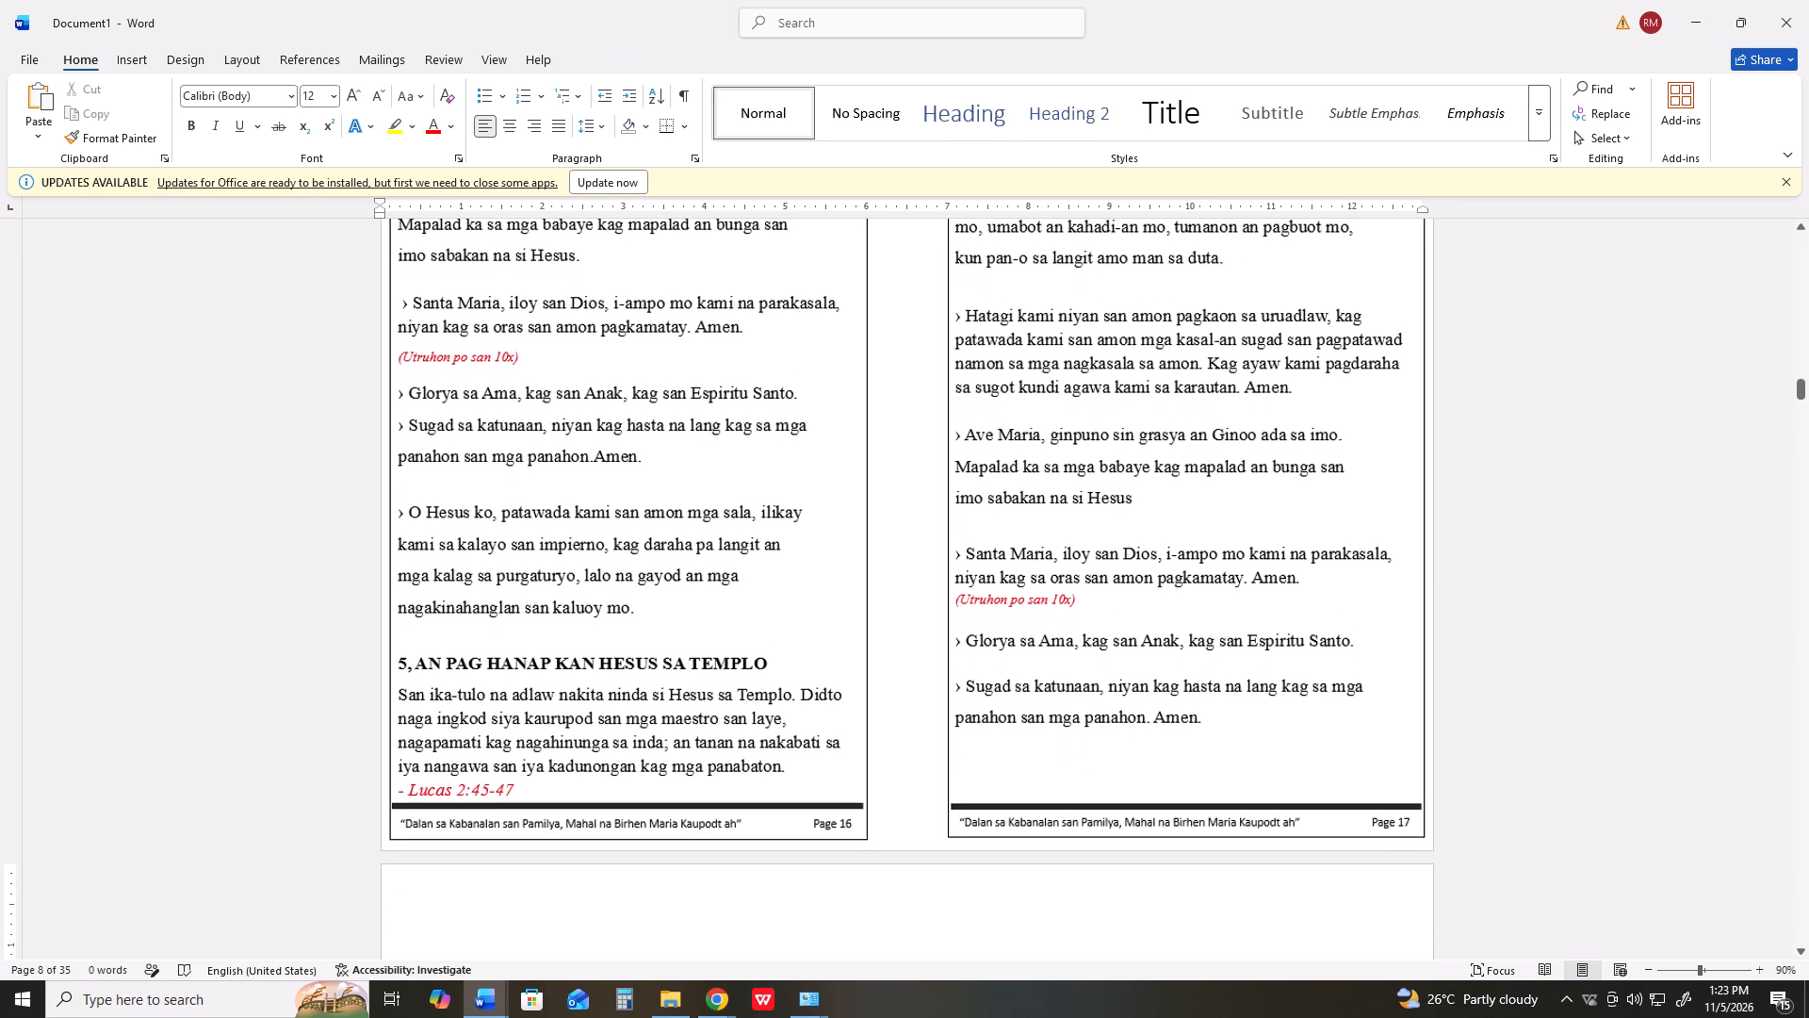
pyautogui.scroll(8, 921, 602)
pyautogui.scroll(-2, 922, 601)
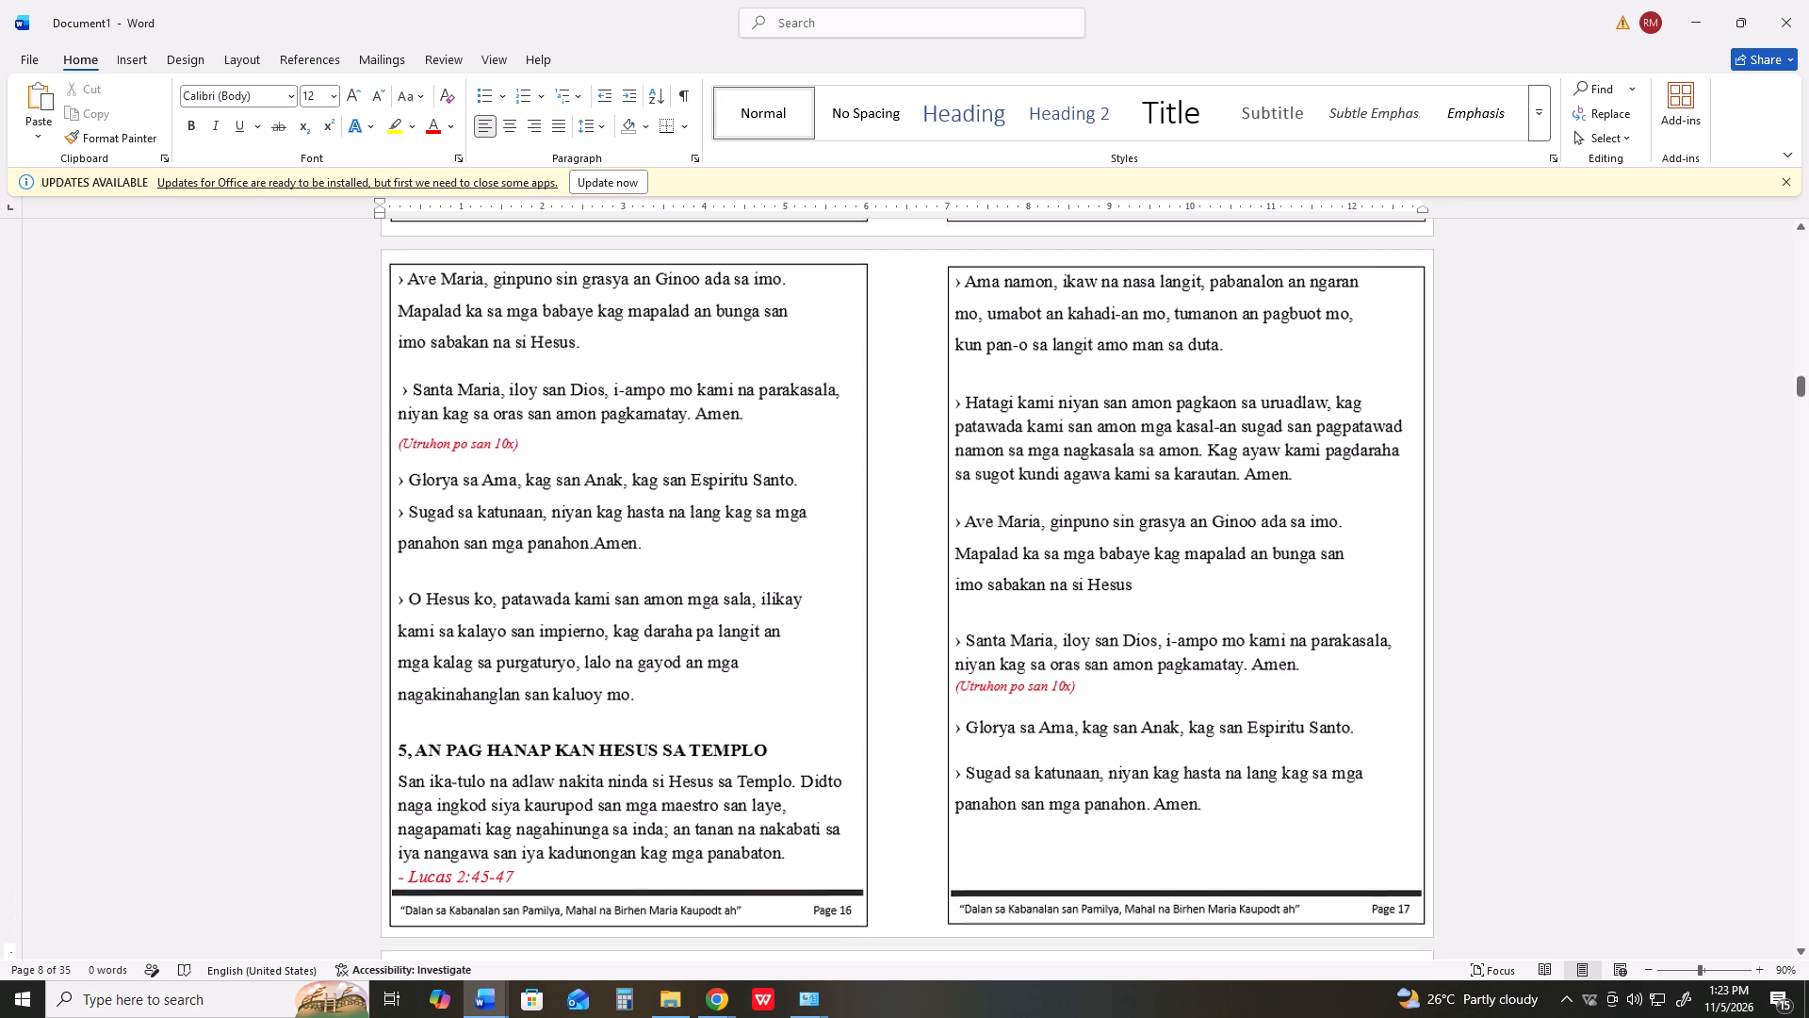
pyautogui.scroll(-4, 922, 601)
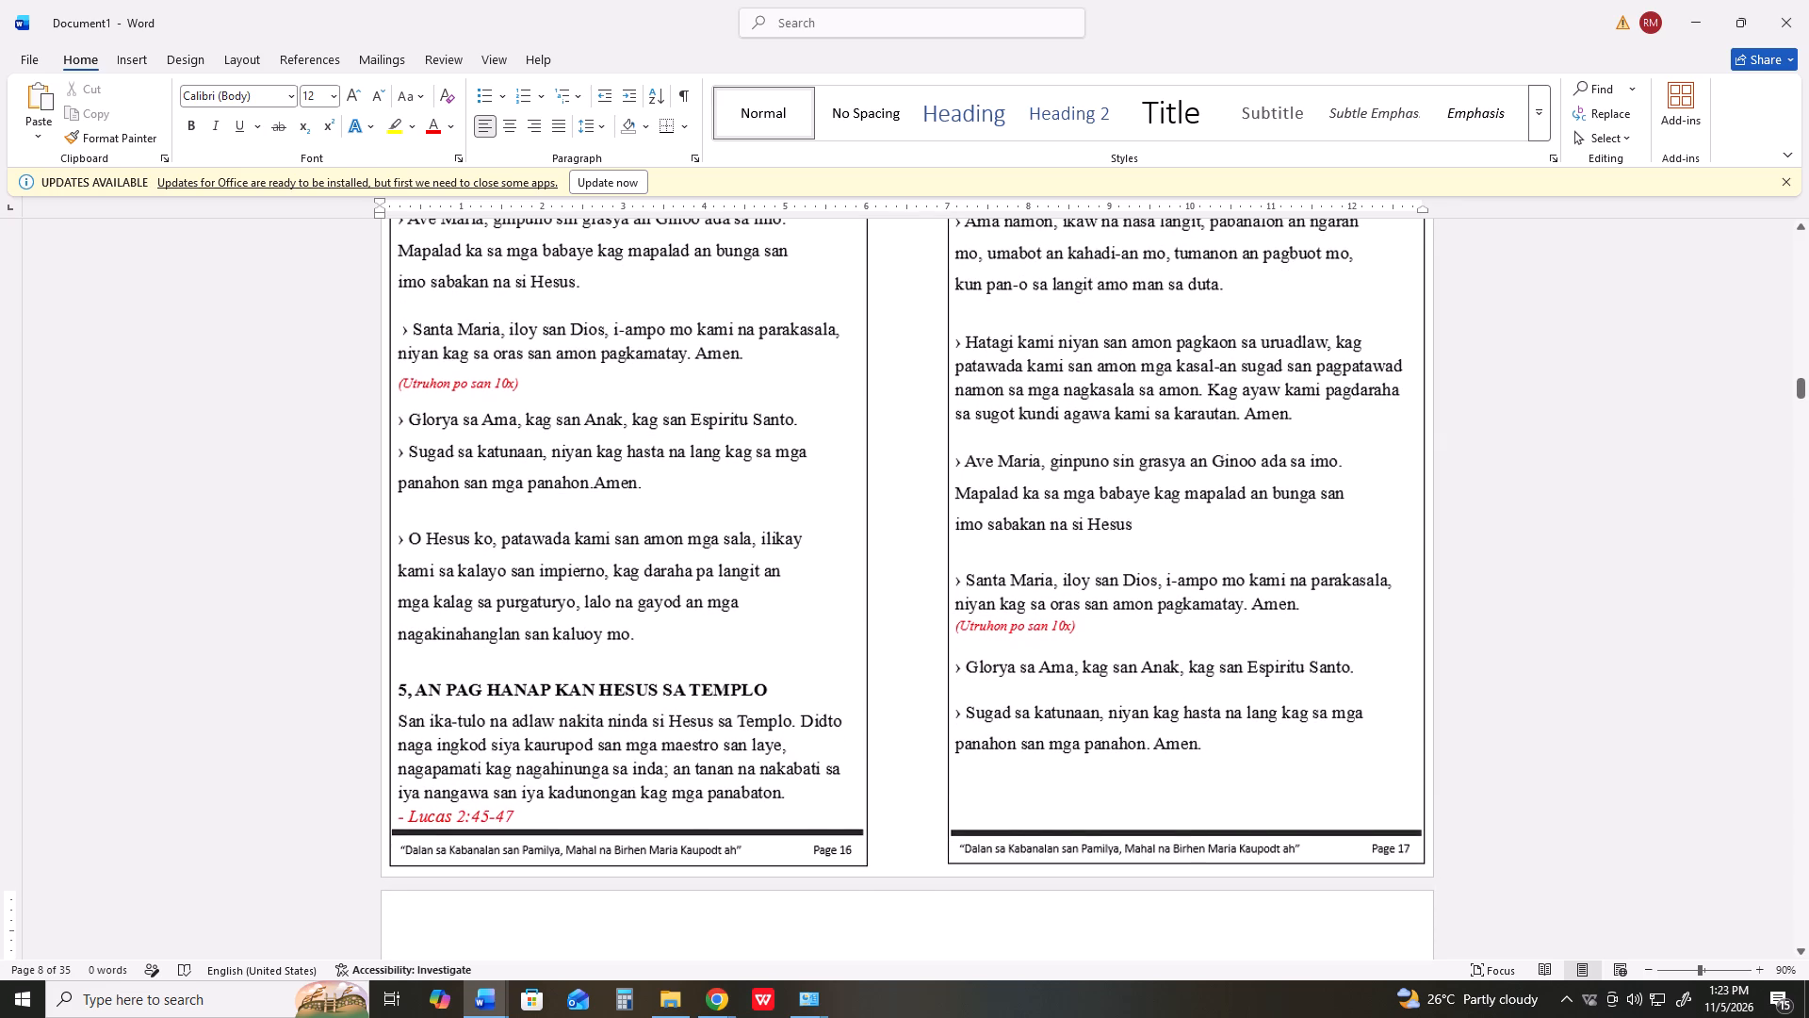
pyautogui.click(1009, 598)
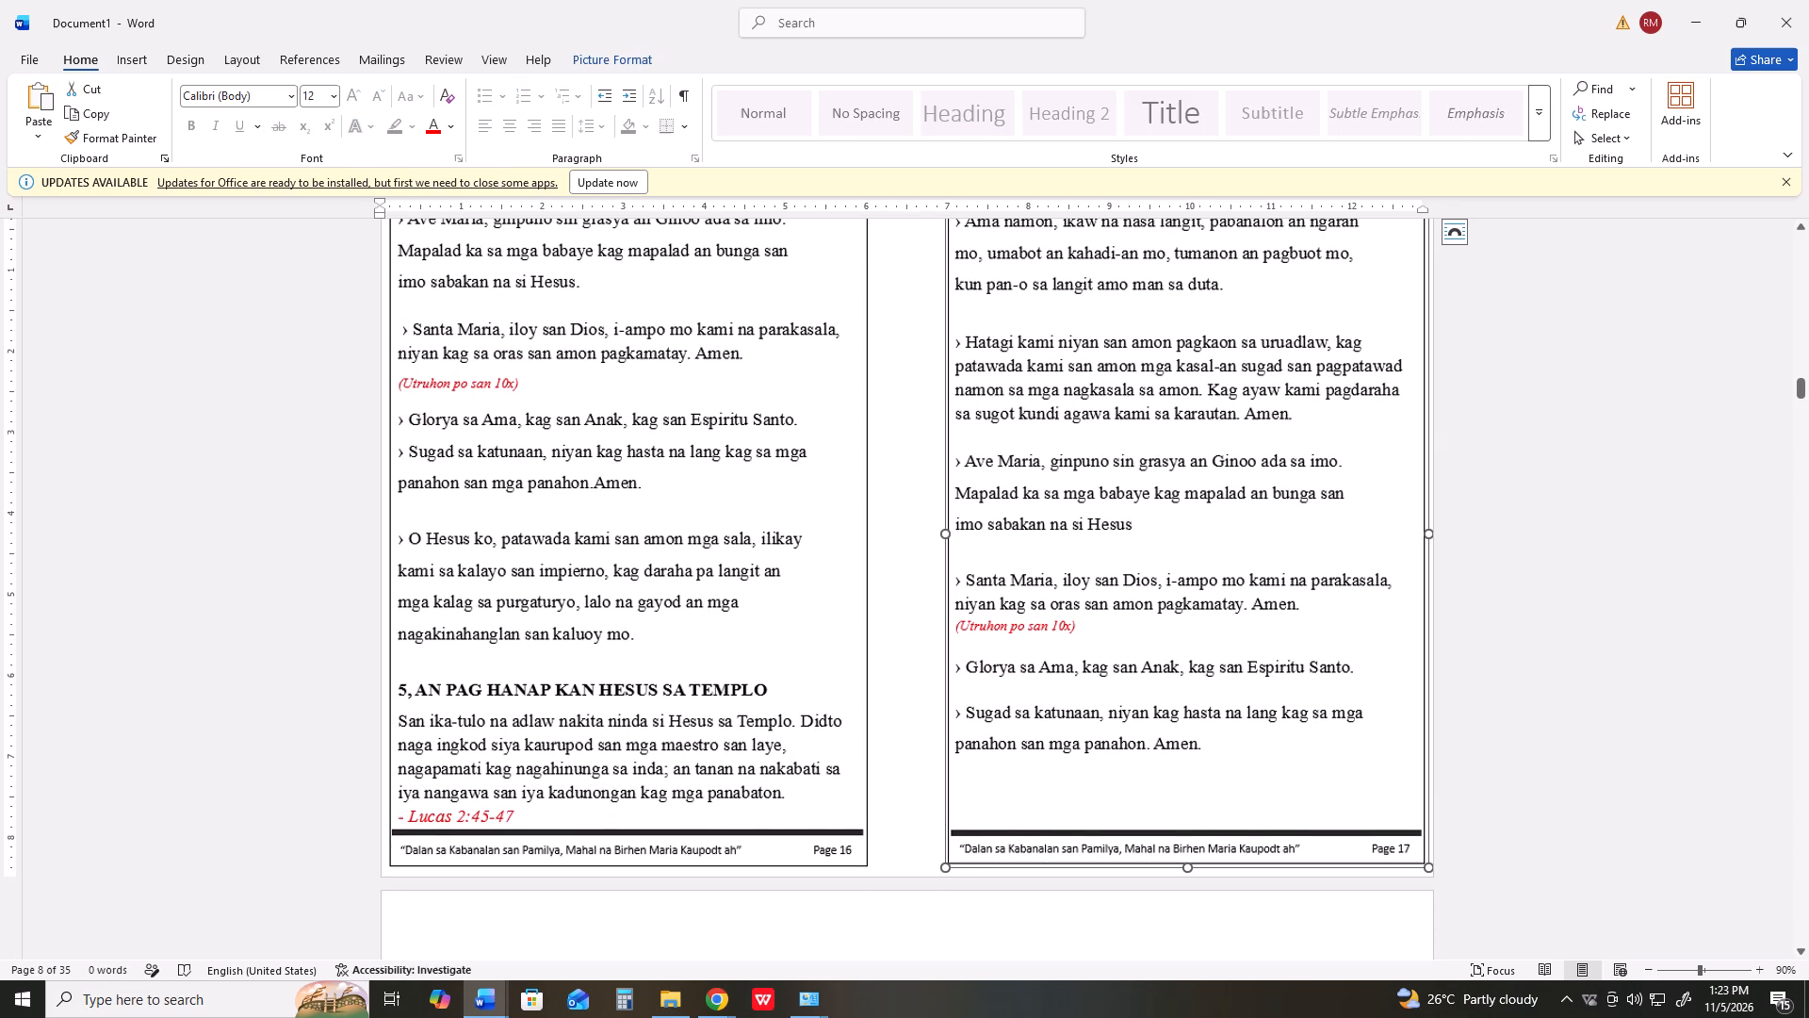
pyautogui.scroll(-5, 871, 613)
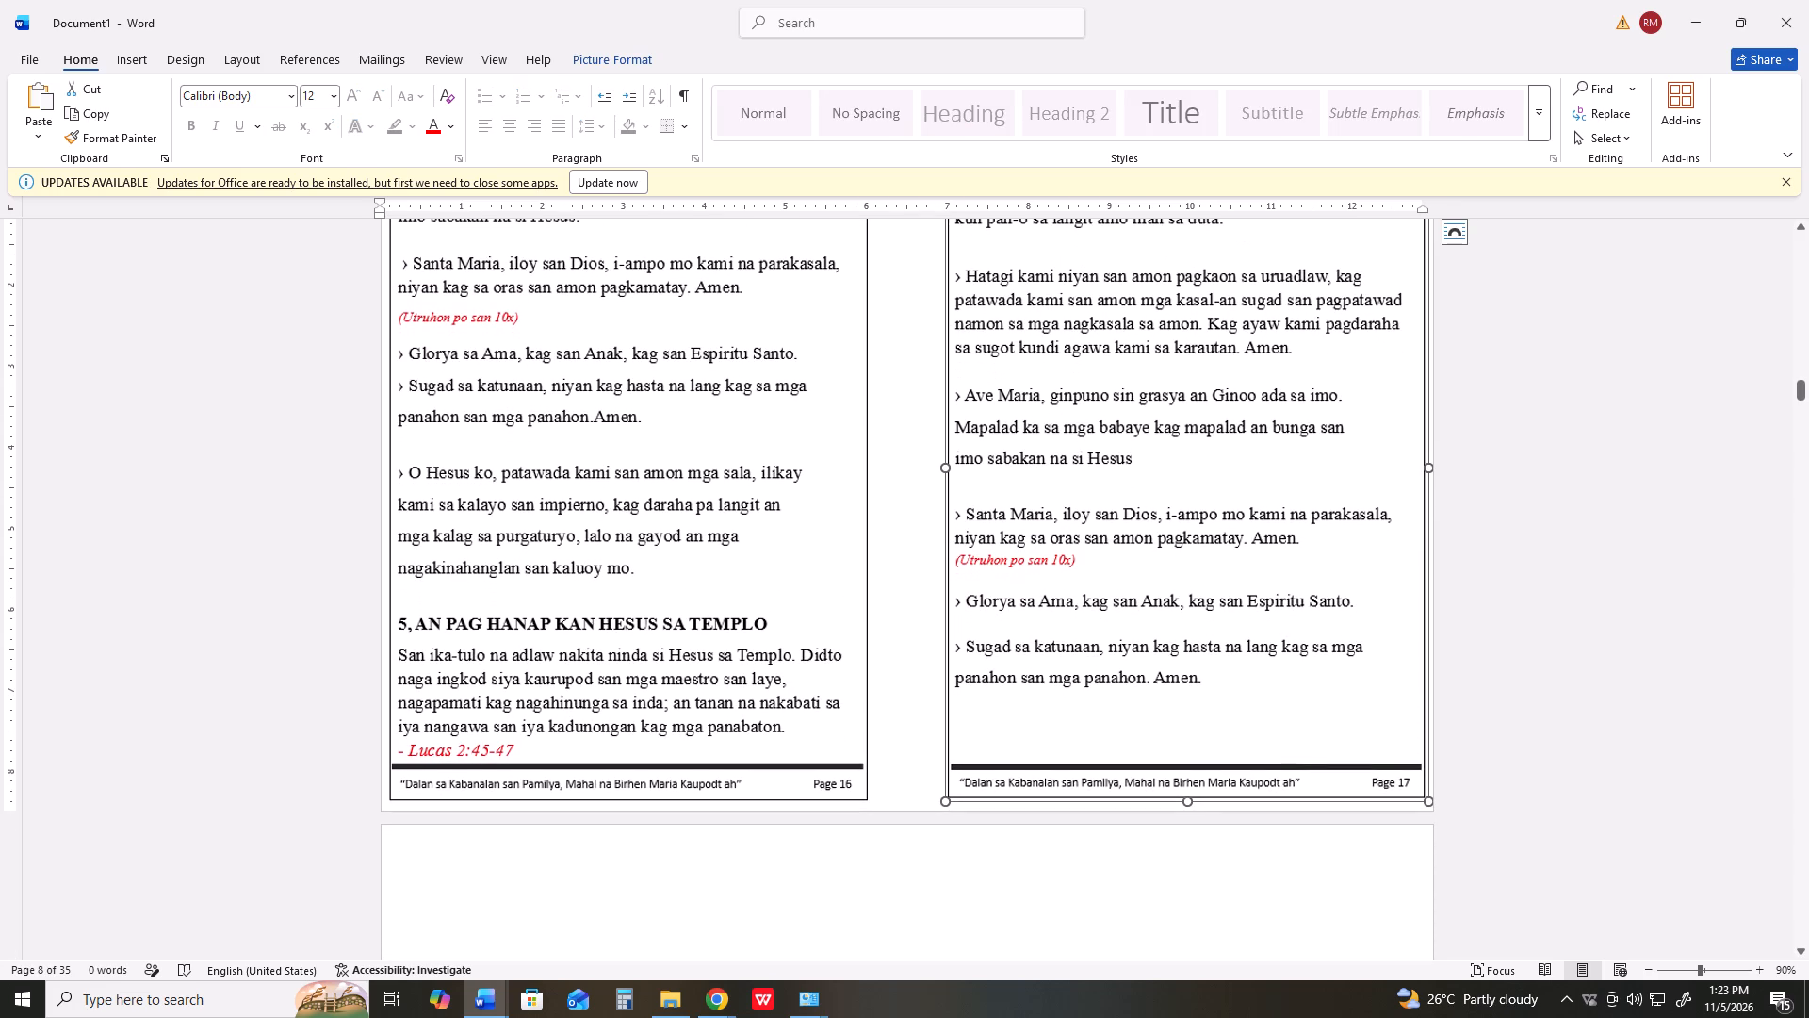
pyautogui.press('Left')
pyautogui.click(928, 596)
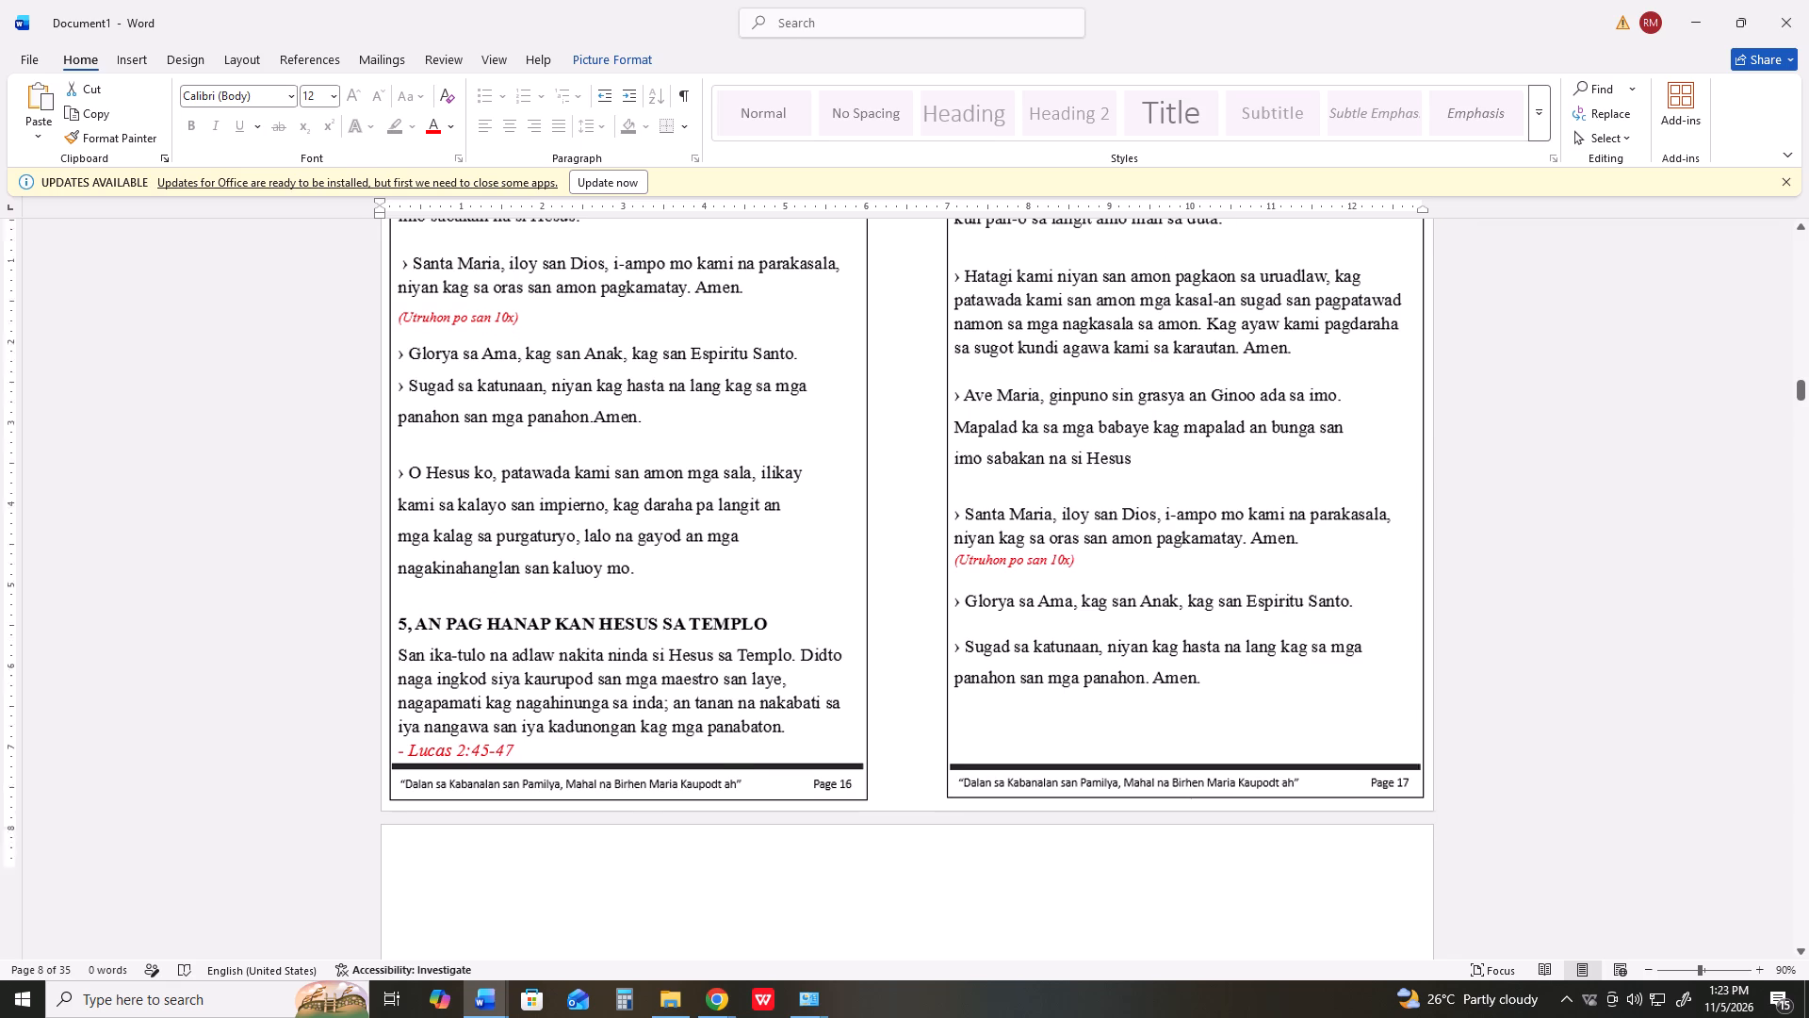
# Insert the r18.png spread from Downloads on blank document page 9.
pyautogui.scroll(-3, 928, 596)
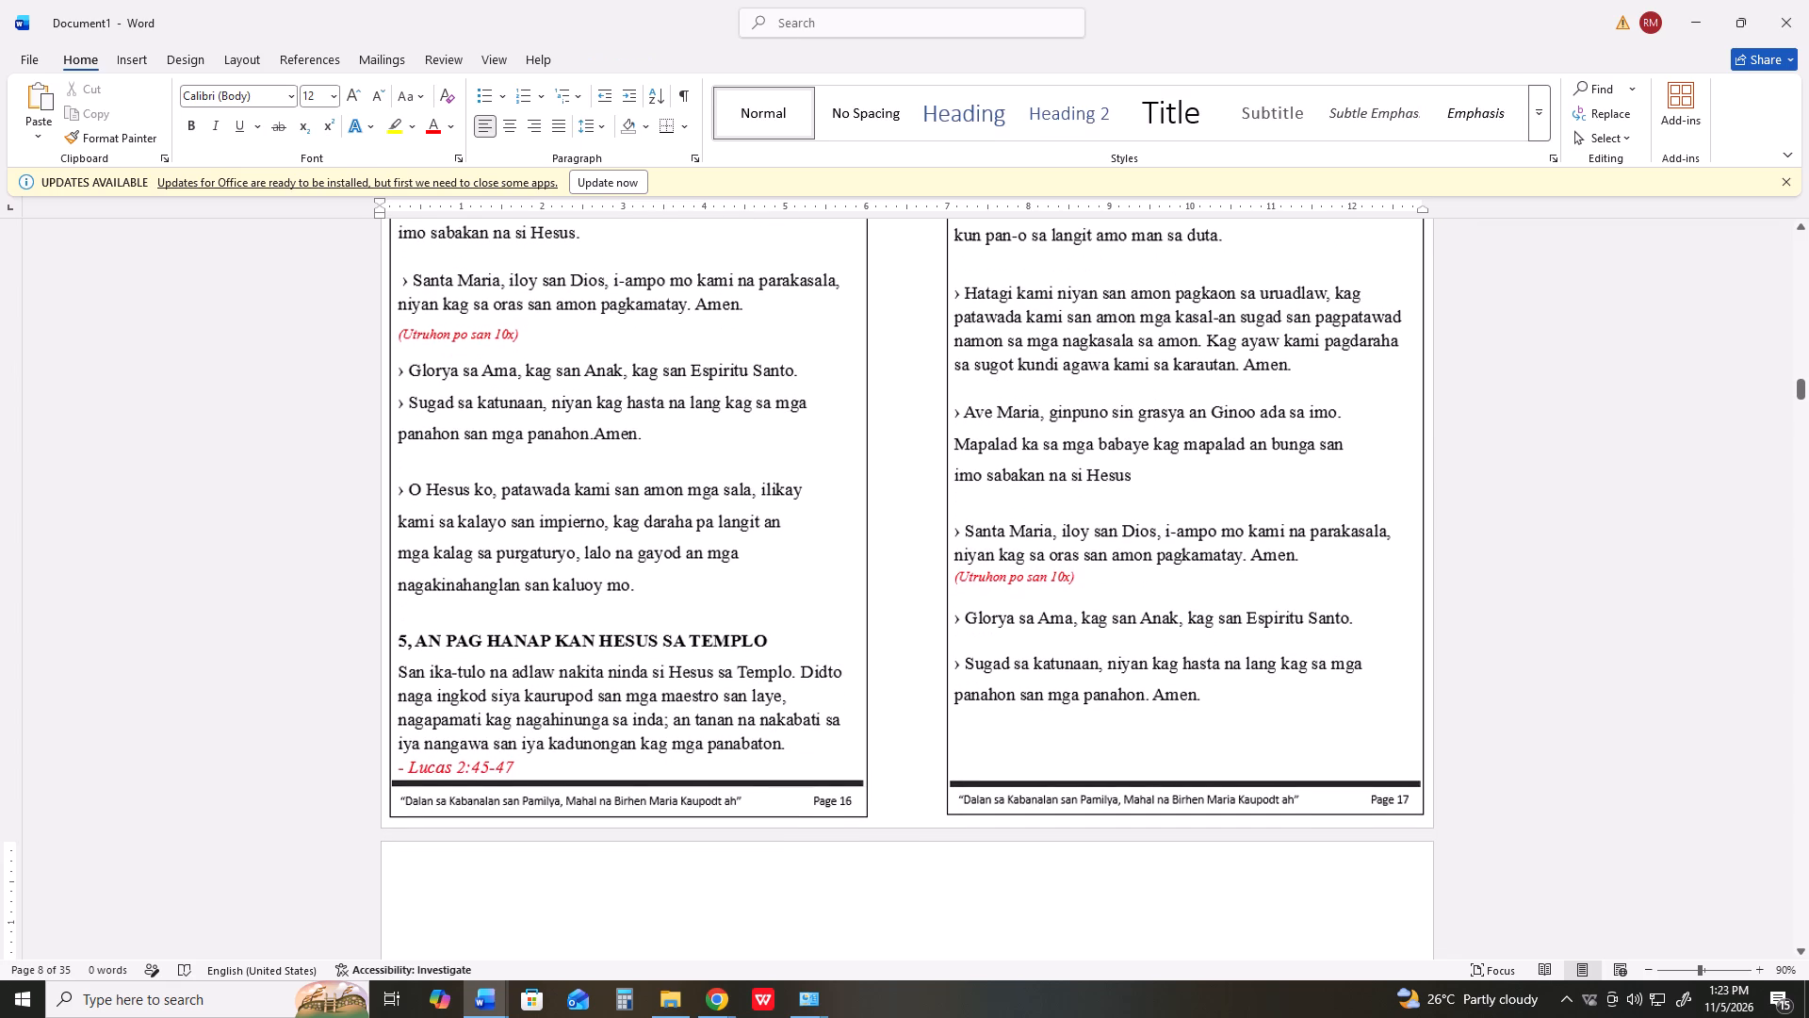
pyautogui.scroll(-18, 928, 596)
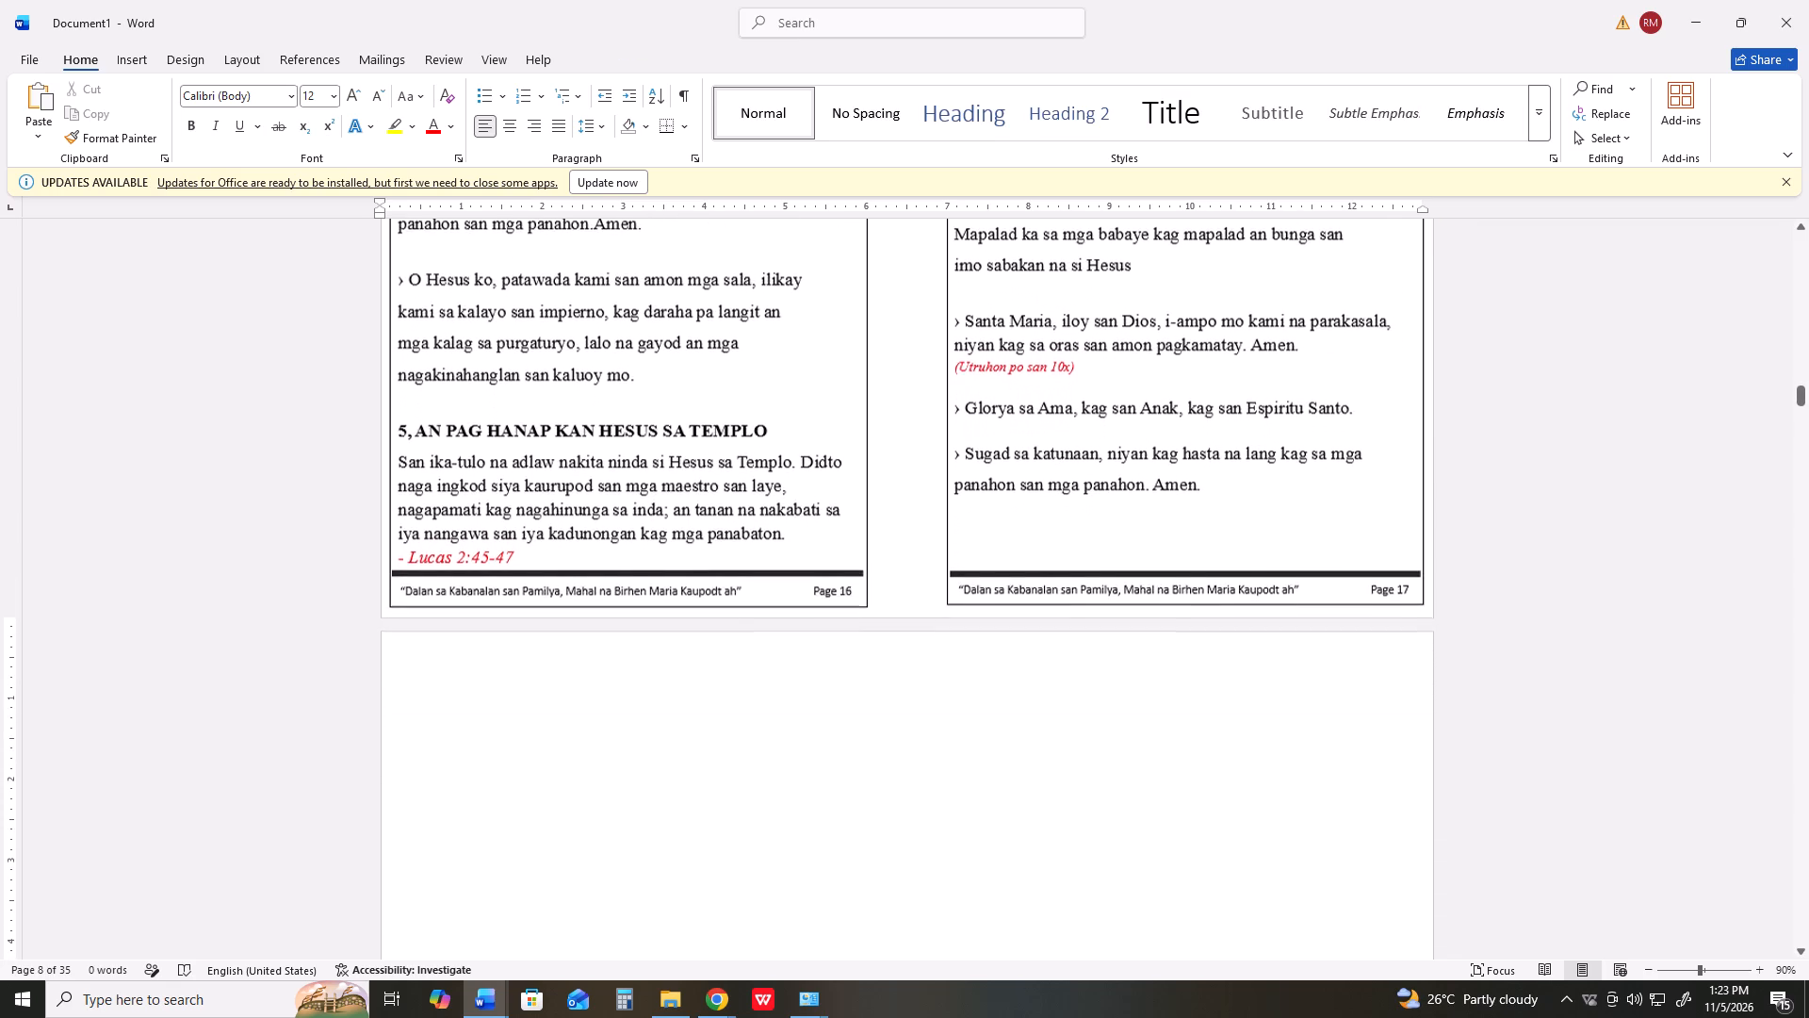
pyautogui.scroll(-2, 928, 596)
pyautogui.click(887, 643)
pyautogui.scroll(-18, 1036, 643)
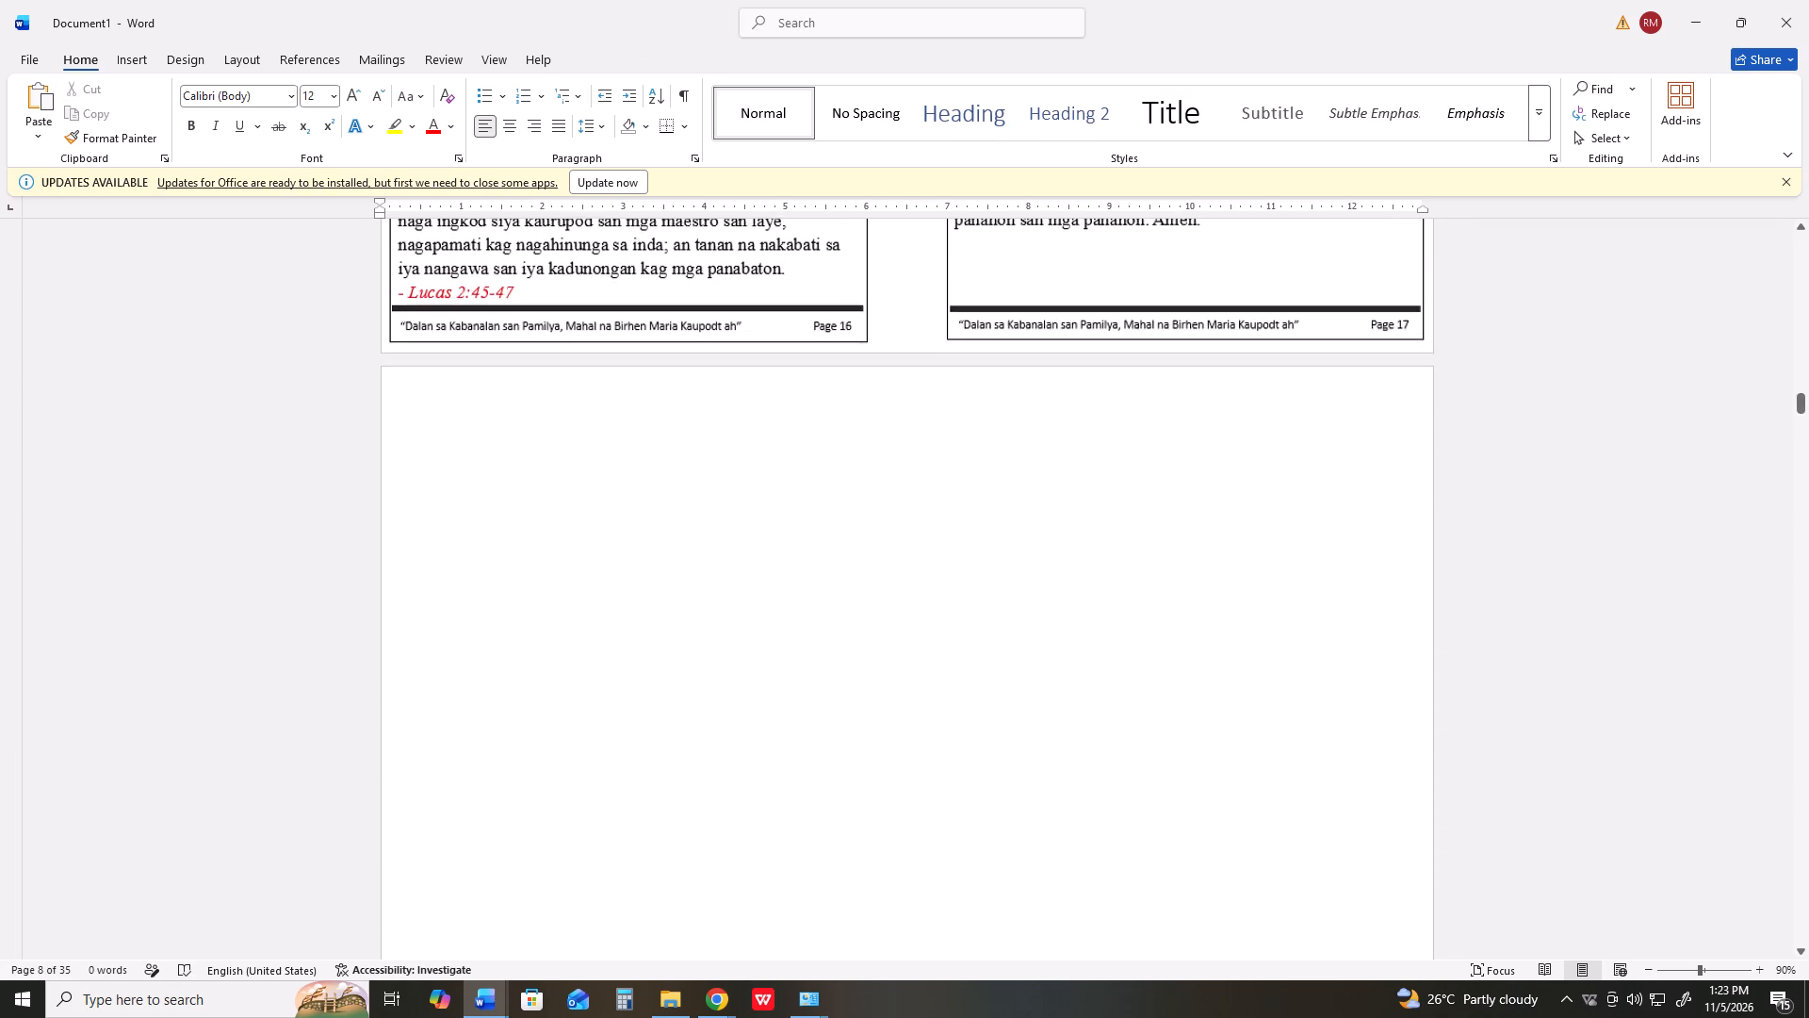
pyautogui.scroll(-9, 1090, 604)
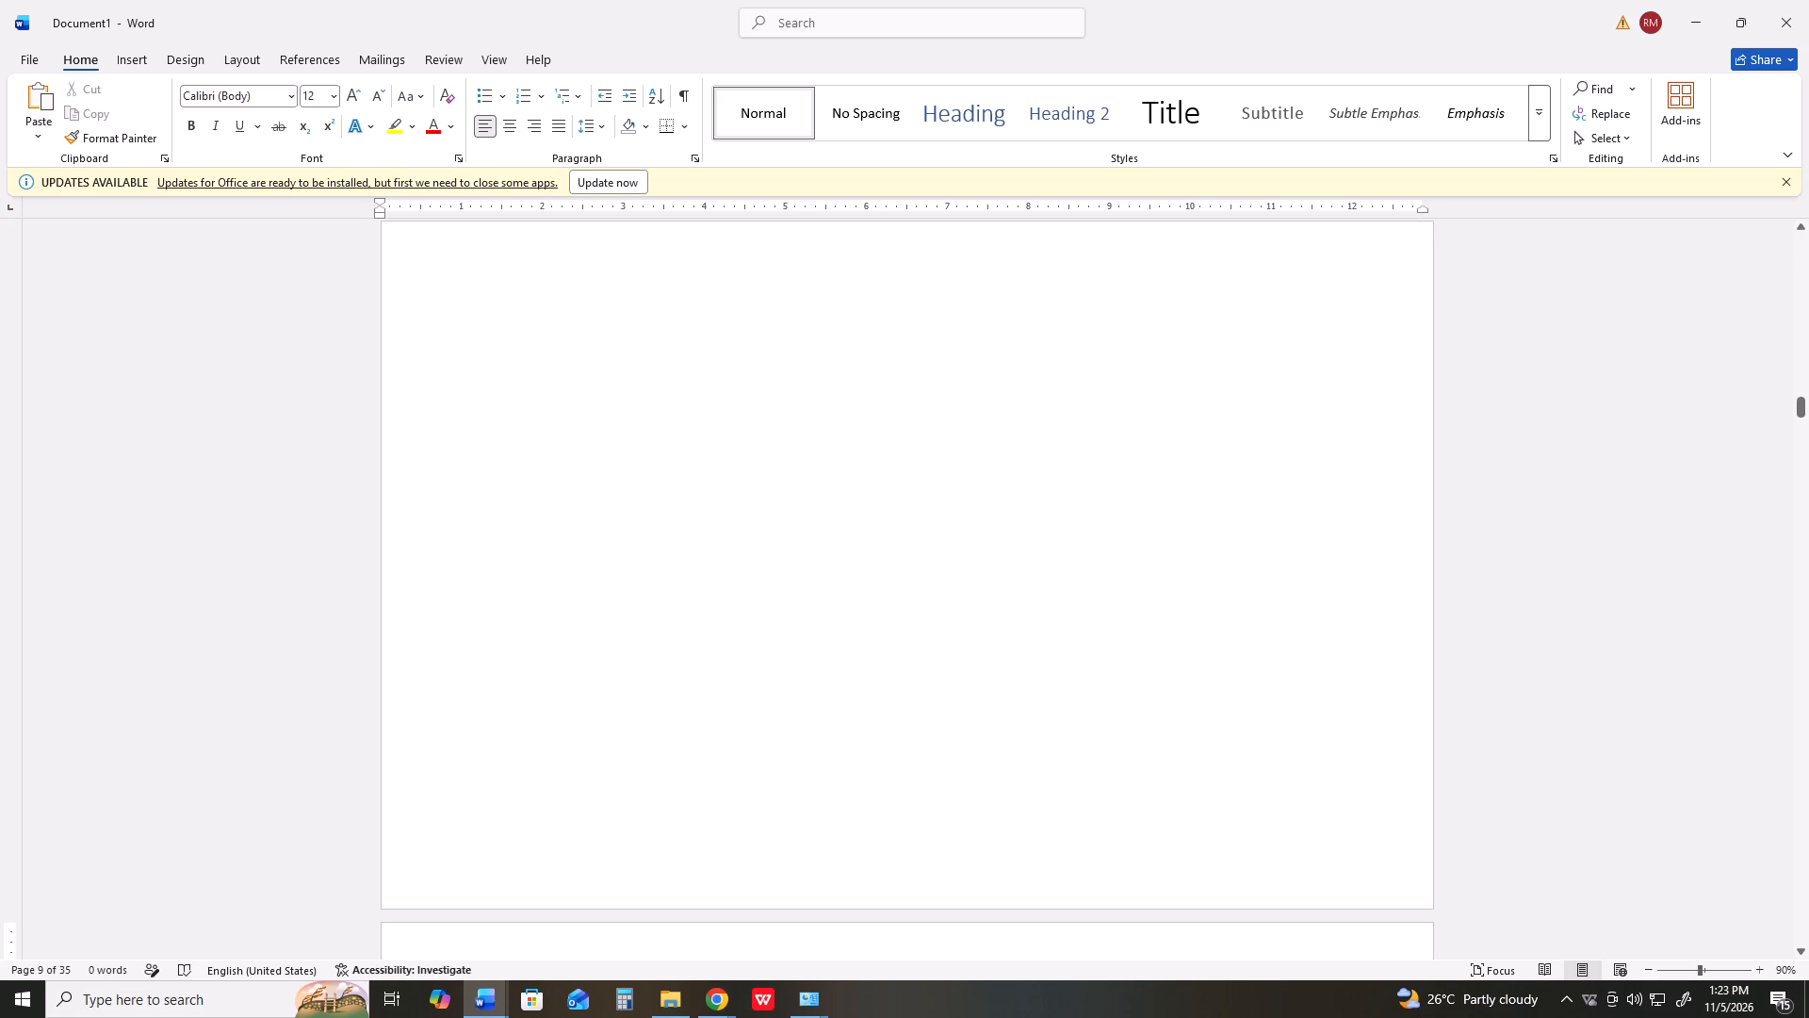
pyautogui.click(137, 61)
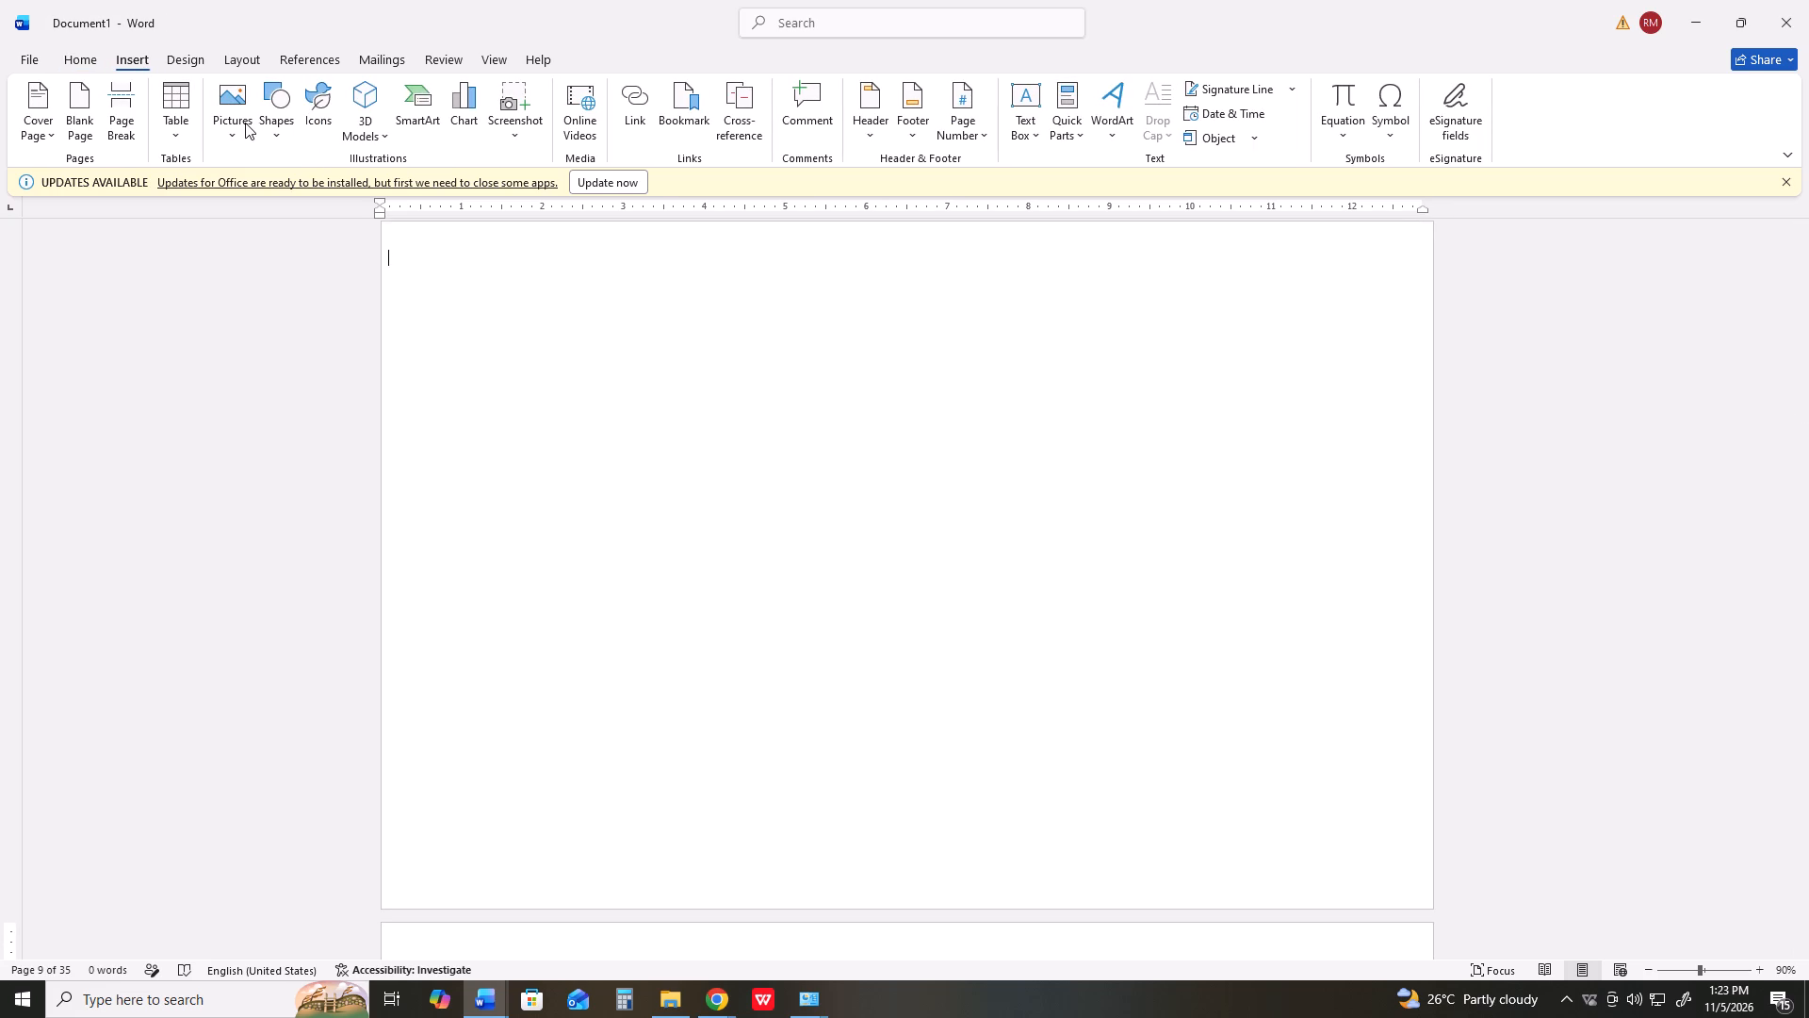
pyautogui.click(245, 123)
pyautogui.click(298, 189)
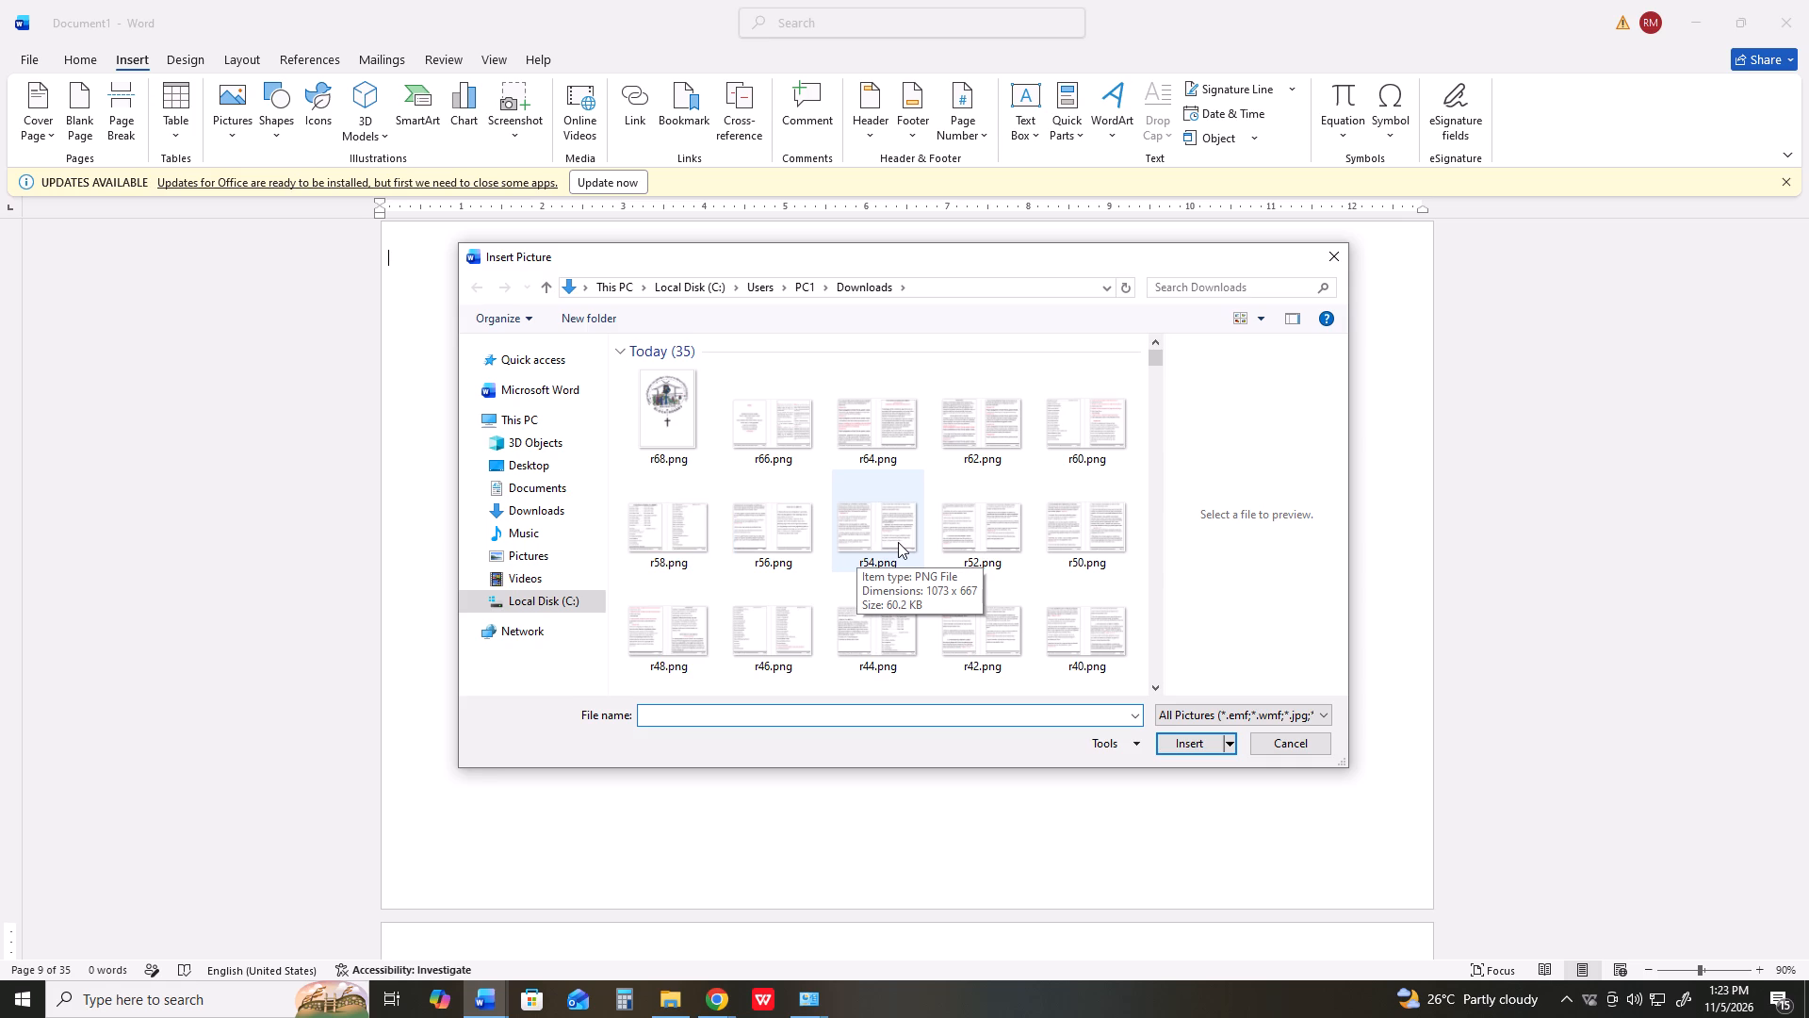
pyautogui.scroll(-3, 898, 542)
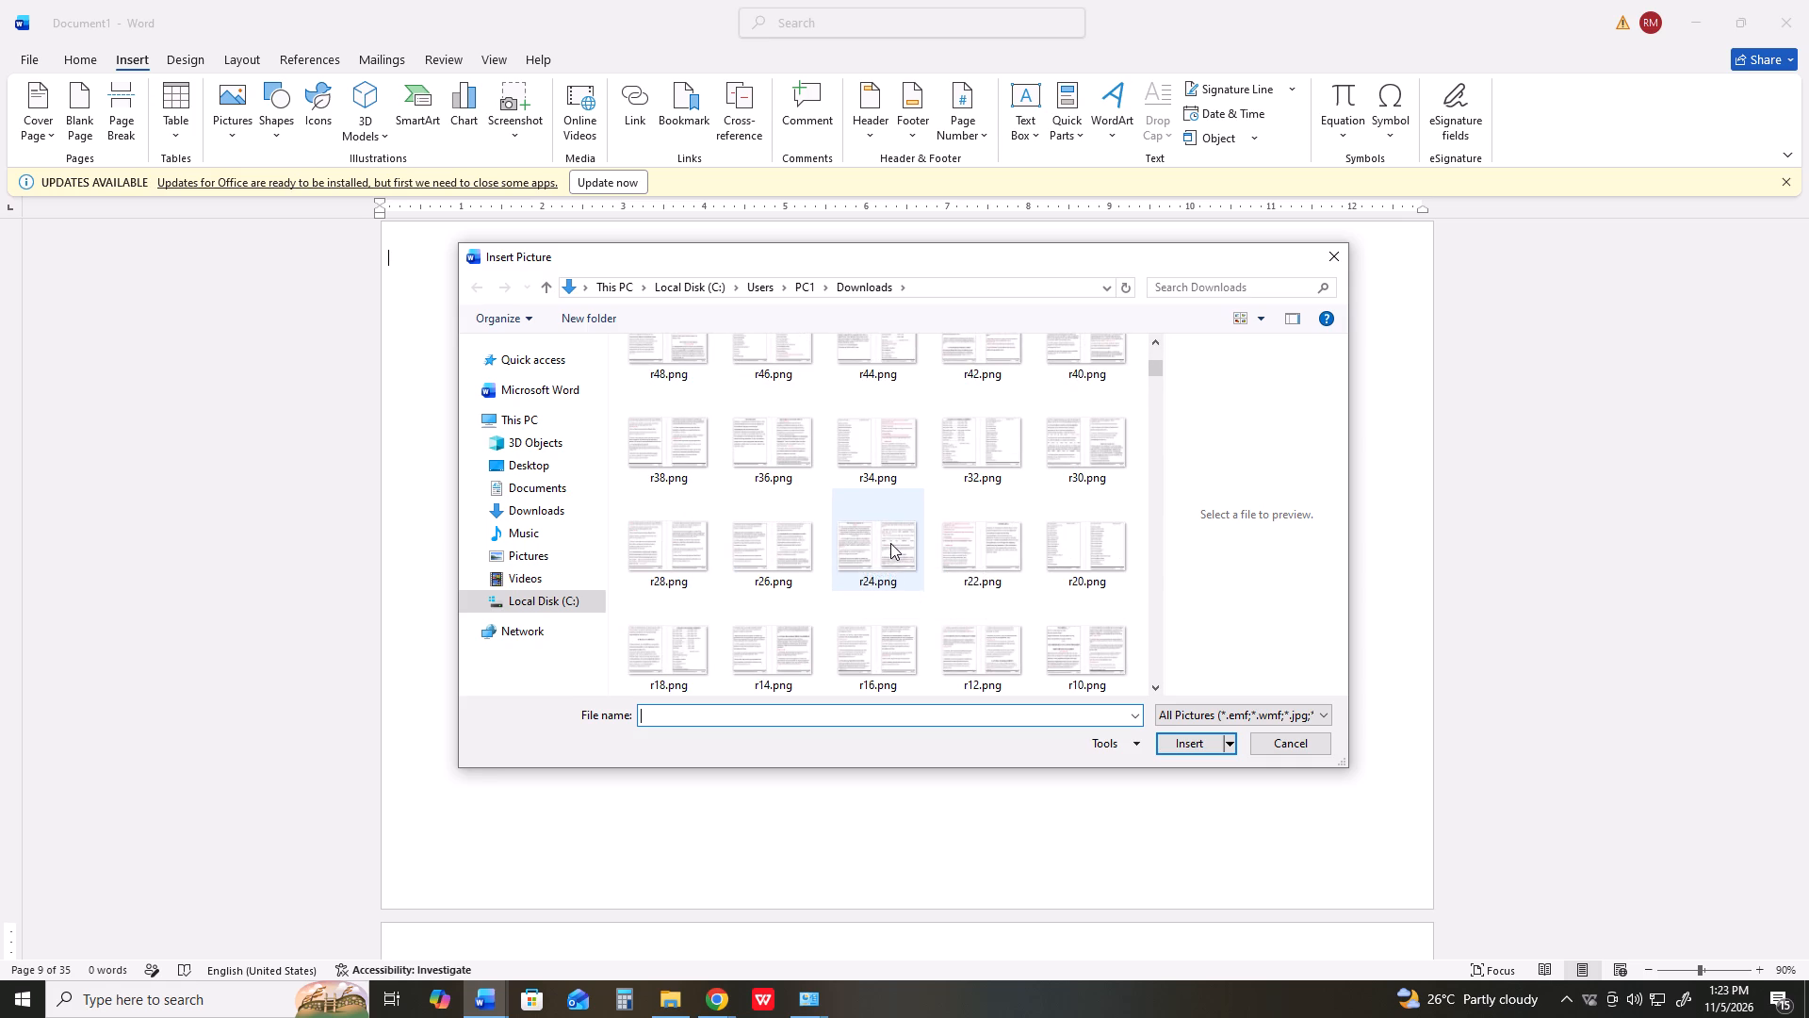
pyautogui.scroll(-2, 890, 543)
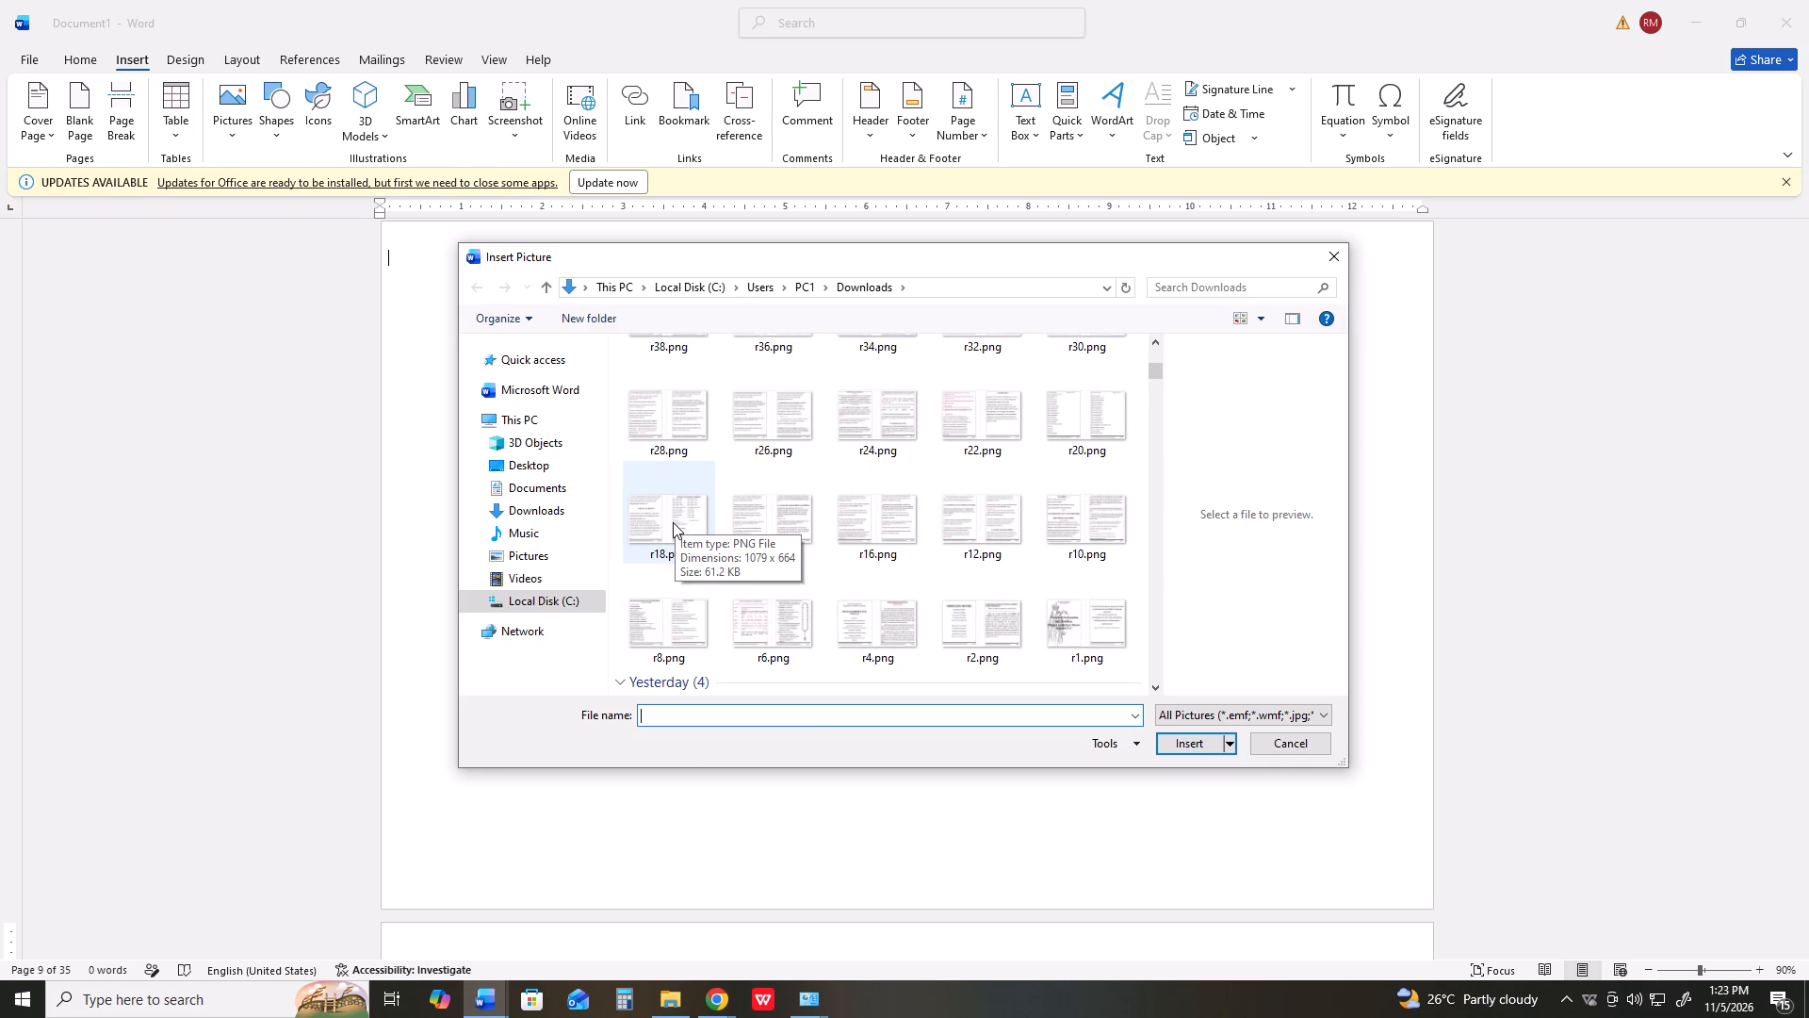
pyautogui.doubleClick(673, 522)
# Set the text wrapping of the inserted page 18–19 spread to In Front of Text.
pyautogui.scroll(1, 768, 598)
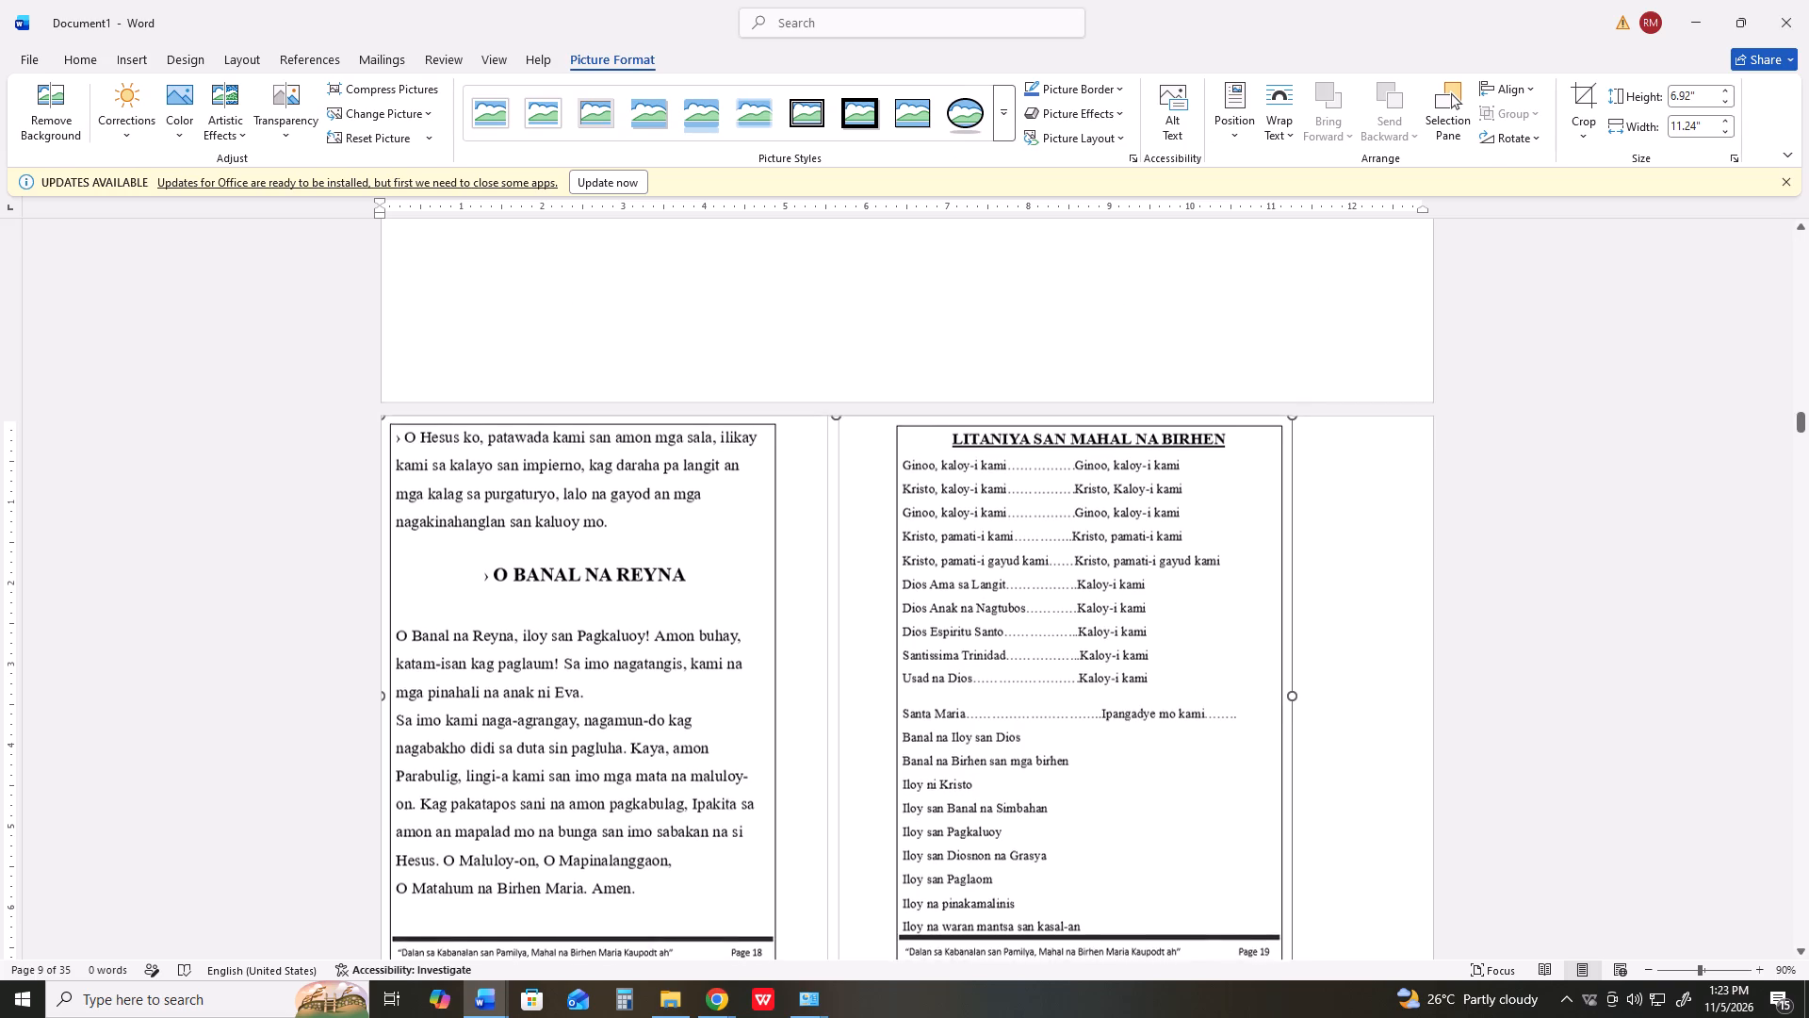
pyautogui.click(1211, 490)
pyautogui.click(1315, 438)
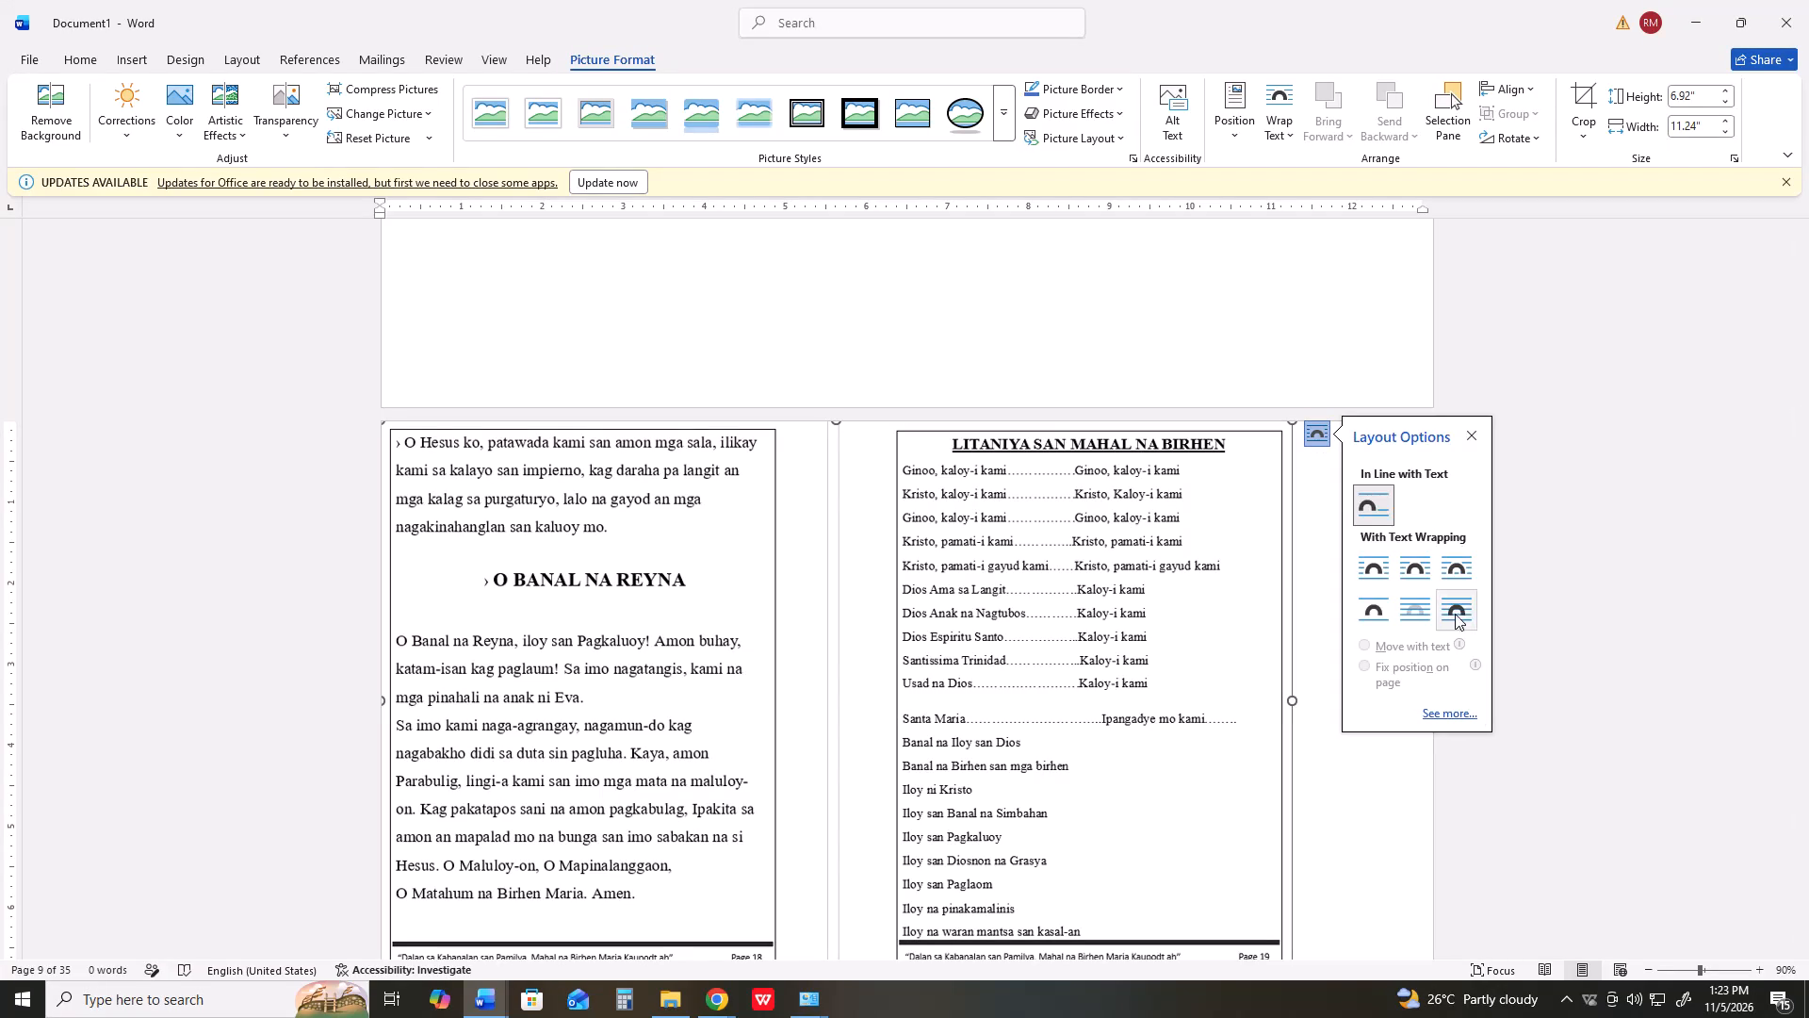
pyautogui.click(1470, 613)
# Move the page 18–19 spread up to the upper-left area of document page 9, just inside the page edges.
pyautogui.moveTo(931, 685); pyautogui.dragTo(1034, 300)
pyautogui.scroll(3, 1039, 384)
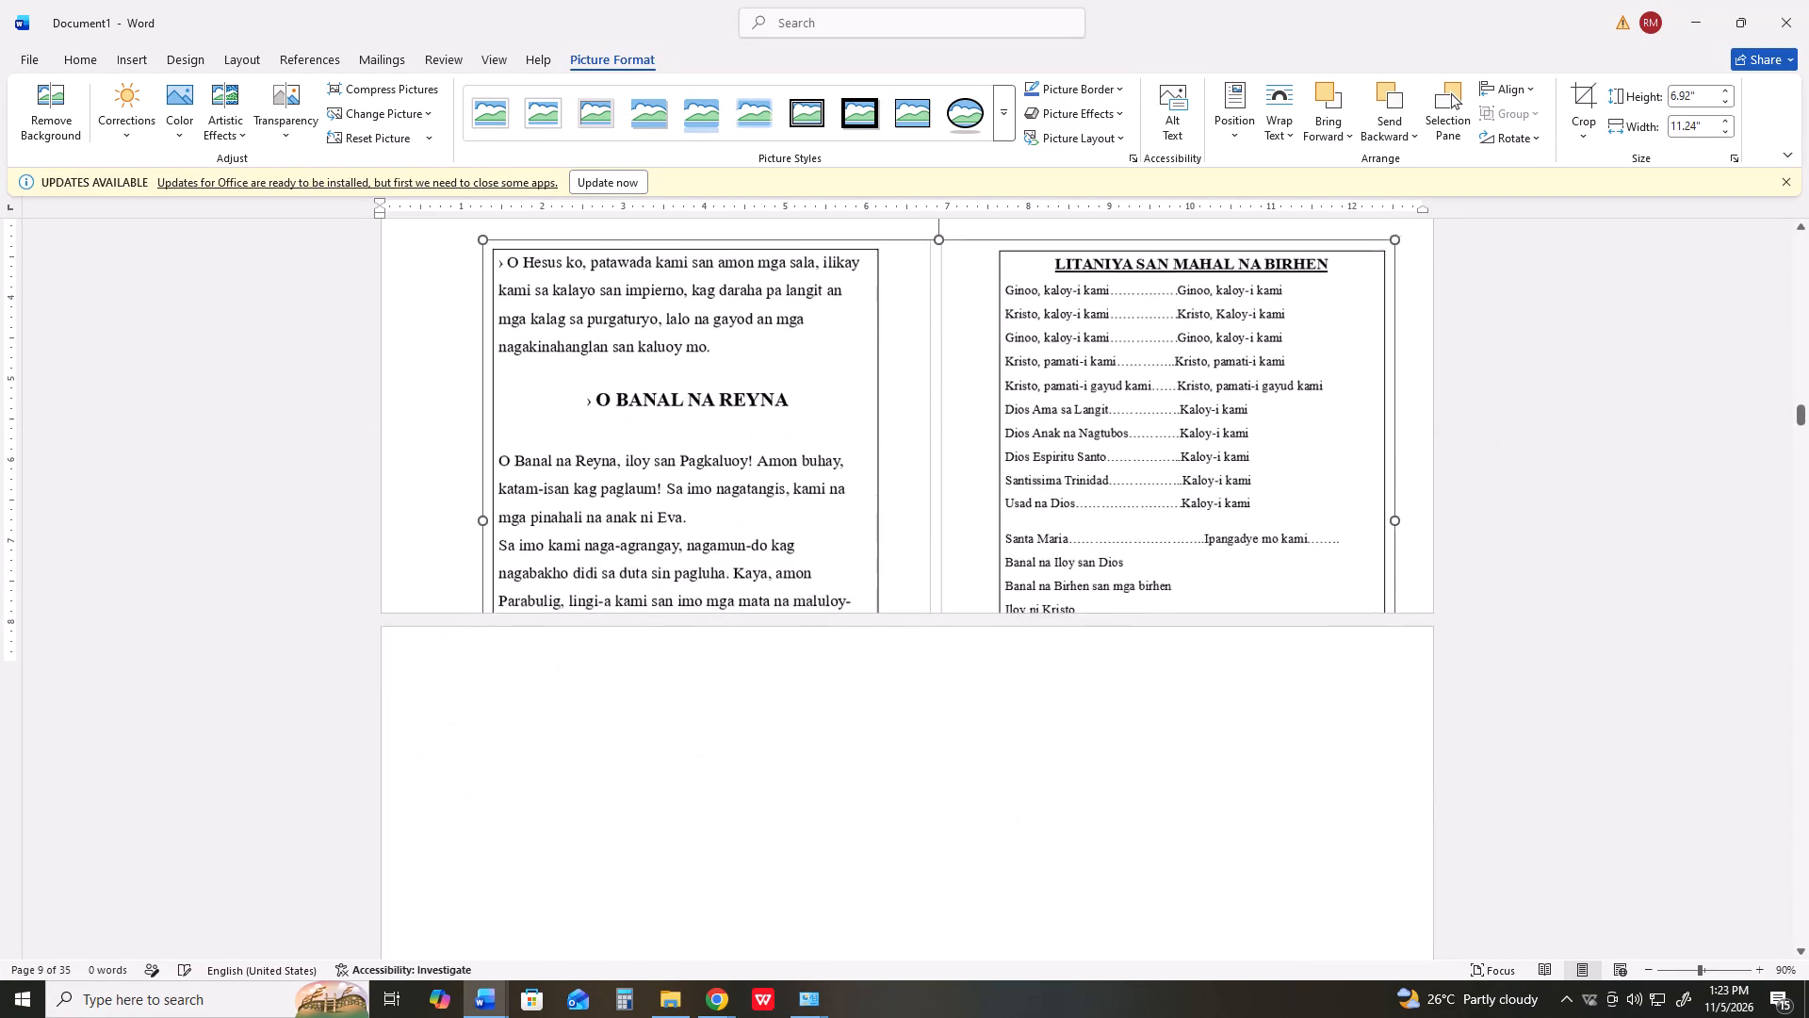
pyautogui.scroll(6, 1038, 378)
pyautogui.moveTo(888, 463); pyautogui.dragTo(910, 308)
pyautogui.scroll(9, 902, 352)
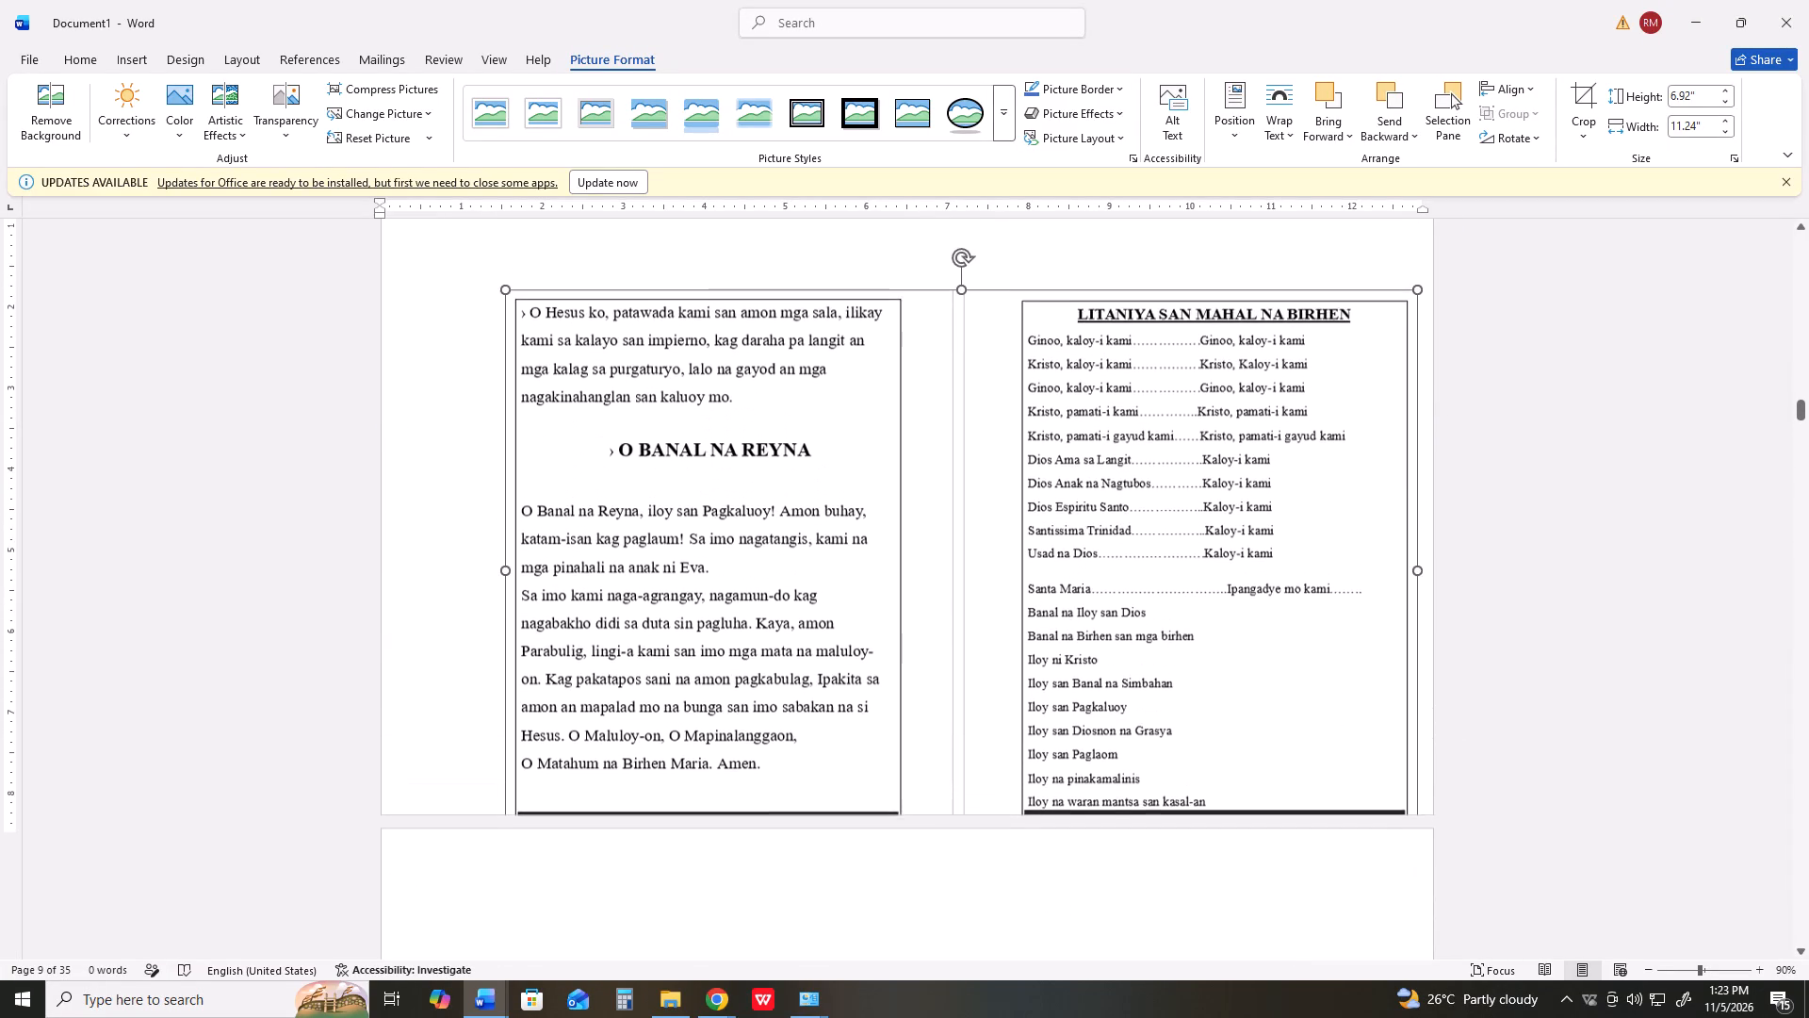
pyautogui.scroll(6, 900, 352)
pyautogui.moveTo(856, 566); pyautogui.dragTo(776, 413)
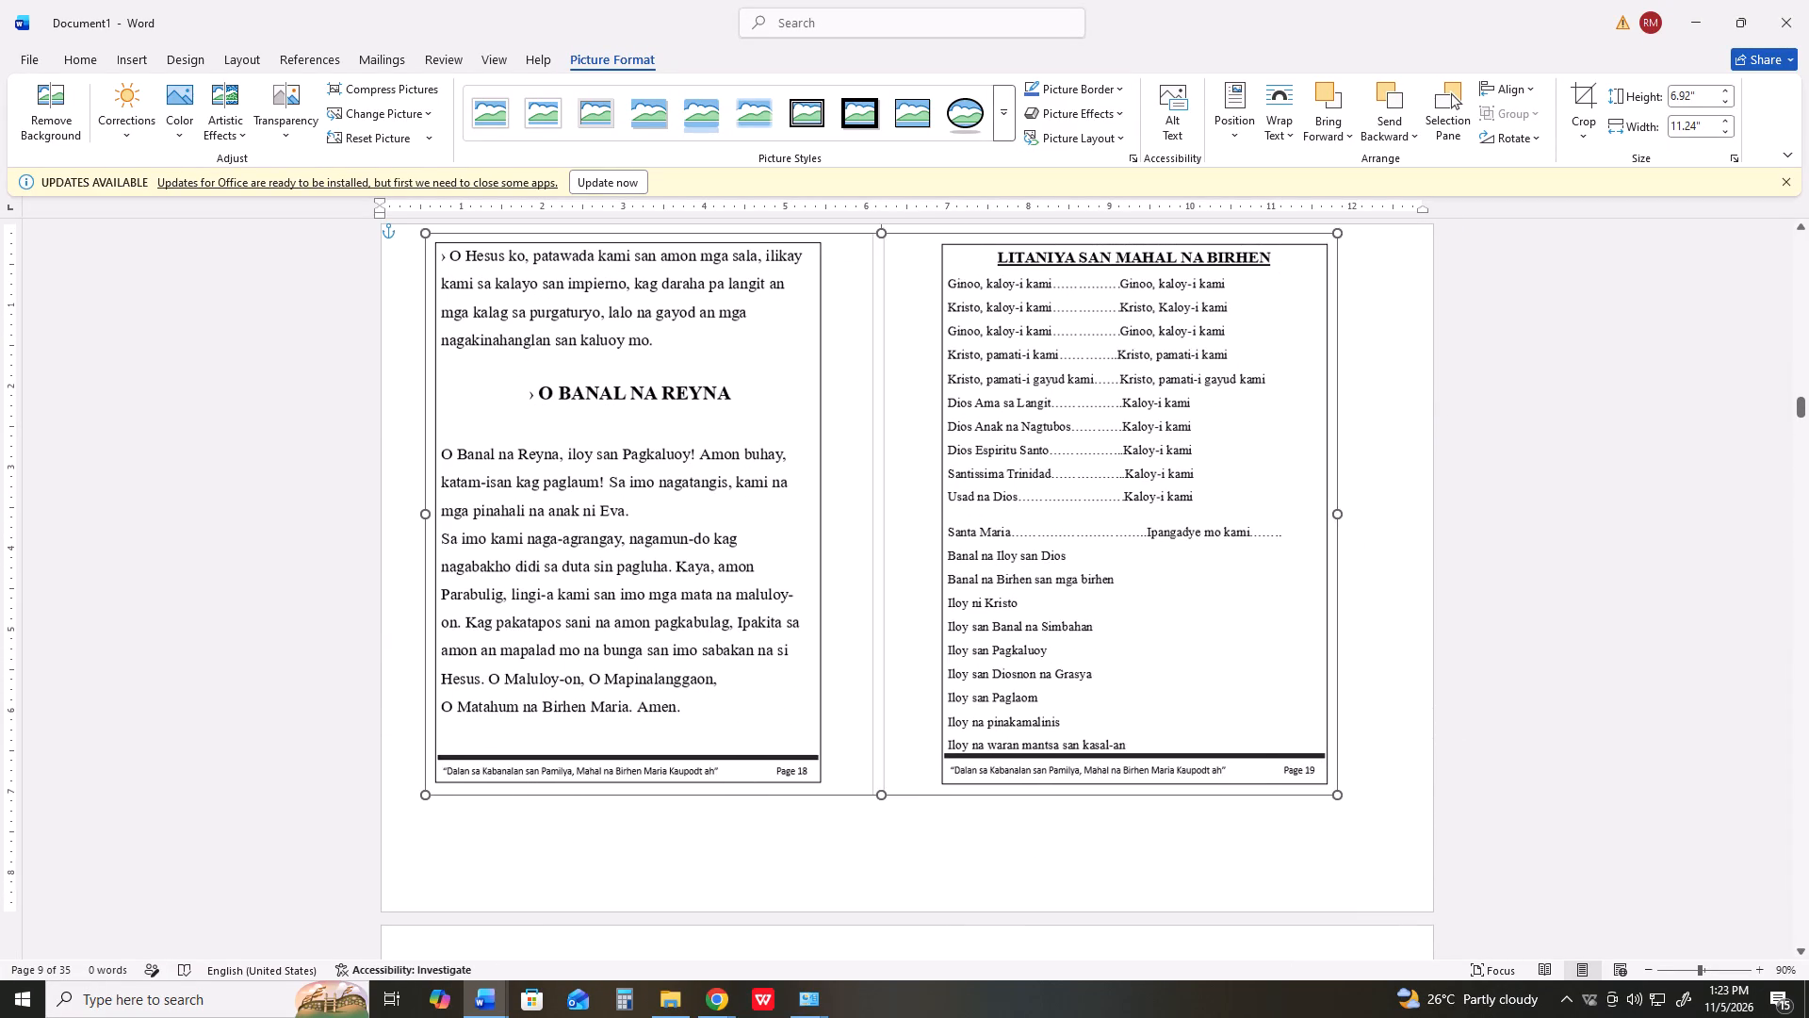
pyautogui.moveTo(776, 413); pyautogui.dragTo(755, 413)
pyautogui.scroll(5, 784, 402)
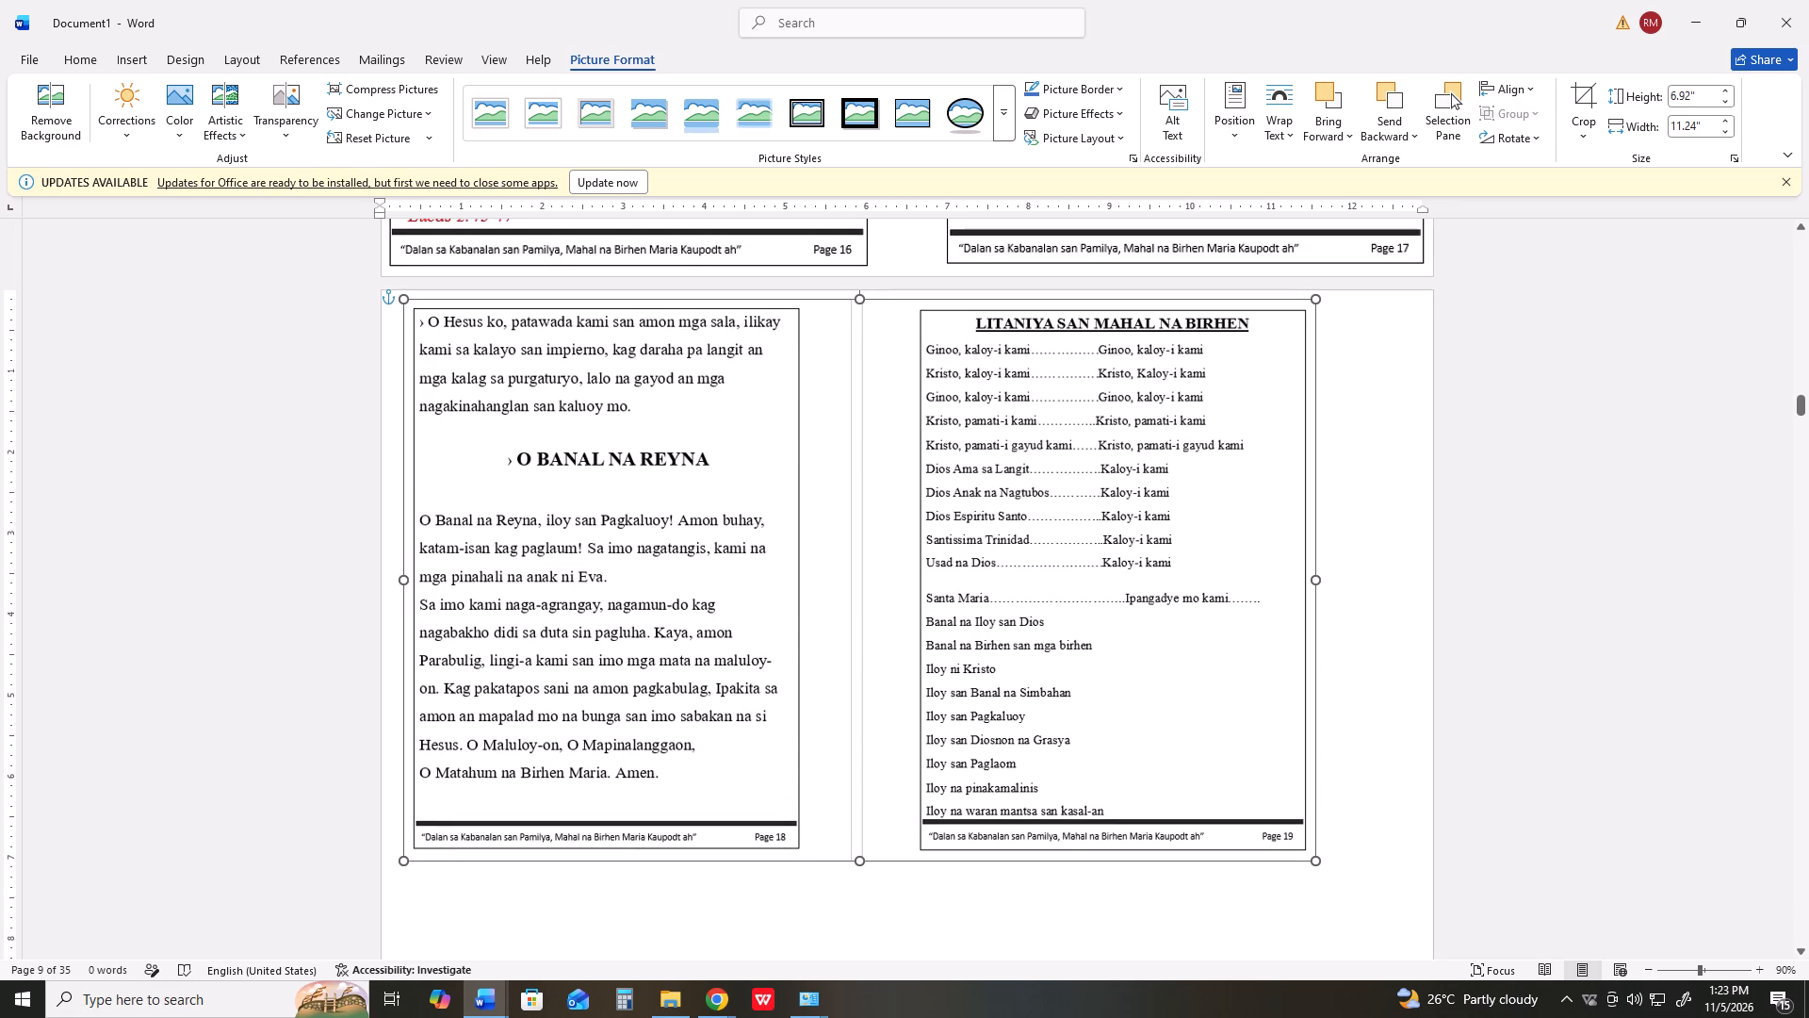
# Duplicate the page 18–19 spread, placing the copy lower and slightly right so it overlaps the original.
pyautogui.keyDown('ctrl'); pyautogui.moveTo(695, 502); pyautogui.dragTo(767, 614); pyautogui.keyUp('ctrl')
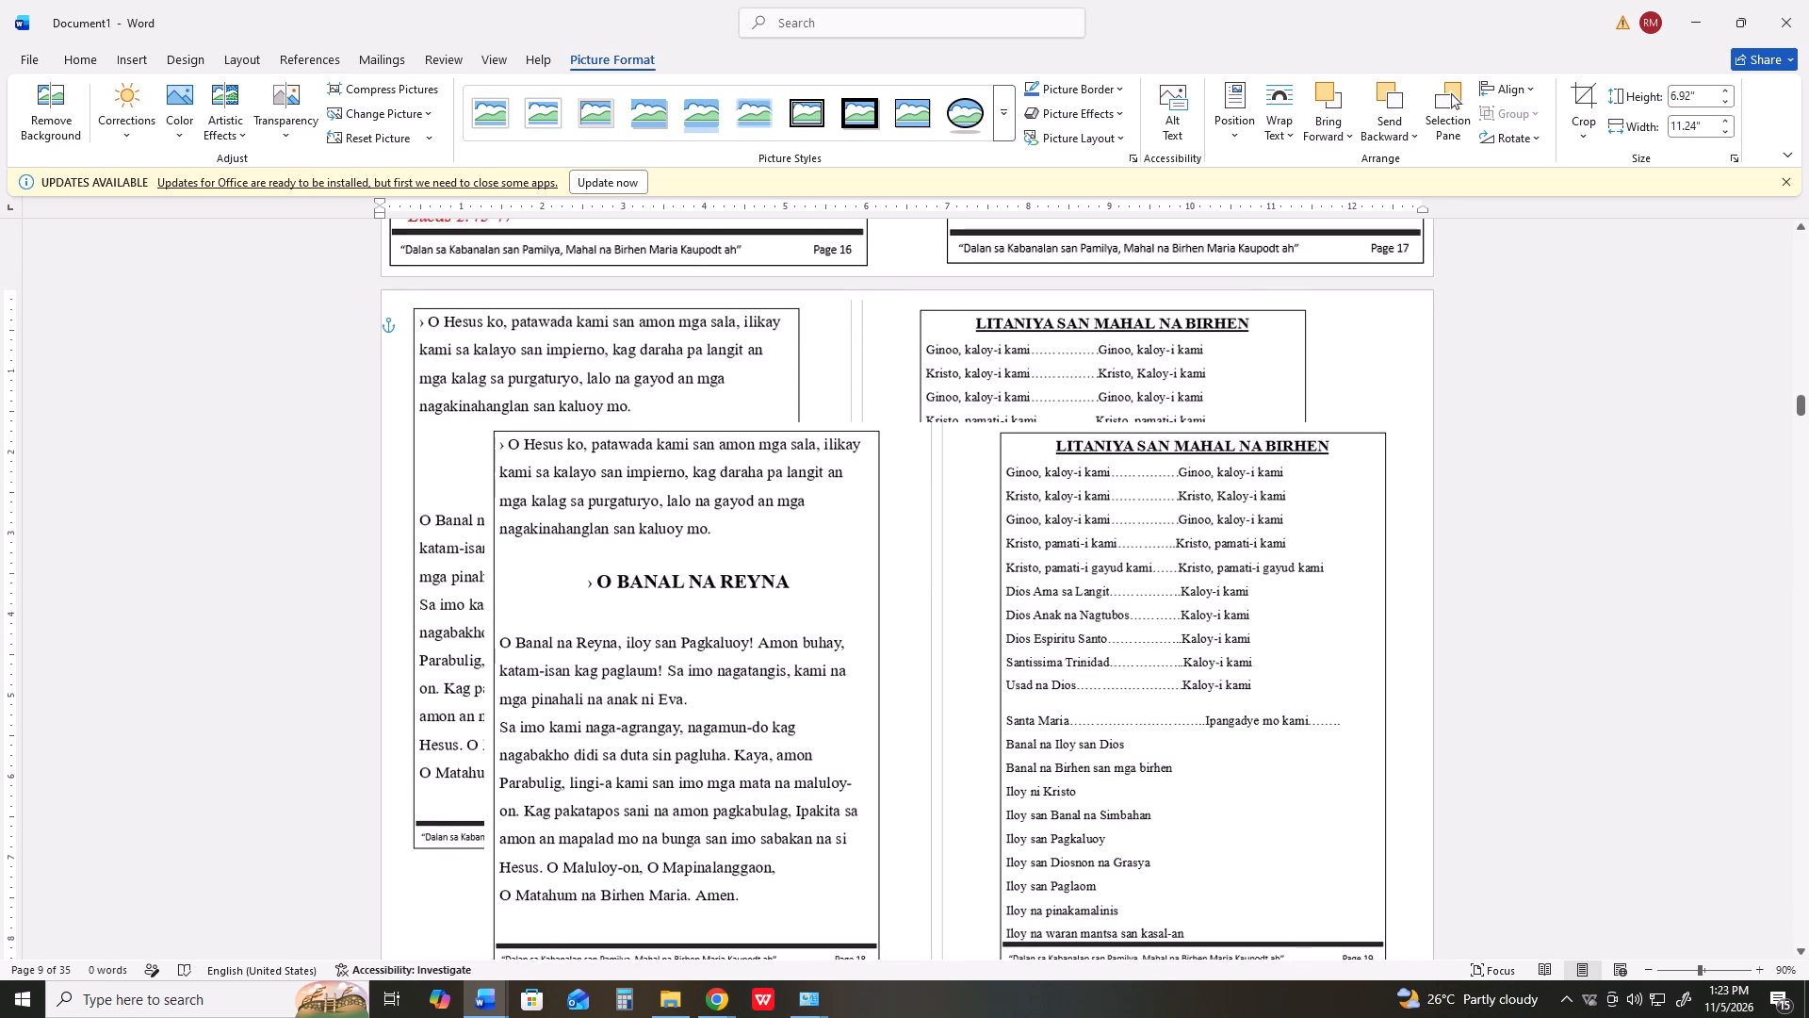
pyautogui.keyDown('ctrl'); pyautogui.moveTo(767, 614); pyautogui.dragTo(770, 598); pyautogui.keyUp('ctrl')
# Crop the original spread closely around the page 18 frame, to about 4.83 inches wide and 6.72 inches high.
pyautogui.click(706, 337)
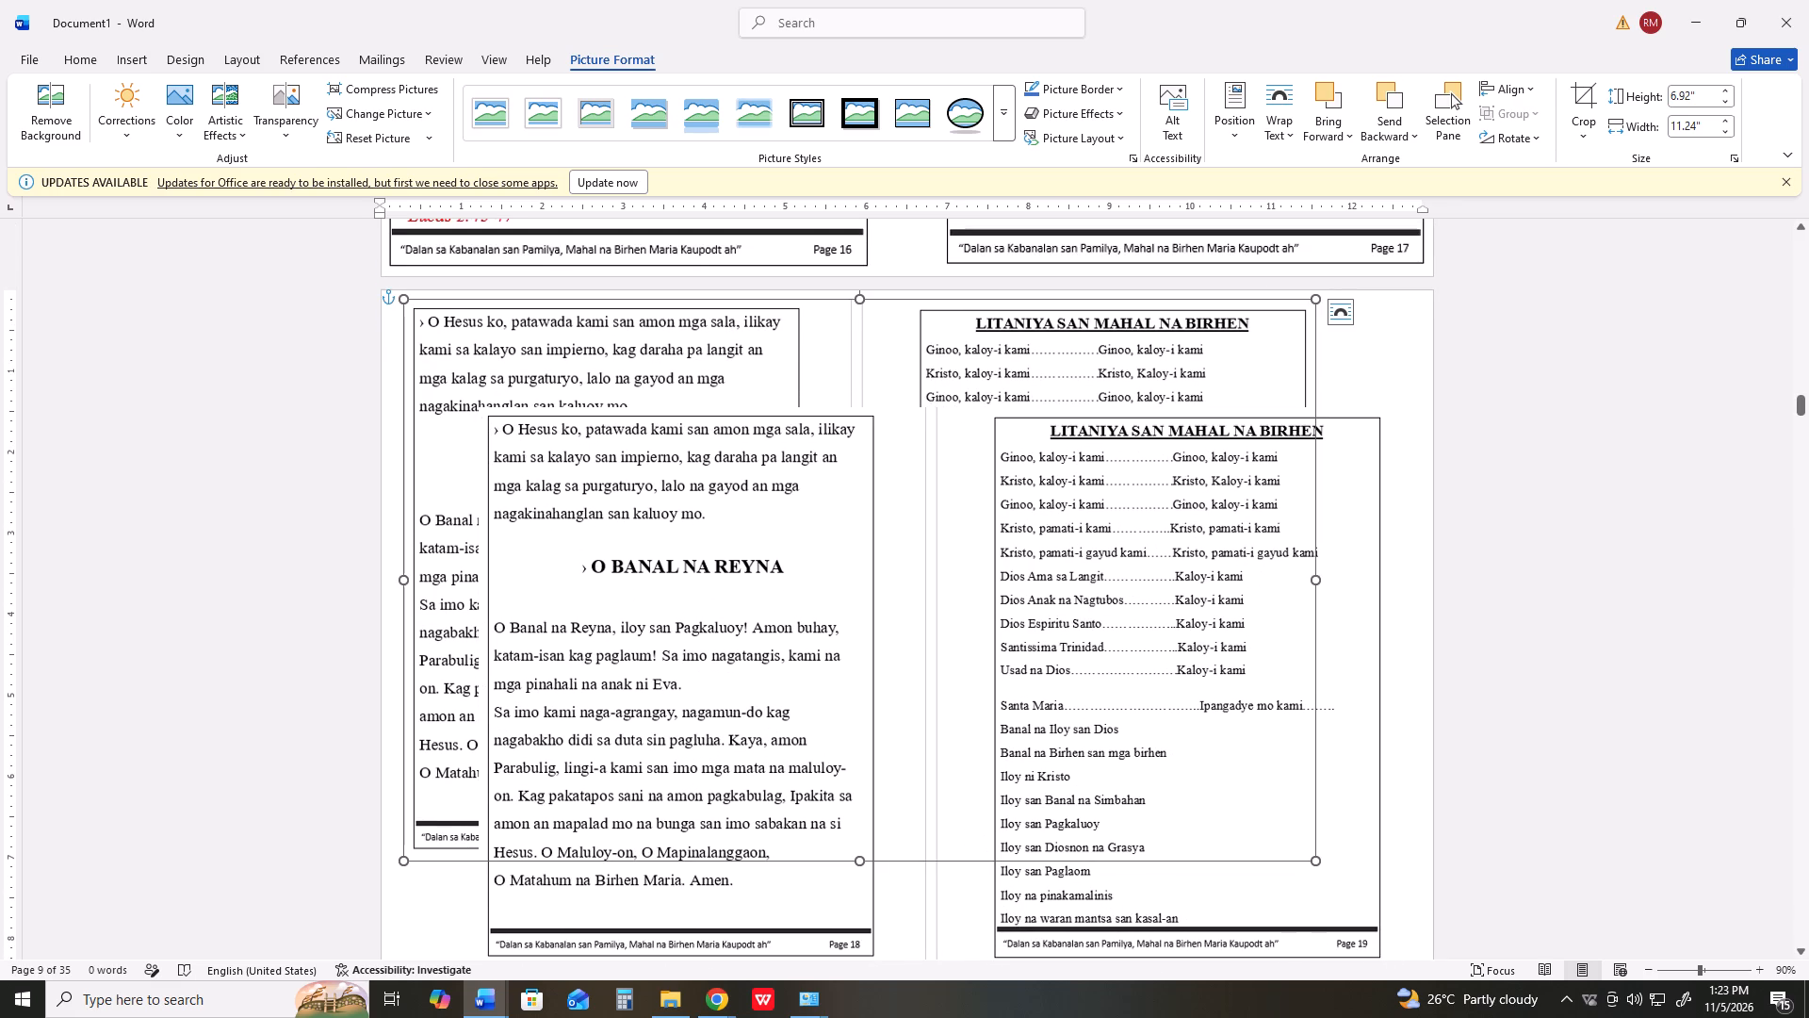
pyautogui.rightClick(766, 370)
pyautogui.click(827, 321)
pyautogui.moveTo(1312, 575); pyautogui.dragTo(1276, 574)
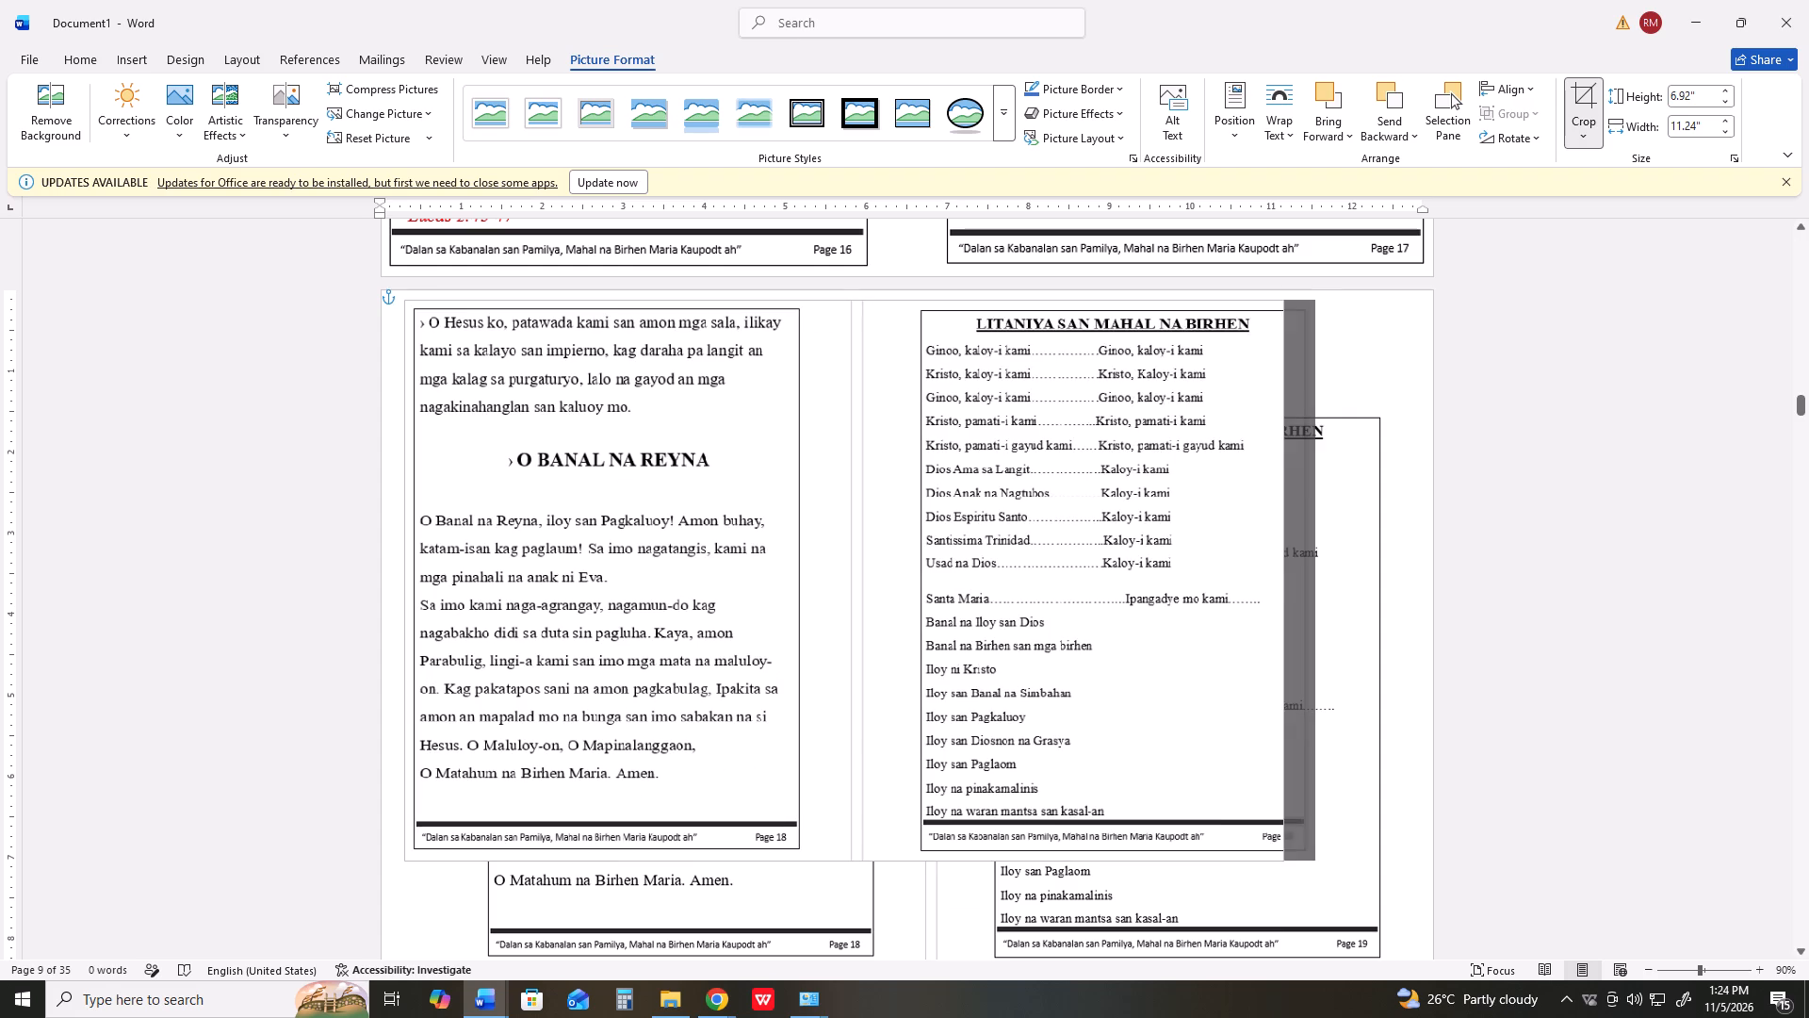
pyautogui.moveTo(1276, 574); pyautogui.dragTo(806, 555)
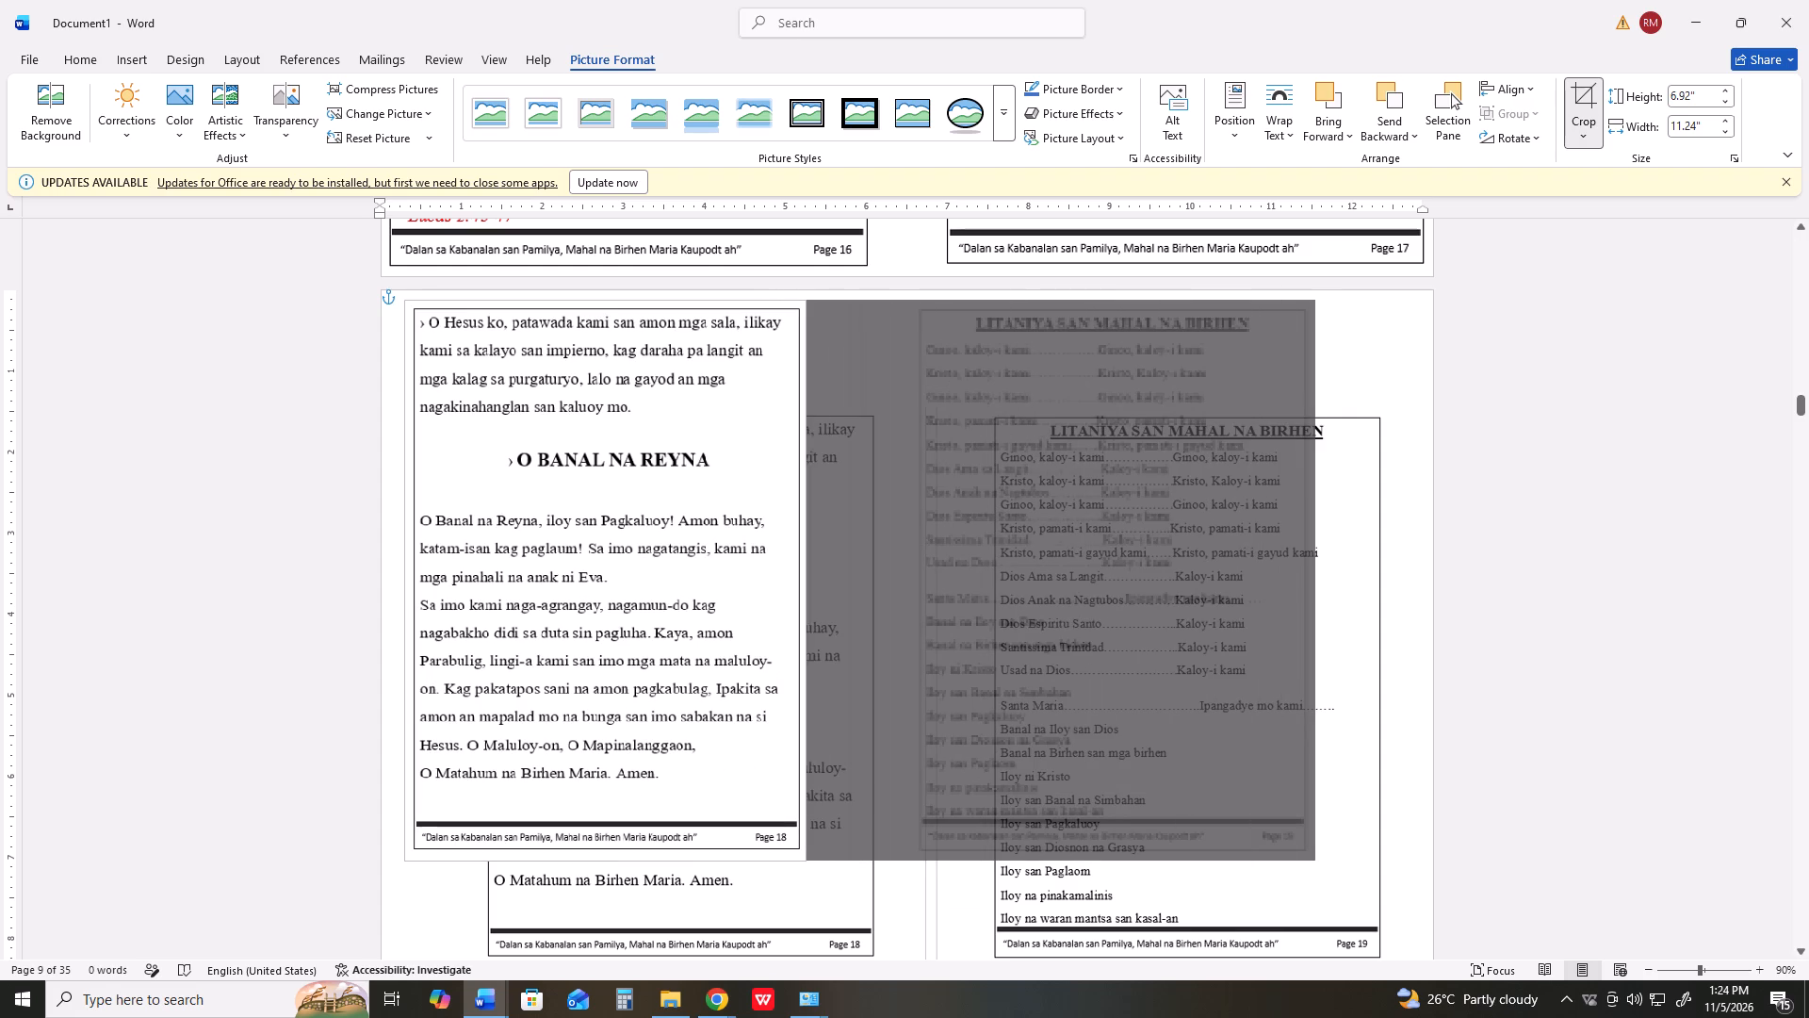
pyautogui.moveTo(806, 555); pyautogui.dragTo(802, 559)
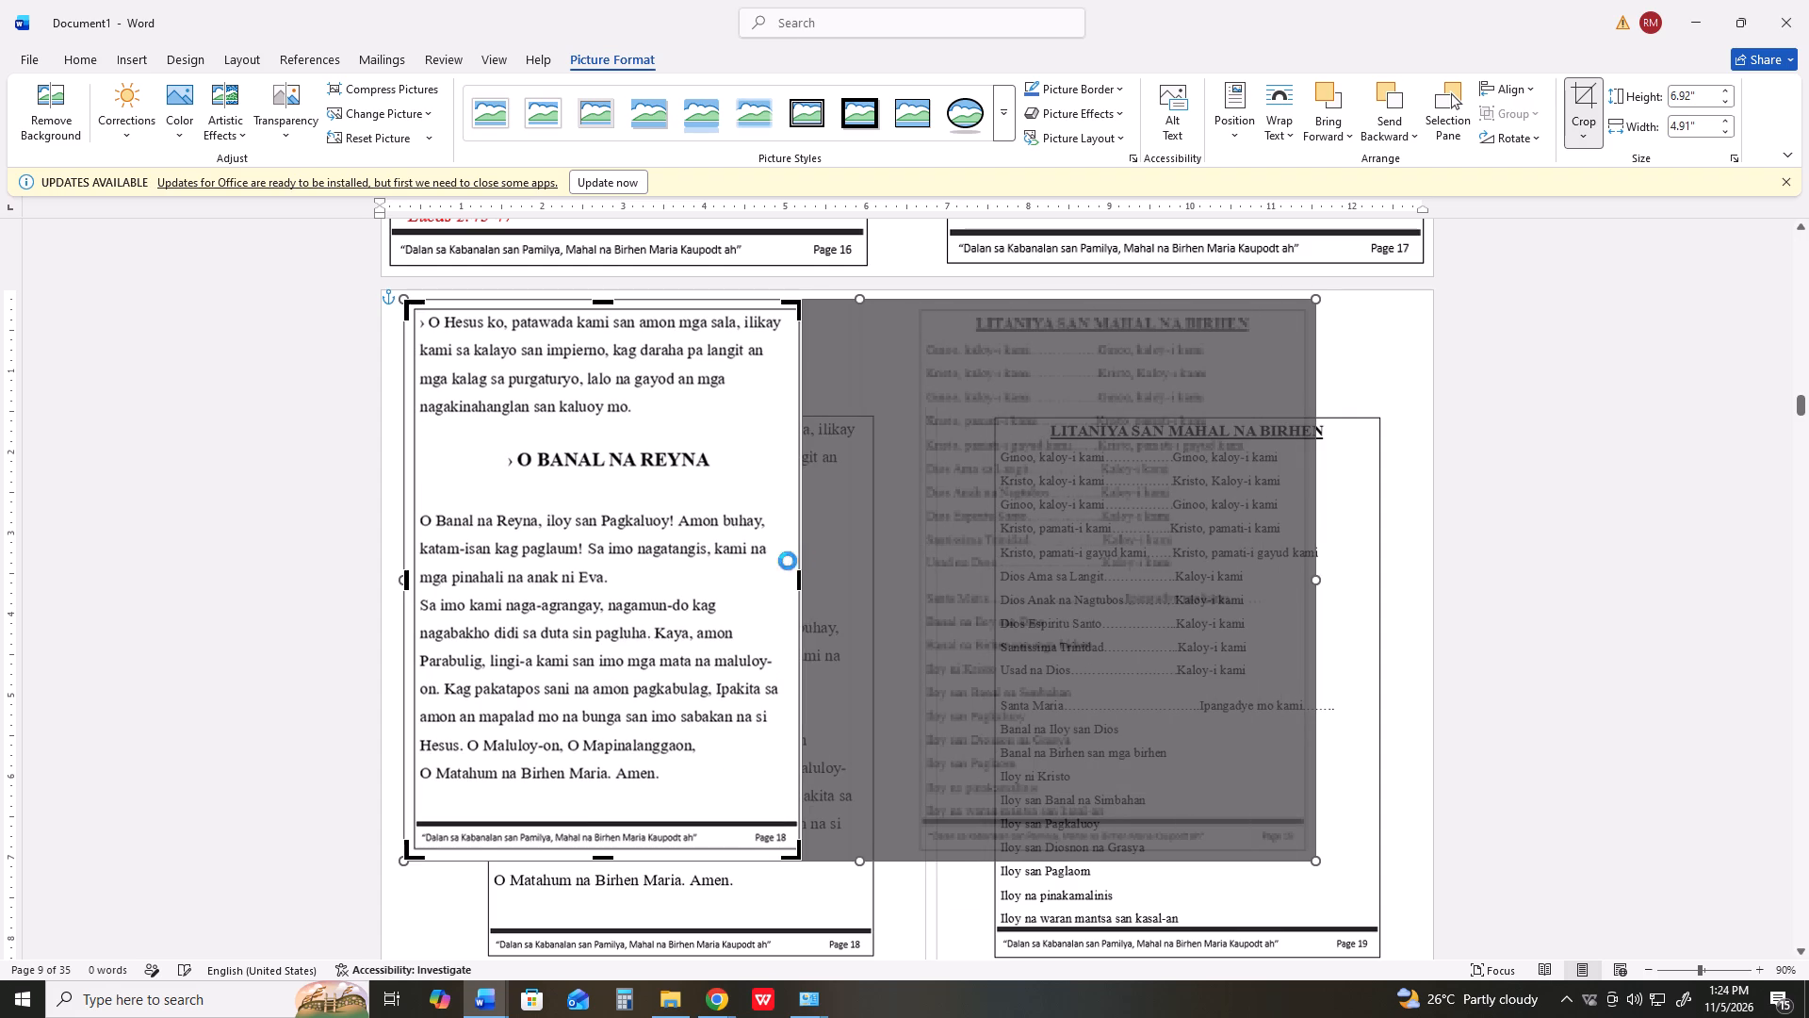
pyautogui.click(605, 858)
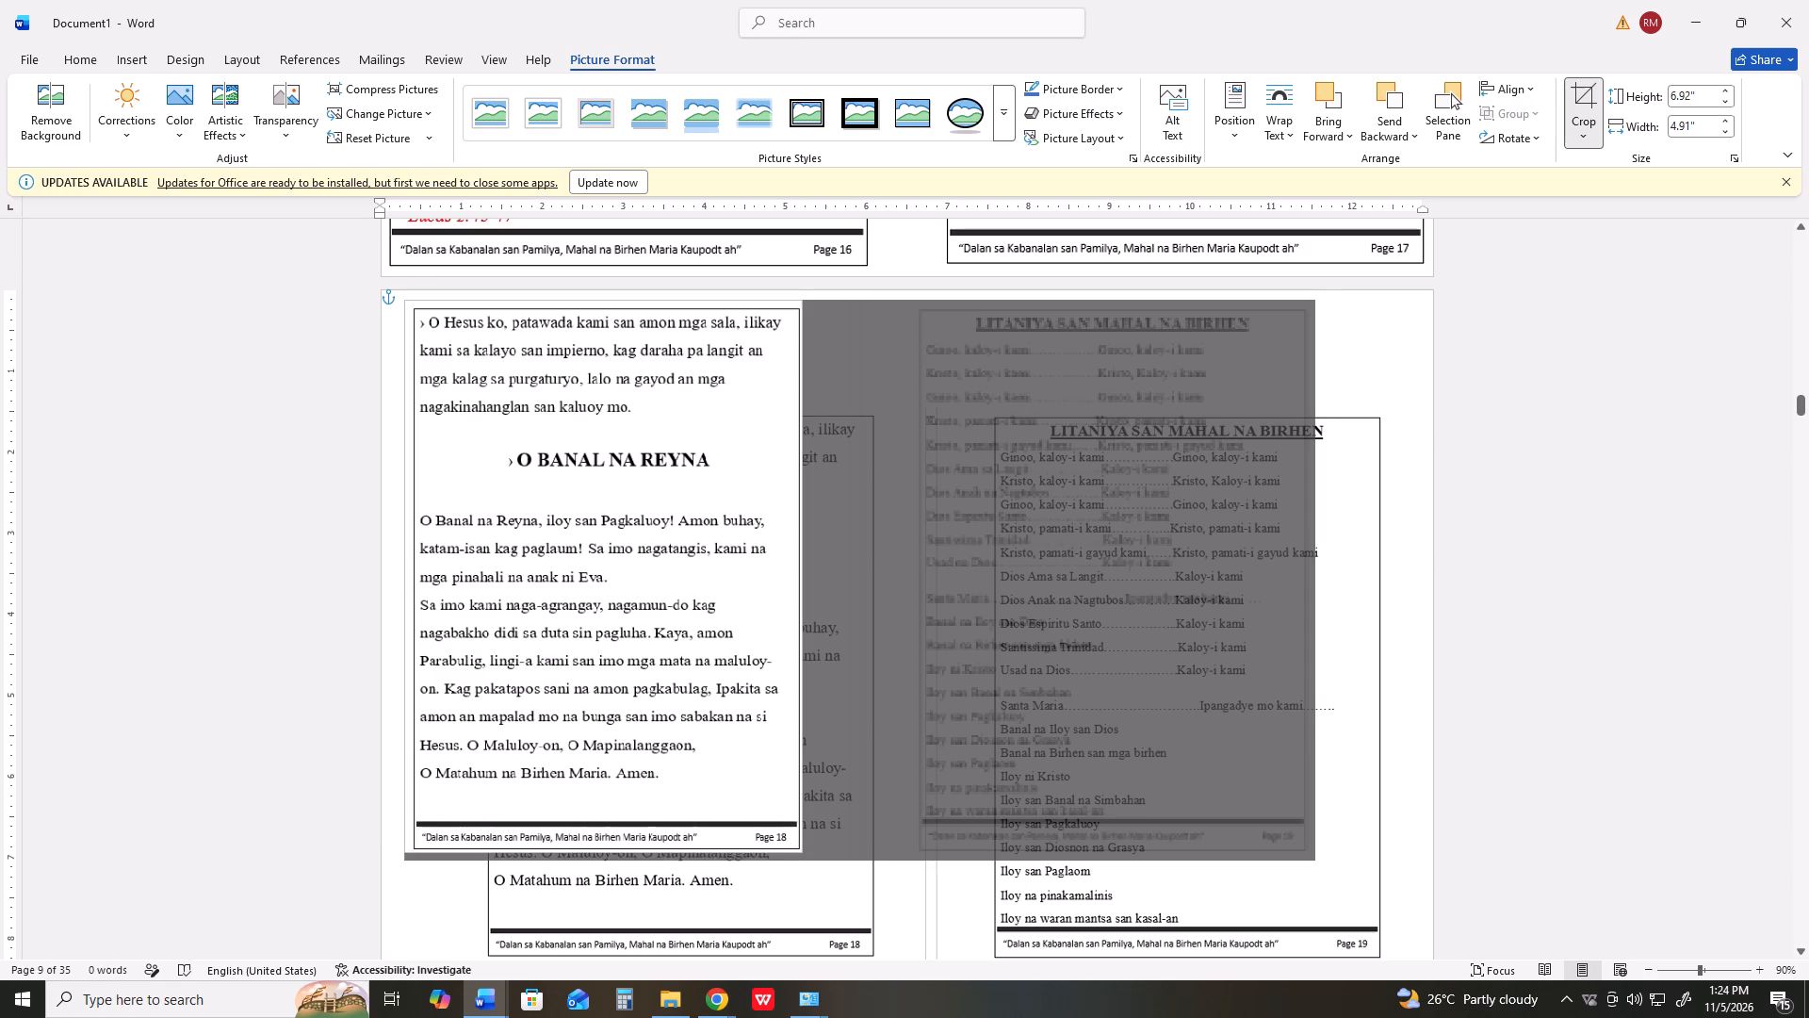
pyautogui.click(406, 573)
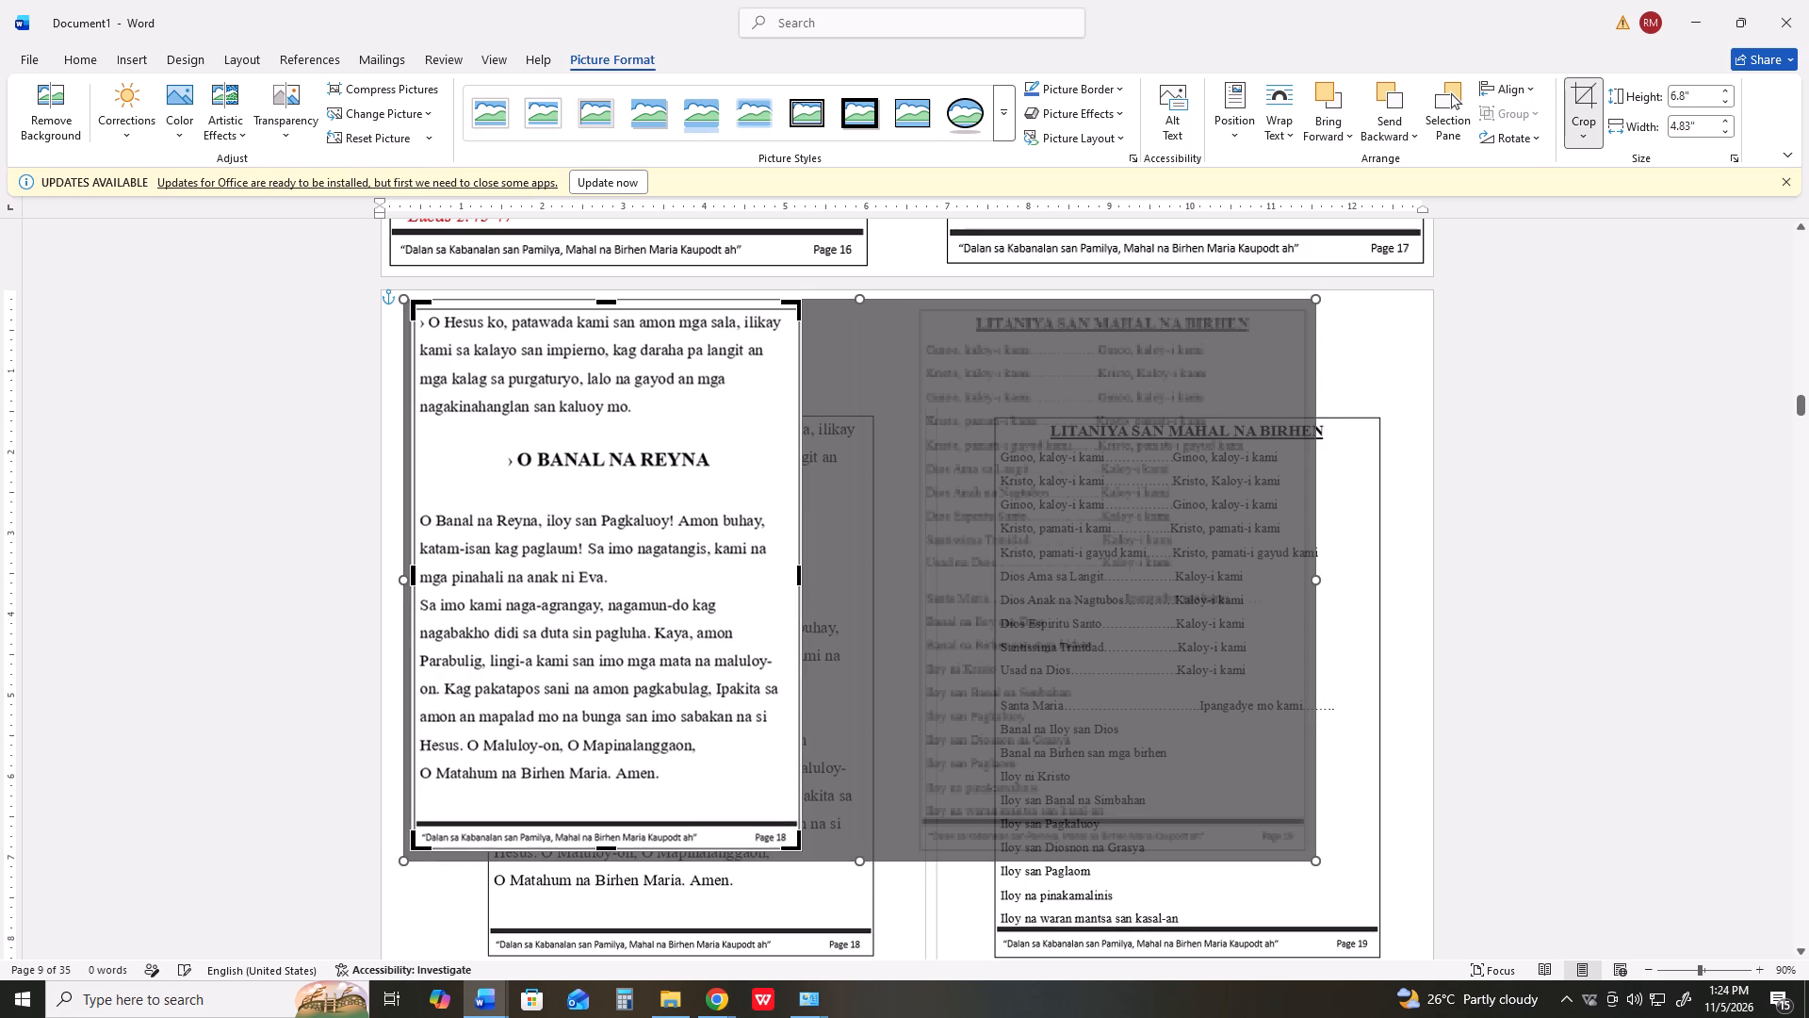
pyautogui.click(607, 301)
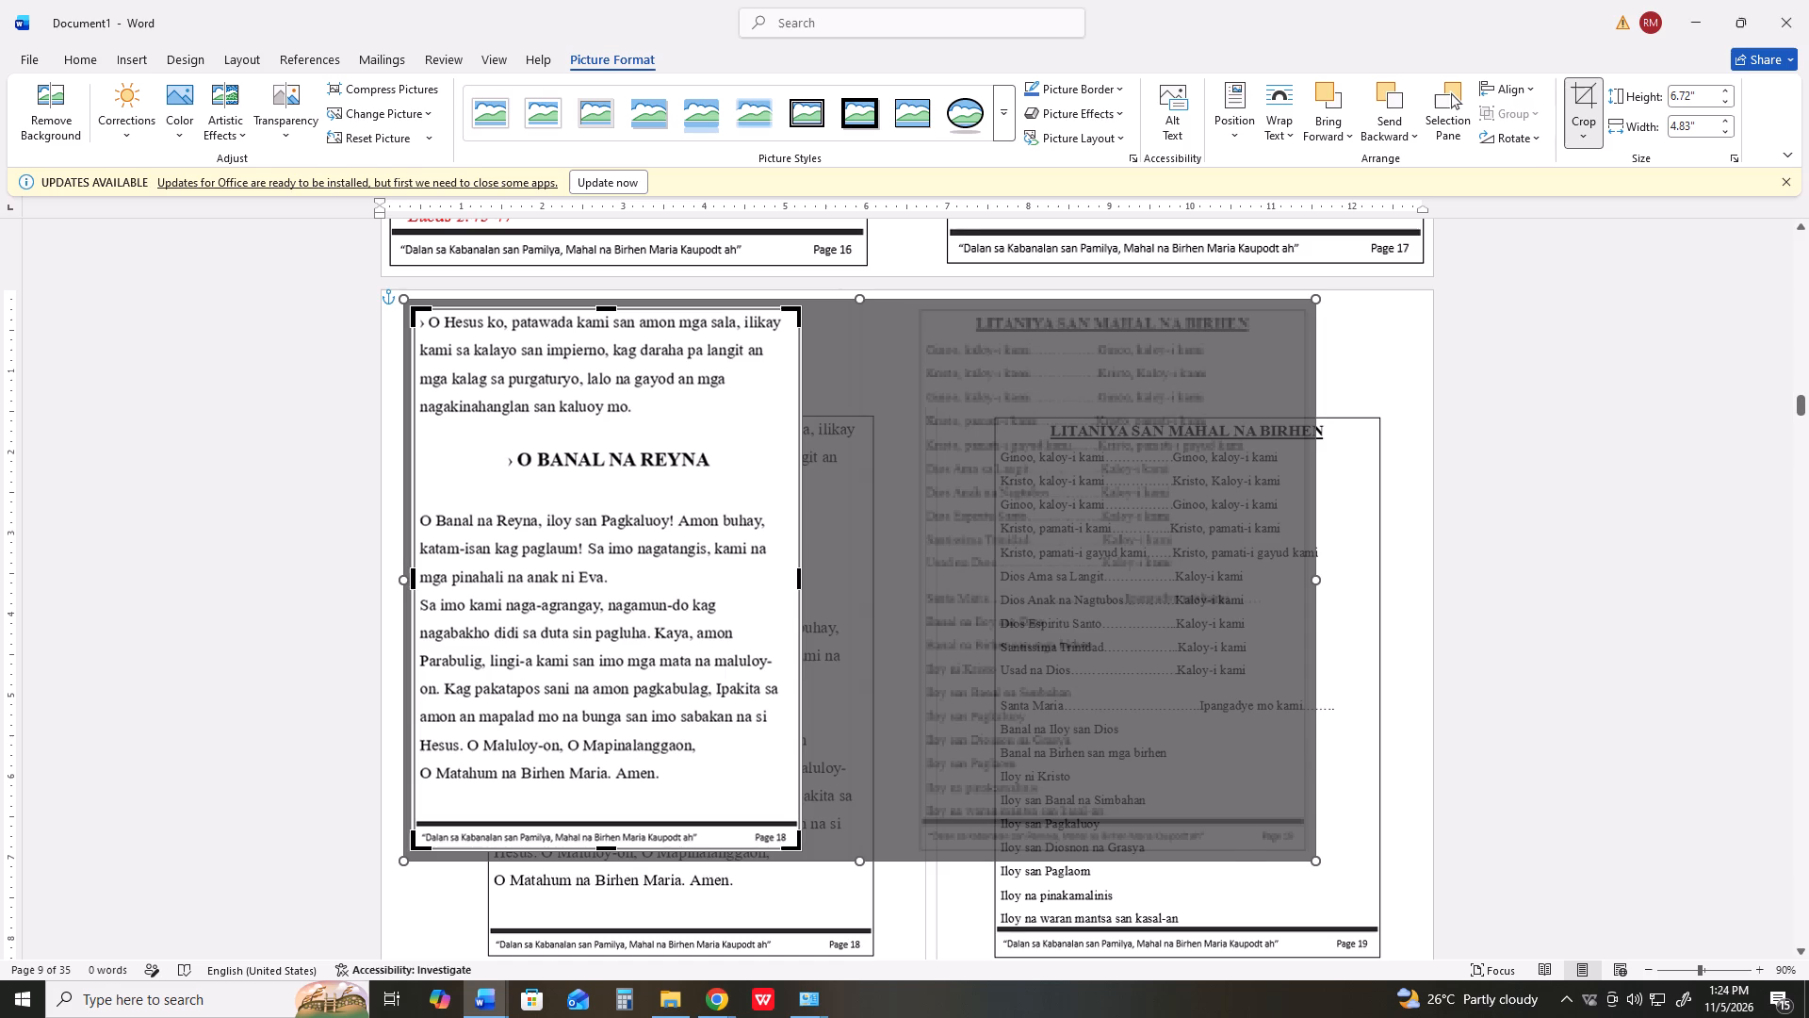
pyautogui.press('.')
pyautogui.press('Return')
# Move the uncropped spread copy up and slightly left toward the top of document page 9.
pyautogui.moveTo(993, 671); pyautogui.dragTo(975, 613)
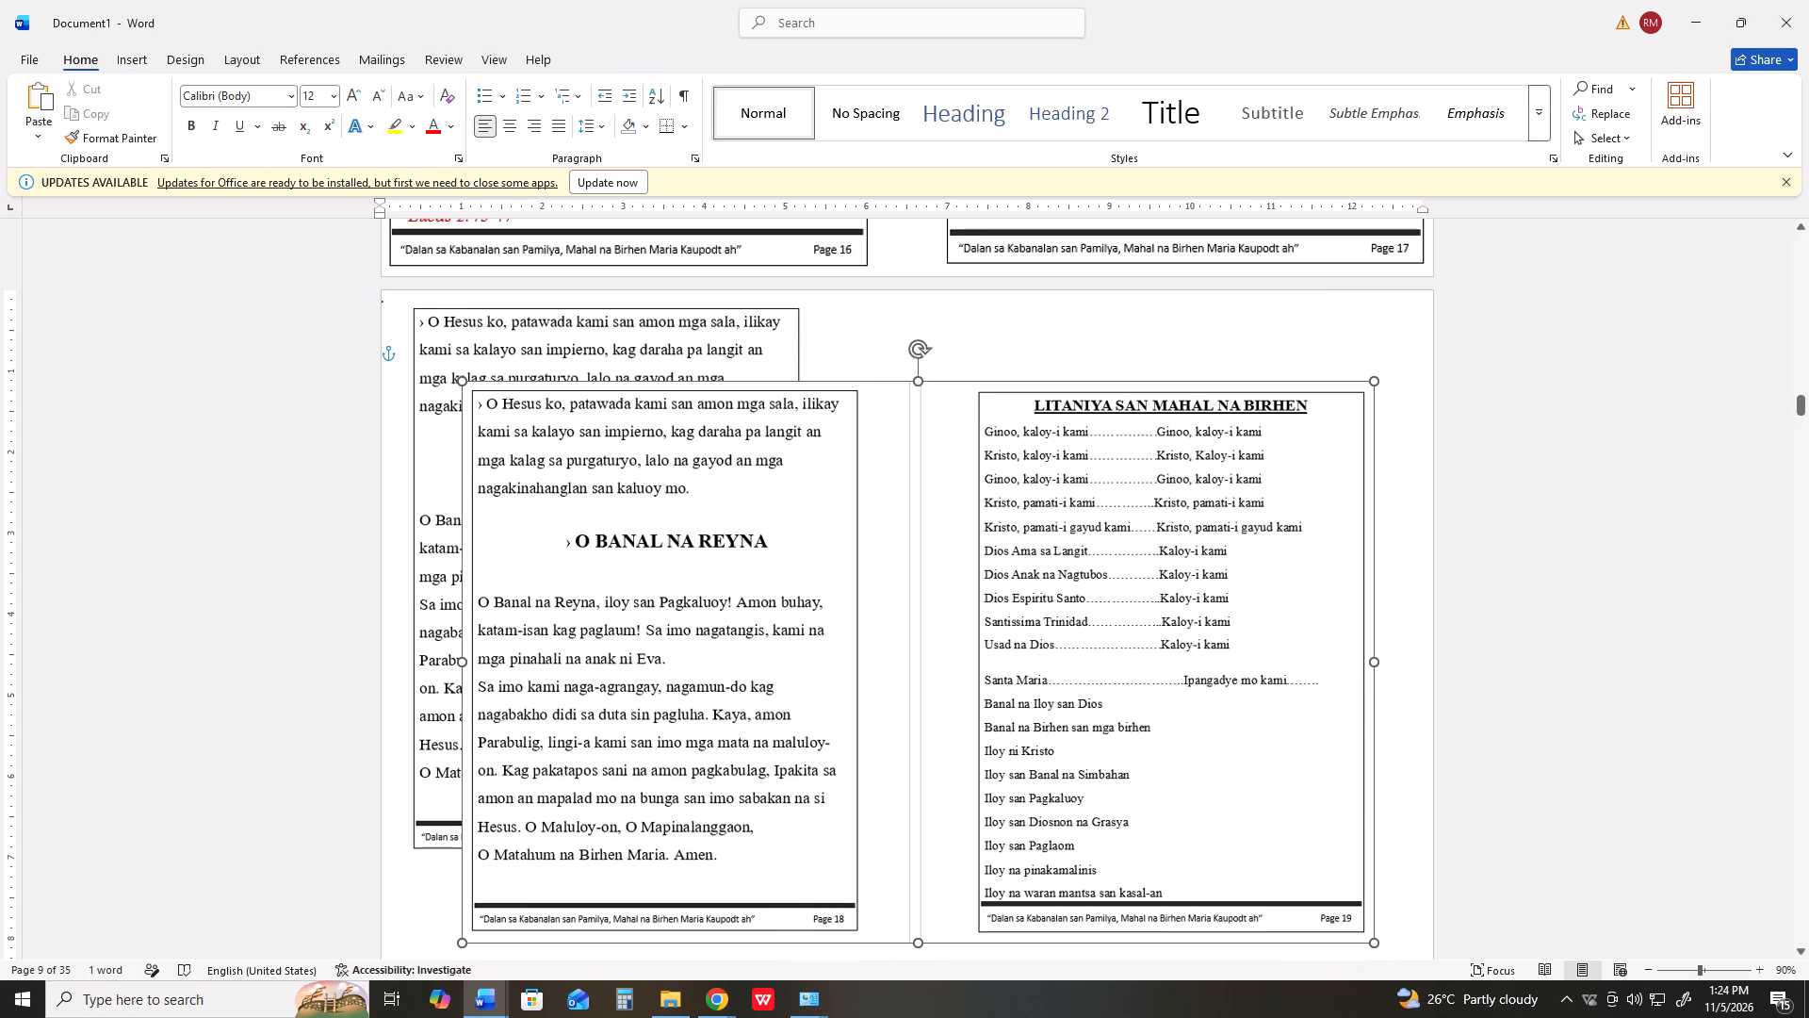
pyautogui.moveTo(975, 613); pyautogui.dragTo(969, 566)
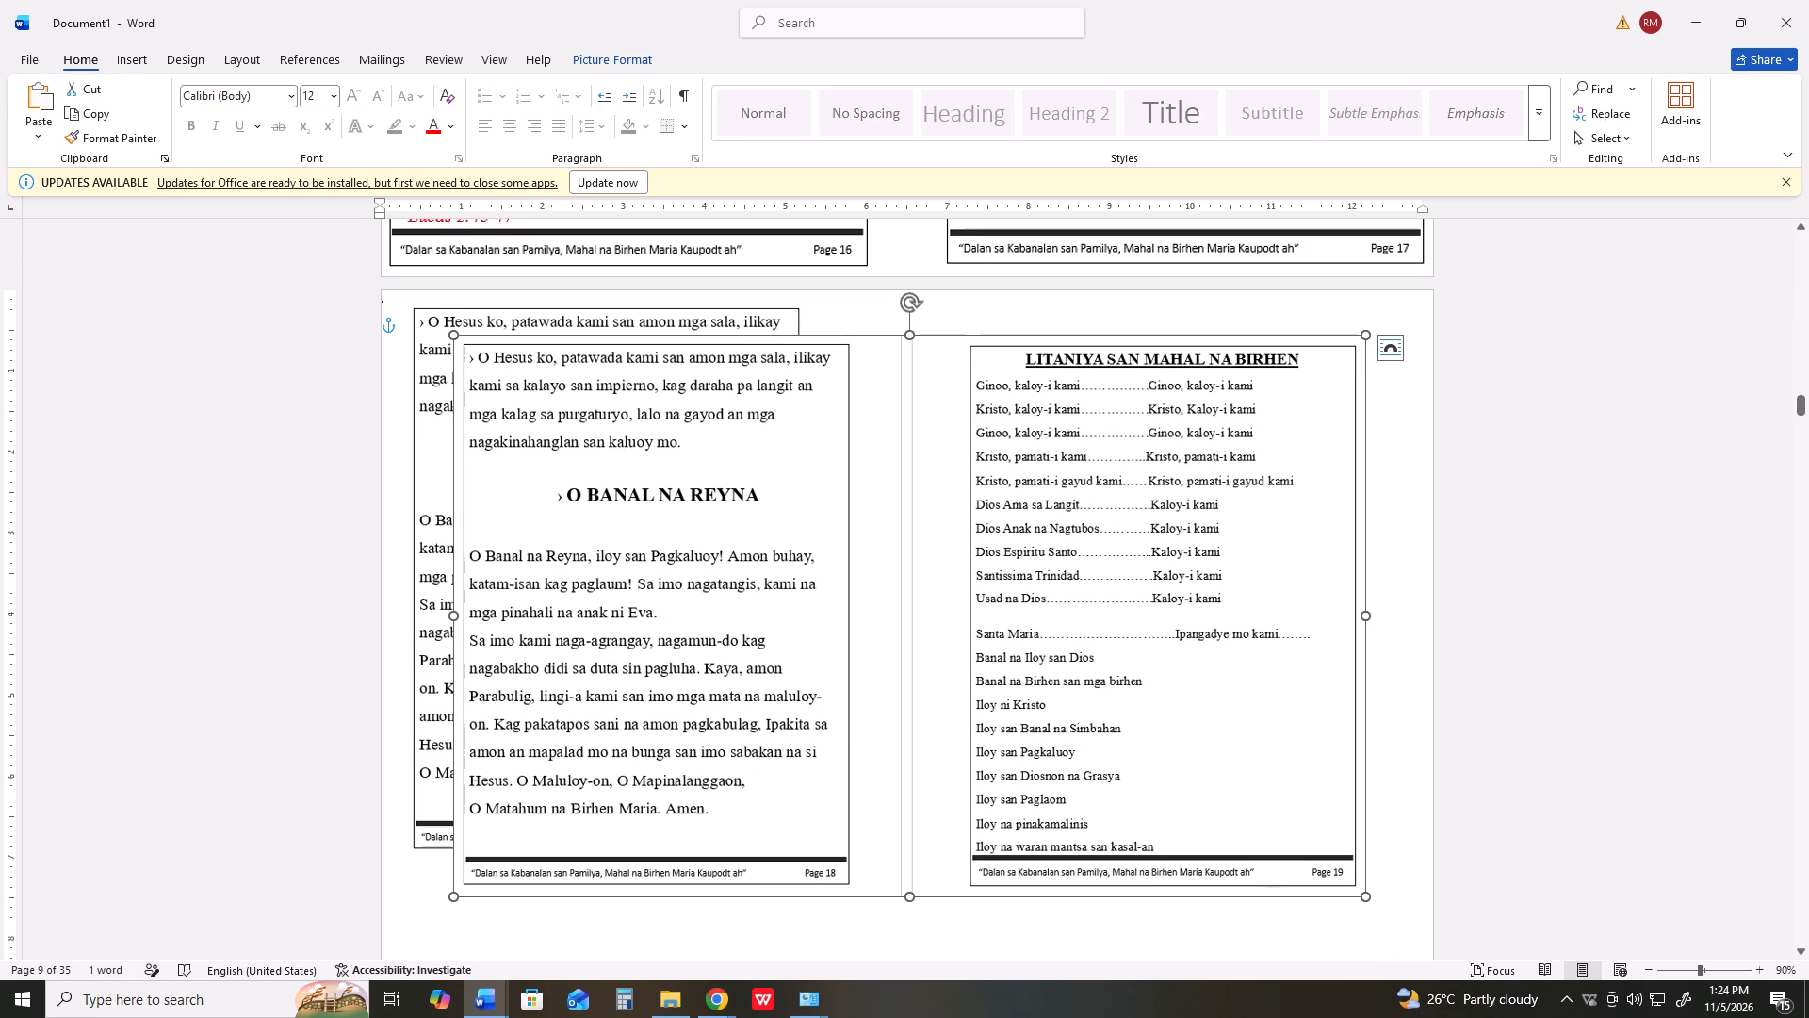
# Delete the stray period from the text at the top of document page 9.
pyautogui.click(906, 582)
pyautogui.click(390, 305)
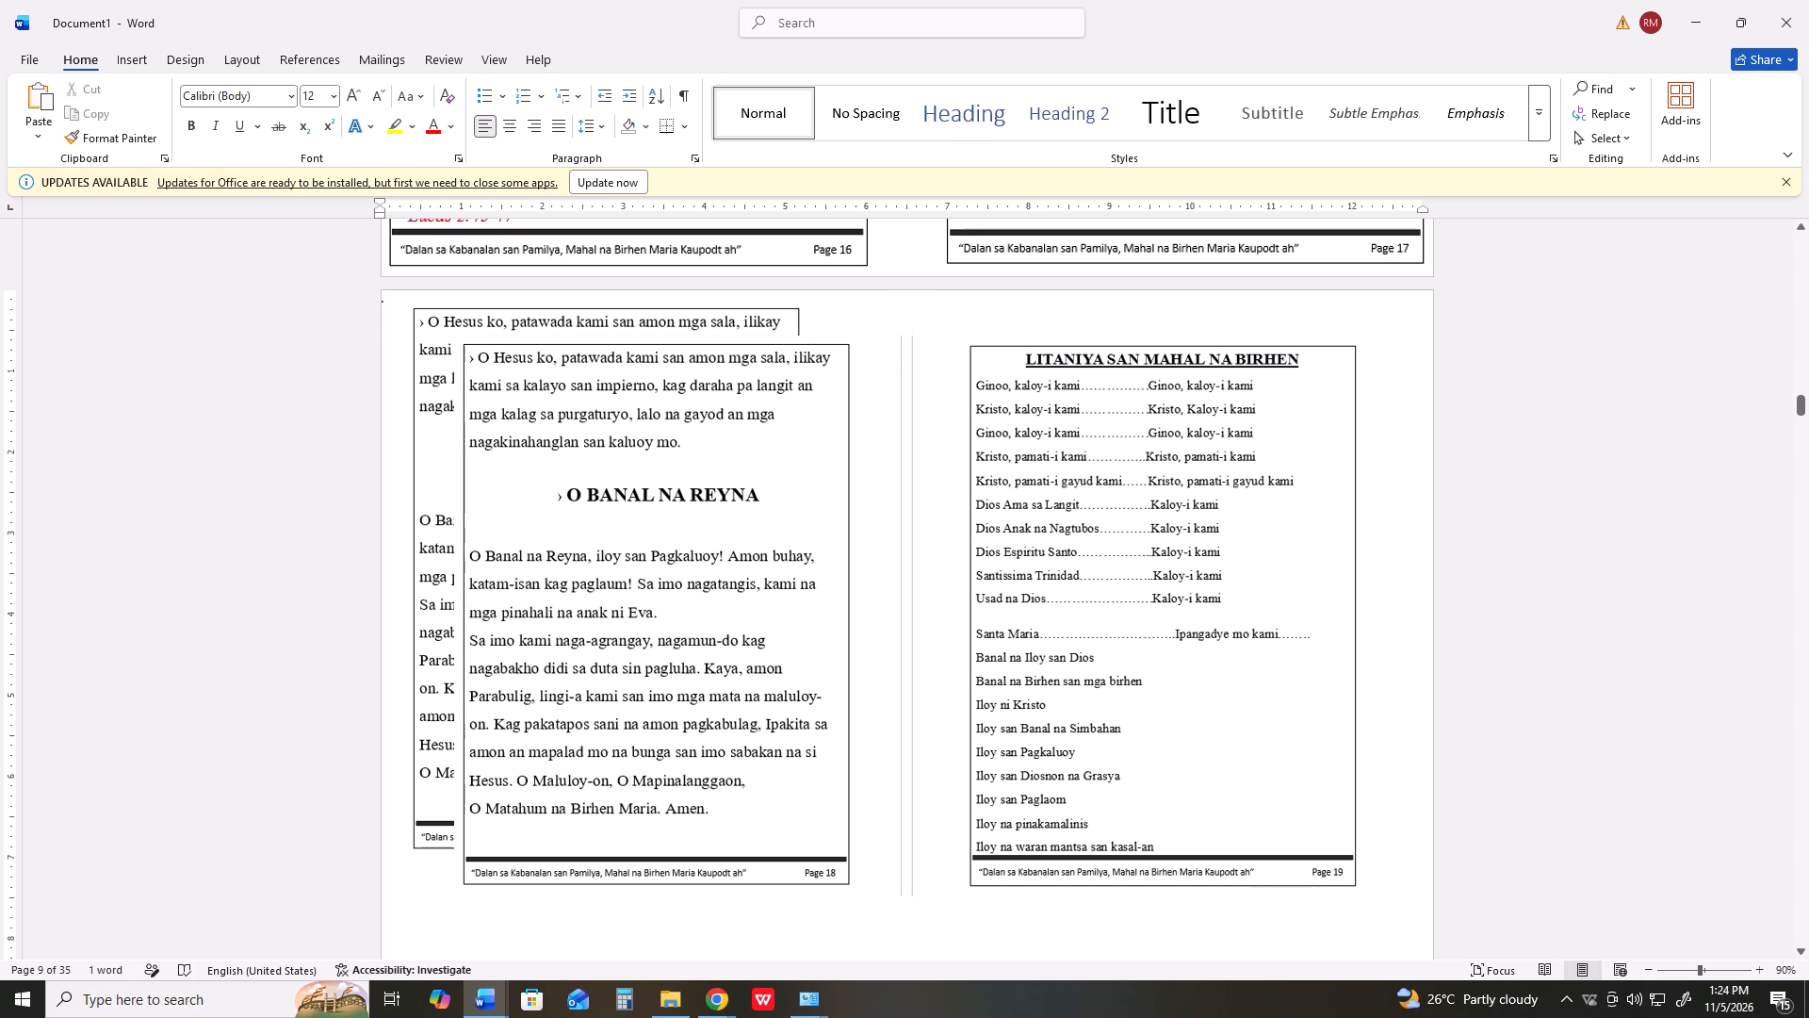
pyautogui.press('BackSpace')
# Crop the spread copy closely around the page 19 frame, trimming away page 18 and the outer margins.
pyautogui.click(980, 559)
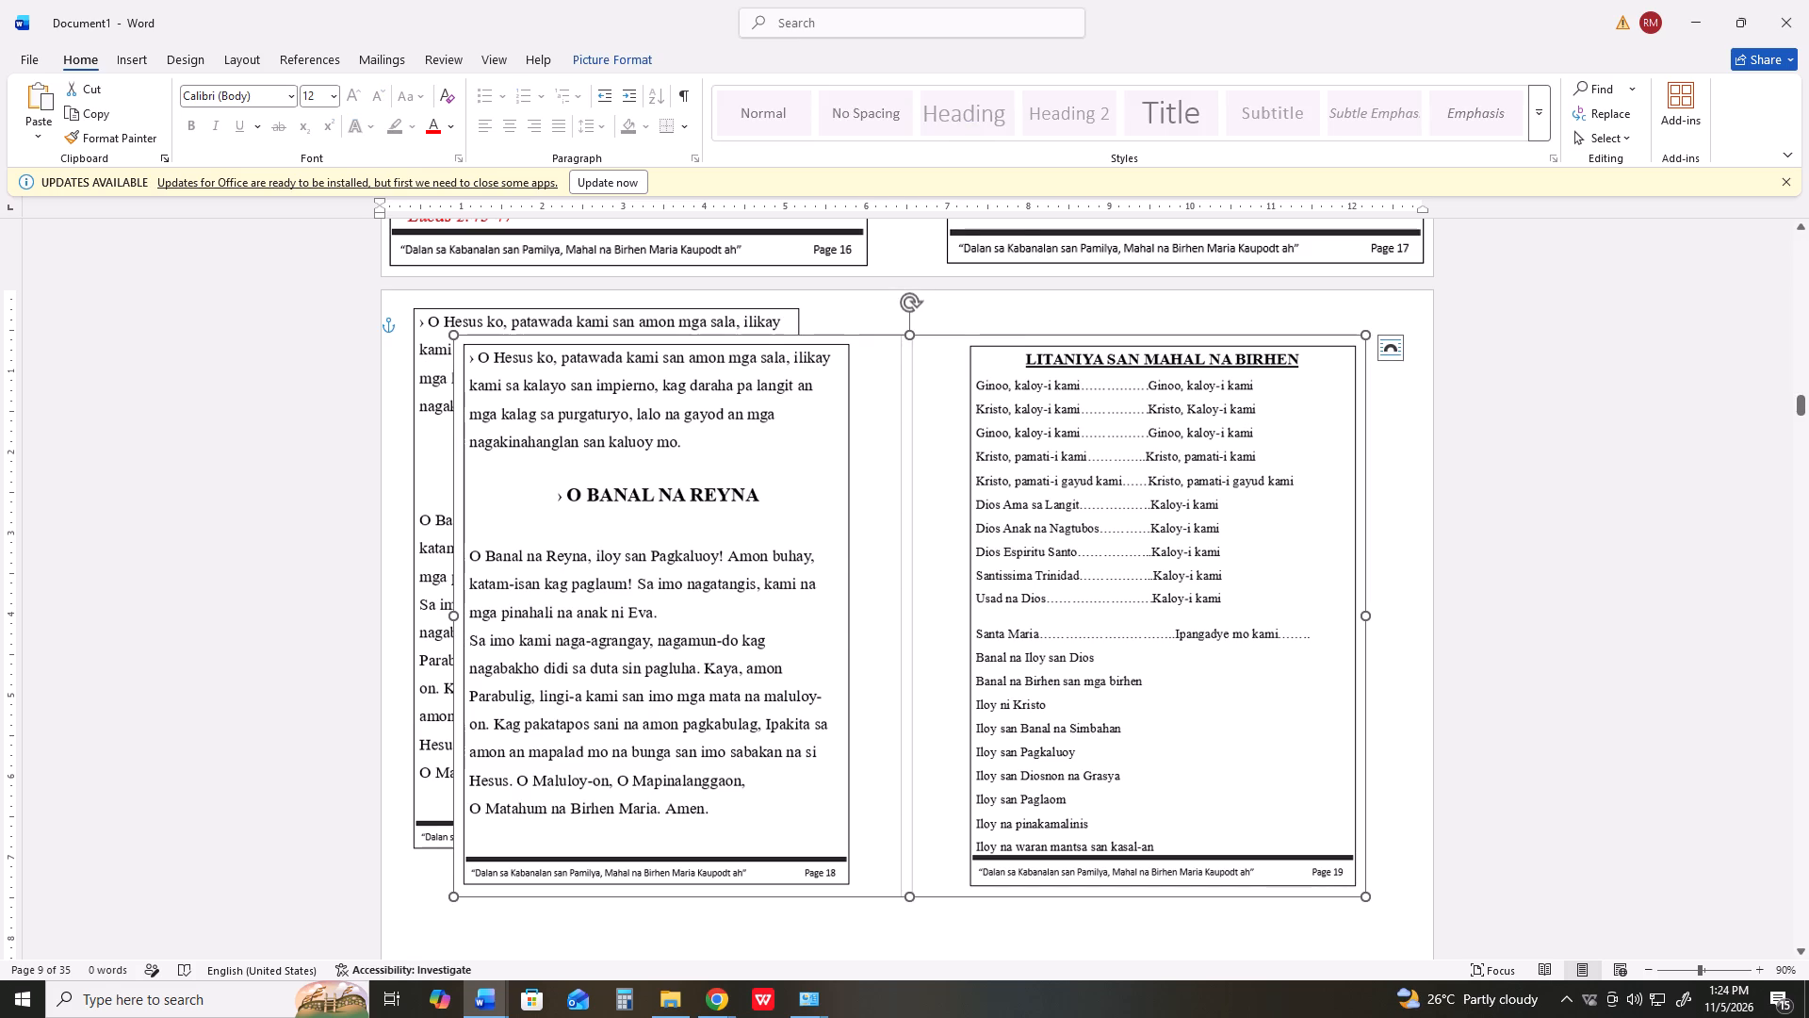
pyautogui.rightClick(814, 559)
pyautogui.rightClick(814, 559)
pyautogui.click(878, 585)
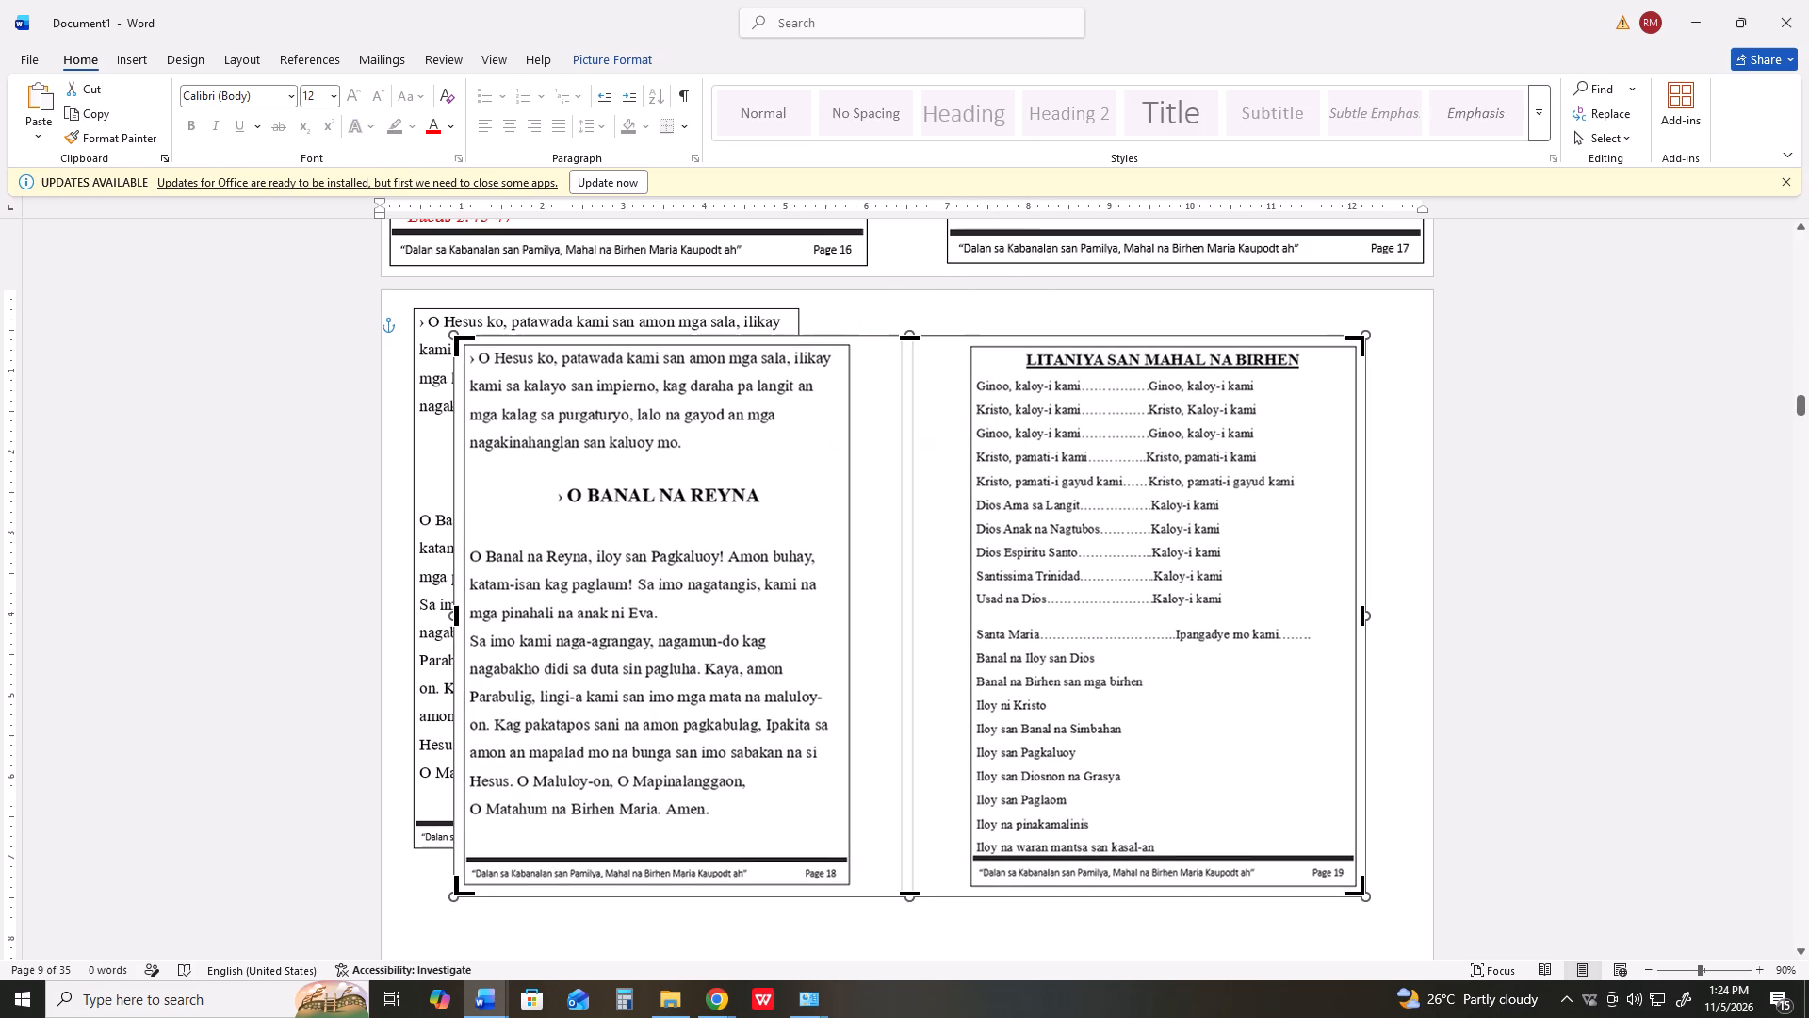
pyautogui.moveTo(457, 616); pyautogui.dragTo(693, 626)
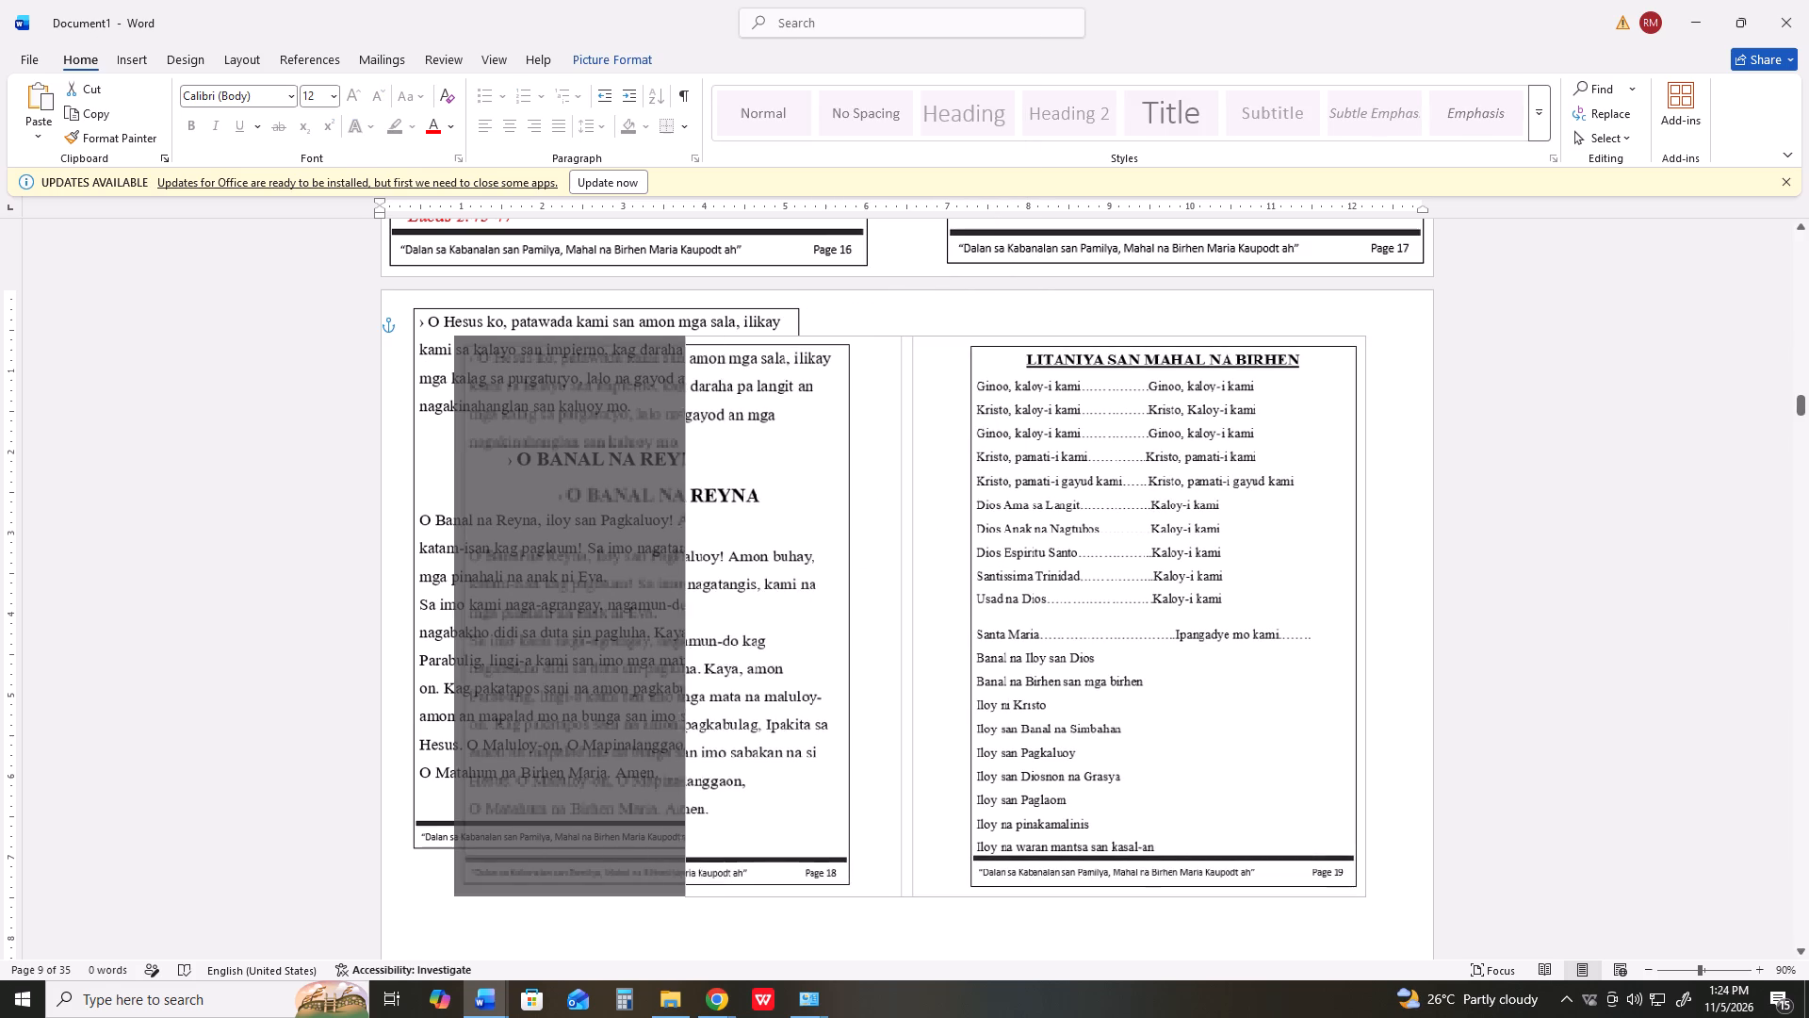
pyautogui.moveTo(693, 626); pyautogui.dragTo(970, 640)
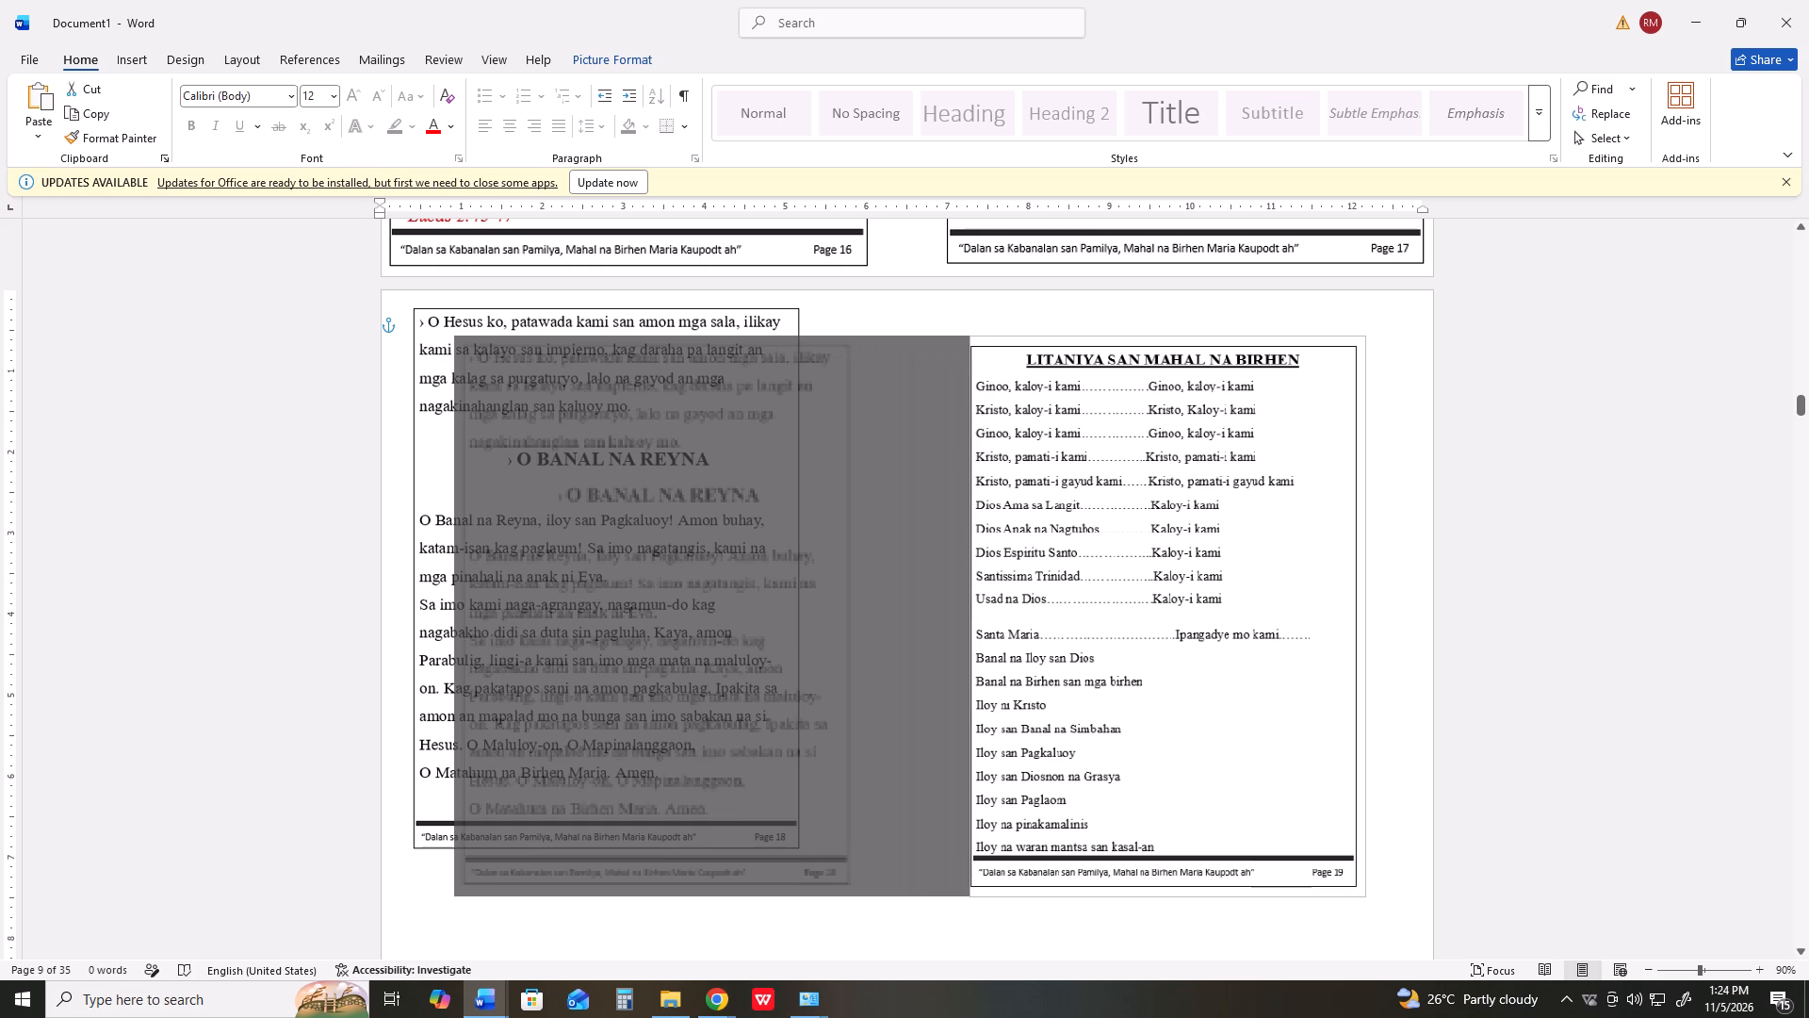
pyautogui.moveTo(970, 640); pyautogui.dragTo(969, 641)
pyautogui.click(1364, 616)
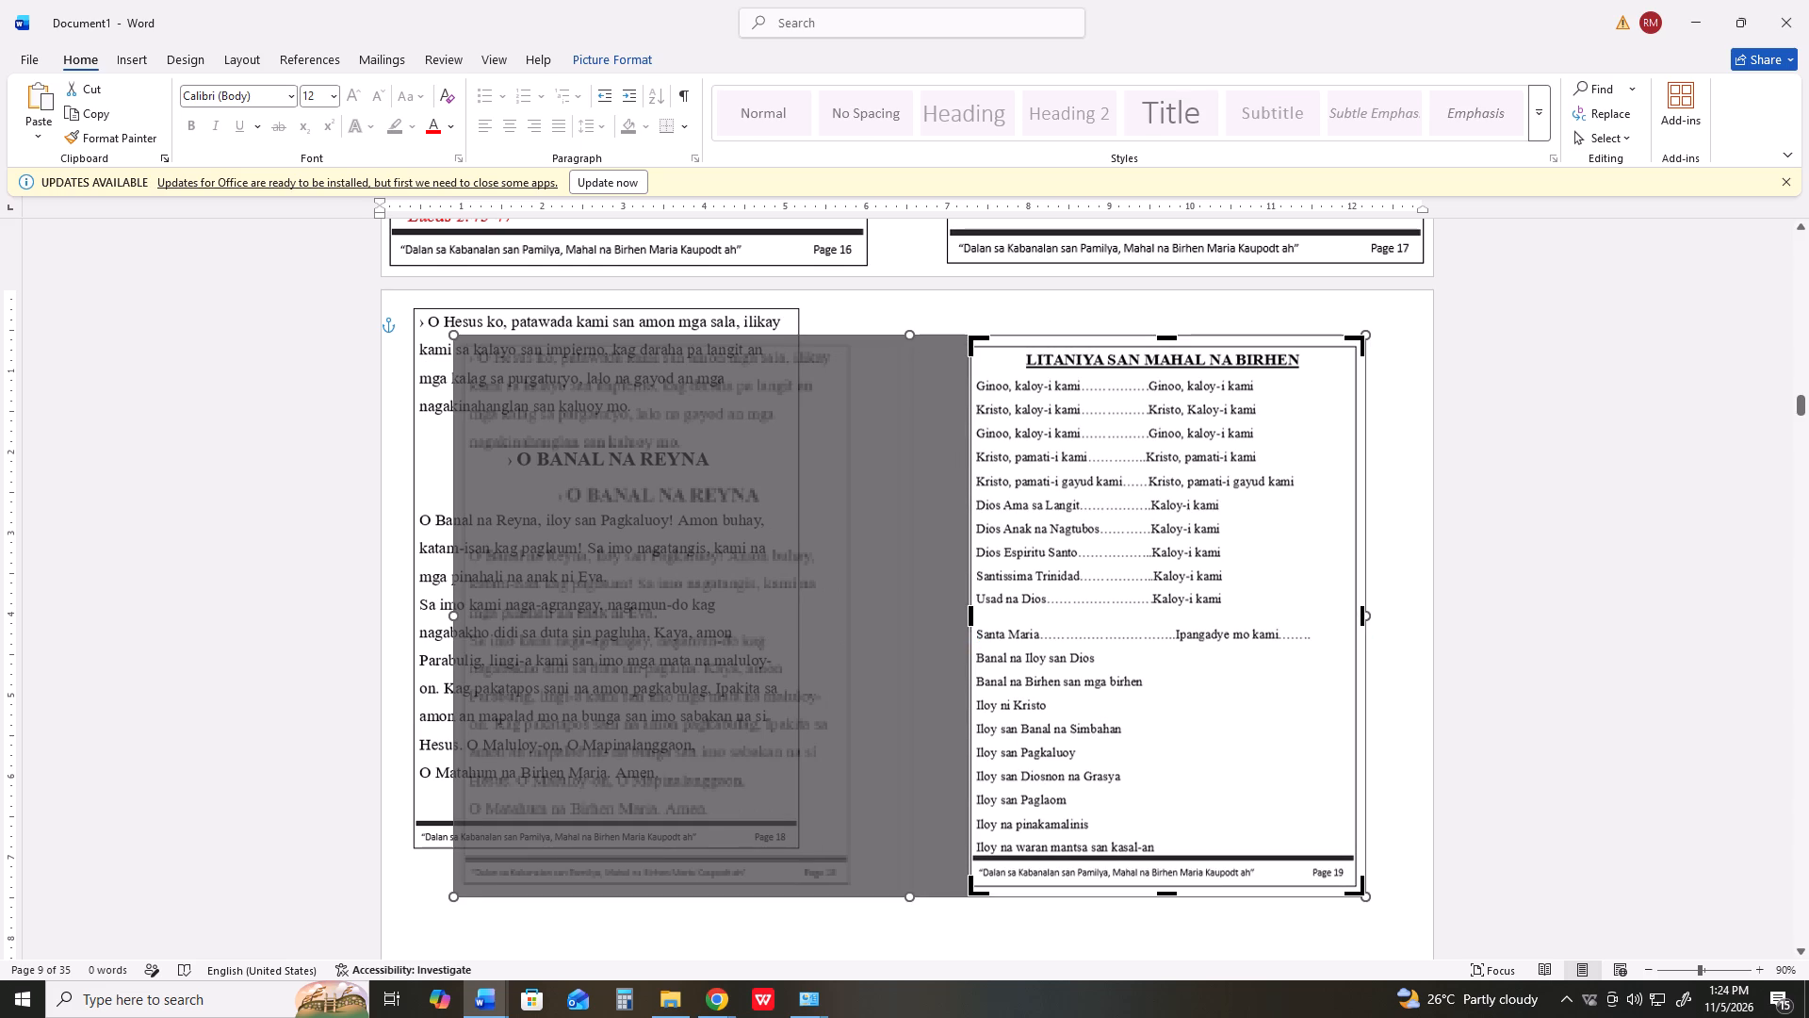
pyautogui.click(1161, 892)
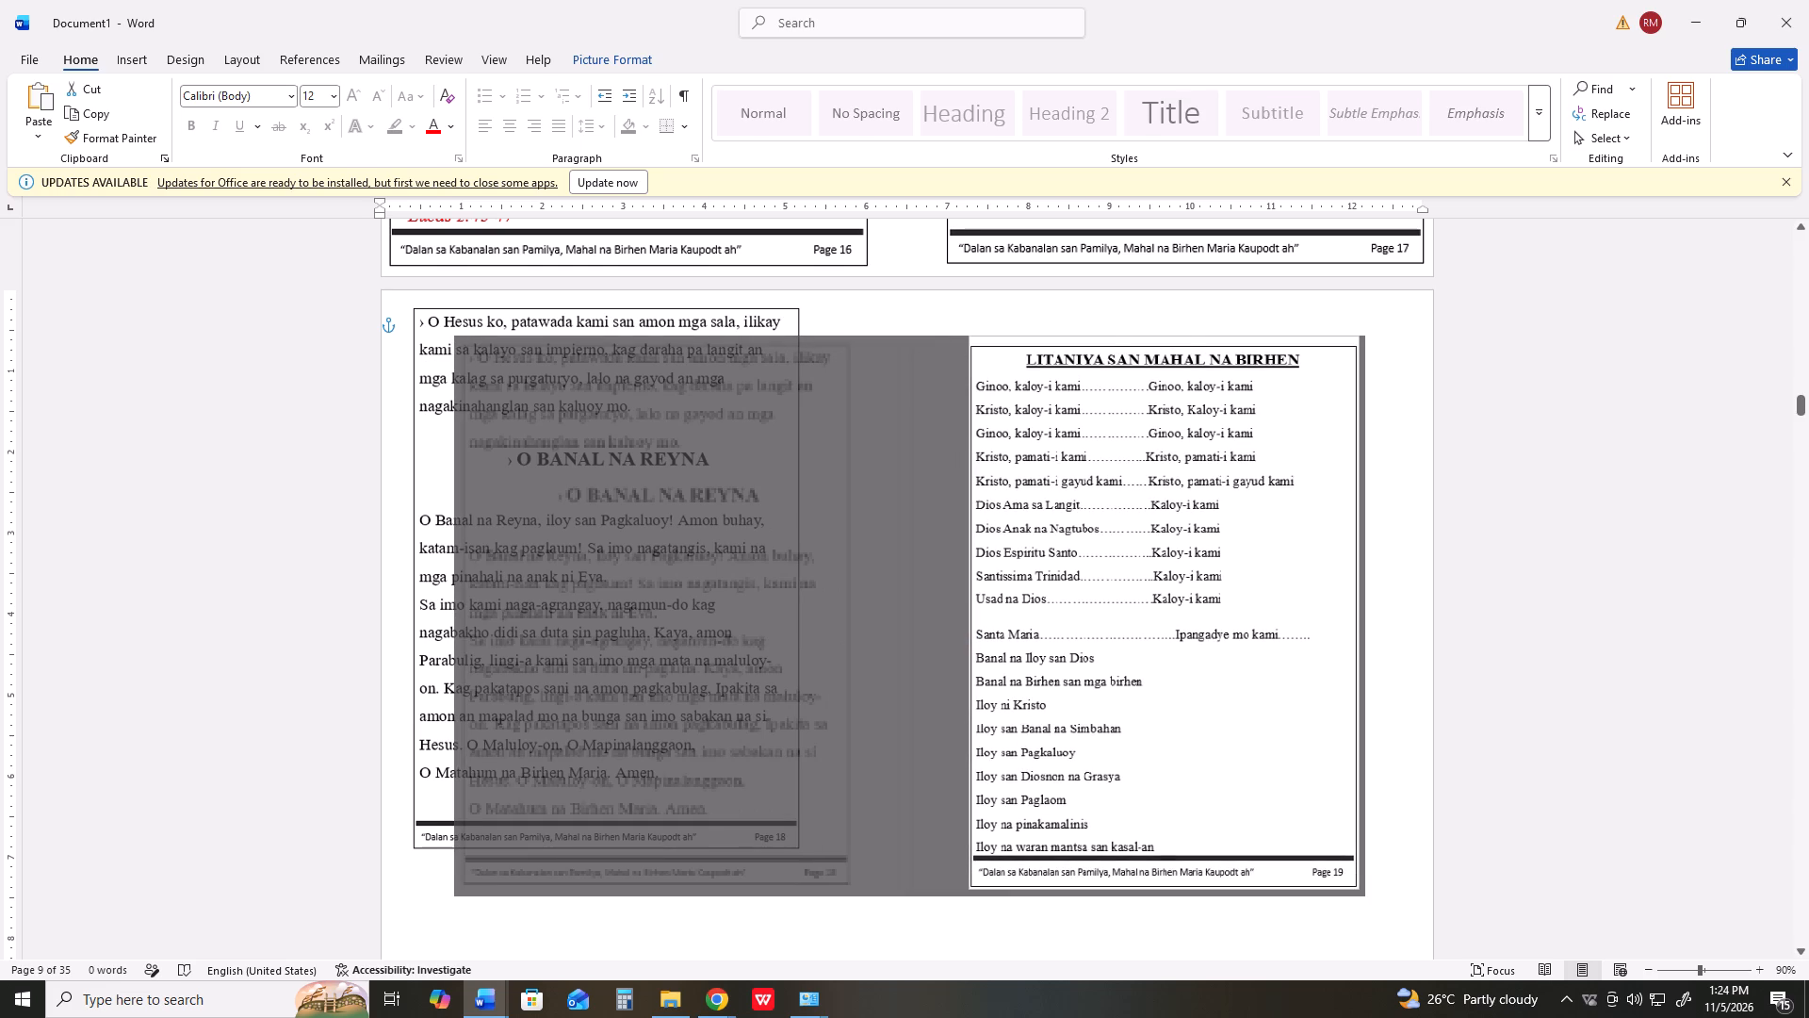
pyautogui.click(1163, 337)
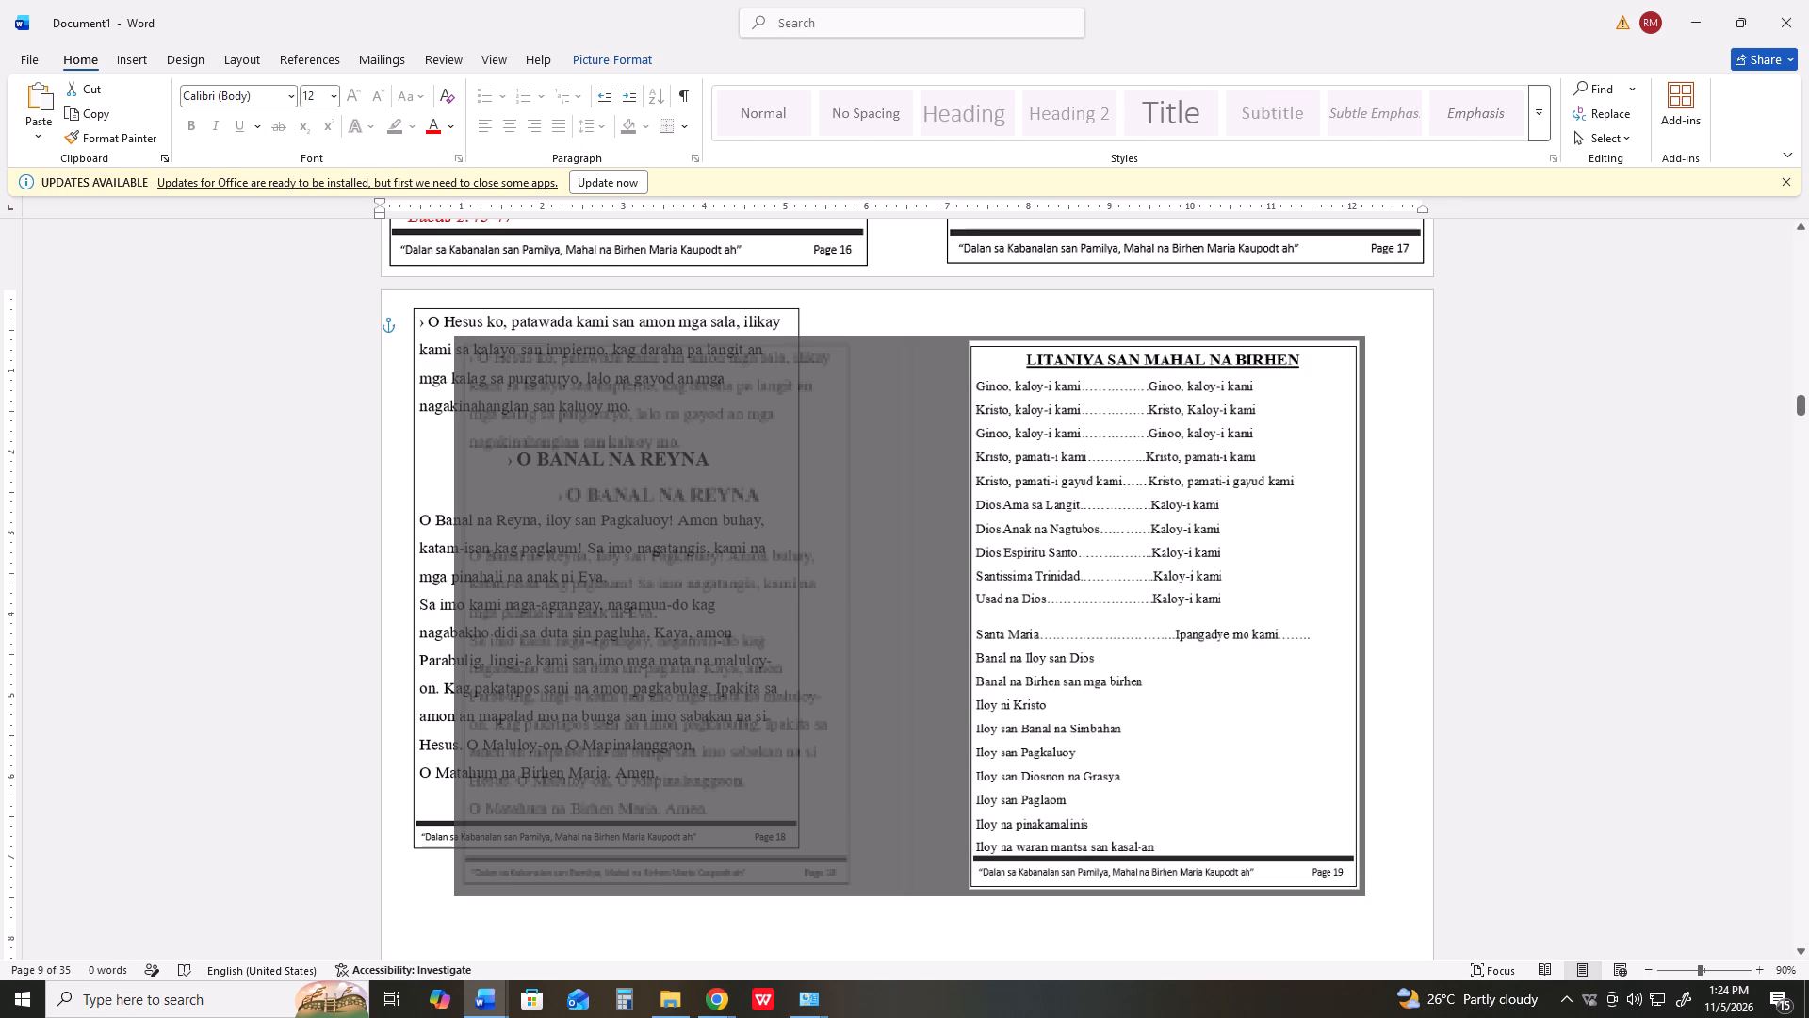
pyautogui.click(1109, 312)
# Move the page 19 picture to the right side of document page 9, level with the page 18 picture.
pyautogui.moveTo(1135, 501); pyautogui.dragTo(1182, 465)
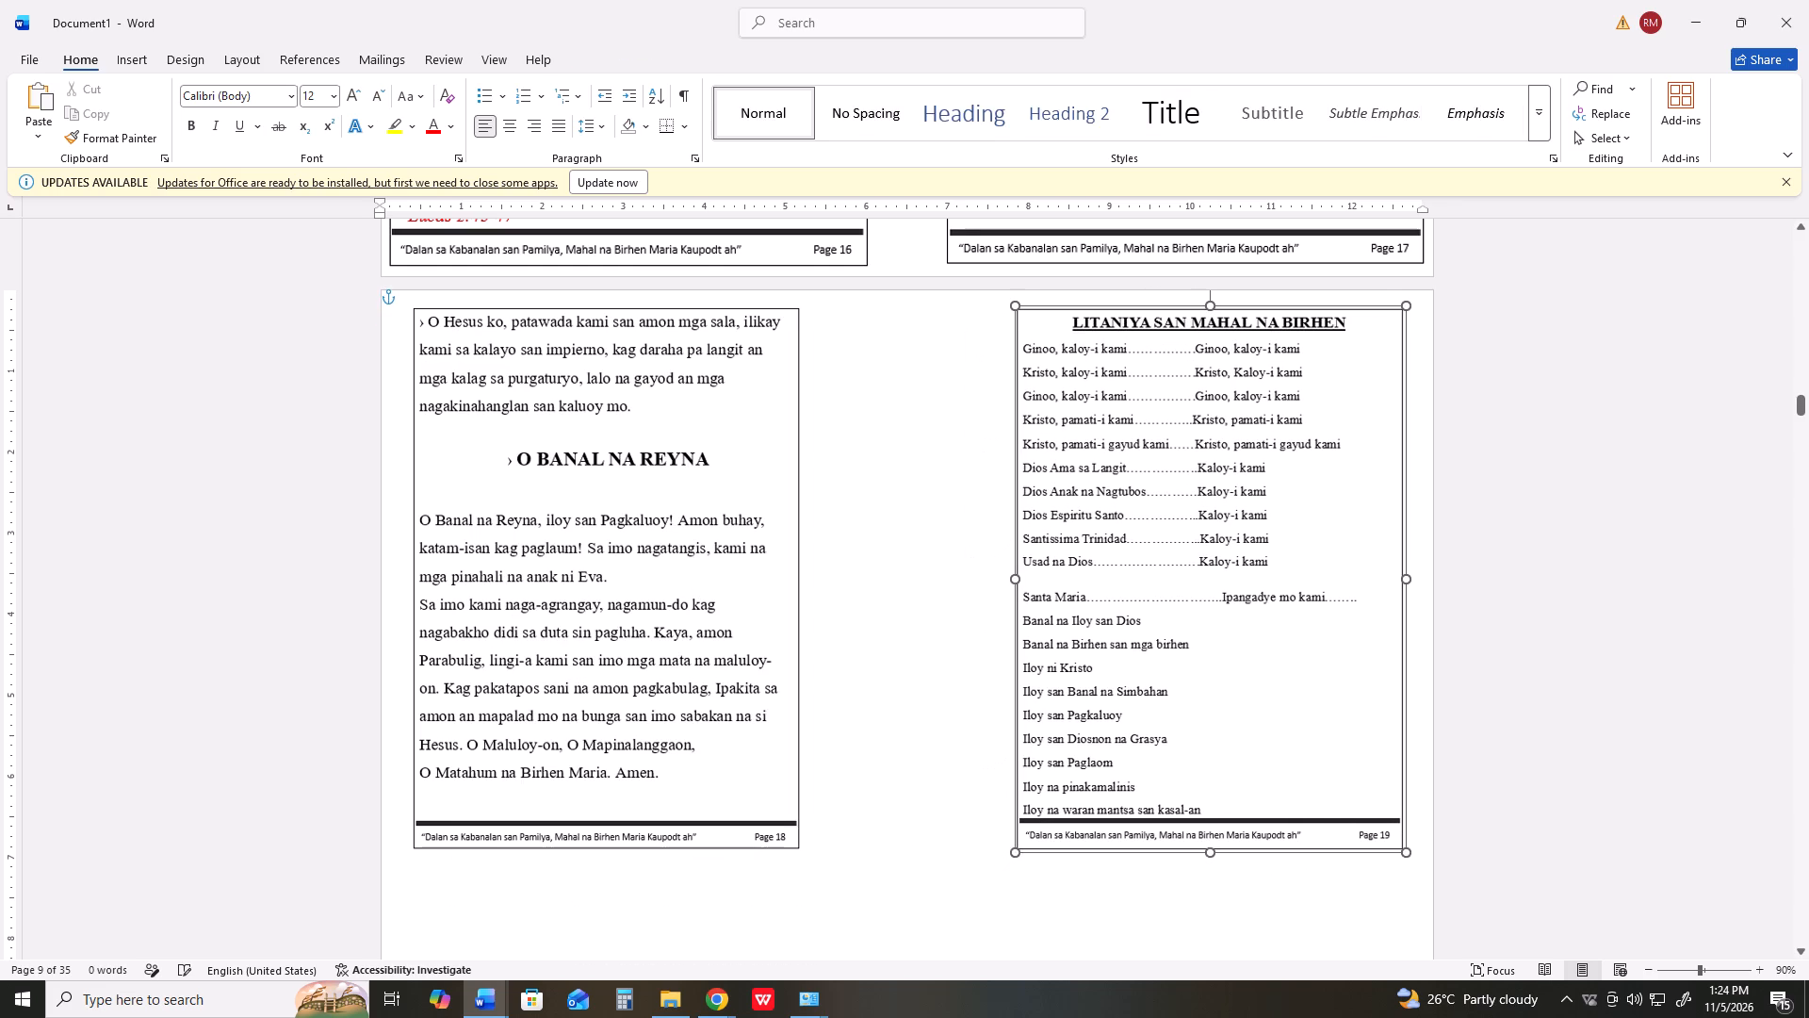
# Move the page 19 picture up and right into the upper-right corner of document page 9.
pyautogui.moveTo(1182, 465); pyautogui.dragTo(1205, 456)
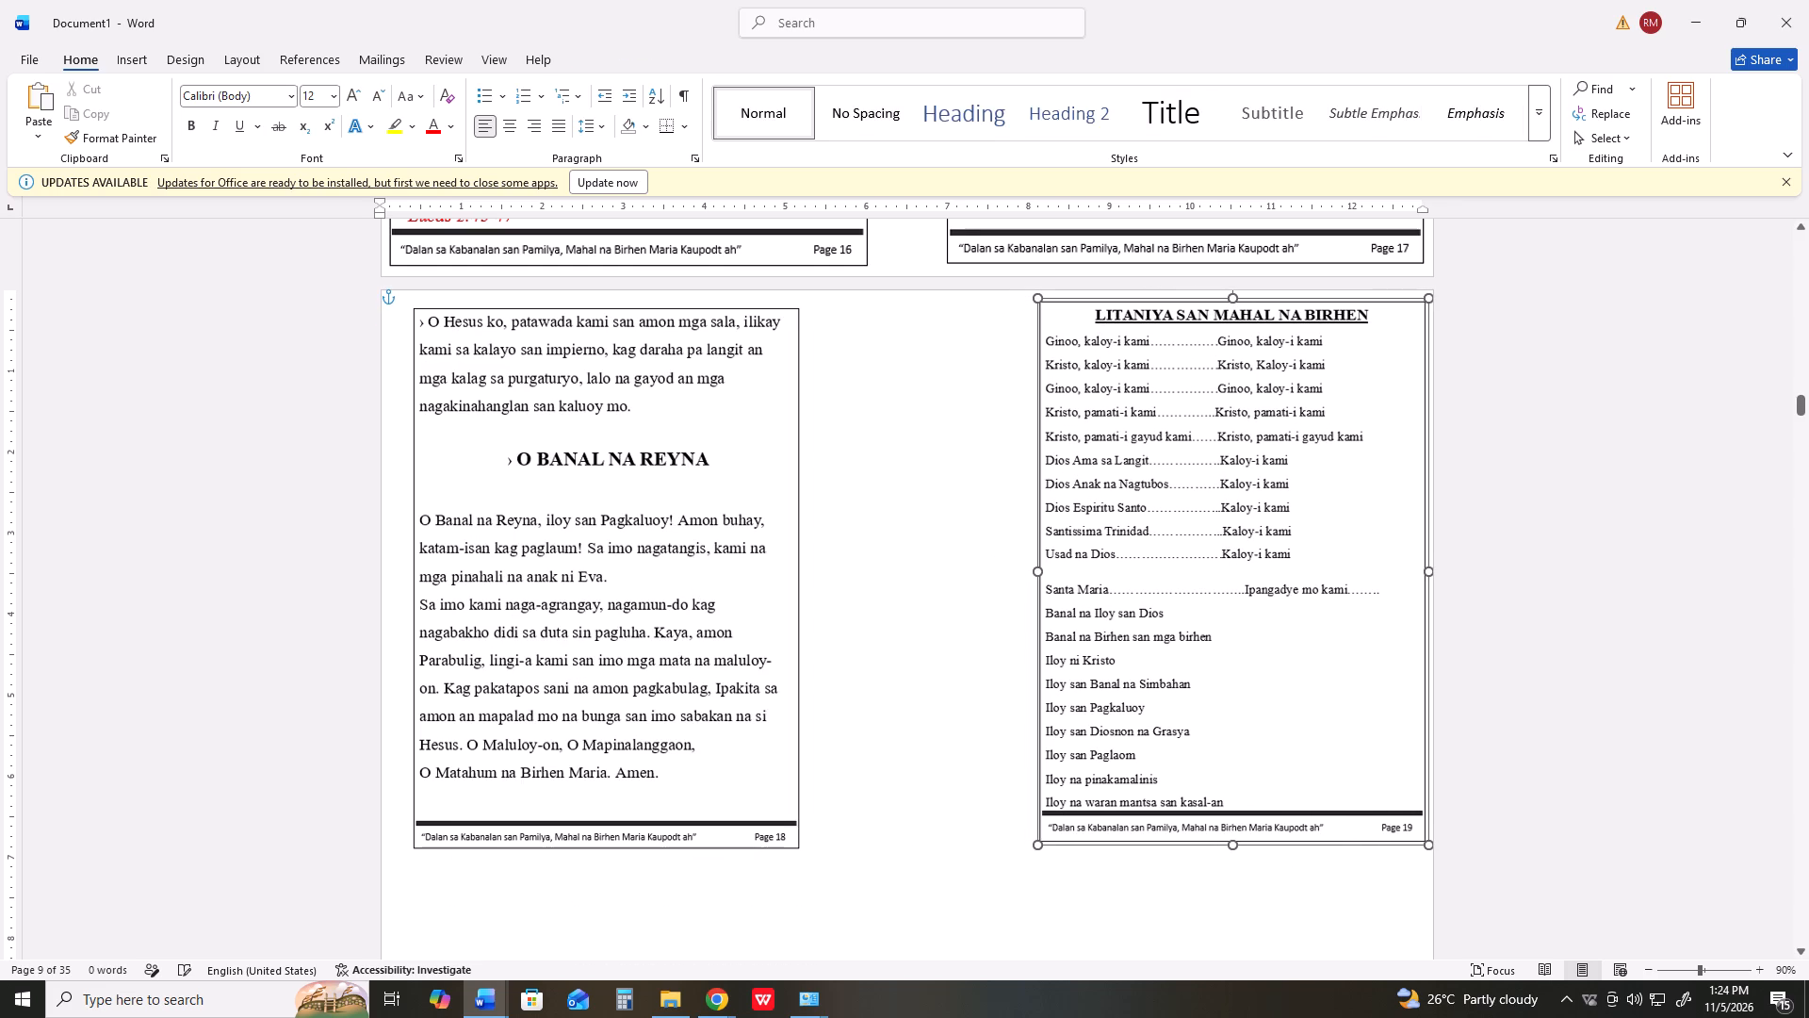
pyautogui.moveTo(1205, 456); pyautogui.dragTo(1205, 458)
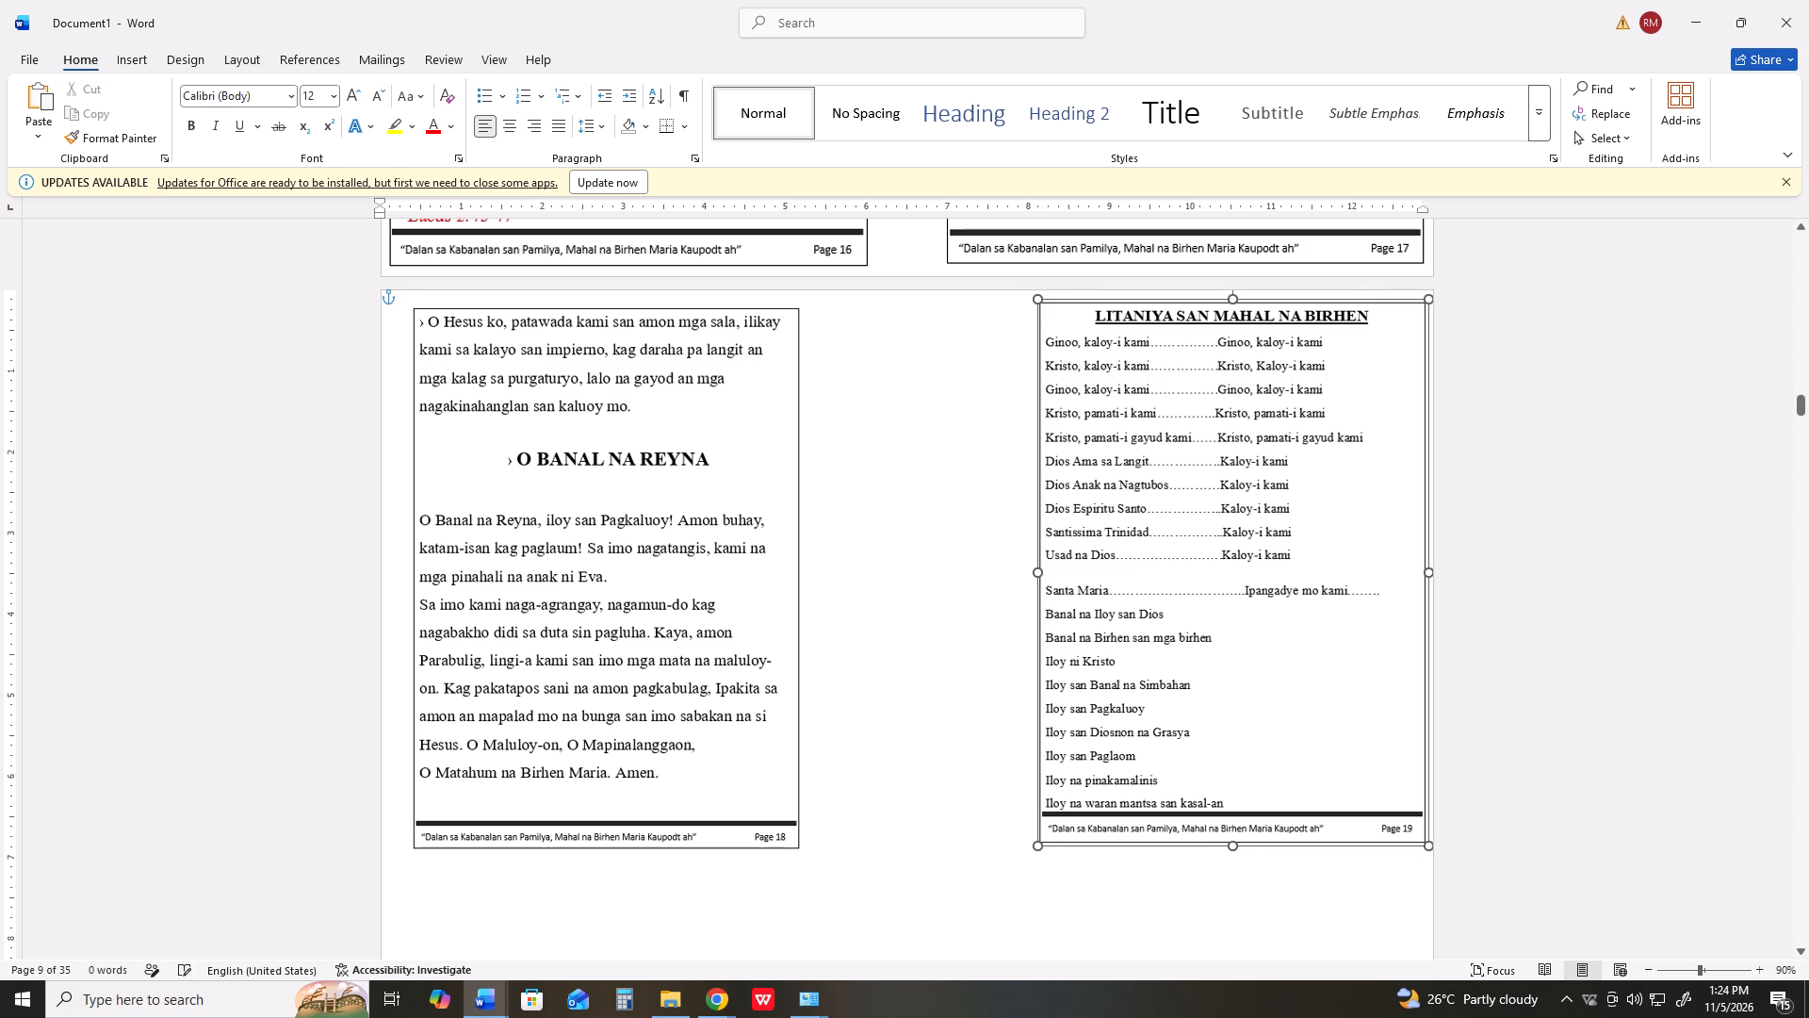
pyautogui.moveTo(1205, 458); pyautogui.dragTo(1204, 458)
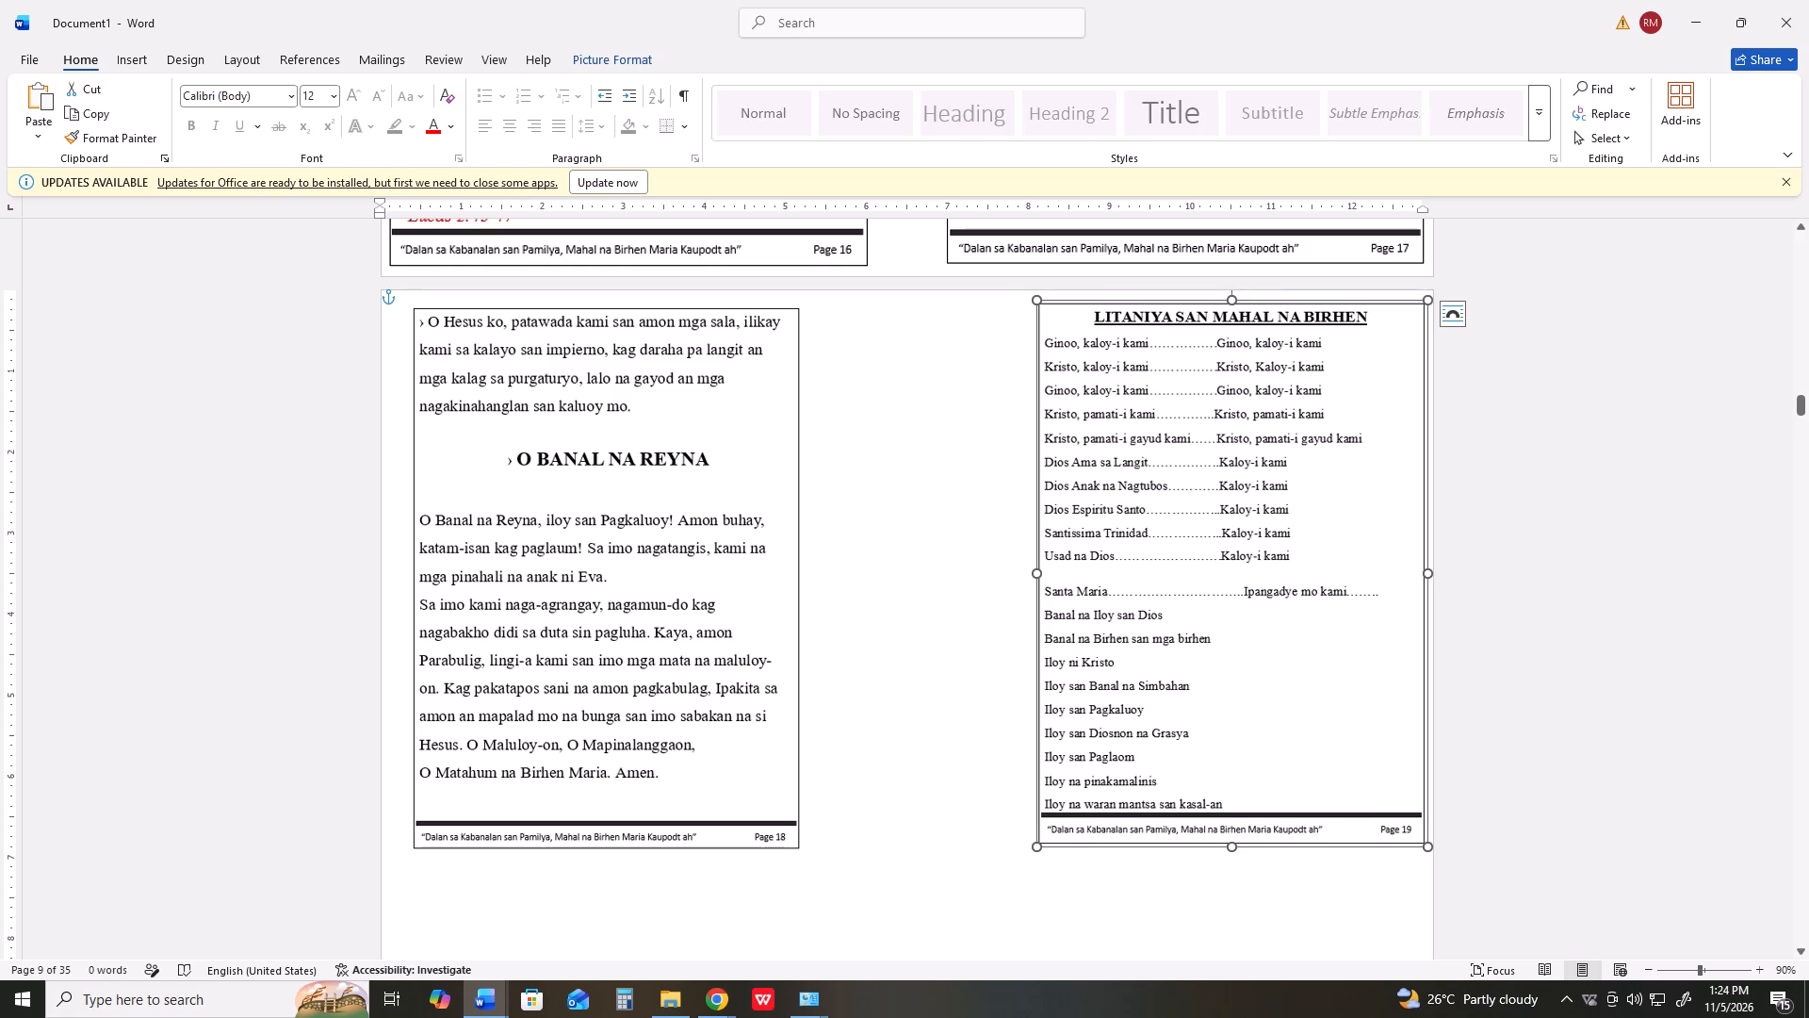
# Enlarge the page 19 picture down and leftward to nearly full page height, matching the width of the page 17 picture above.
pyautogui.moveTo(1042, 846); pyautogui.dragTo(967, 875)
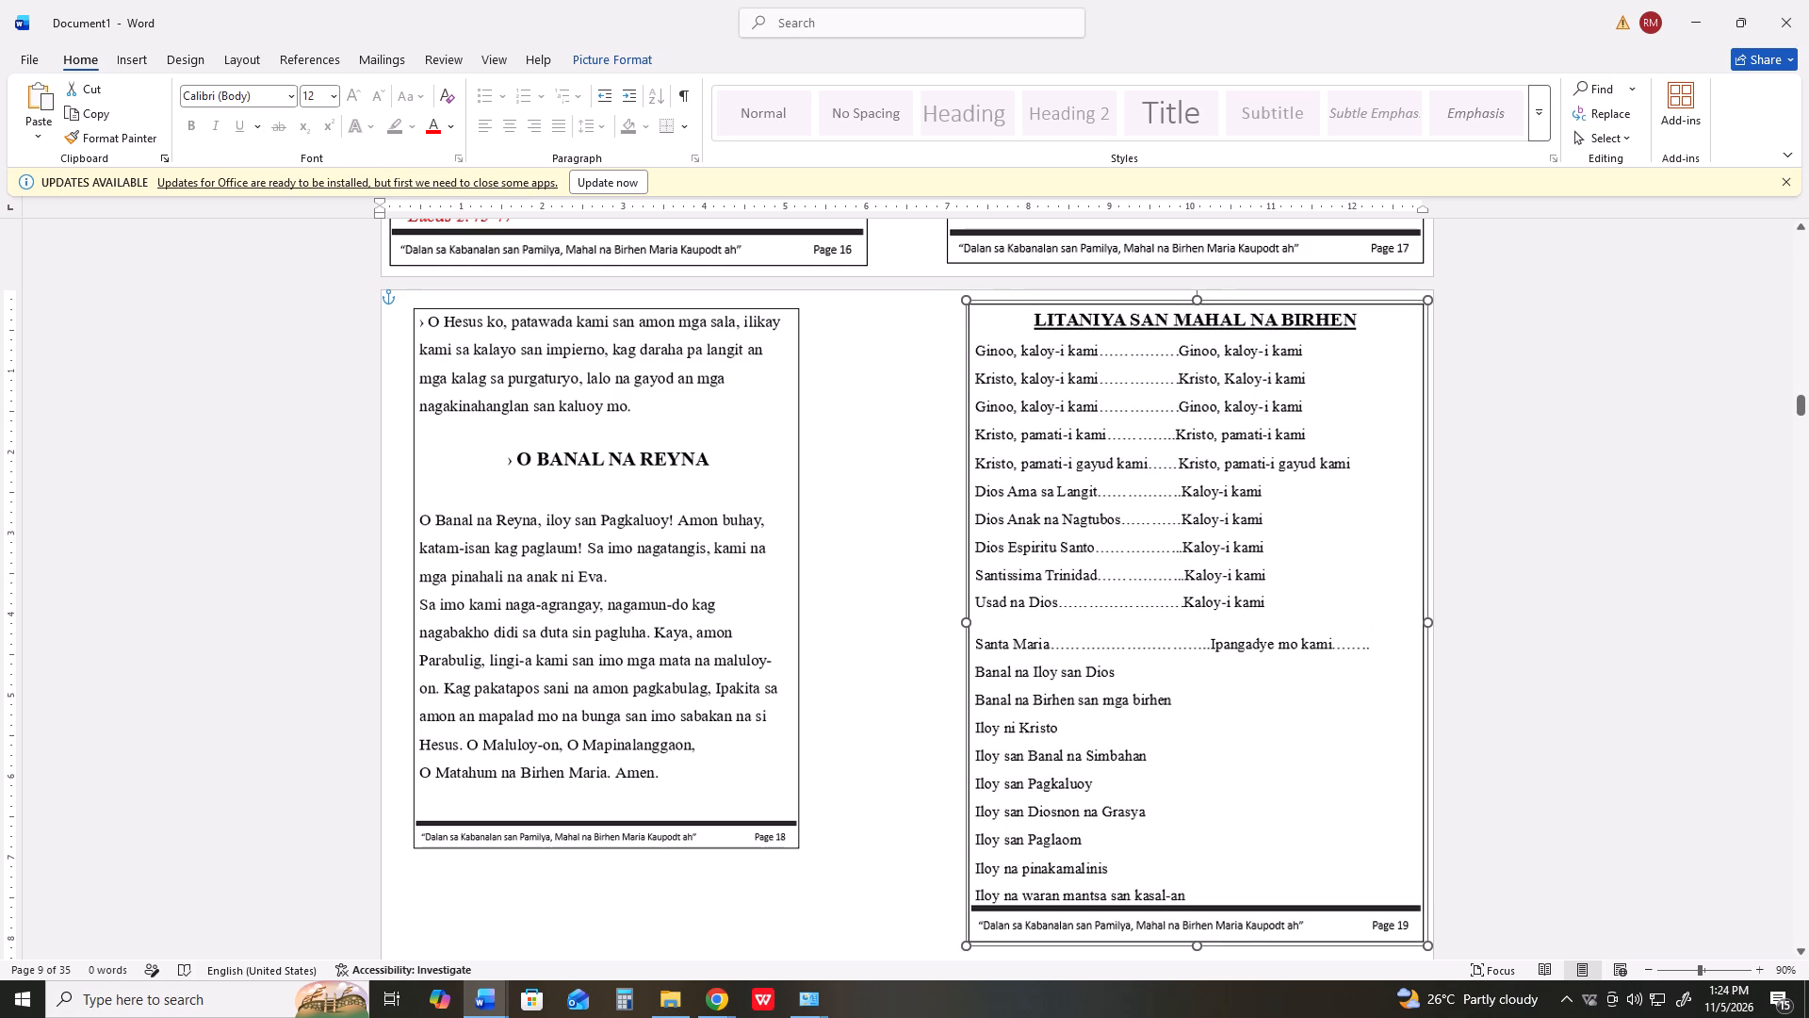
pyautogui.moveTo(967, 875); pyautogui.dragTo(962, 876)
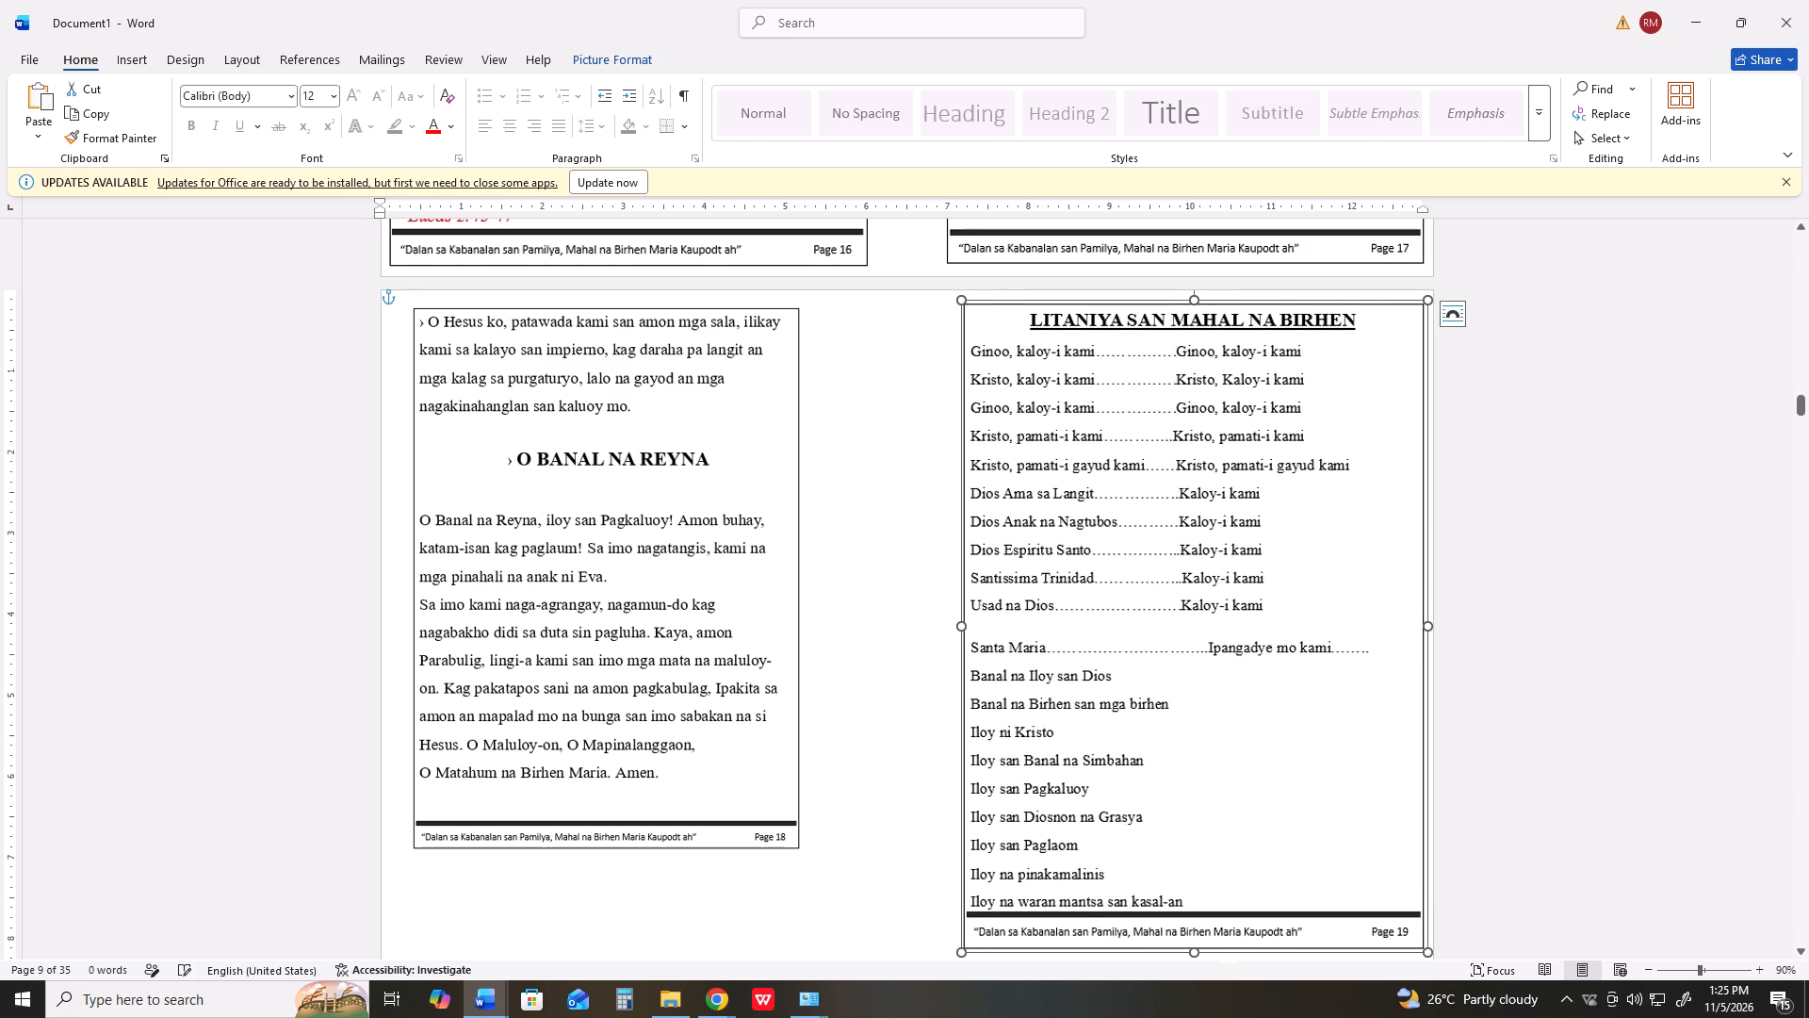
pyautogui.moveTo(960, 628); pyautogui.dragTo(953, 631)
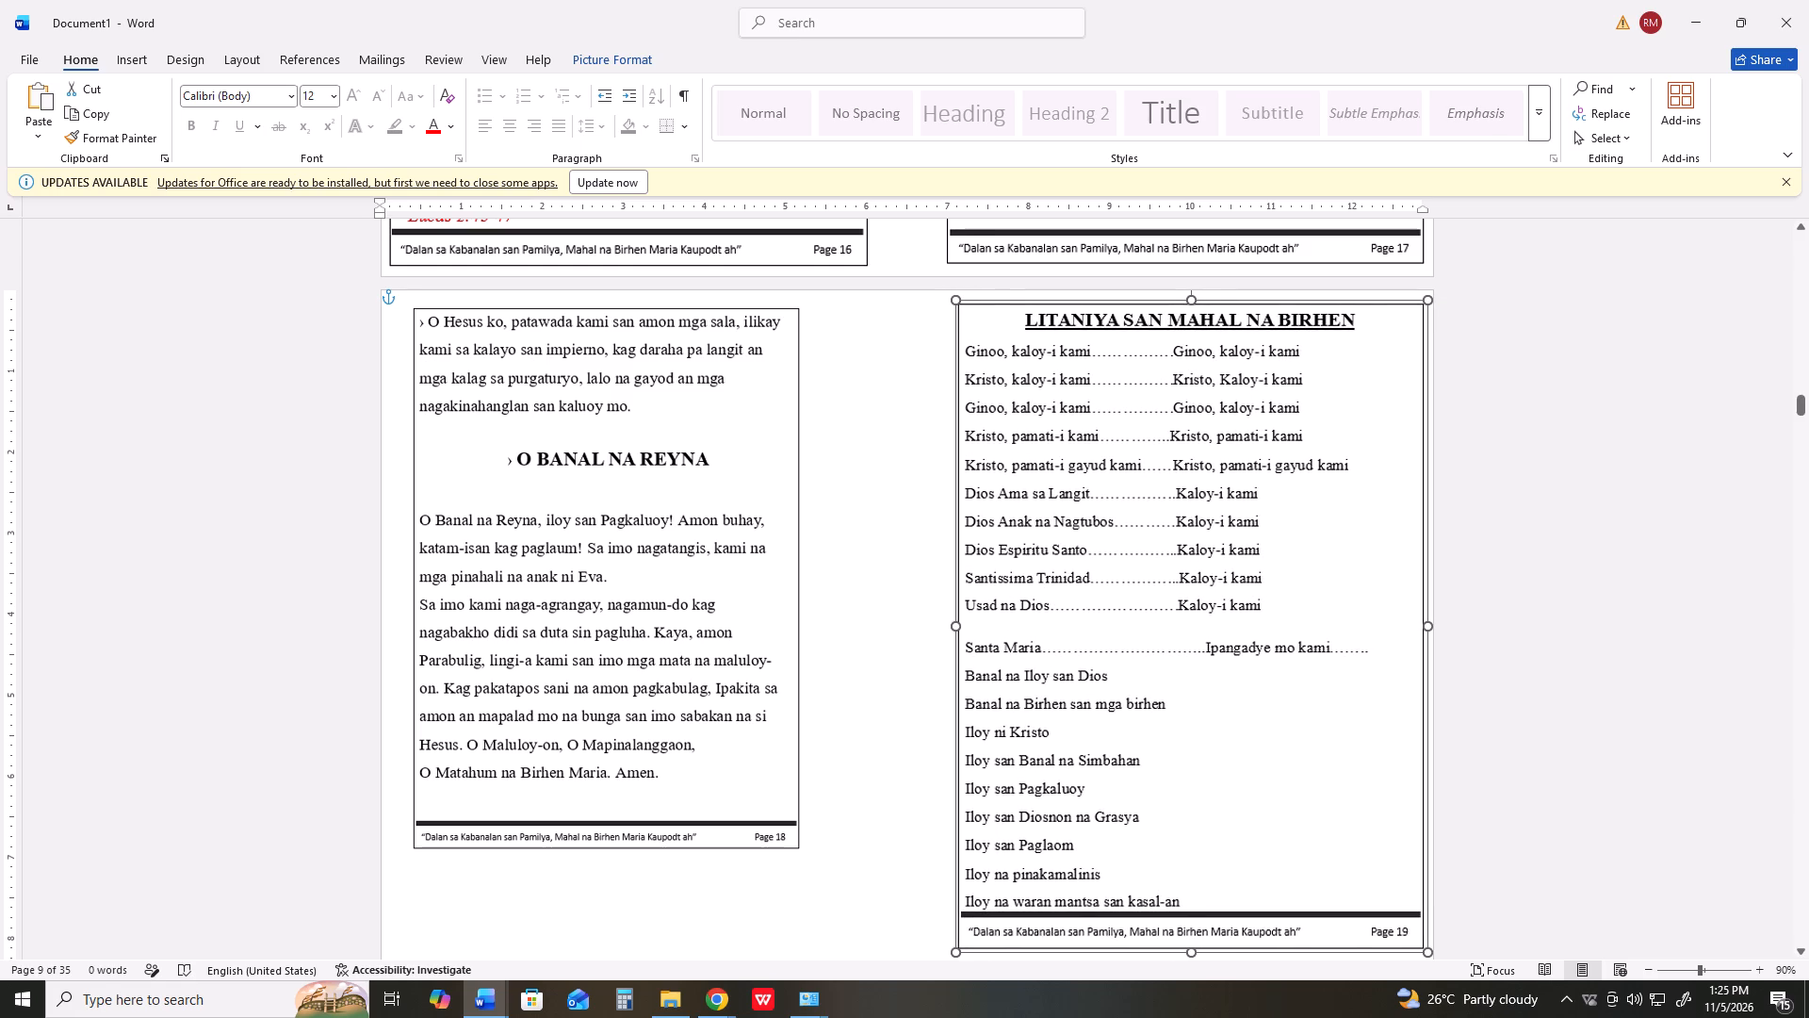
pyautogui.moveTo(953, 631); pyautogui.dragTo(948, 633)
pyautogui.scroll(-1, 971, 633)
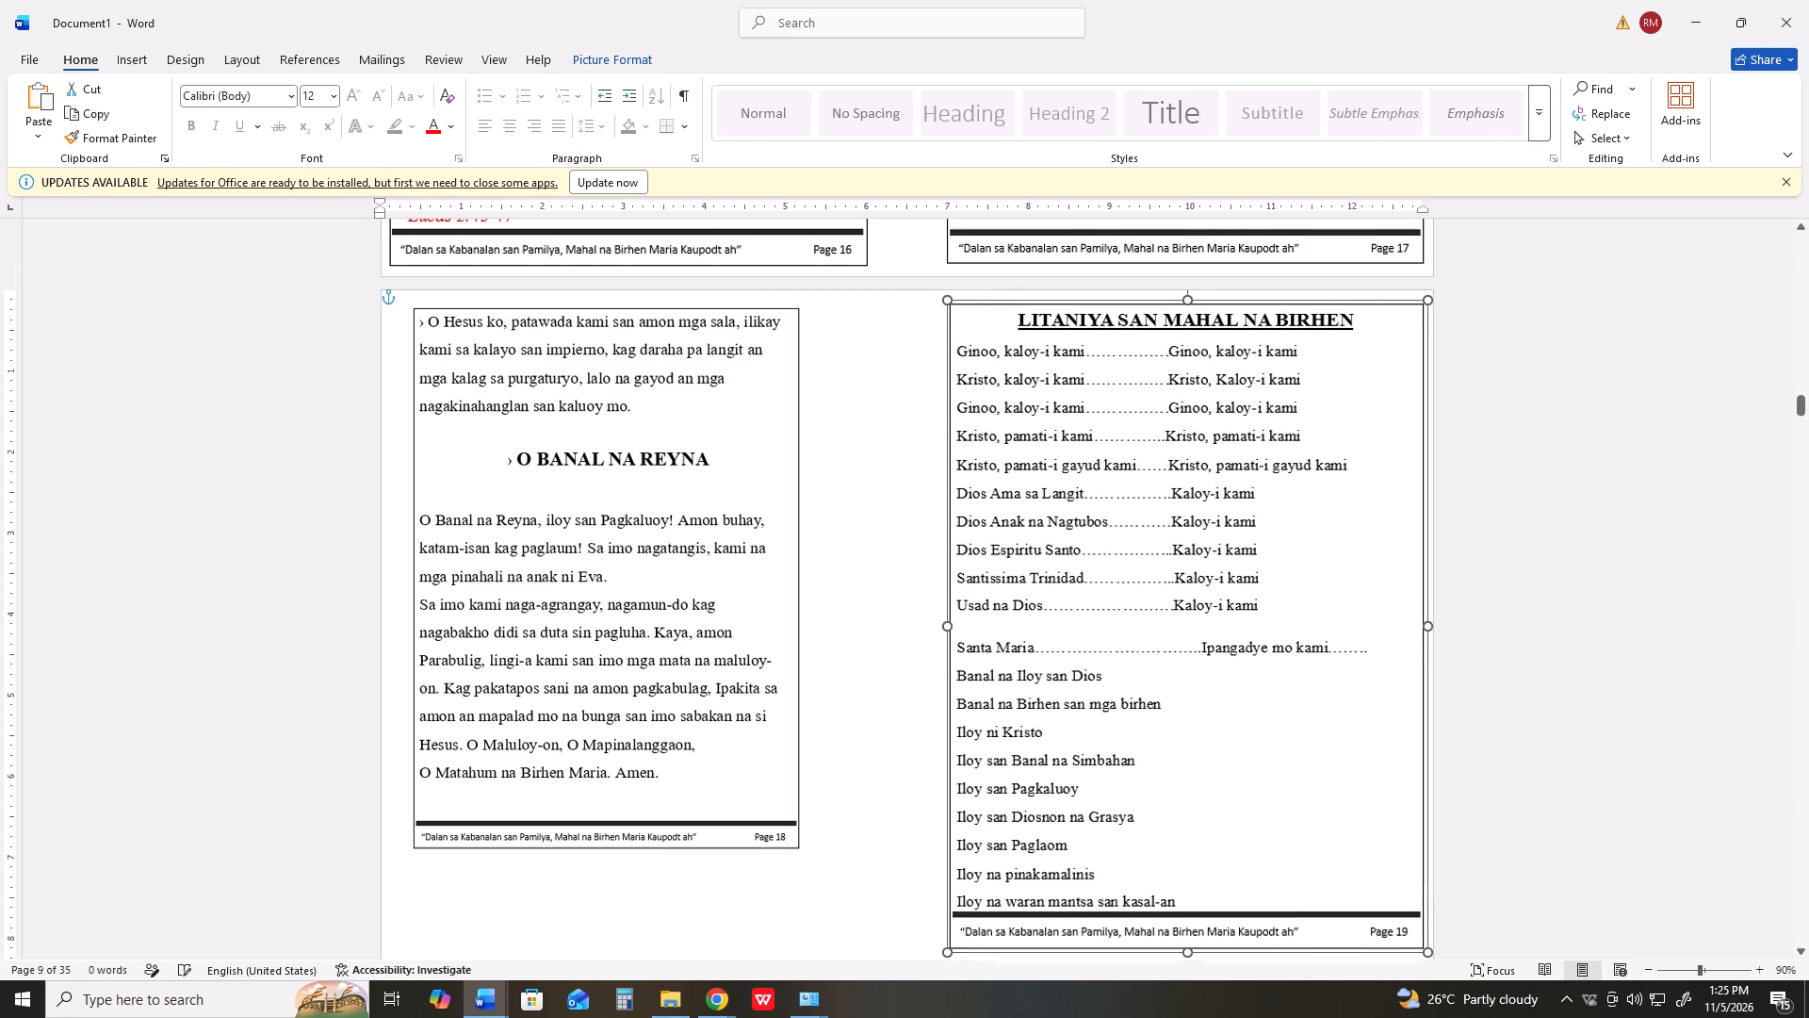
pyautogui.scroll(-6, 971, 633)
pyautogui.scroll(2, 971, 629)
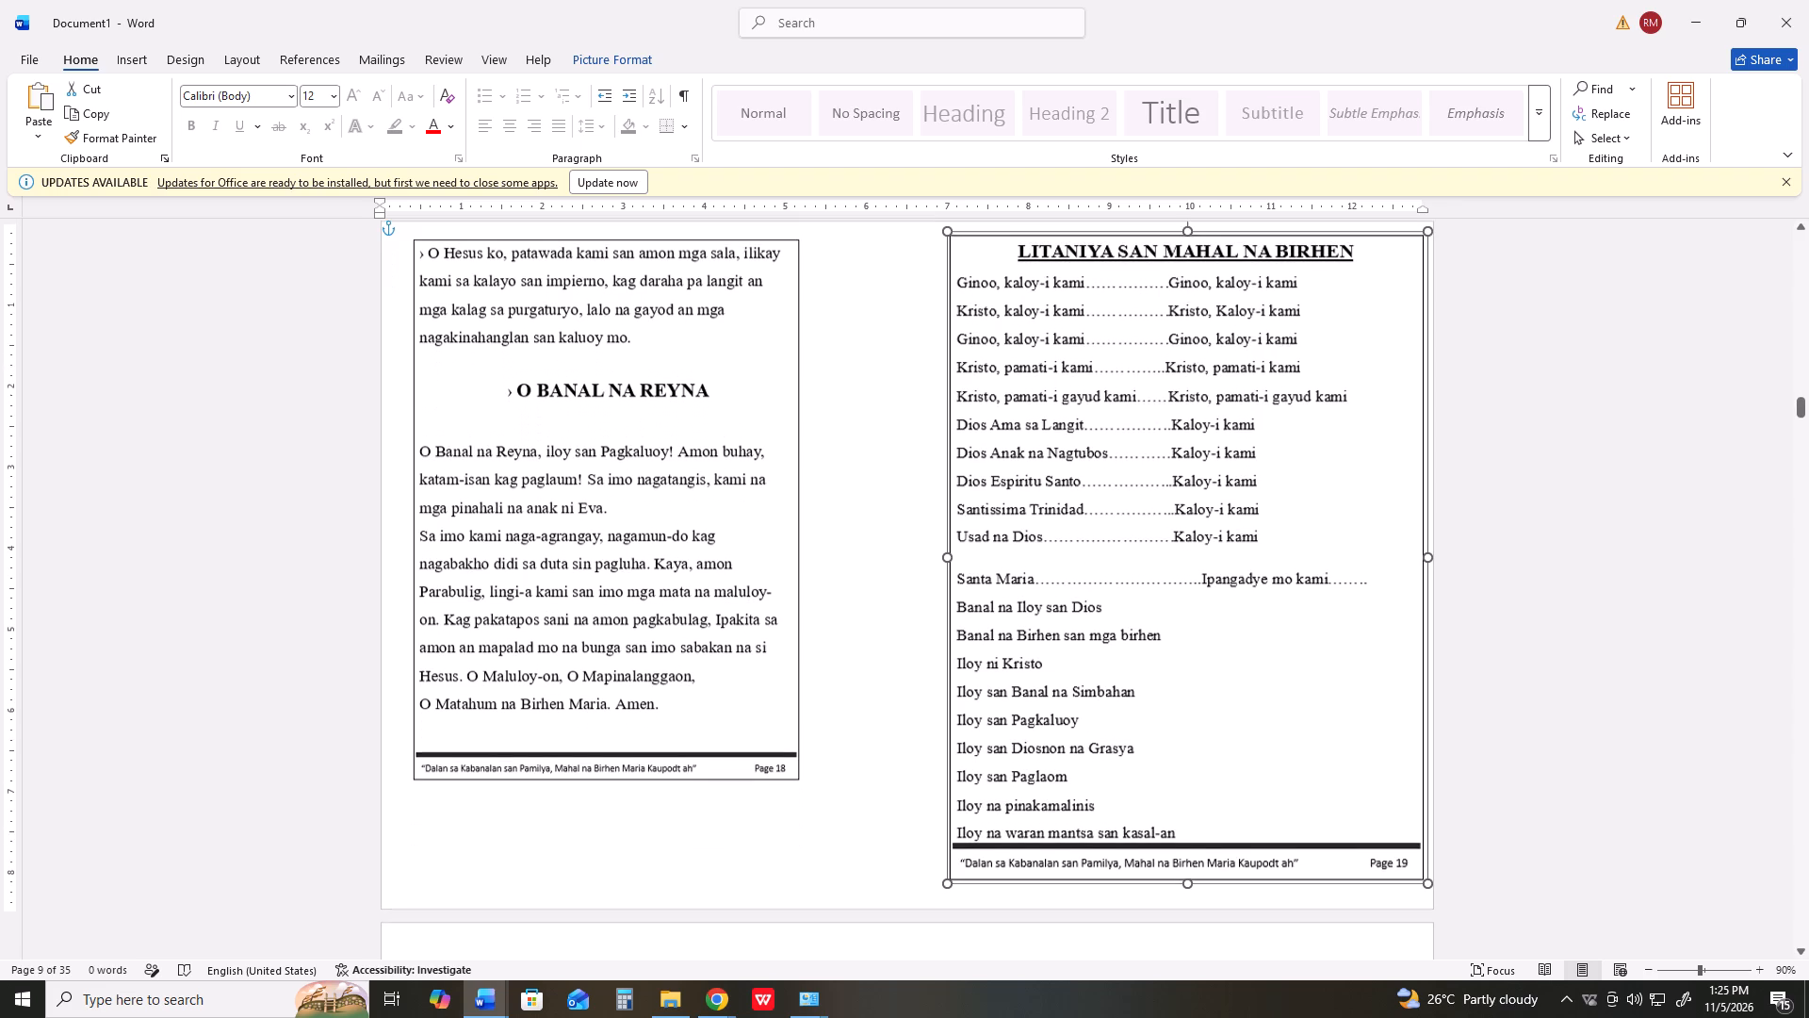
pyautogui.scroll(2, 971, 629)
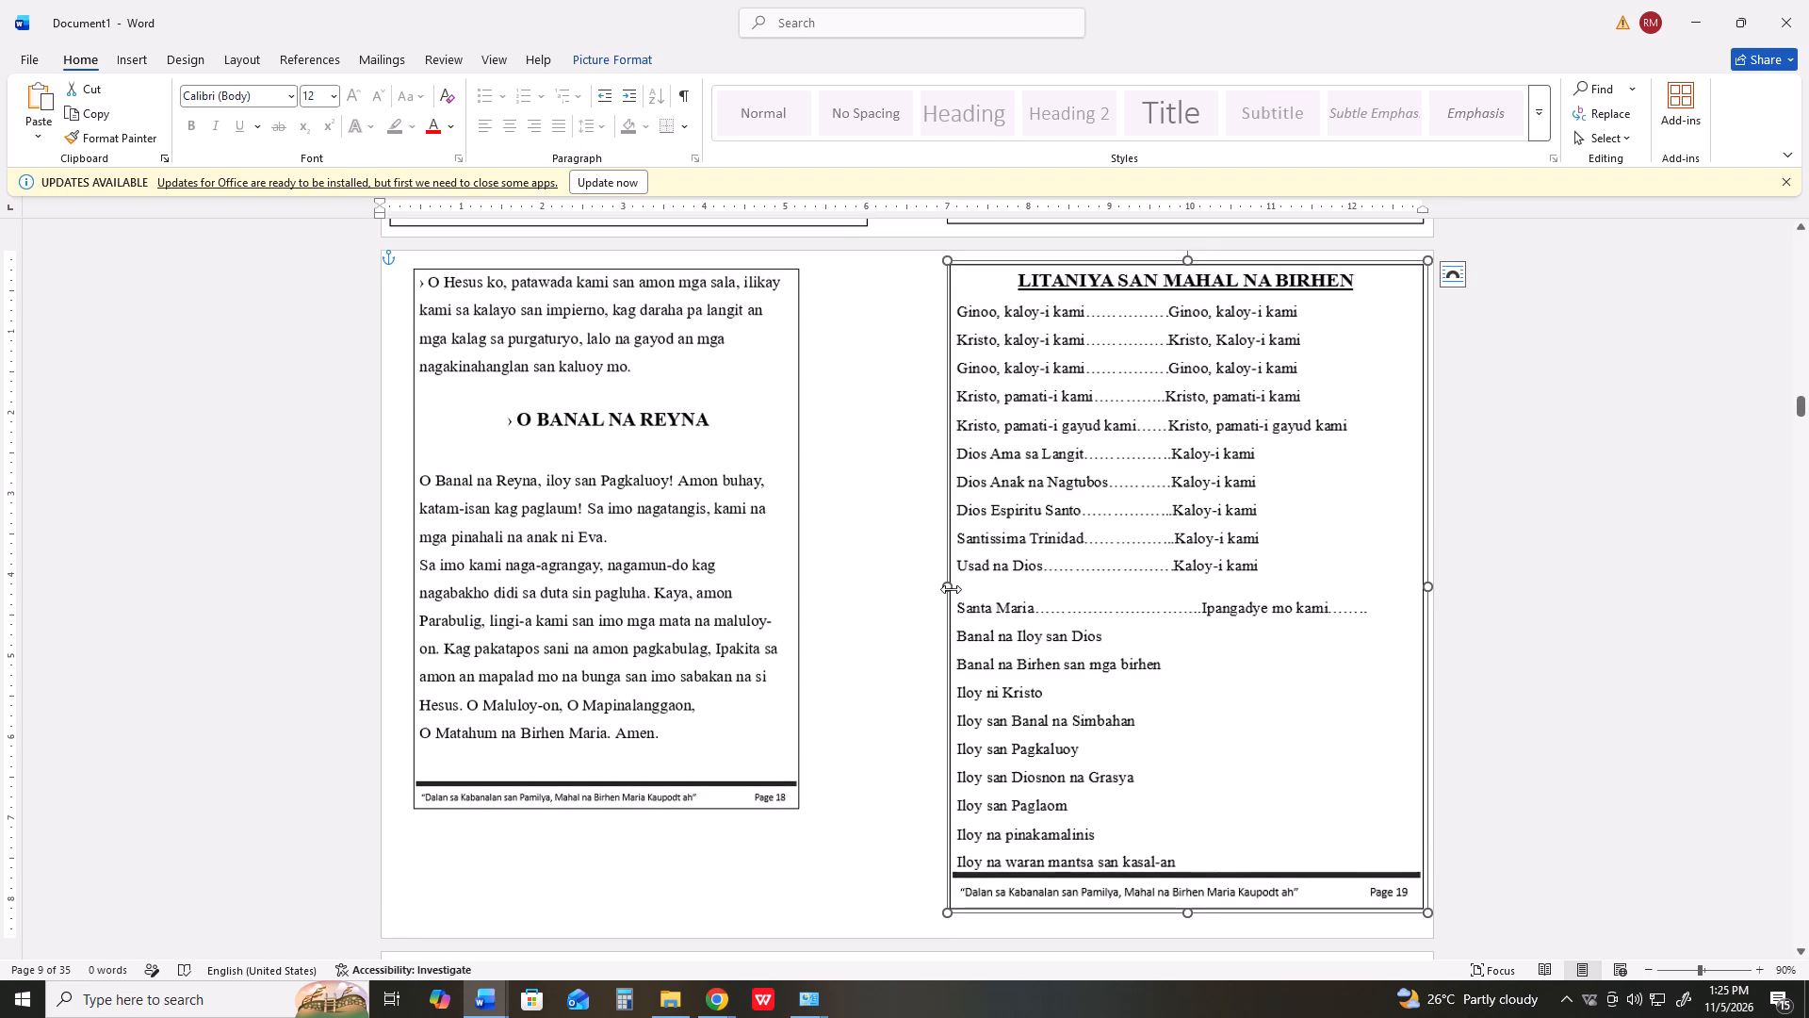
pyautogui.moveTo(951, 588); pyautogui.dragTo(945, 591)
pyautogui.moveTo(945, 591); pyautogui.dragTo(943, 595)
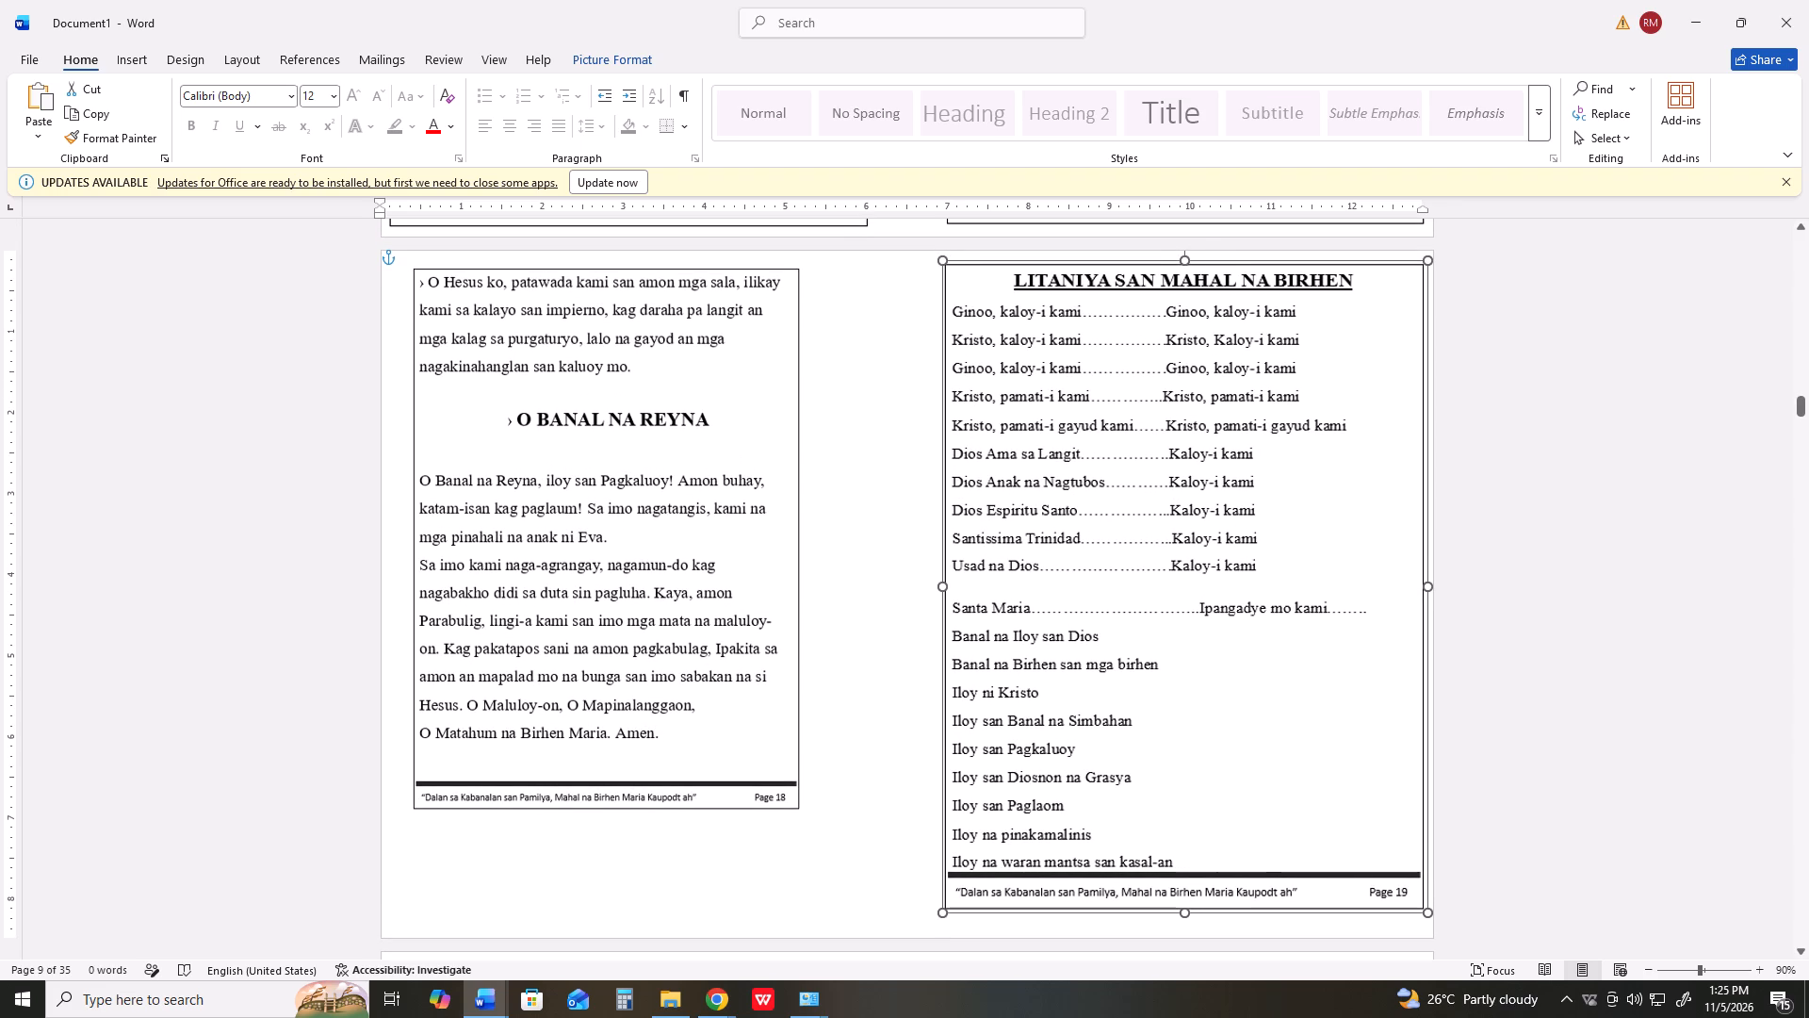
pyautogui.moveTo(943, 595); pyautogui.dragTo(942, 601)
# Nudge the page 19 picture slightly right, in two small increments, to line up under the page 17 picture.
pyautogui.scroll(-5, 991, 636)
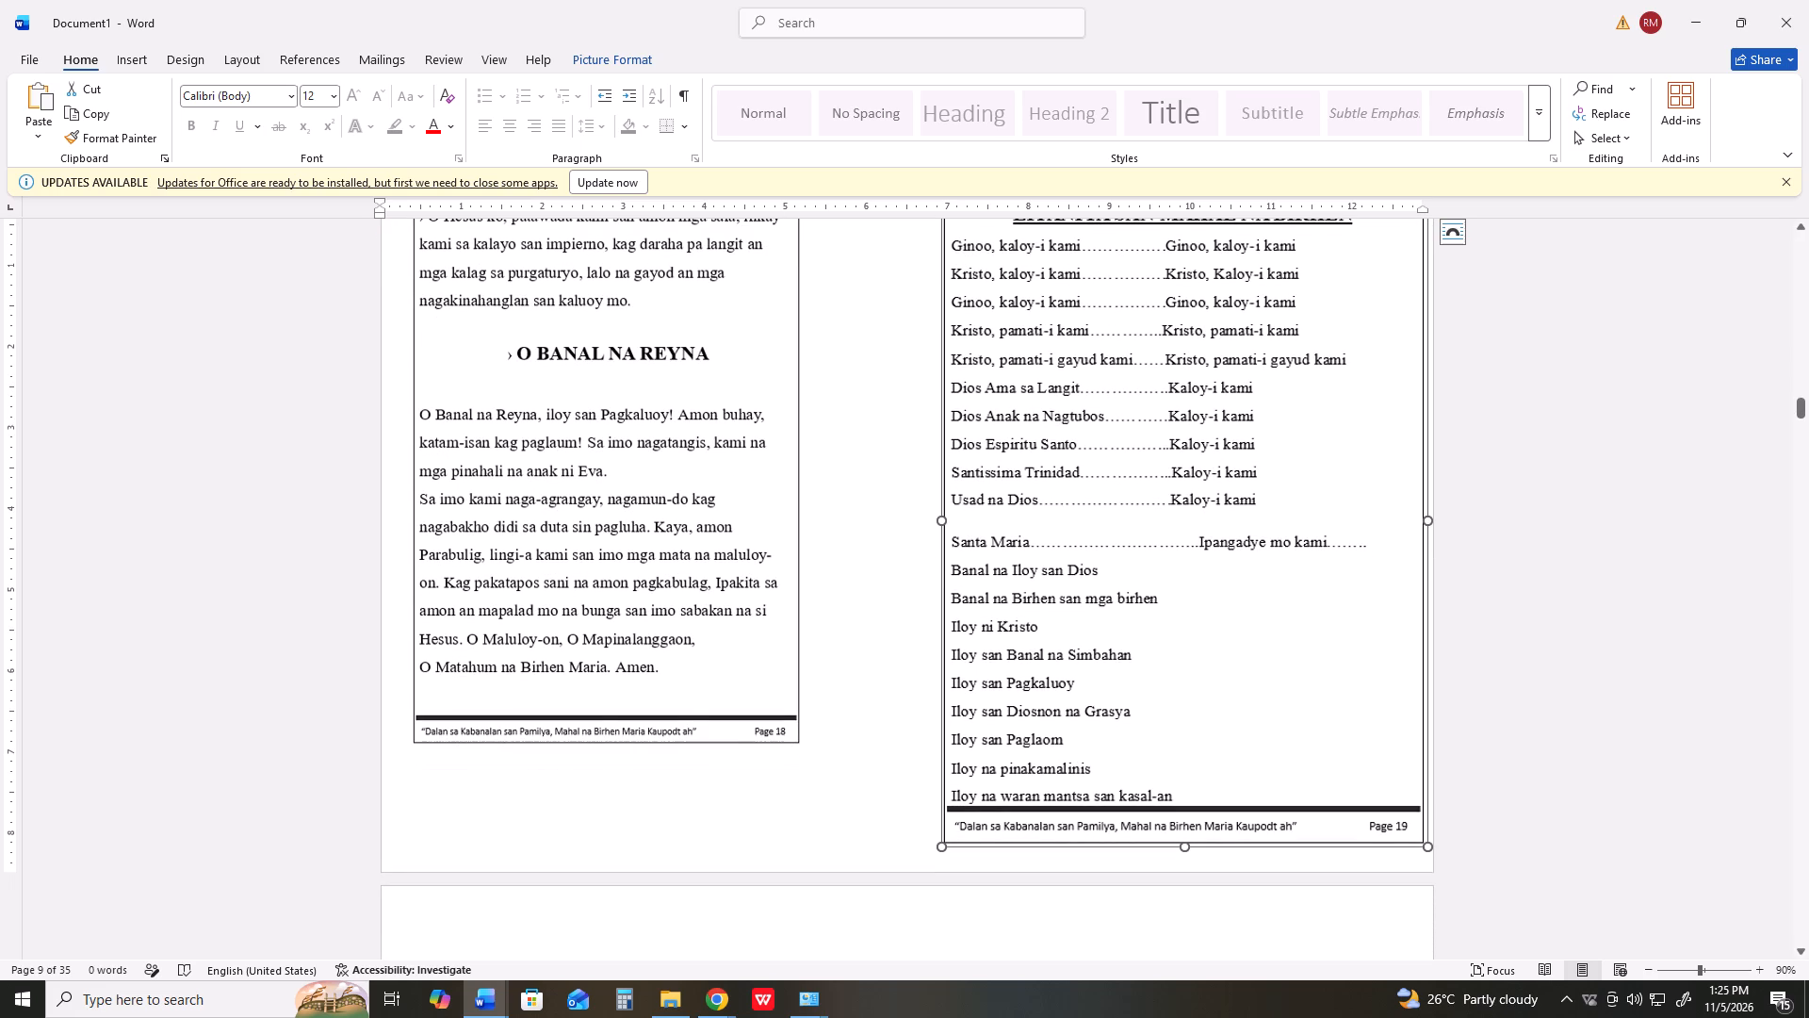
pyautogui.press('Right')
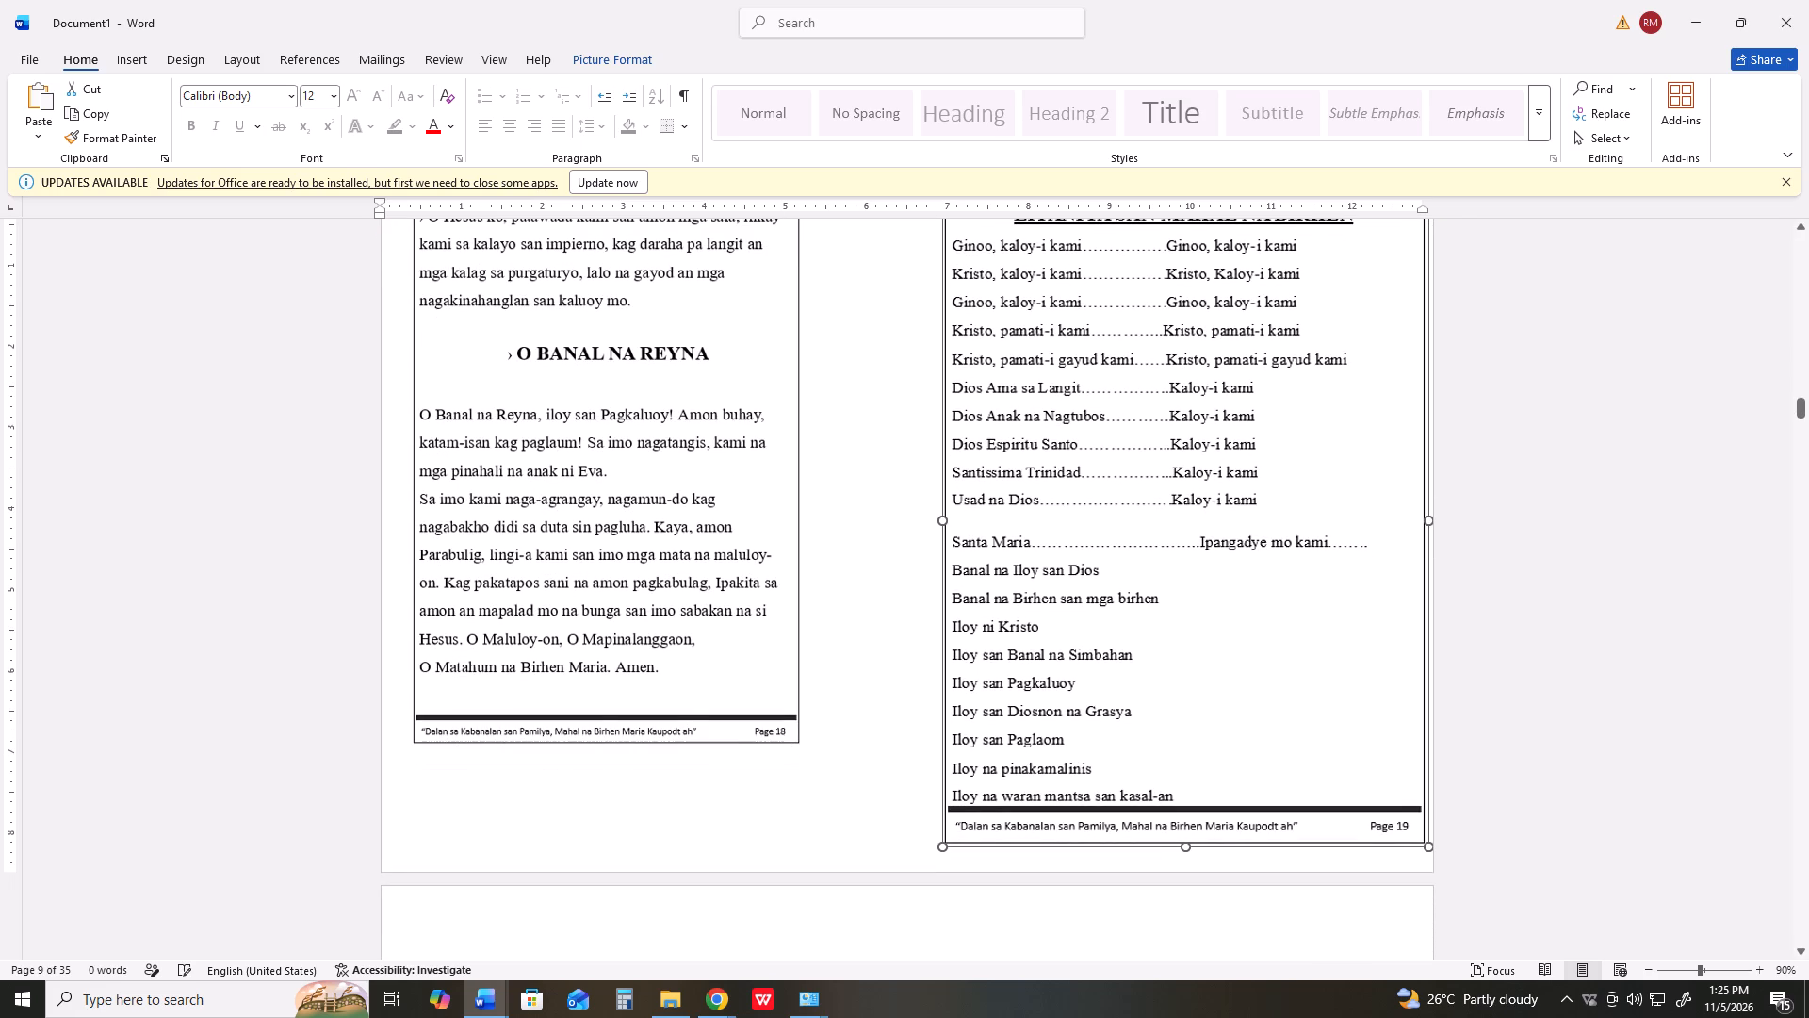
pyautogui.press('Right')
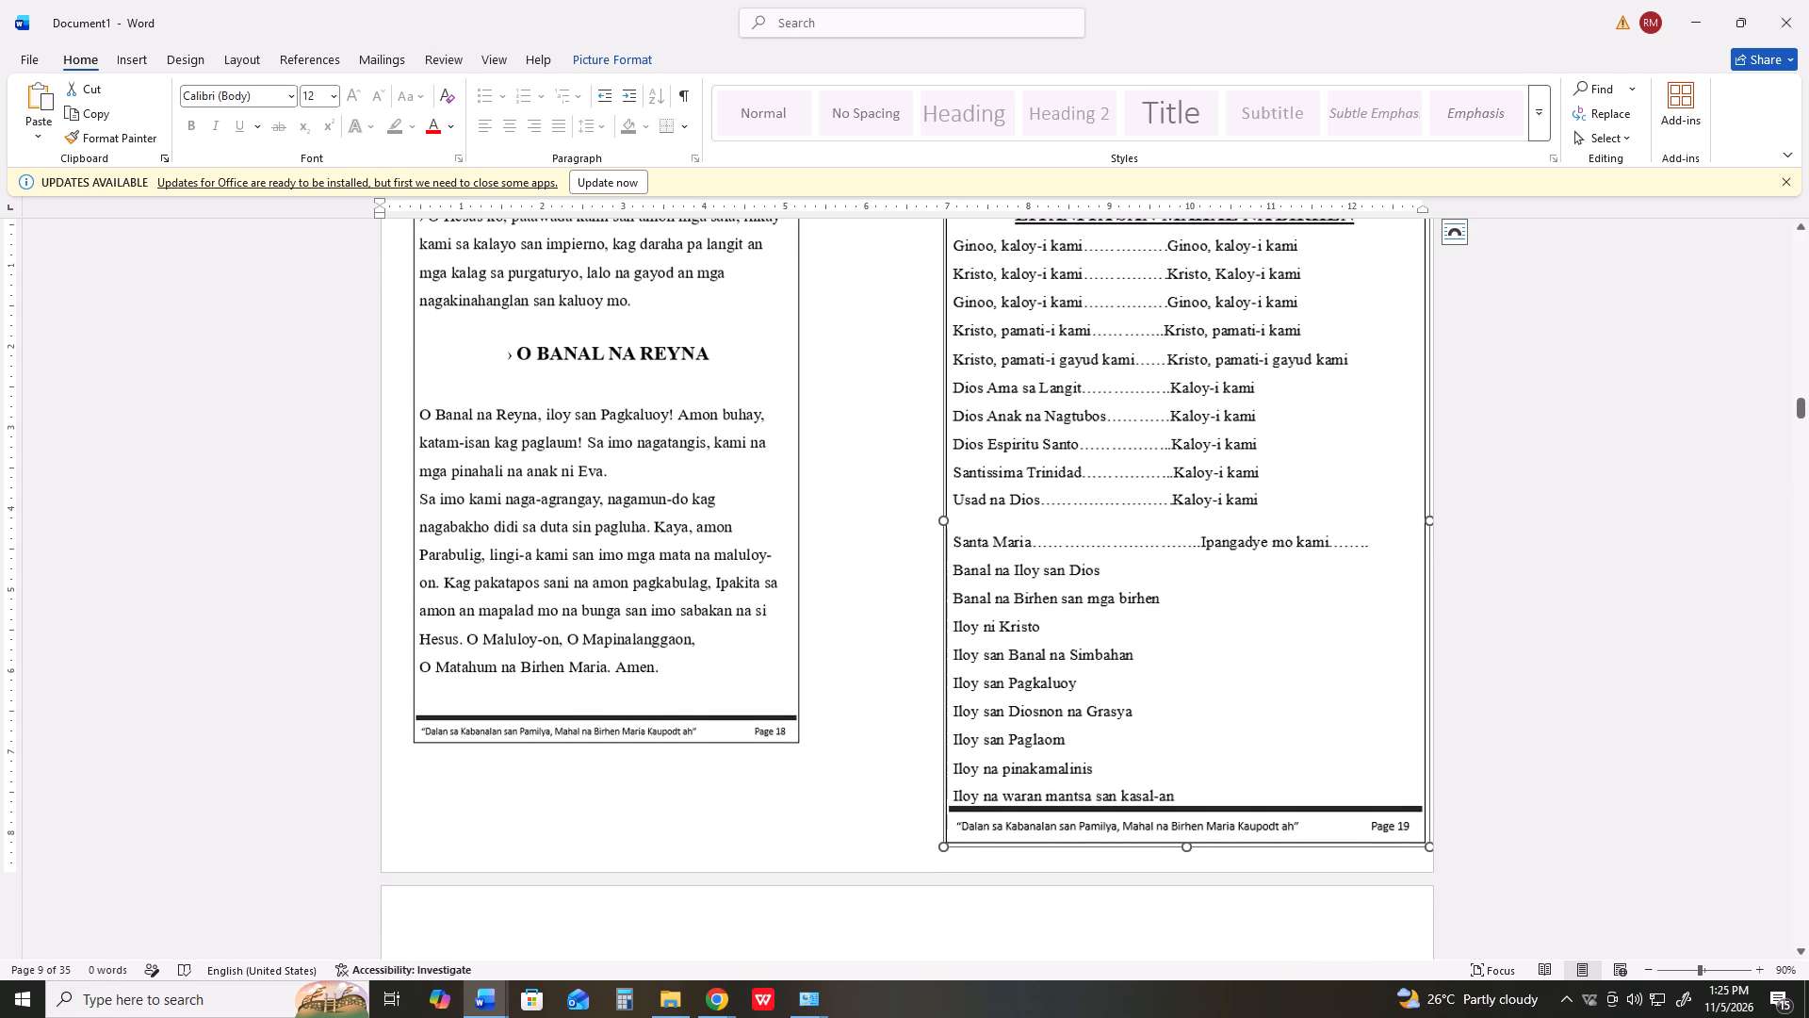
# Move the page 18 picture into the upper-left corner of document page 9, lined up under the page 16 picture.
pyautogui.scroll(-1, 992, 632)
pyautogui.scroll(-2, 900, 638)
pyautogui.click(671, 639)
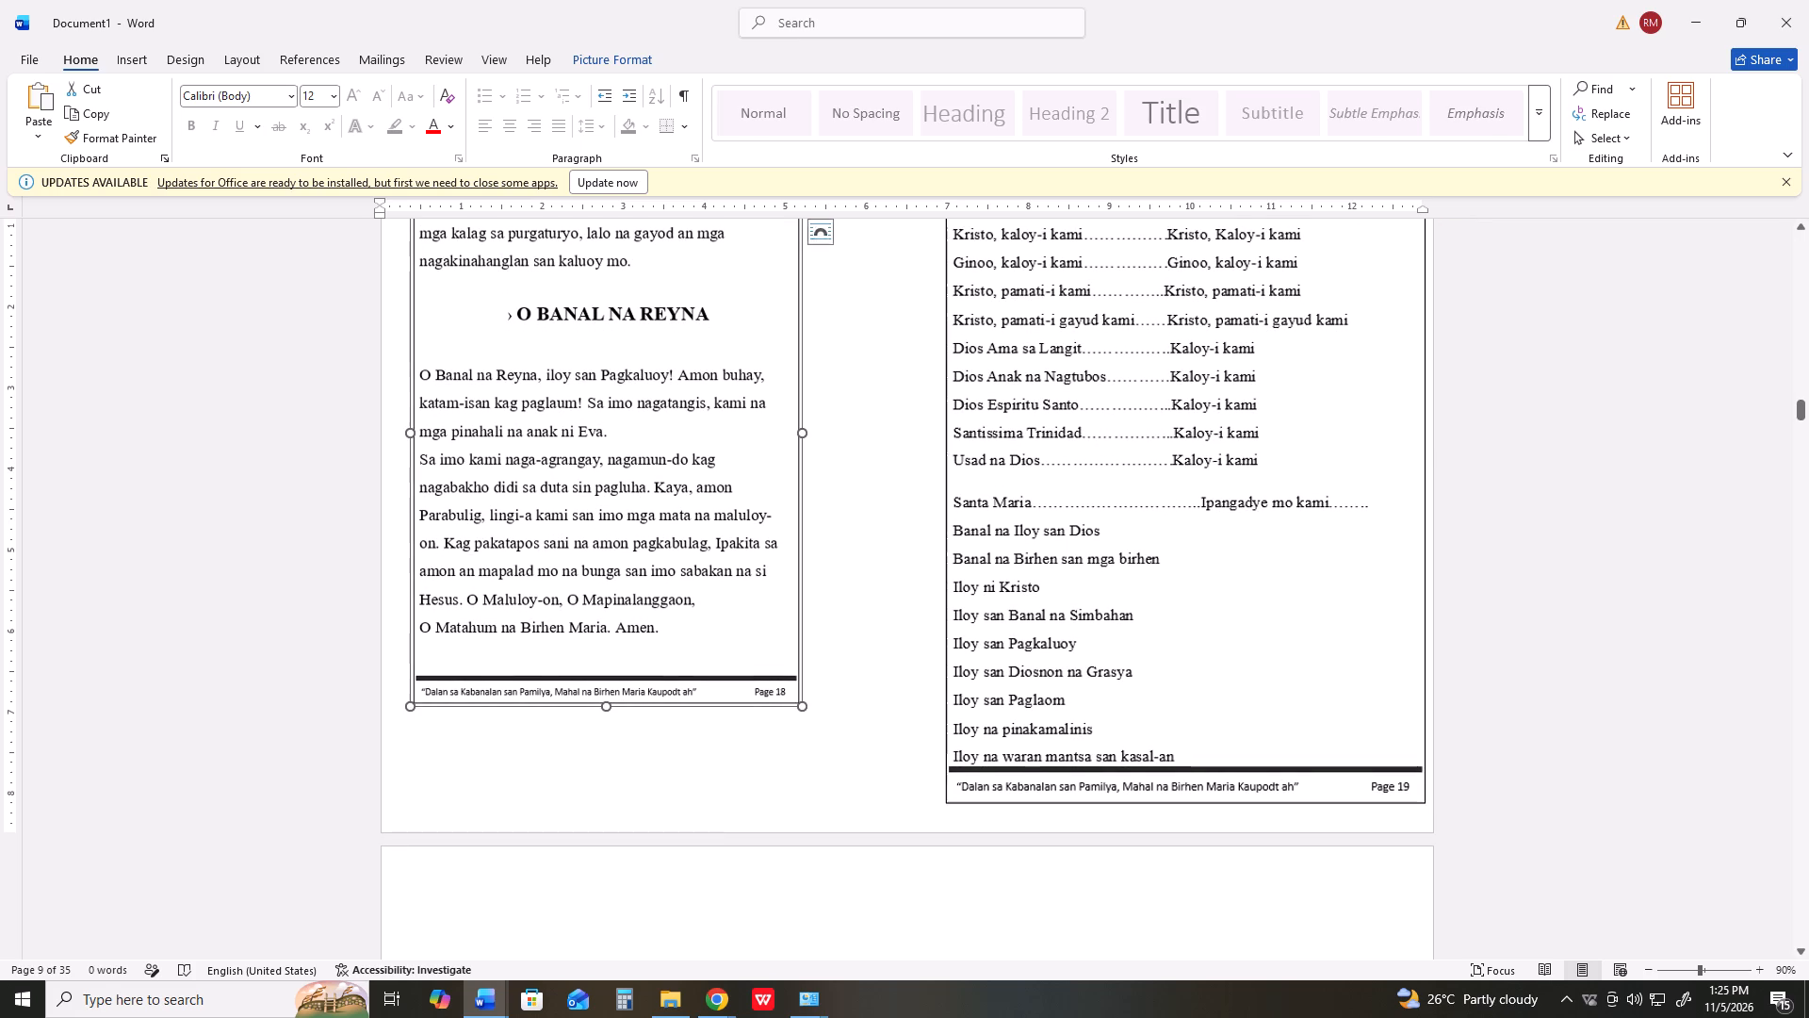
pyautogui.scroll(11, 671, 639)
pyautogui.moveTo(640, 635); pyautogui.dragTo(615, 630)
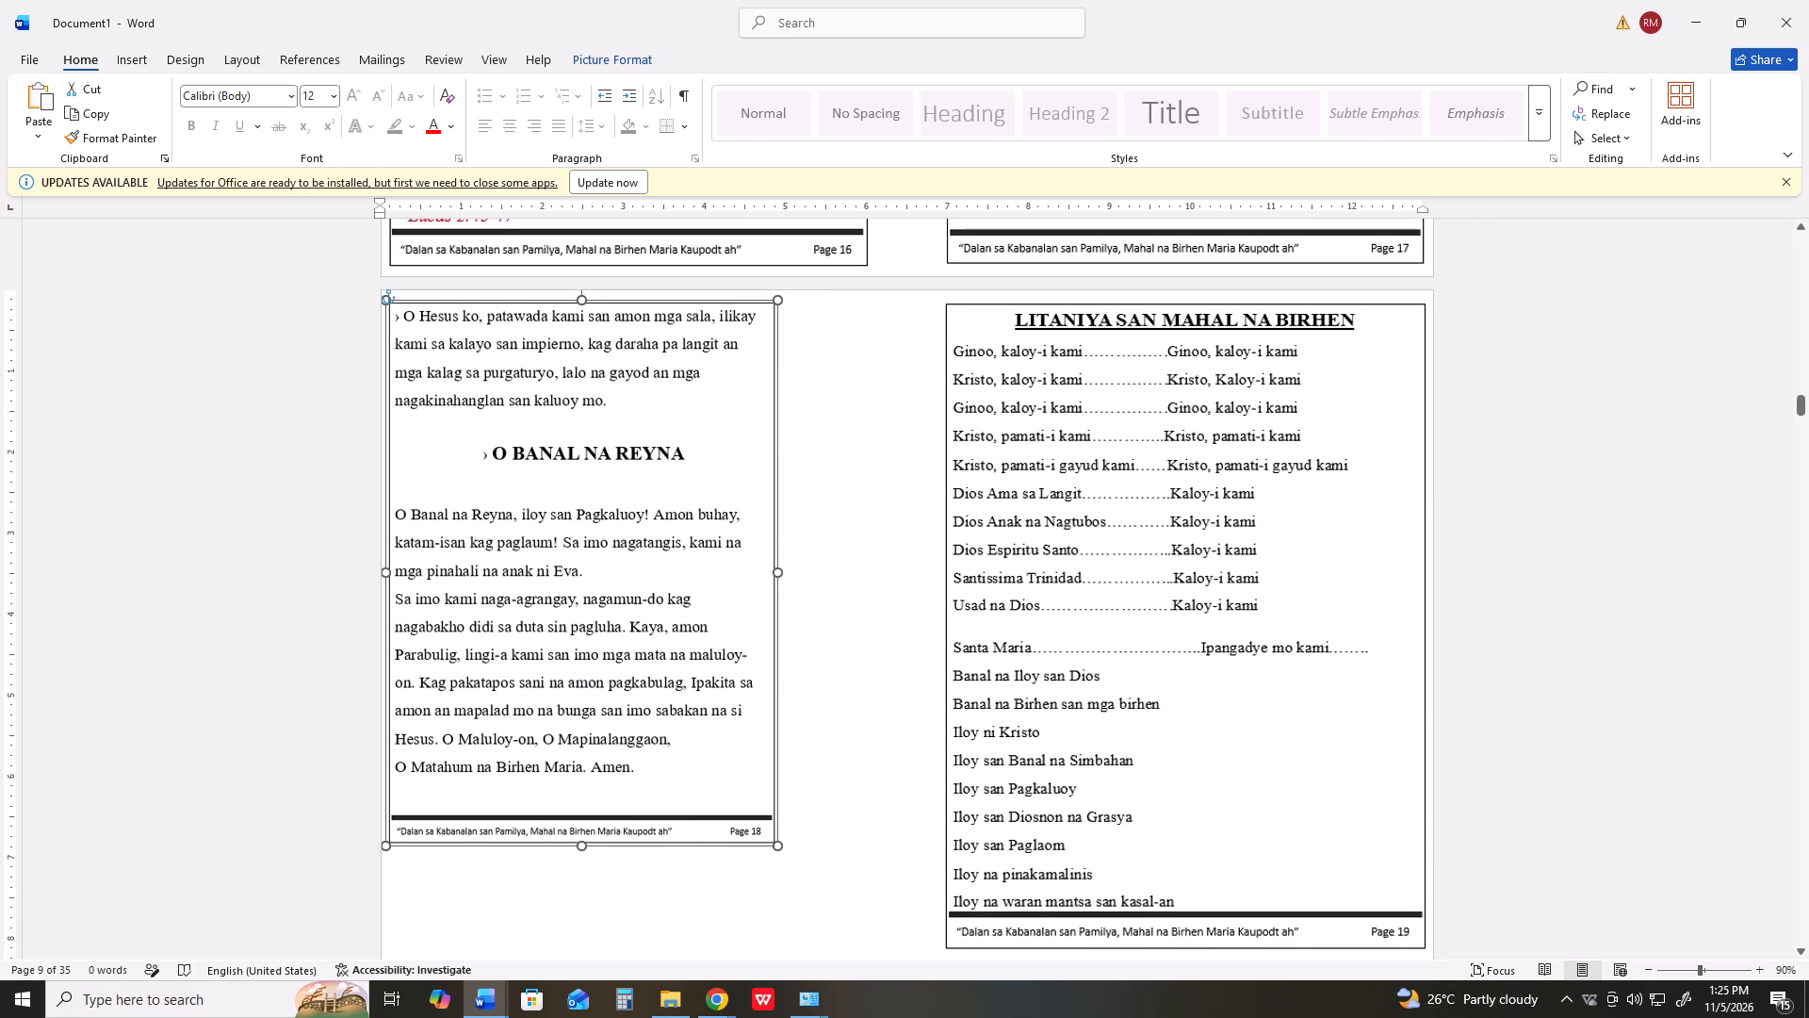
pyautogui.moveTo(615, 630); pyautogui.dragTo(620, 632)
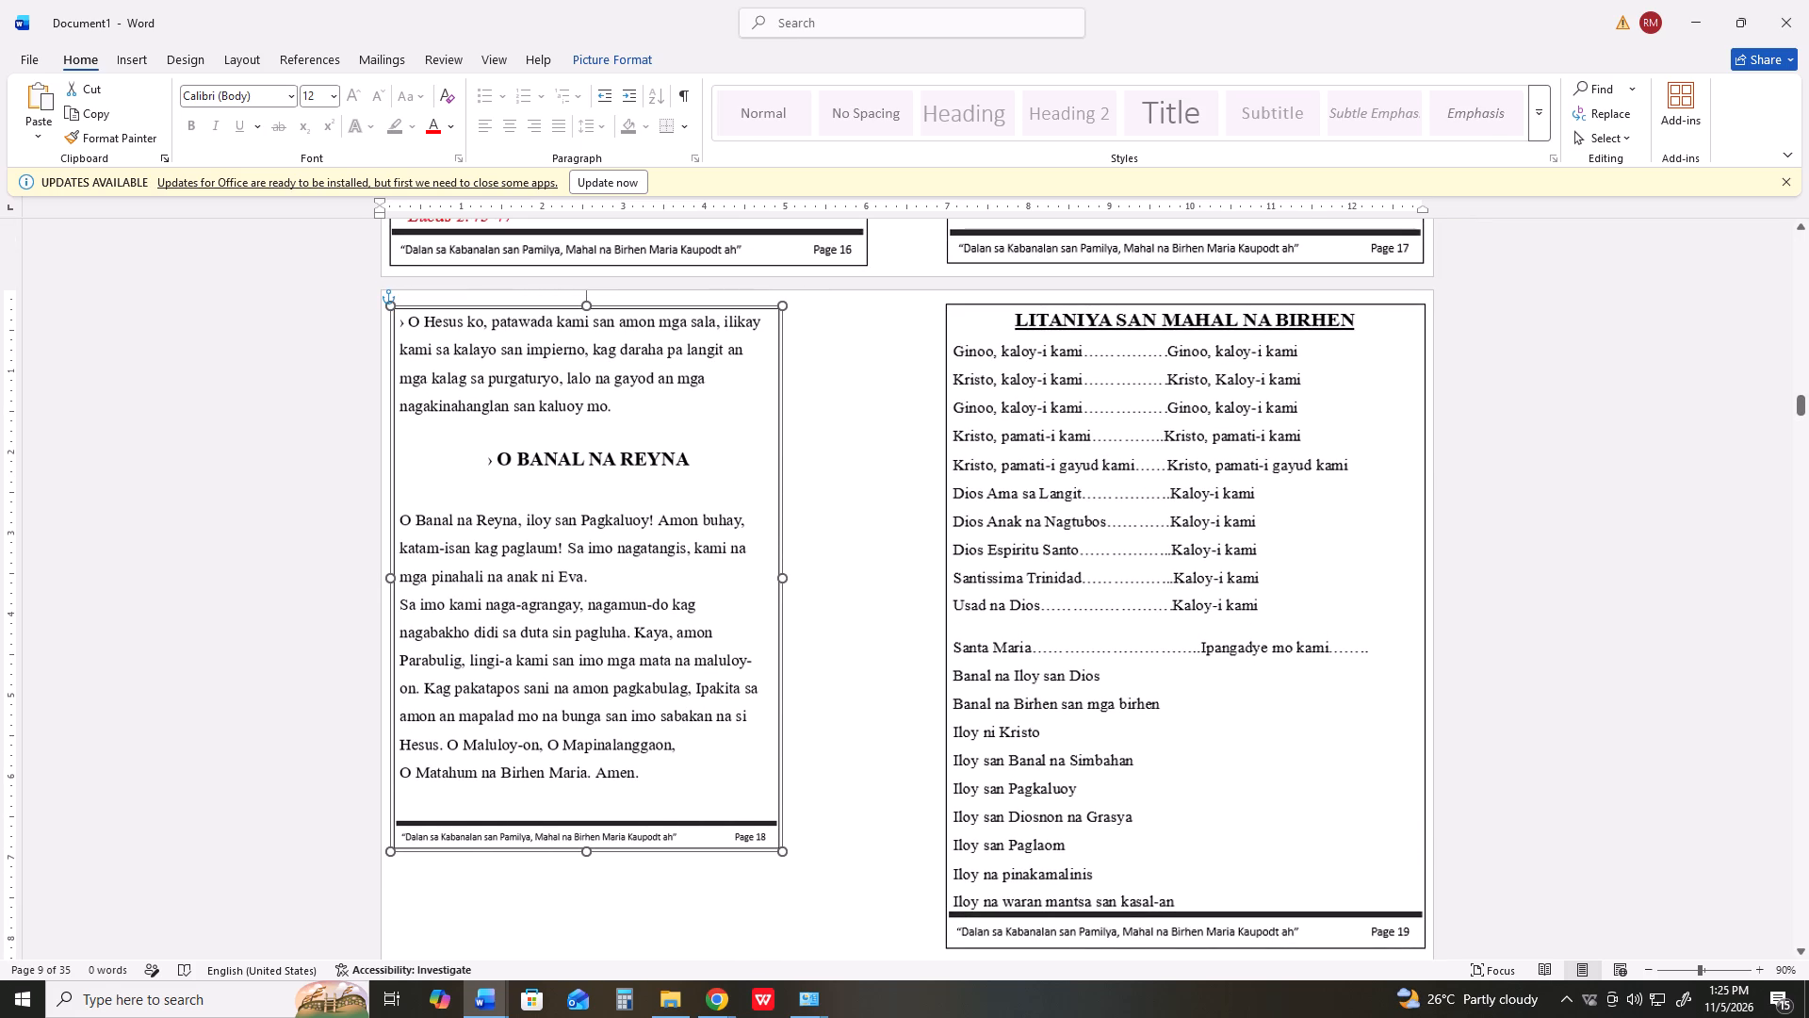
pyautogui.moveTo(620, 632); pyautogui.dragTo(616, 632)
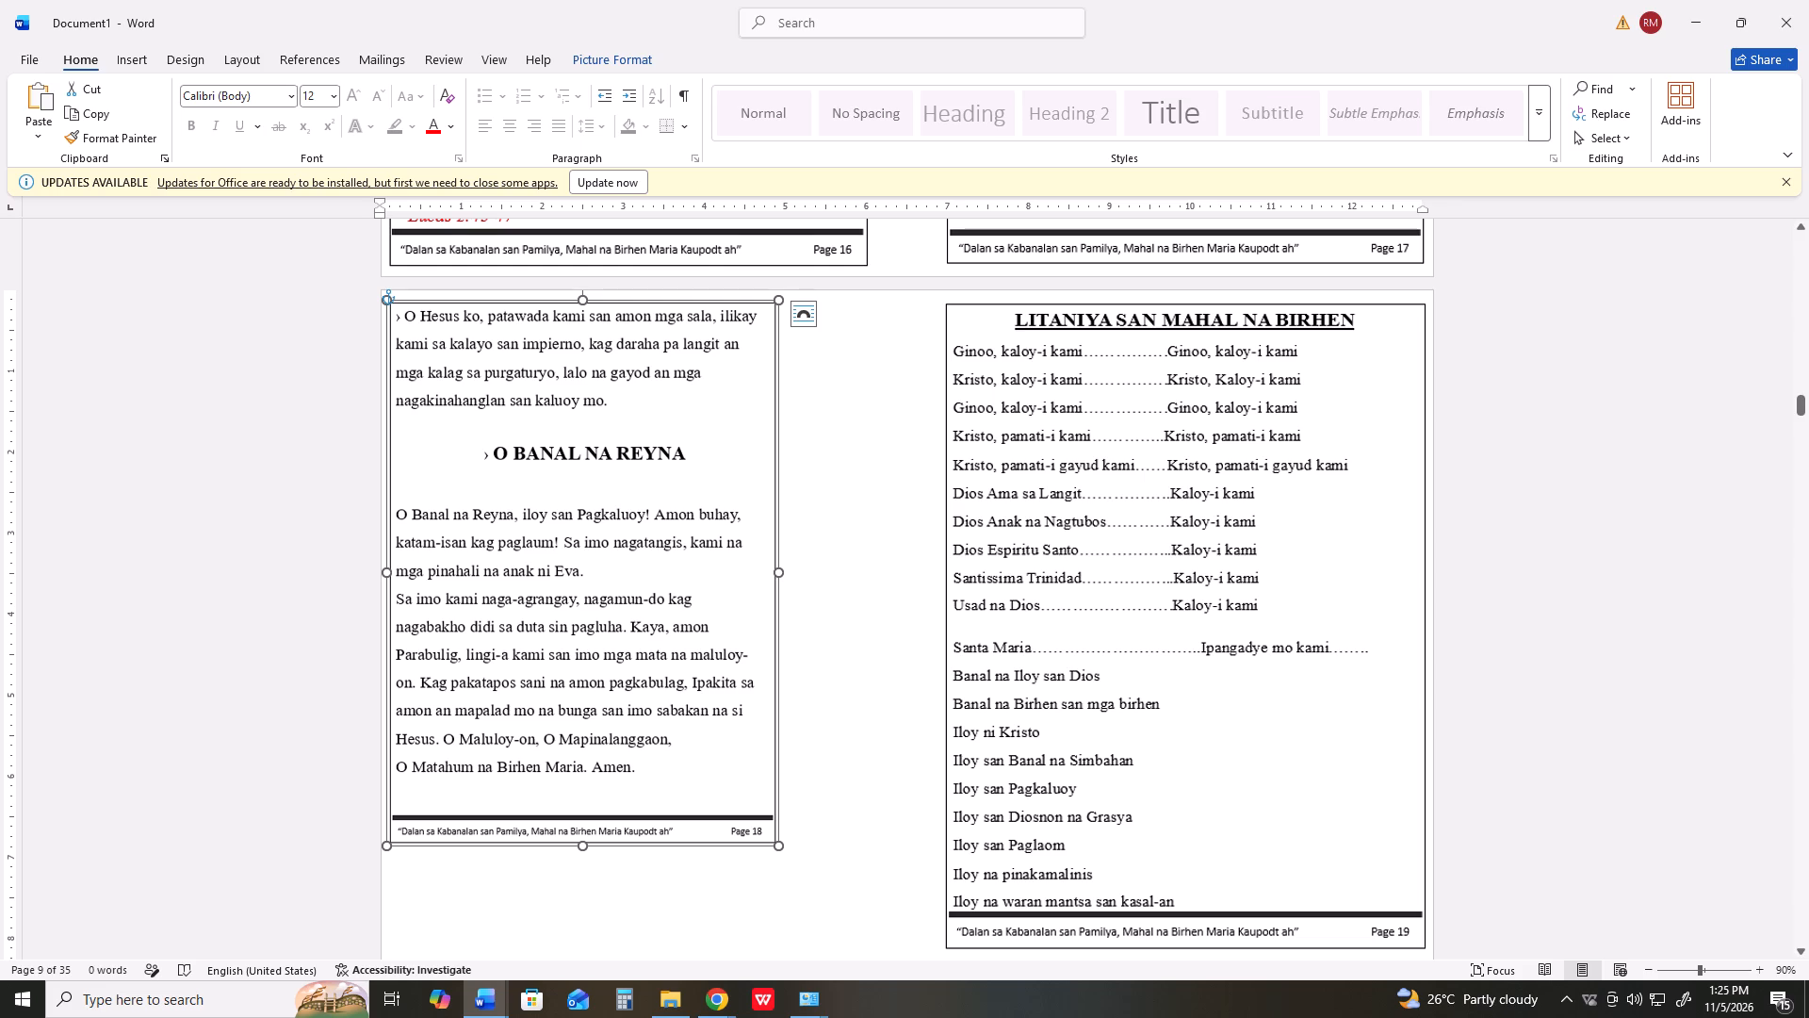
# Enlarge the page 18 picture toward its lower right and widen it slightly to match the width of the page 16 picture above.
pyautogui.scroll(-2, 711, 739)
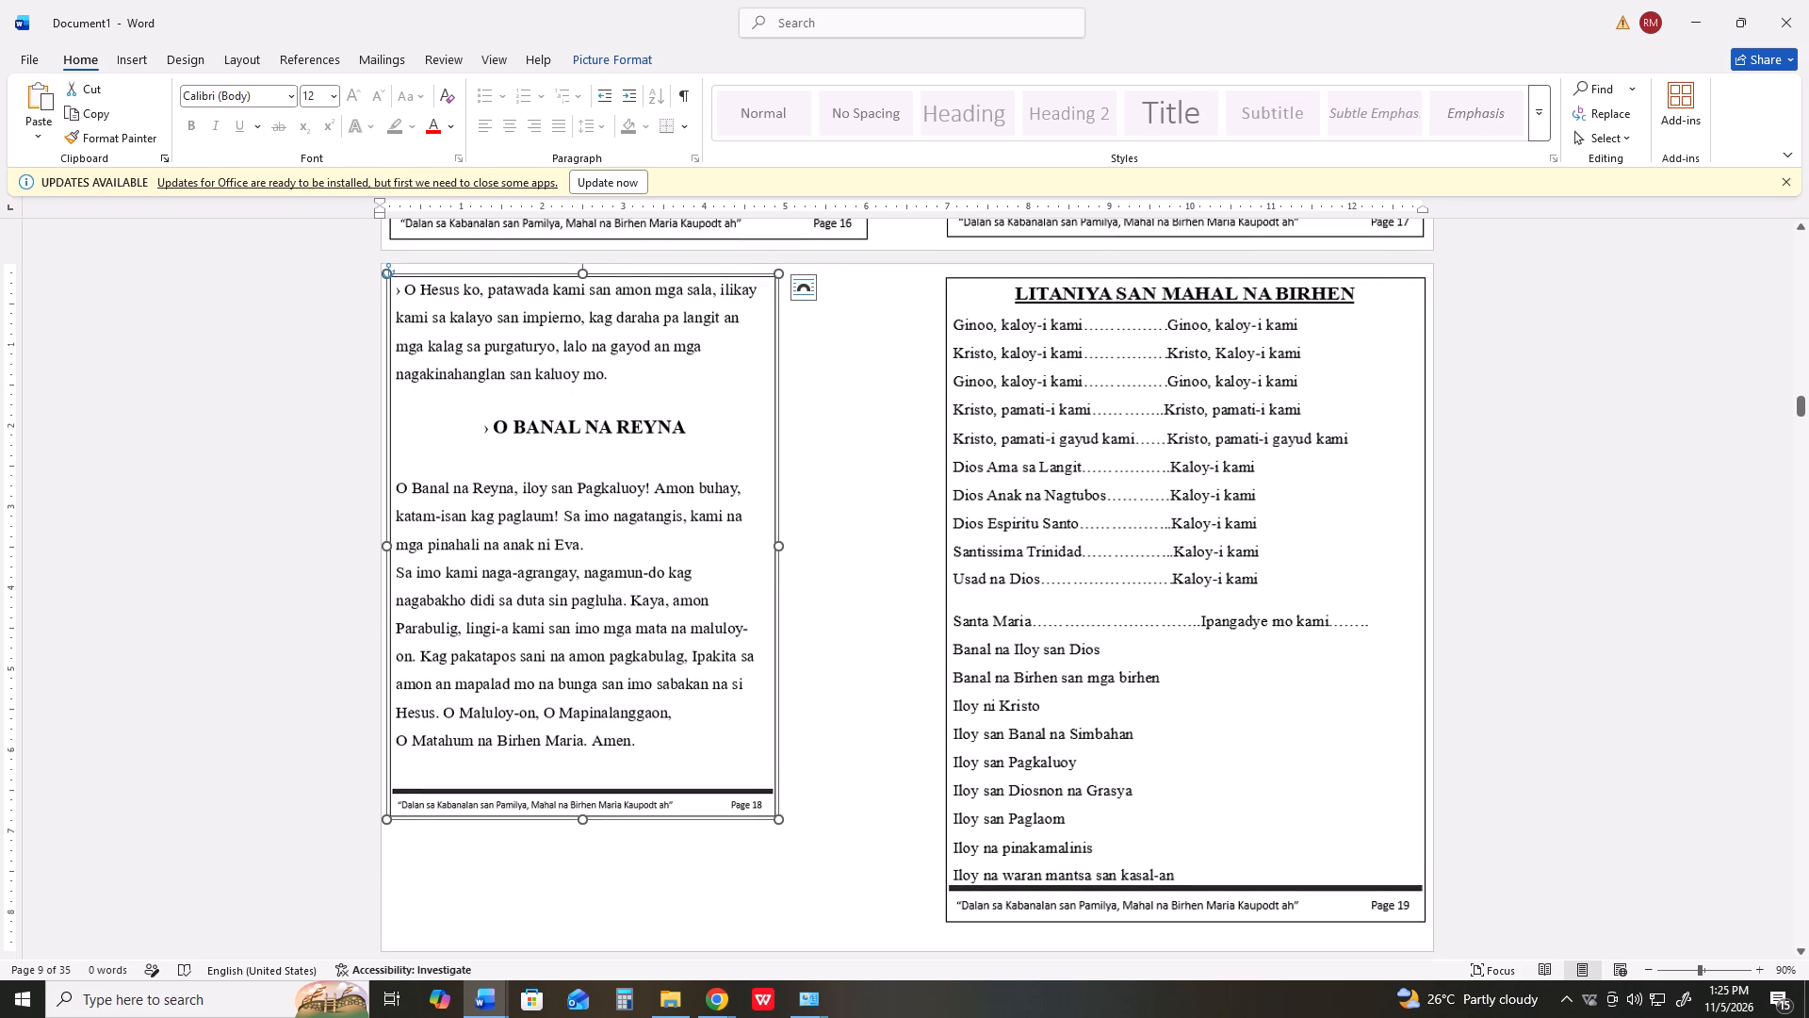
pyautogui.moveTo(781, 820); pyautogui.dragTo(845, 919)
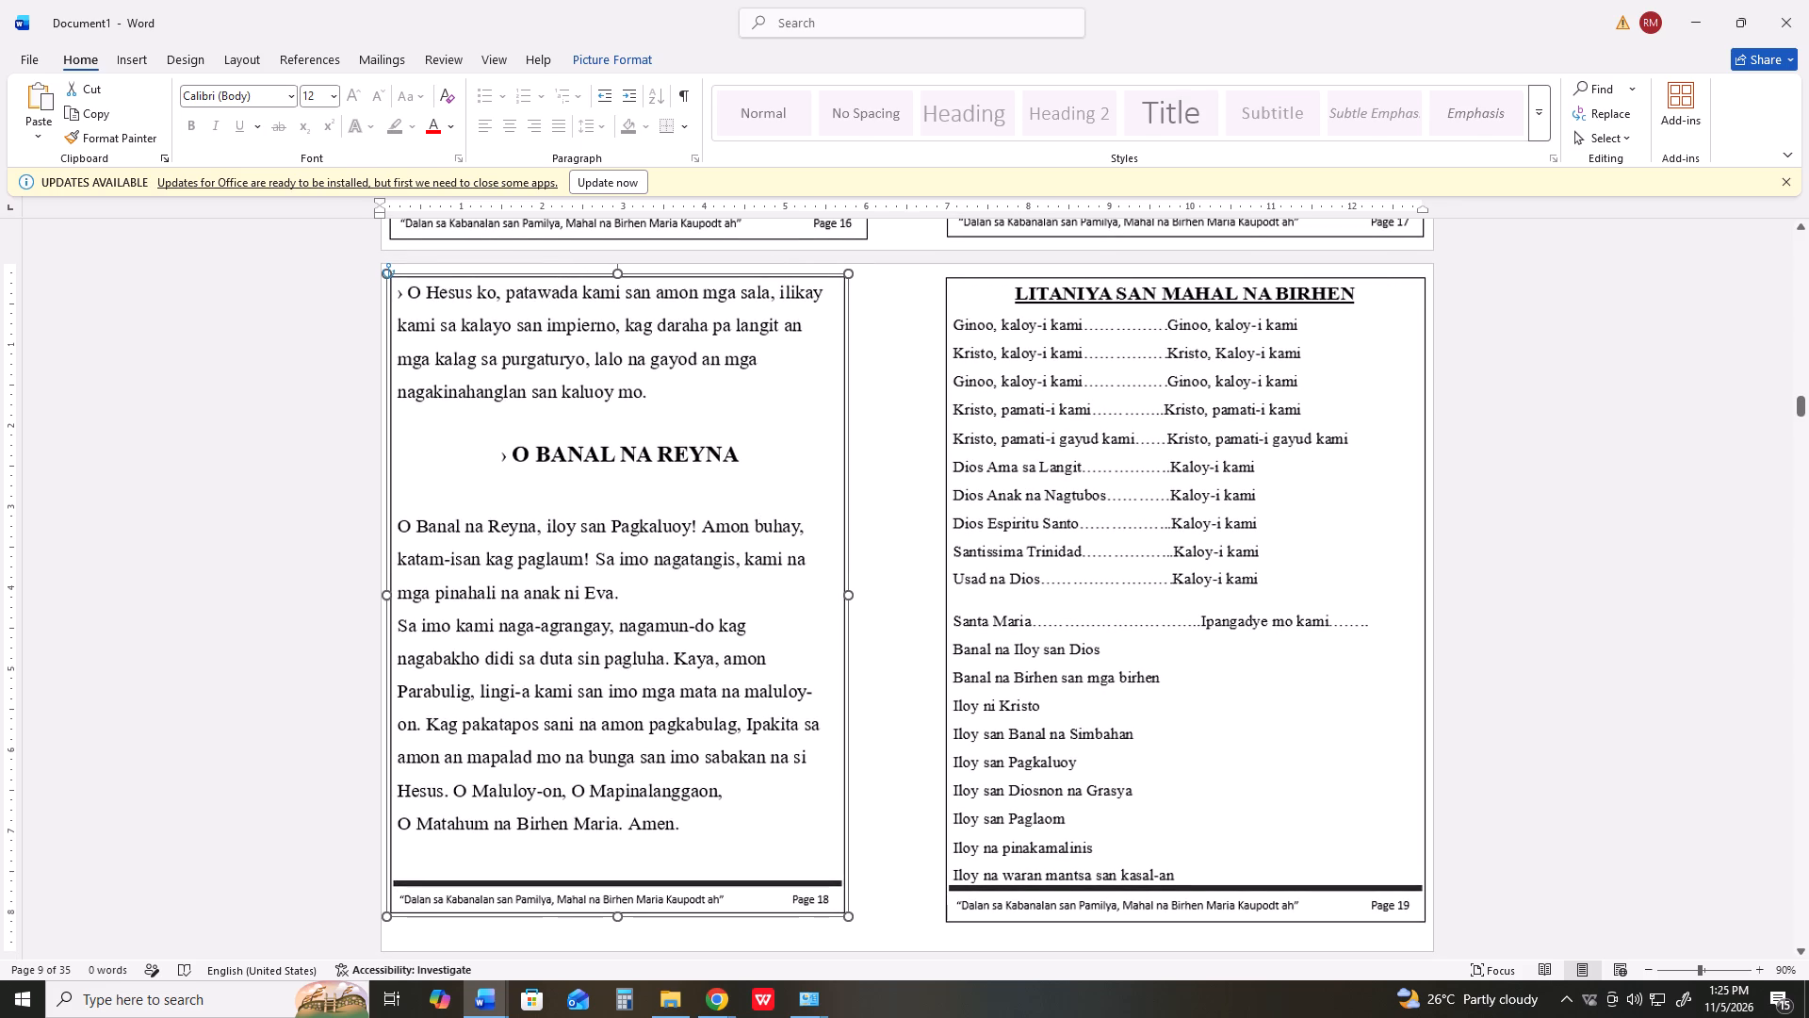
pyautogui.moveTo(845, 919); pyautogui.dragTo(856, 928)
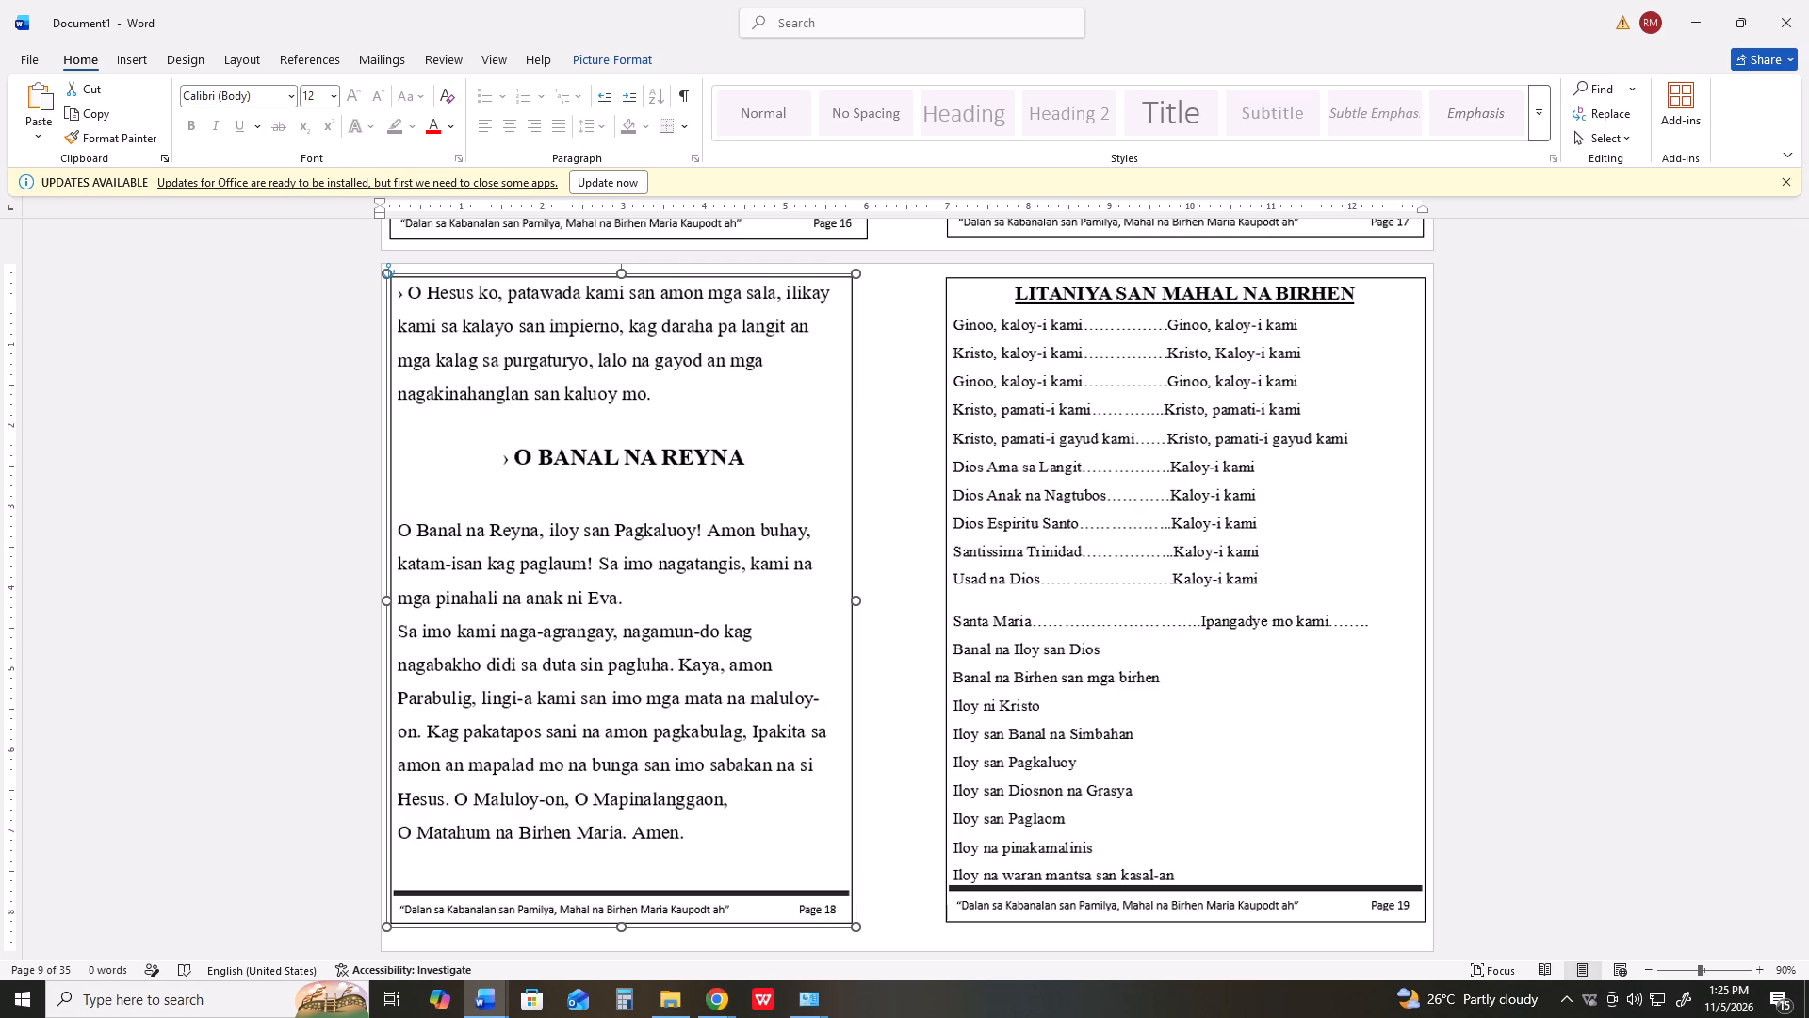
pyautogui.moveTo(856, 928); pyautogui.dragTo(856, 928)
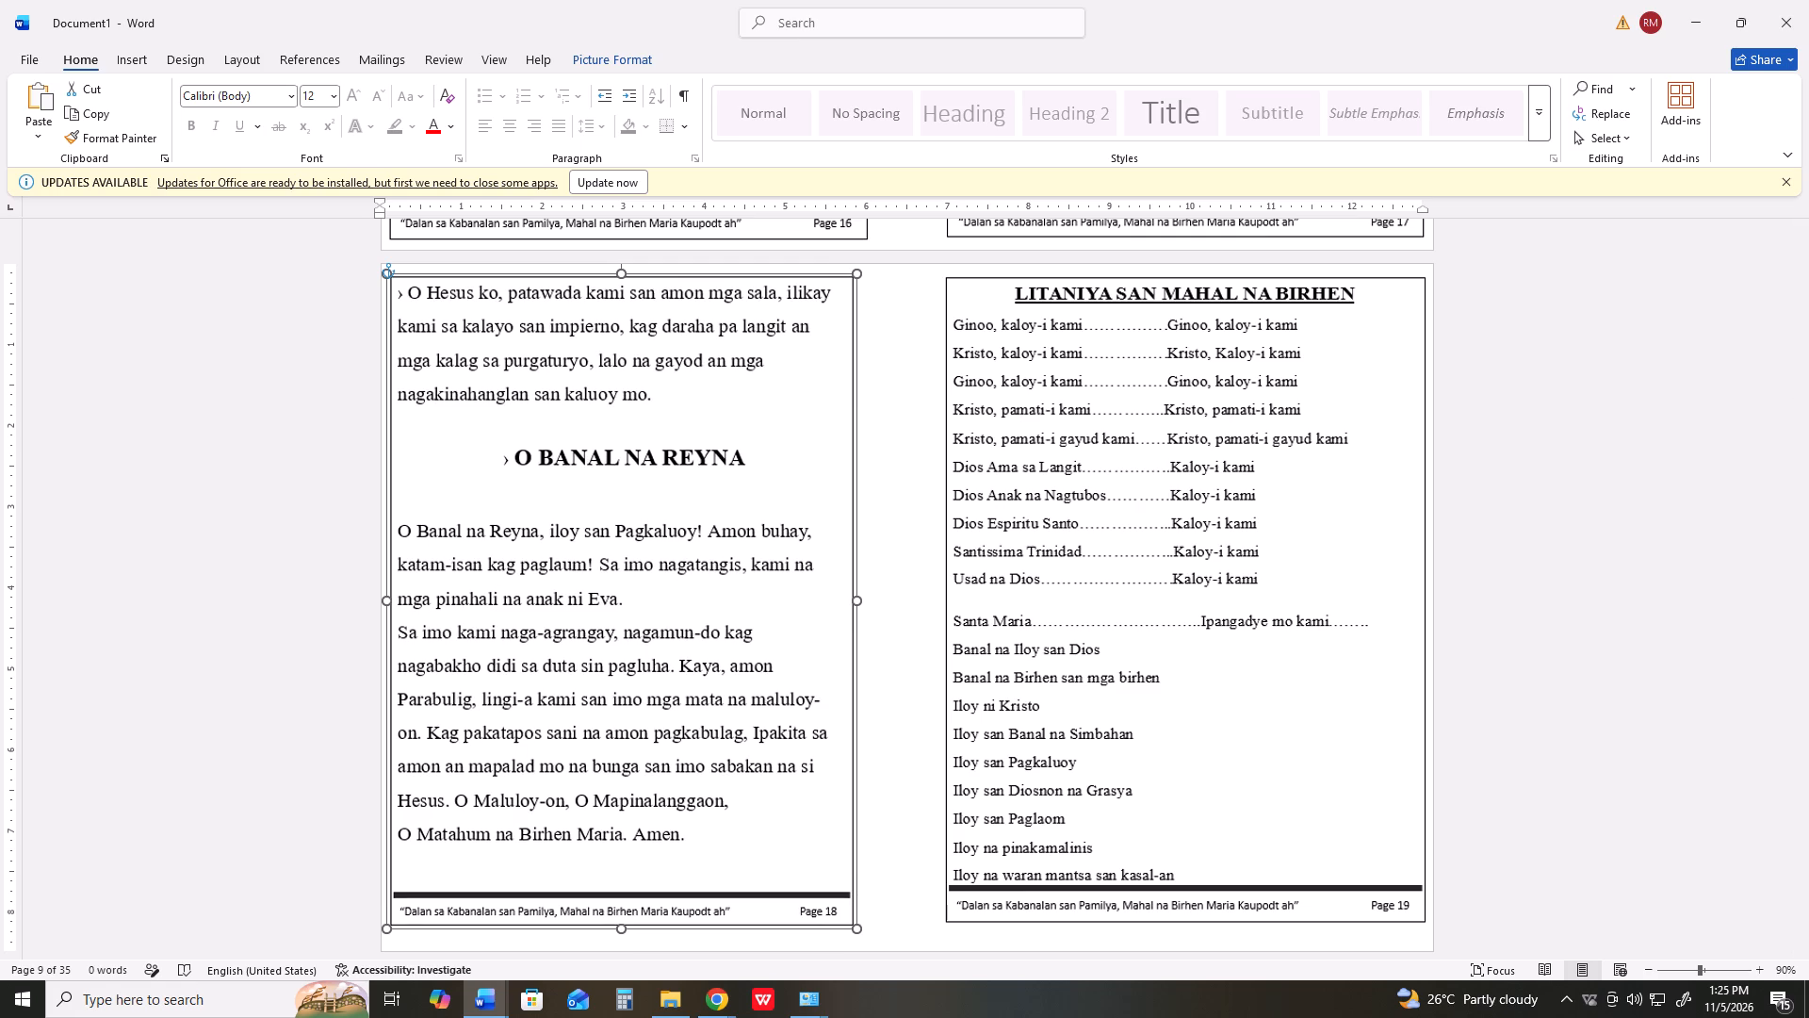
pyautogui.moveTo(856, 928); pyautogui.dragTo(862, 933)
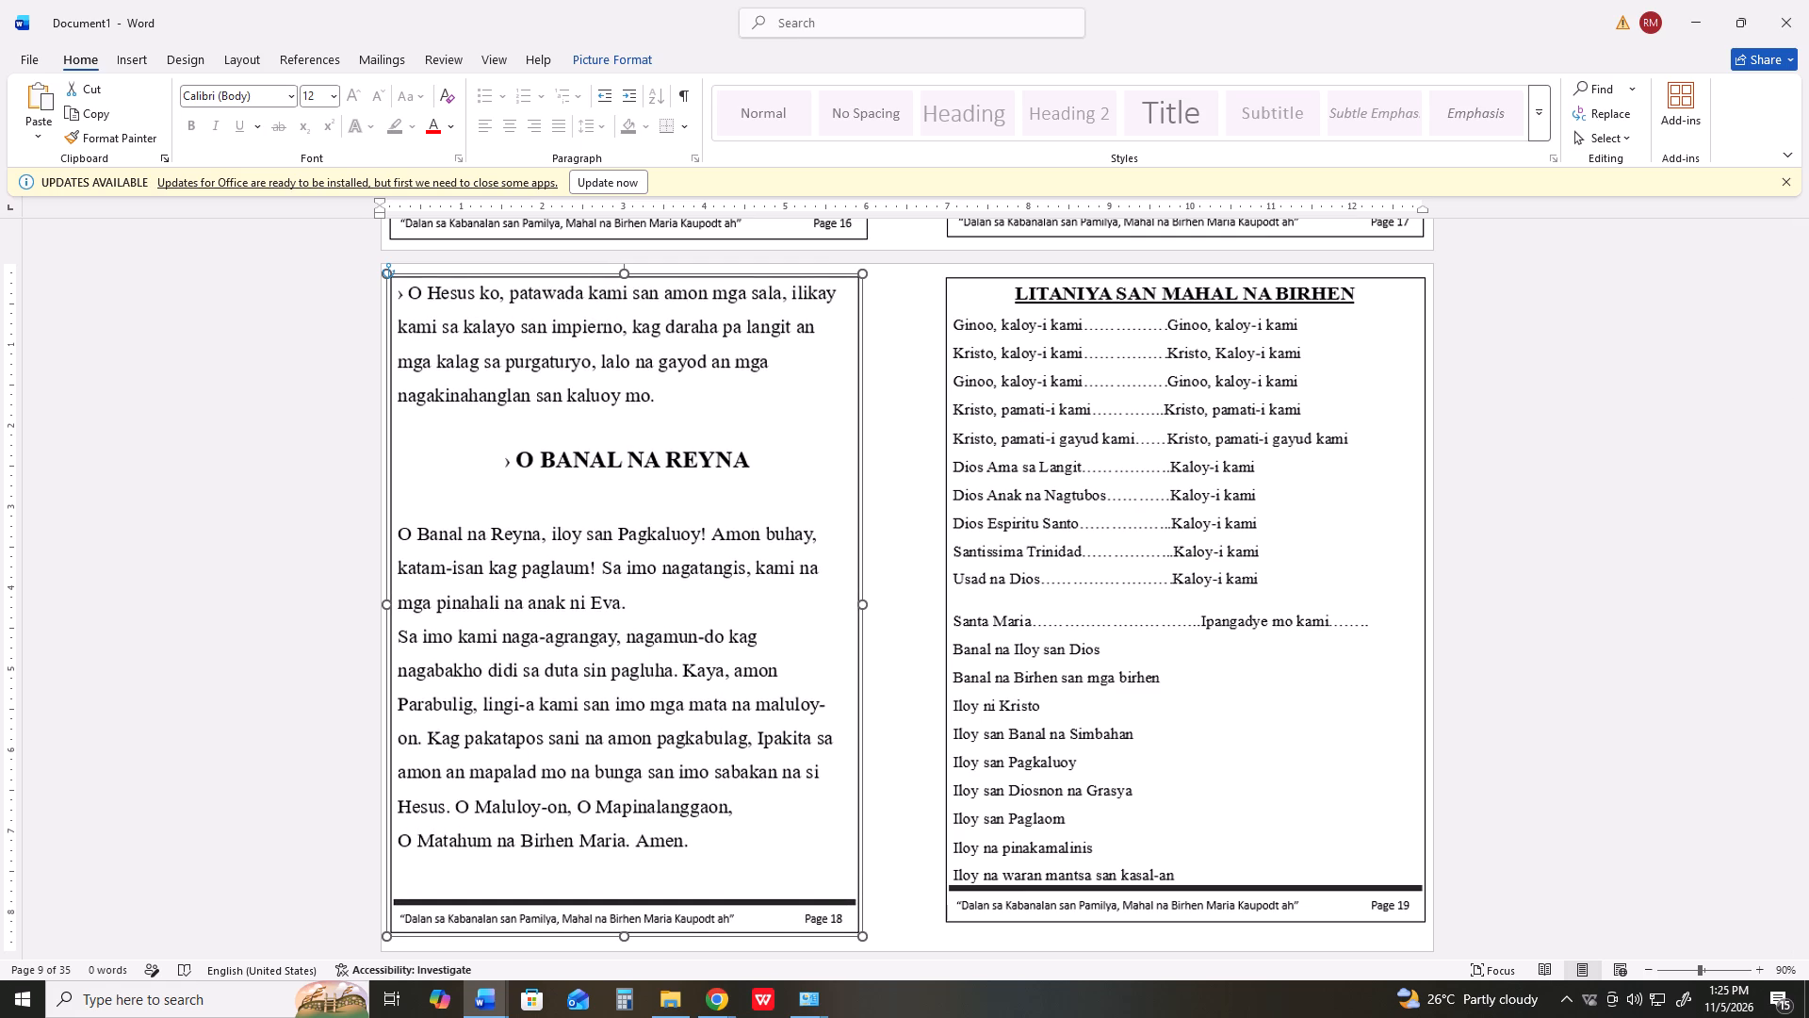
pyautogui.moveTo(862, 933); pyautogui.dragTo(865, 938)
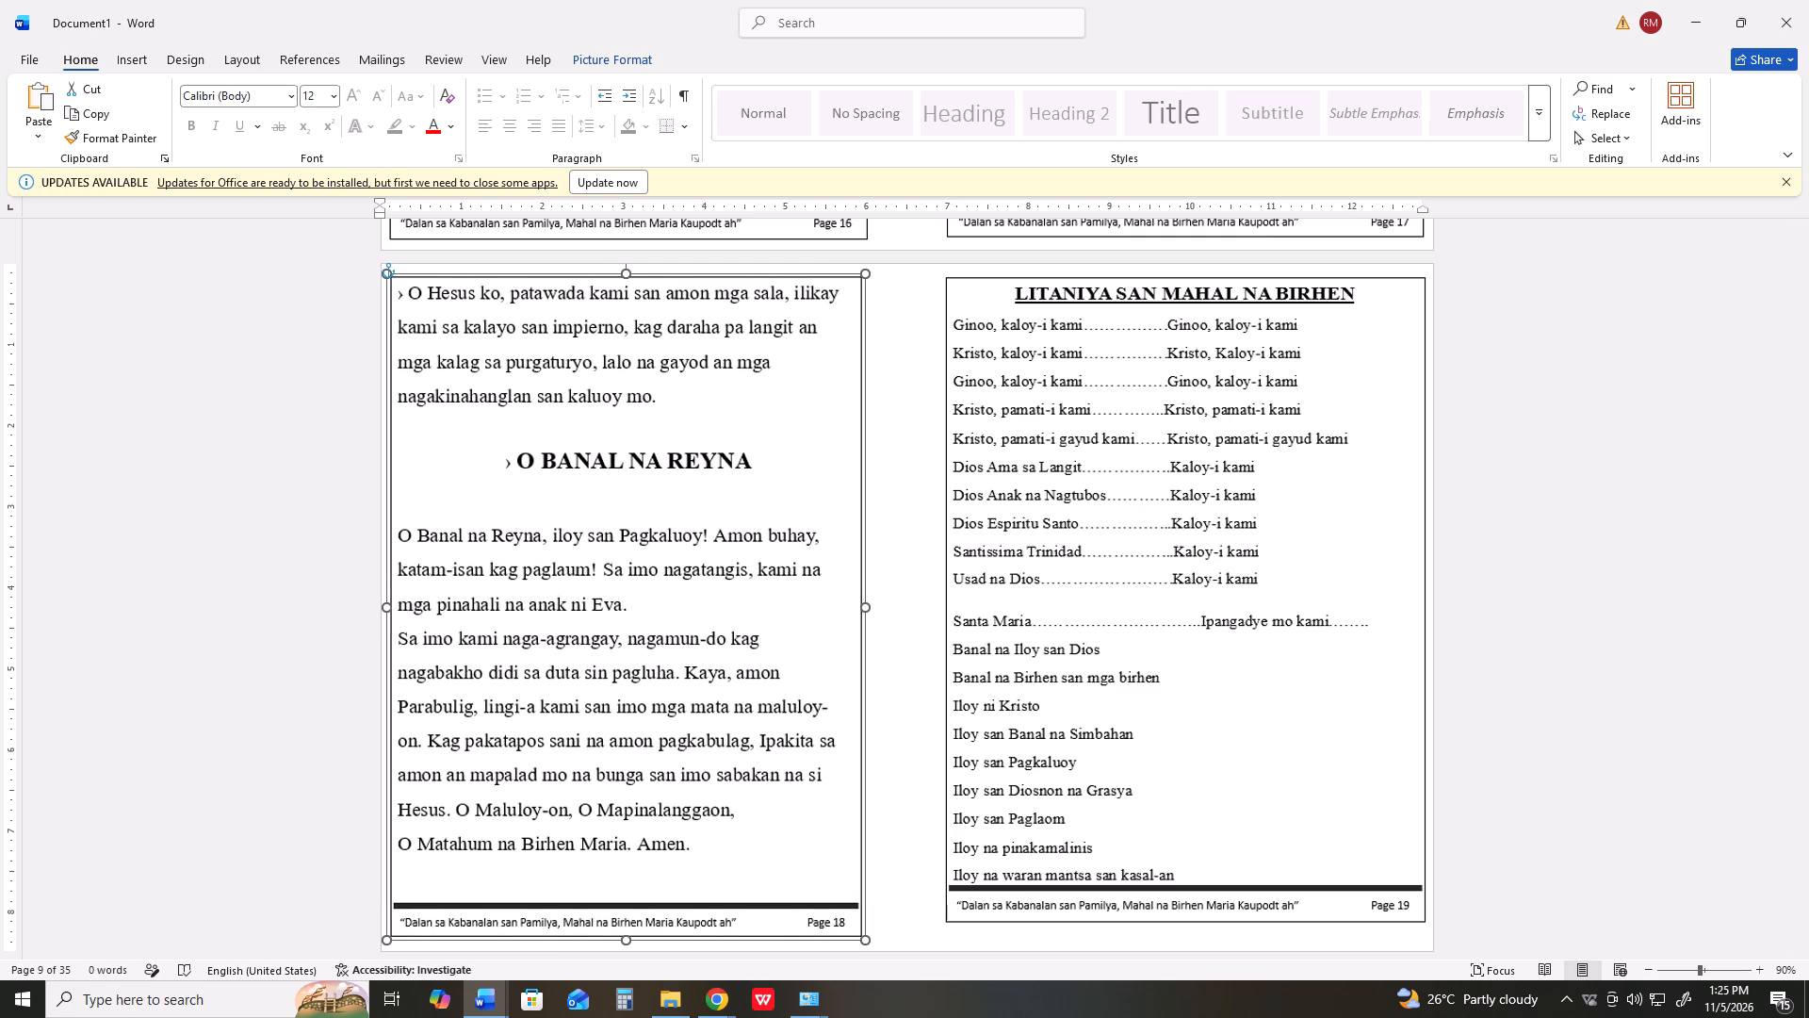
pyautogui.moveTo(865, 938); pyautogui.dragTo(863, 936)
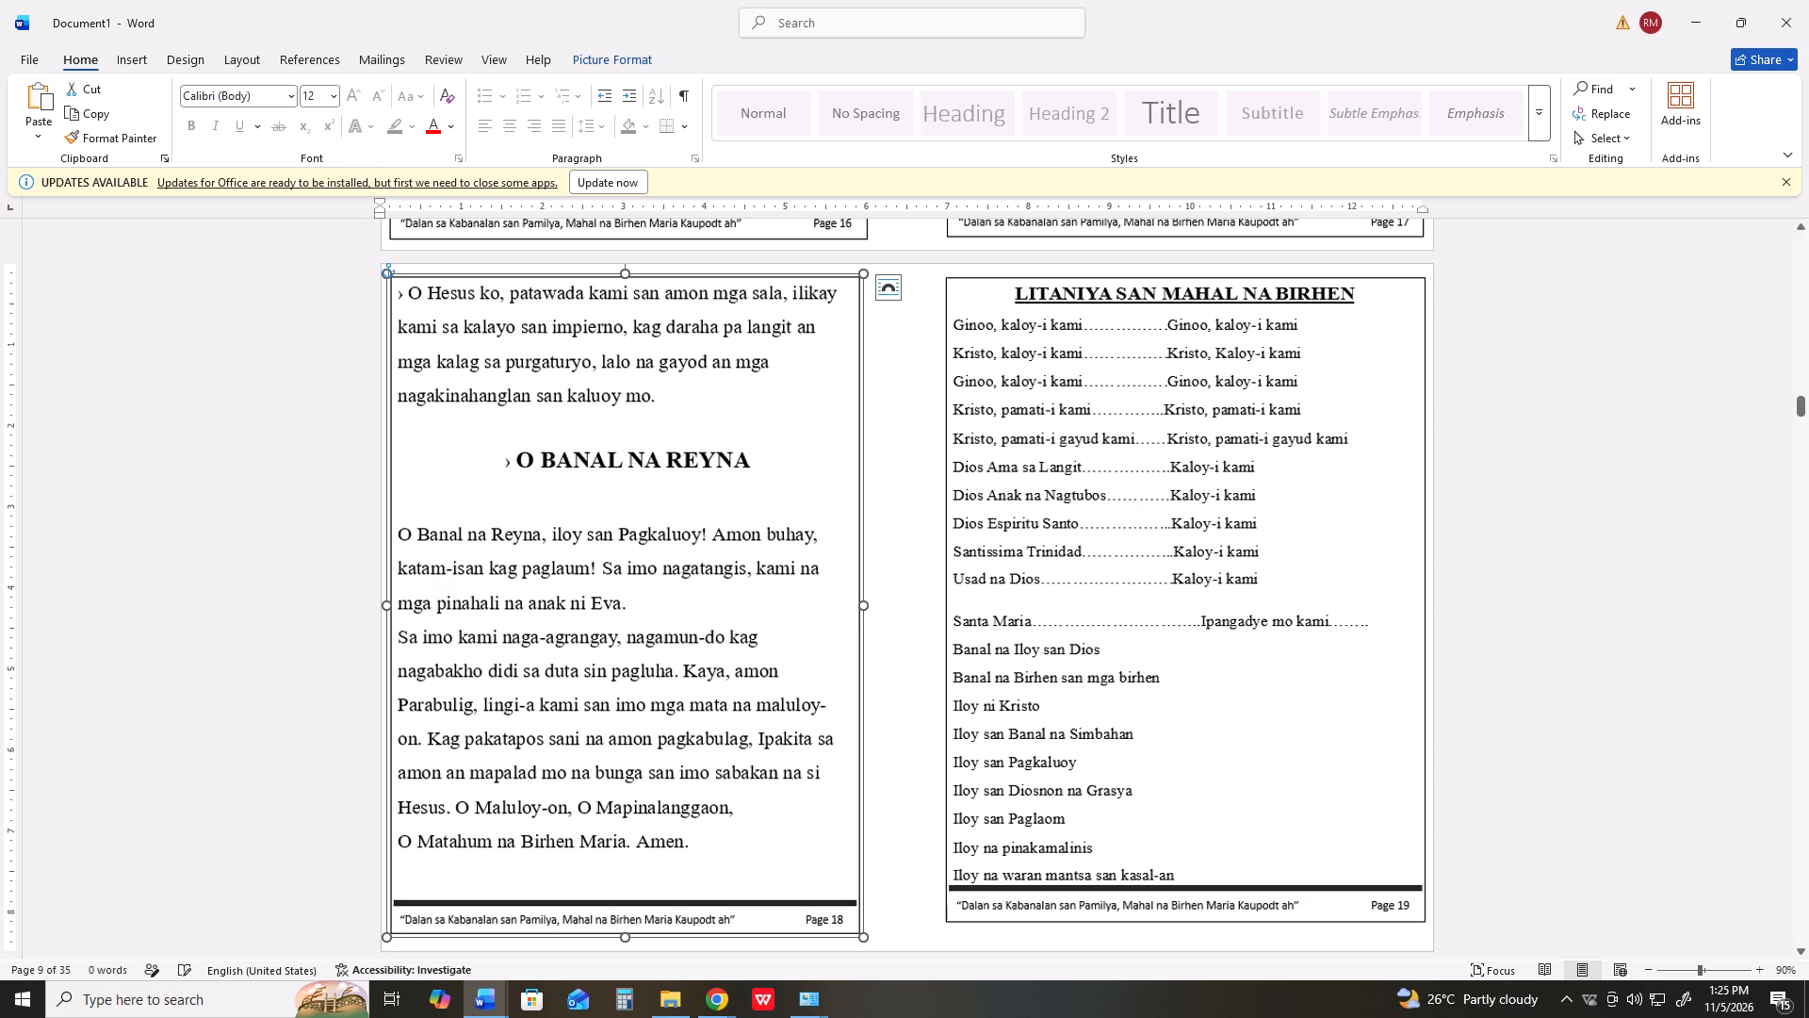
pyautogui.moveTo(861, 610); pyautogui.dragTo(868, 611)
pyautogui.moveTo(868, 611); pyautogui.dragTo(871, 613)
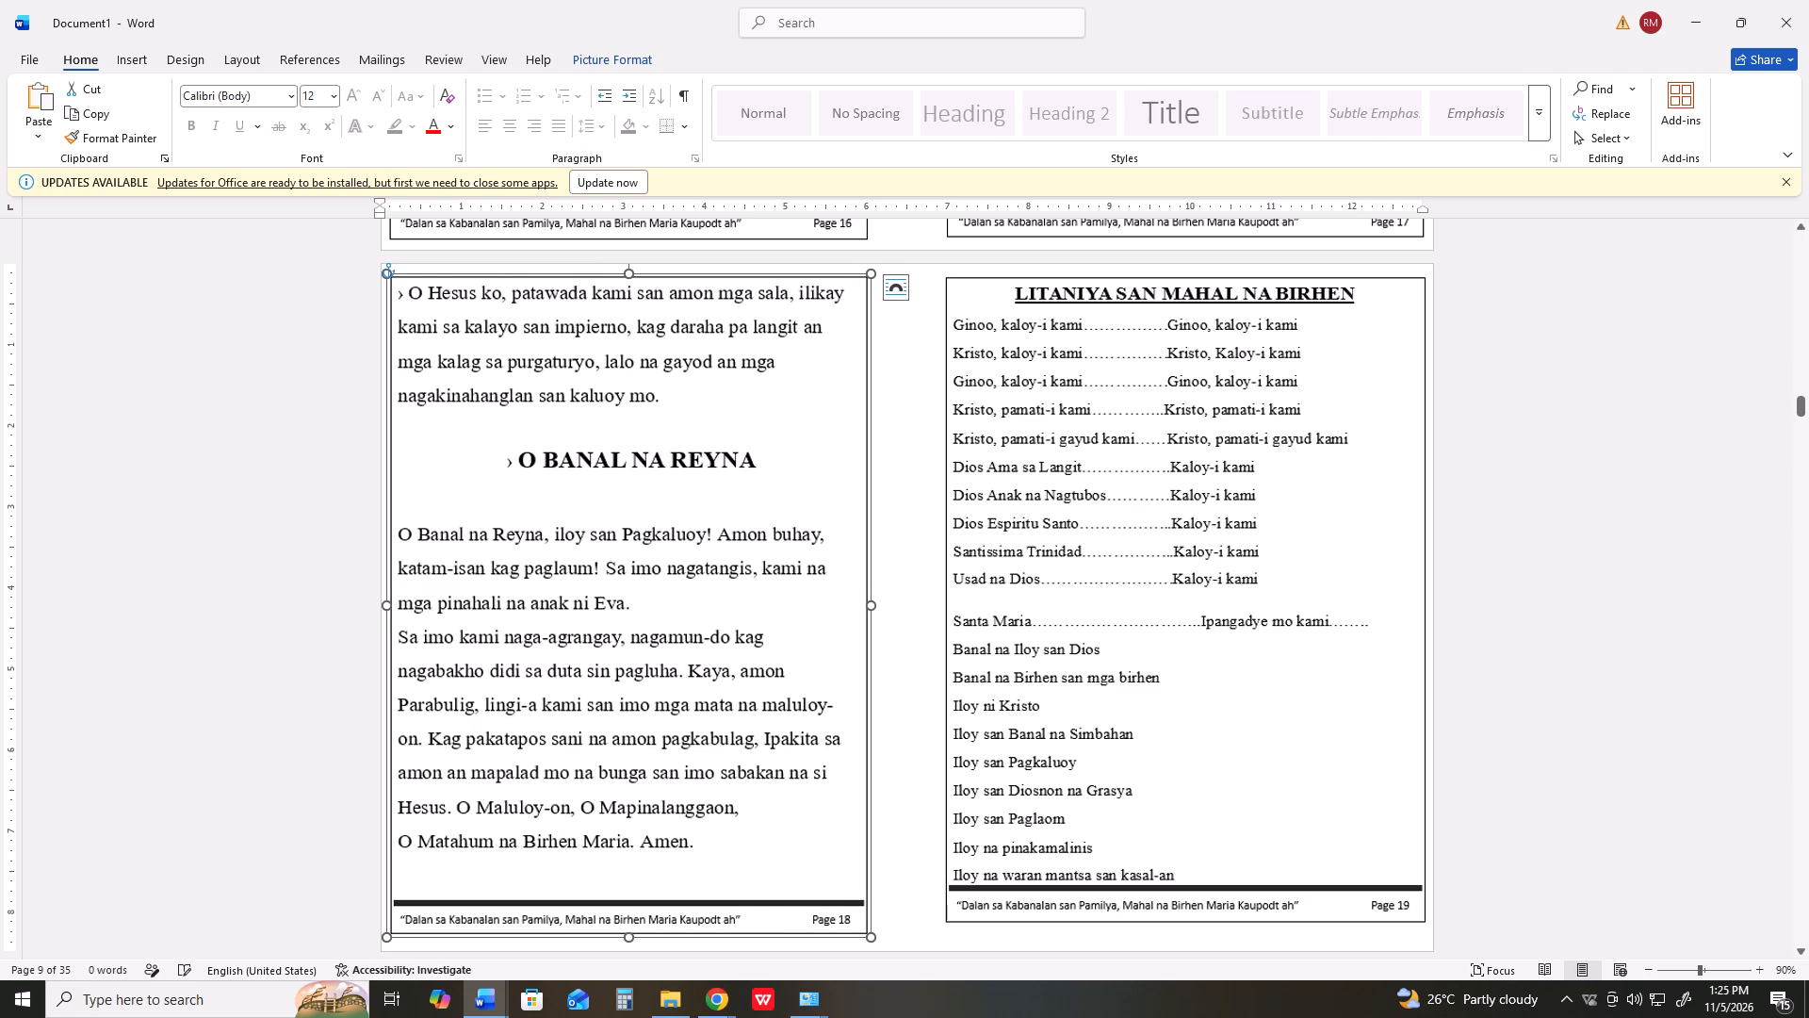
pyautogui.click(904, 637)
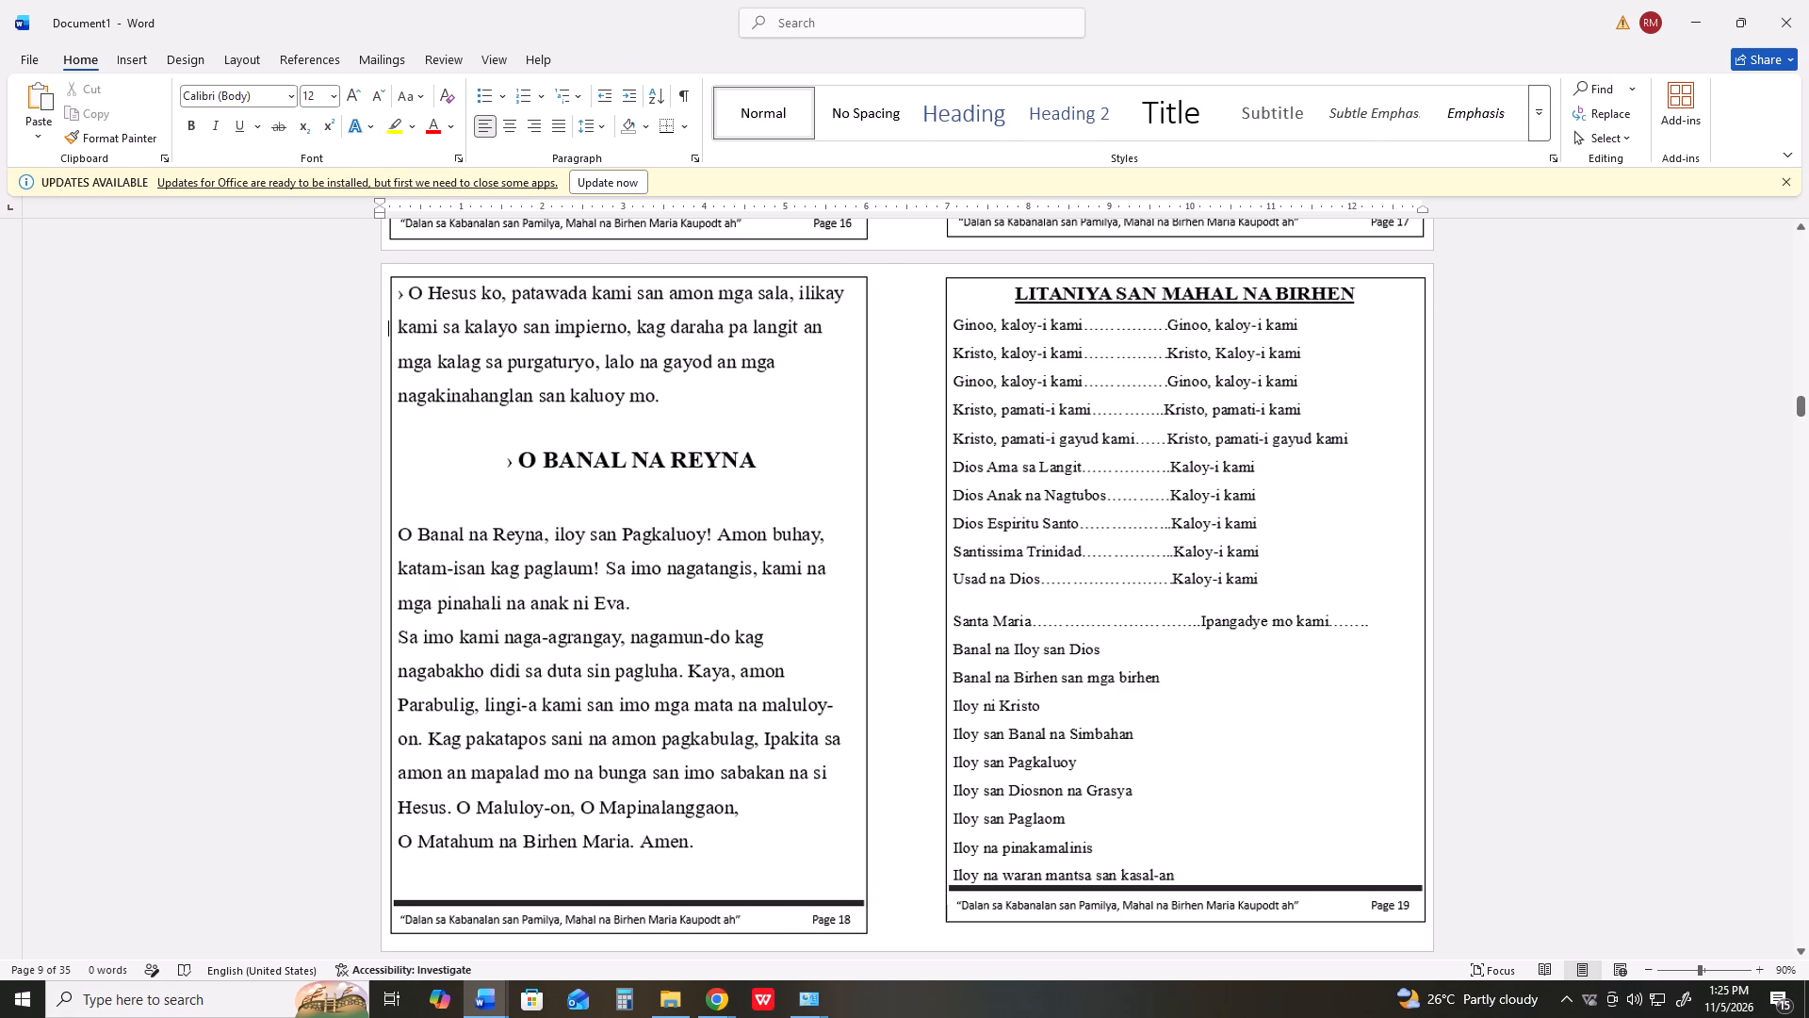
# Stretch the page 19 picture slightly downward so its bottom edge lines up with the page 18 picture.
pyautogui.click(993, 710)
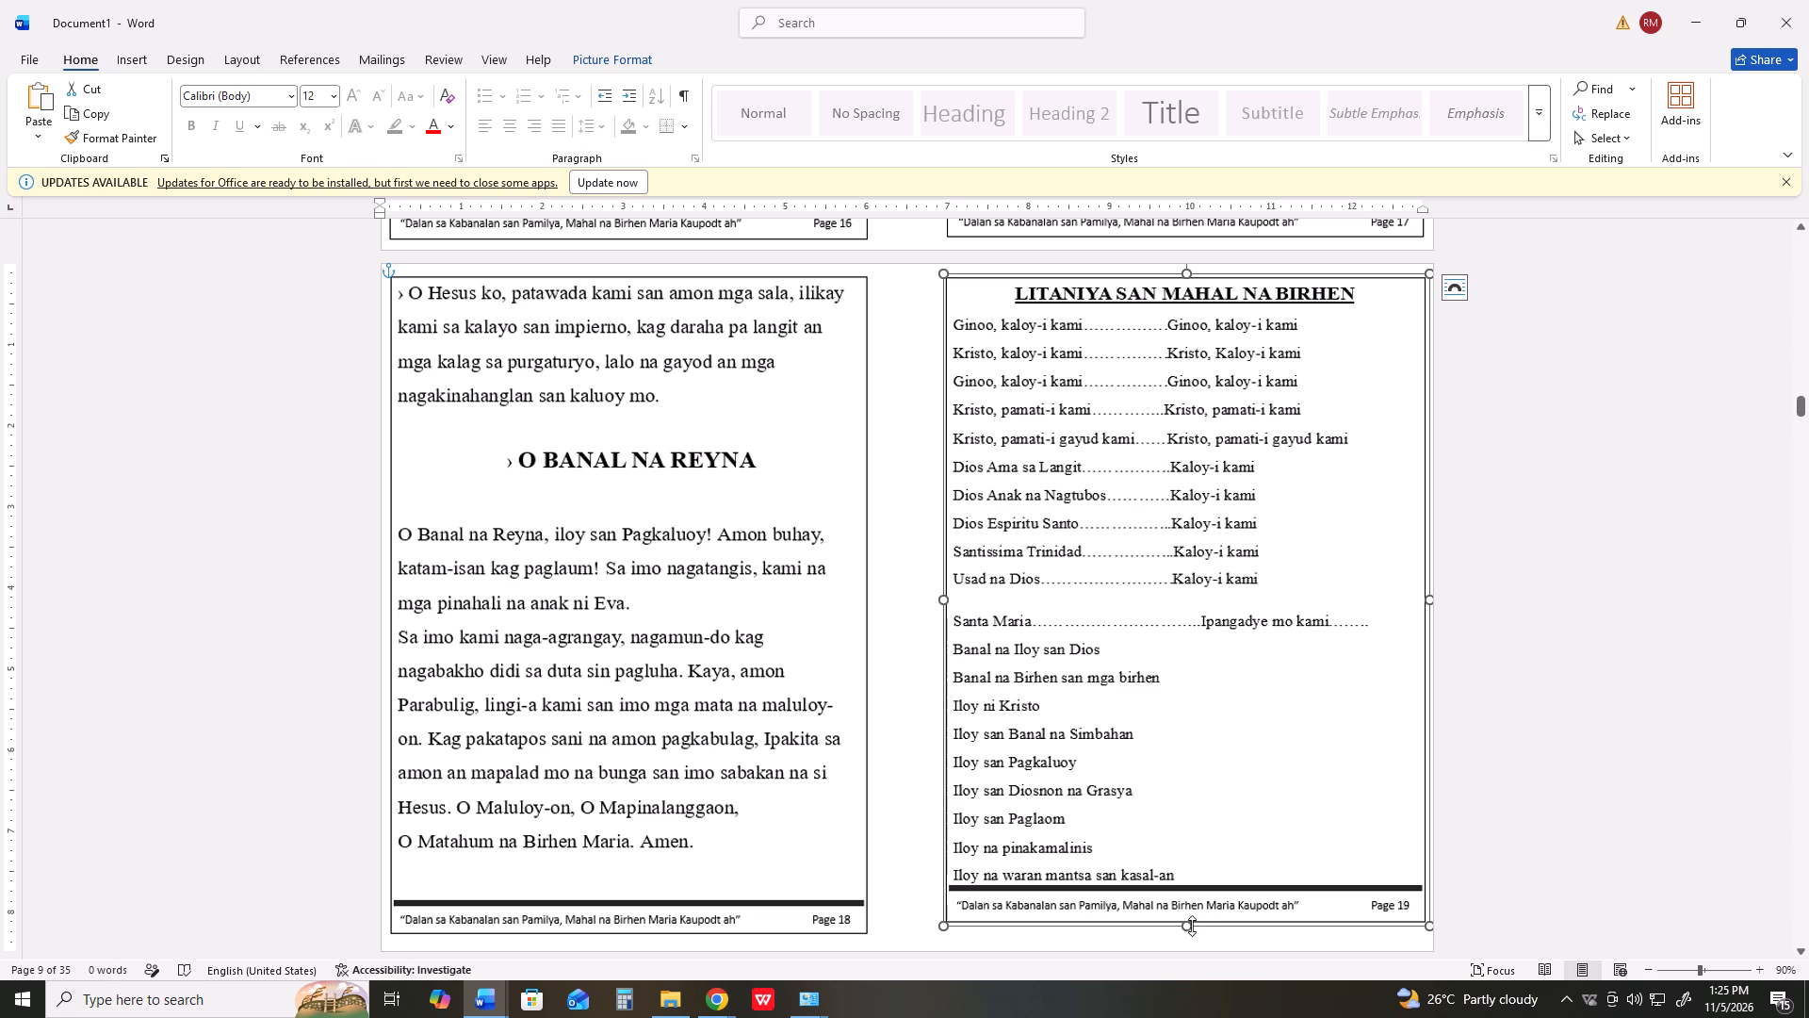
pyautogui.click(1191, 926)
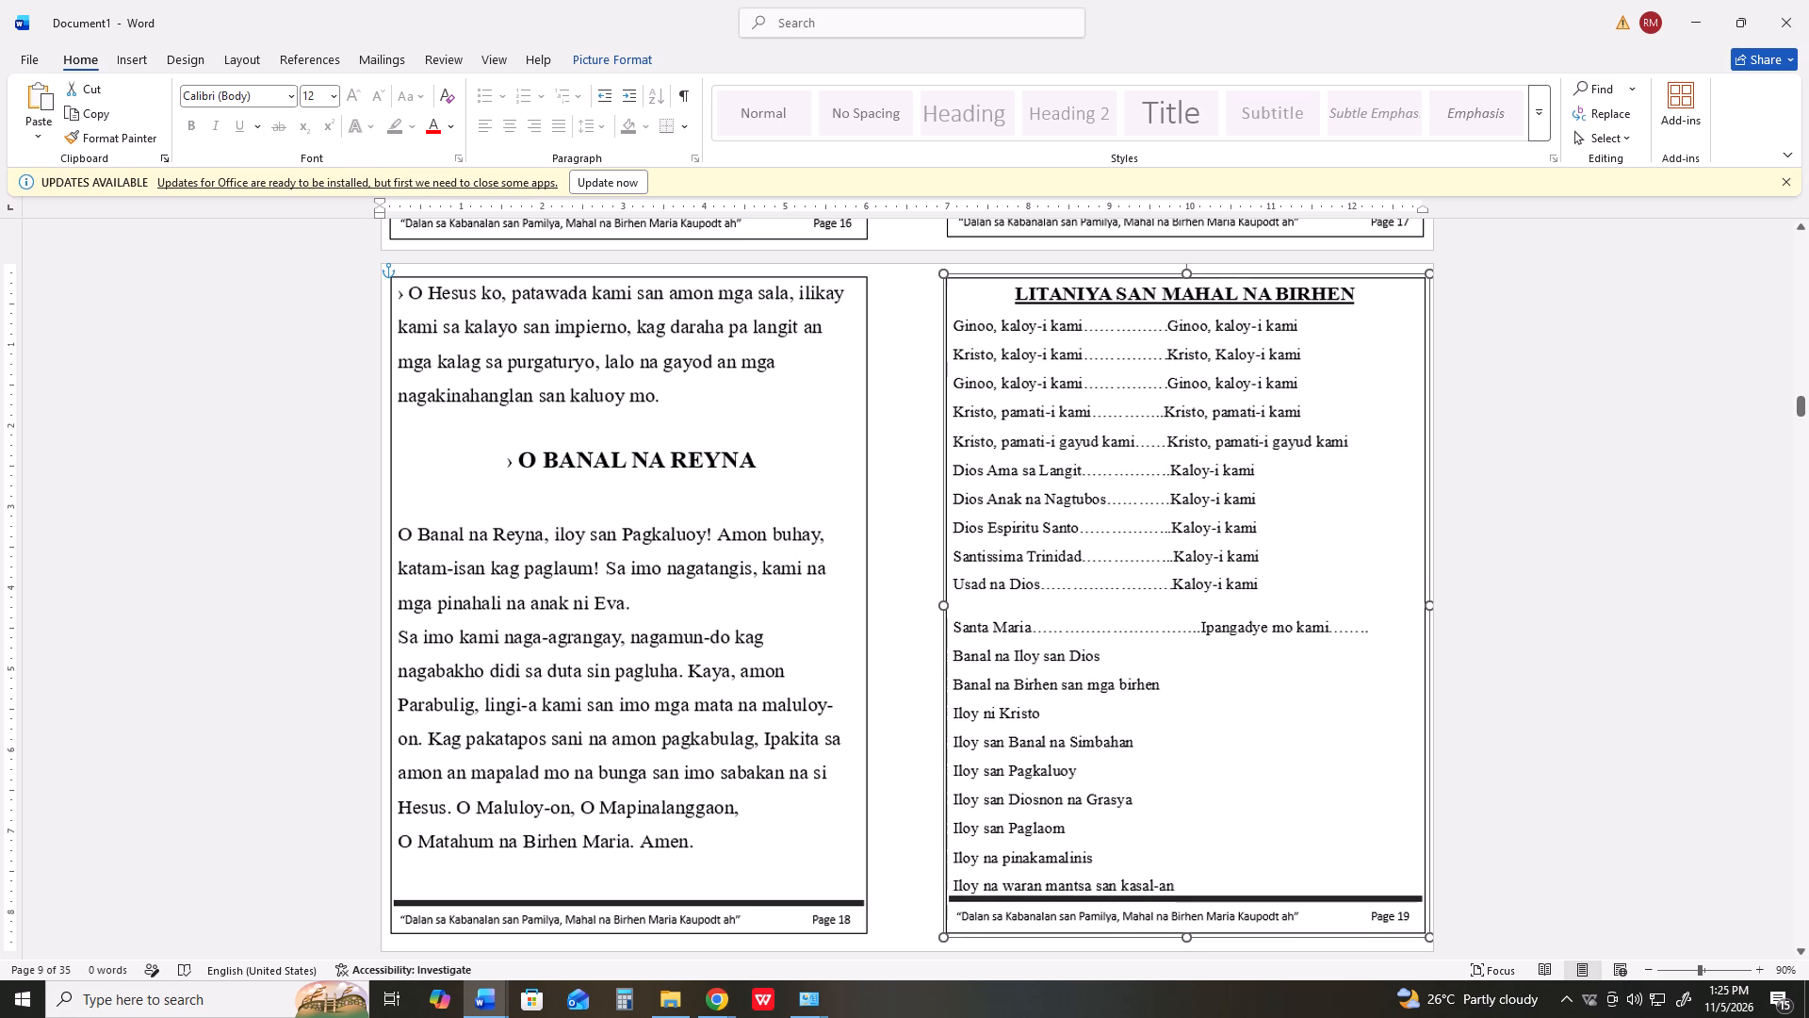
pyautogui.click(912, 809)
pyautogui.scroll(-2, 911, 806)
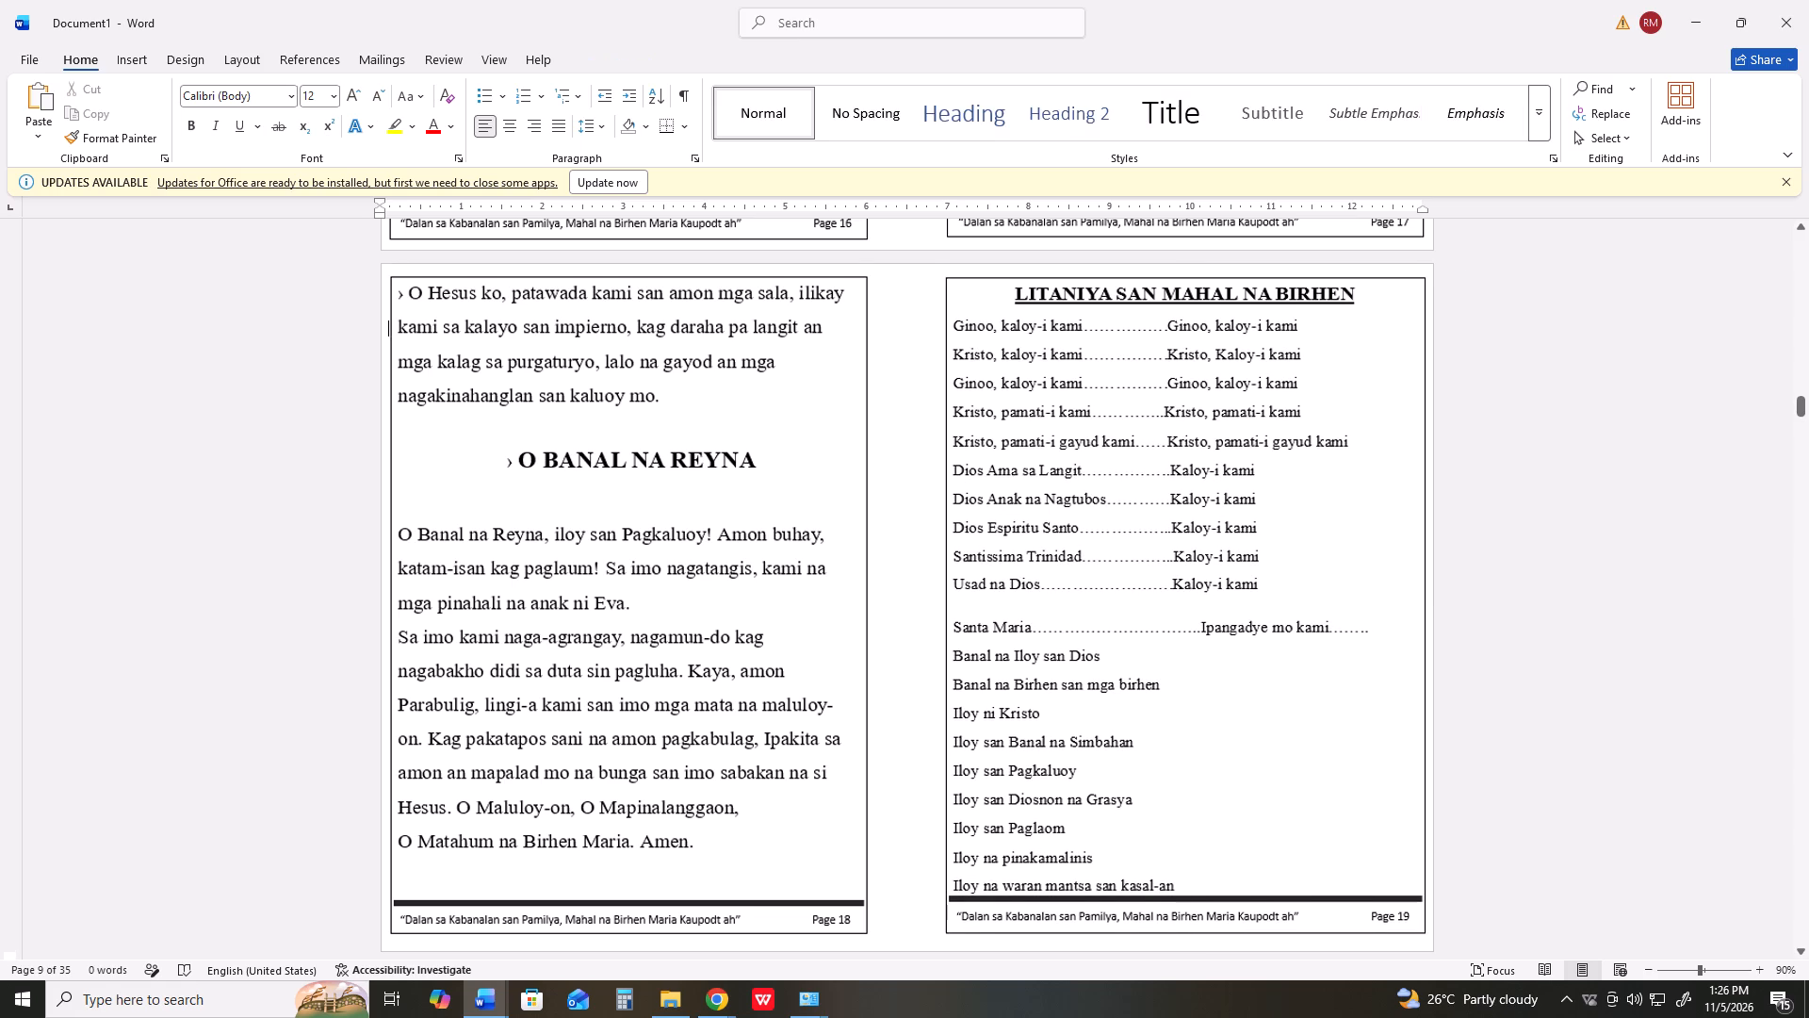
pyautogui.scroll(-1, 911, 806)
pyautogui.scroll(4, 911, 806)
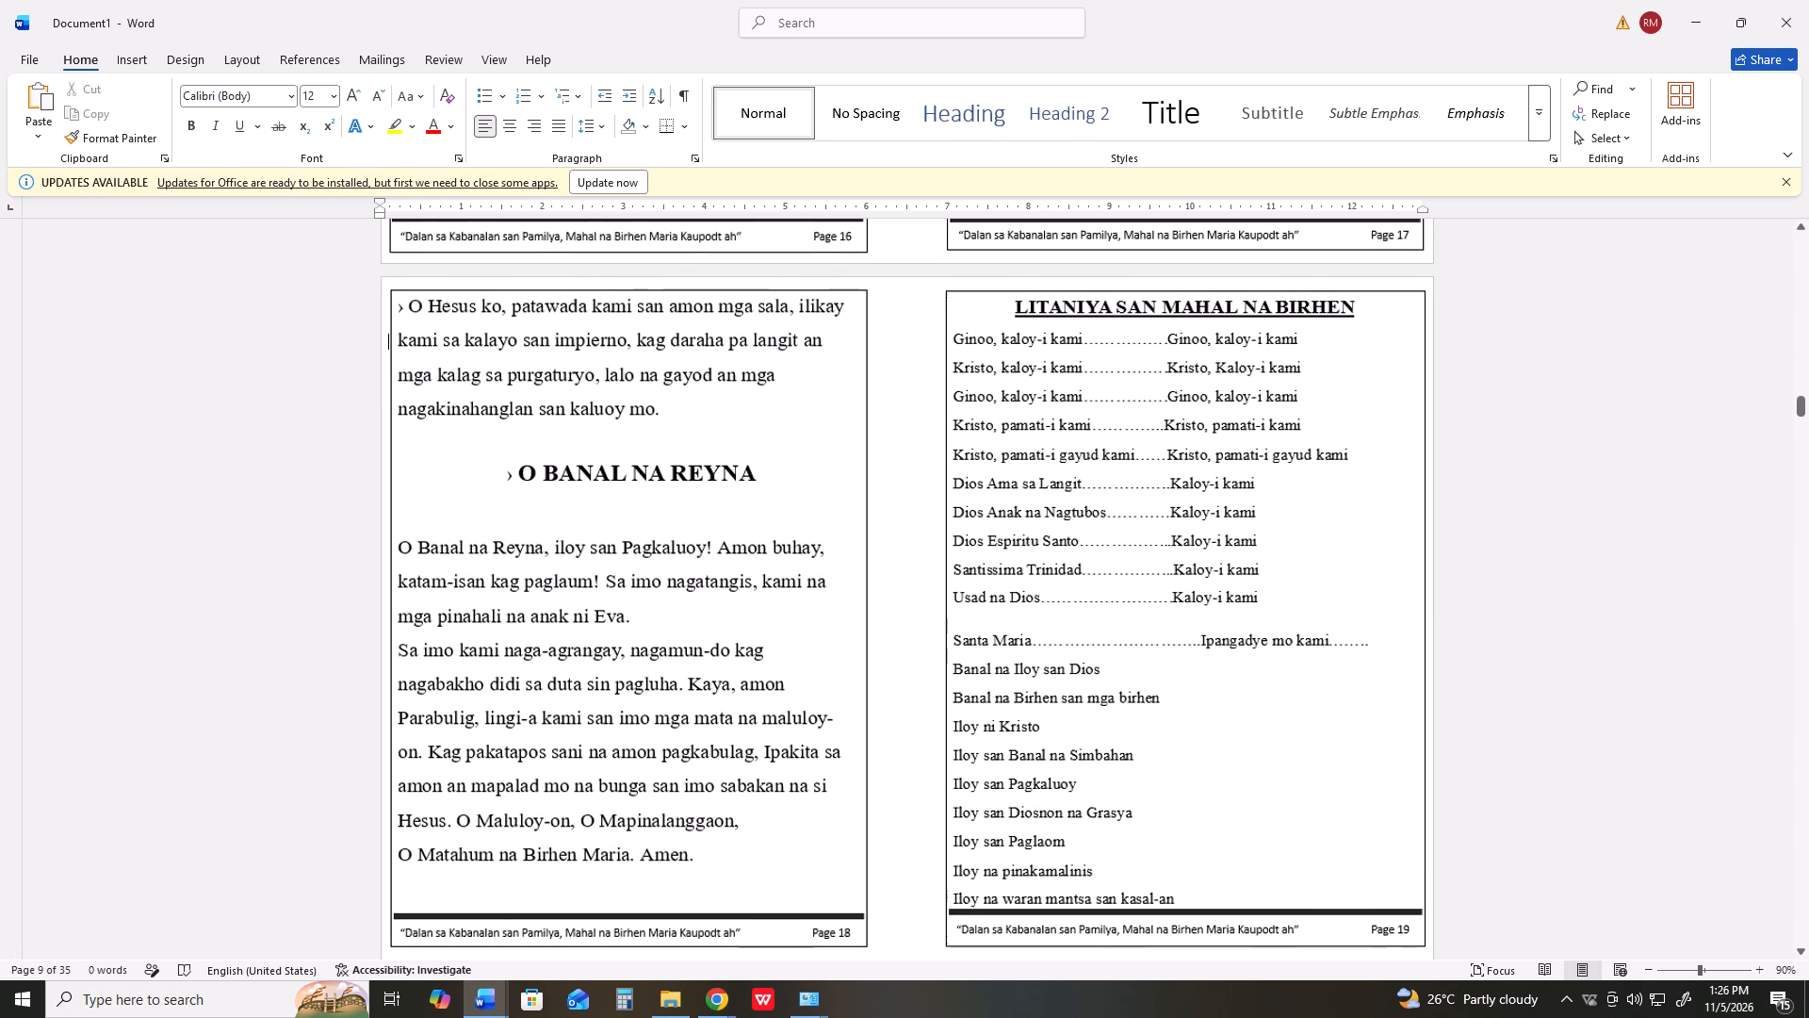
pyautogui.scroll(-3, 921, 781)
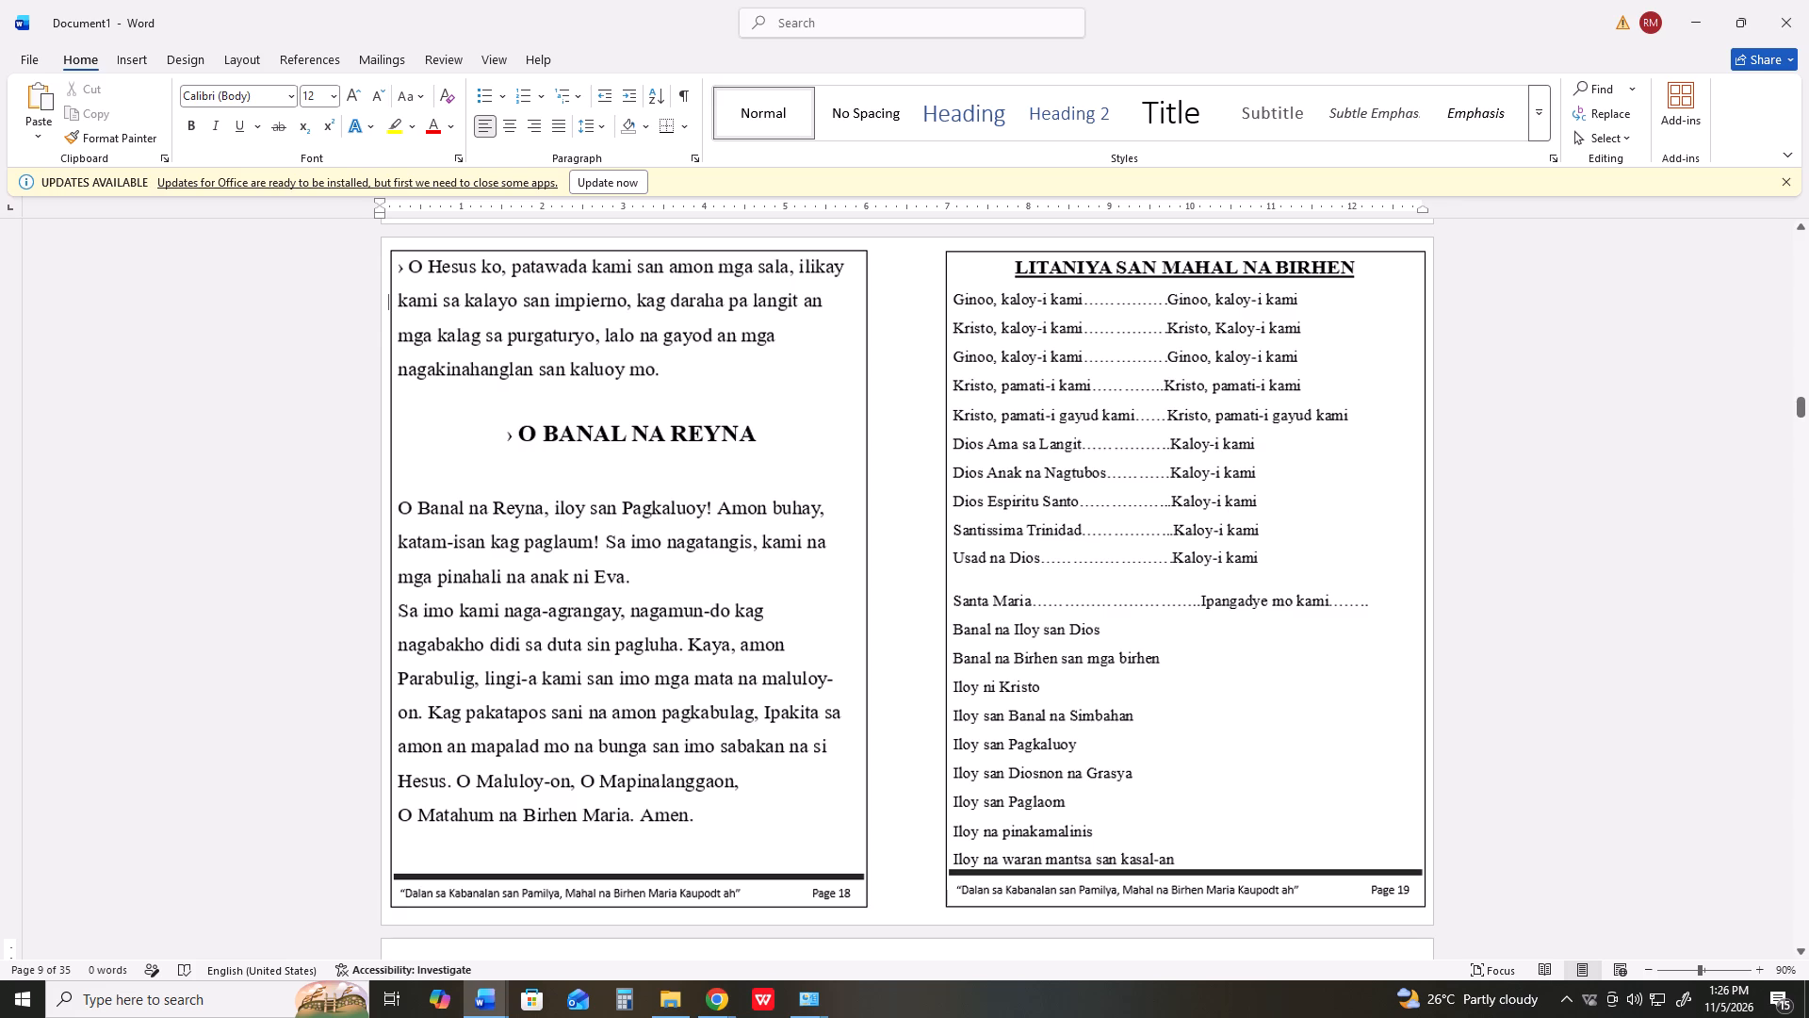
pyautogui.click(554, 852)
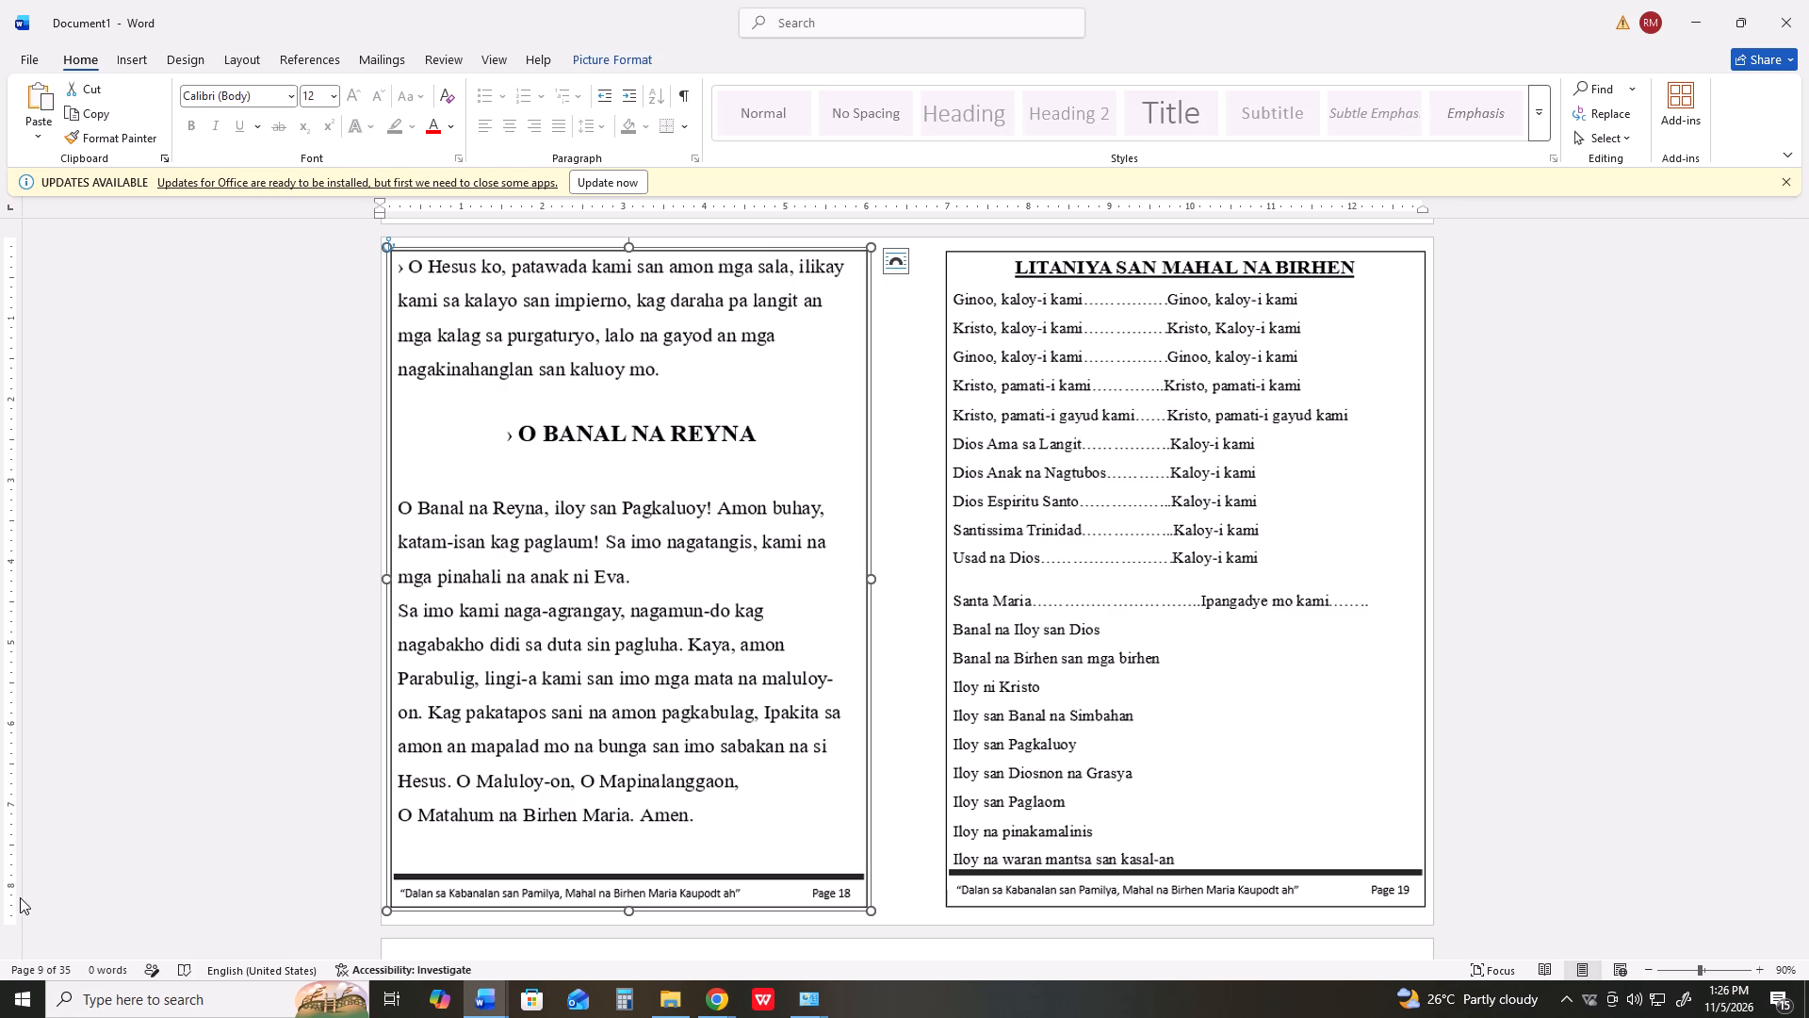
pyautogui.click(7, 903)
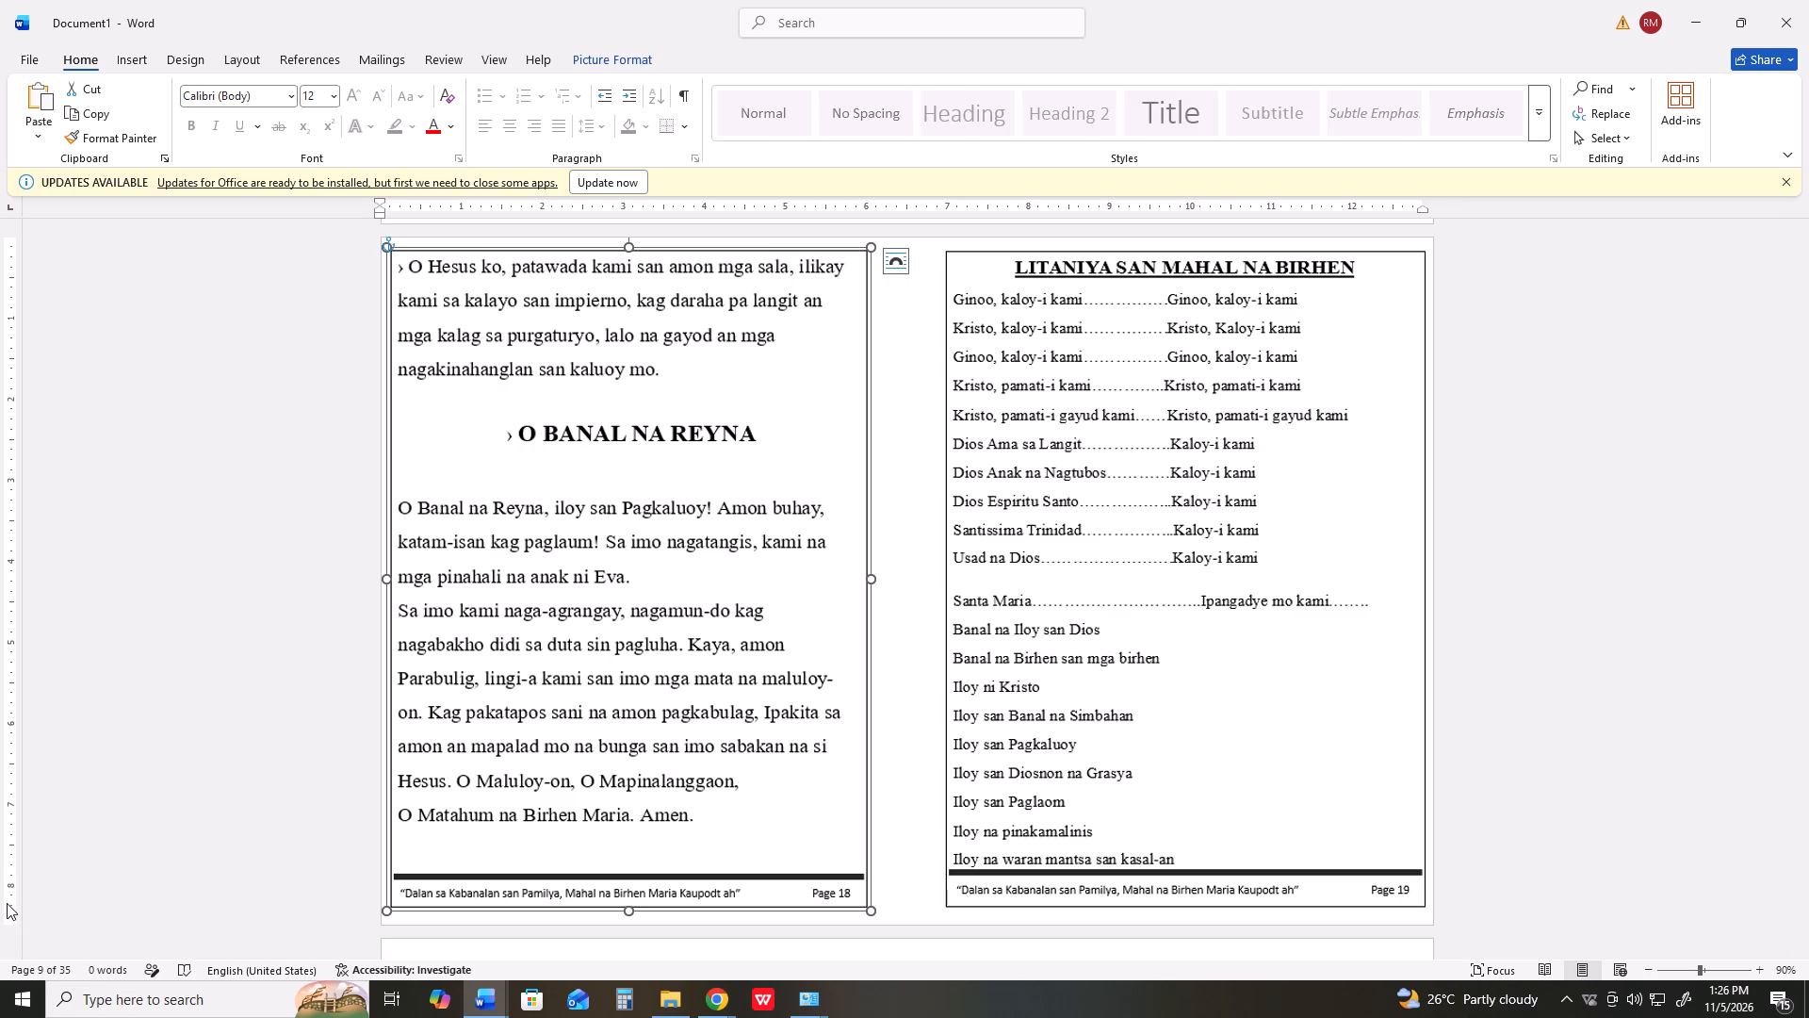
# Insert the scanned spread r20.png from the Downloads folder at the start of blank document page 10.
pyautogui.click(15, 886)
pyautogui.click(14, 925)
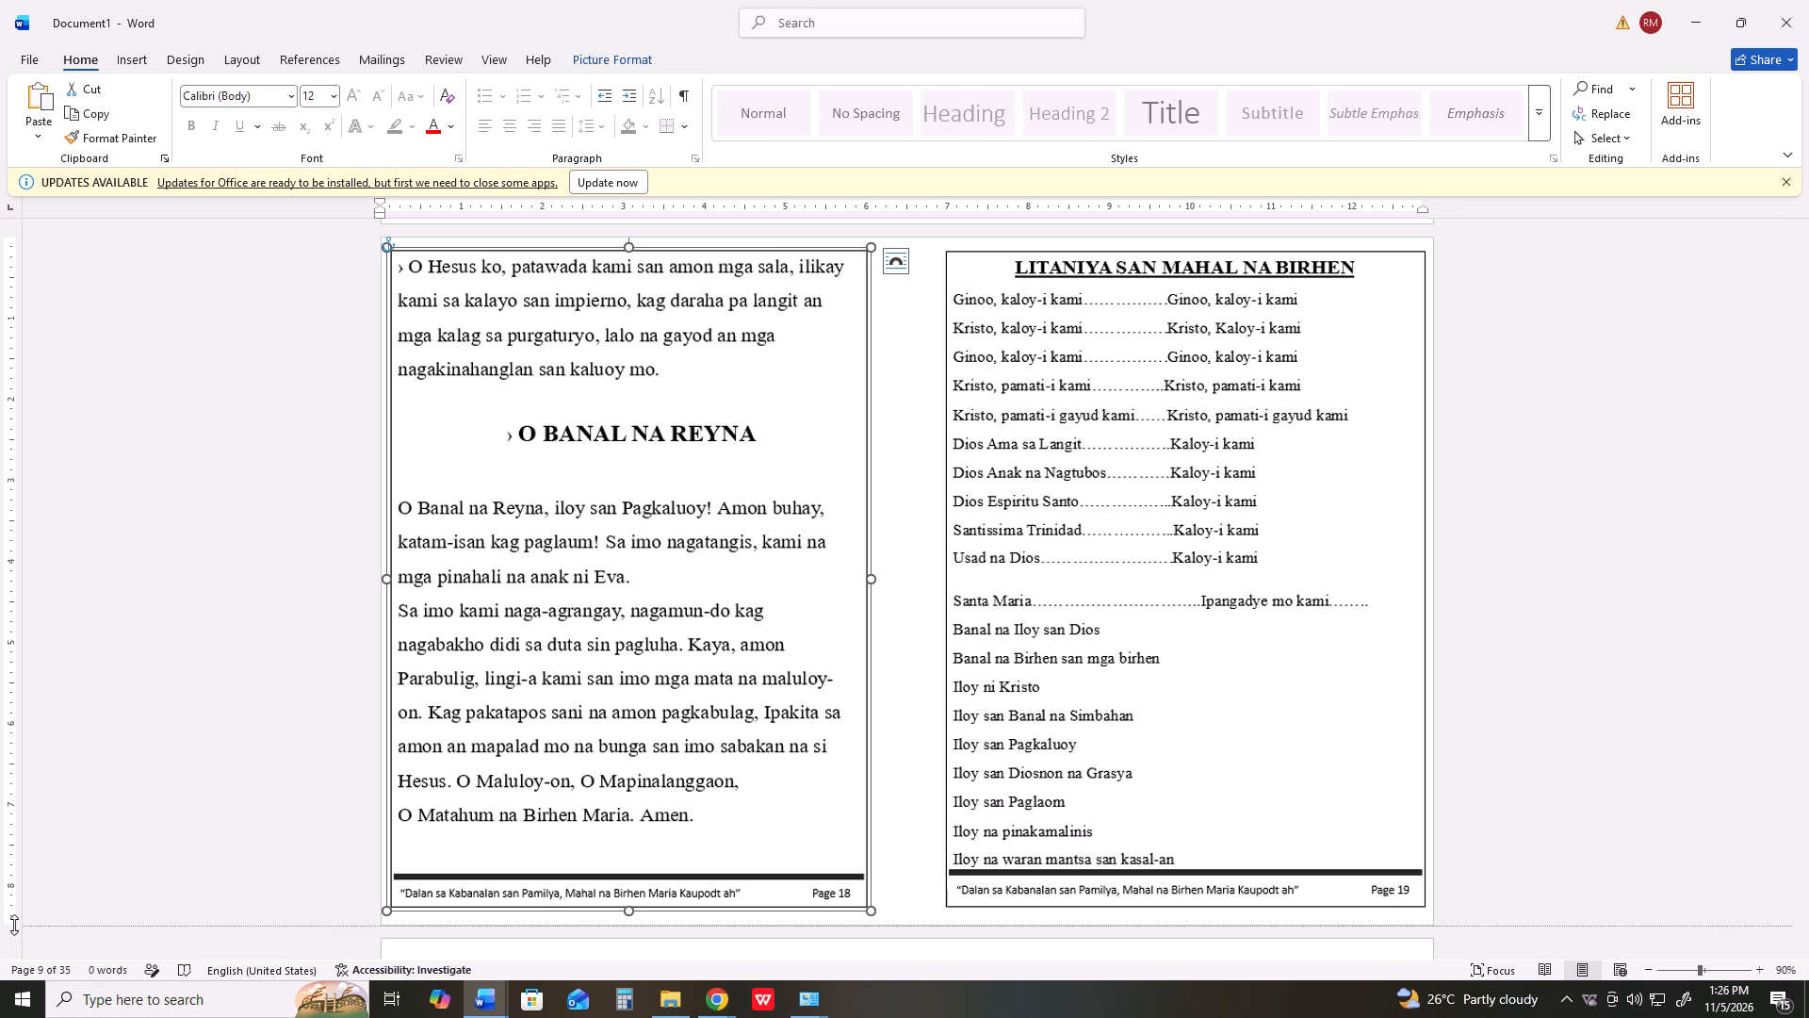
pyautogui.scroll(-3, 857, 896)
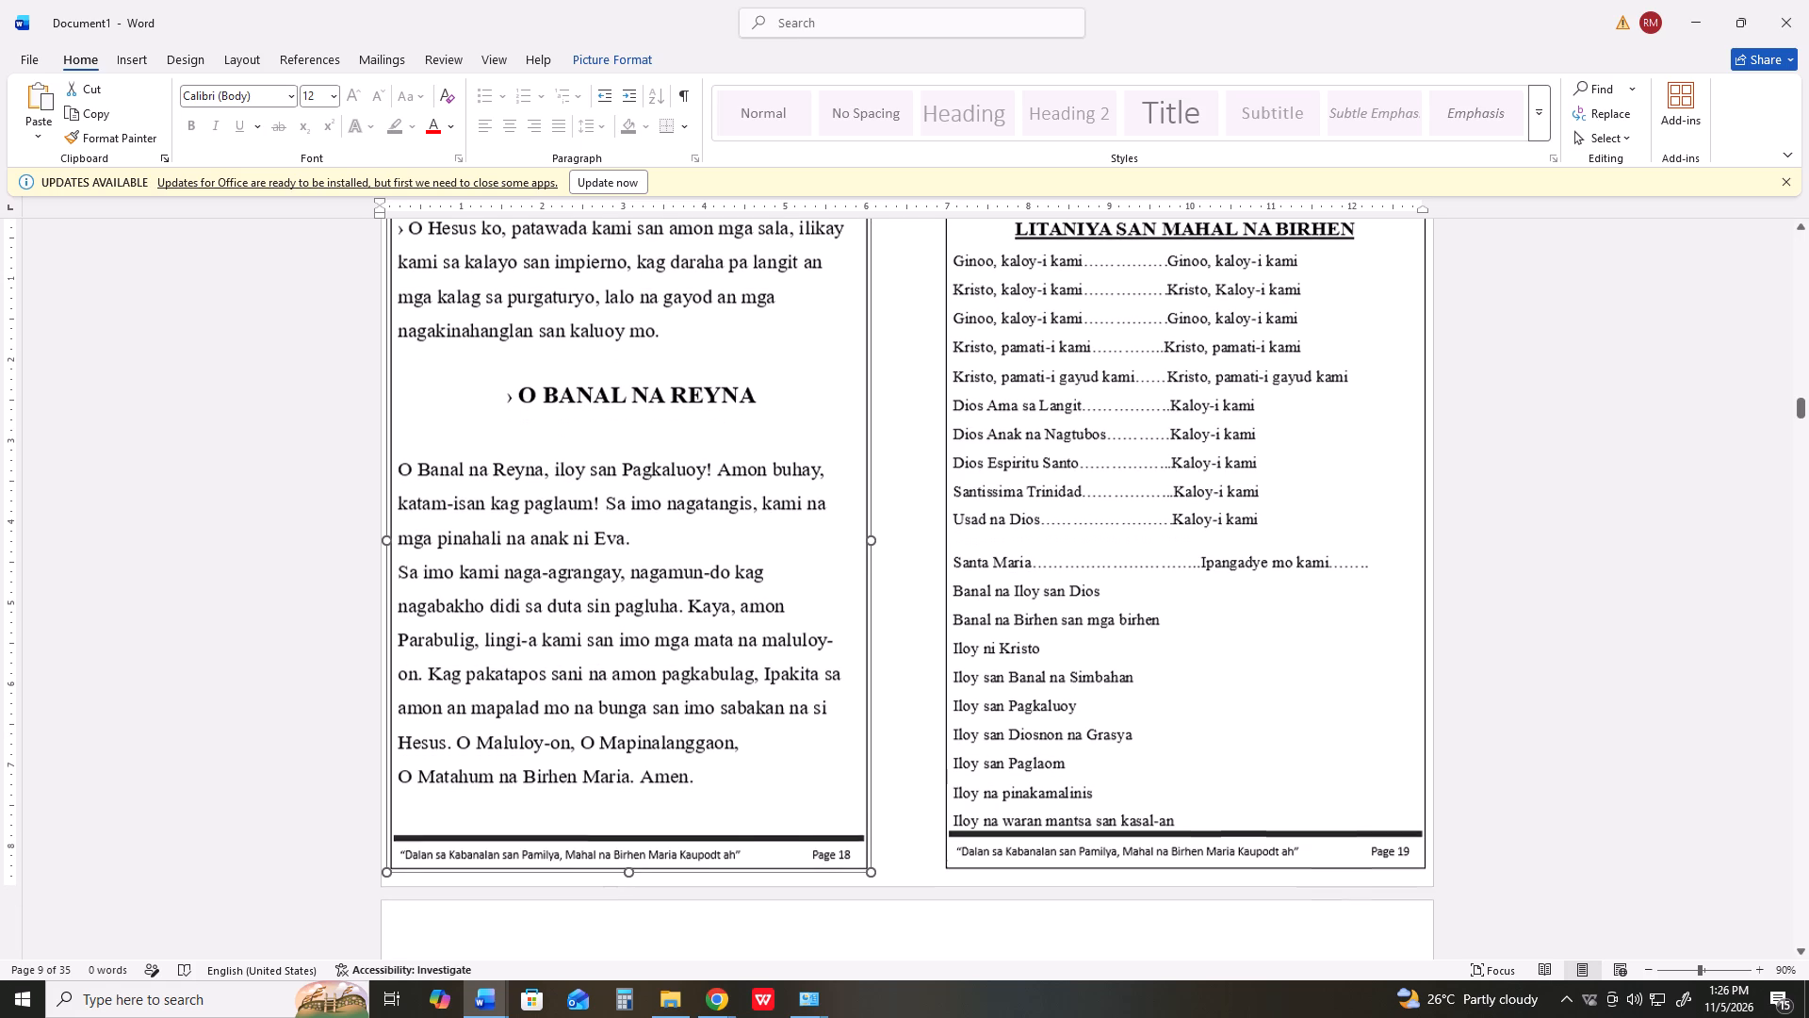
pyautogui.scroll(-3, 910, 824)
pyautogui.click(925, 813)
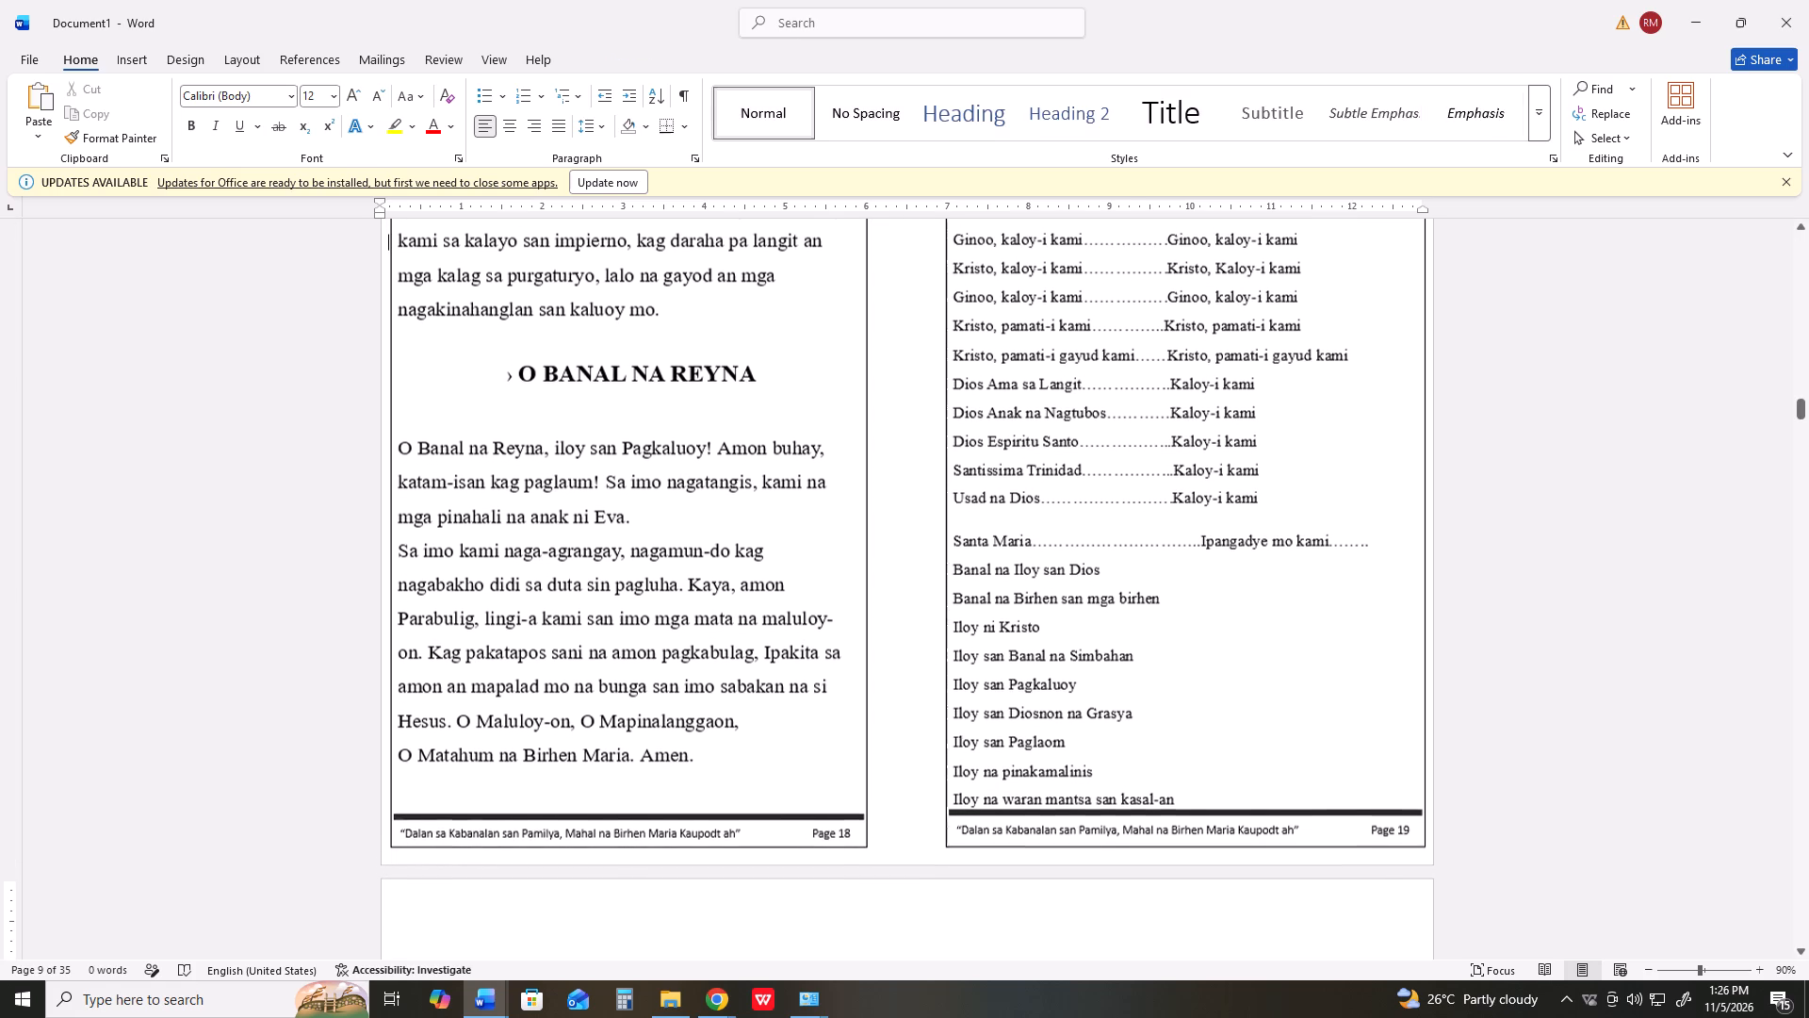
pyautogui.scroll(-15, 919, 813)
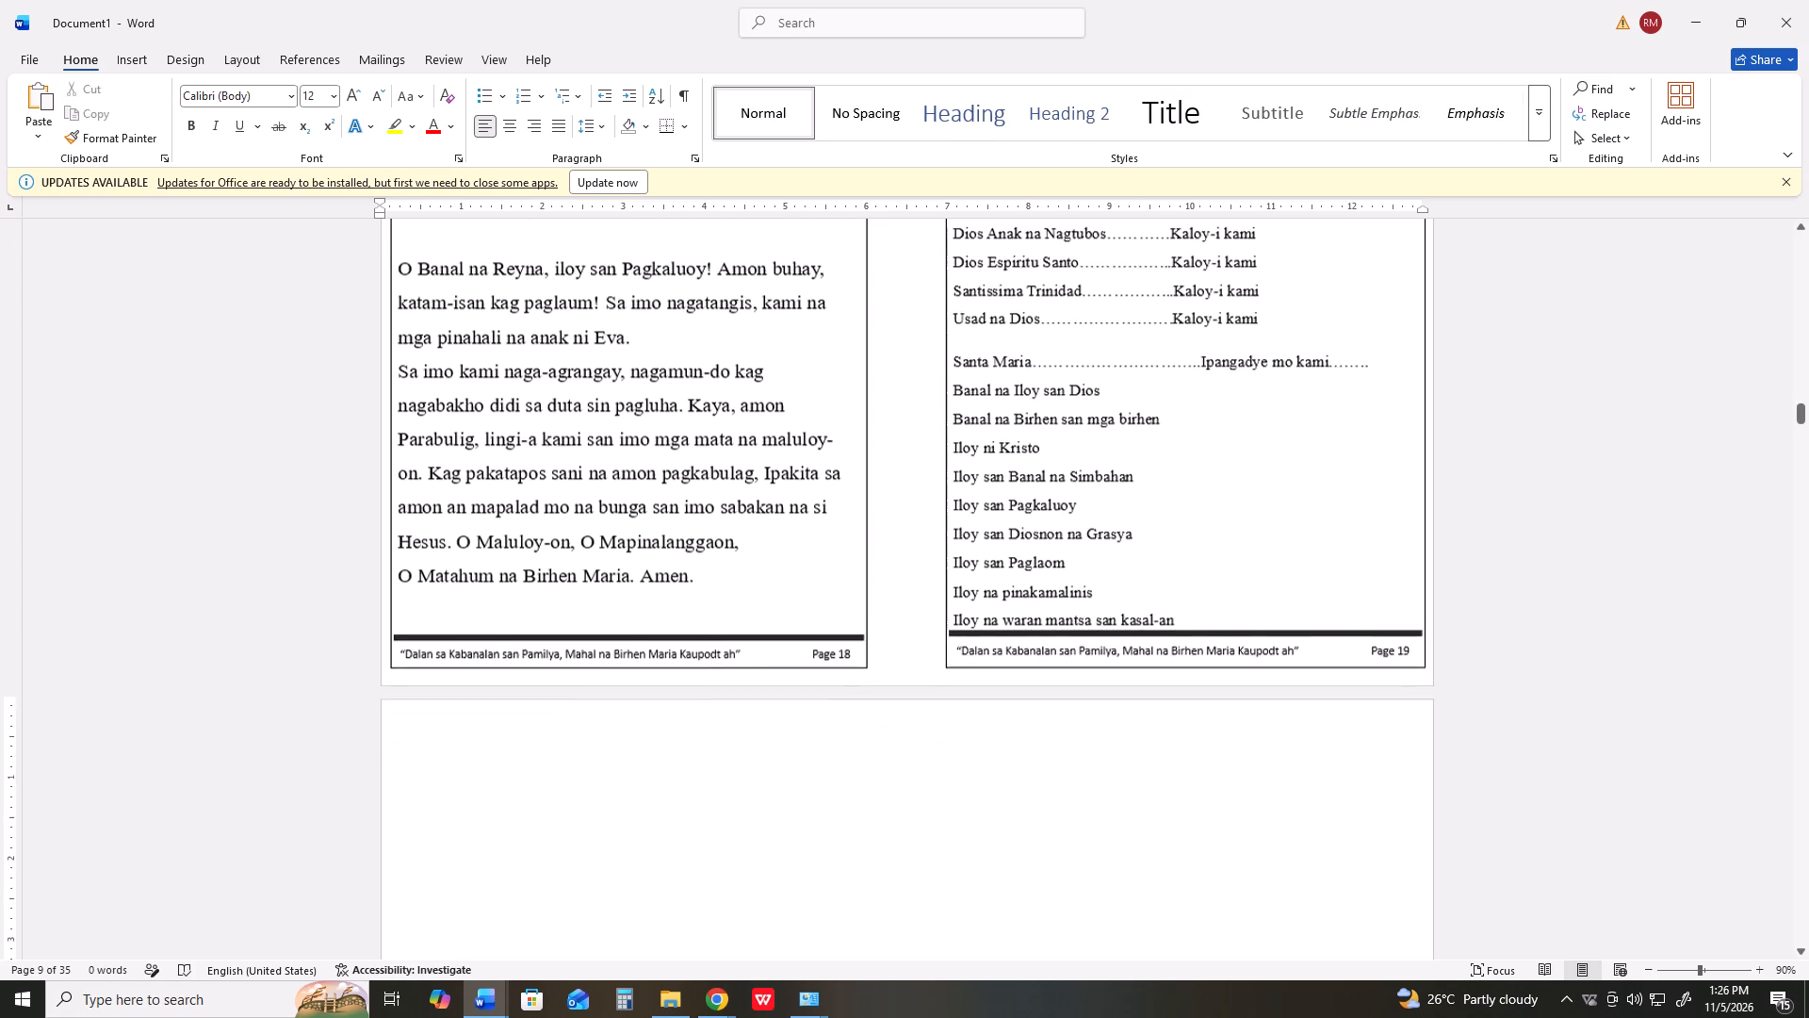
pyautogui.scroll(-9, 918, 813)
pyautogui.click(803, 812)
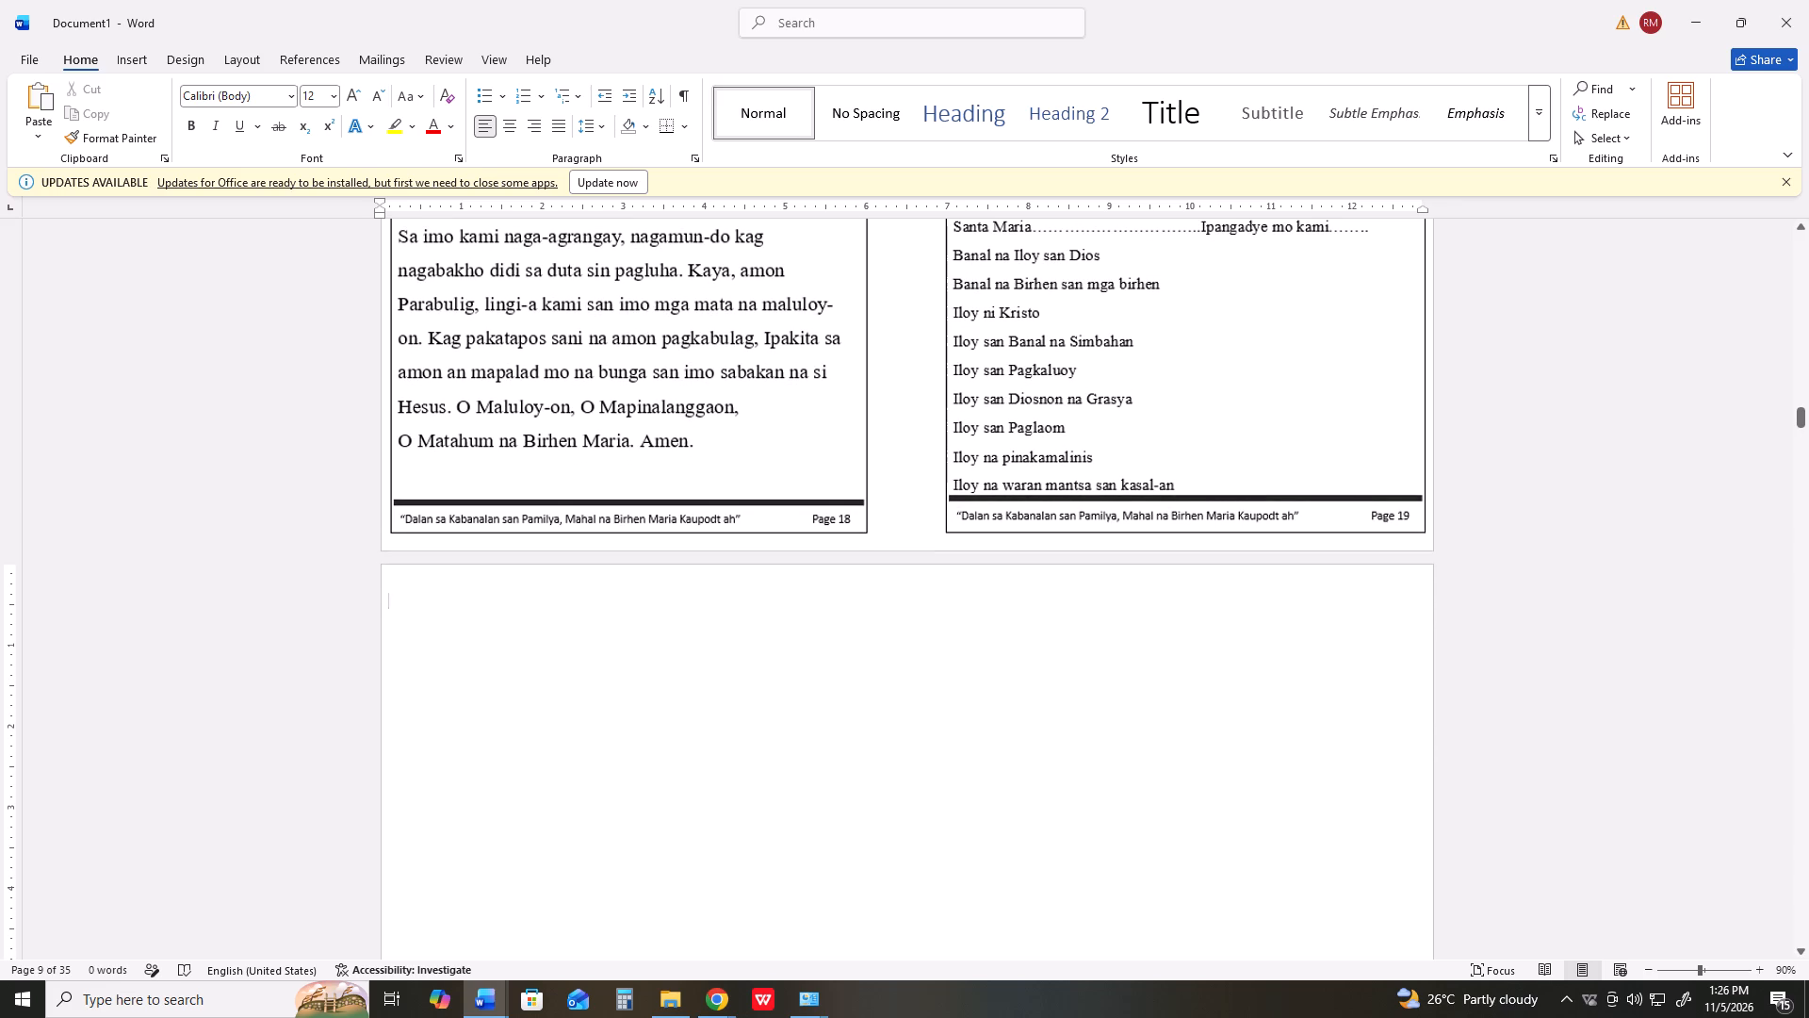
pyautogui.scroll(-4, 757, 811)
pyautogui.scroll(-20, 757, 811)
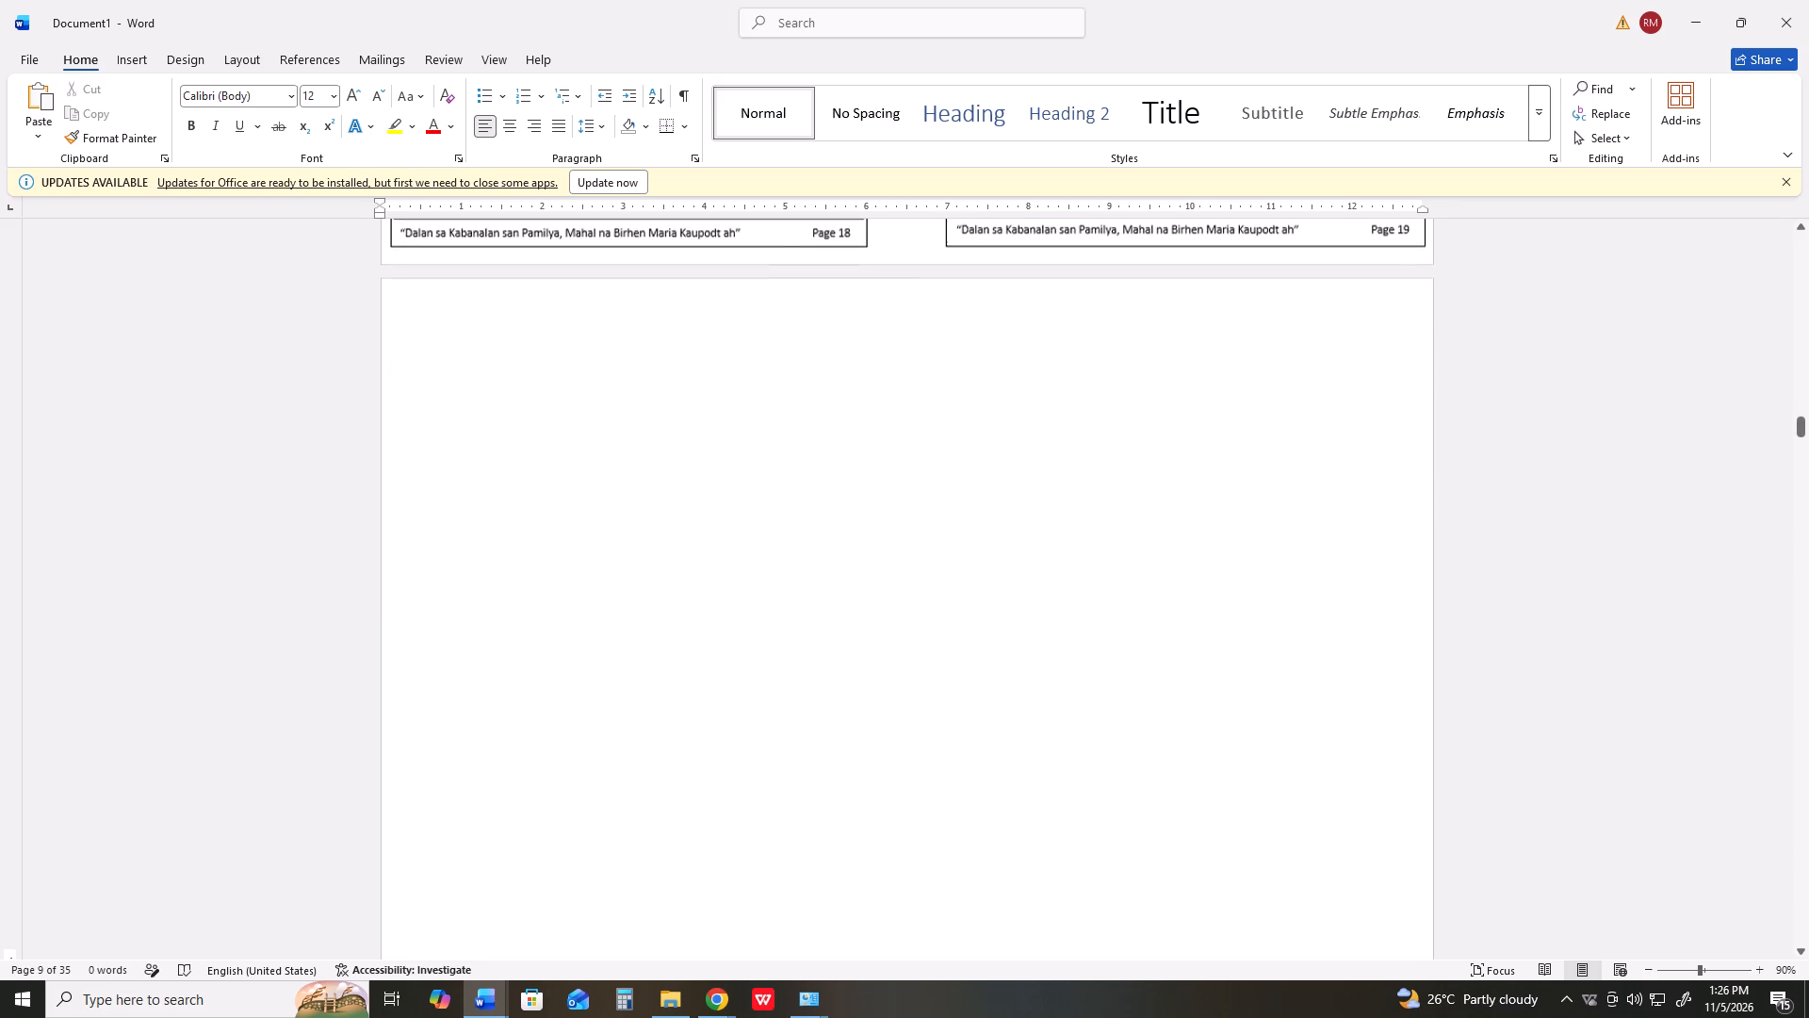
pyautogui.scroll(-2, 730, 815)
pyautogui.scroll(3, 703, 815)
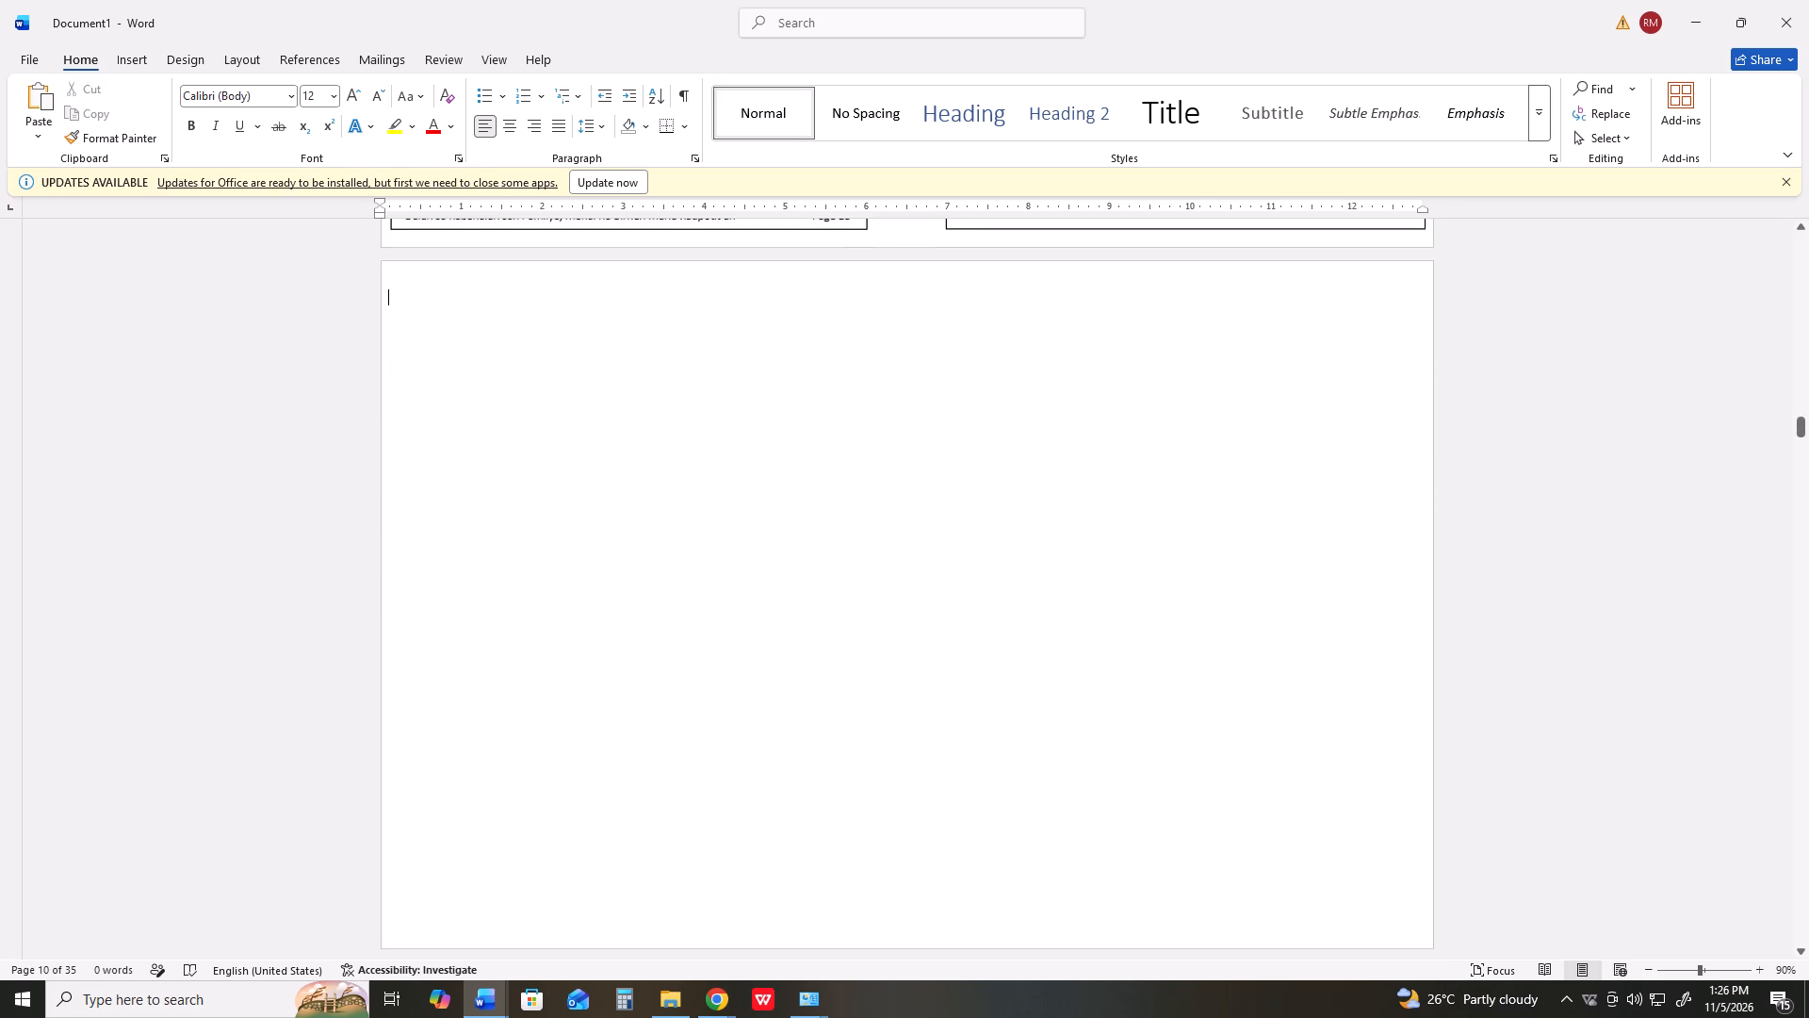
pyautogui.click(46, 65)
pyautogui.click(30, 69)
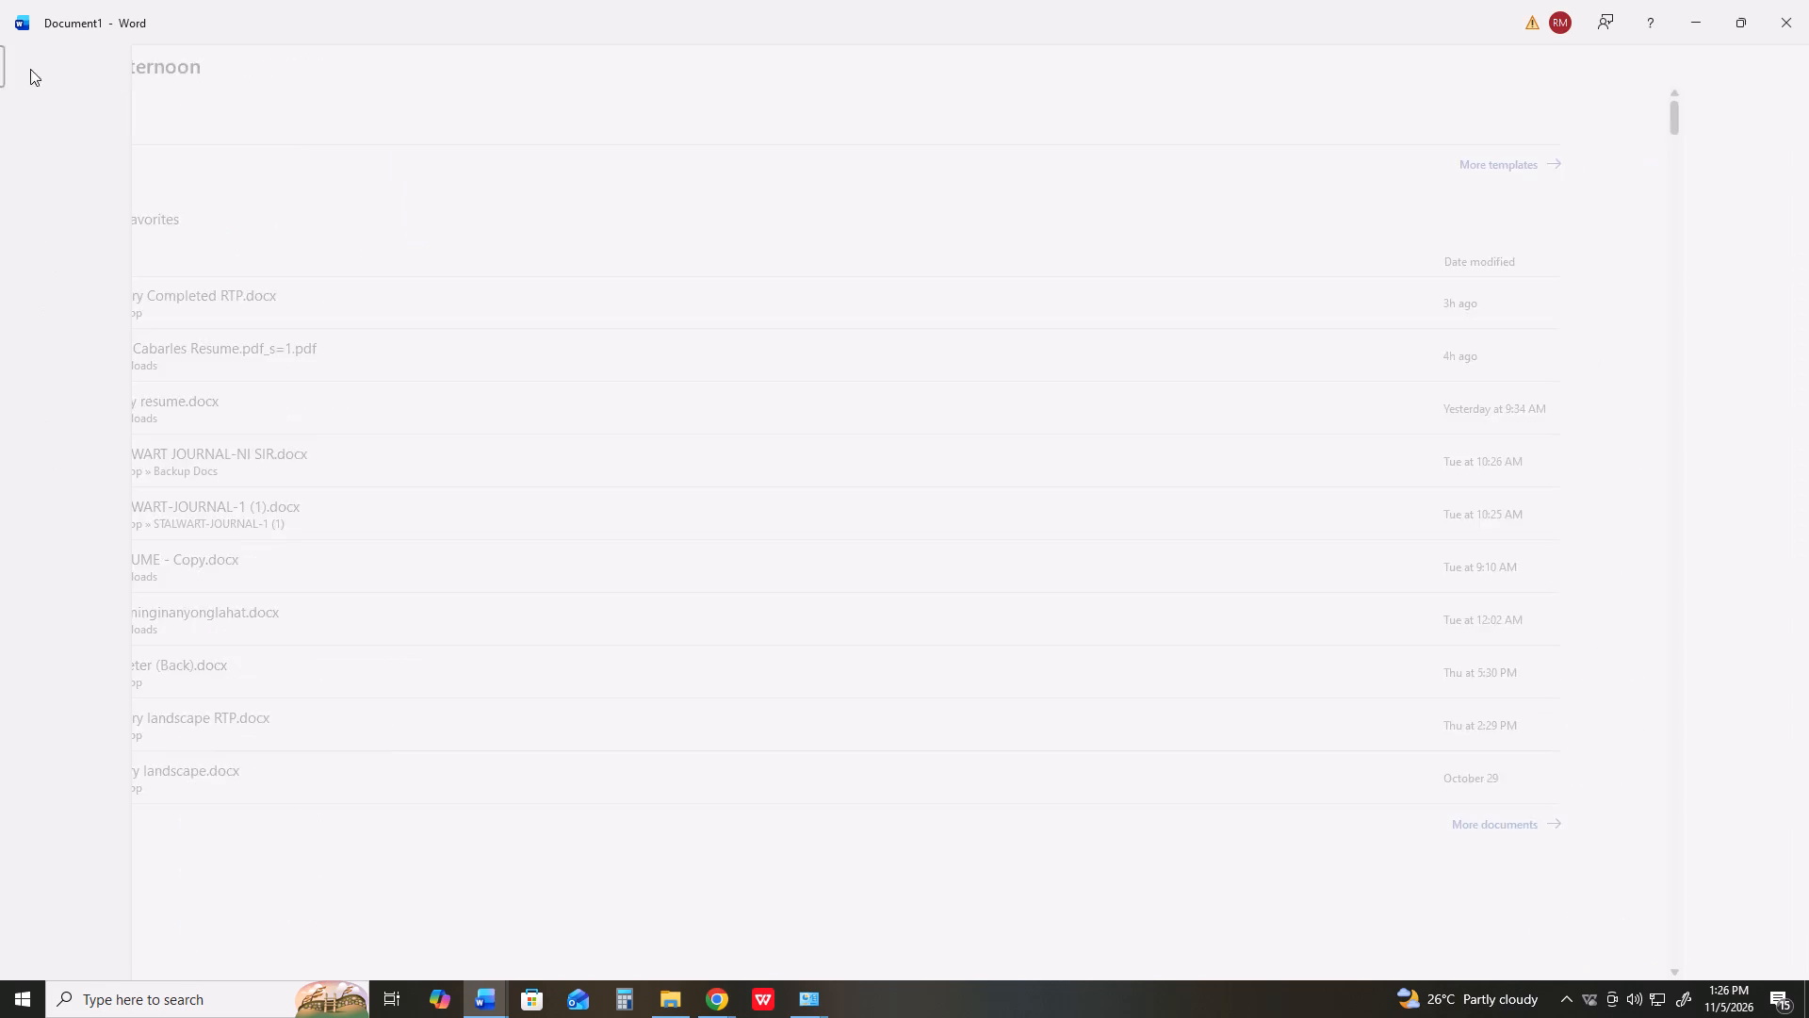
pyautogui.click(133, 57)
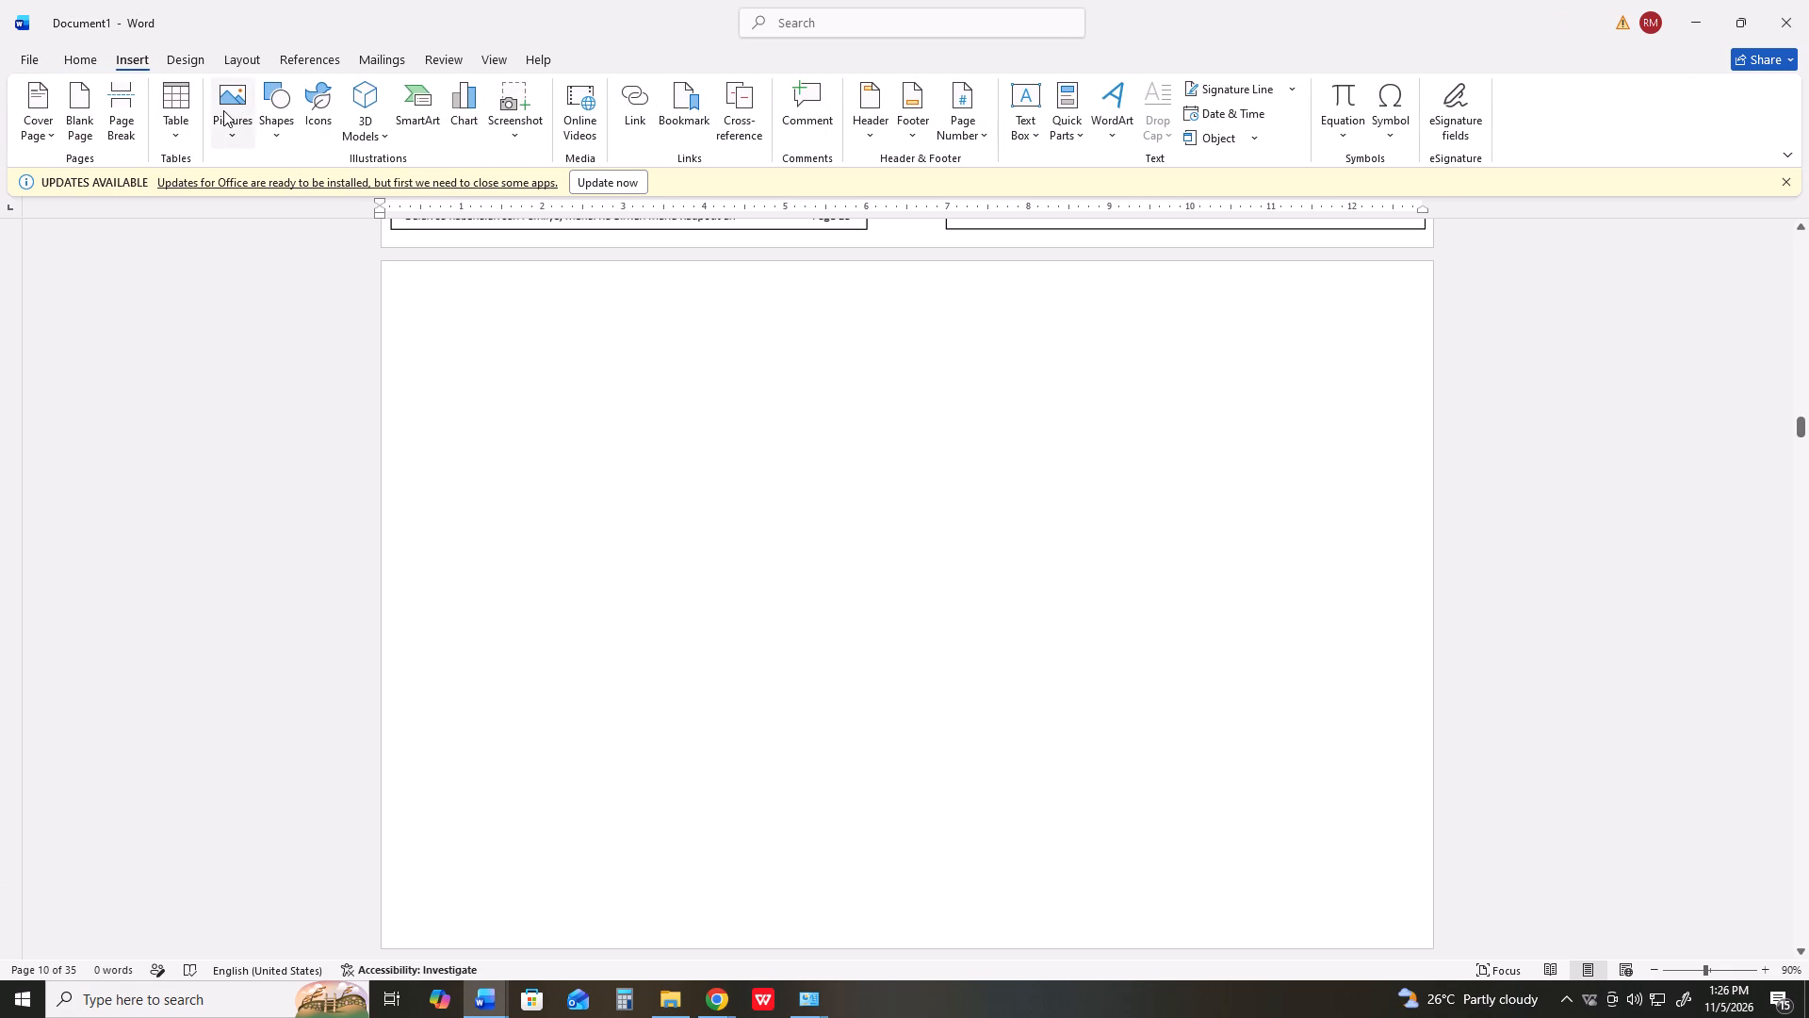
pyautogui.click(223, 110)
pyautogui.click(299, 201)
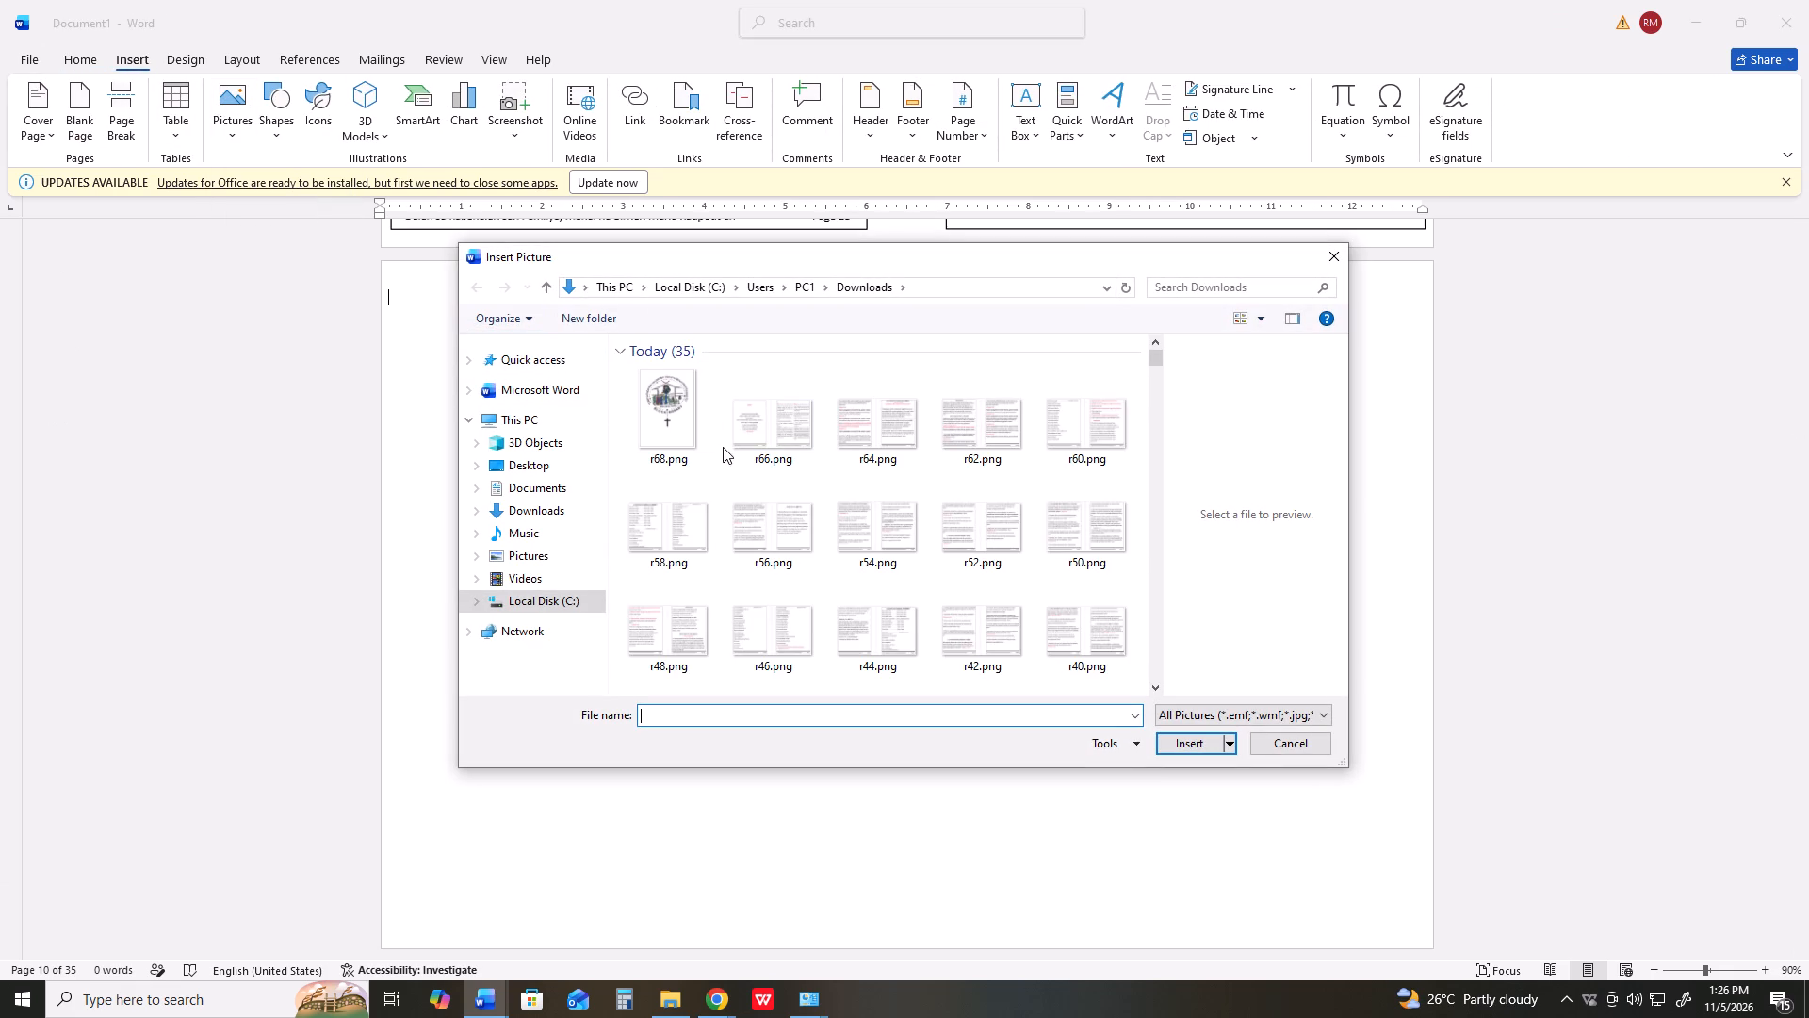
pyautogui.scroll(-3, 727, 479)
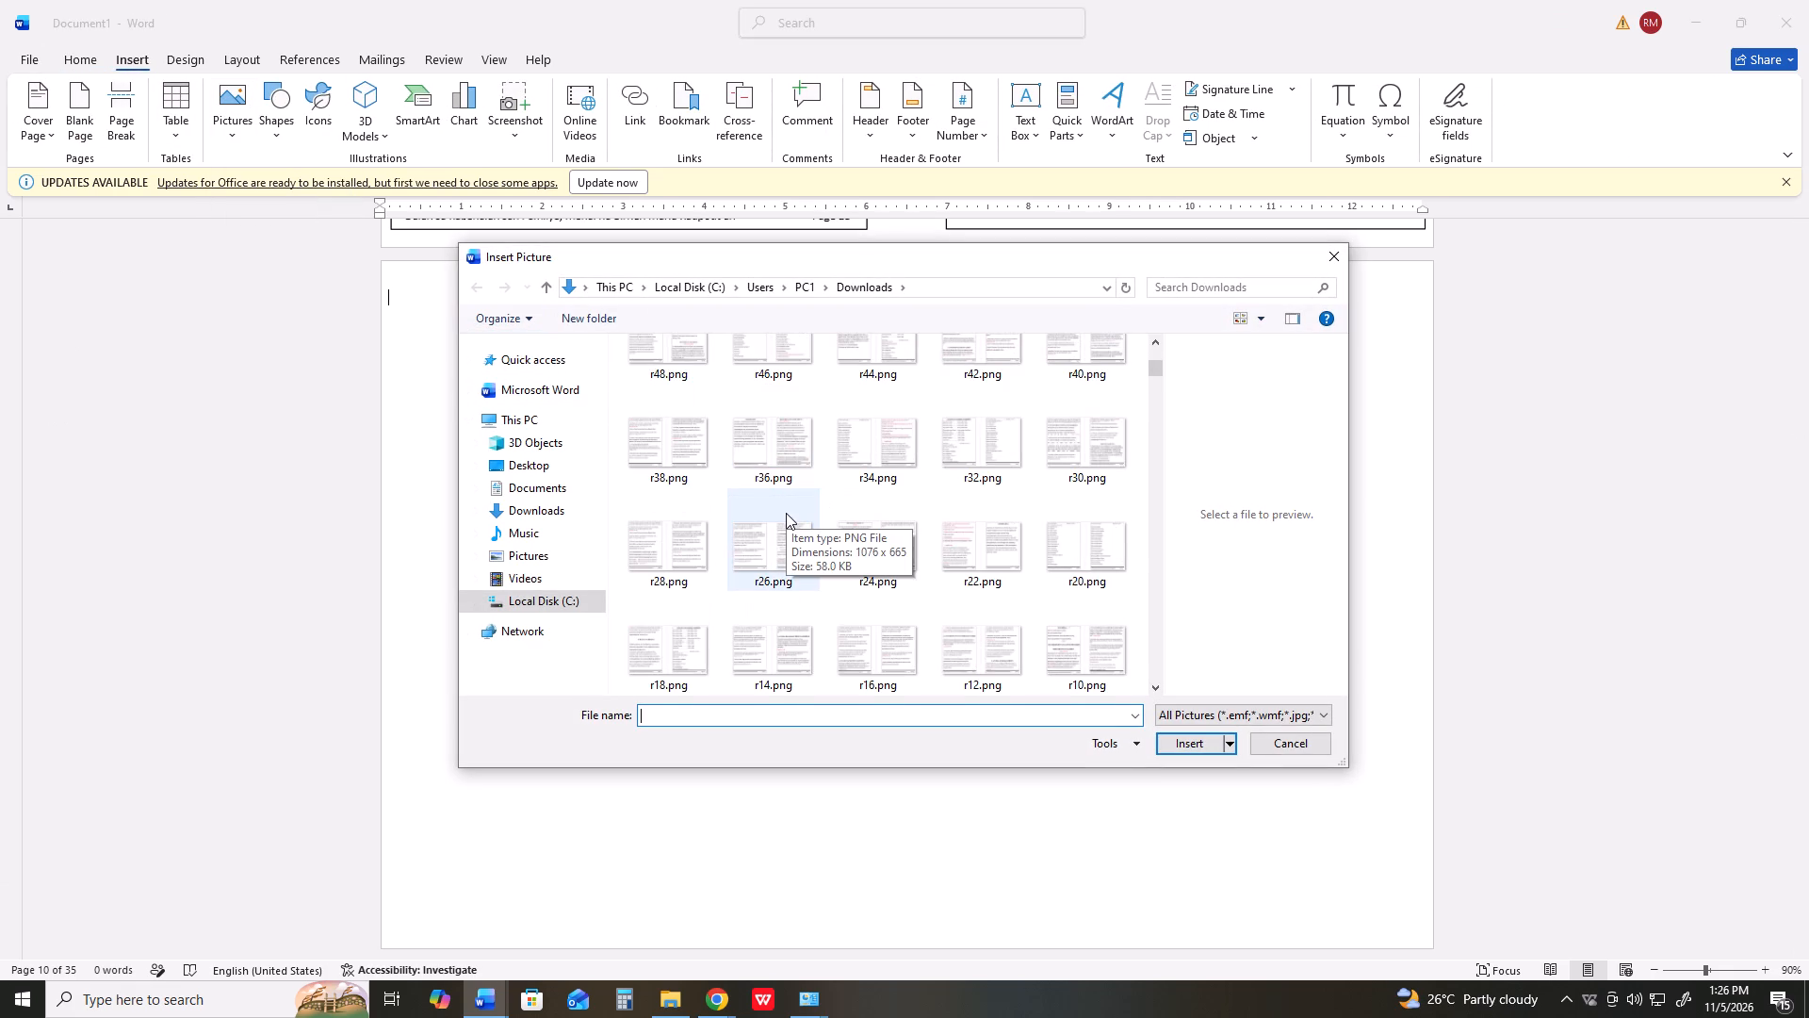
pyautogui.scroll(-1, 786, 513)
pyautogui.scroll(-1, 868, 519)
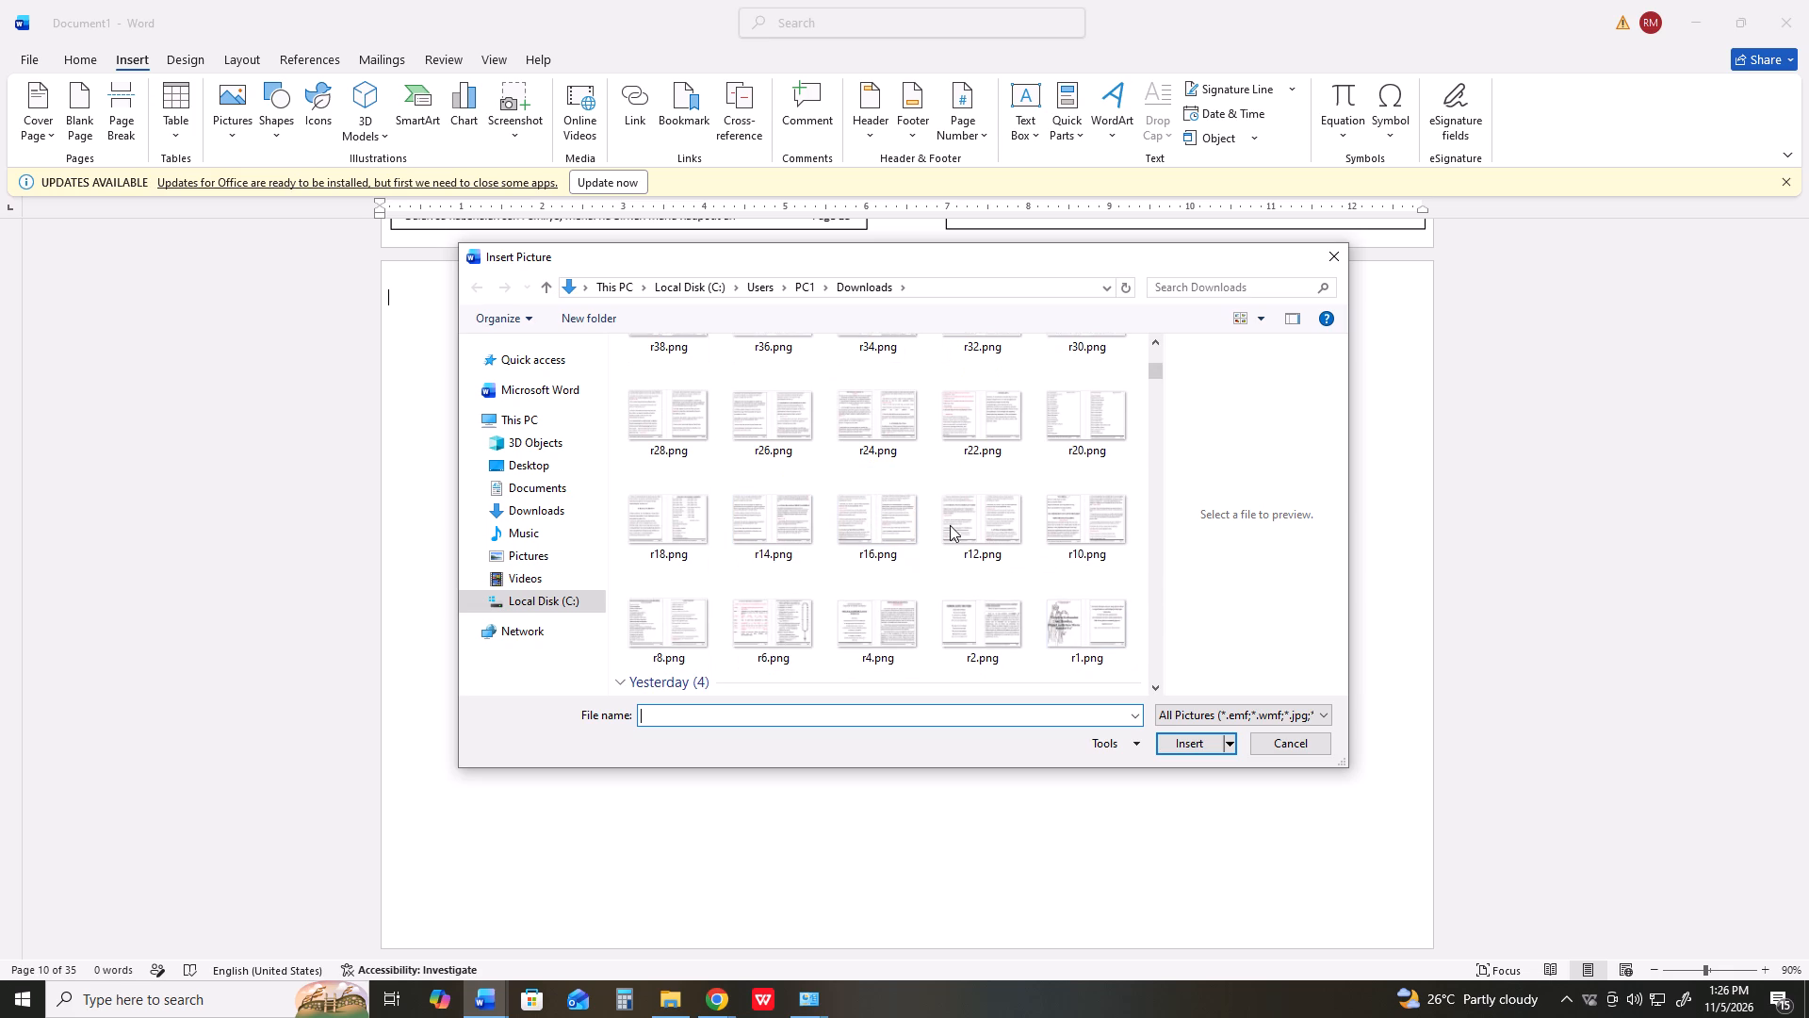
pyautogui.doubleClick(1077, 444)
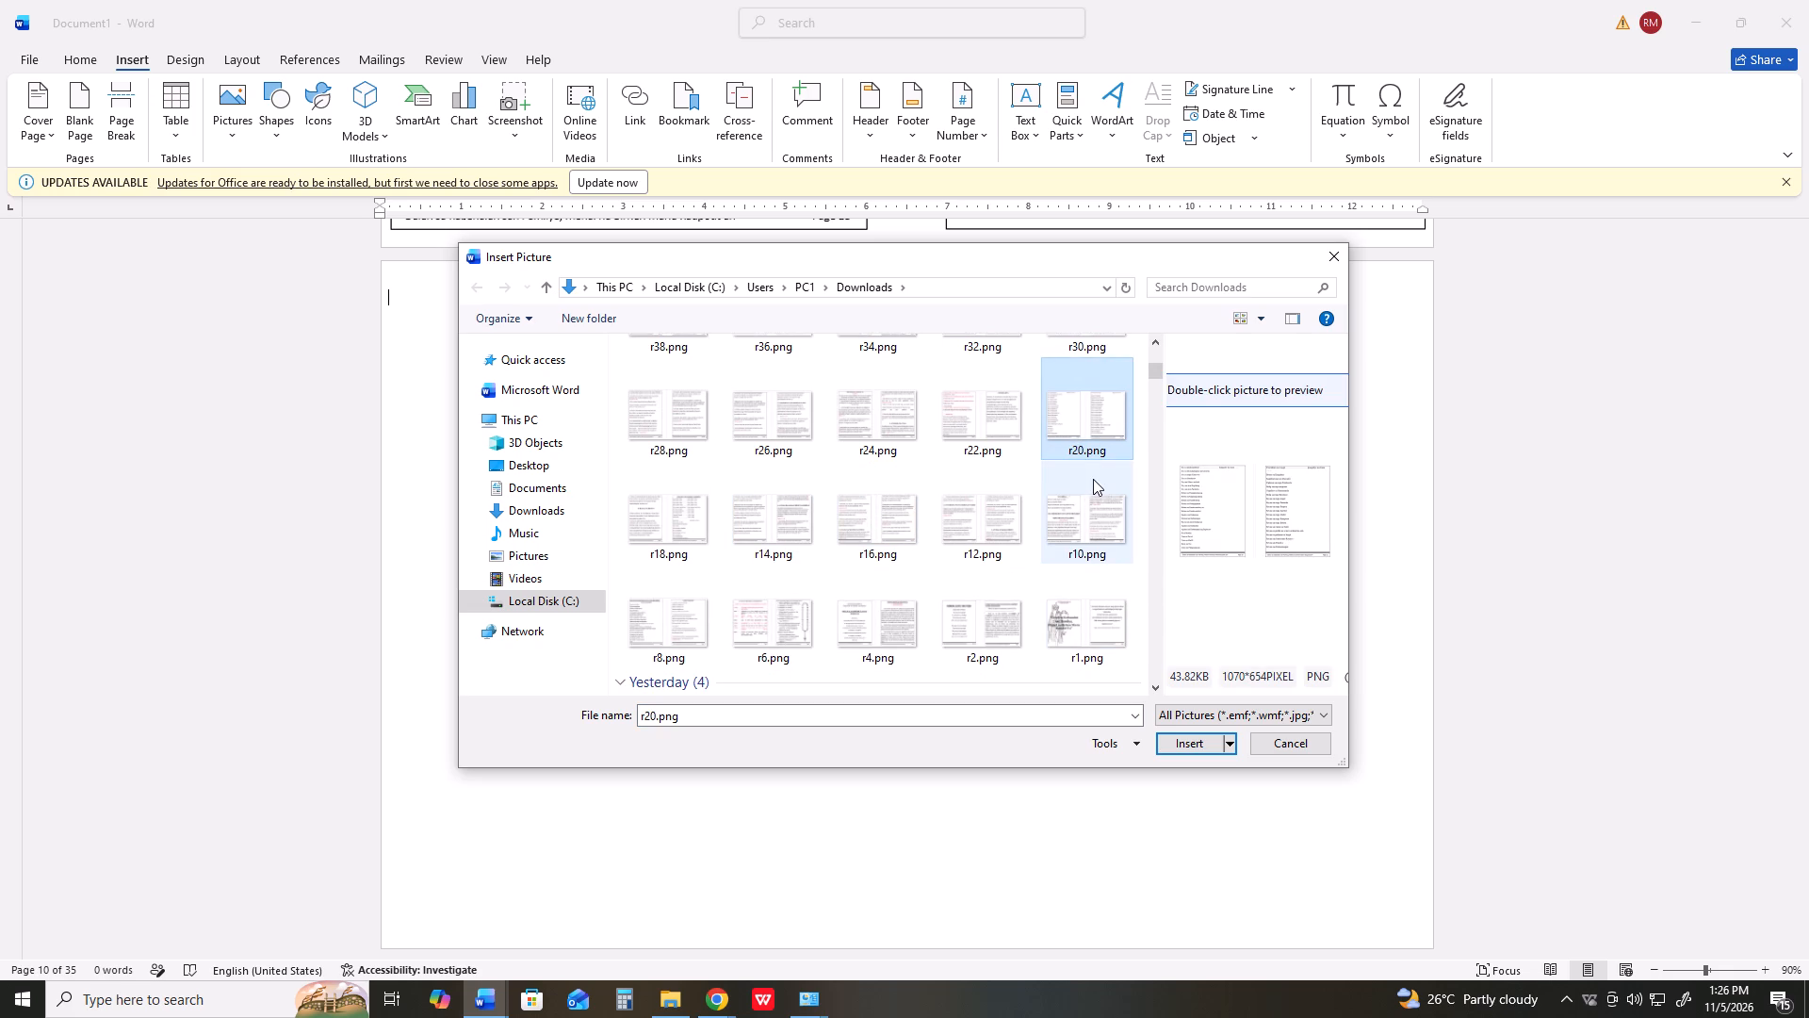
pyautogui.press('Return')
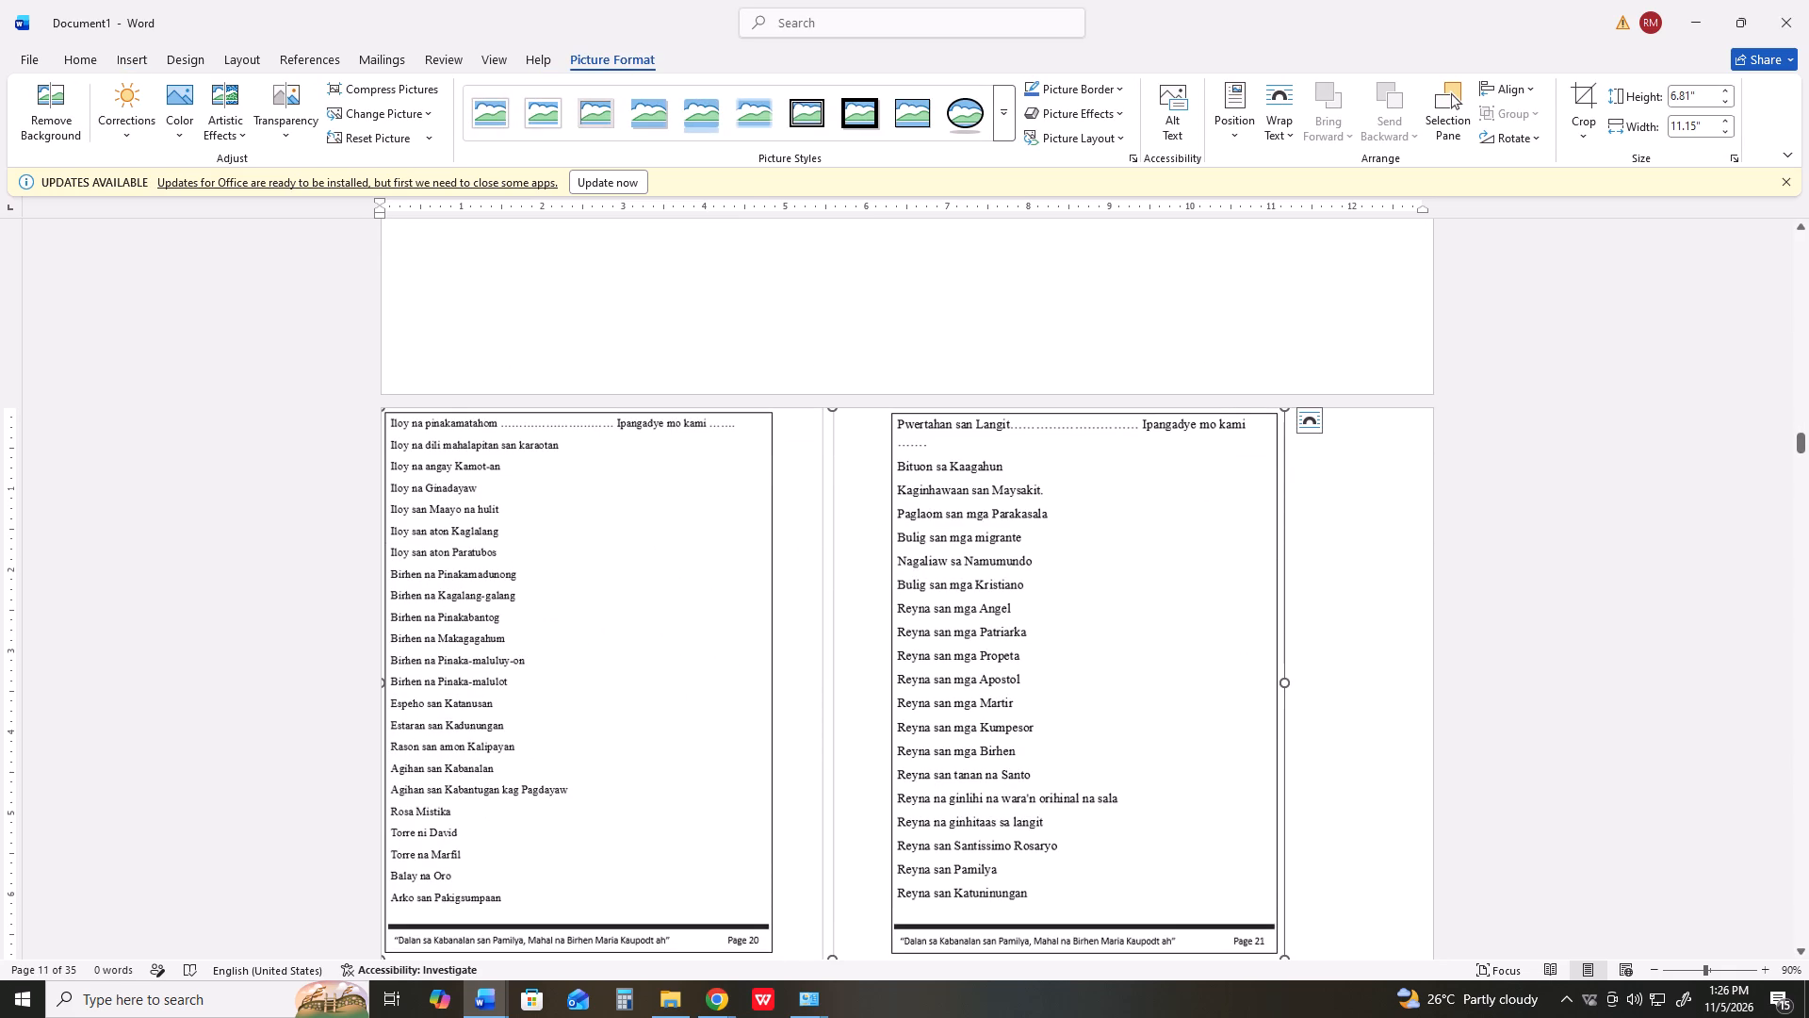
# Set the text wrapping of the page 20–21 spread picture to In Front of Text.
pyautogui.click(1313, 424)
pyautogui.click(1462, 604)
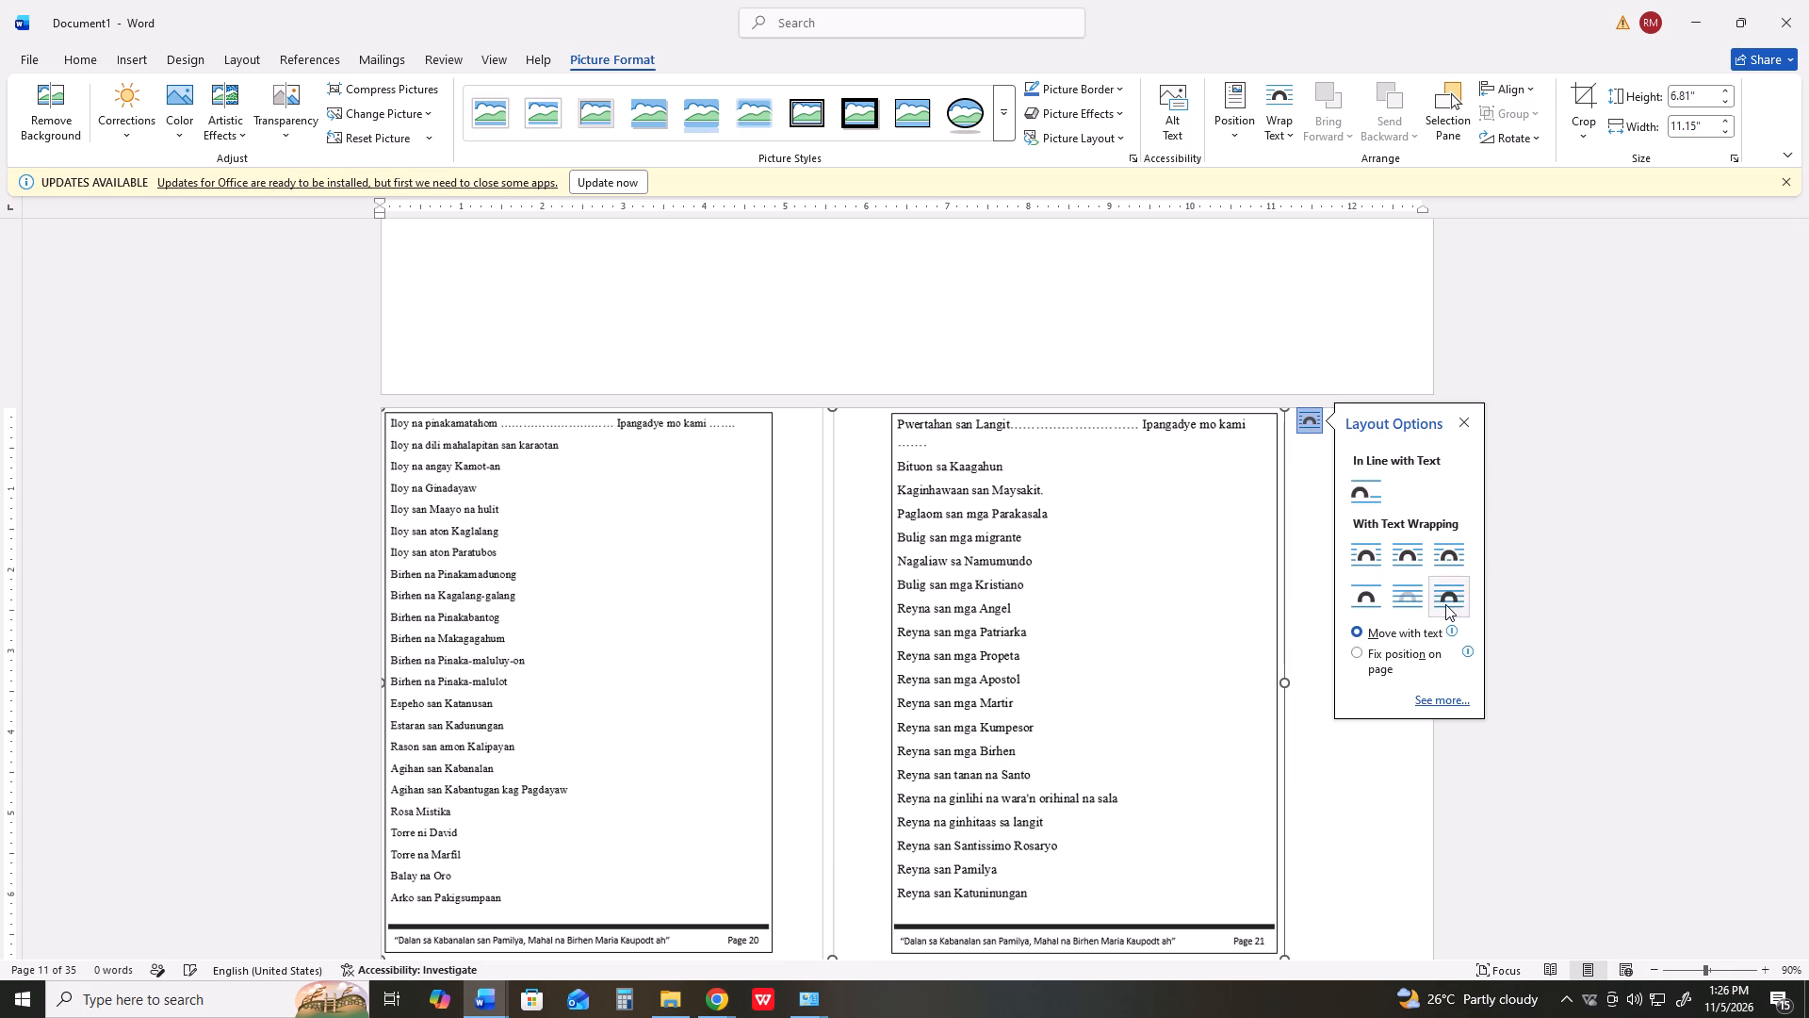
# Move the page 20–21 spread picture up into the upper-left corner of document page 10.
pyautogui.moveTo(884, 748); pyautogui.dragTo(955, 248)
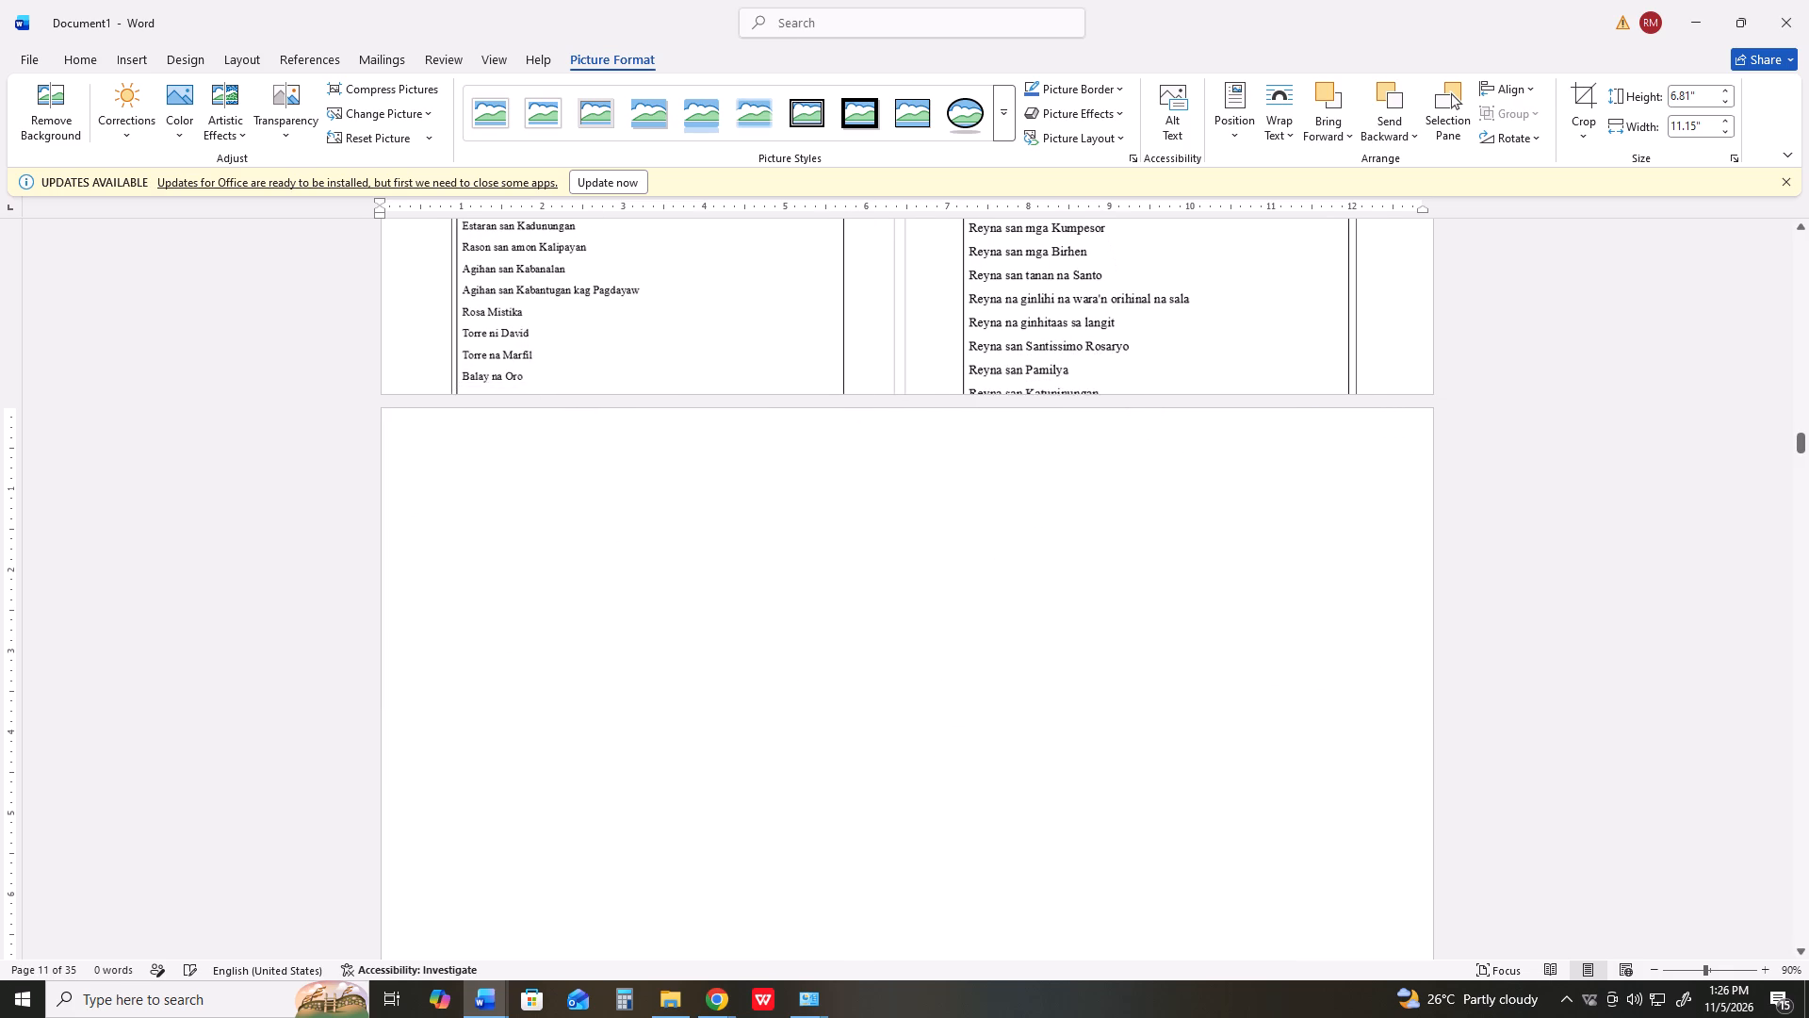
pyautogui.moveTo(955, 248); pyautogui.dragTo(953, 241)
pyautogui.scroll(6, 956, 669)
pyautogui.scroll(8, 914, 585)
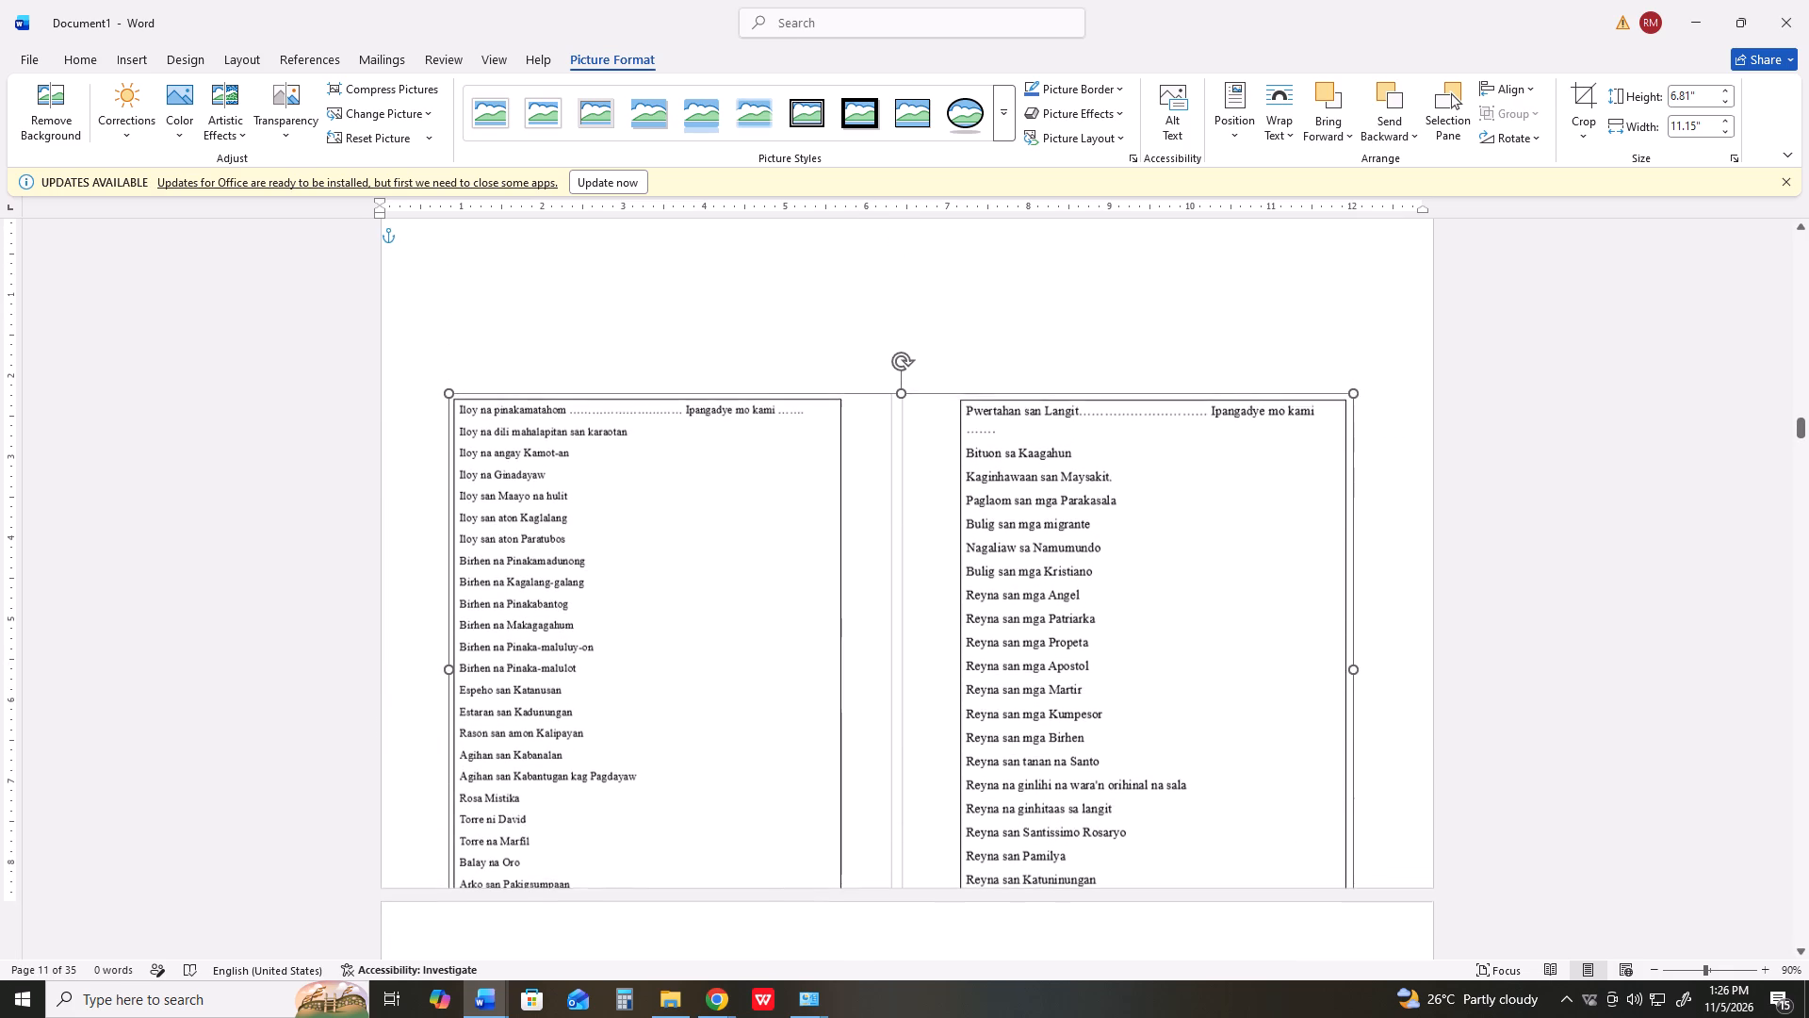
pyautogui.moveTo(899, 637); pyautogui.dragTo(860, 467)
pyautogui.scroll(4, 859, 468)
pyautogui.moveTo(825, 544); pyautogui.dragTo(821, 538)
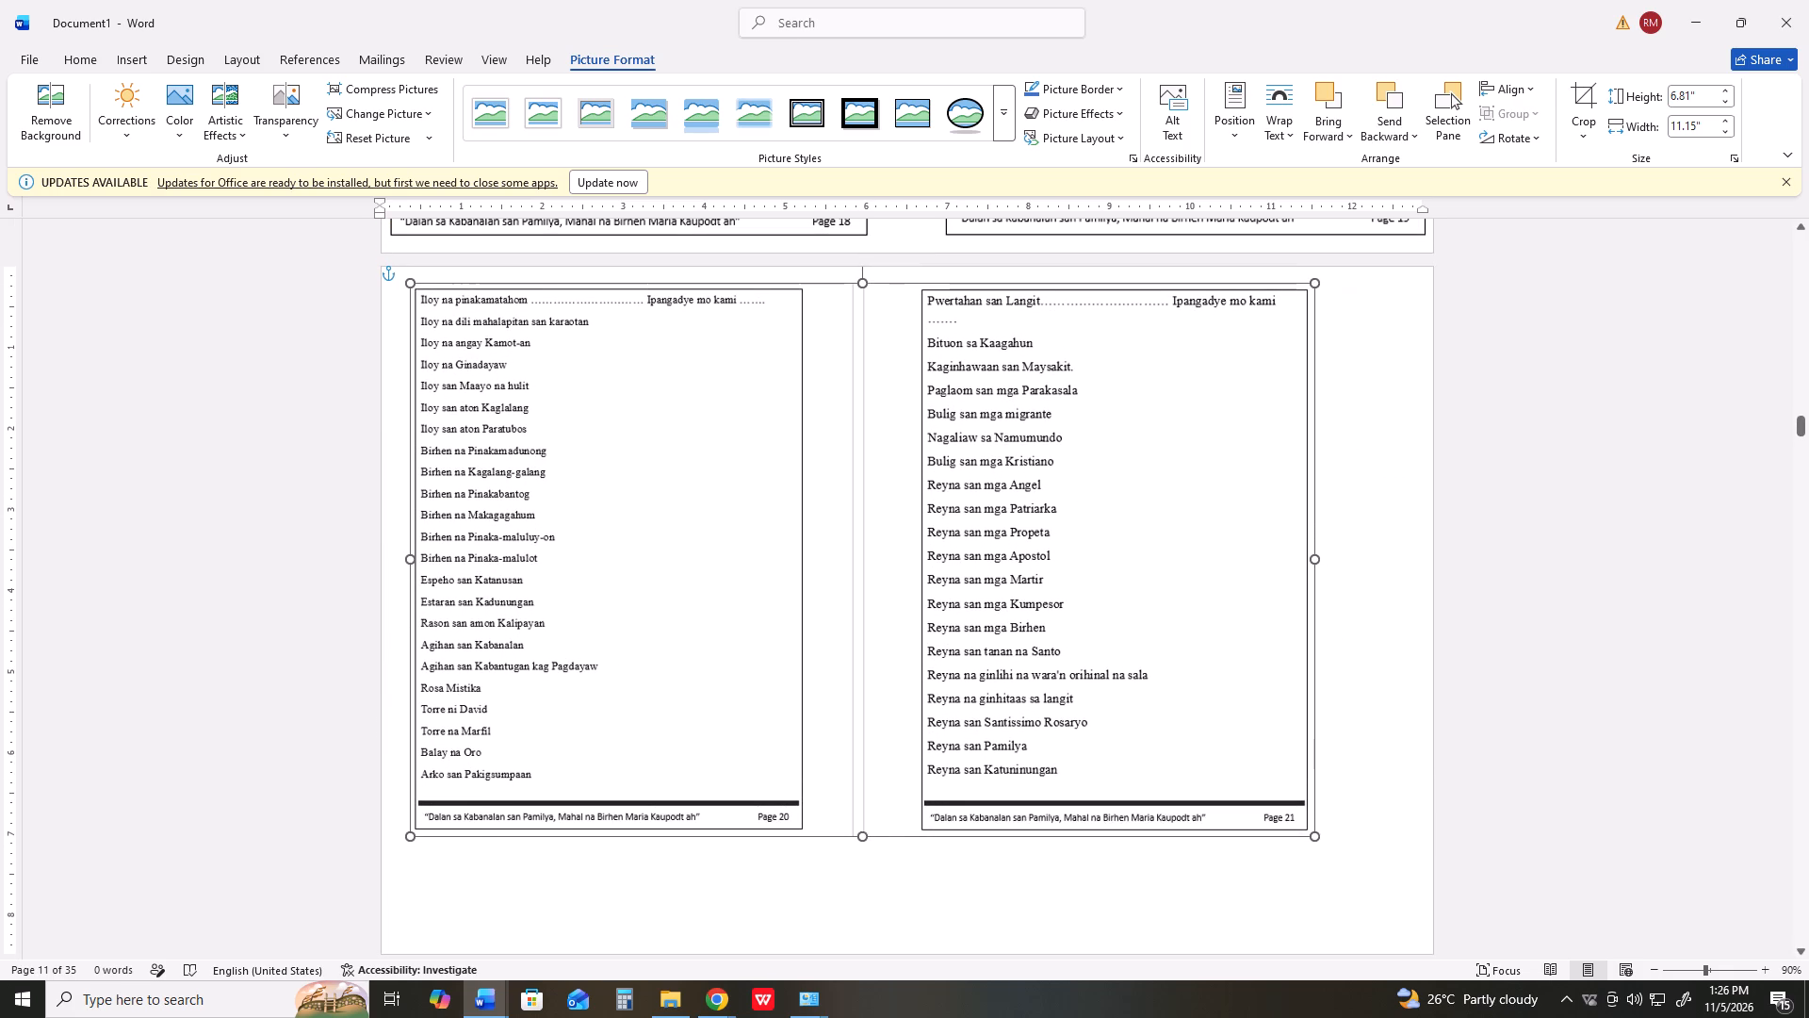
pyautogui.moveTo(821, 538); pyautogui.dragTo(804, 530)
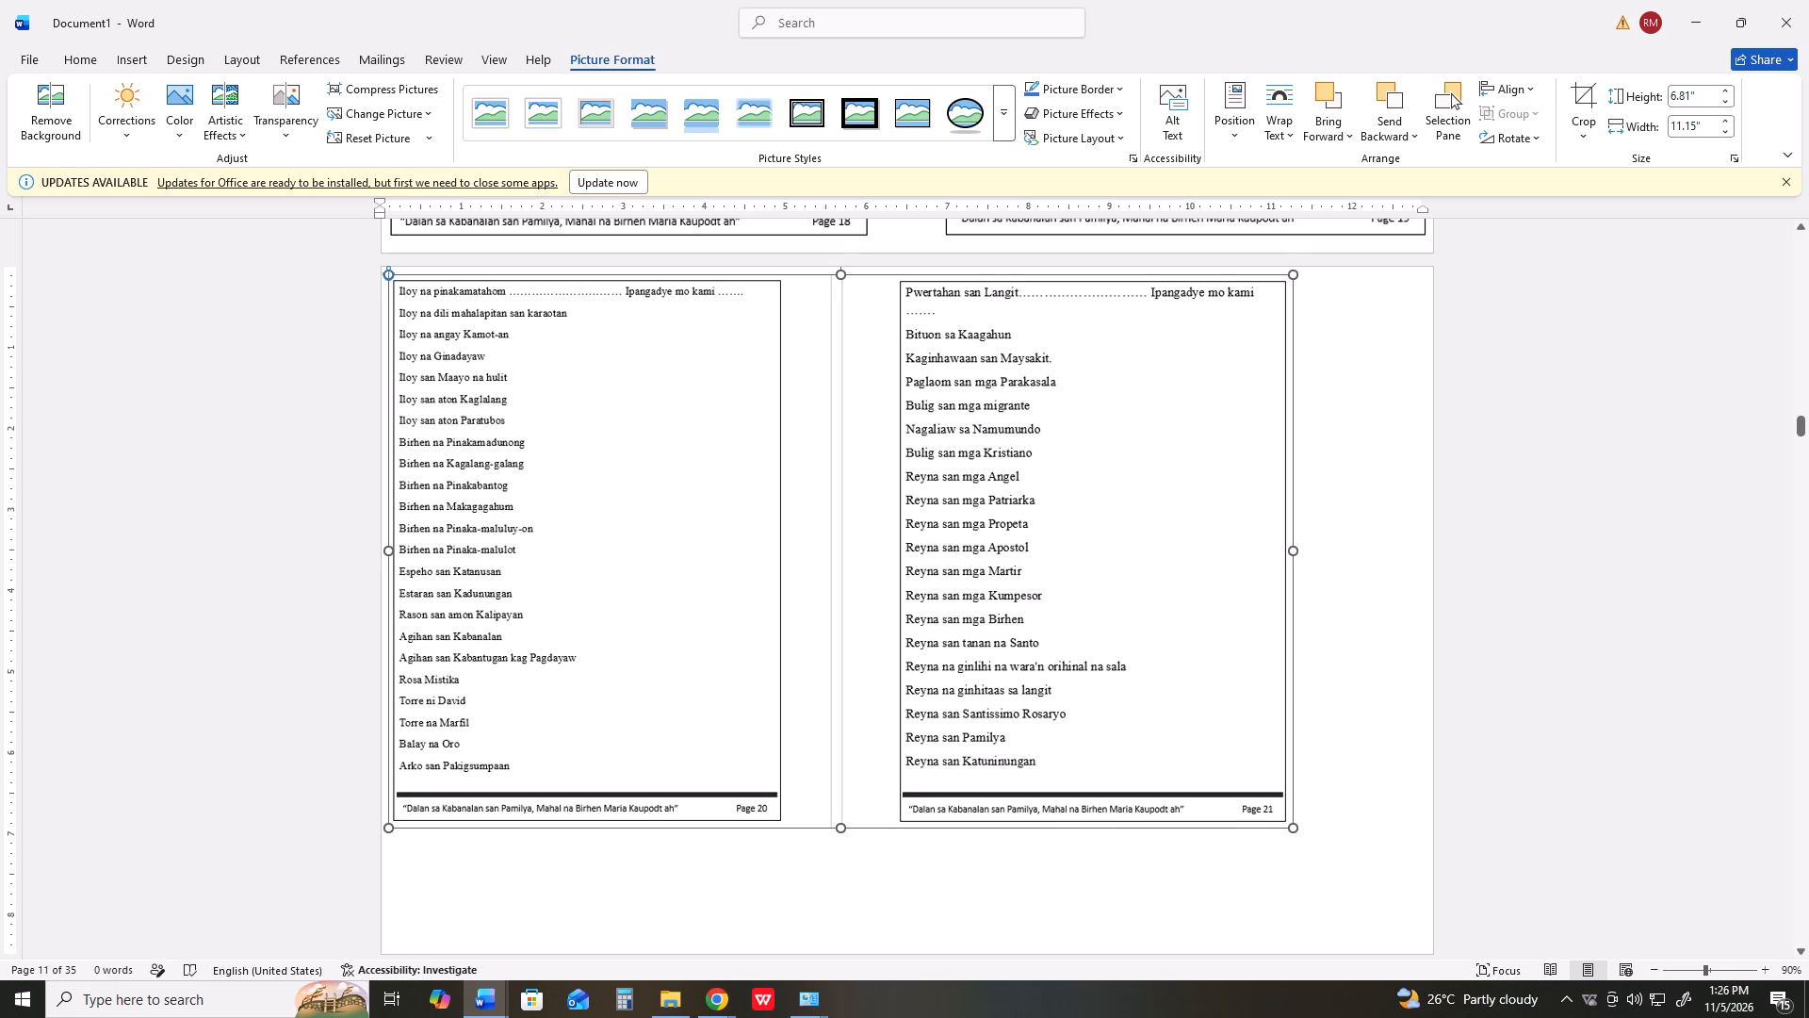
pyautogui.moveTo(804, 530); pyautogui.dragTo(804, 525)
# Duplicate the page 20–21 spread picture, placing the copy lower and to the right on document page 10.
pyautogui.keyDown('ctrl'); pyautogui.moveTo(805, 531); pyautogui.dragTo(872, 631); pyautogui.keyUp('ctrl')
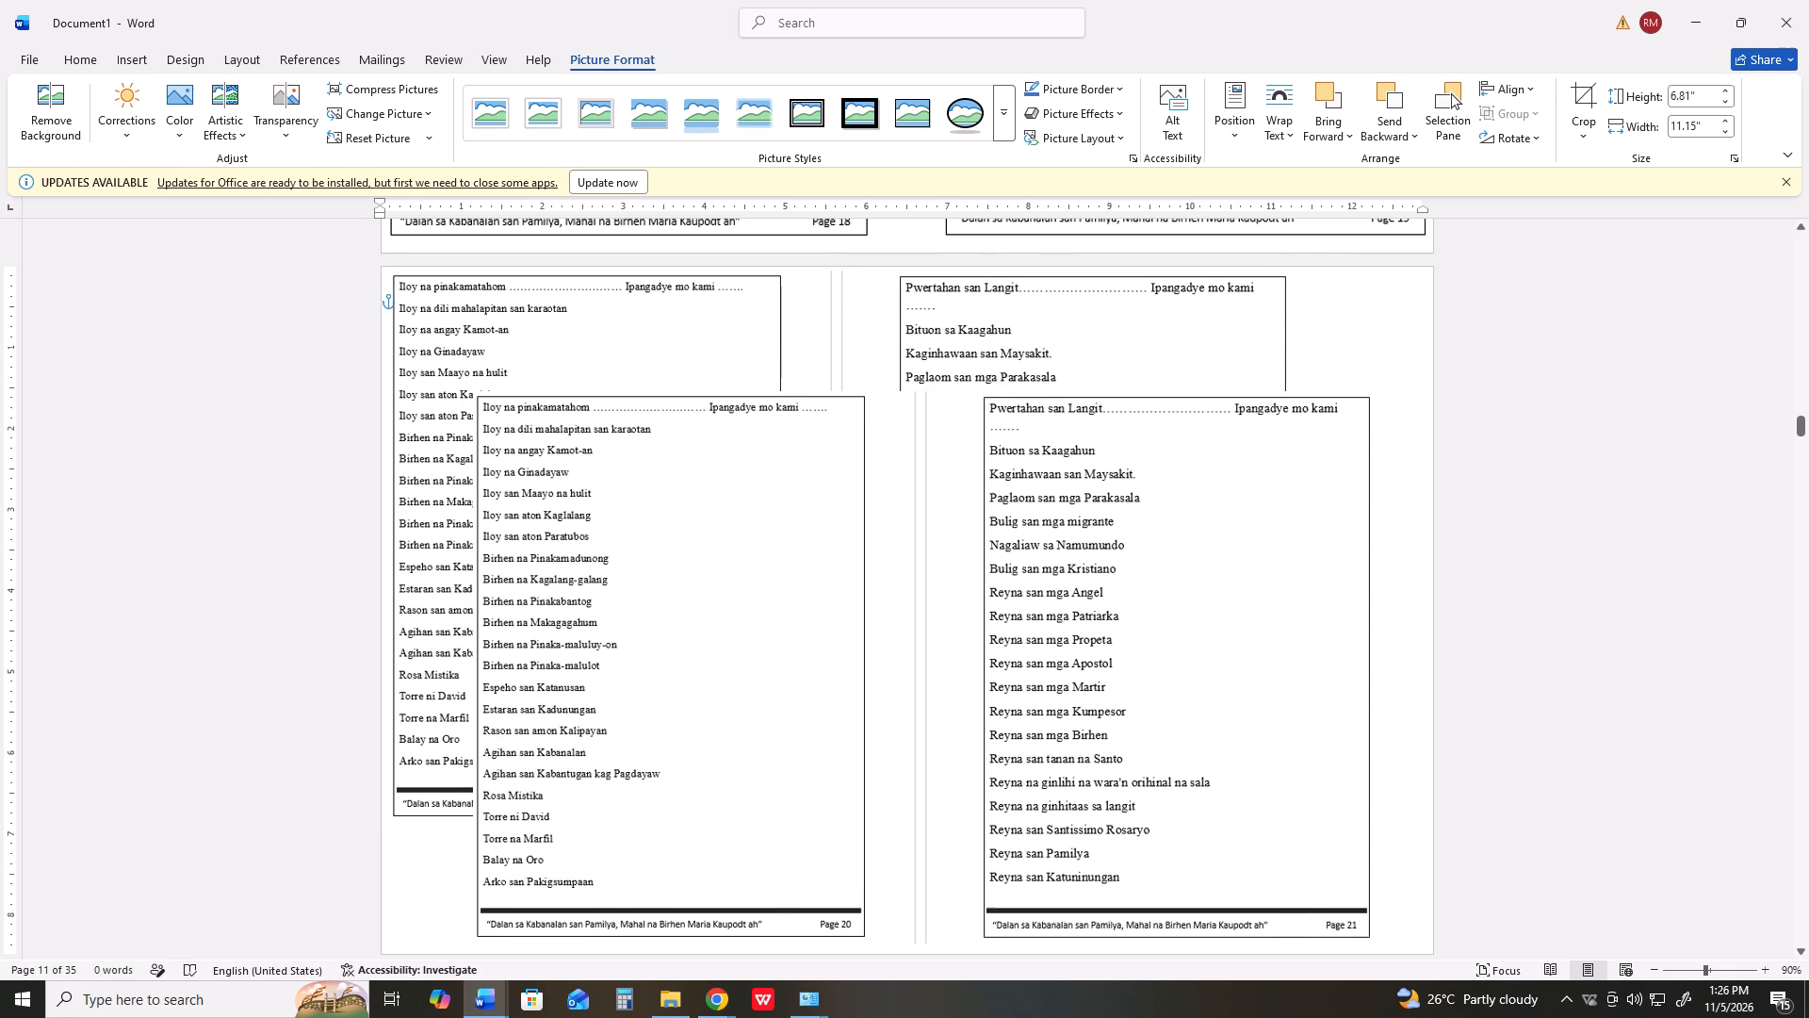
pyautogui.keyDown('ctrl'); pyautogui.moveTo(872, 631); pyautogui.dragTo(872, 632); pyautogui.keyUp('ctrl')
# Crop the upper spread picture to only the framed booklet page 20, about 4.87" wide, trimming its outer margins.
pyautogui.click(864, 339)
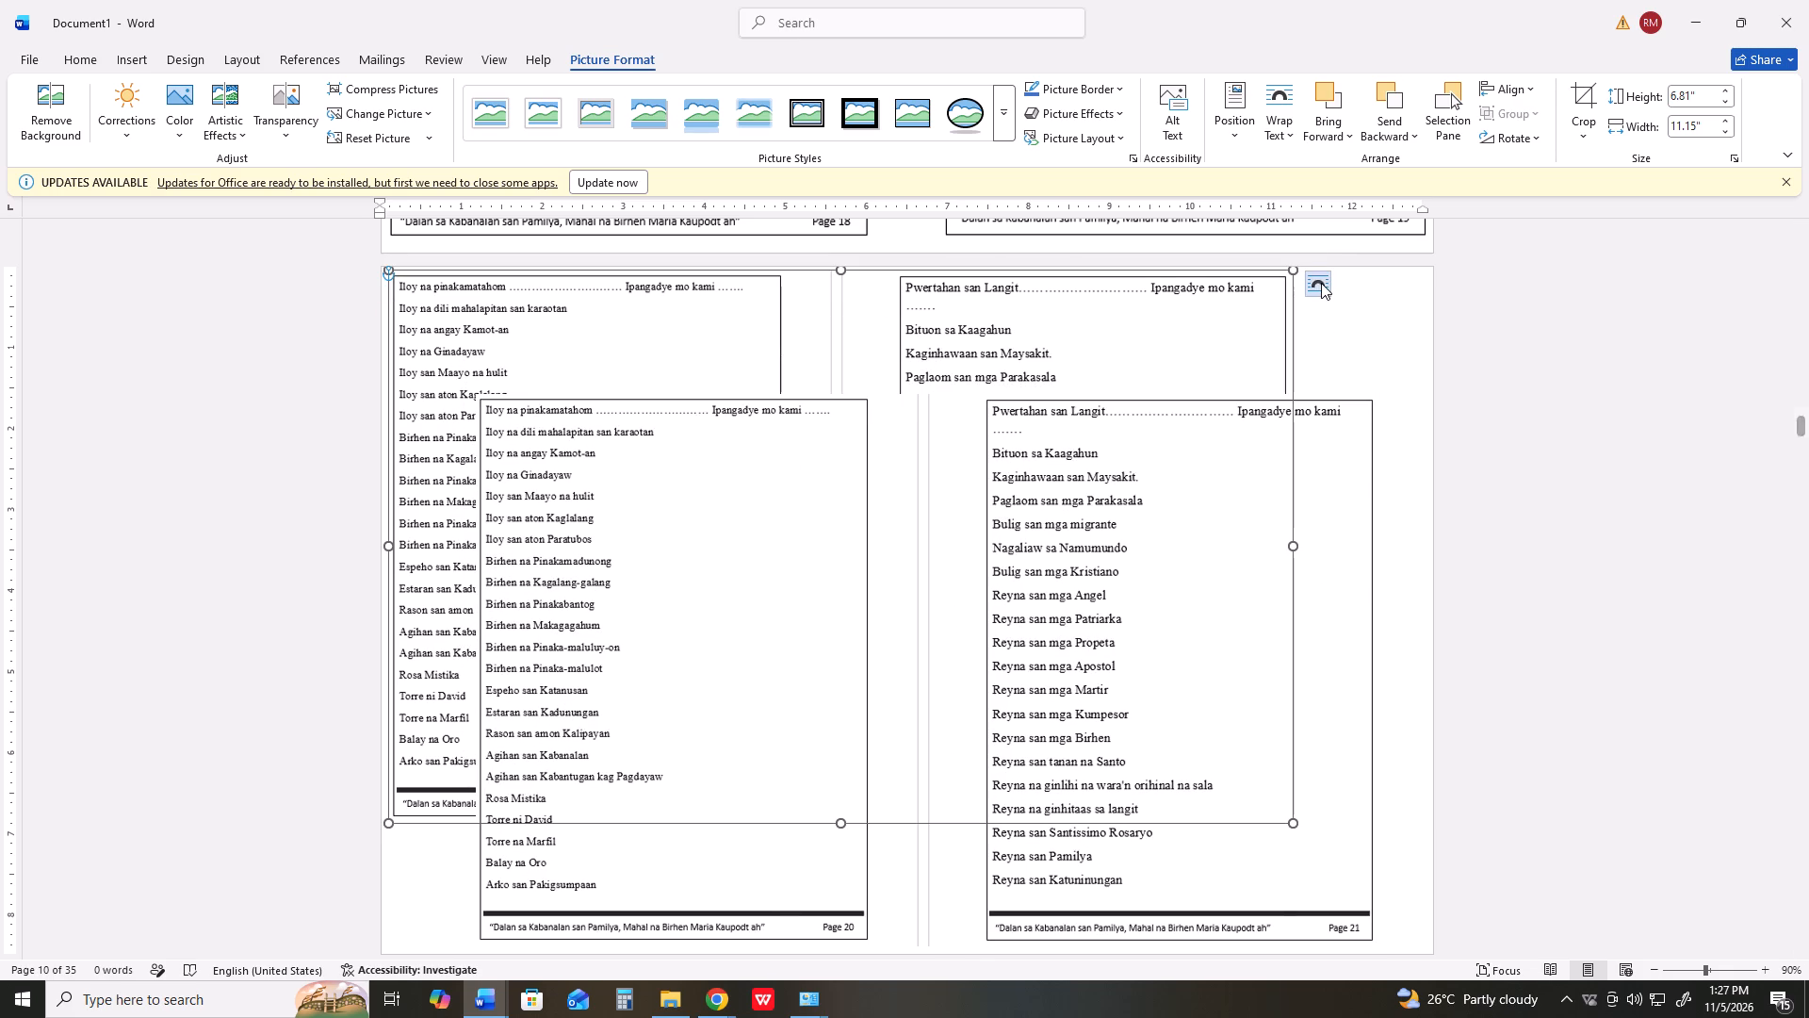
pyautogui.click(1321, 283)
pyautogui.rightClick(1207, 337)
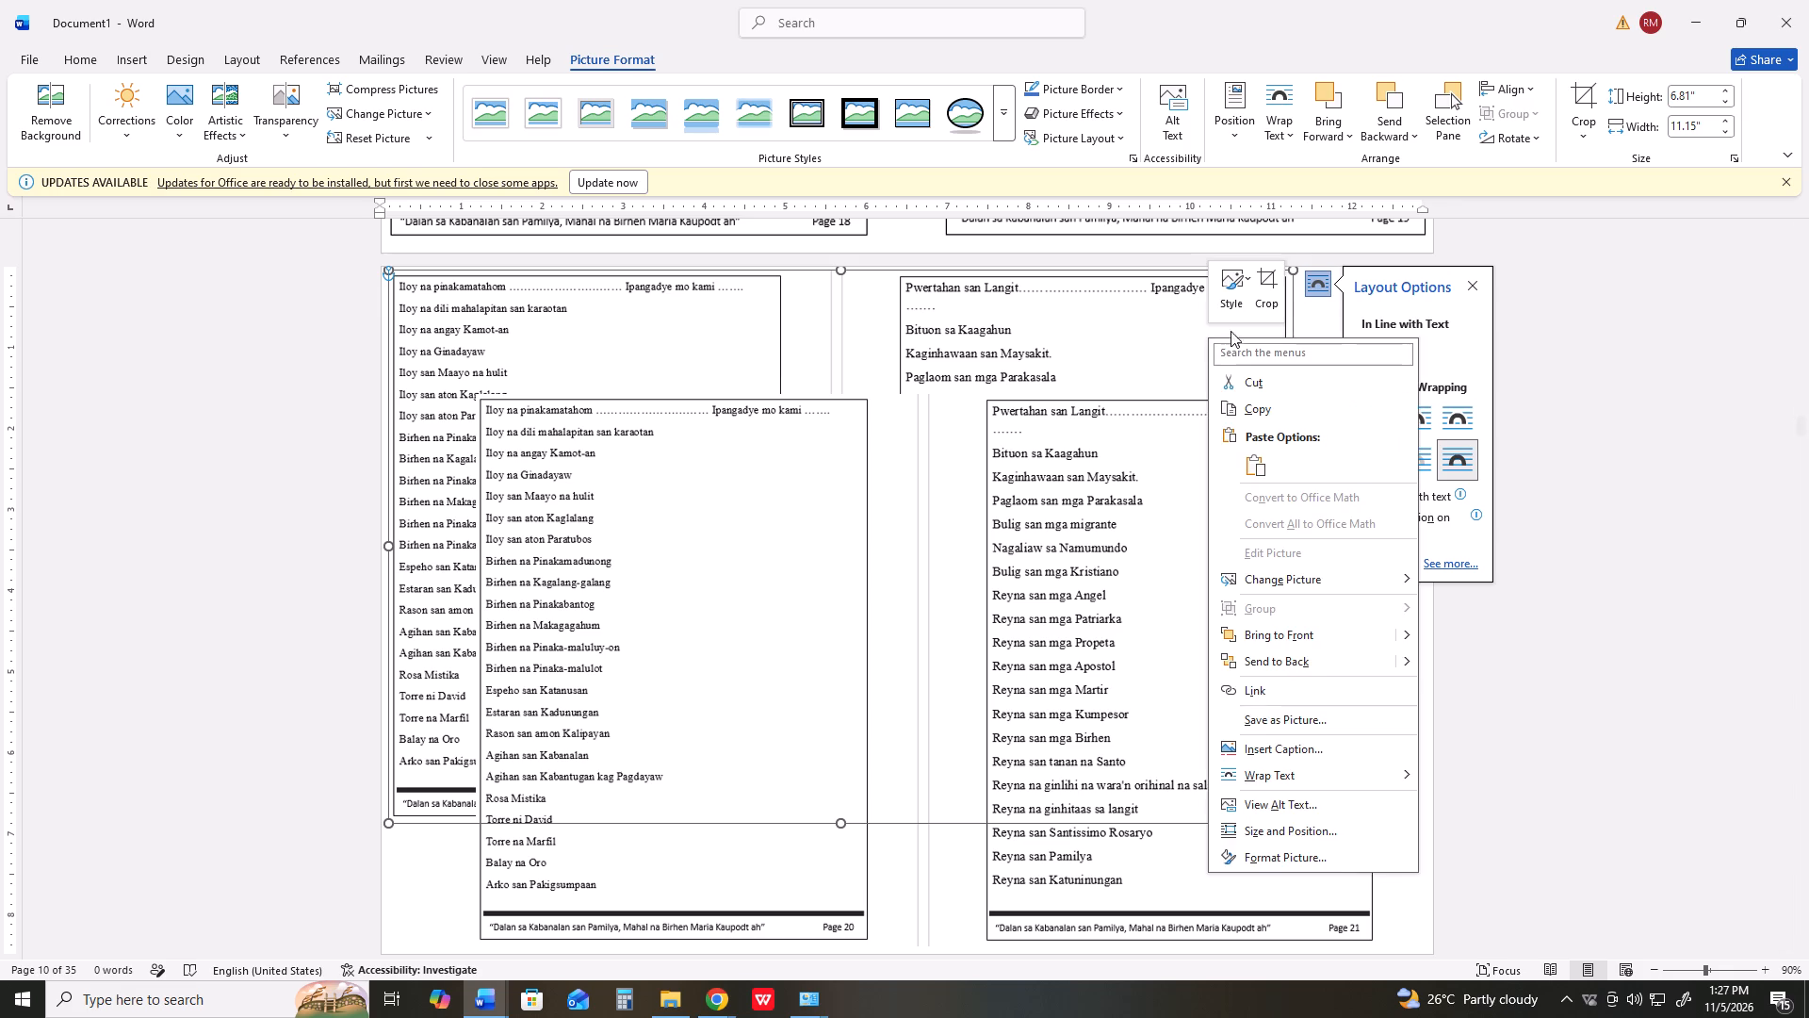
pyautogui.click(1272, 289)
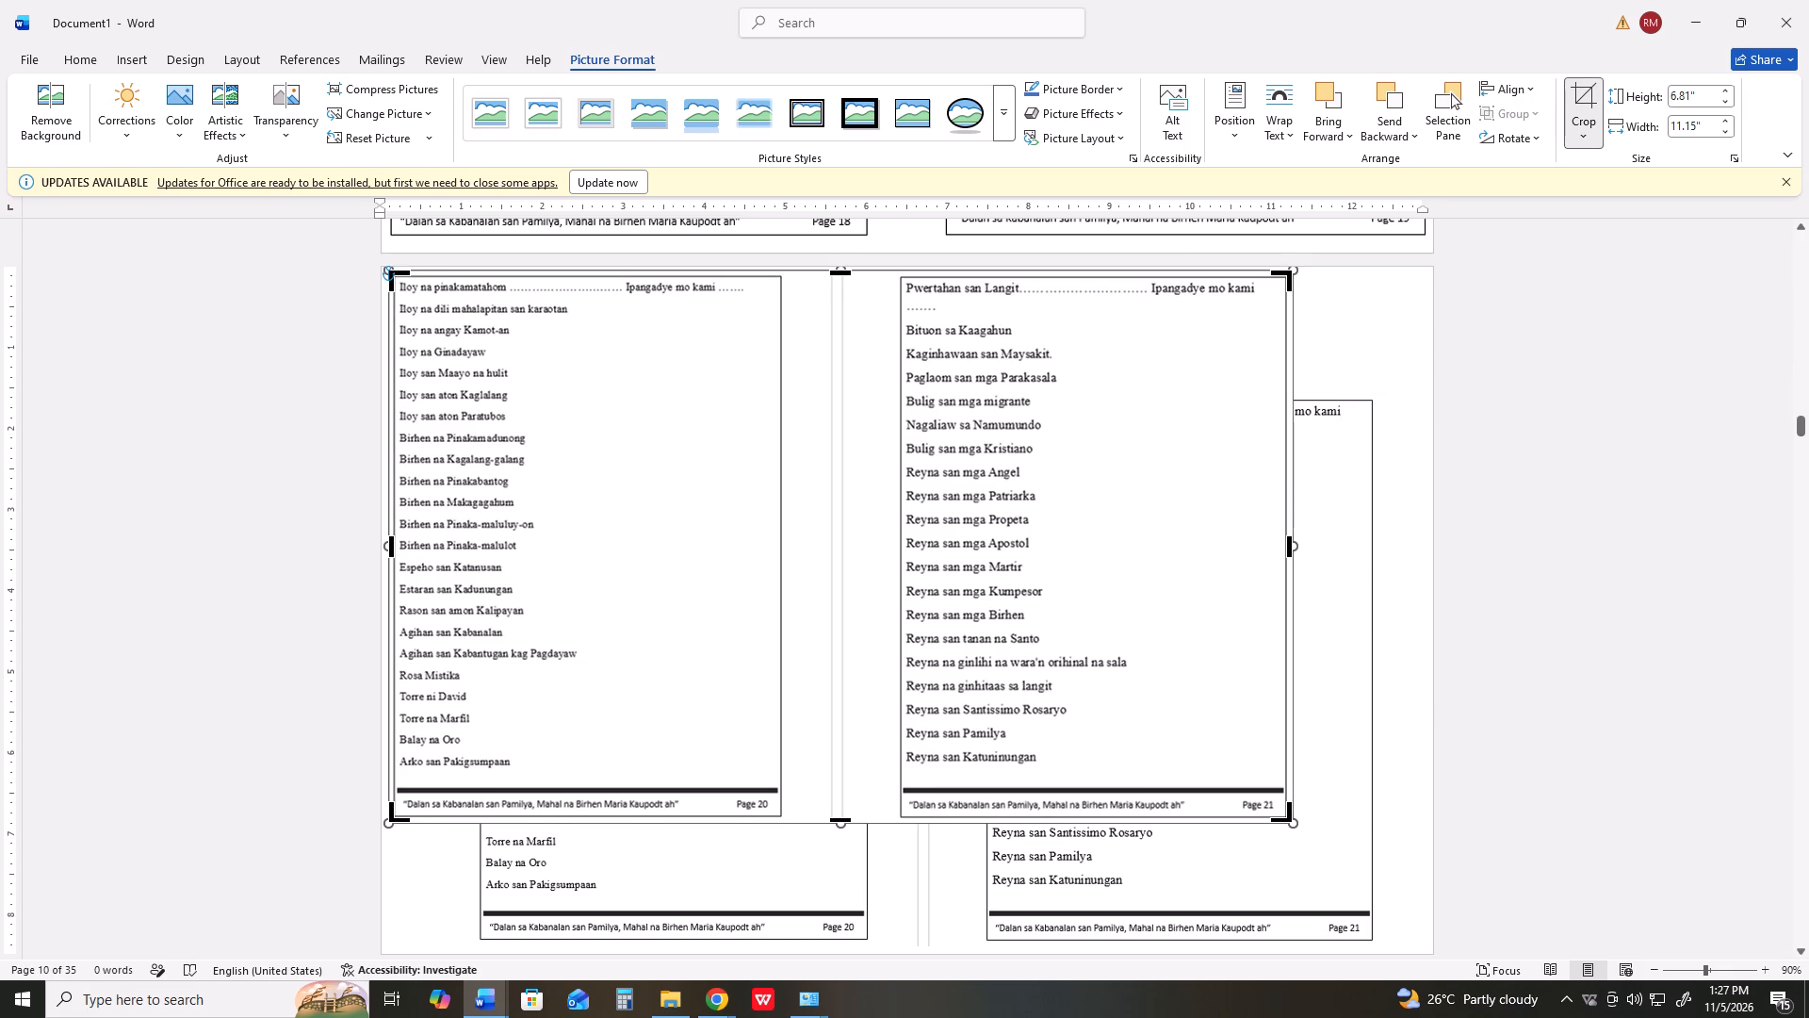
pyautogui.moveTo(1289, 544); pyautogui.dragTo(790, 537)
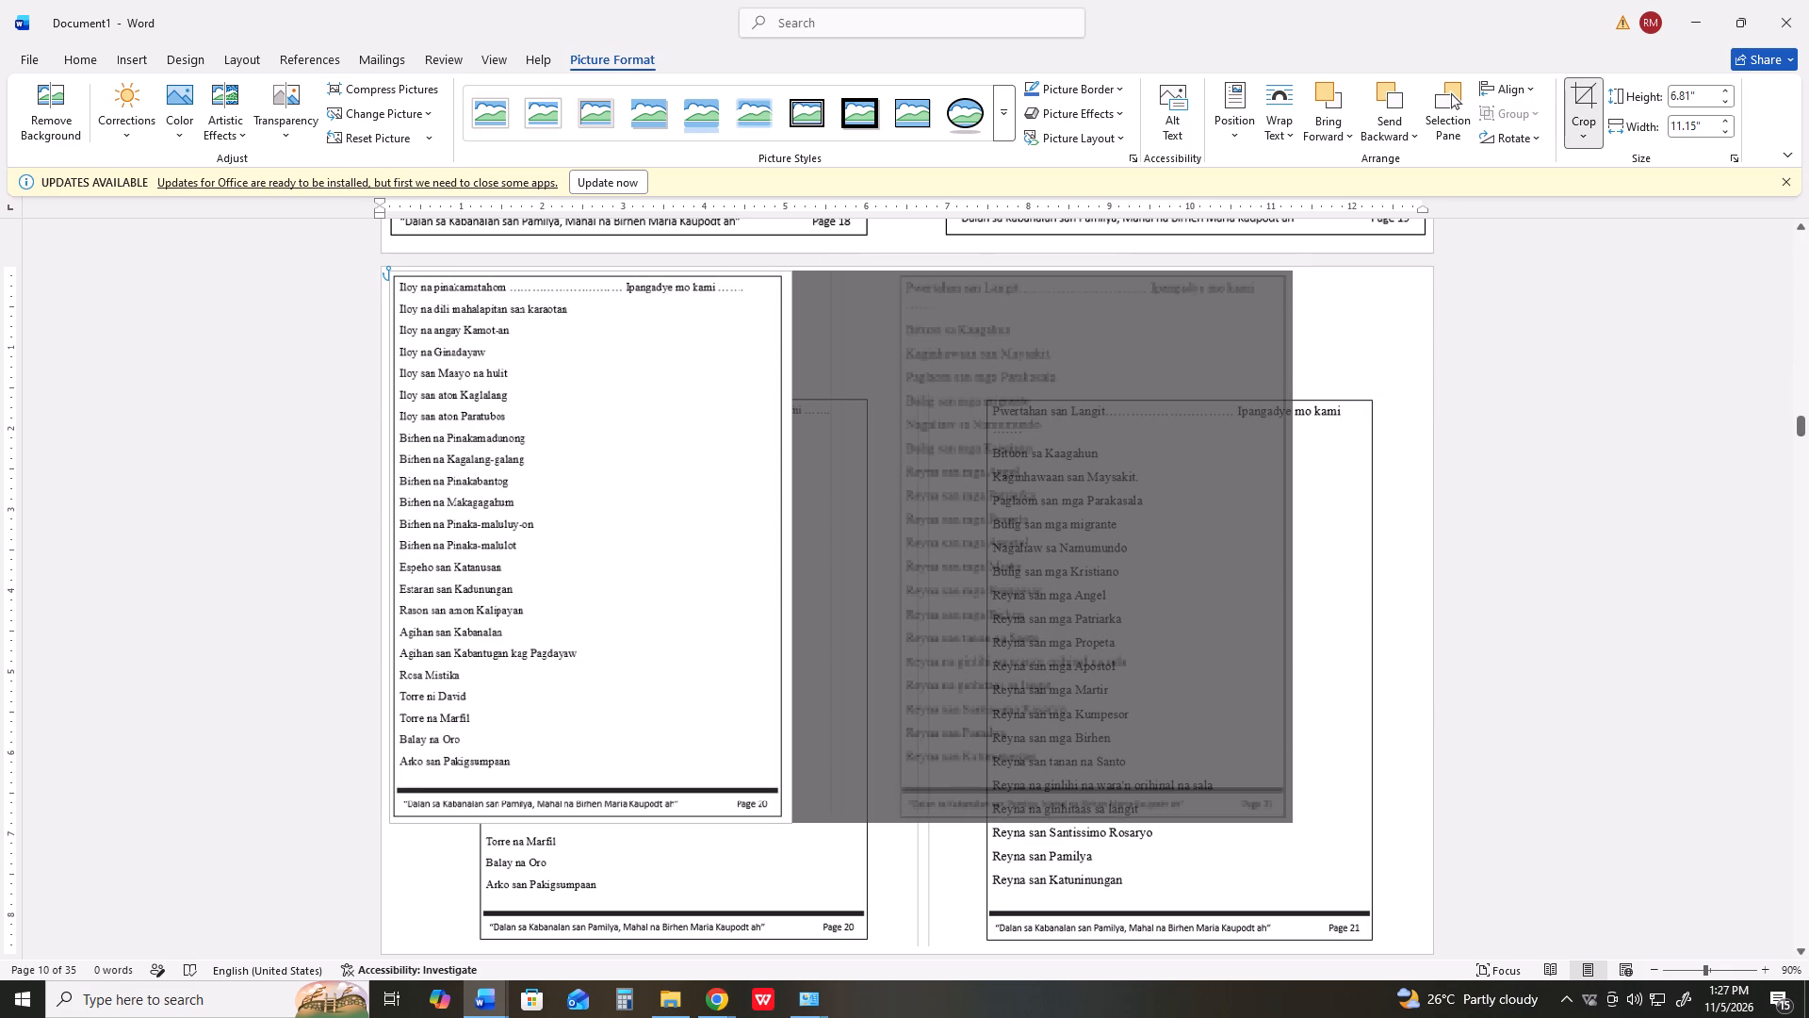
pyautogui.moveTo(790, 537); pyautogui.dragTo(785, 540)
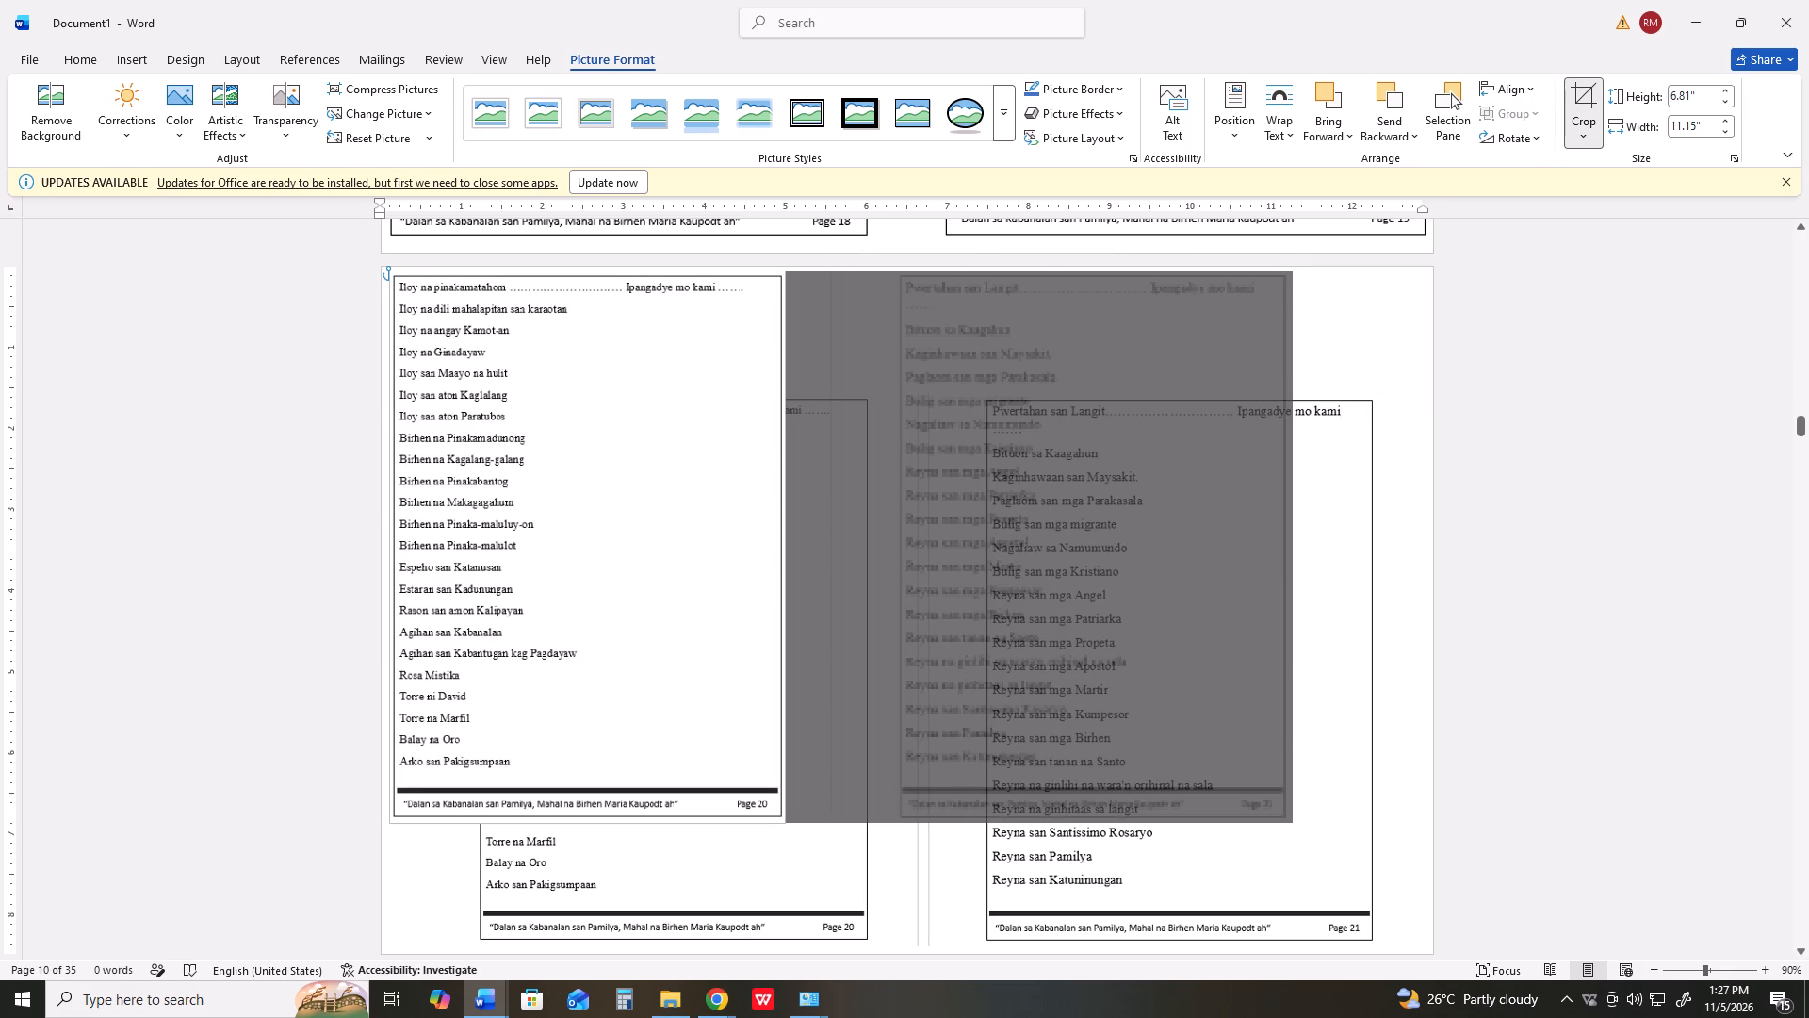
pyautogui.moveTo(785, 540); pyautogui.dragTo(784, 542)
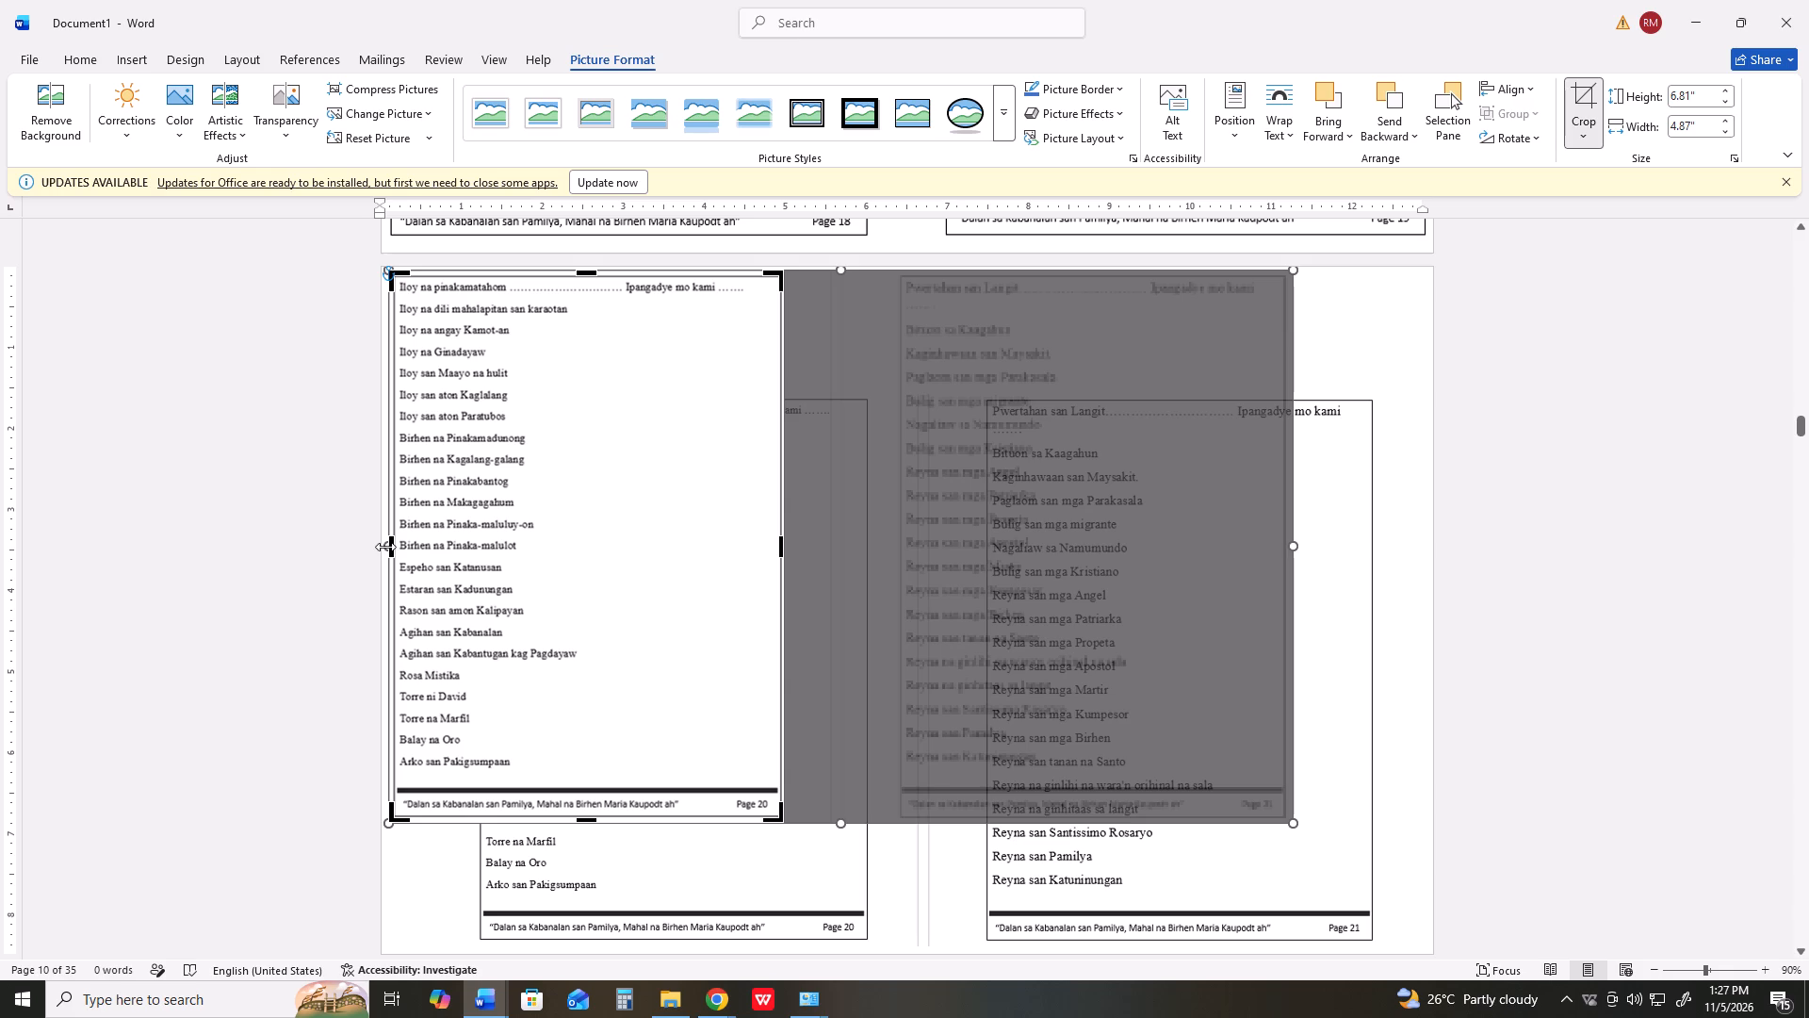
pyautogui.click(389, 545)
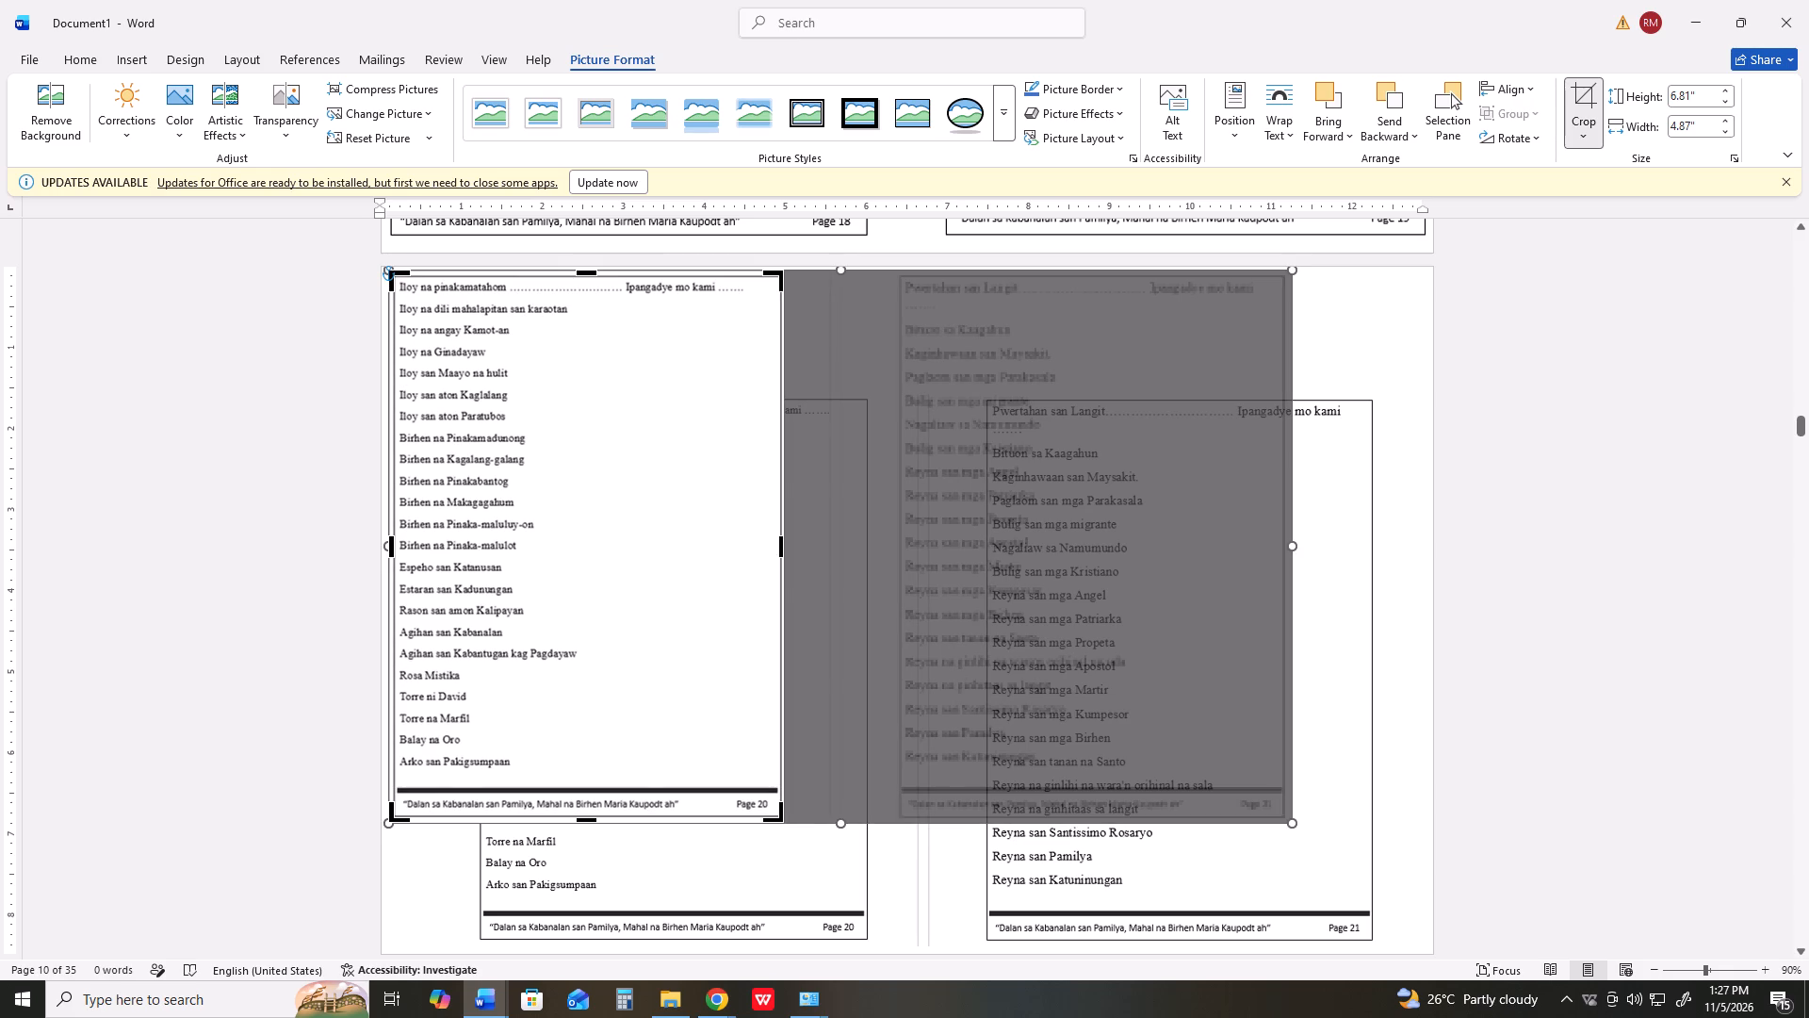
pyautogui.click(589, 820)
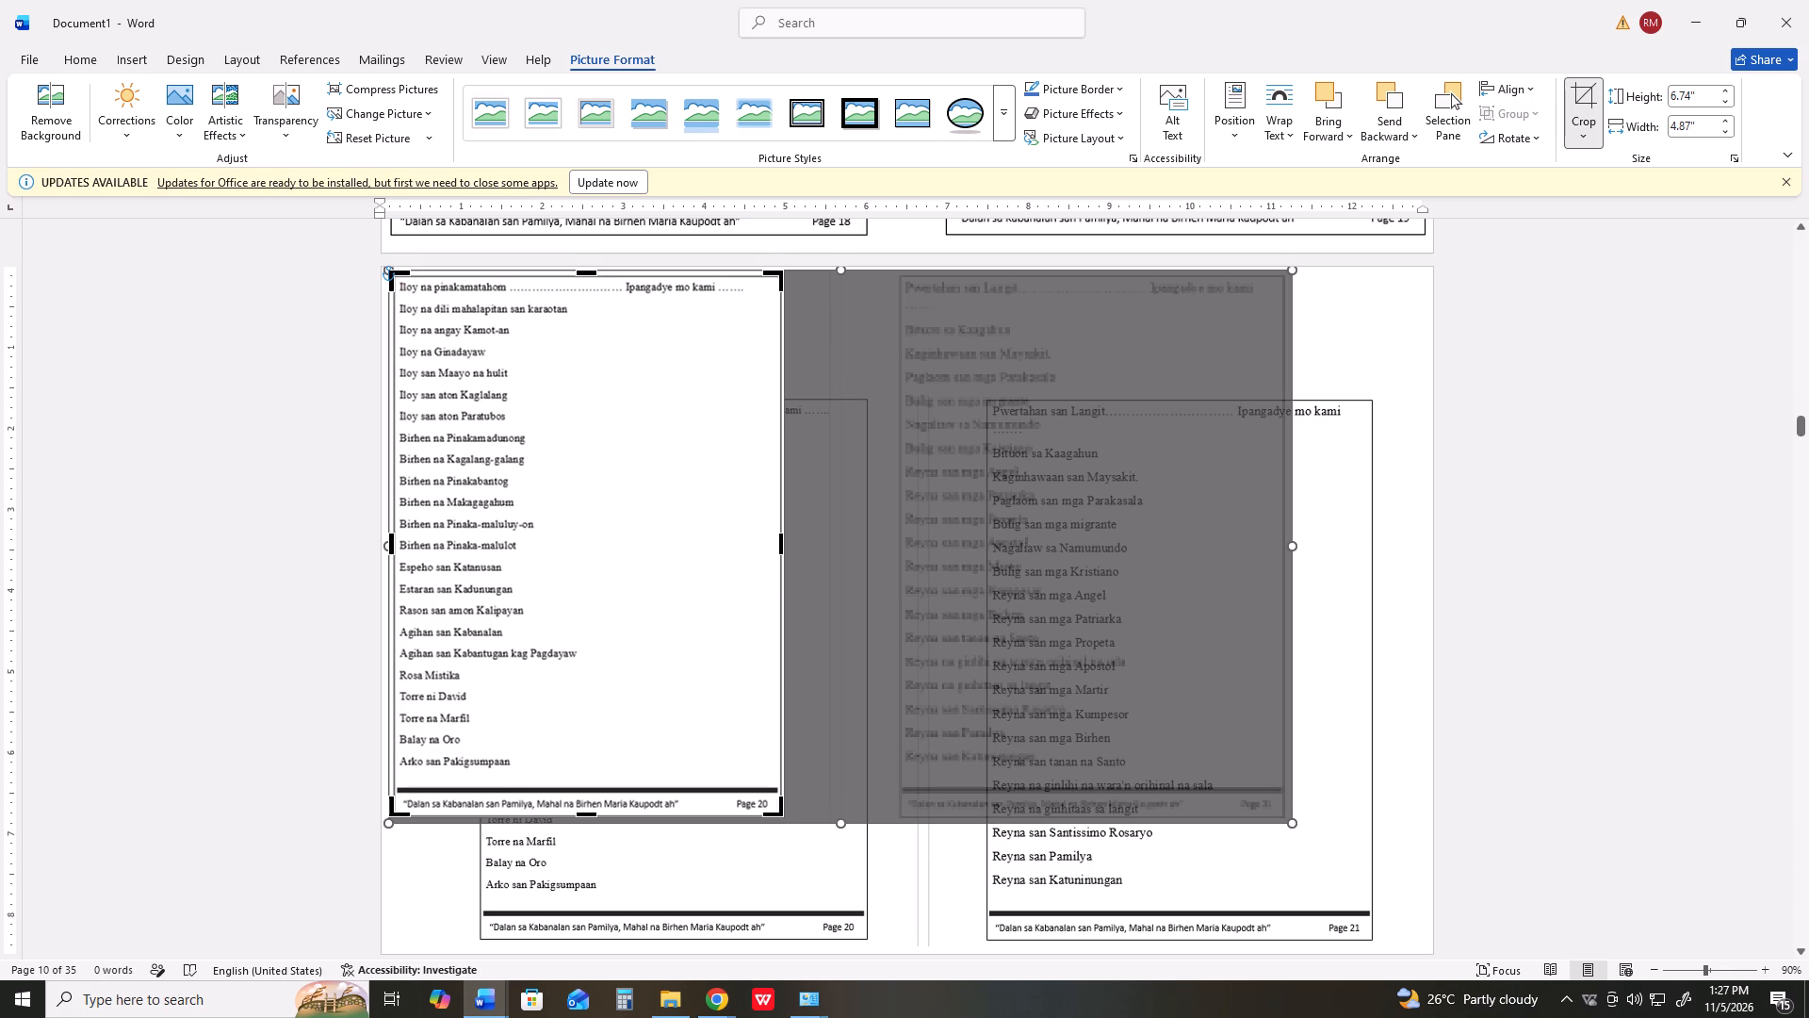
pyautogui.click(592, 270)
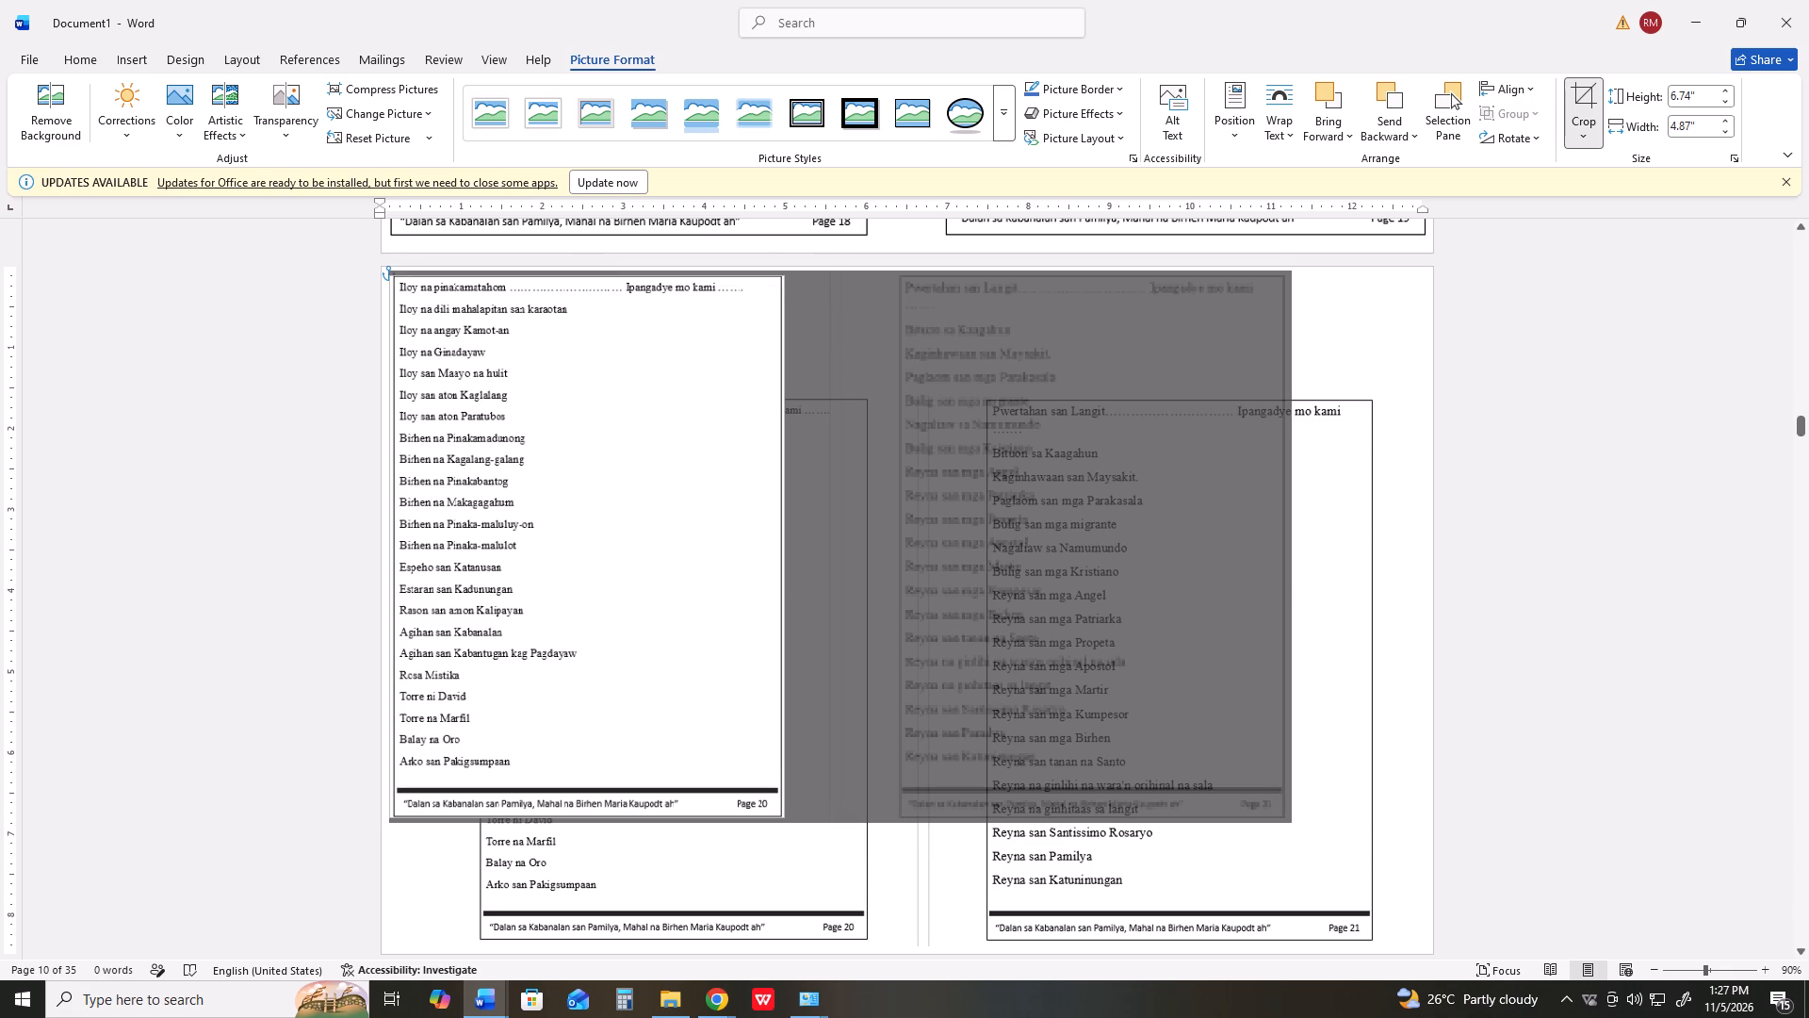
pyautogui.click(1337, 469)
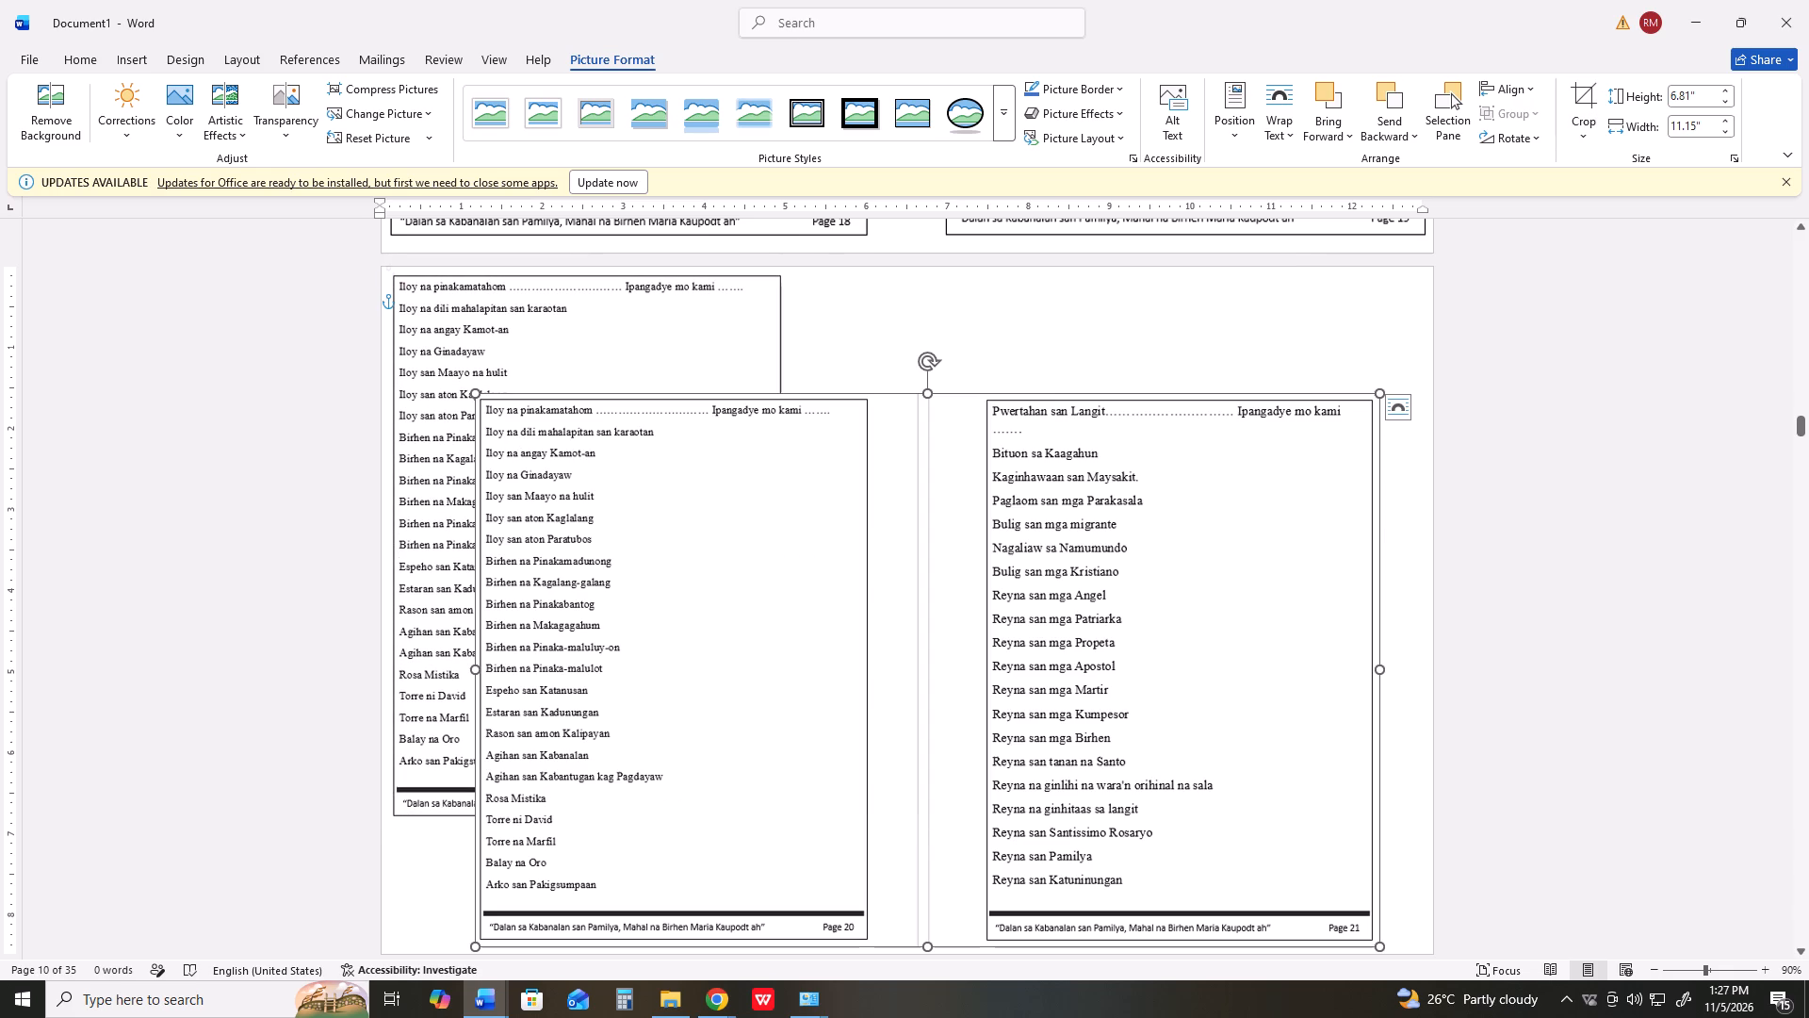
# Crop the lower spread picture to only the framed booklet page 21, about 4.8" wide, trimming booklet page 20 and the outer margins.
pyautogui.click(914, 566)
pyautogui.rightClick(946, 567)
pyautogui.rightClick(946, 567)
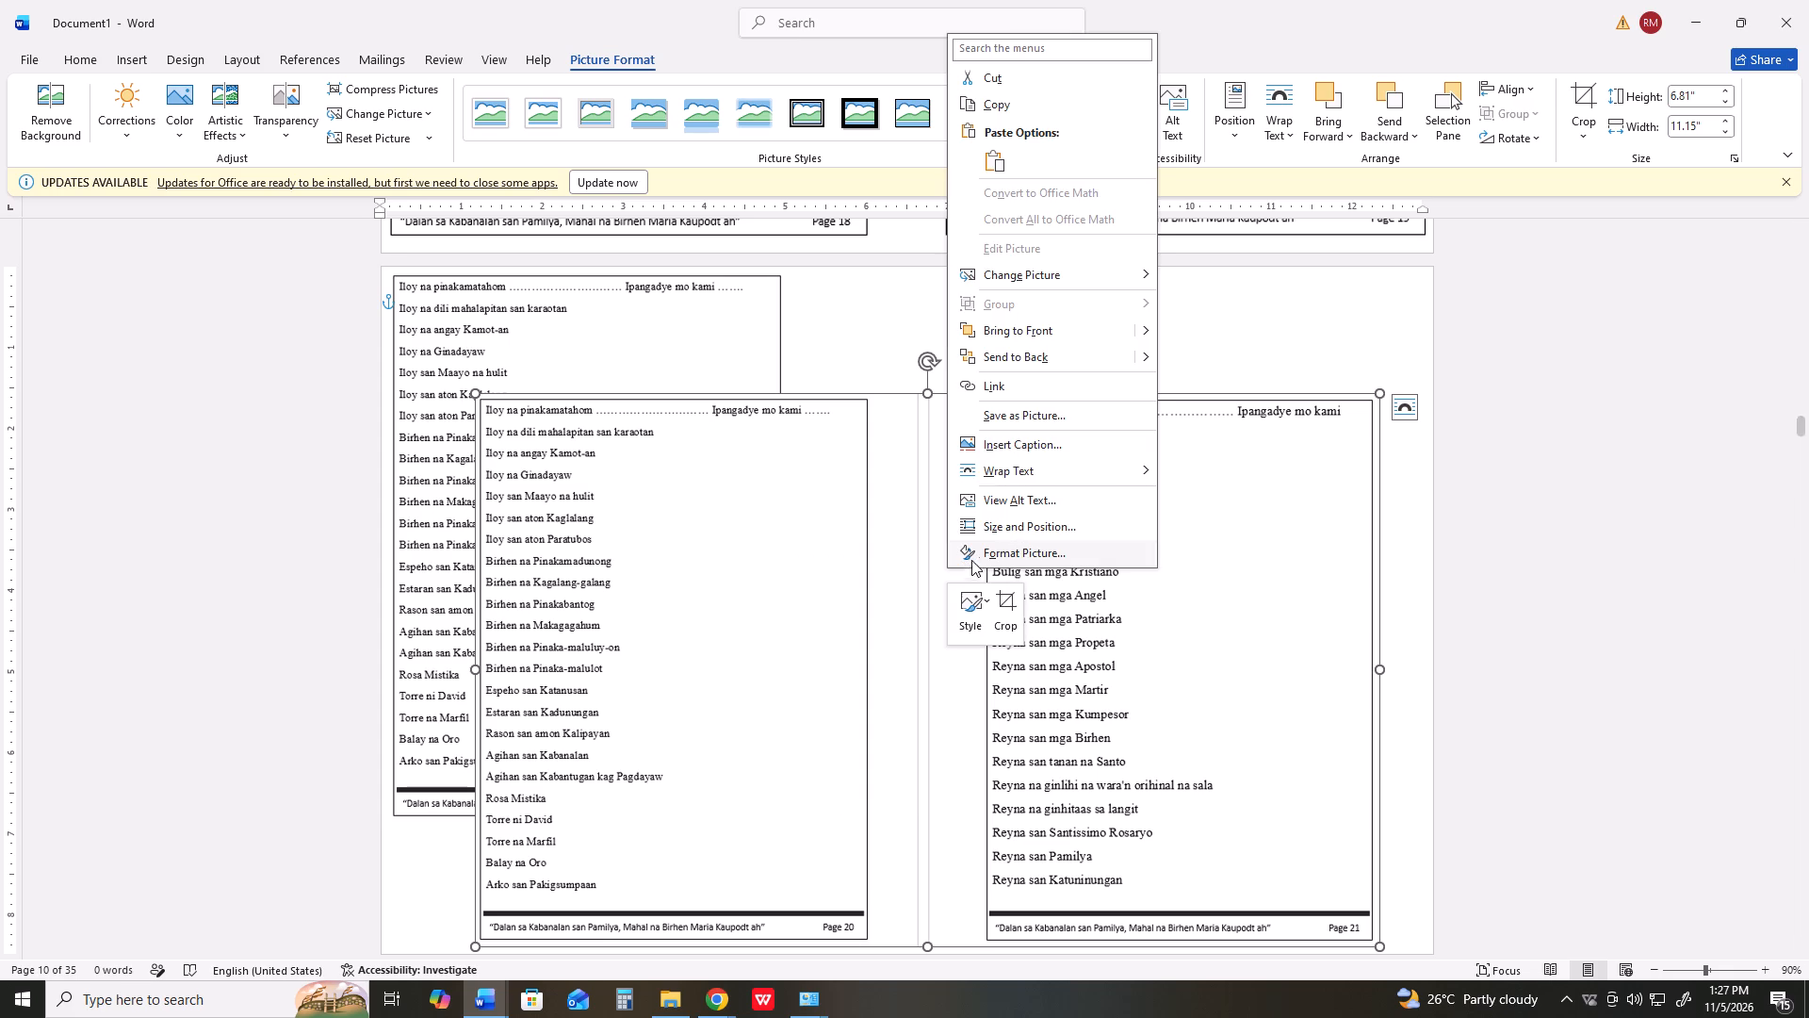
pyautogui.click(1008, 608)
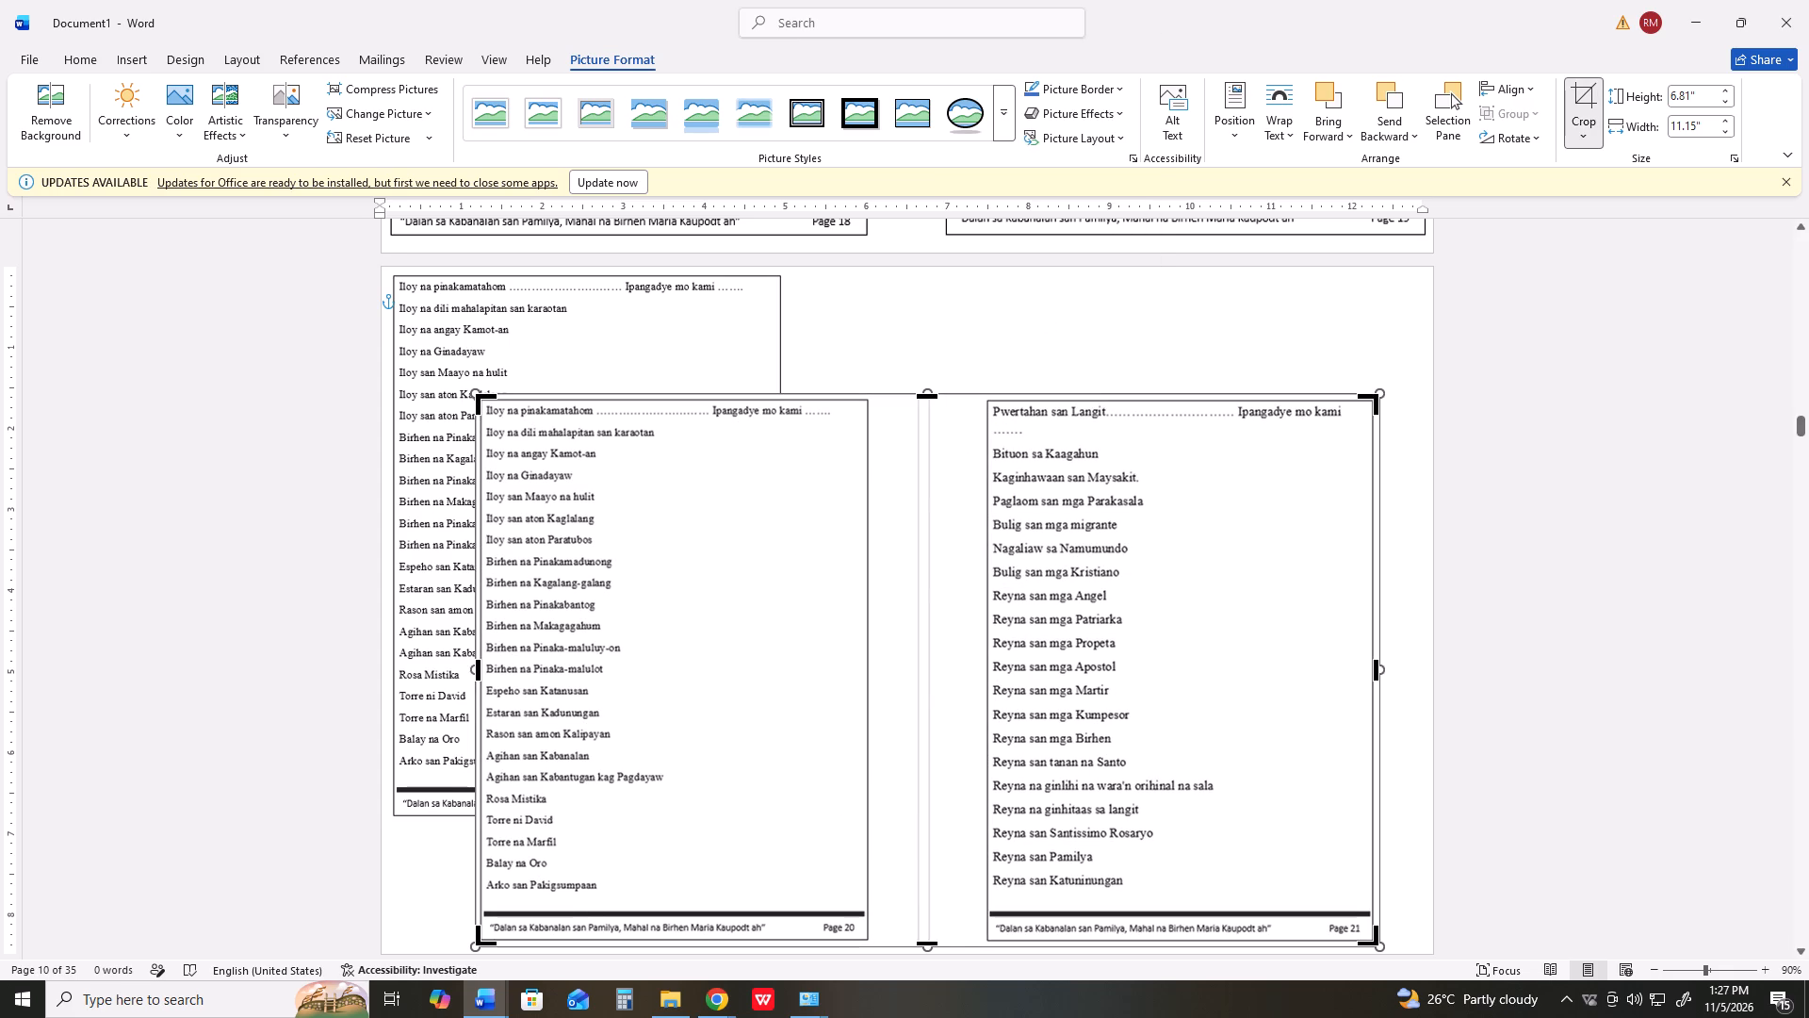
pyautogui.moveTo(479, 669); pyautogui.dragTo(851, 698)
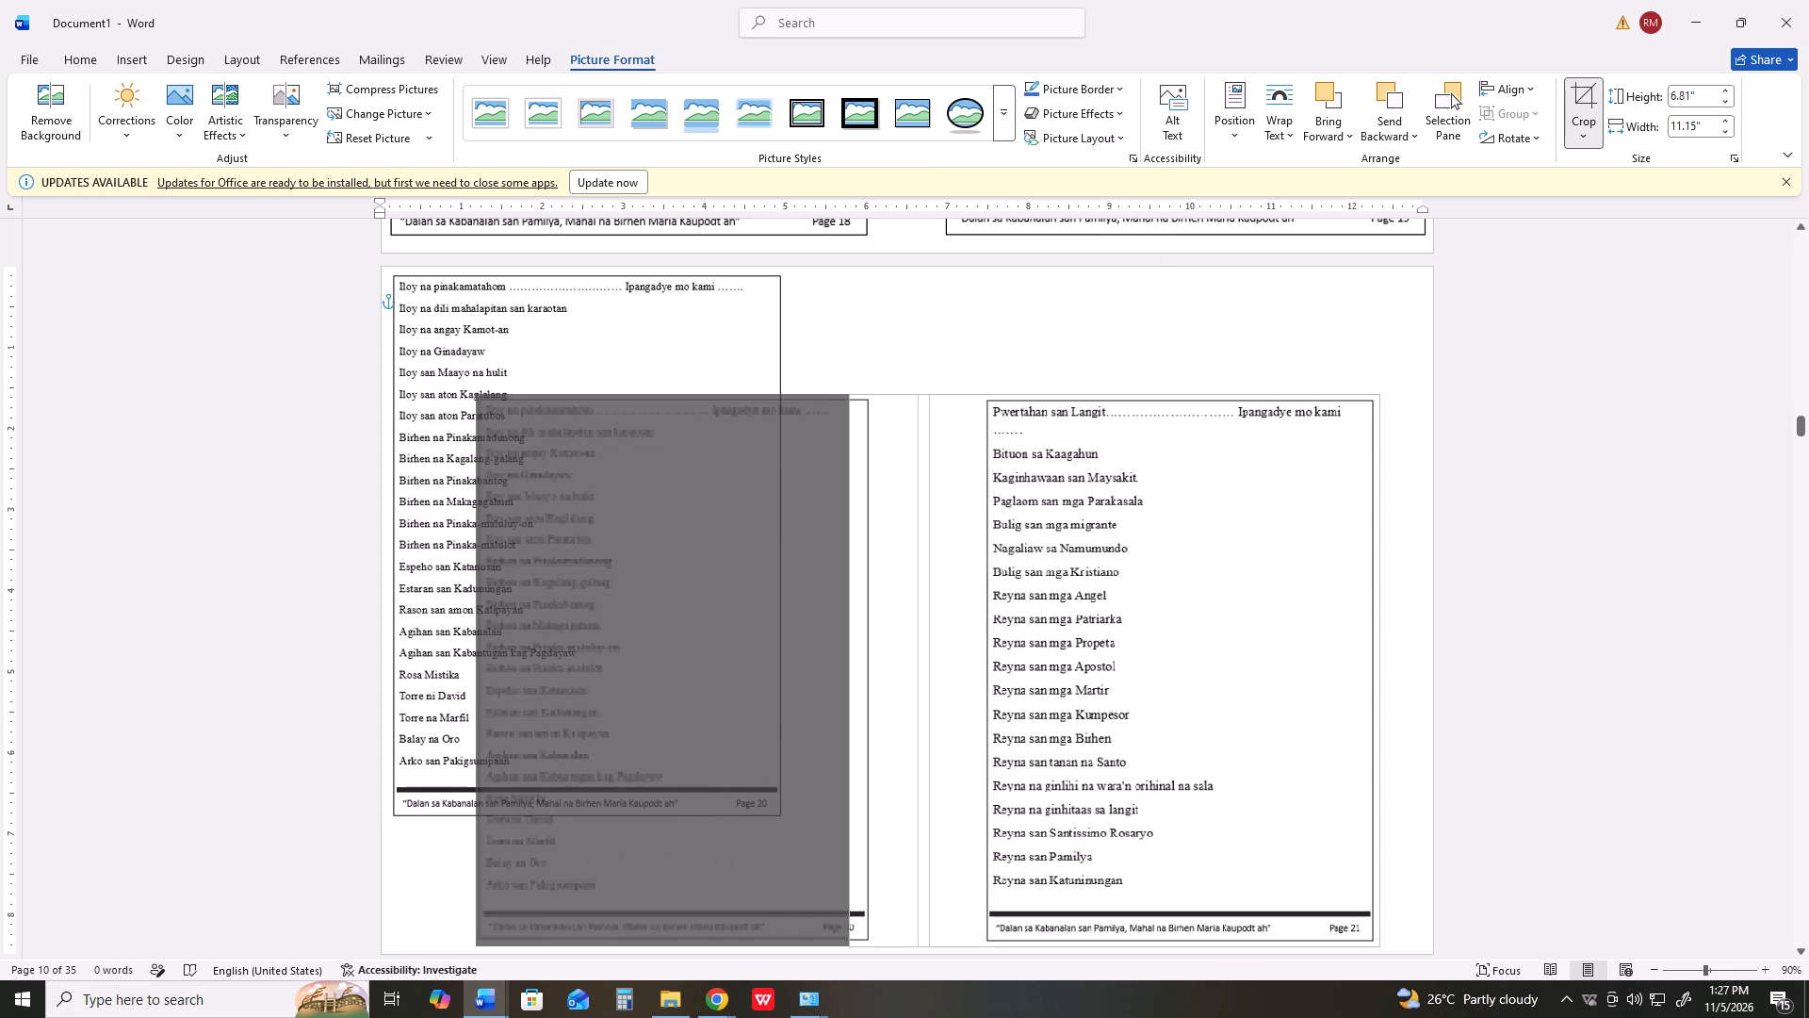
pyautogui.moveTo(851, 698); pyautogui.dragTo(985, 724)
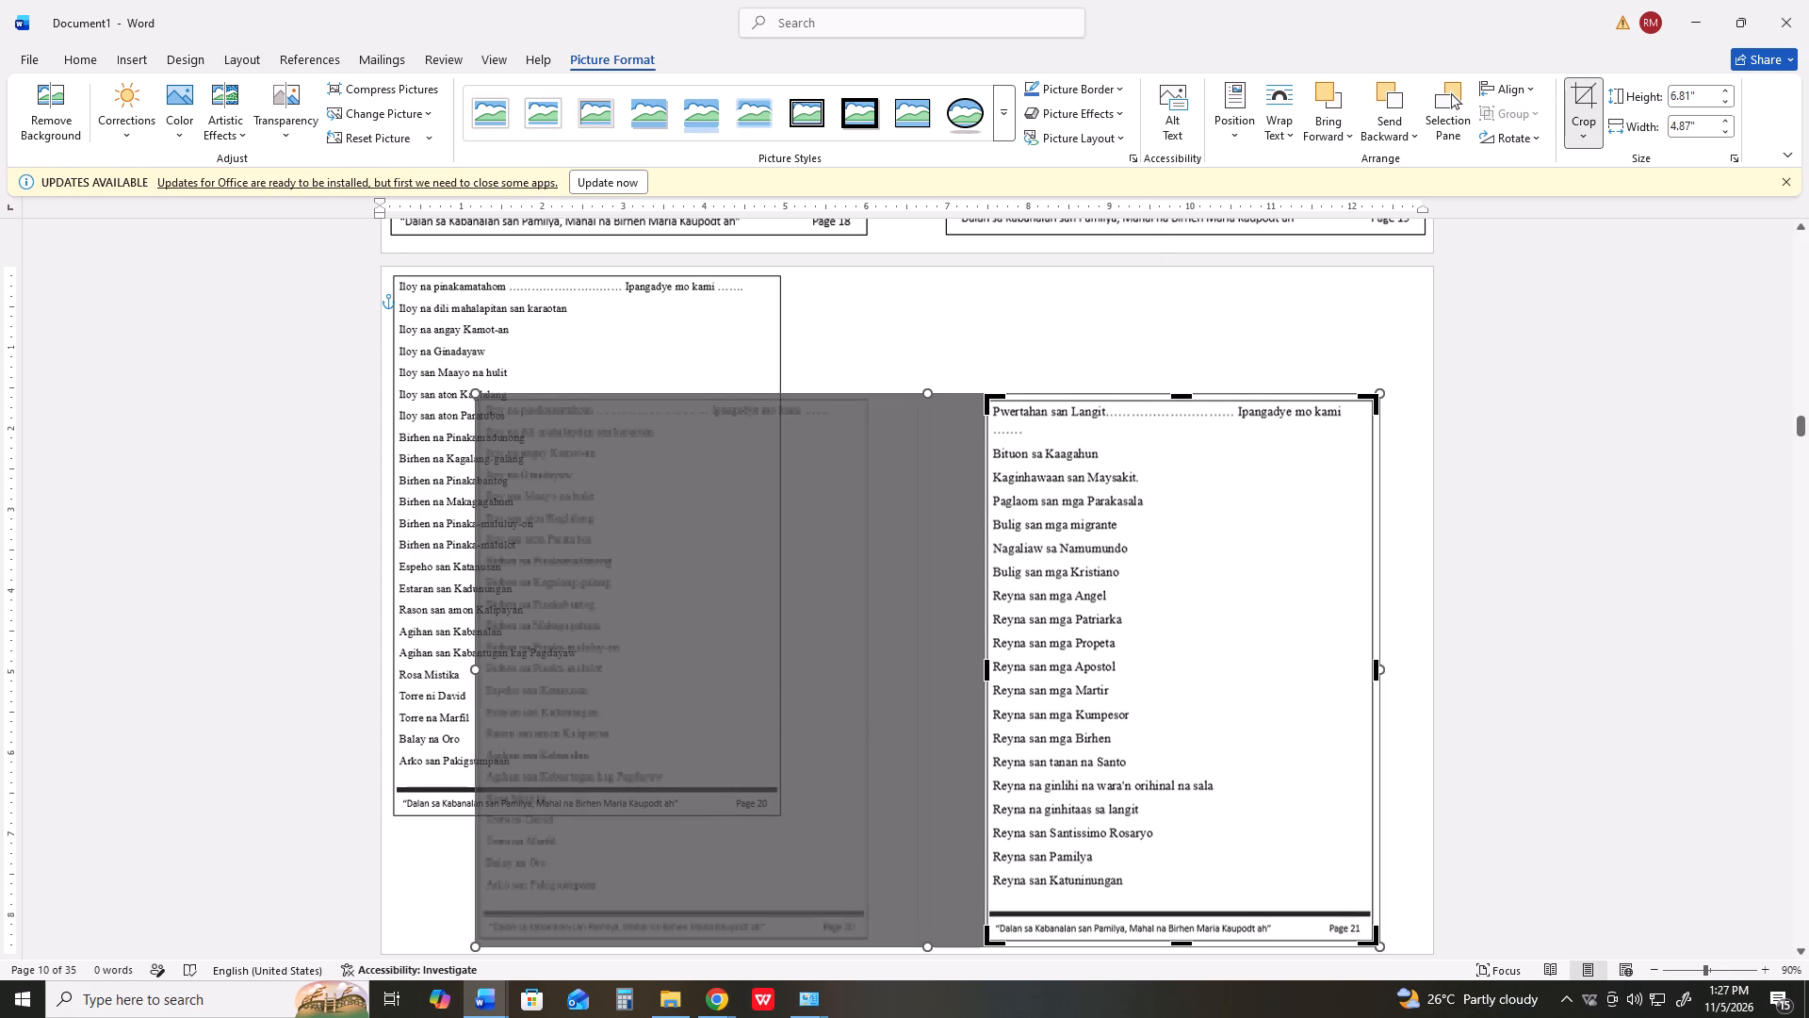
pyautogui.click(1182, 944)
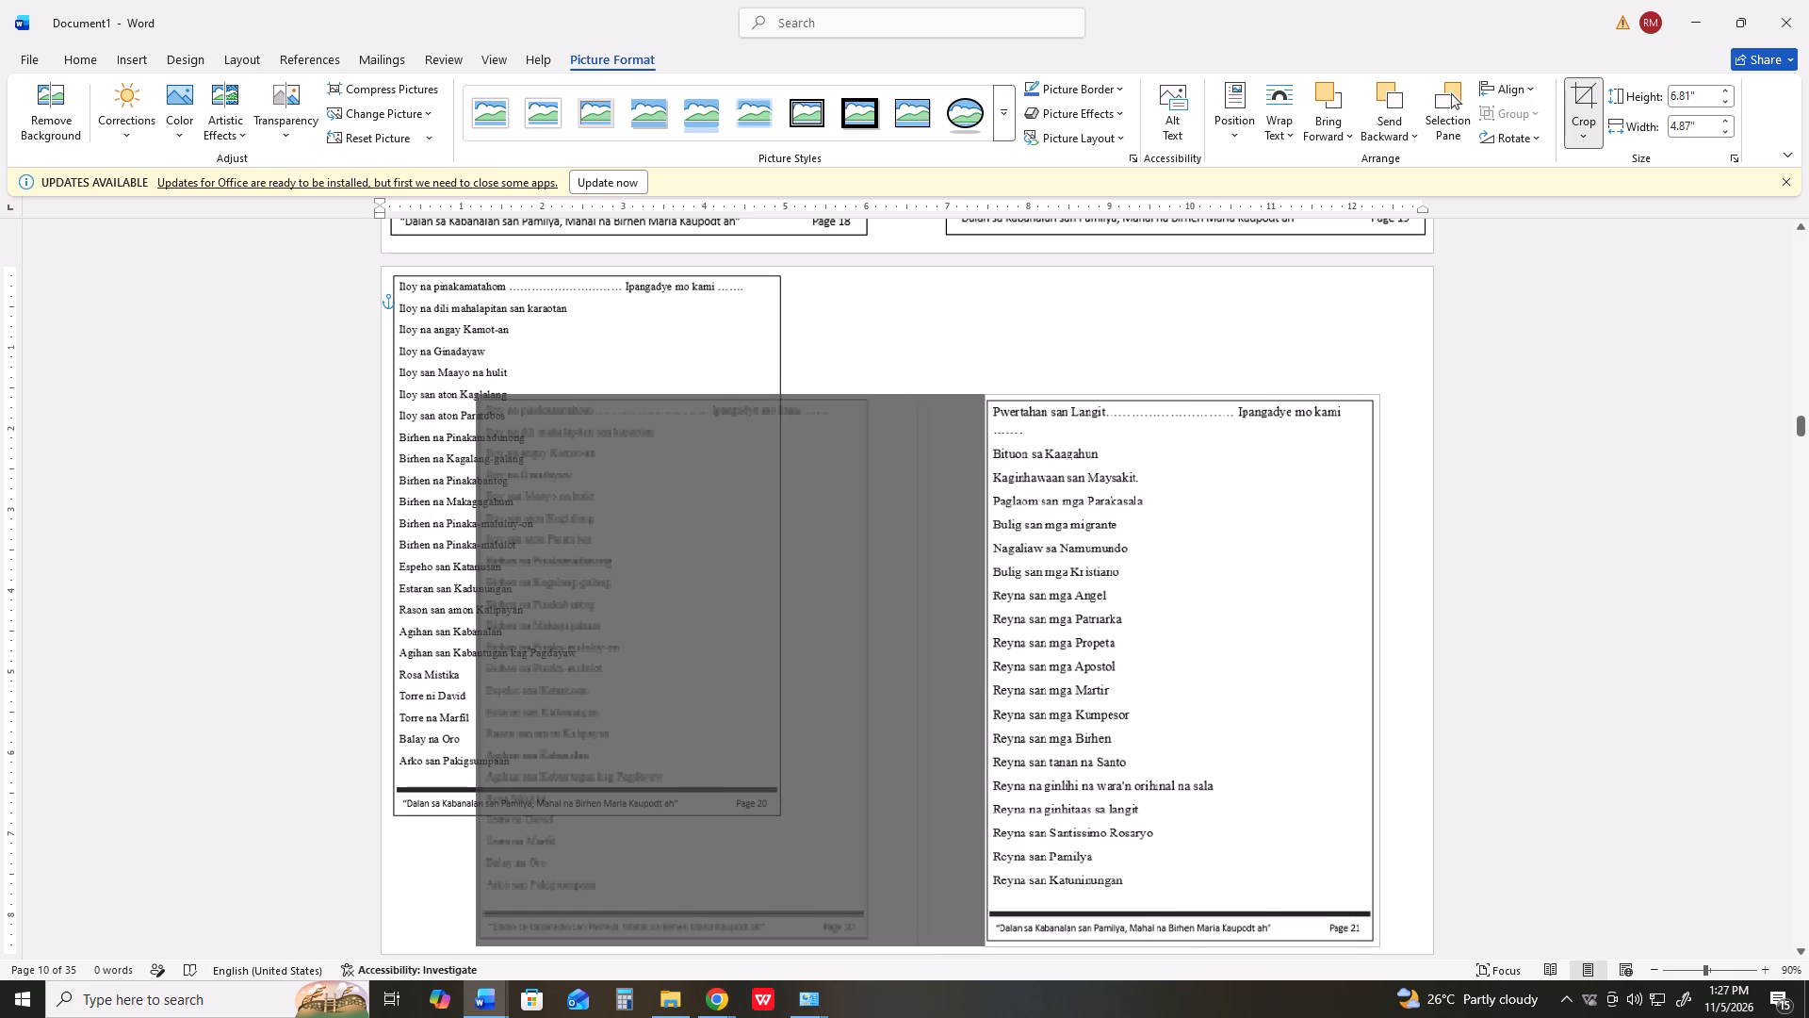
pyautogui.click(1375, 672)
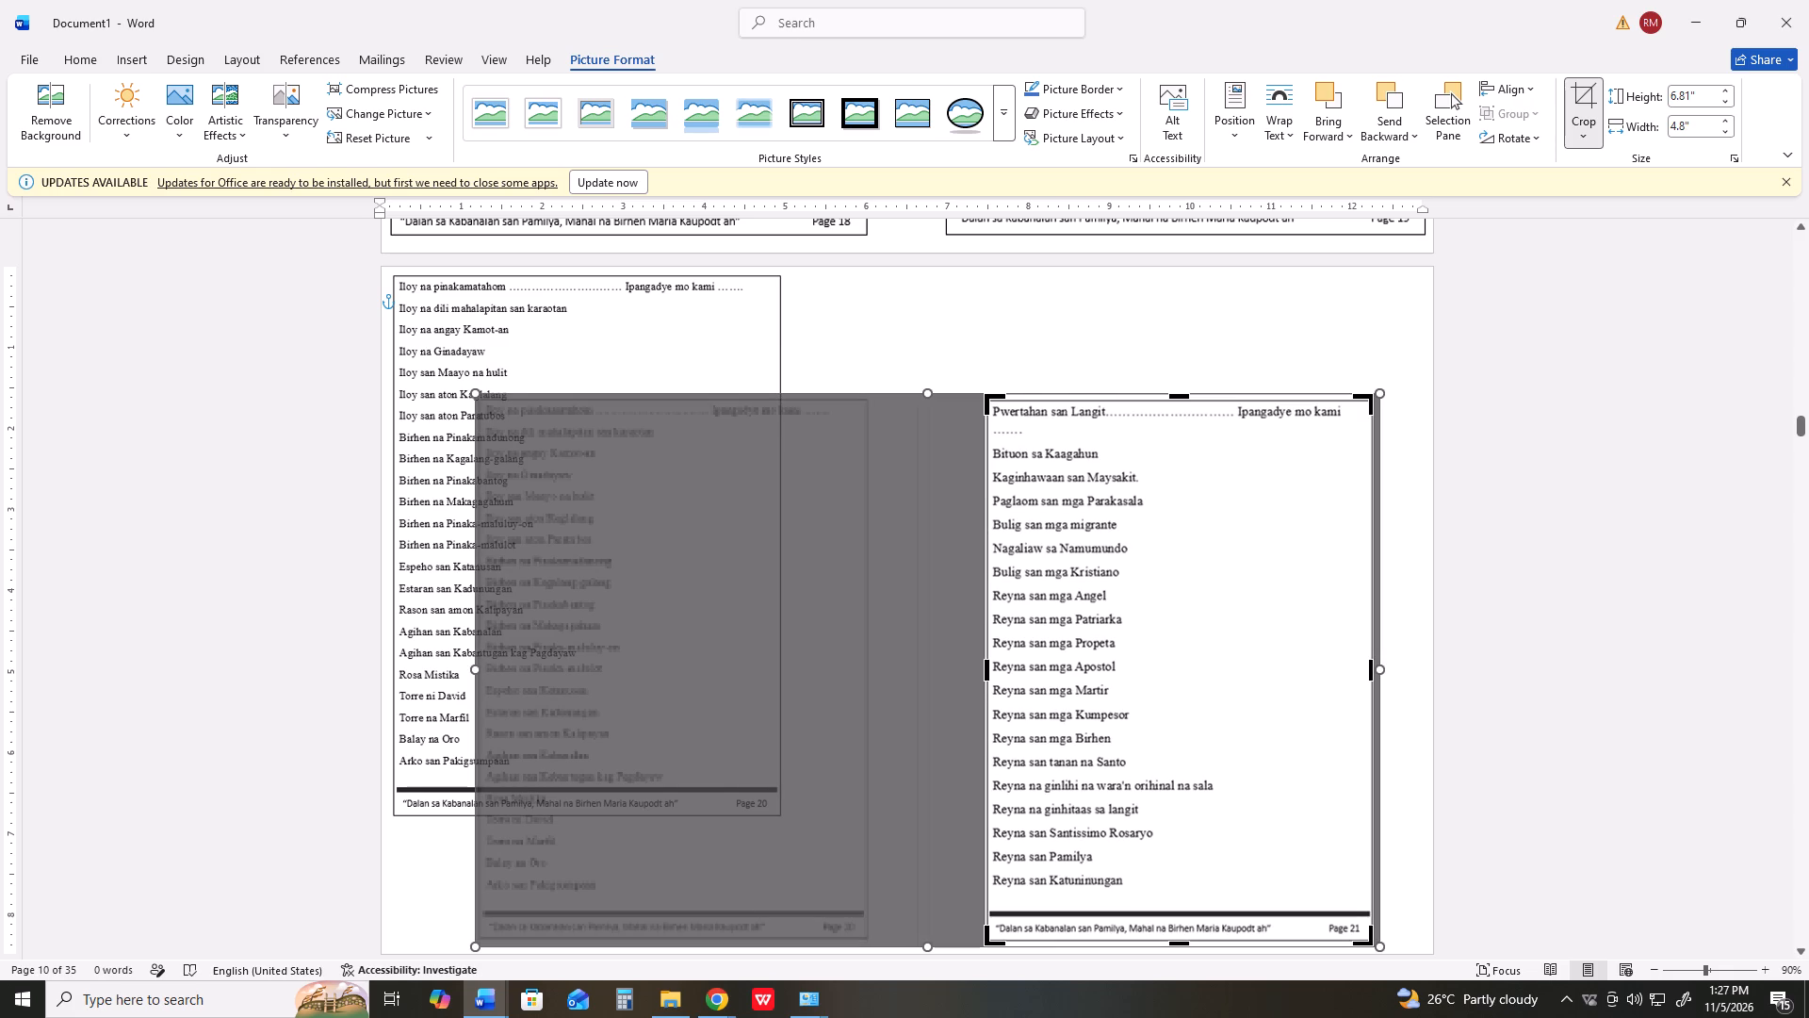
pyautogui.click(1180, 396)
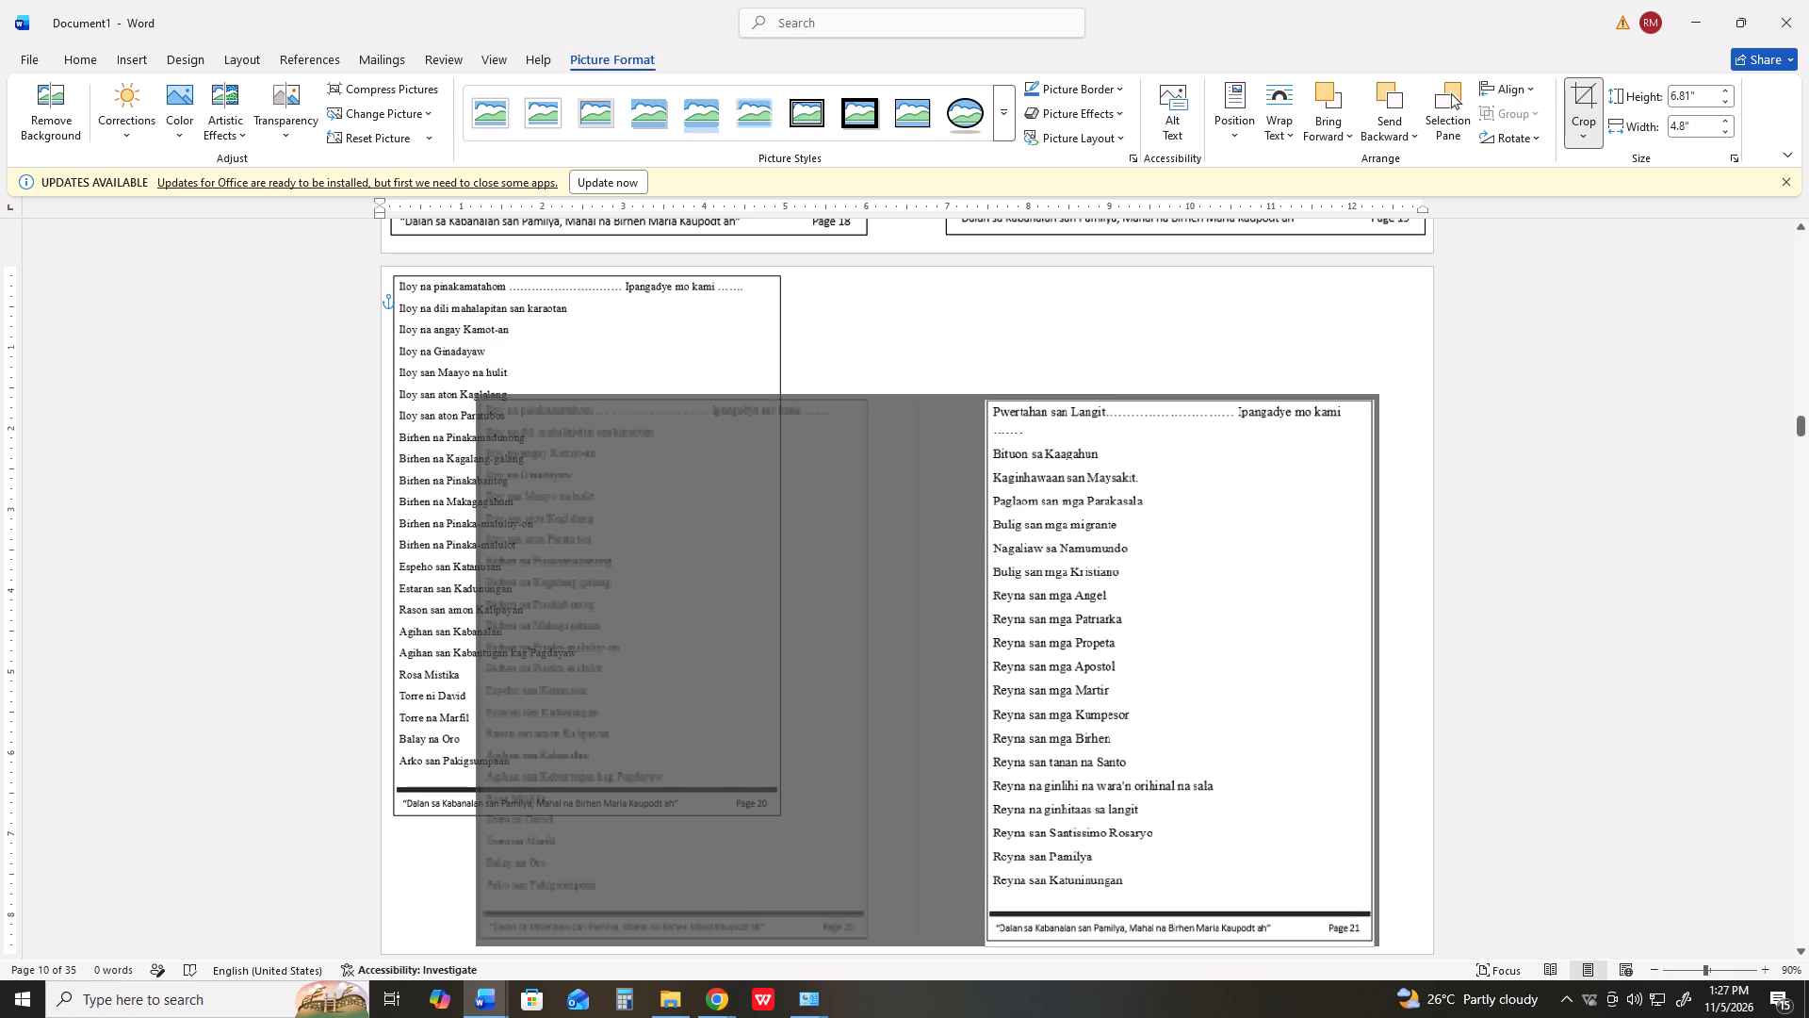
pyautogui.click(1158, 352)
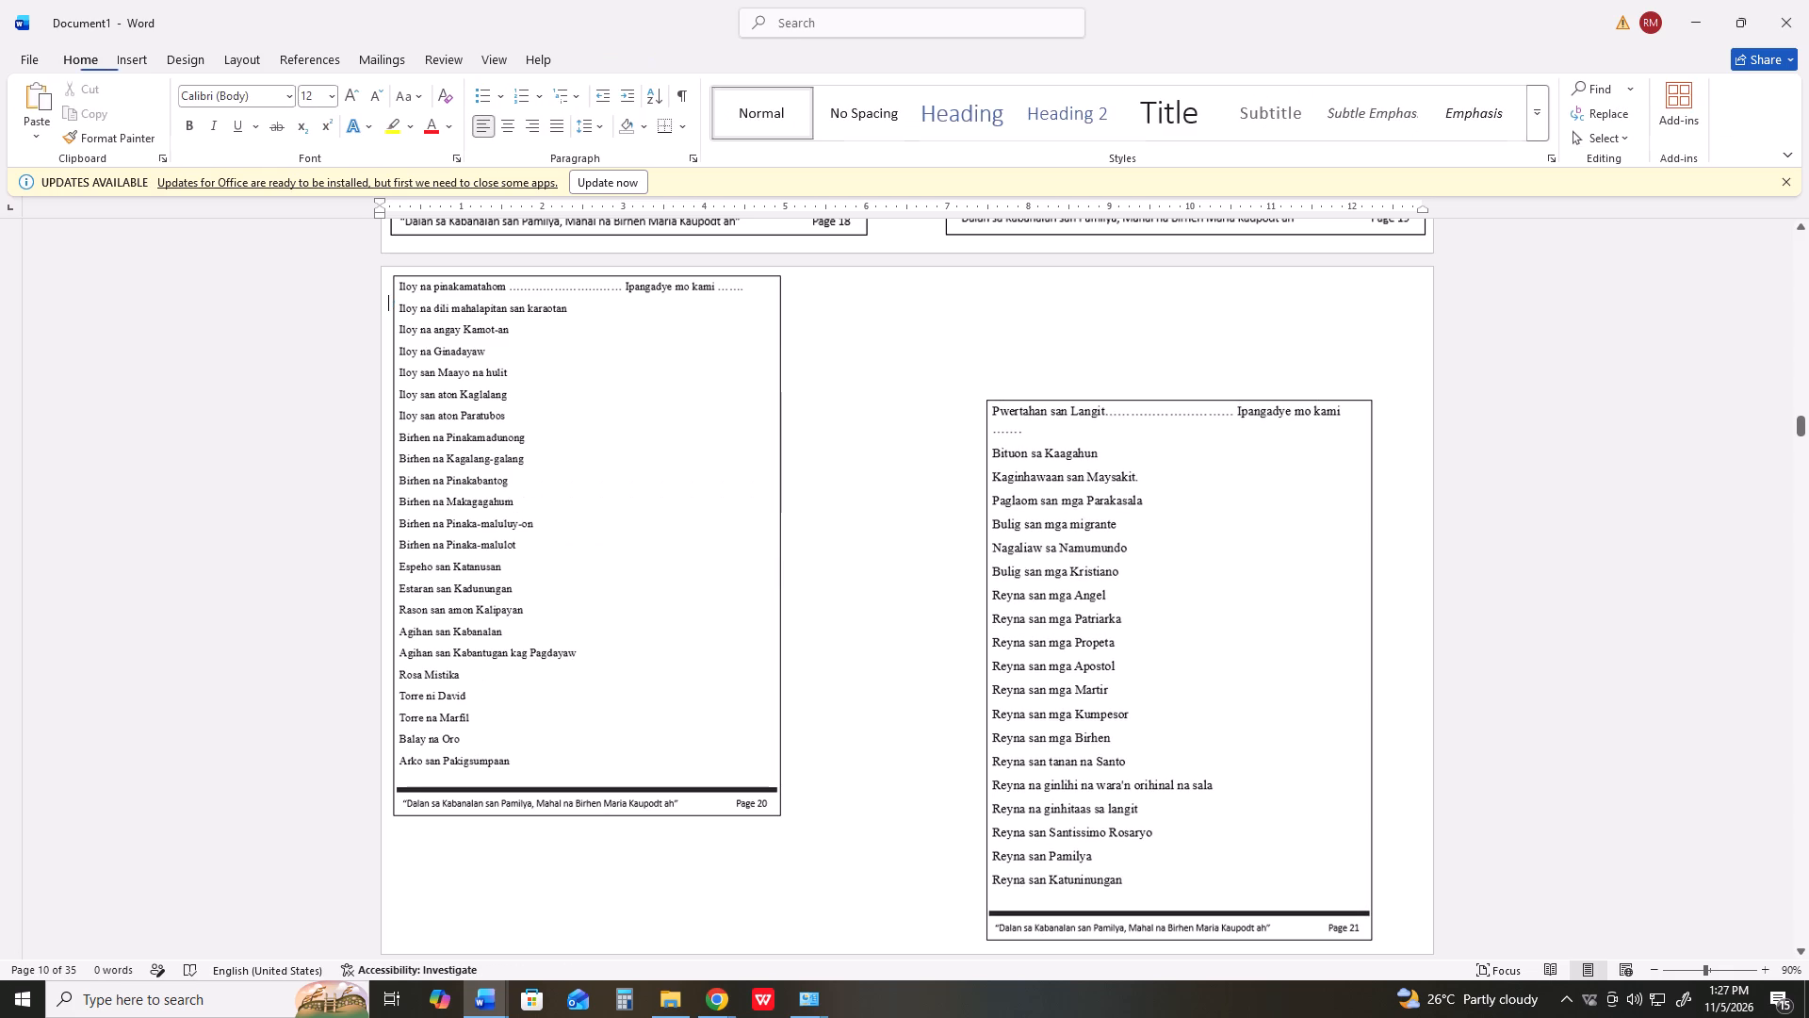
# Move the cropped booklet page 21 picture up and outward in the right half of document page 10.
pyautogui.moveTo(1175, 569); pyautogui.dragTo(1221, 463)
# Enlarge the booklet page 20 picture to about 6" wide, filling the left half of document page 10 down to its bottom edge.
pyautogui.click(551, 478)
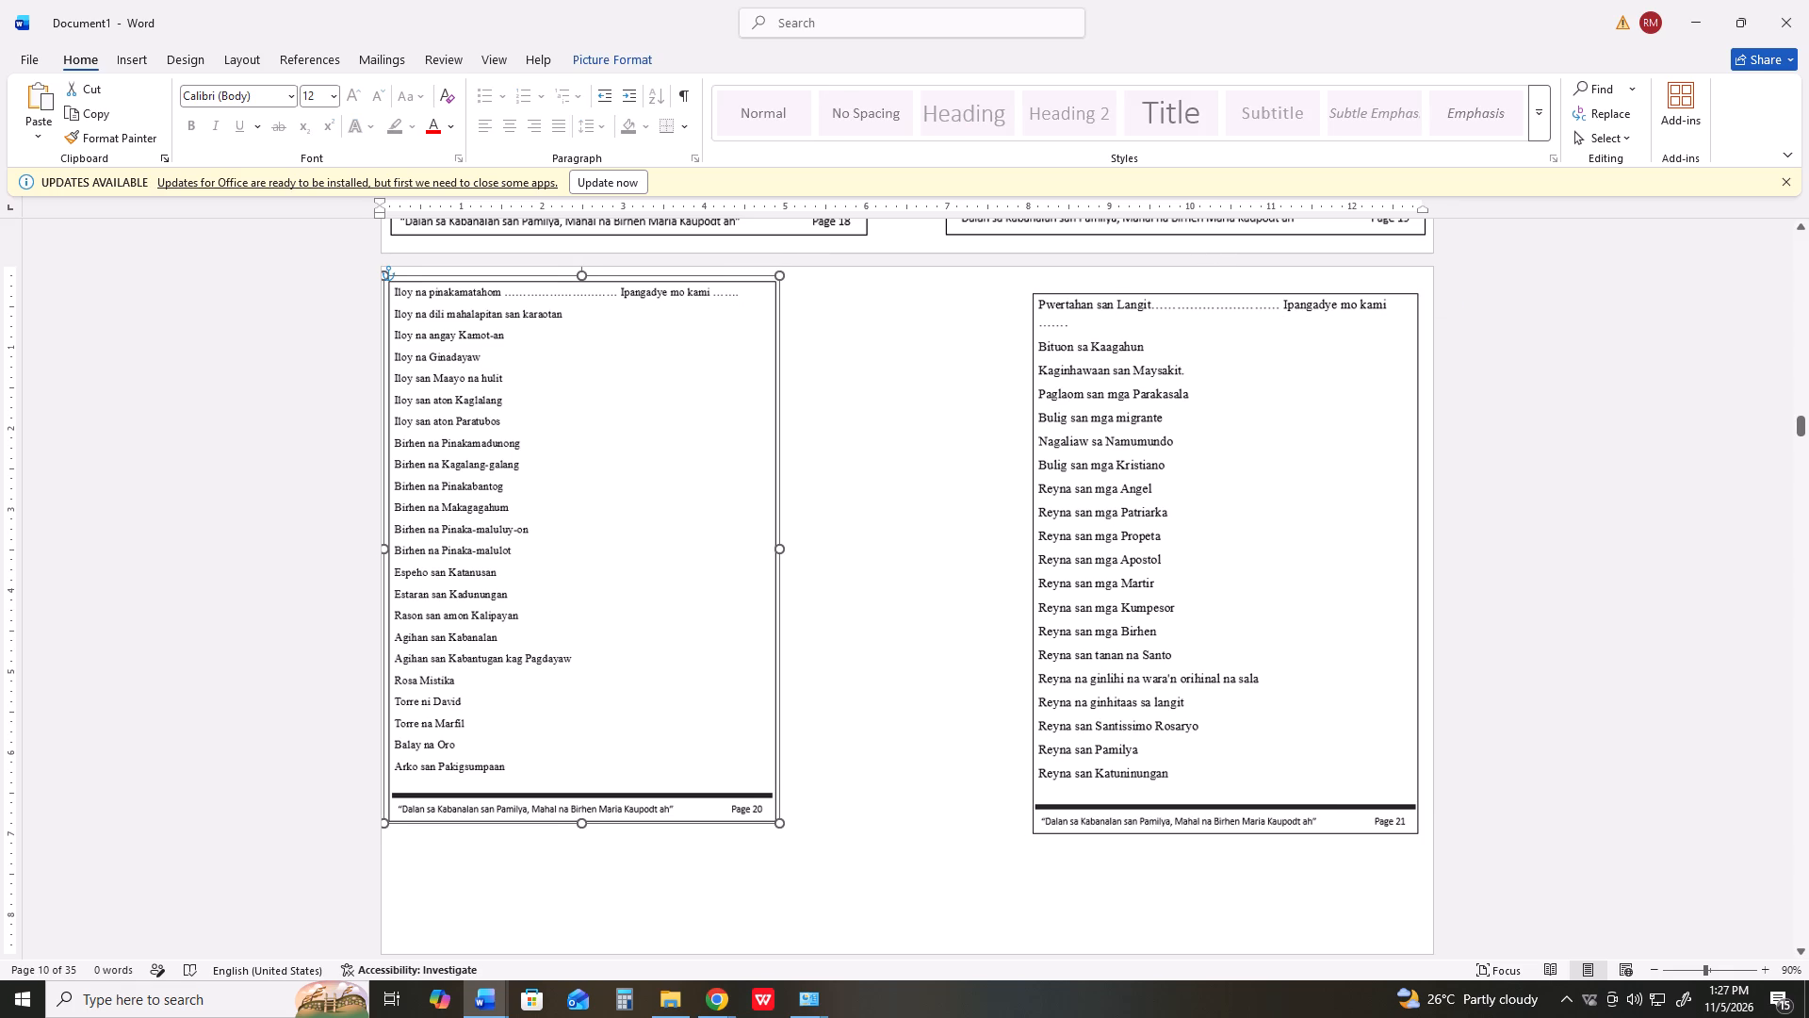
pyautogui.moveTo(781, 823); pyautogui.dragTo(786, 829)
pyautogui.moveTo(786, 829); pyautogui.dragTo(866, 875)
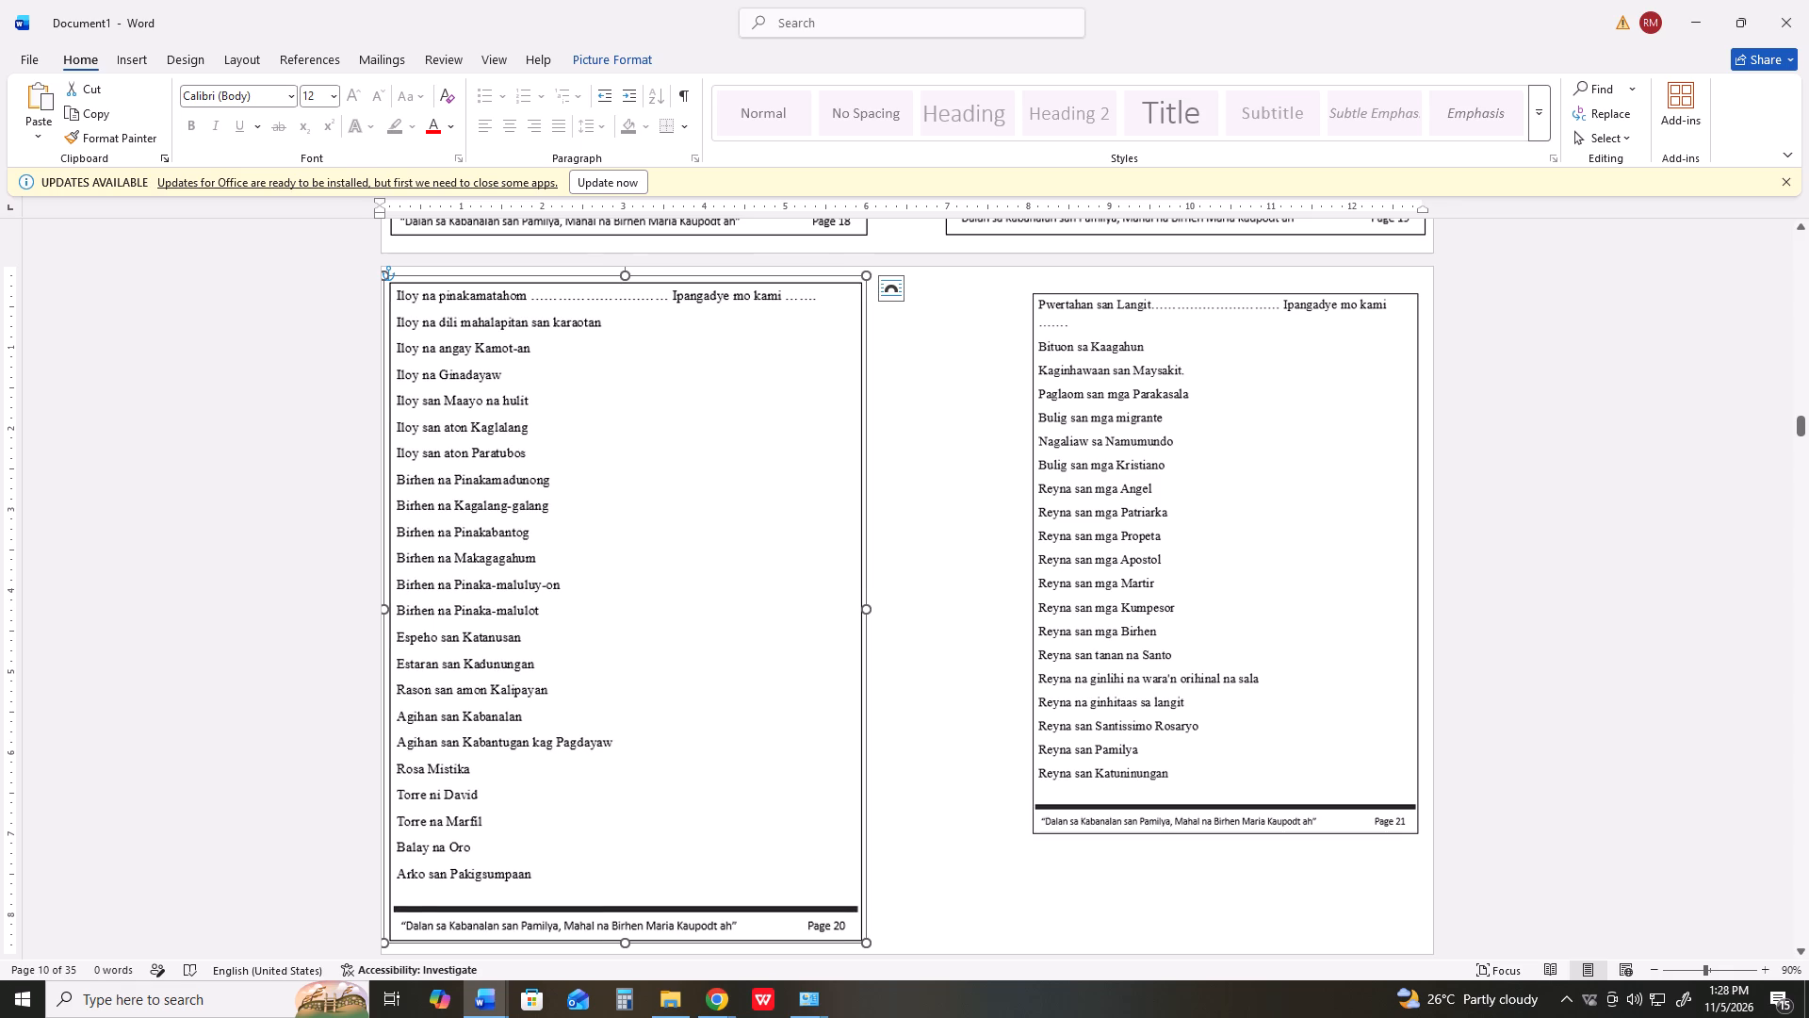
pyautogui.click(865, 607)
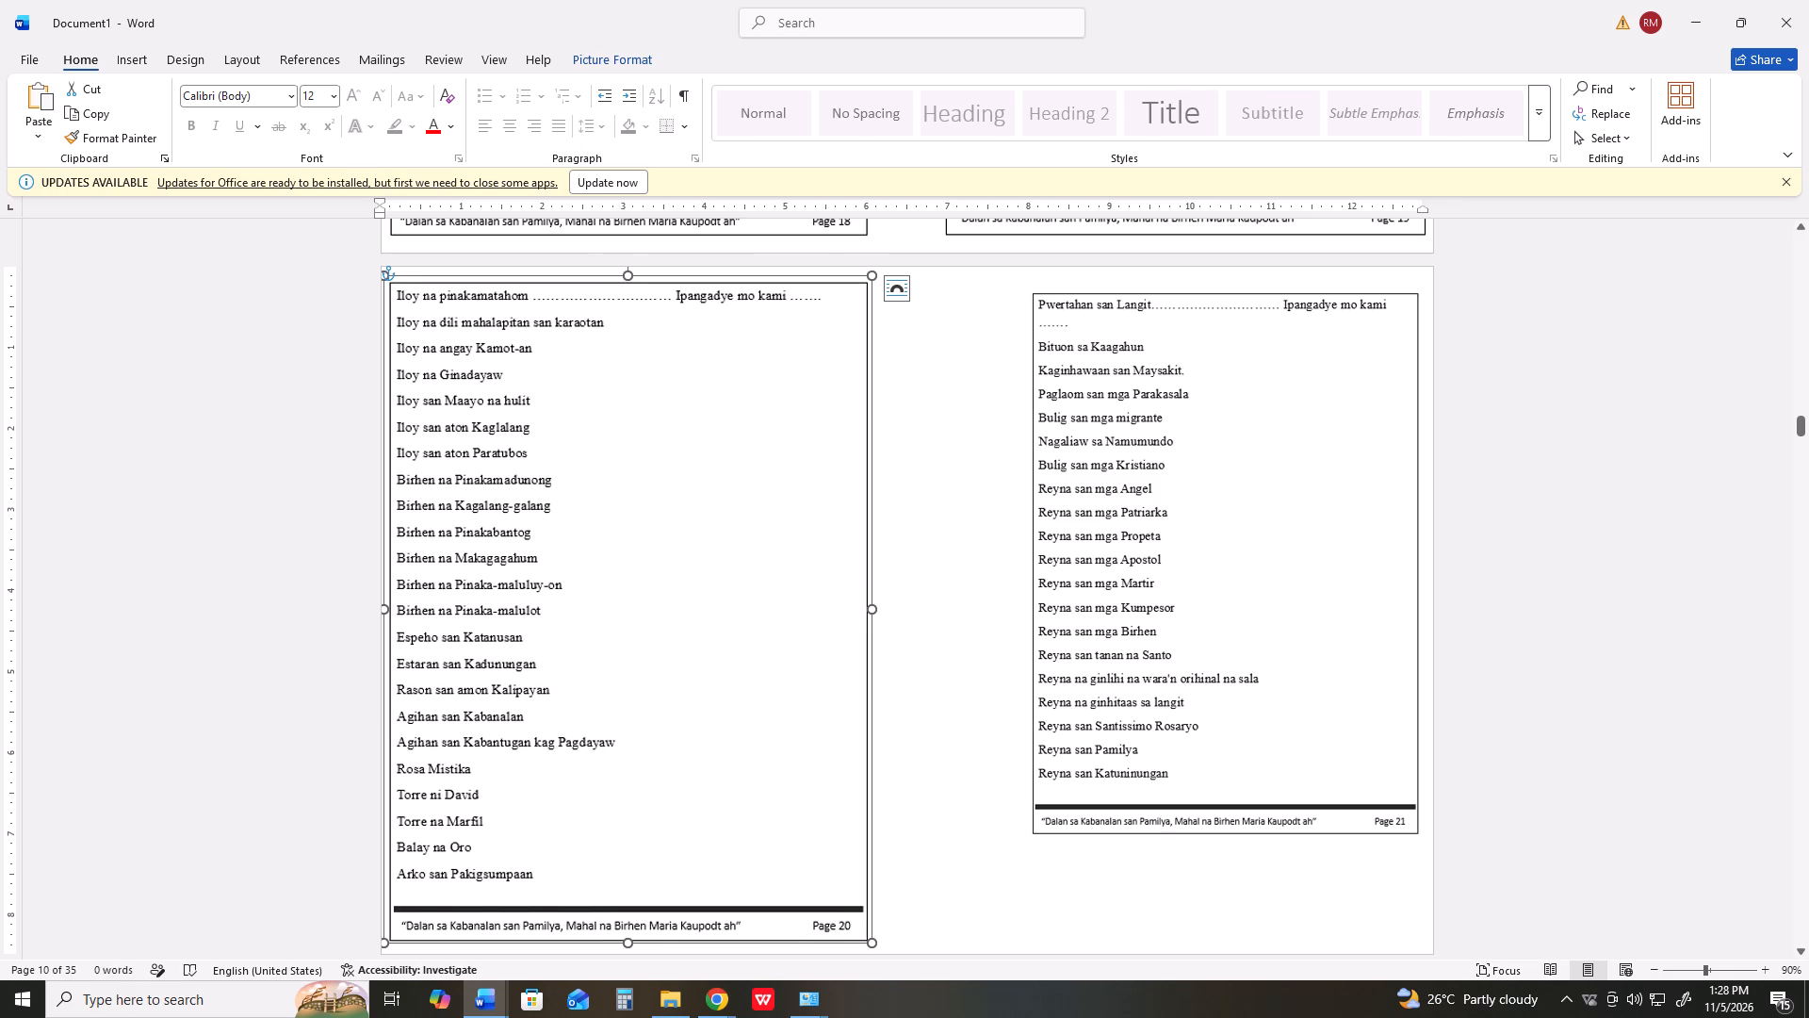
# Position the booklet page 21 picture at the top of document page 10, its left edge near the 7" ruler mark.
pyautogui.scroll(-6, 894, 627)
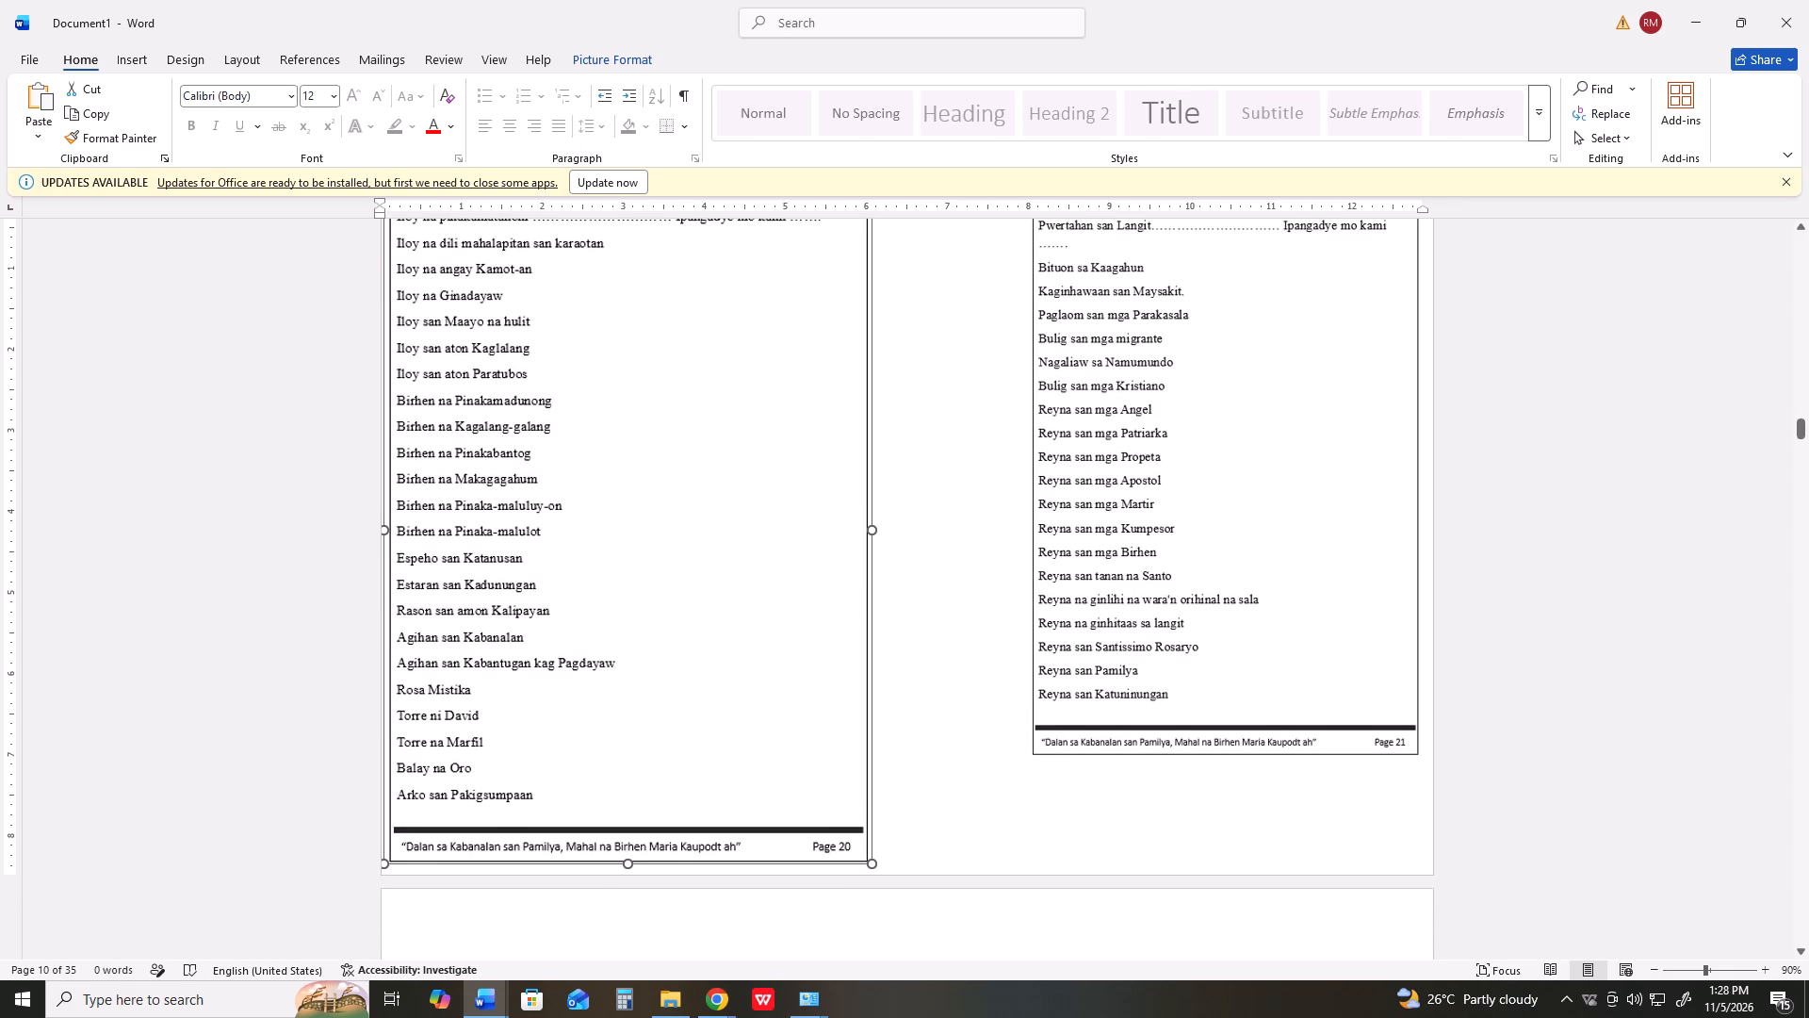
pyautogui.click(1092, 583)
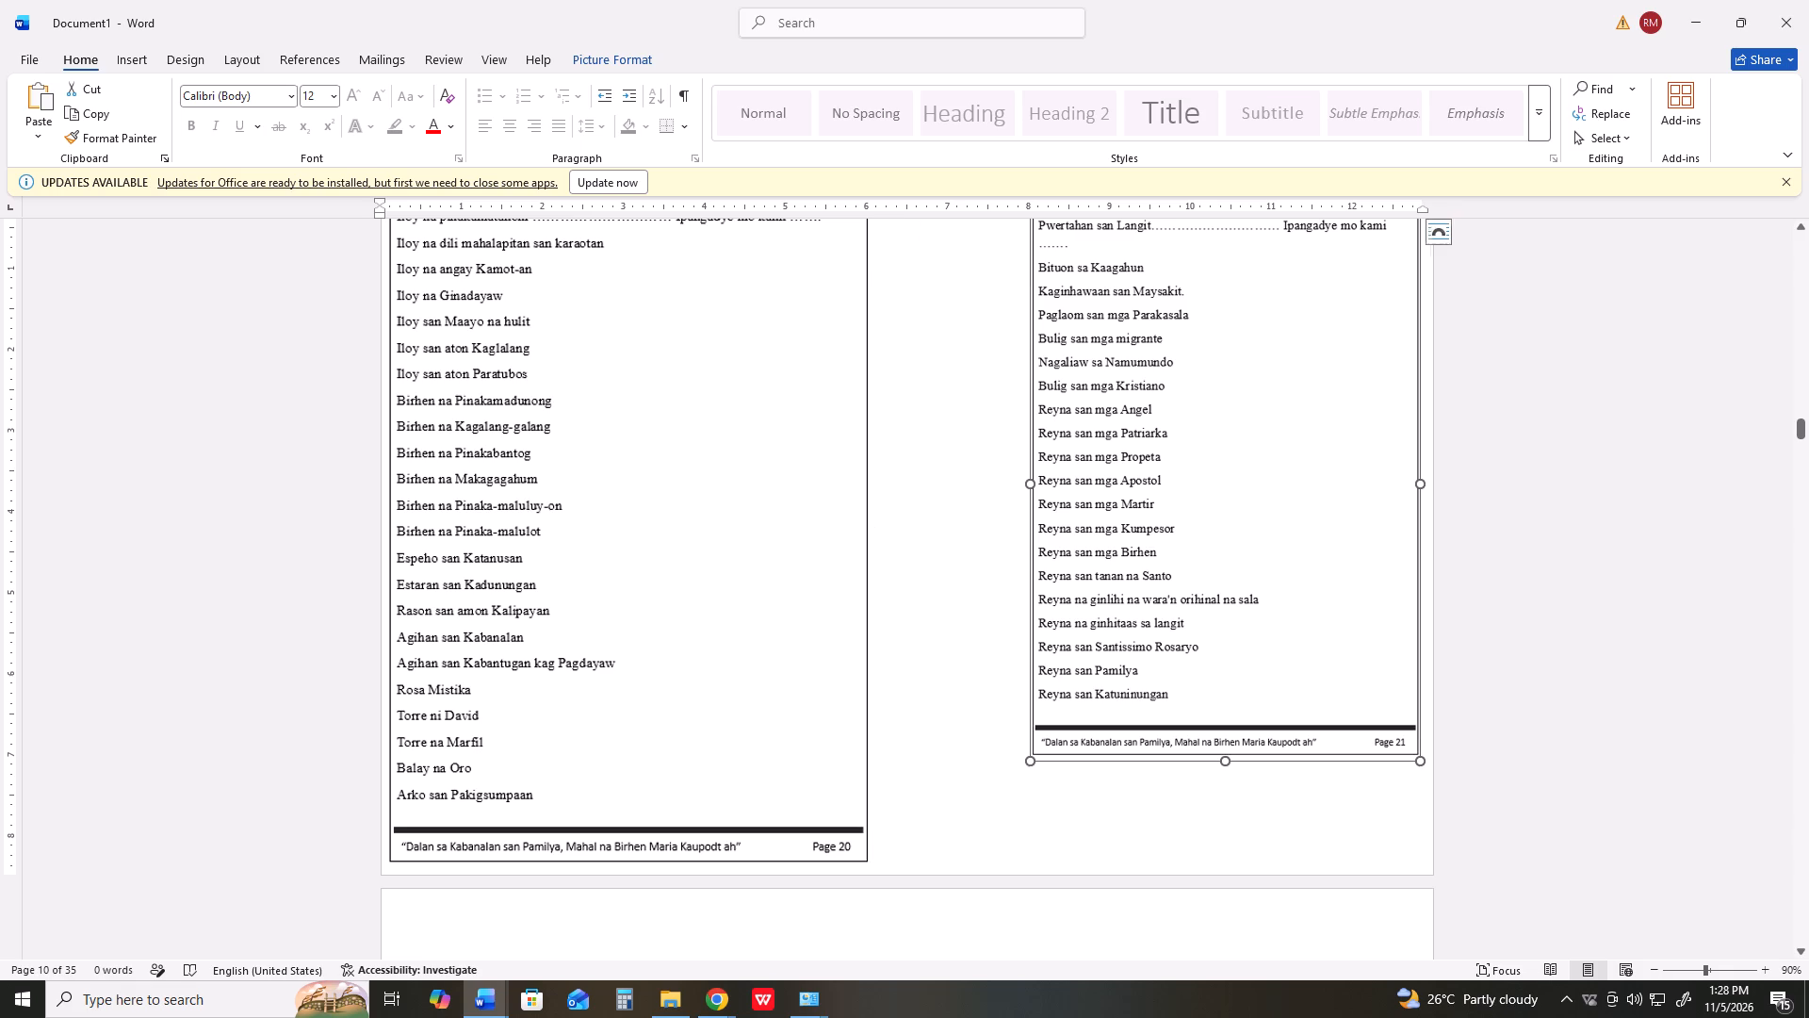
pyautogui.scroll(6, 1082, 594)
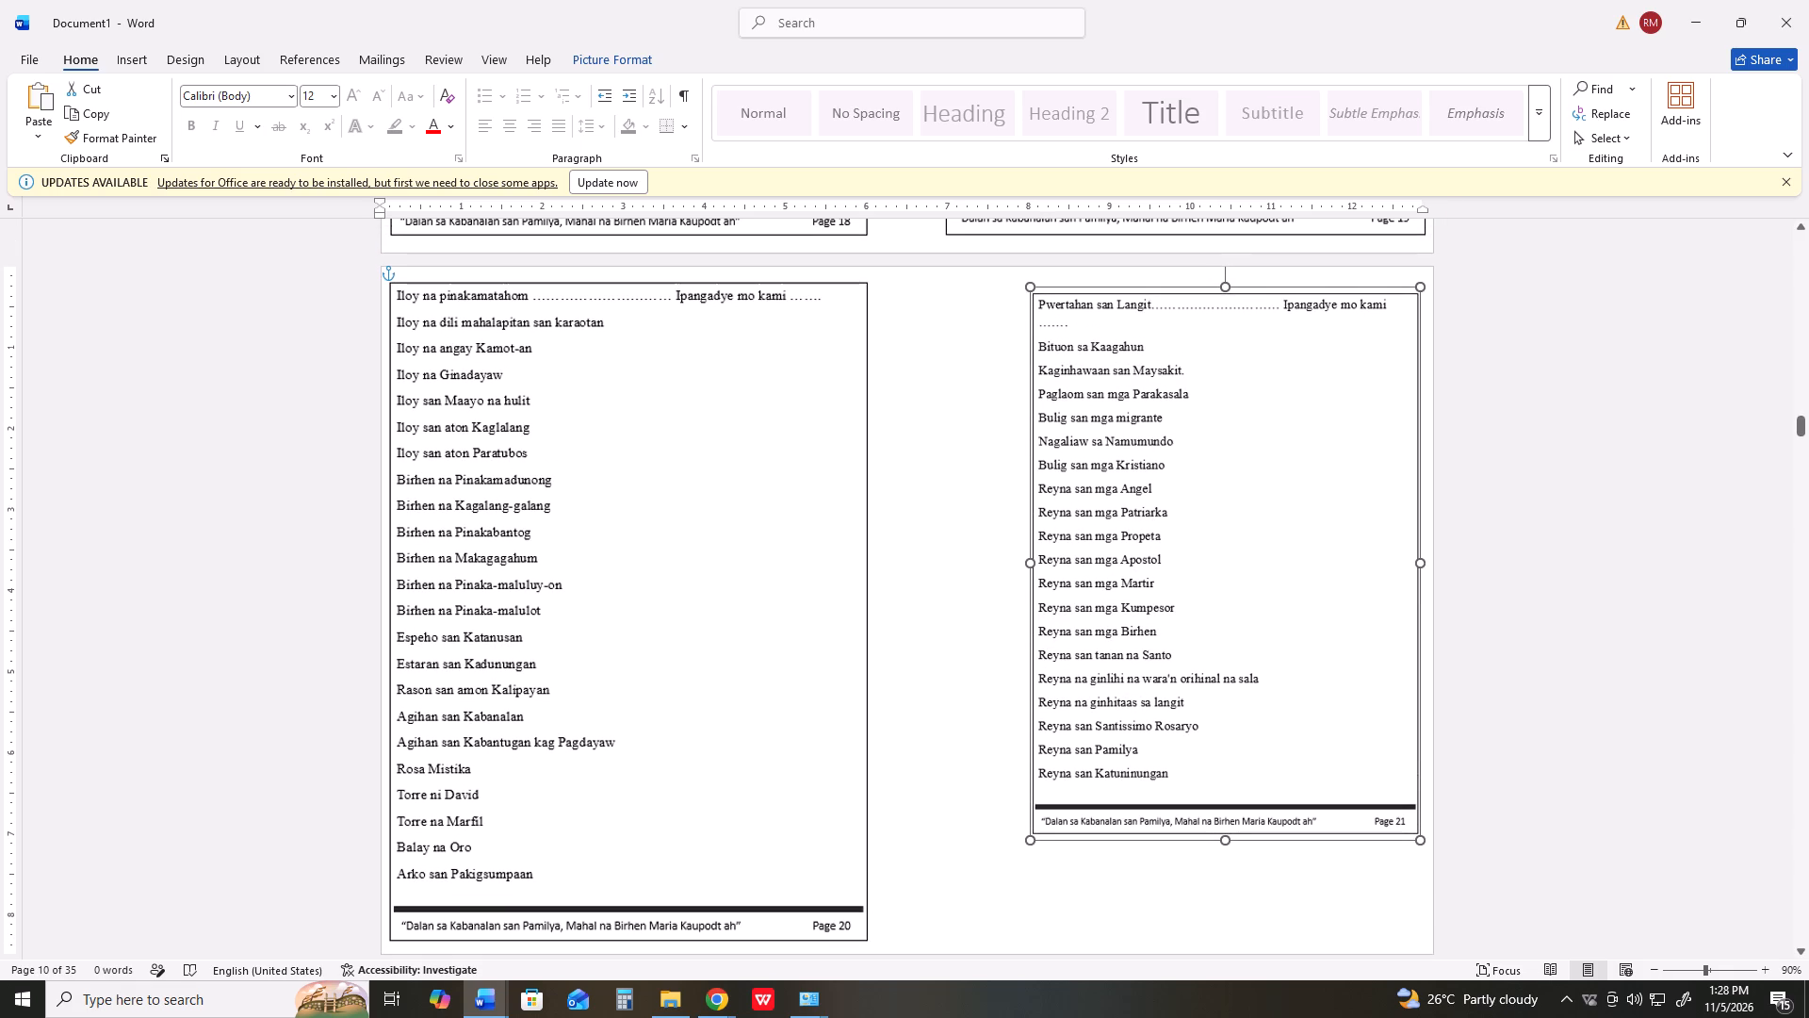
pyautogui.moveTo(1081, 594); pyautogui.dragTo(988, 581)
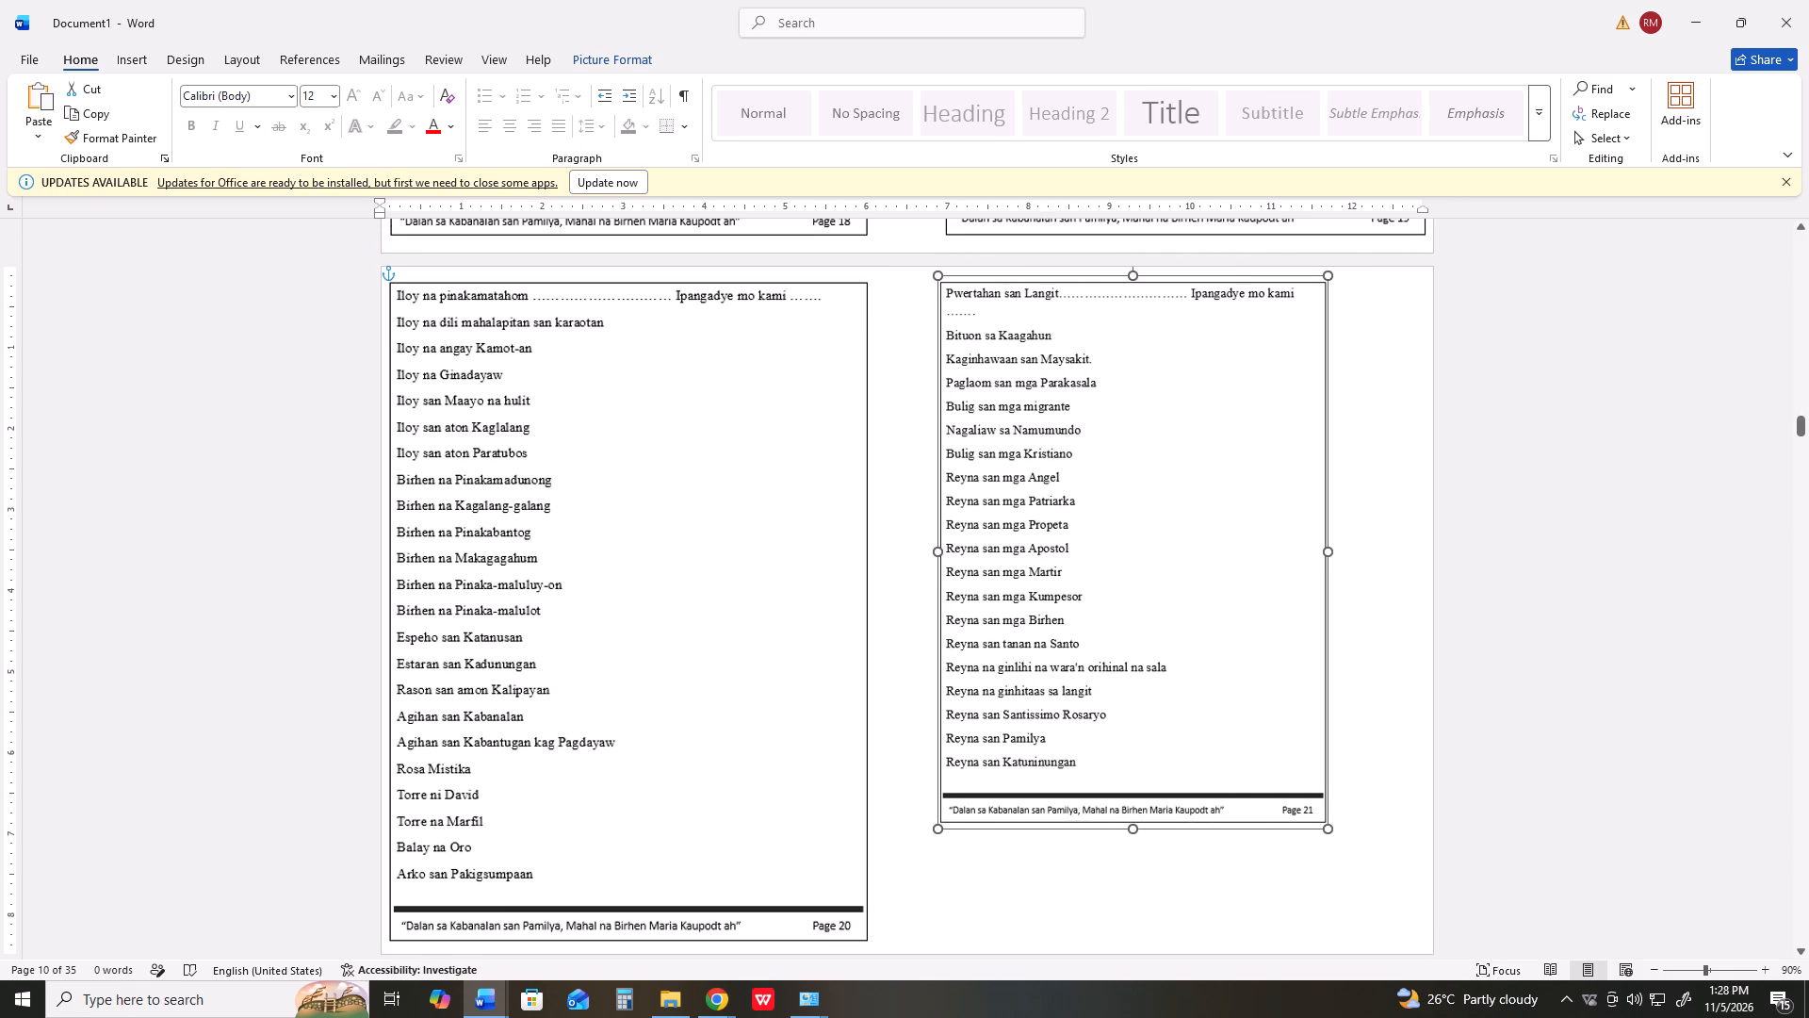
pyautogui.moveTo(988, 581); pyautogui.dragTo(993, 580)
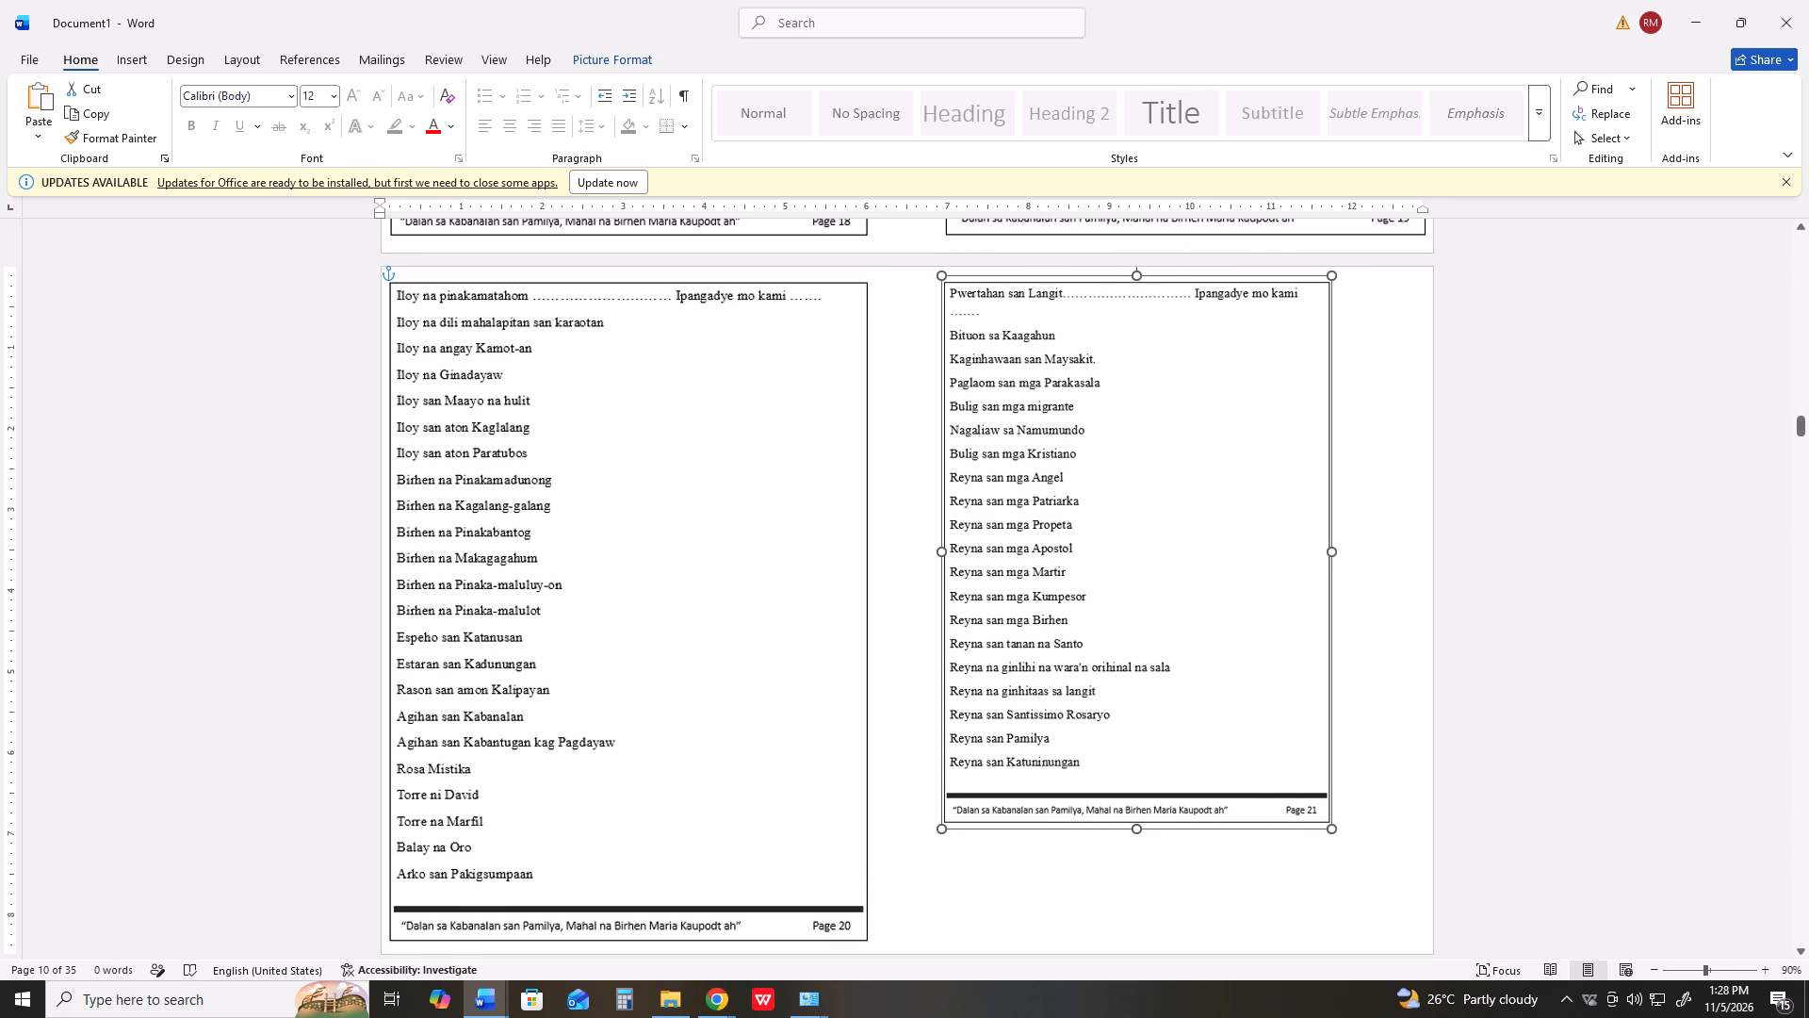
pyautogui.moveTo(993, 580); pyautogui.dragTo(997, 581)
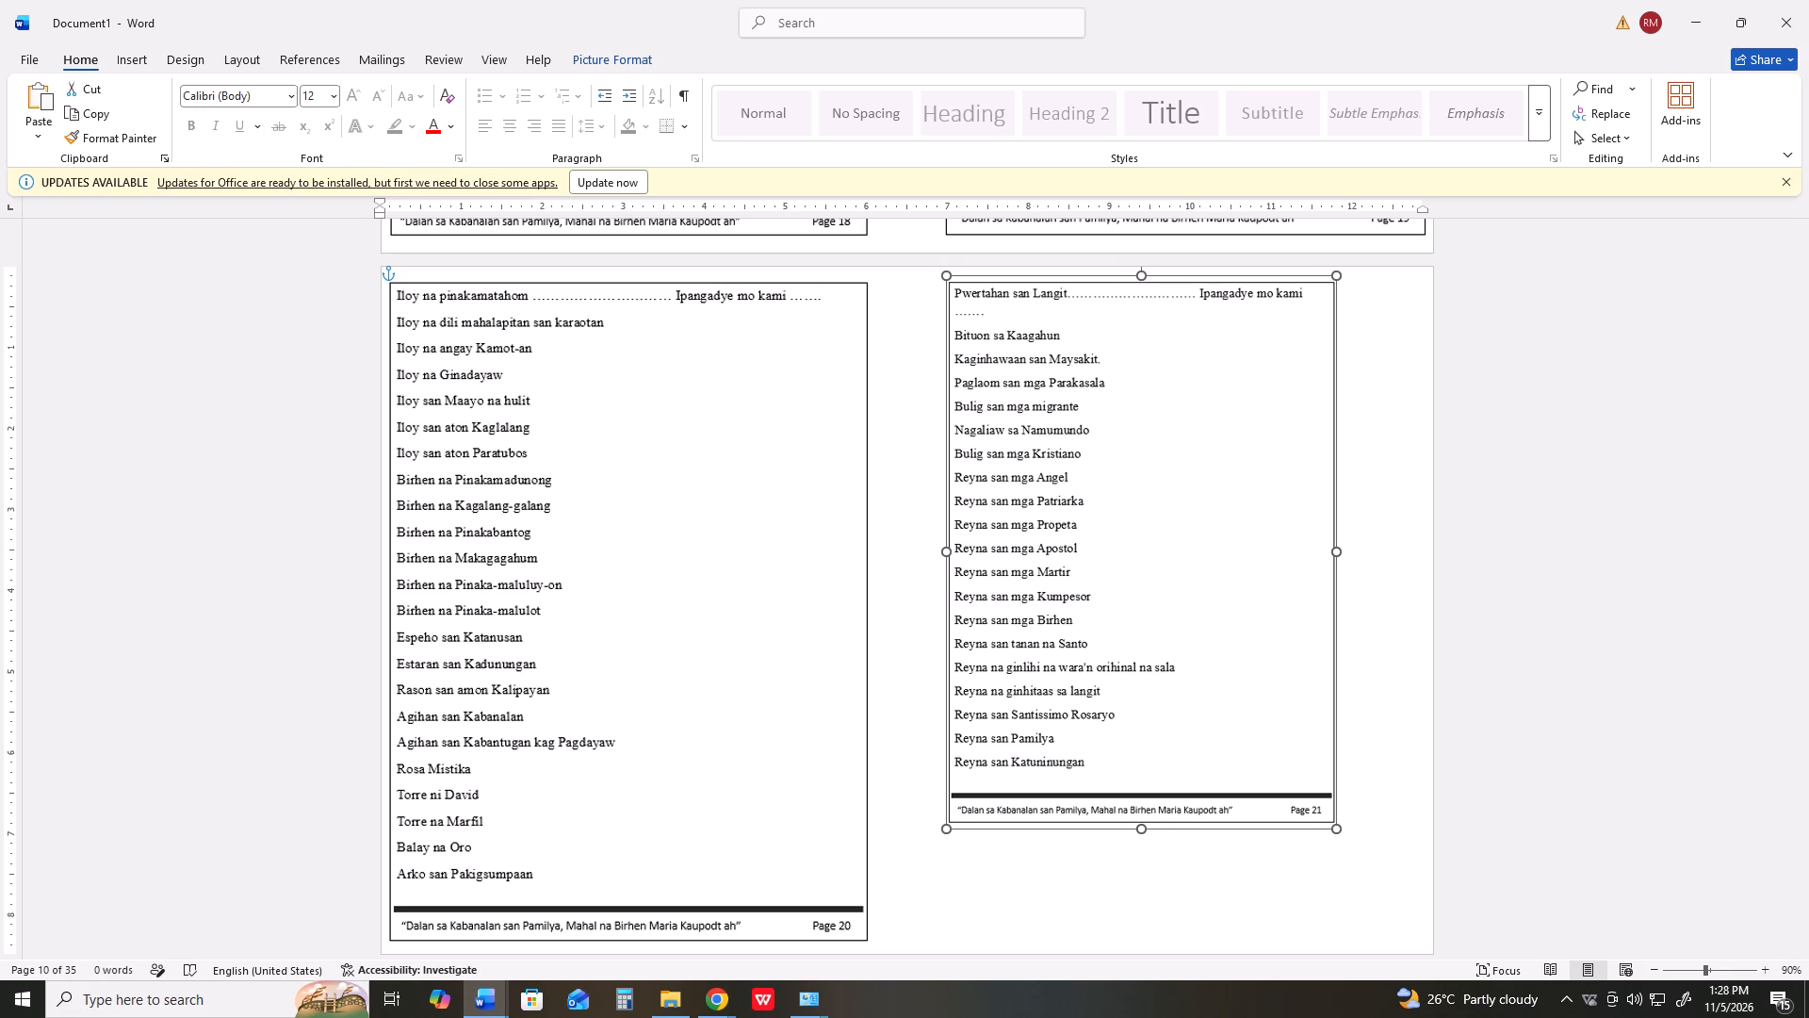
pyautogui.moveTo(997, 581); pyautogui.dragTo(998, 582)
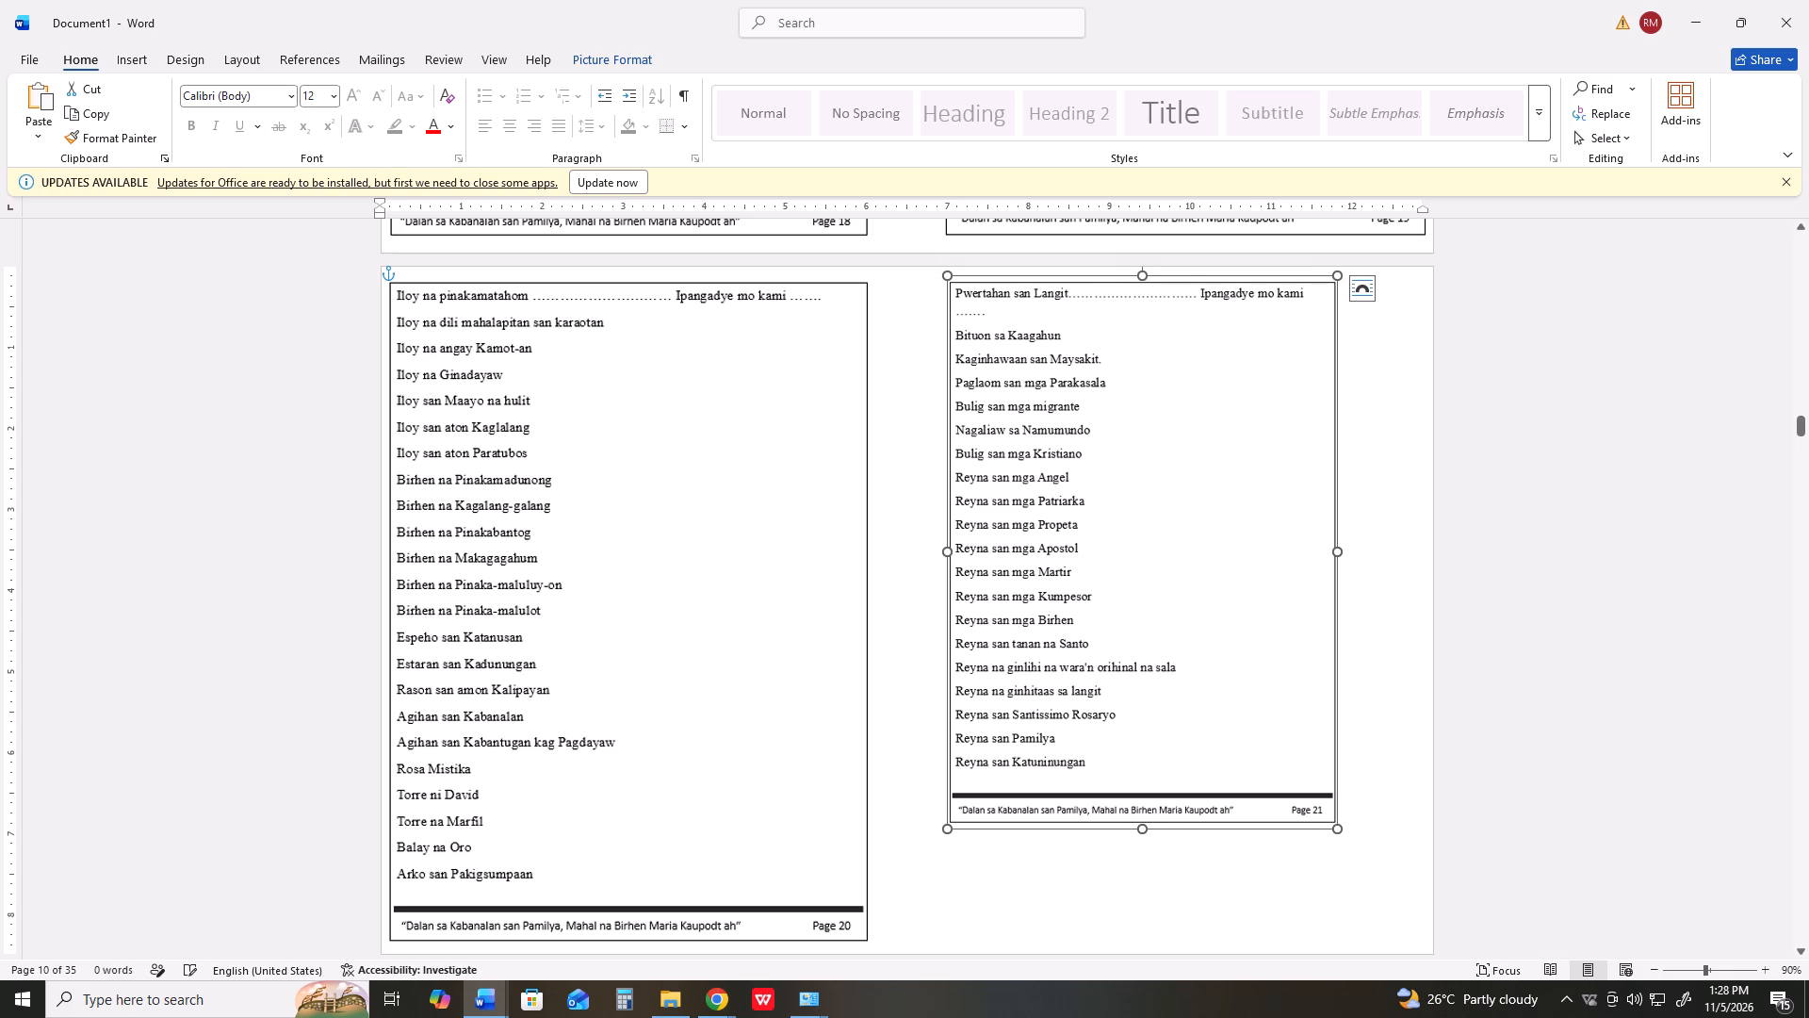
pyautogui.press('Left')
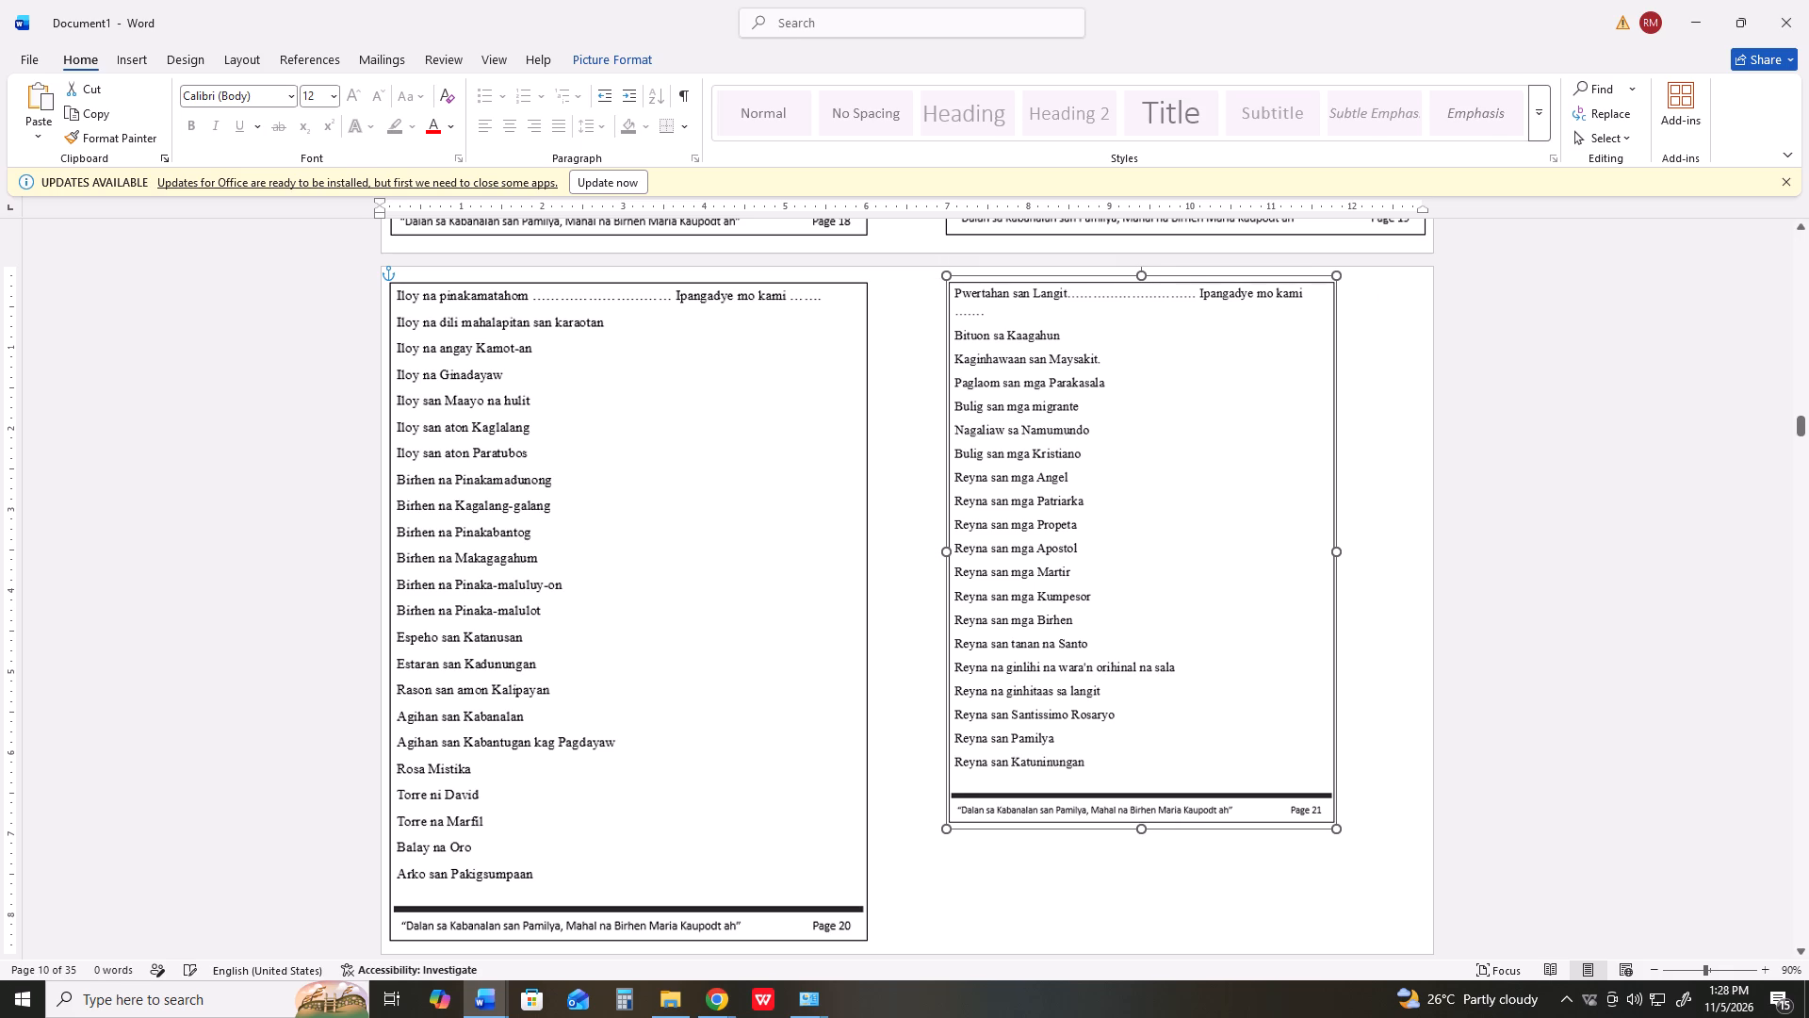
pyautogui.press('Left')
pyautogui.press('Left')
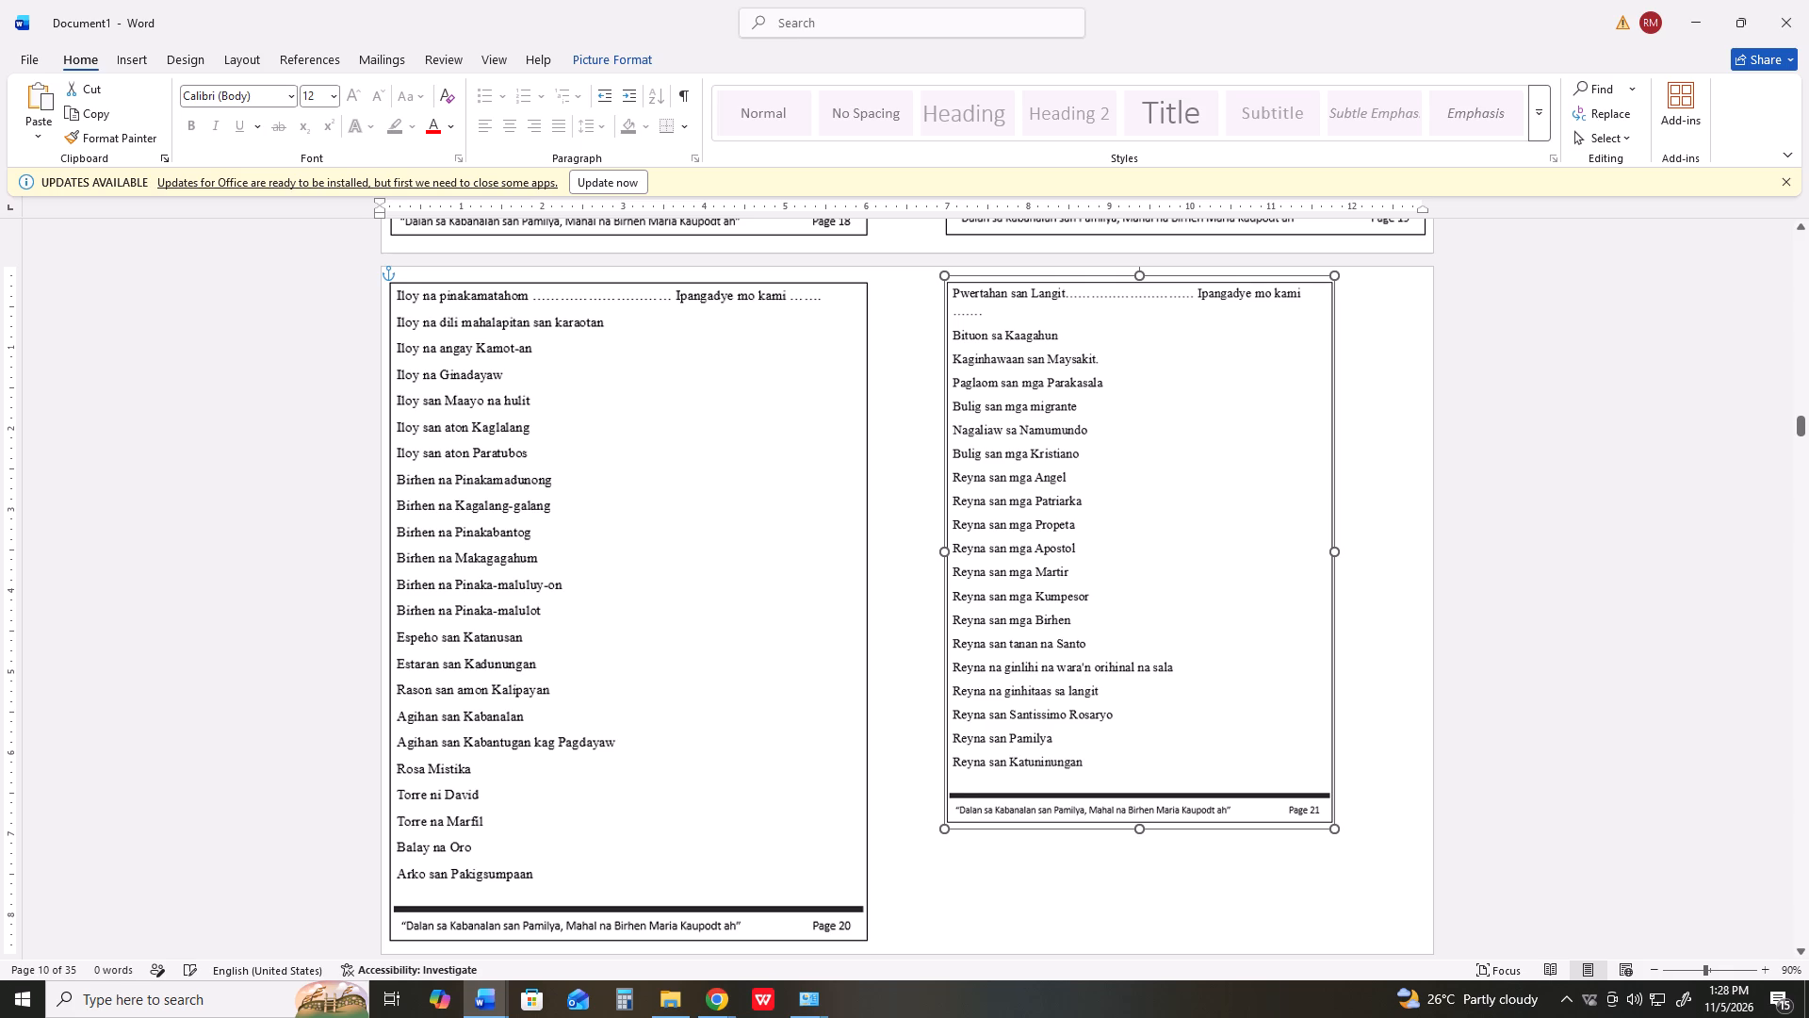
# Enlarge the booklet page 21 picture to about 6" wide, matching the booklet page 20 picture beside it, and deselect it.
pyautogui.moveTo(1338, 833); pyautogui.dragTo(1338, 841)
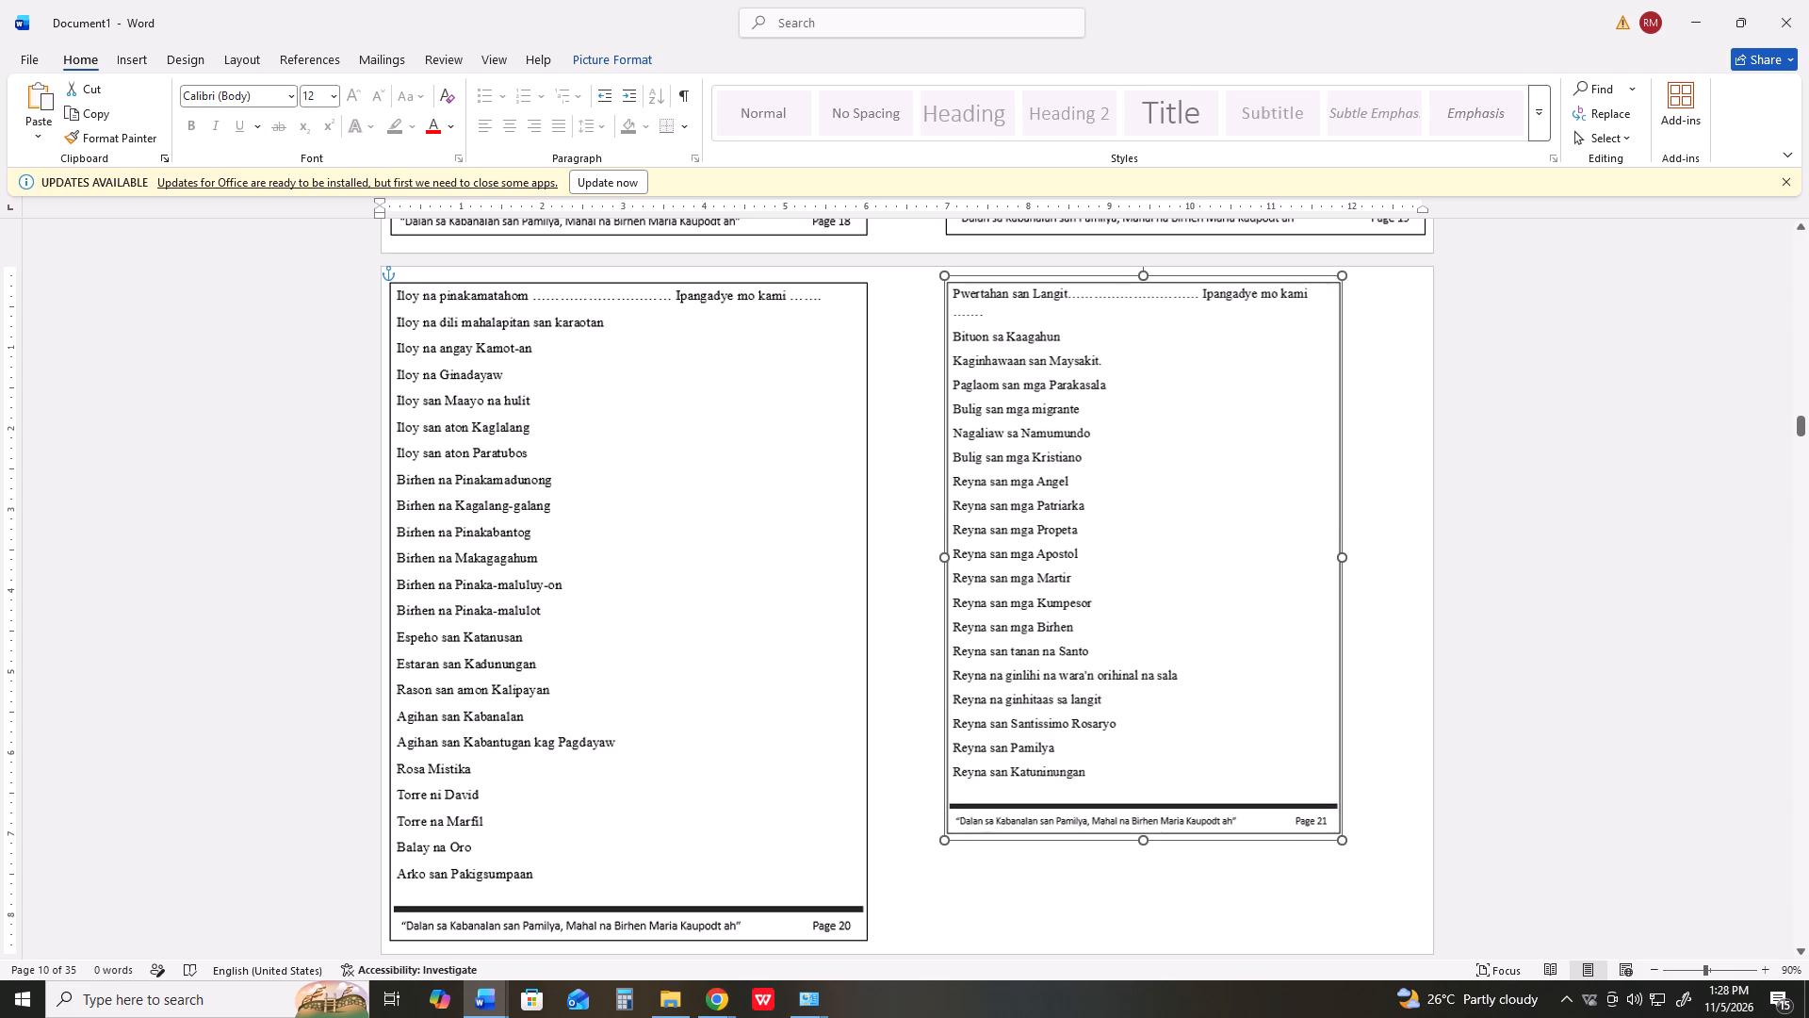
pyautogui.moveTo(1338, 841); pyautogui.dragTo(1376, 937)
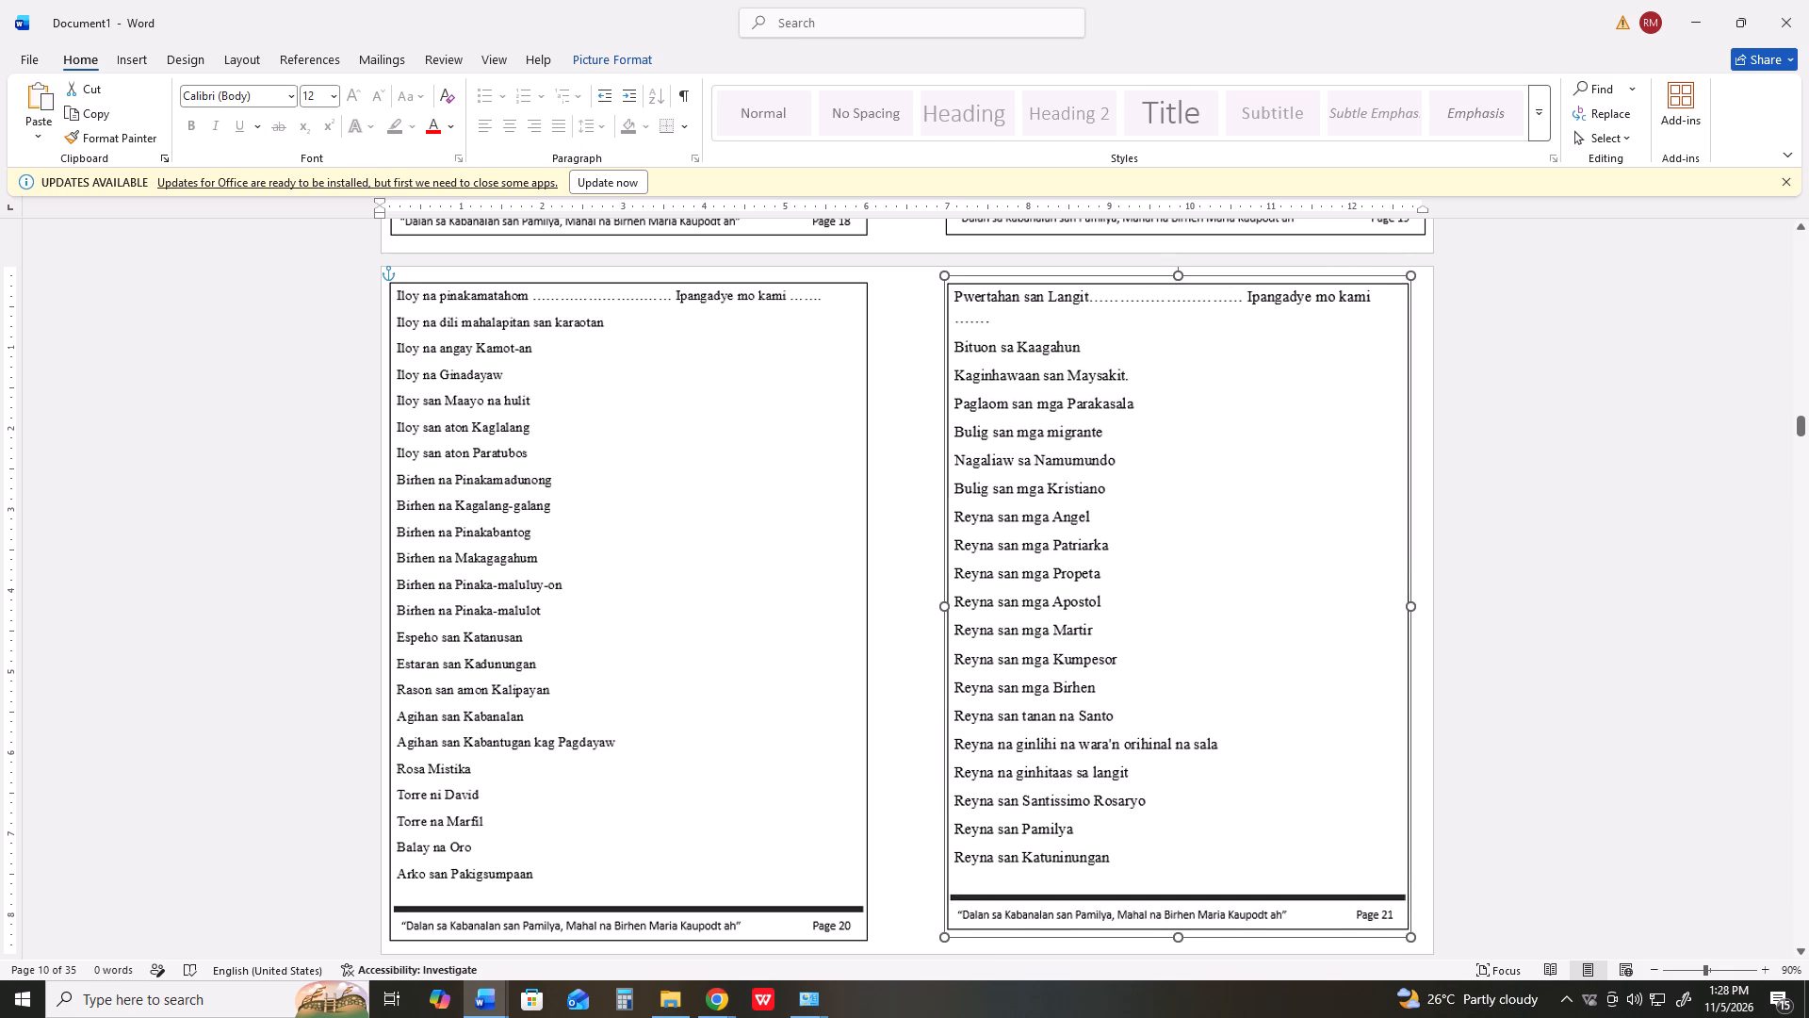
pyautogui.moveTo(1376, 937); pyautogui.dragTo(1381, 942)
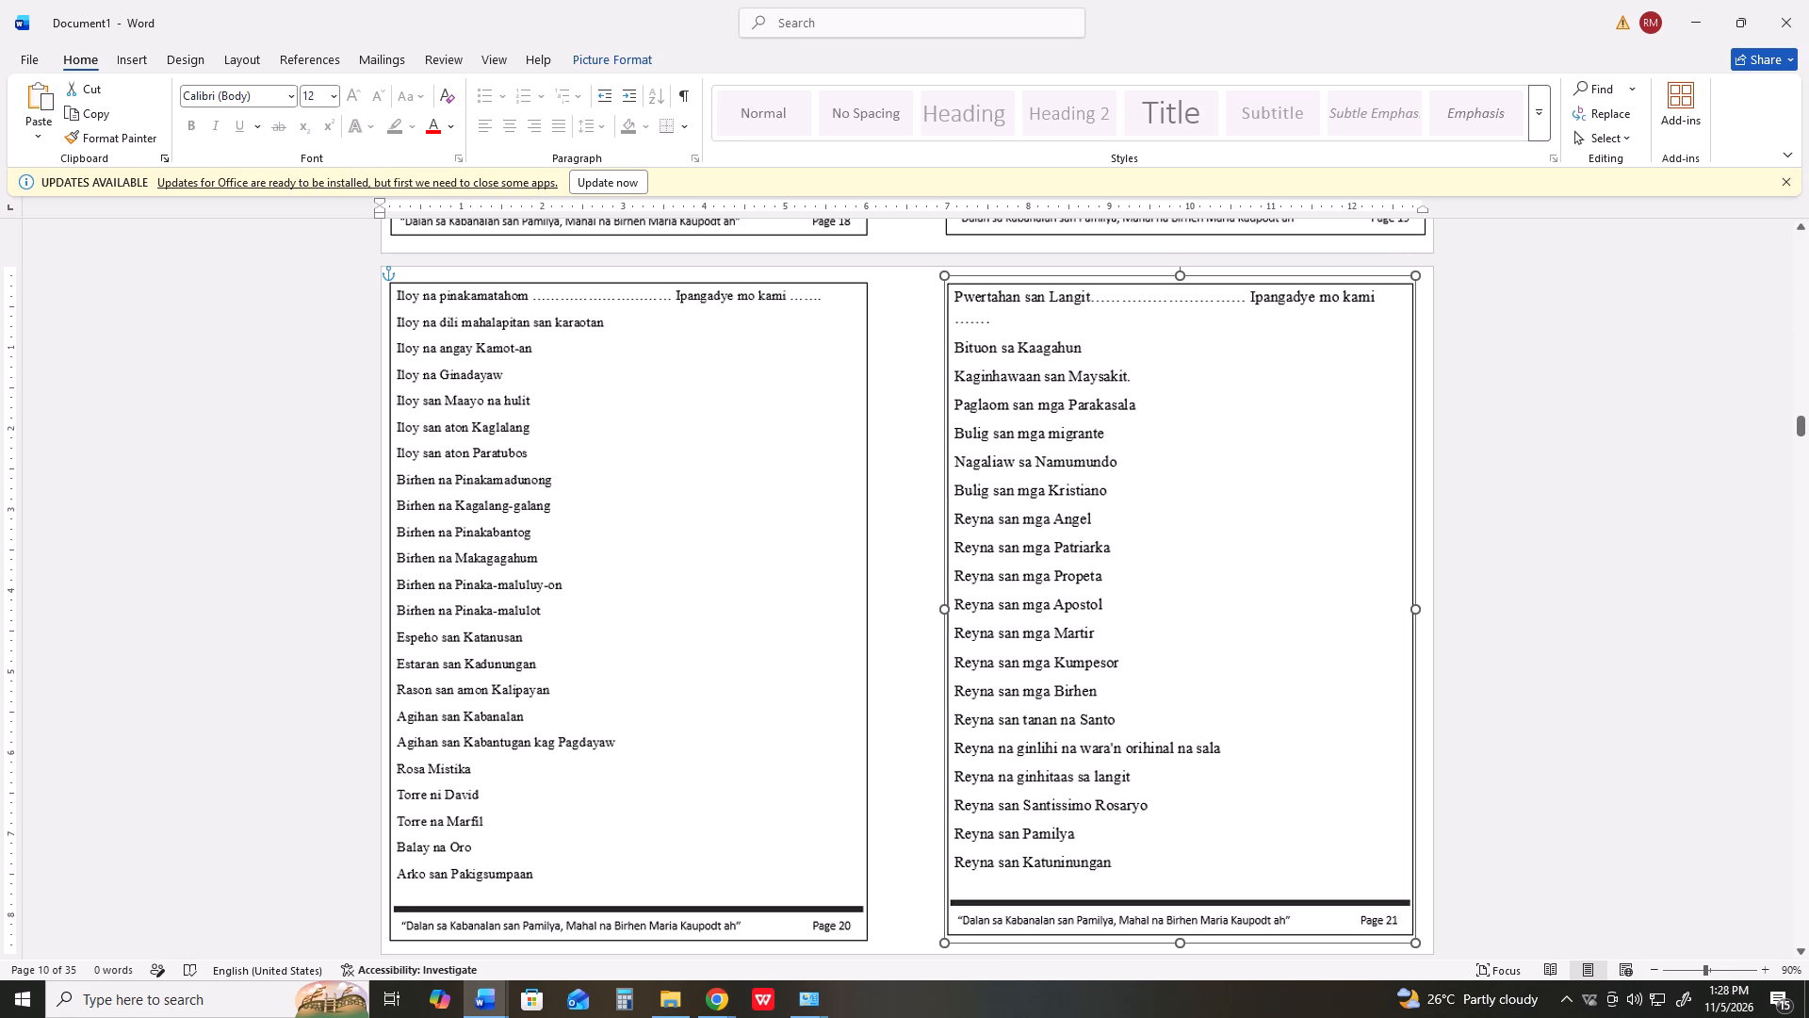
pyautogui.moveTo(1381, 942); pyautogui.dragTo(1386, 944)
pyautogui.moveTo(1386, 944); pyautogui.dragTo(1391, 947)
pyautogui.moveTo(1391, 947); pyautogui.dragTo(1392, 949)
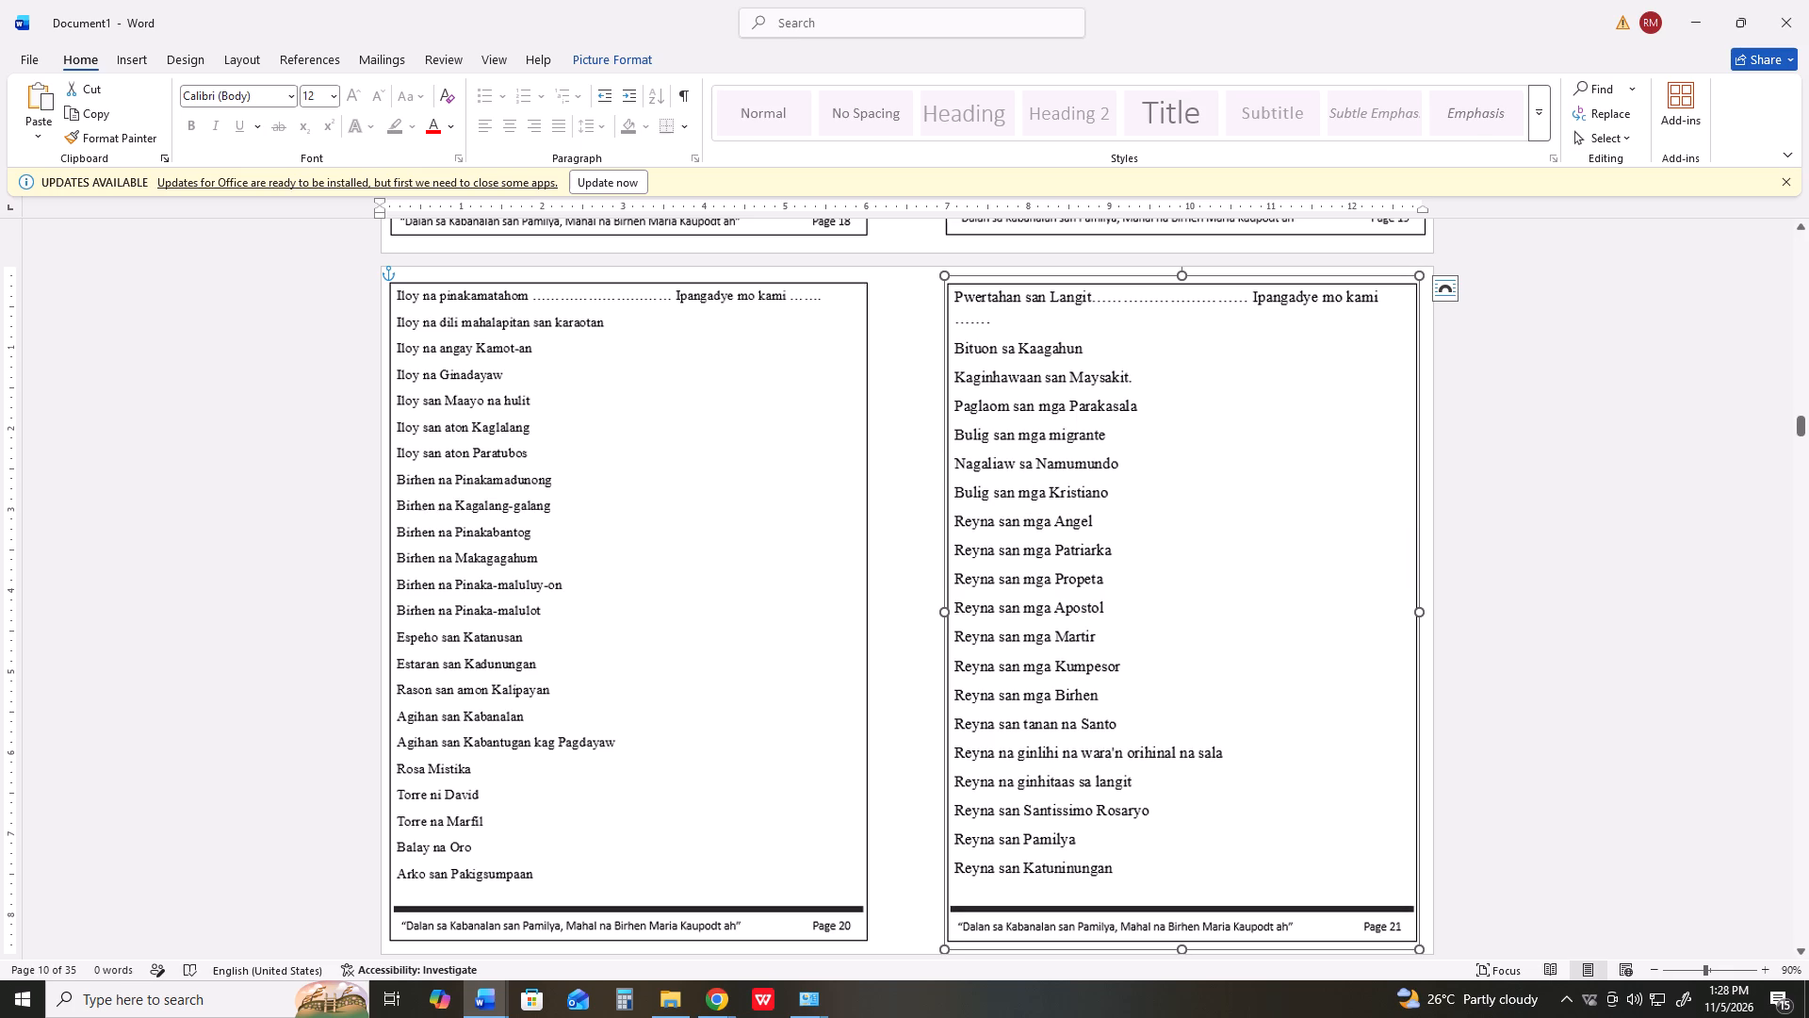
pyautogui.click(1422, 616)
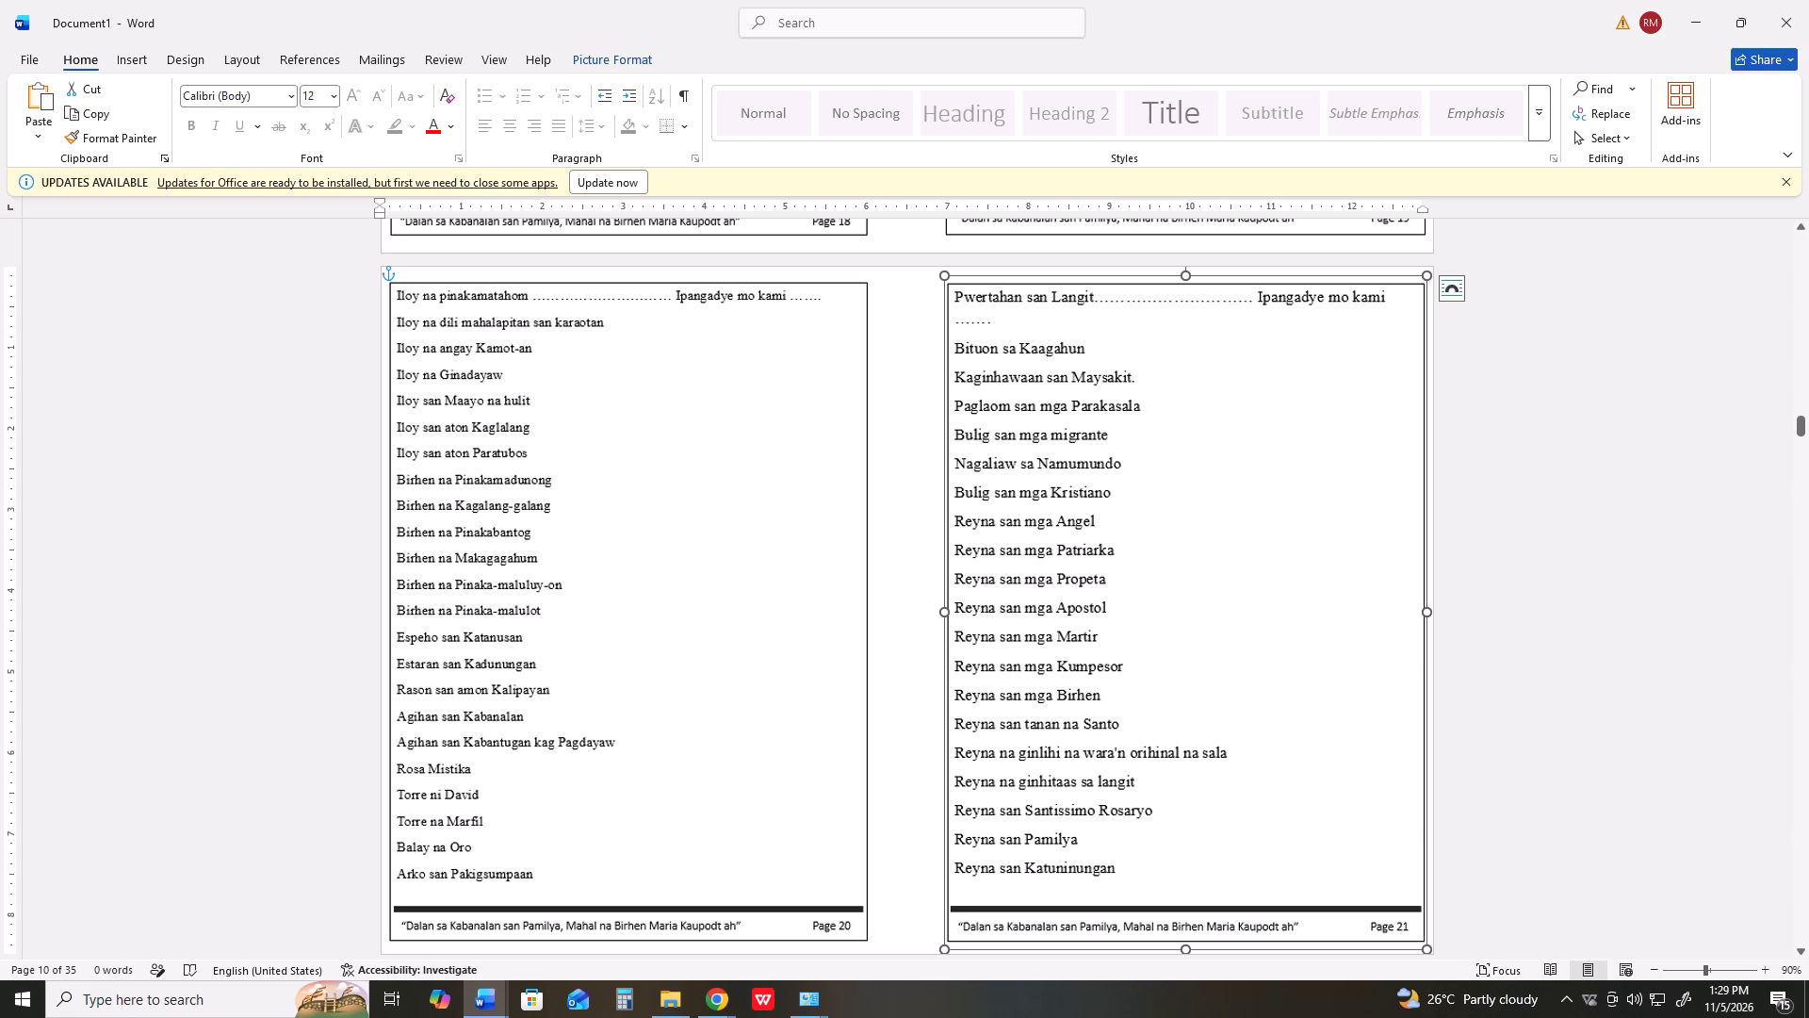
pyautogui.scroll(-2, 902, 627)
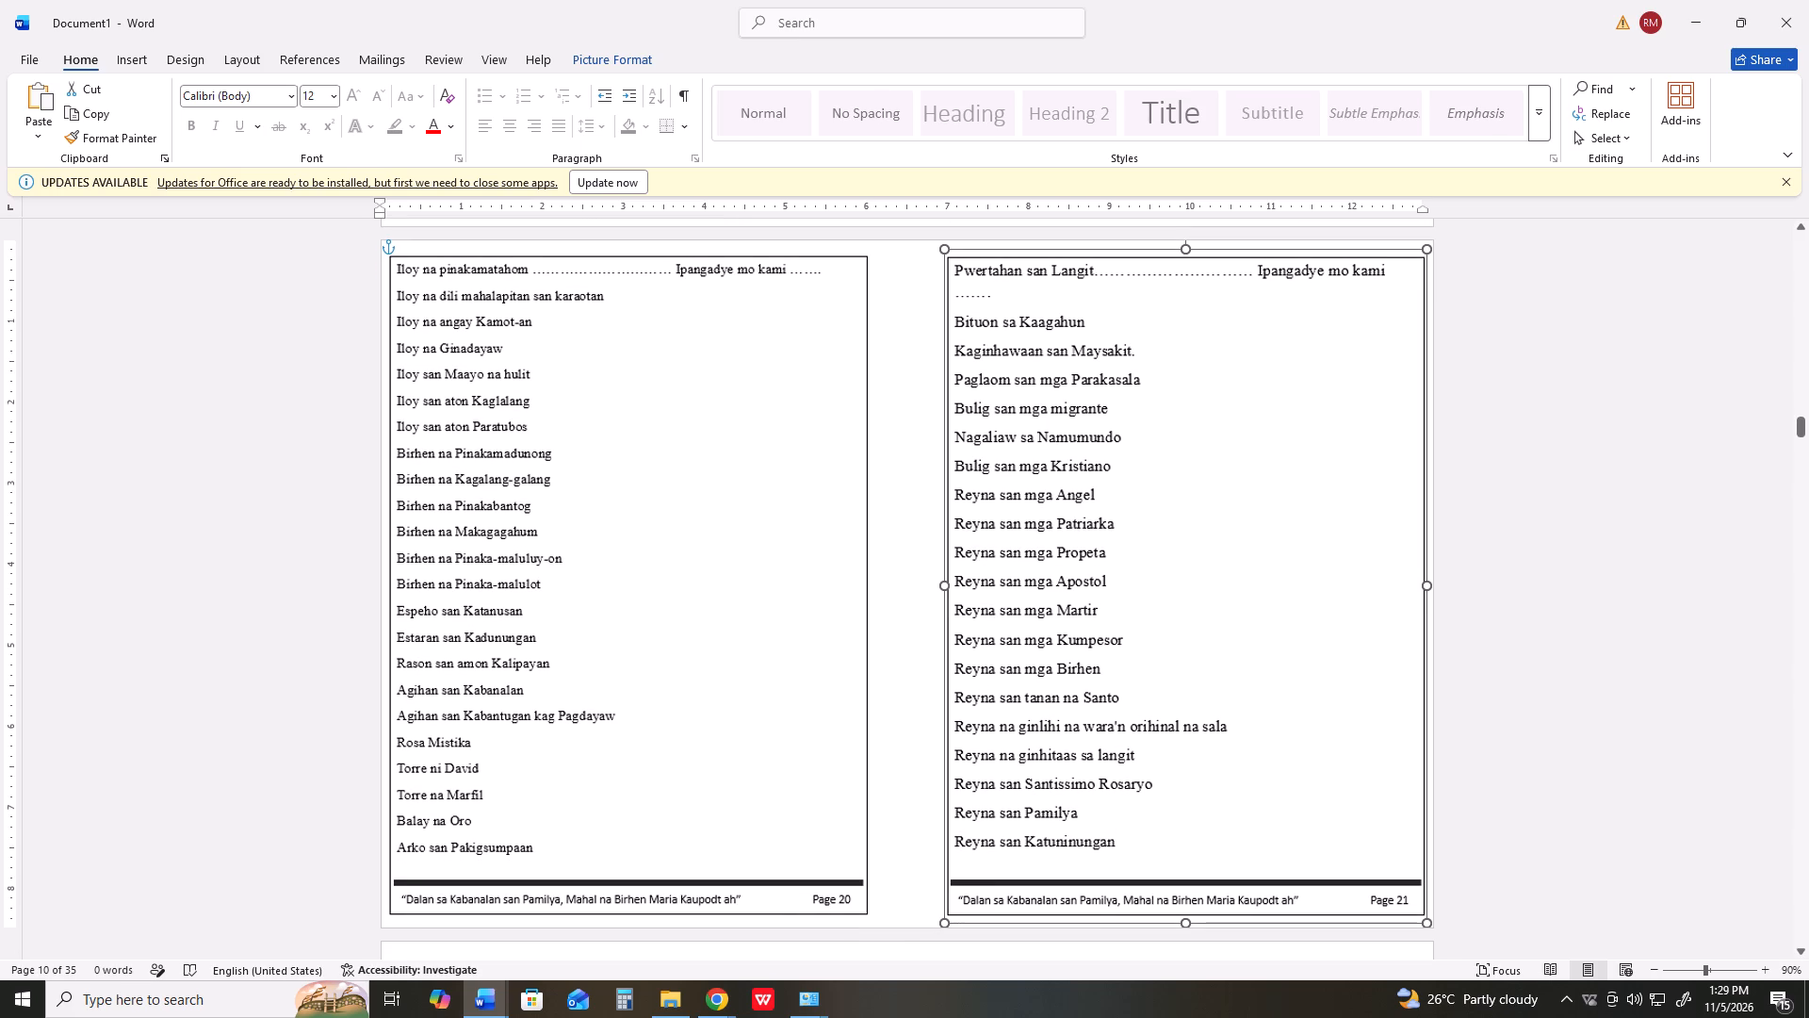
pyautogui.click(895, 623)
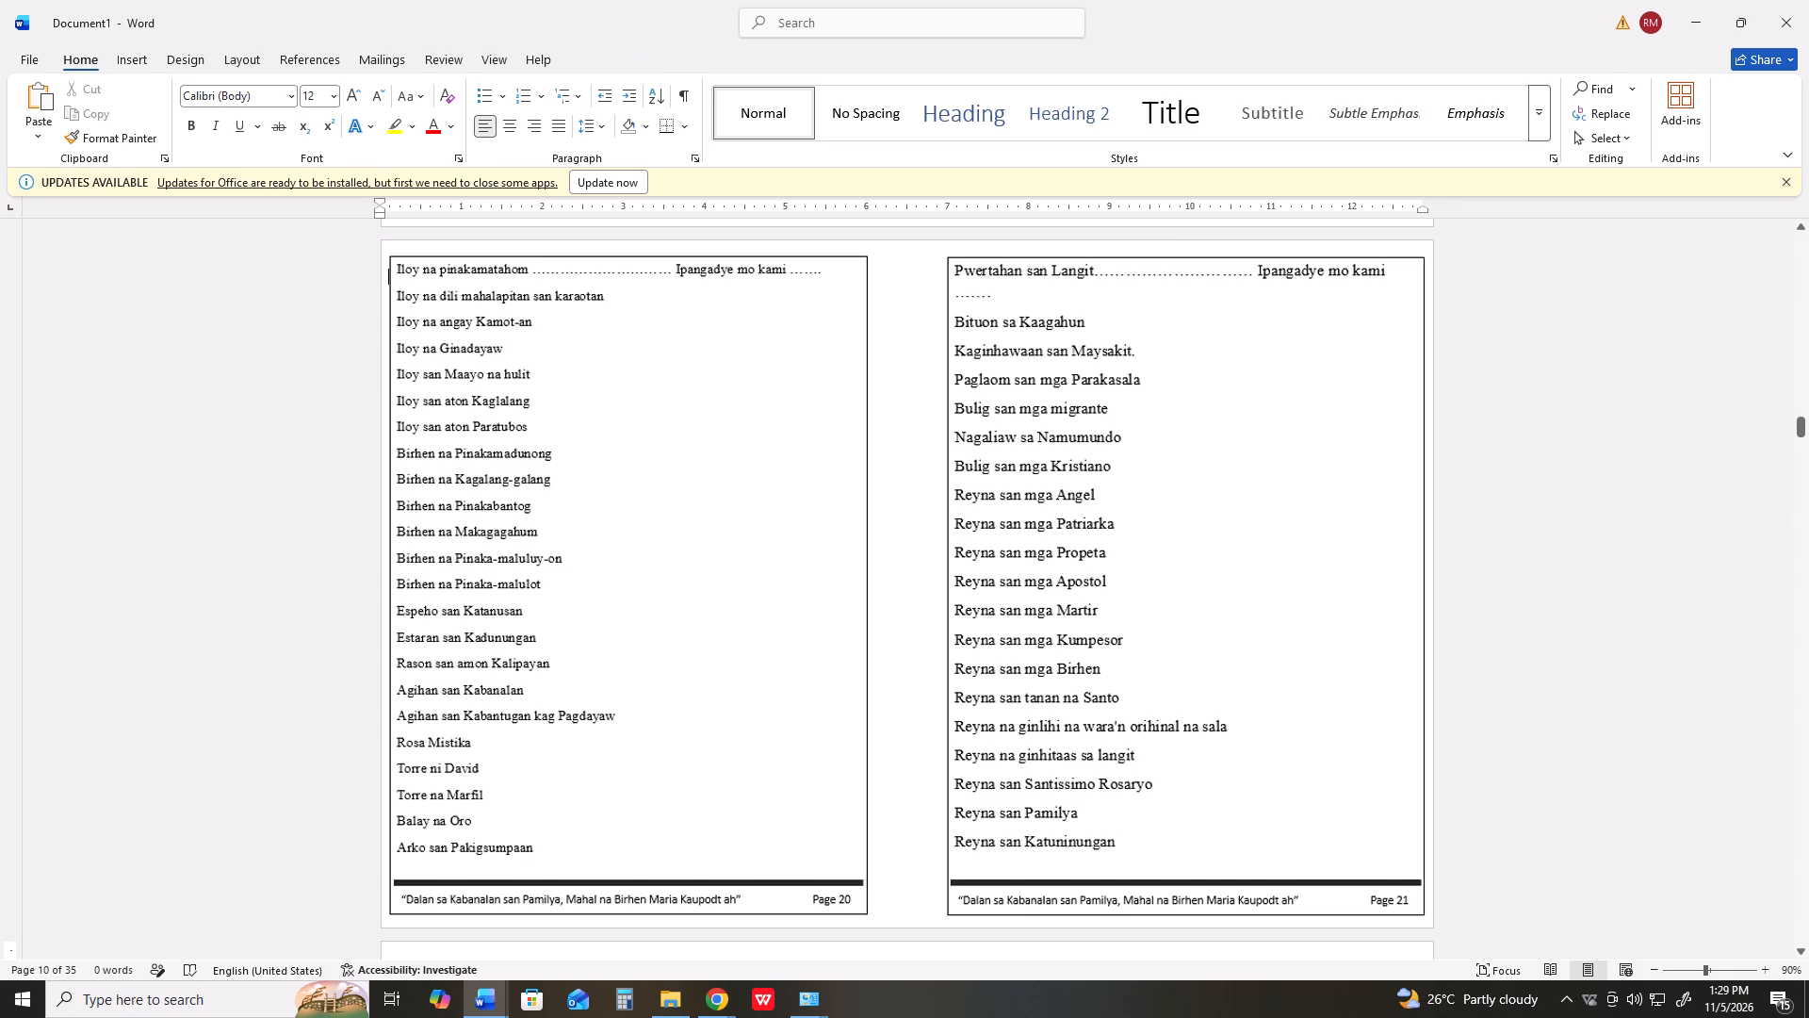
# Nudge the booklet page 21 picture slightly to the left on document page 10 and deselect it.
pyautogui.scroll(-3, 896, 624)
pyautogui.scroll(1, 896, 621)
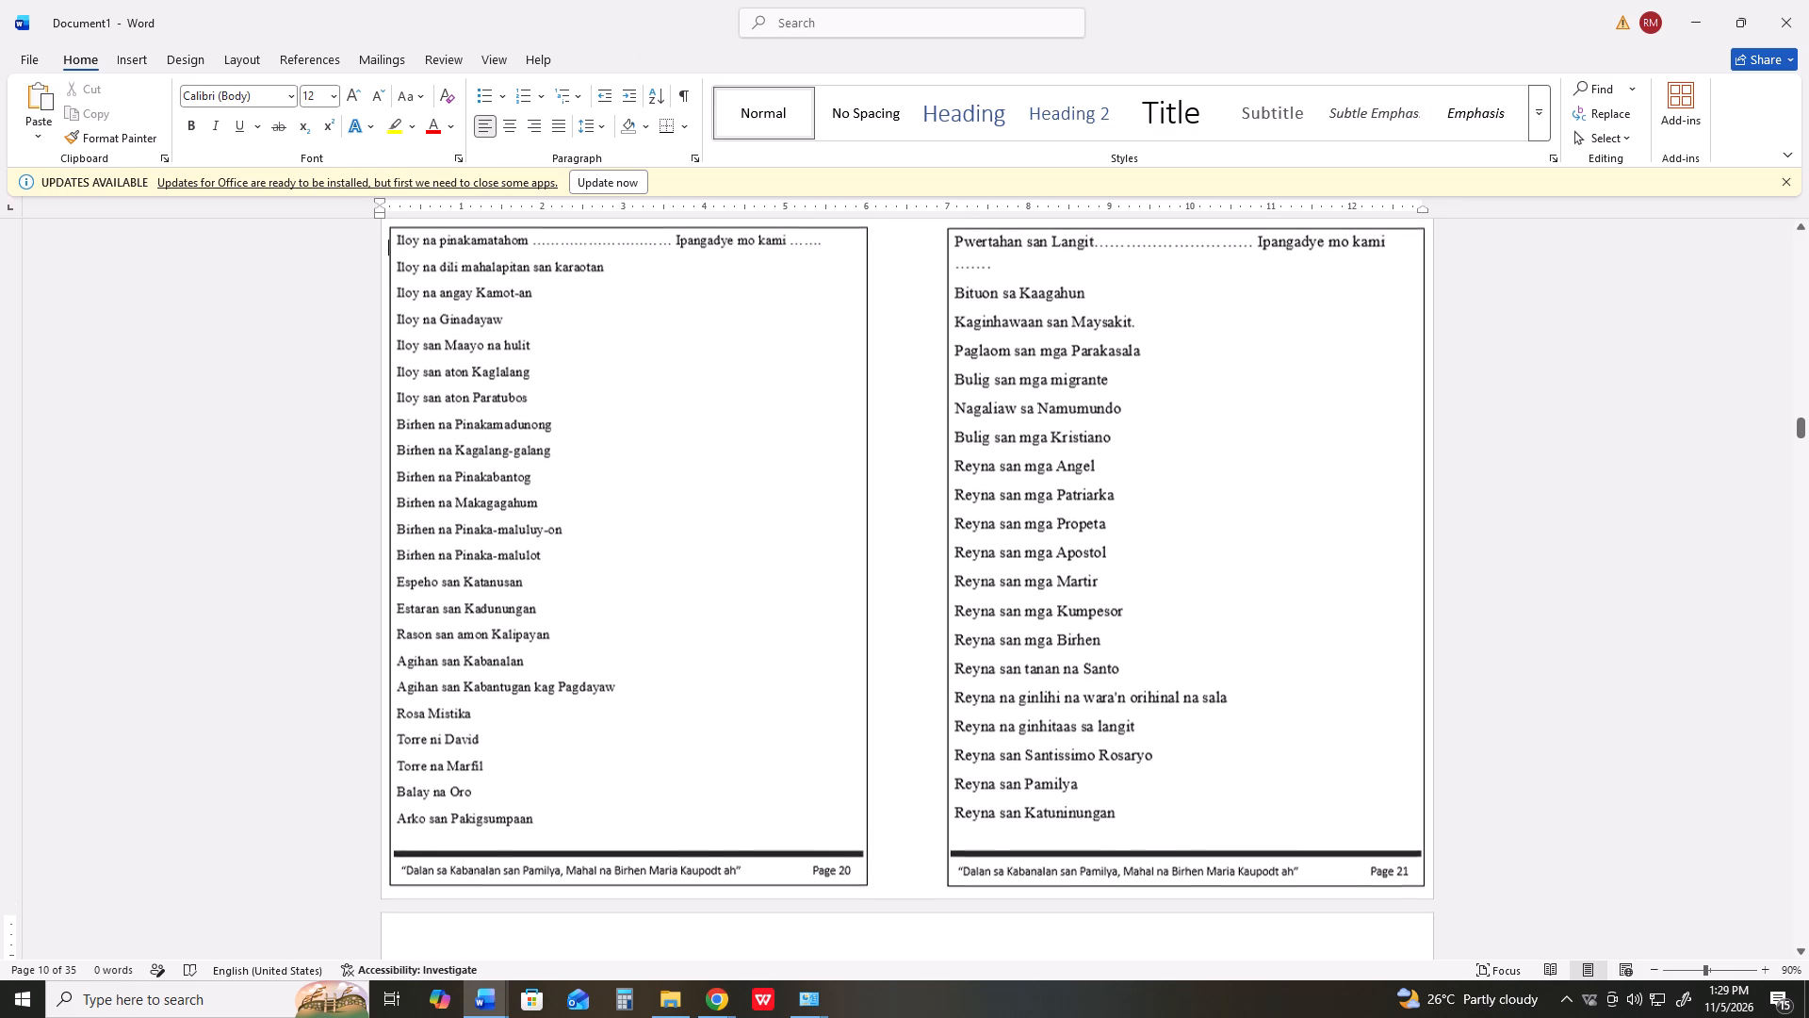
pyautogui.scroll(-2, 896, 621)
pyautogui.click(1033, 591)
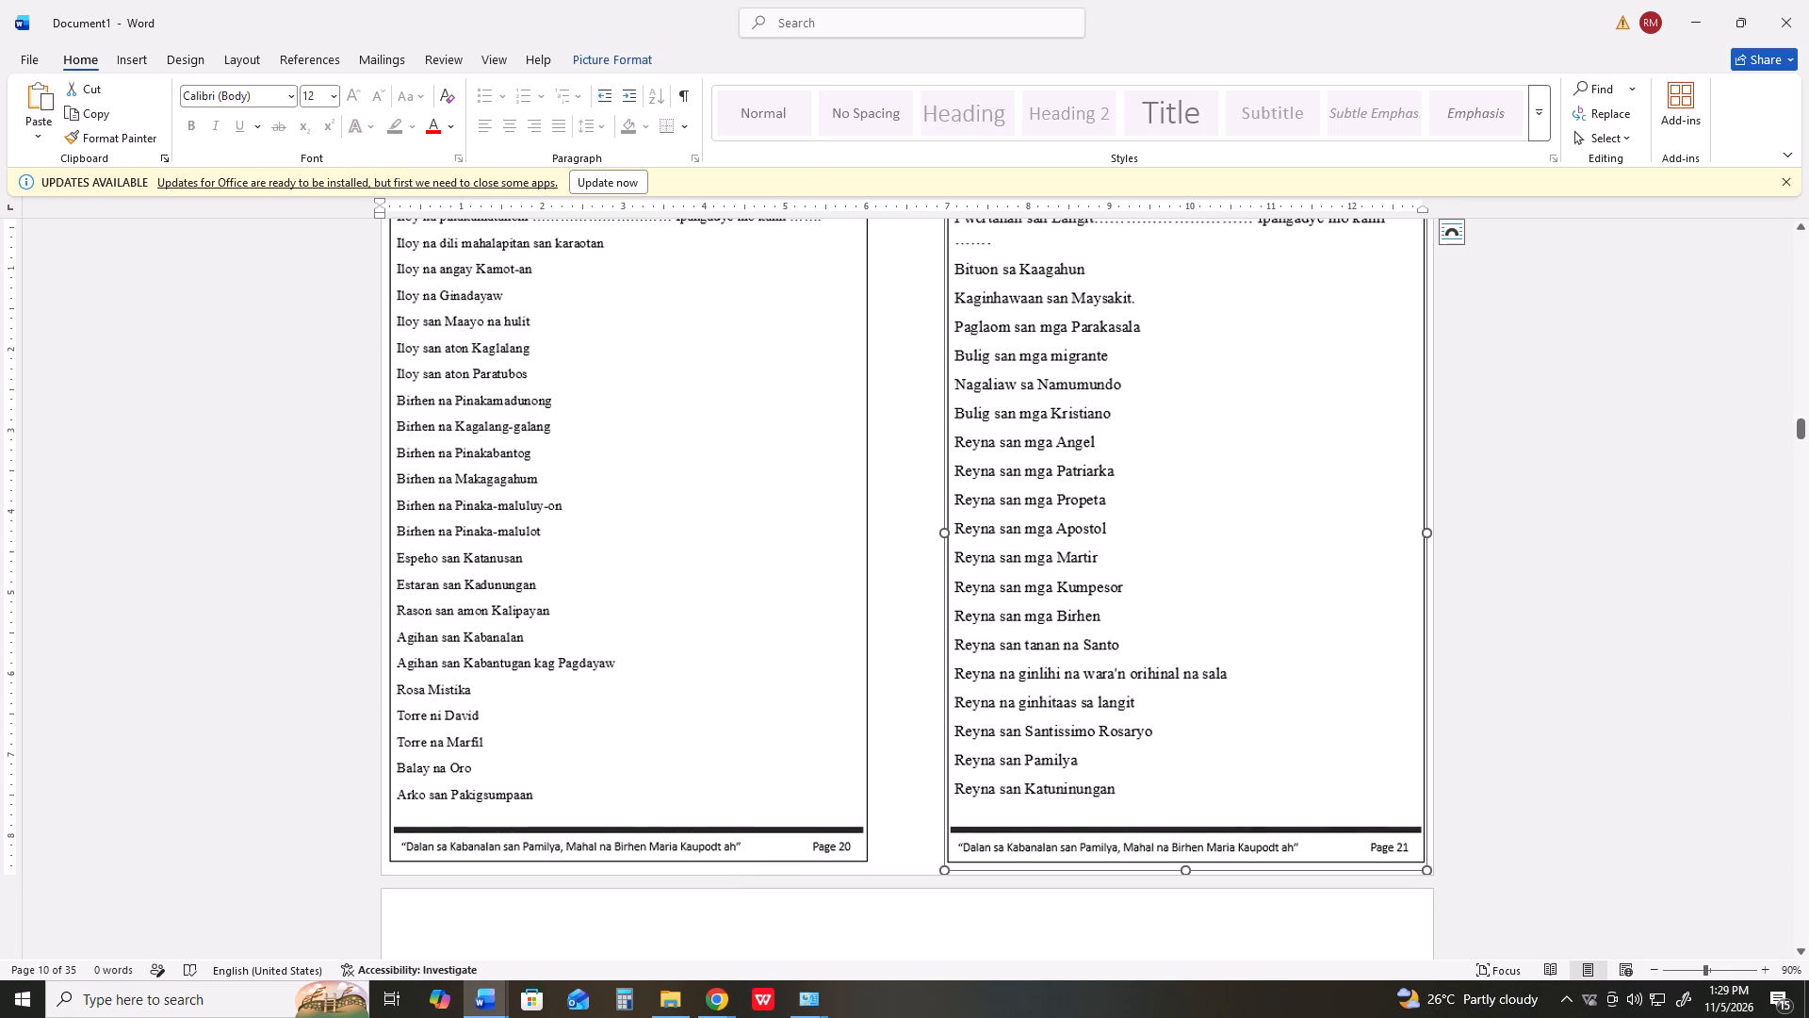
pyautogui.press('Left')
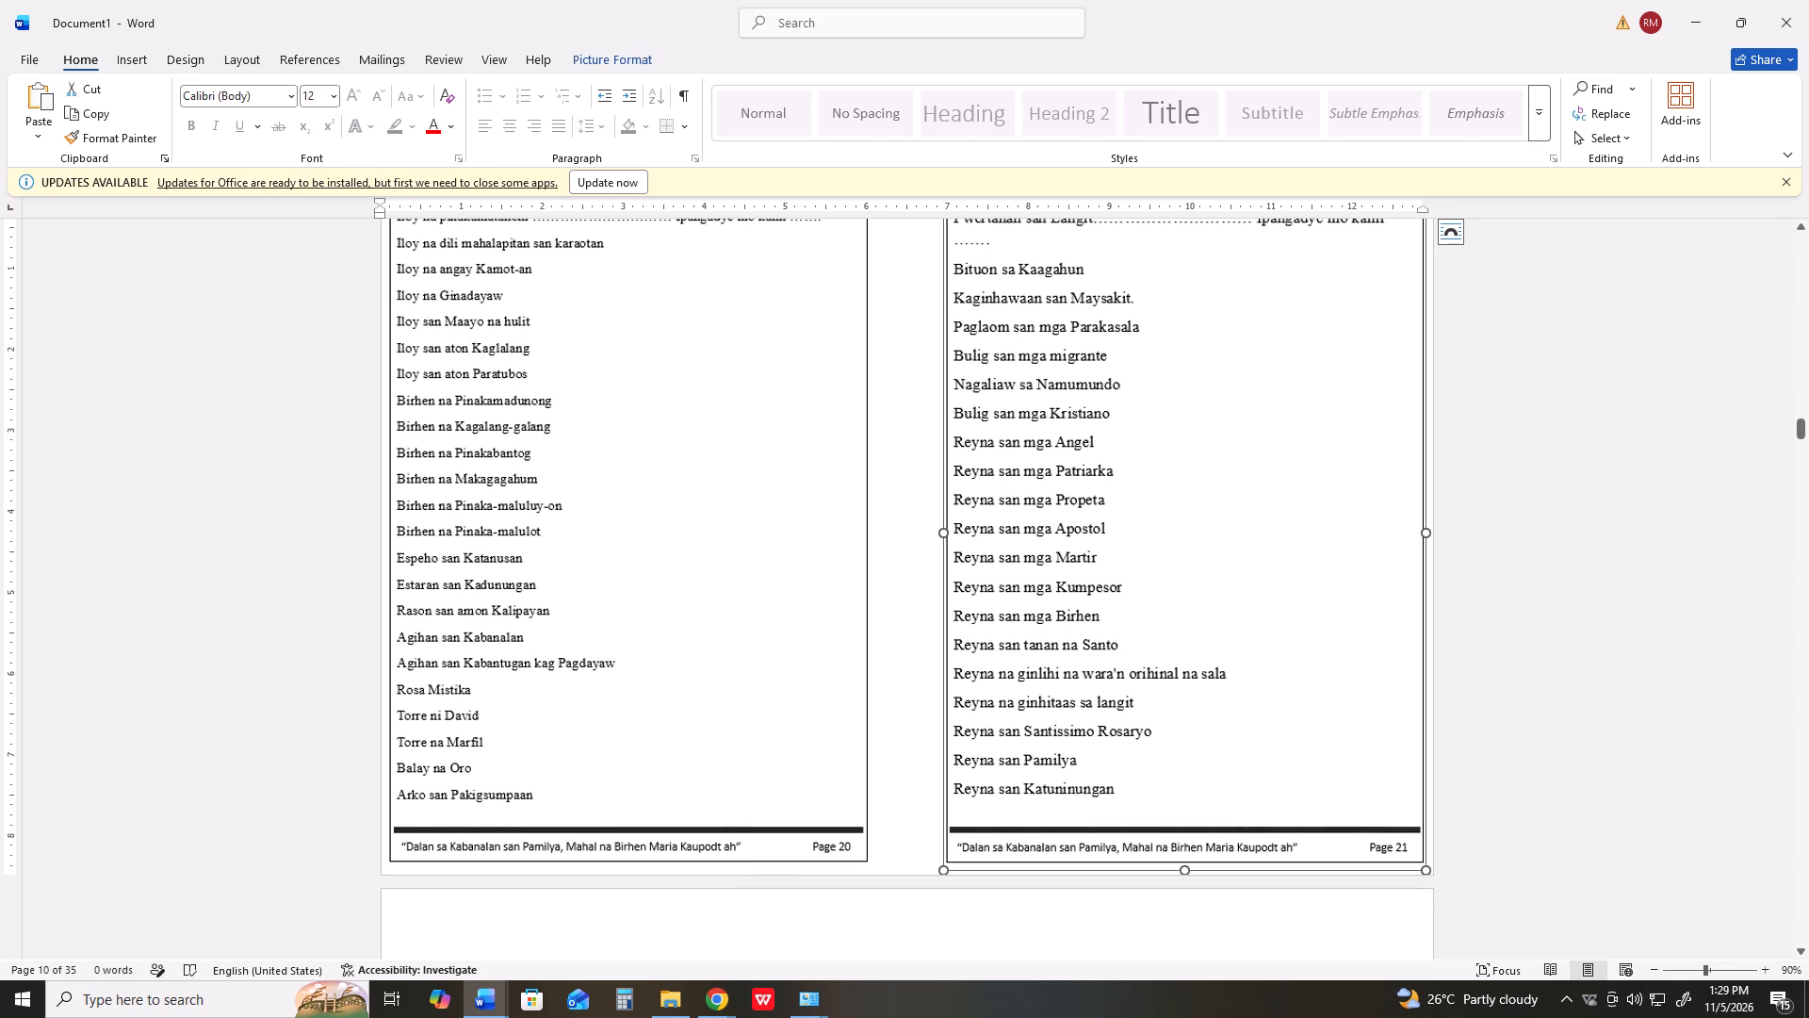
pyautogui.click(921, 528)
pyautogui.scroll(-3, 921, 528)
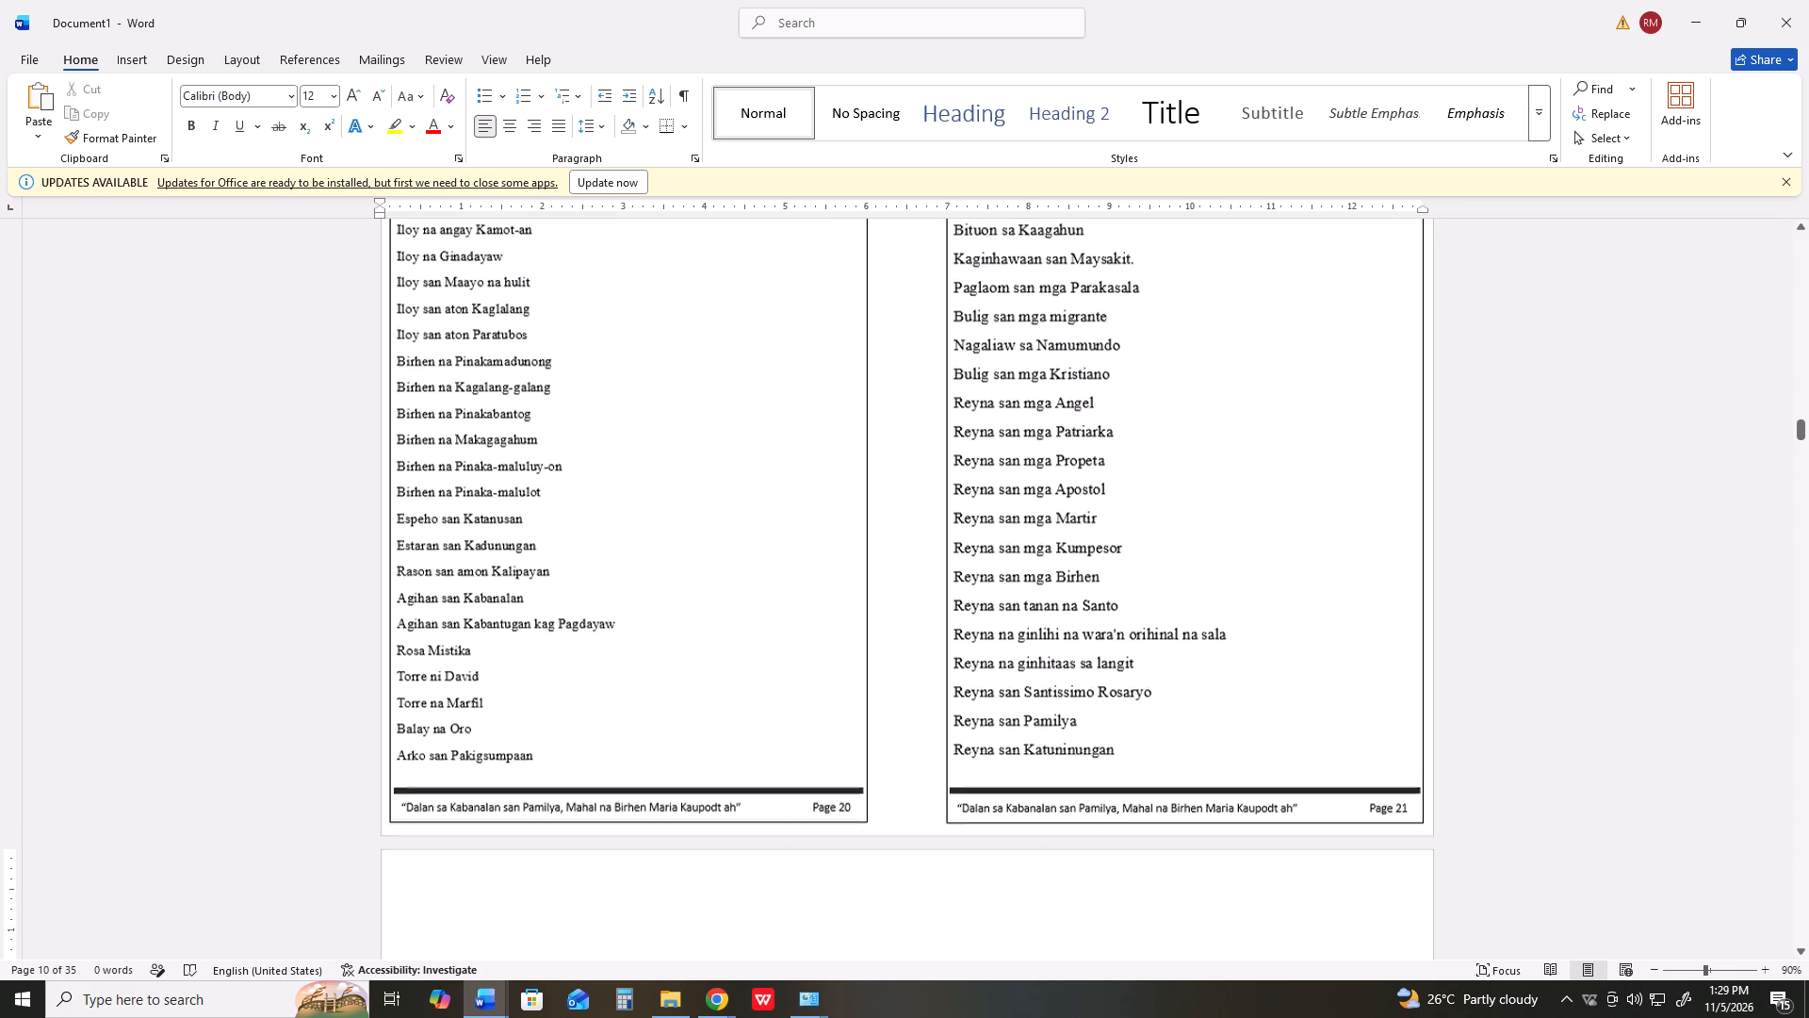
# Switch to the Chrome window with the paused YouTube video.
pyautogui.hotkey('alt', 'Tab')
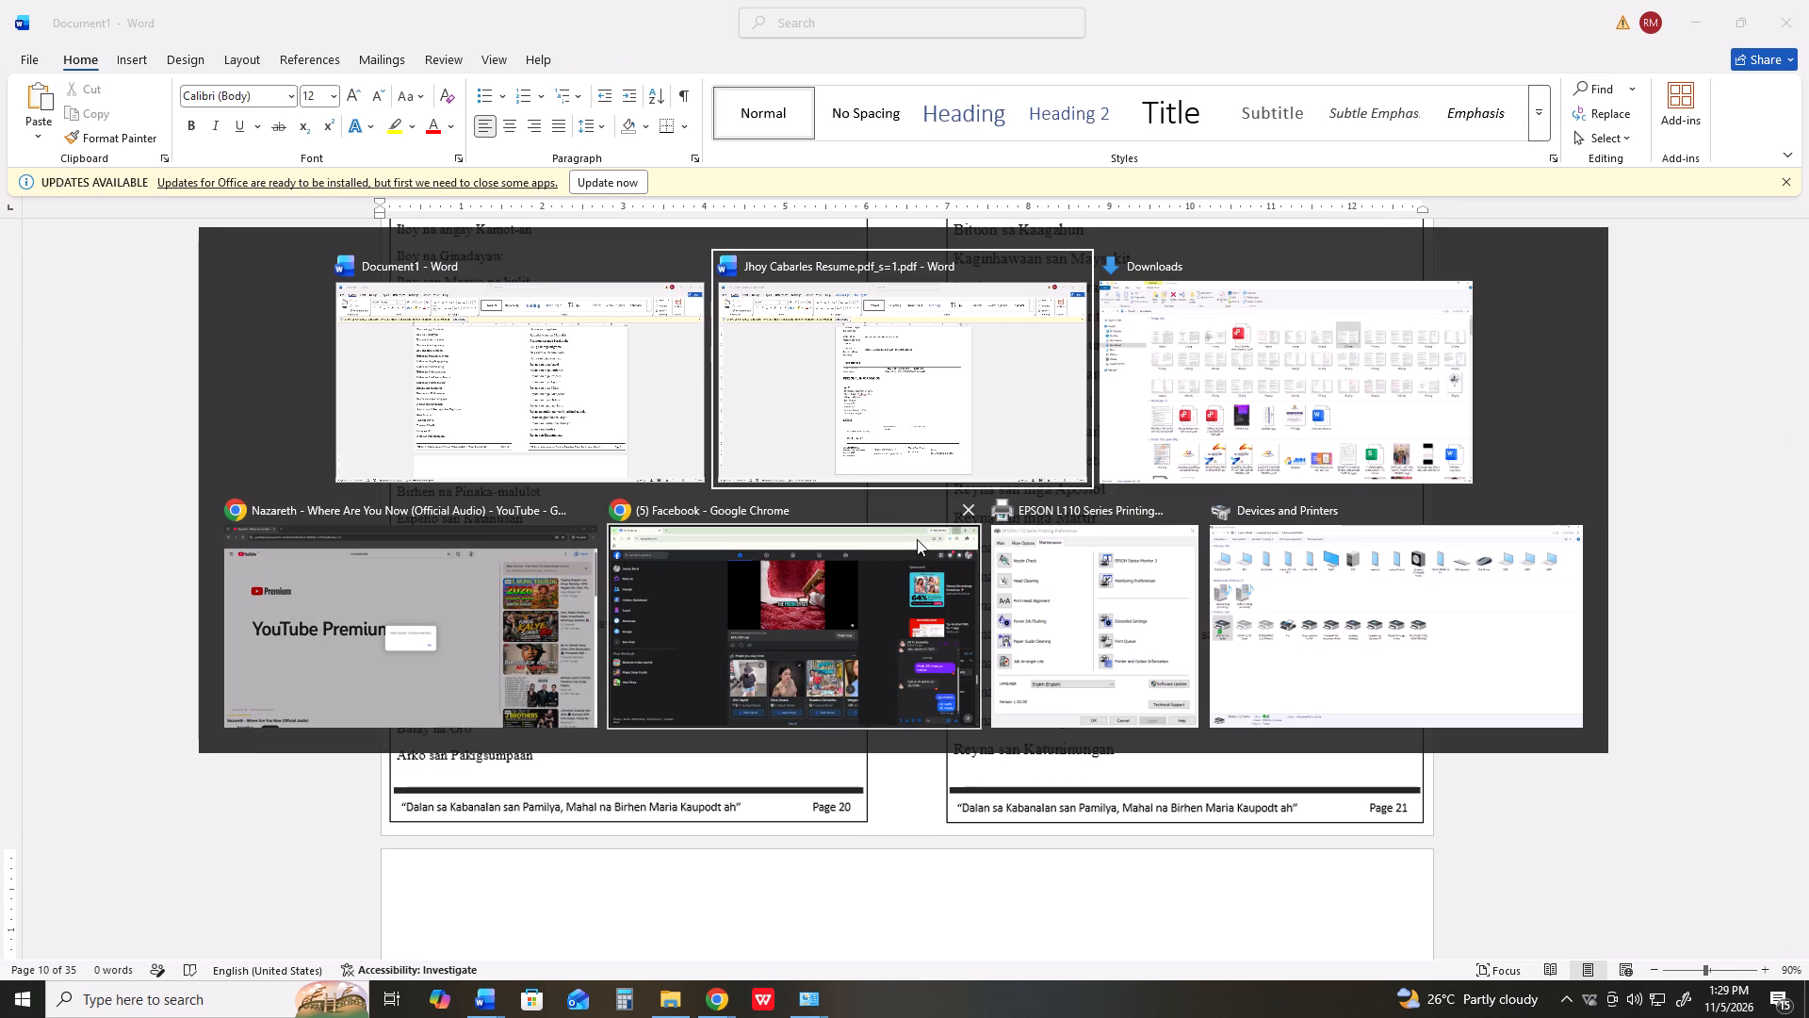
pyautogui.hotkey('alt', 'Tab')
pyautogui.hotkey('alt', 'Tab')
pyautogui.hotkey('alt', 'Tab')
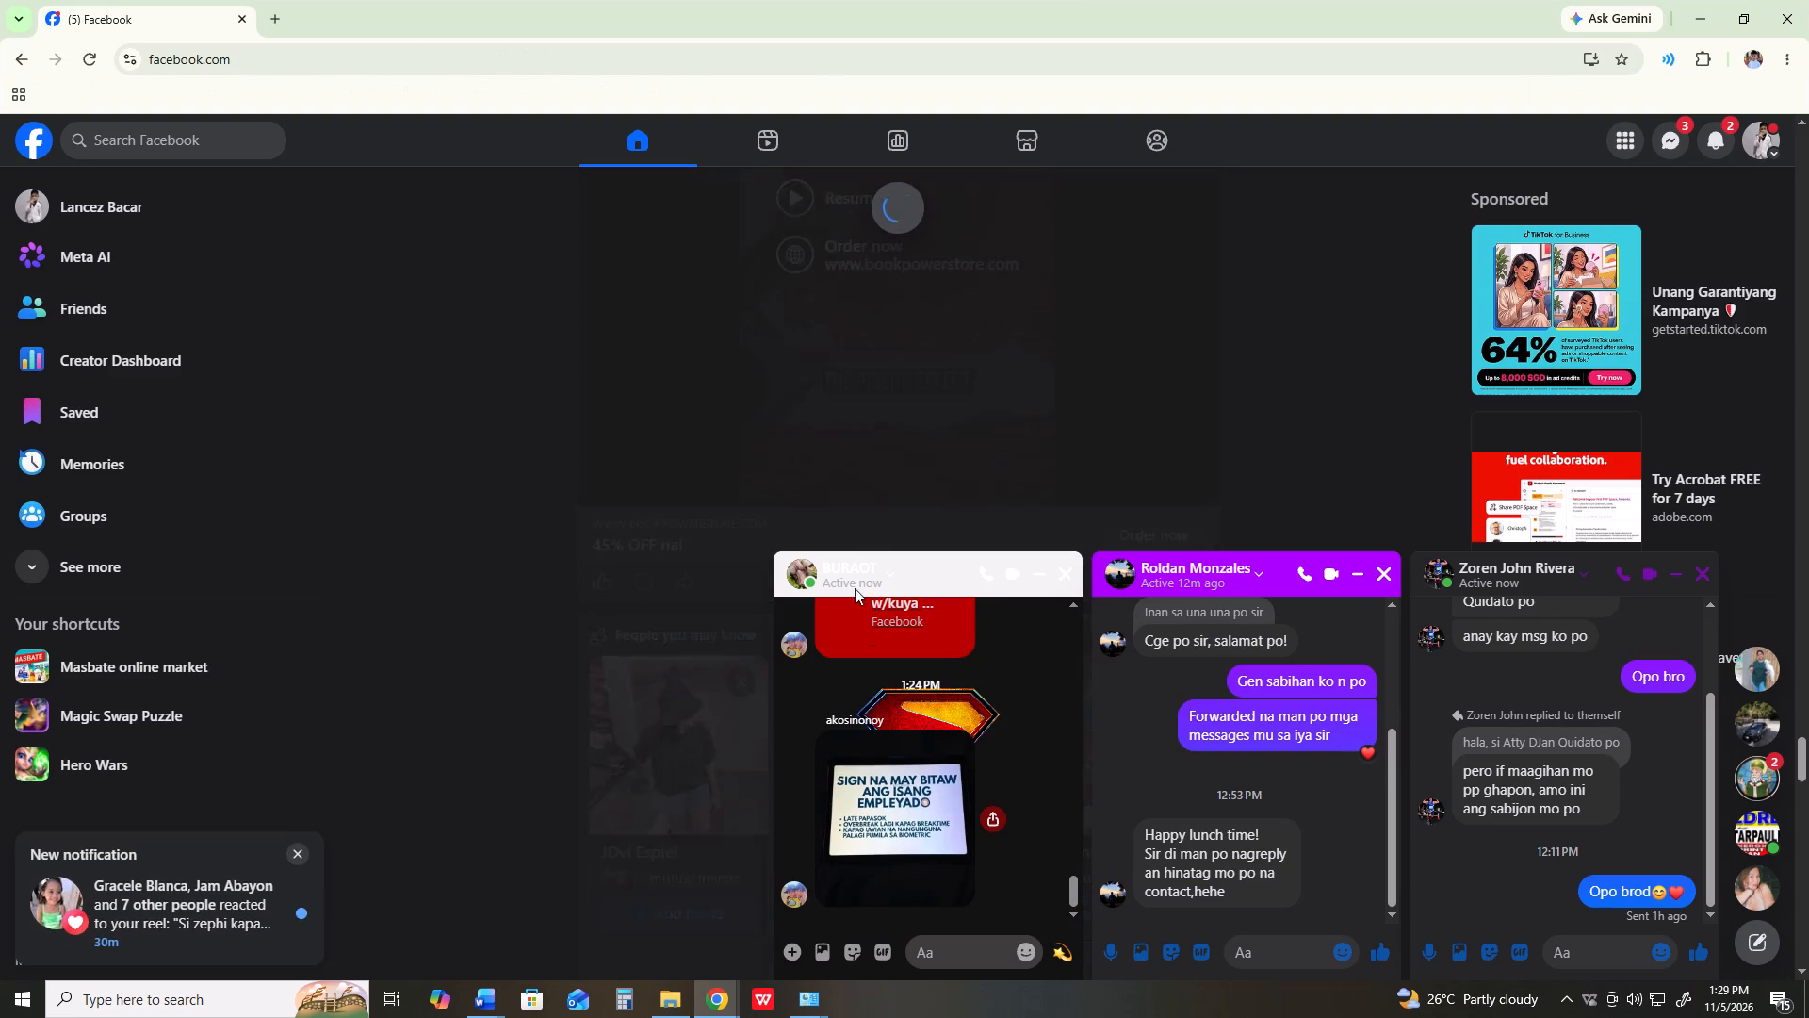
pyautogui.hotkey('alt', 'Tab')
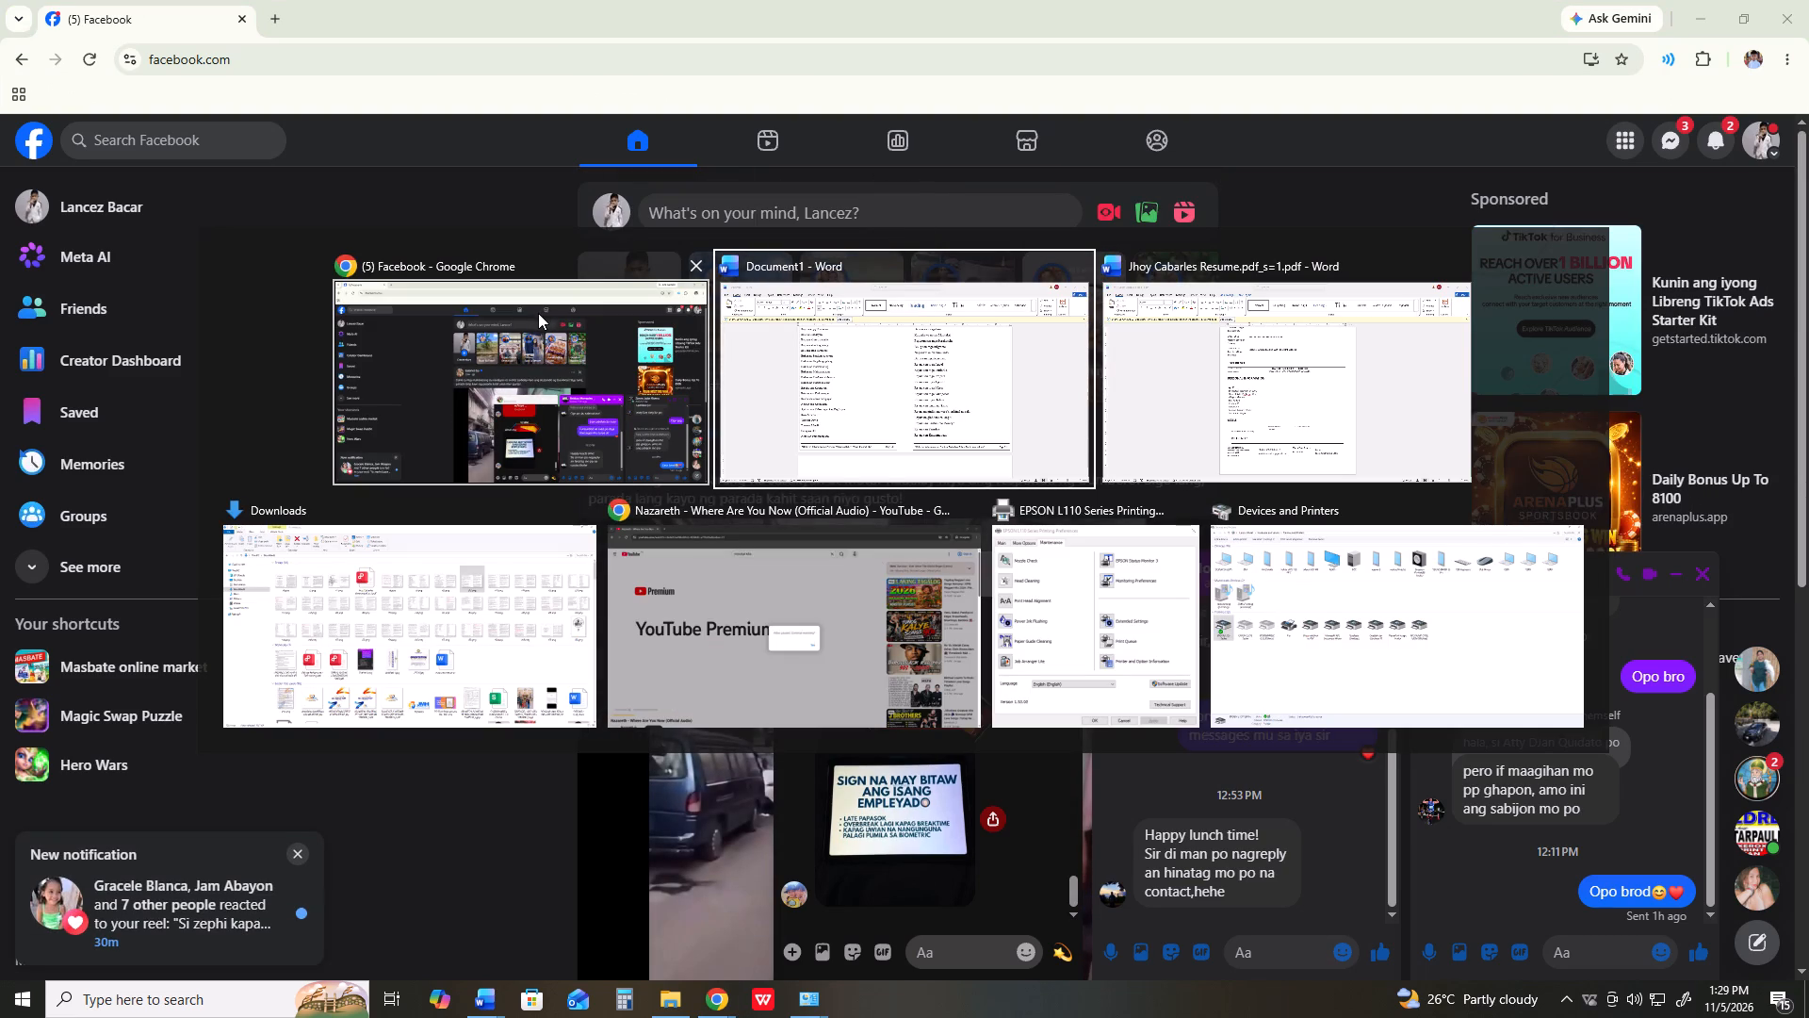
pyautogui.hotkey('alt', 'Tab')
pyautogui.hotkey('alt', 'Tab')
pyautogui.hotkey('alt', 'Tab')
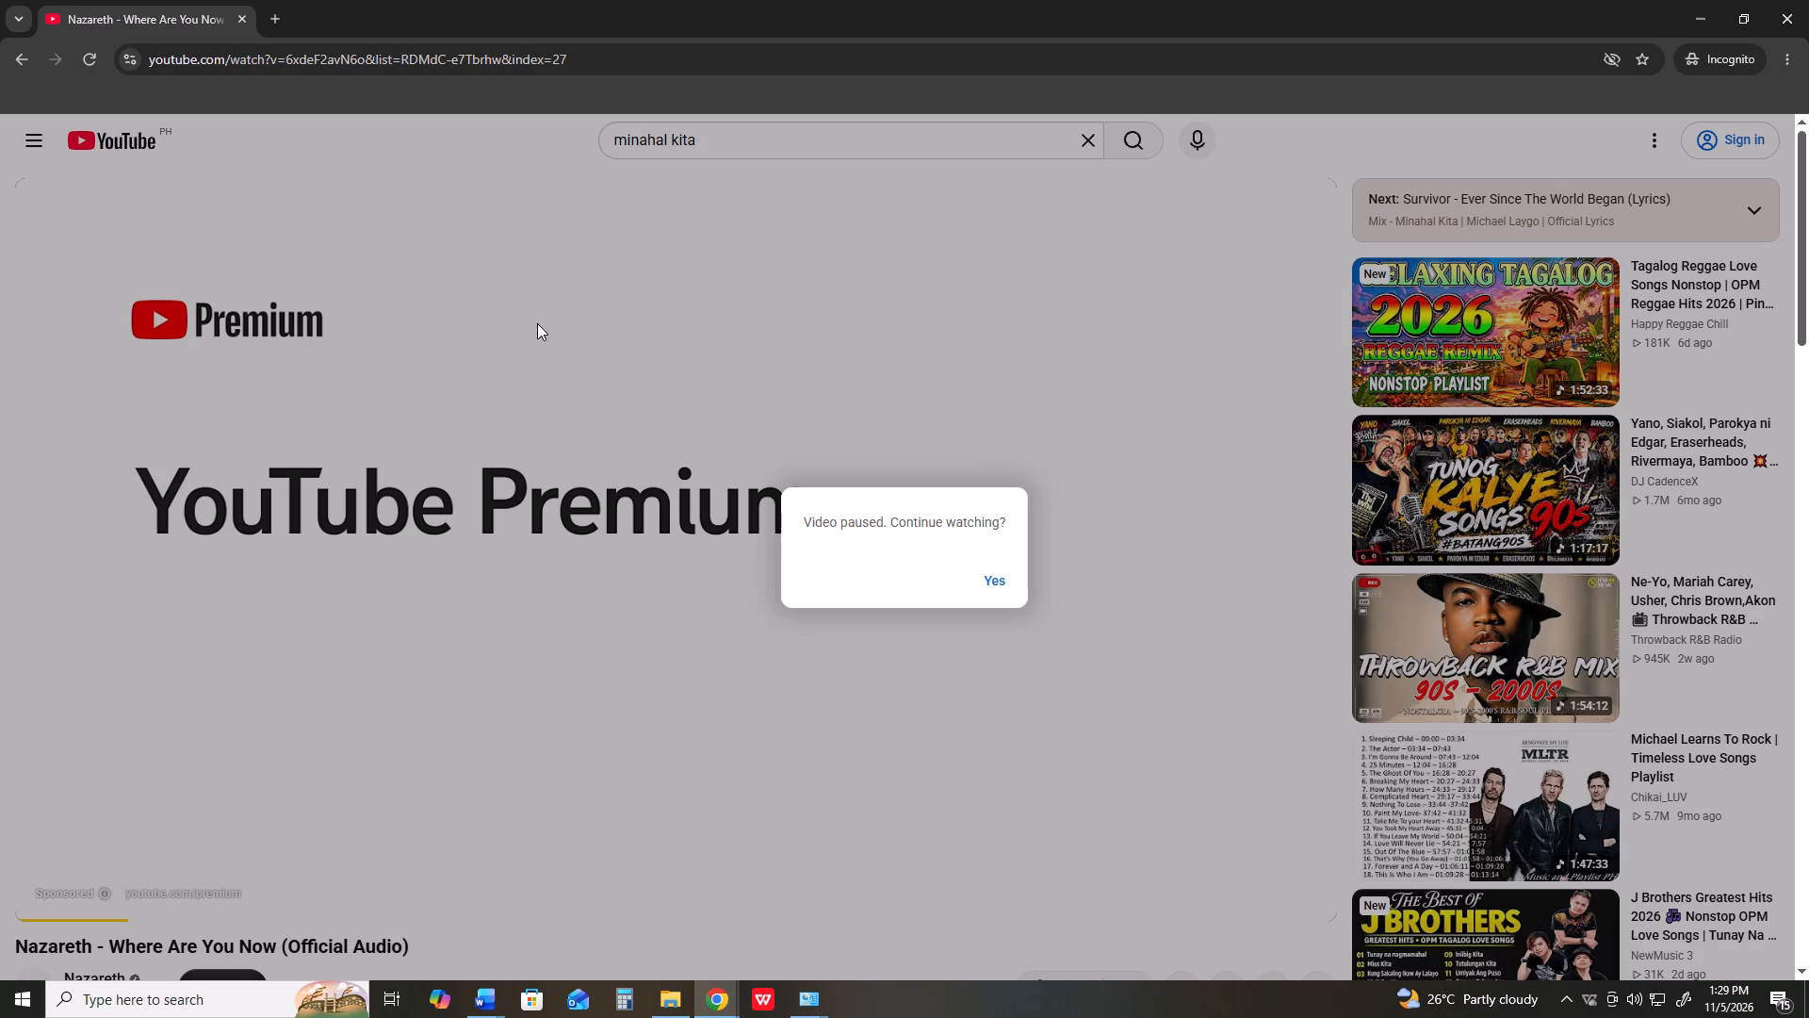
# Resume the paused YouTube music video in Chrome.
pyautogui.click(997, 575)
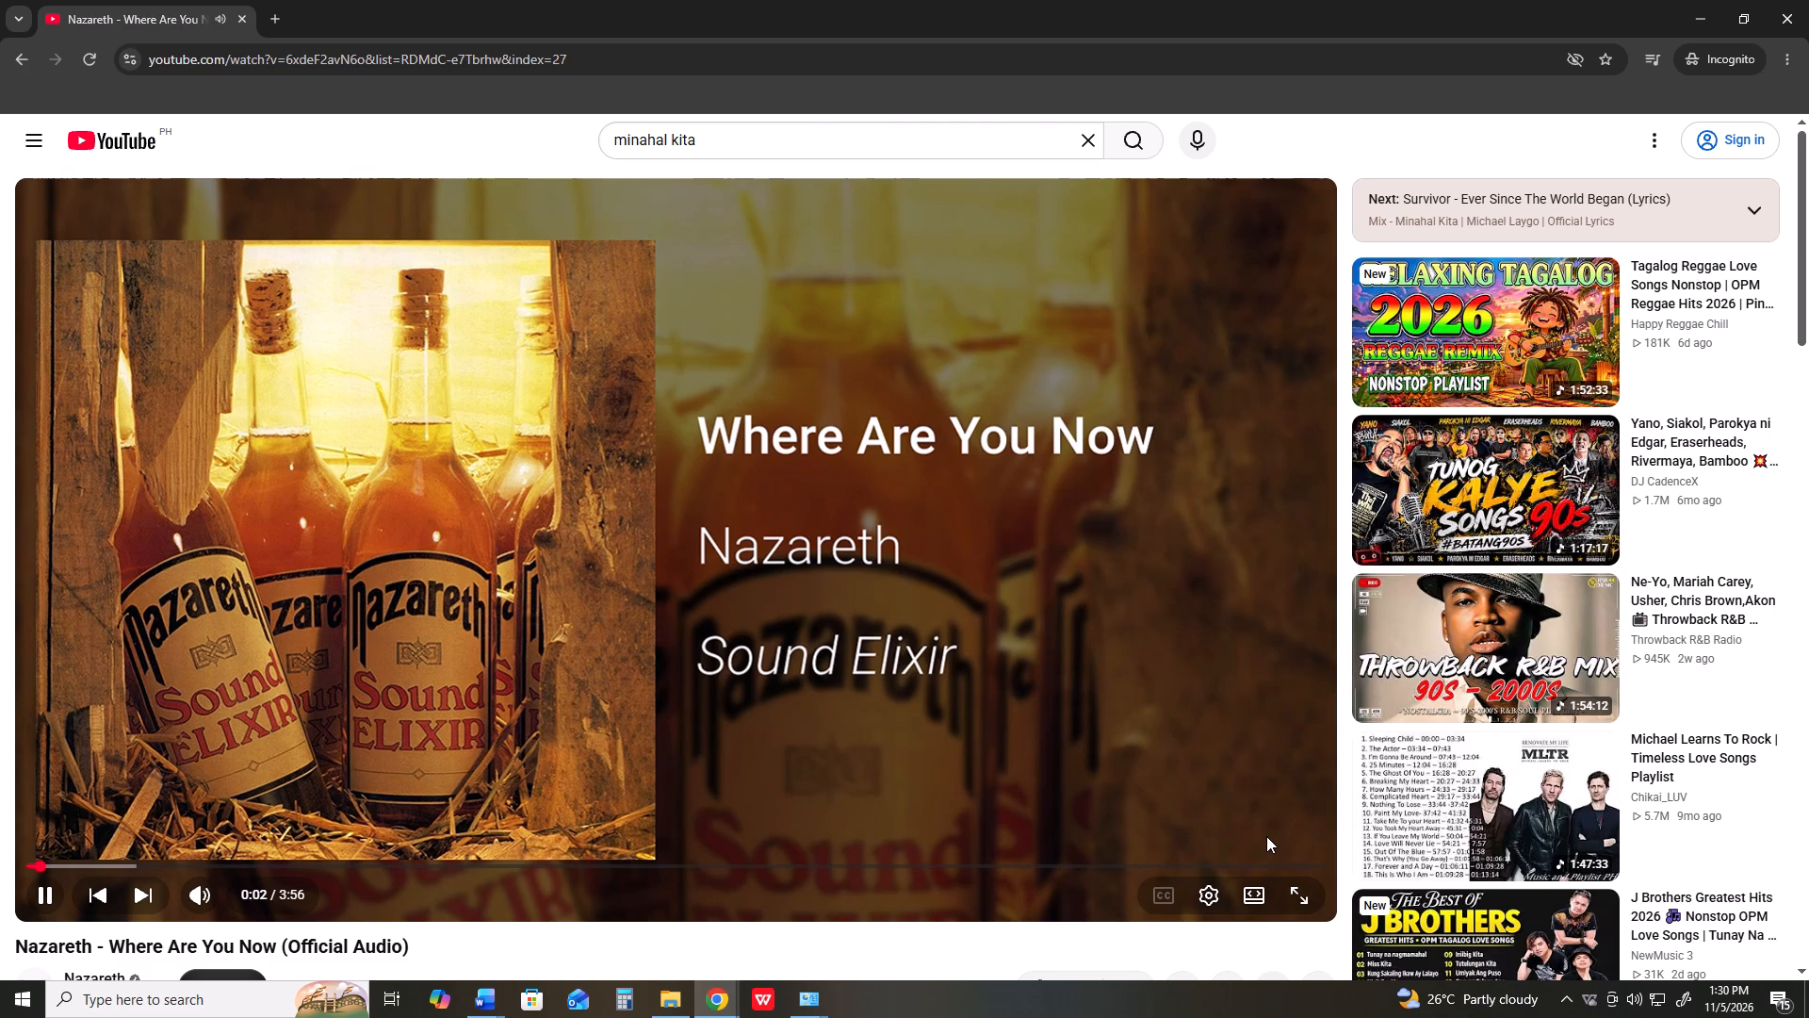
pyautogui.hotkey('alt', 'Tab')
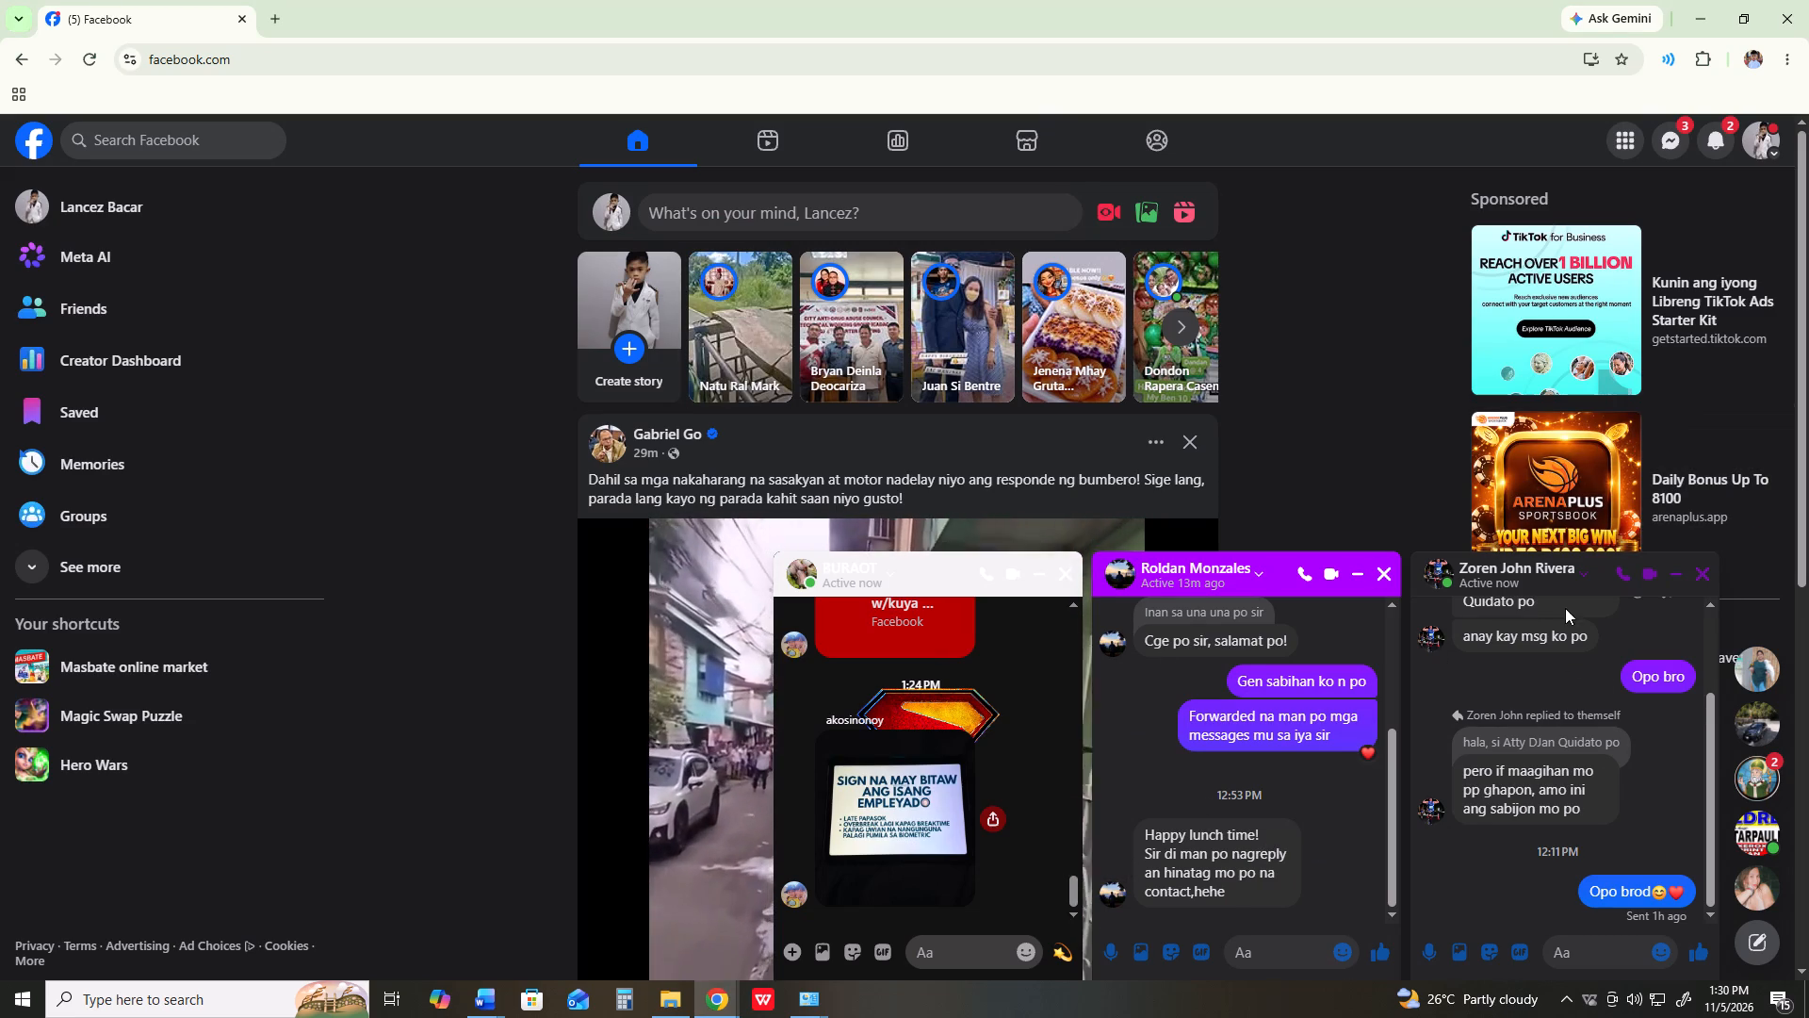
# In the Facebook chat ending with "Opo brod", send "good pm brod n kuha ko n po" and "dako dako na salamat brod".
pyautogui.click(1574, 955)
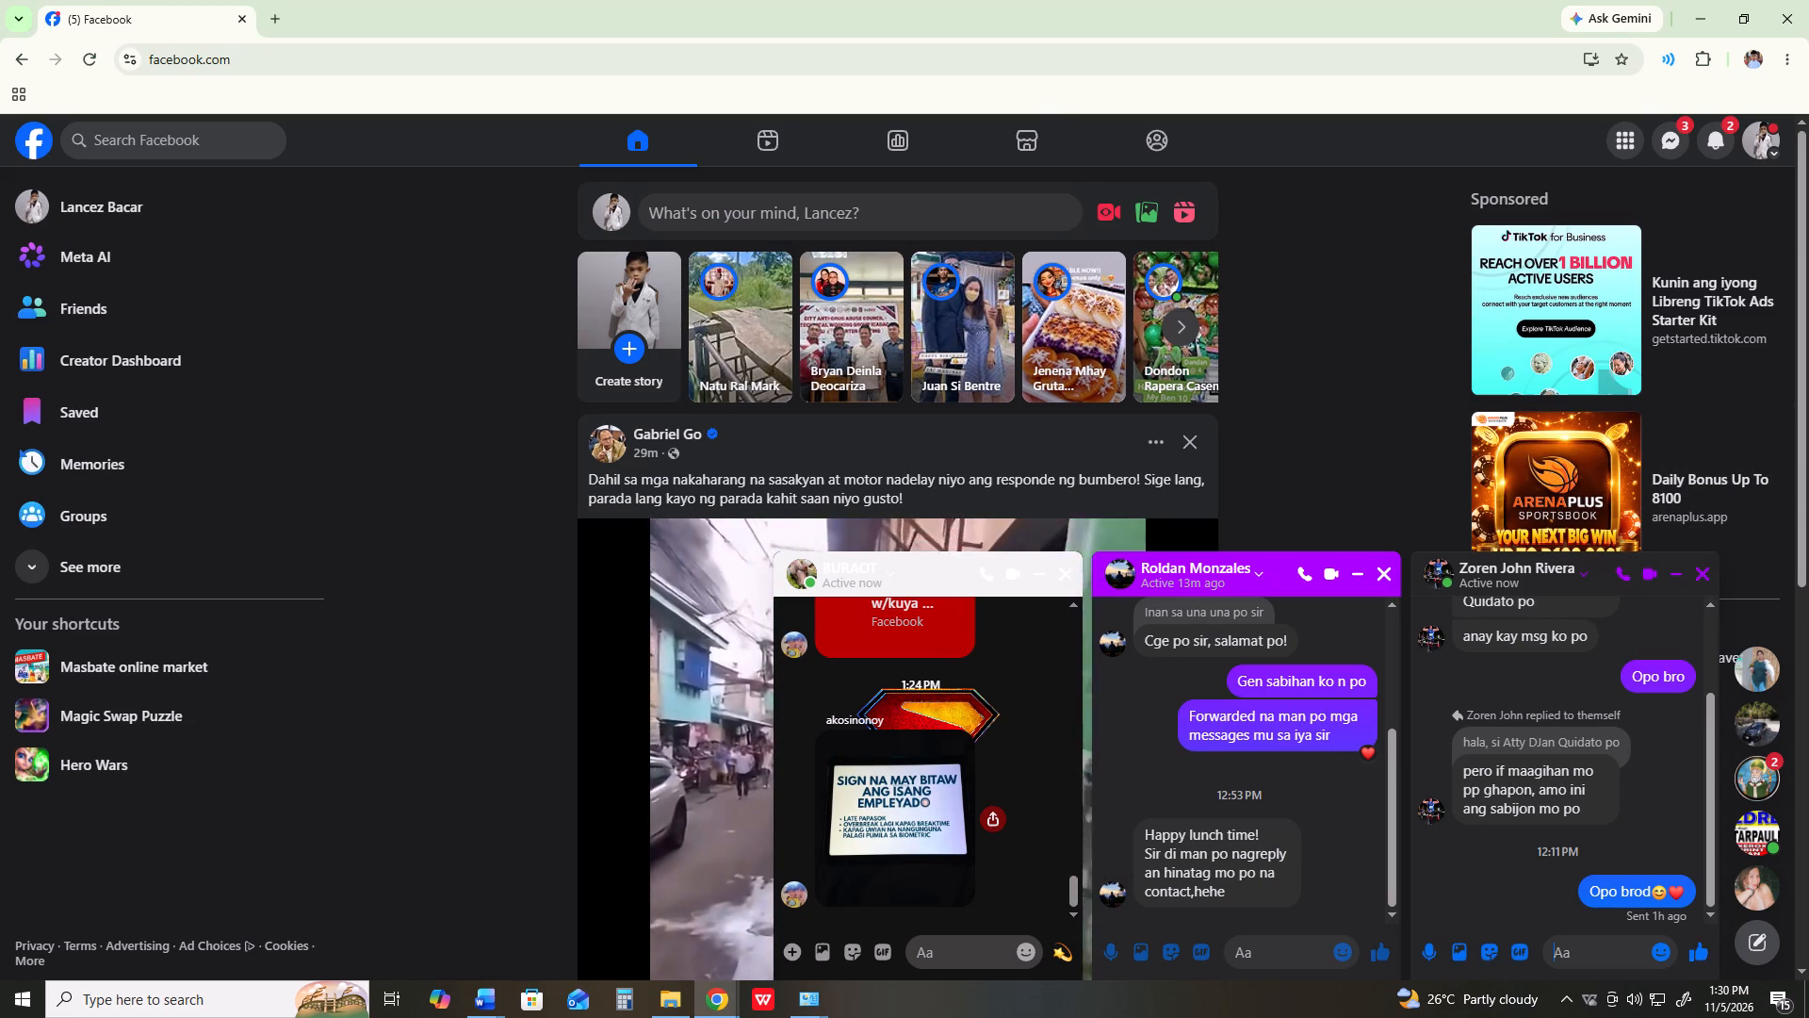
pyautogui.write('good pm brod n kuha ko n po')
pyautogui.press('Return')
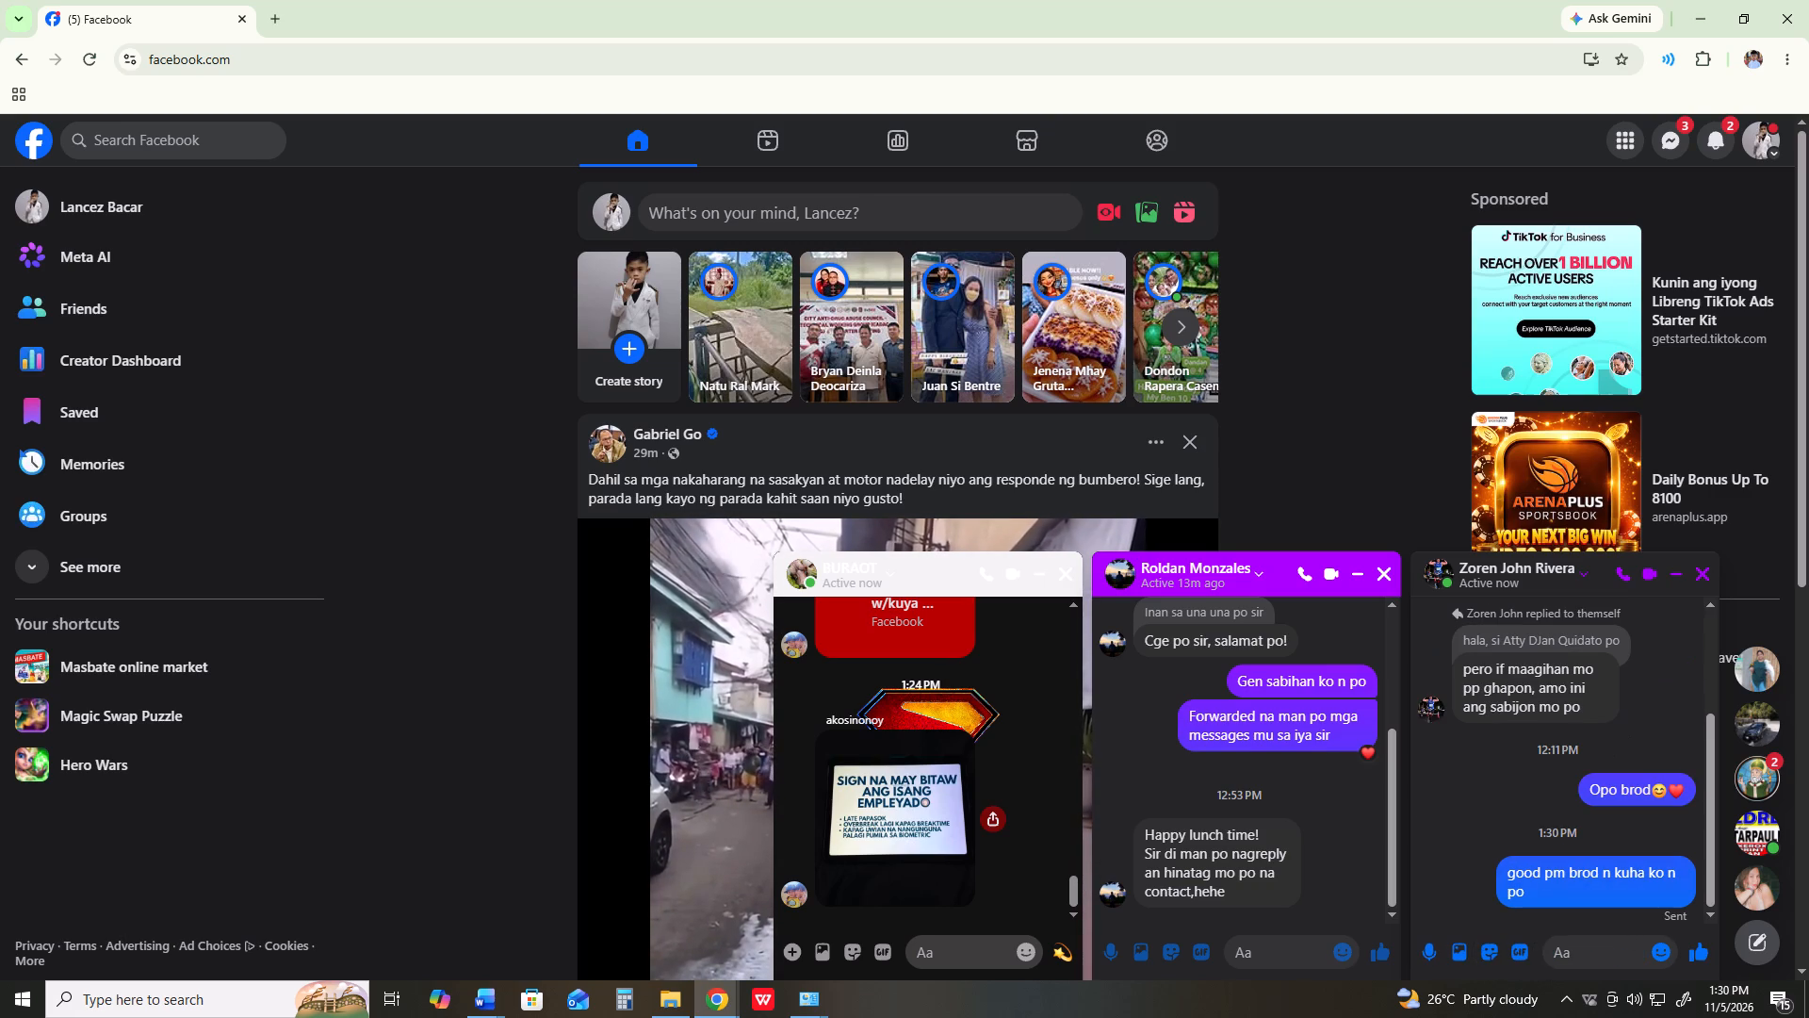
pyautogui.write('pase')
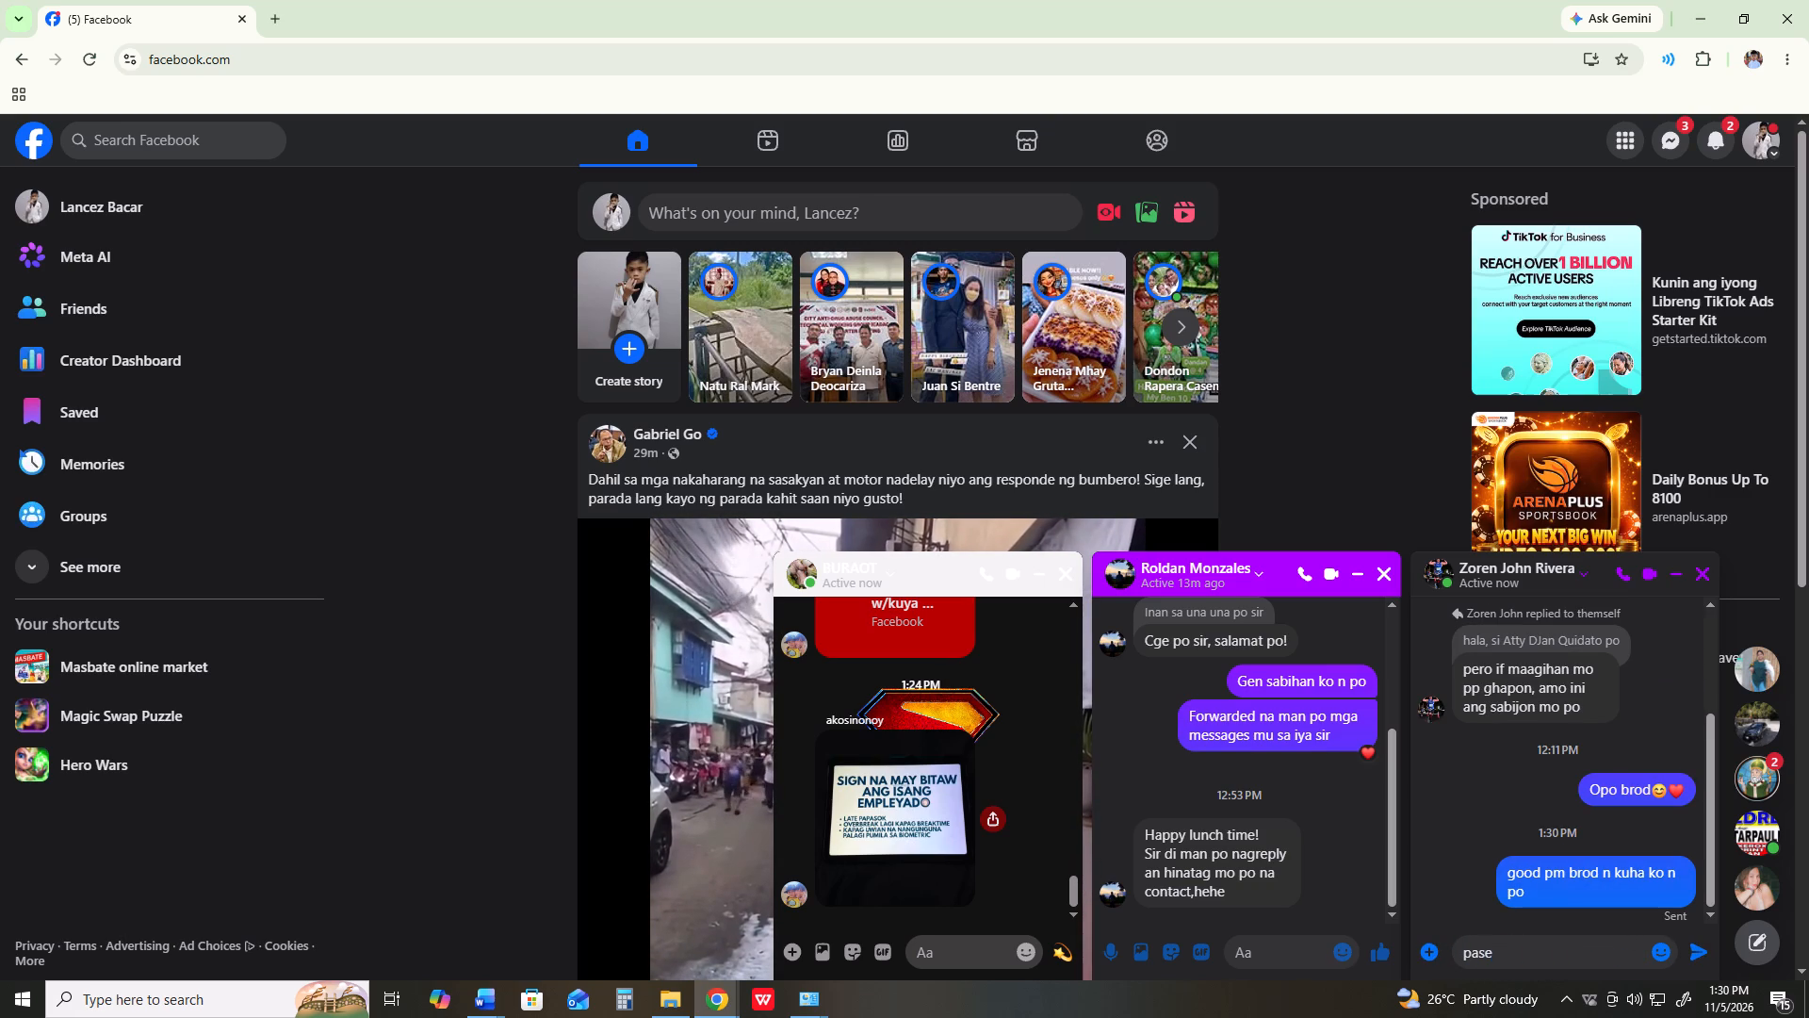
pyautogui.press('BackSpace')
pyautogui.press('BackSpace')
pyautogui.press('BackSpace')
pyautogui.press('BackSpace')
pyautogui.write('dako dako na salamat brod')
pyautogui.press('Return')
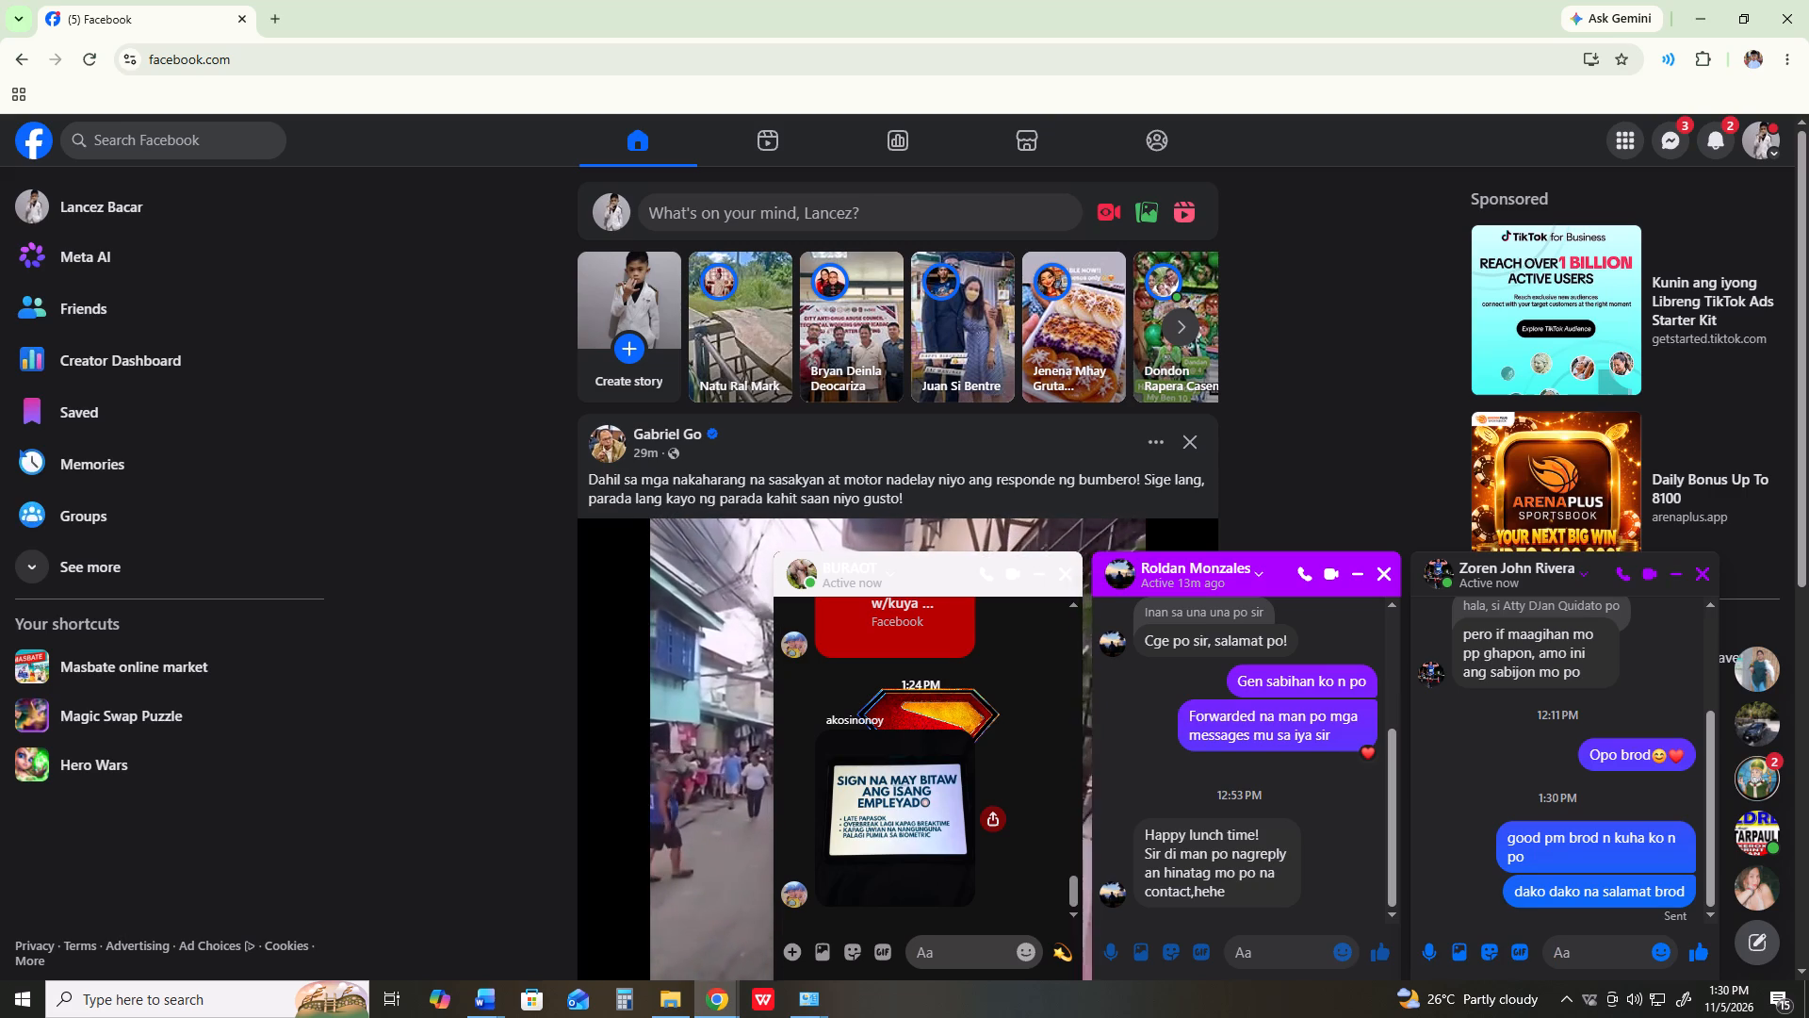
# Answer the "Happy lunch time!" message in its chat with "amu, hehehe" and "ky manager na lng po sir".
pyautogui.click(1296, 943)
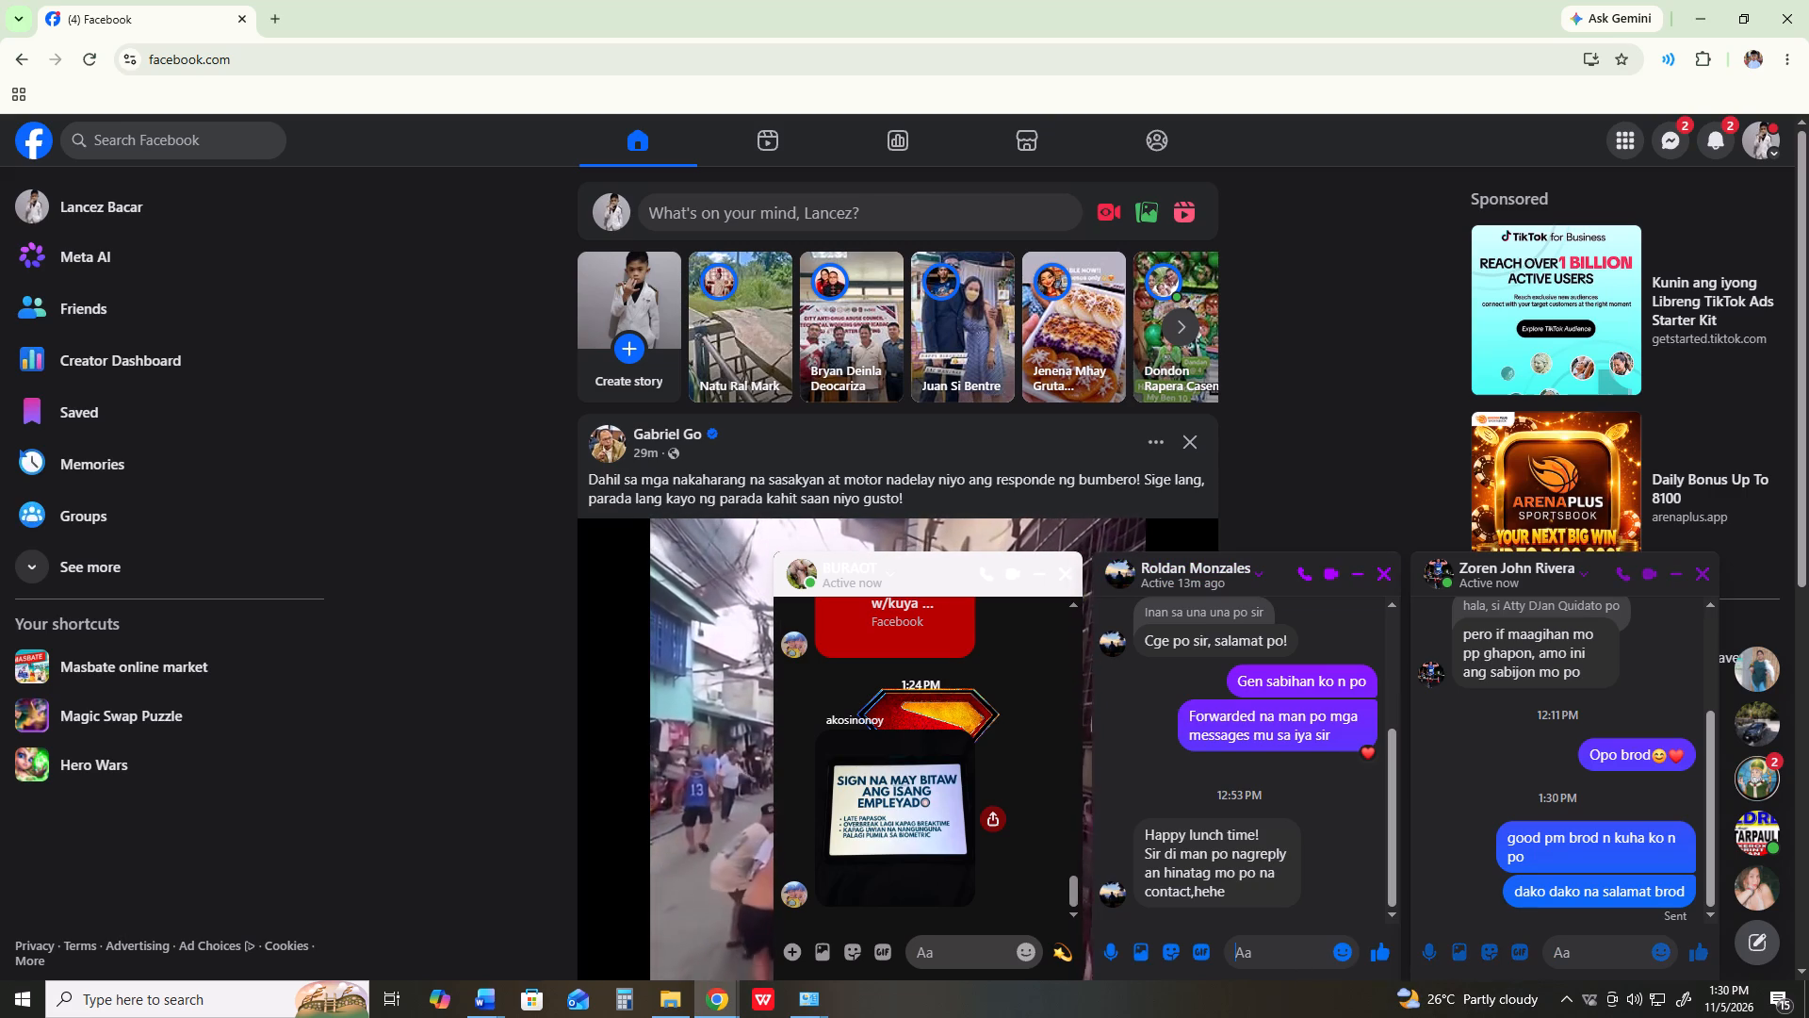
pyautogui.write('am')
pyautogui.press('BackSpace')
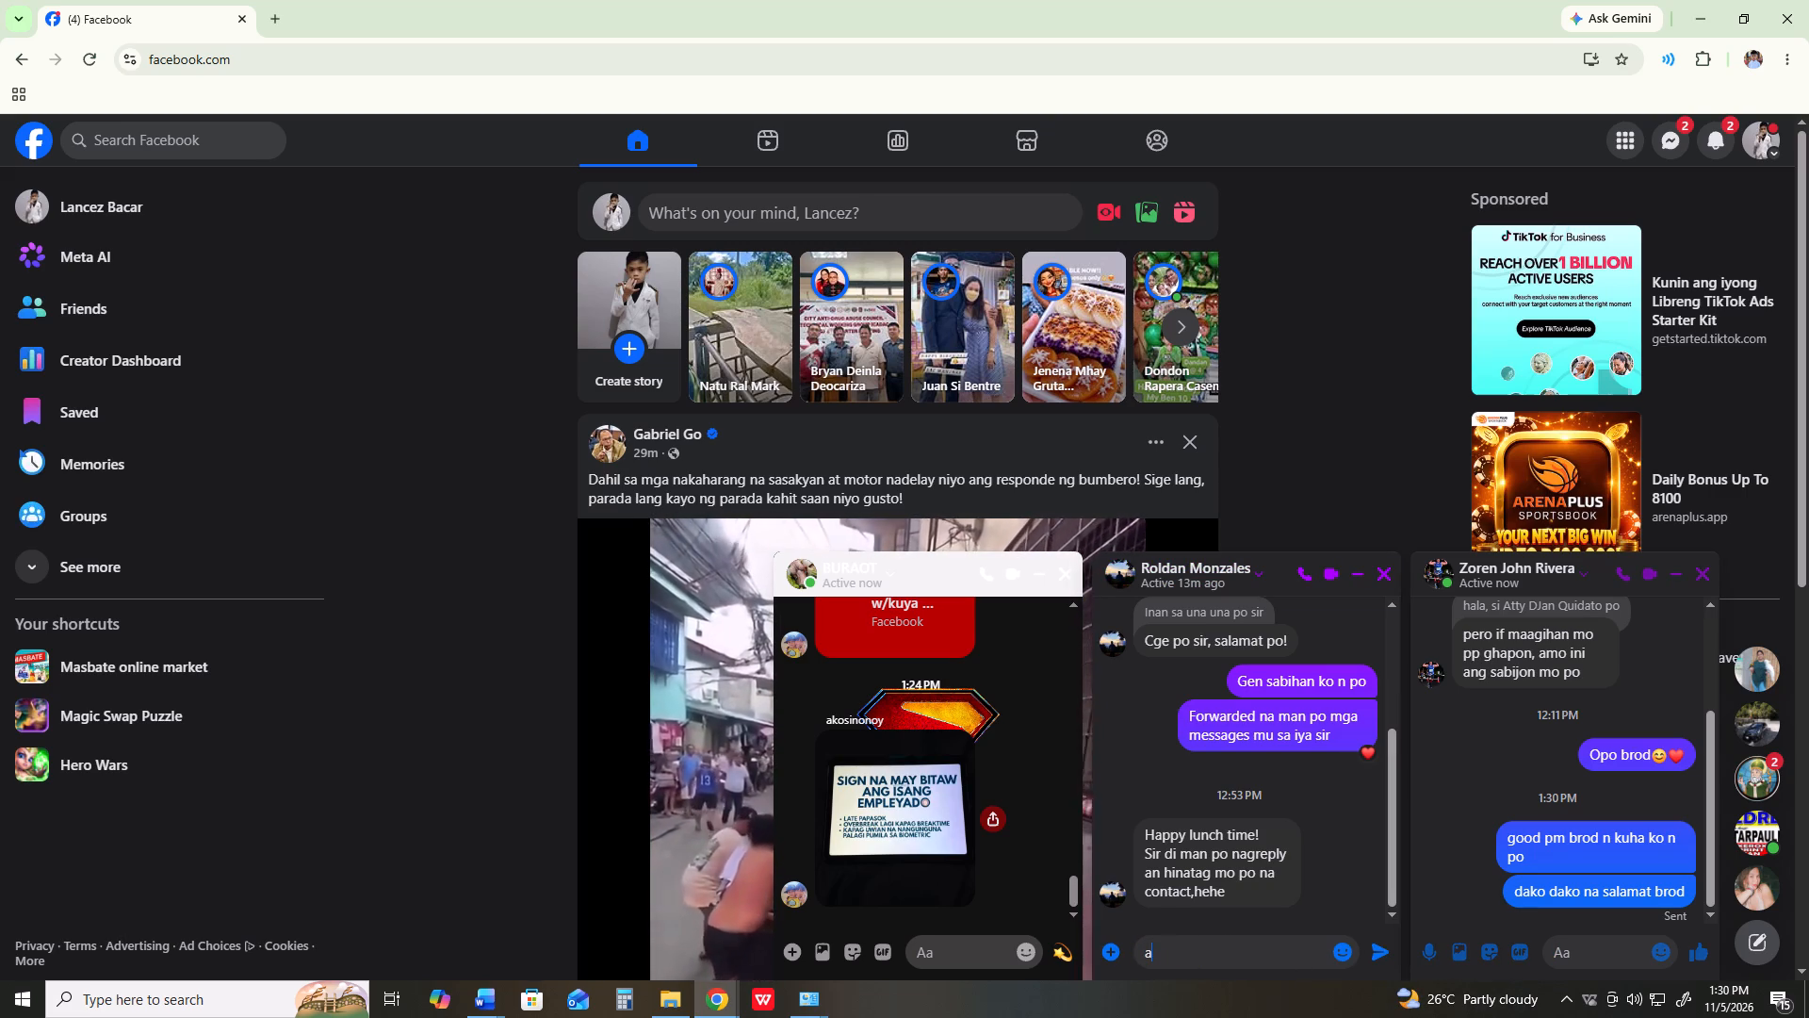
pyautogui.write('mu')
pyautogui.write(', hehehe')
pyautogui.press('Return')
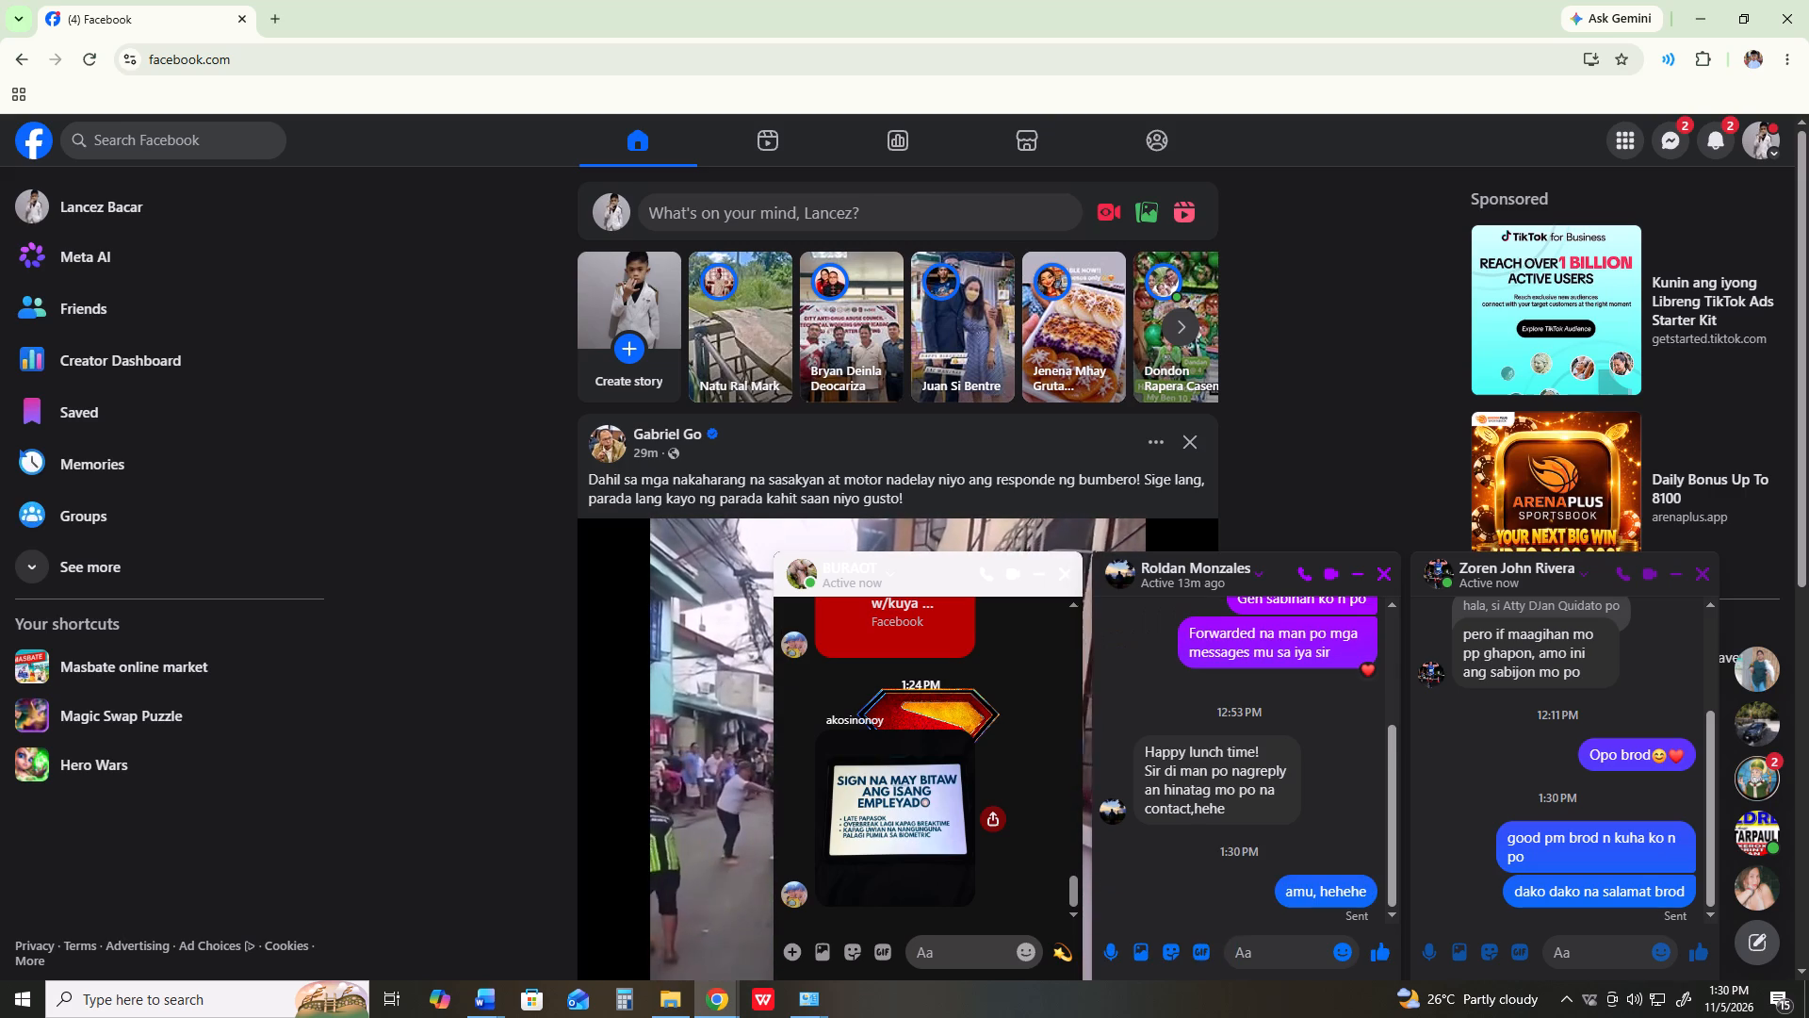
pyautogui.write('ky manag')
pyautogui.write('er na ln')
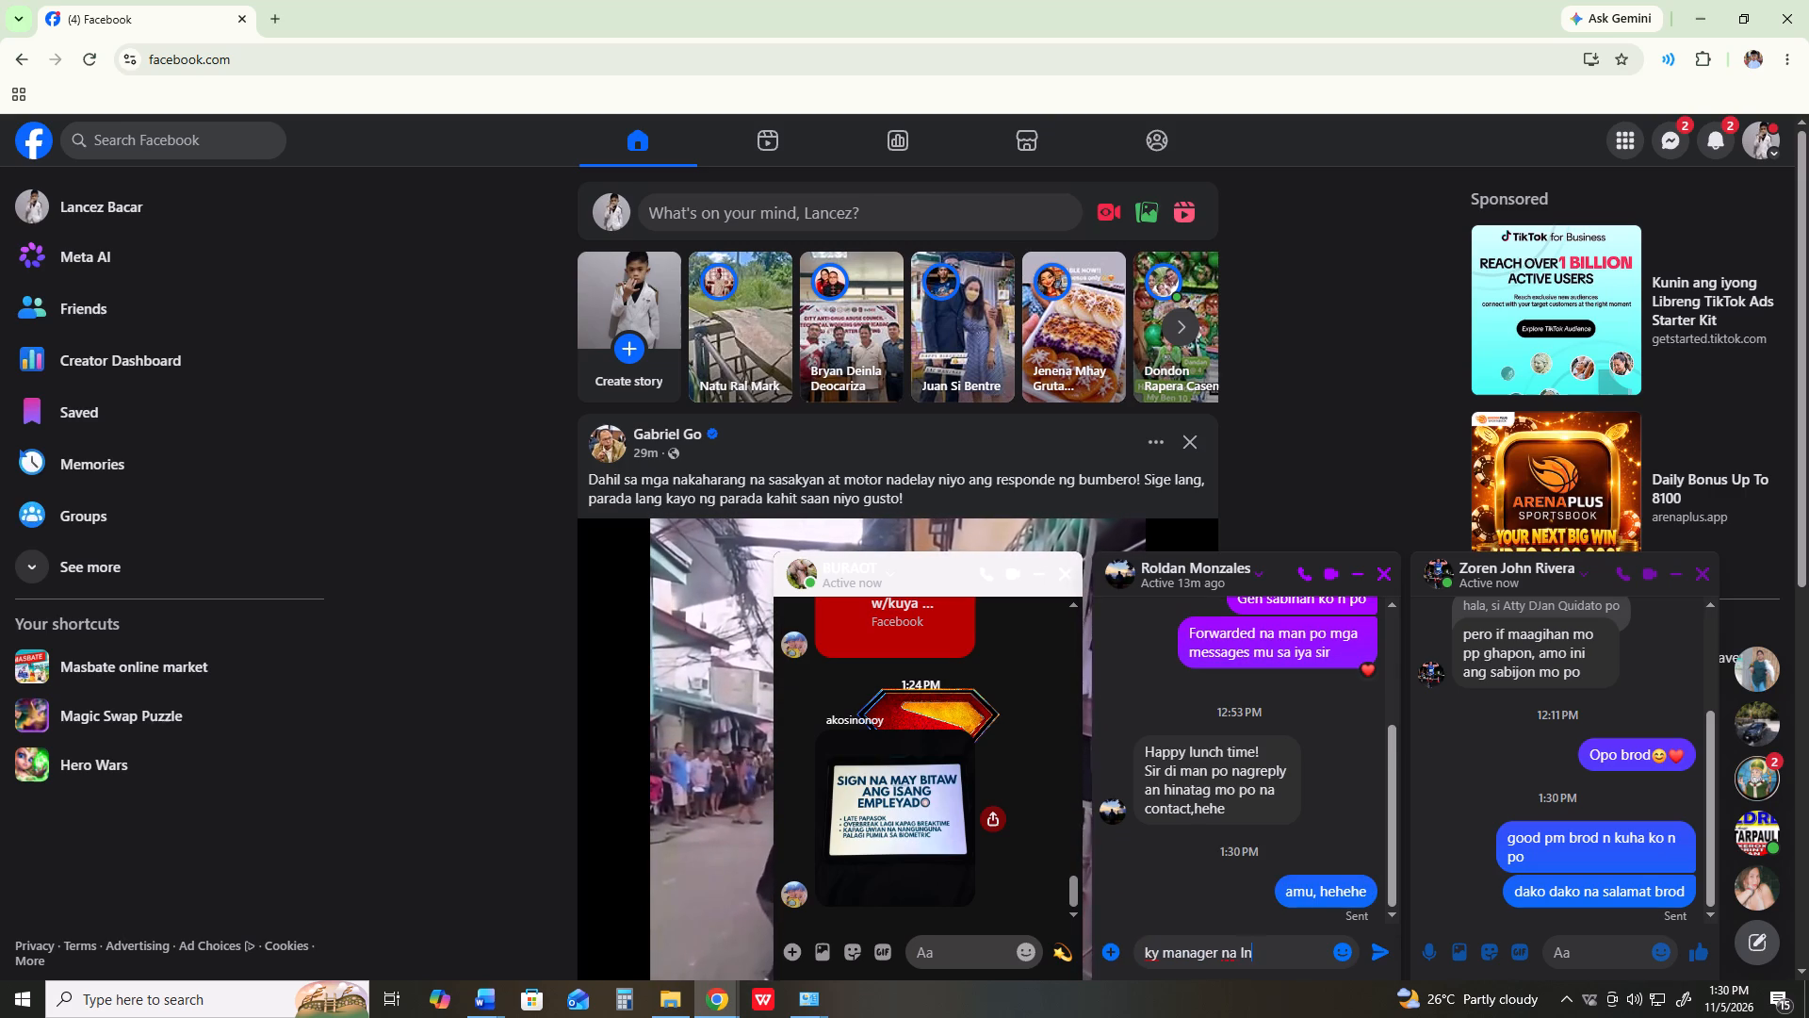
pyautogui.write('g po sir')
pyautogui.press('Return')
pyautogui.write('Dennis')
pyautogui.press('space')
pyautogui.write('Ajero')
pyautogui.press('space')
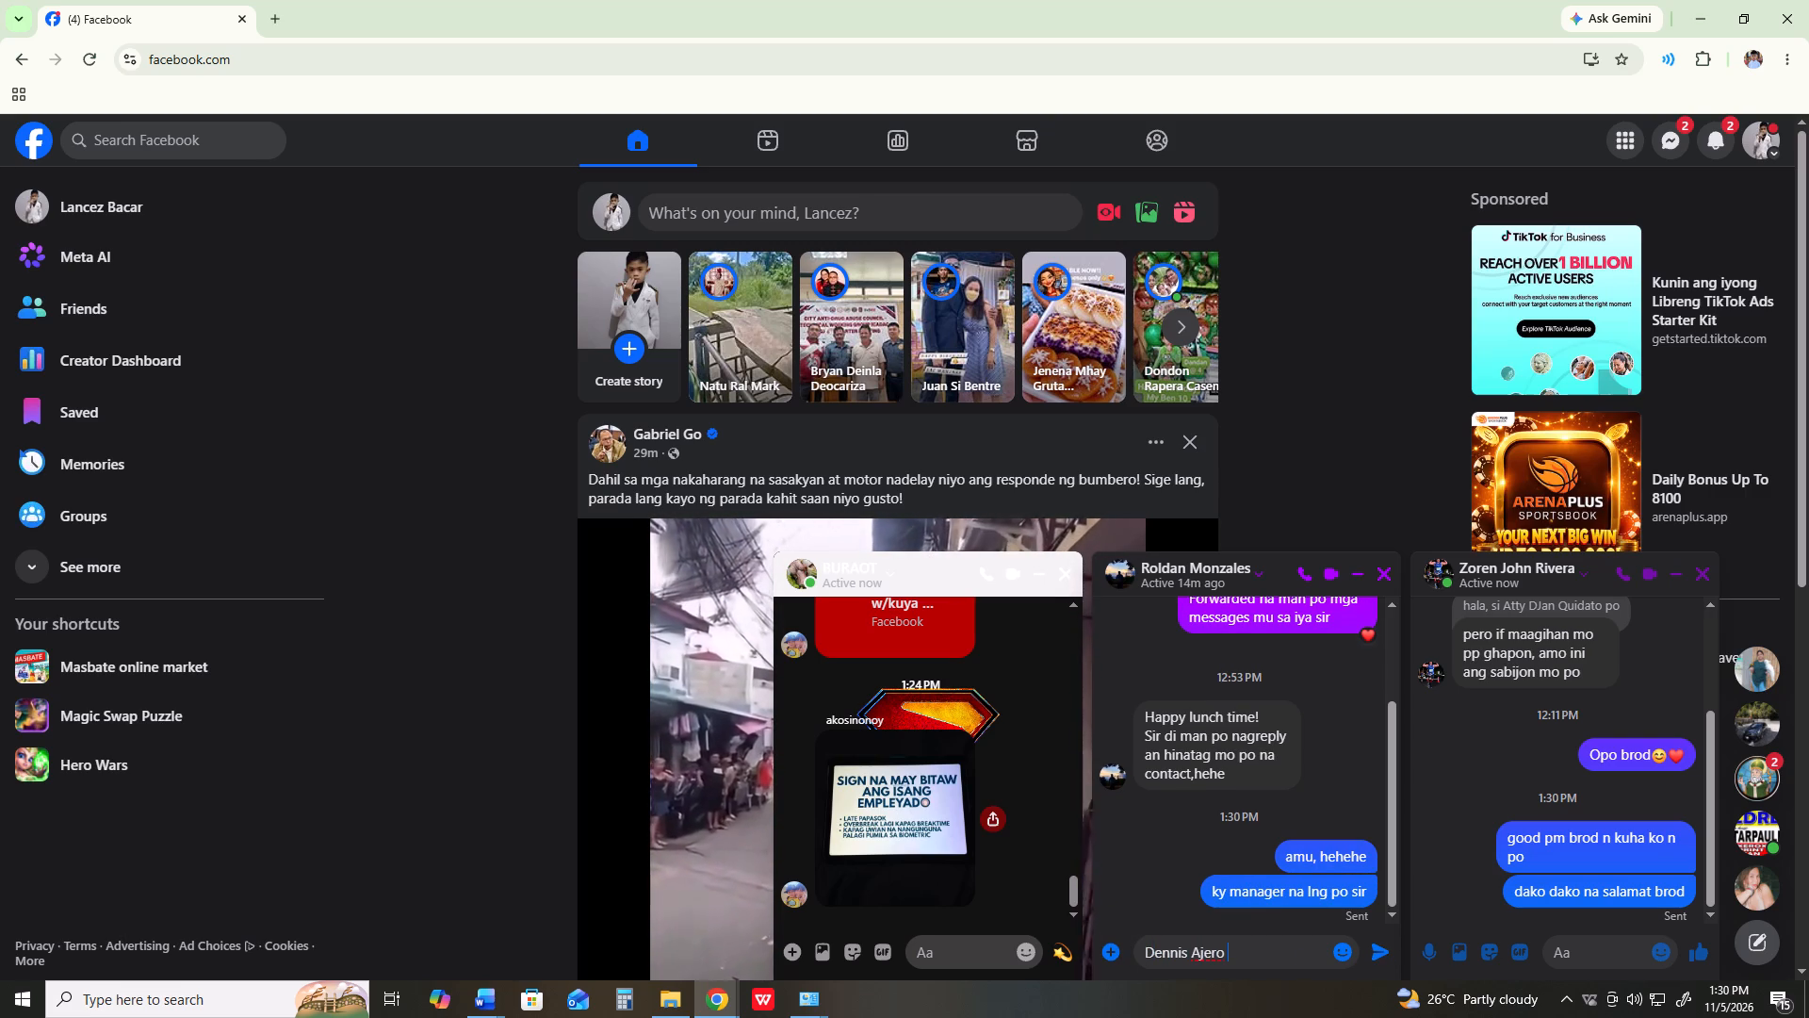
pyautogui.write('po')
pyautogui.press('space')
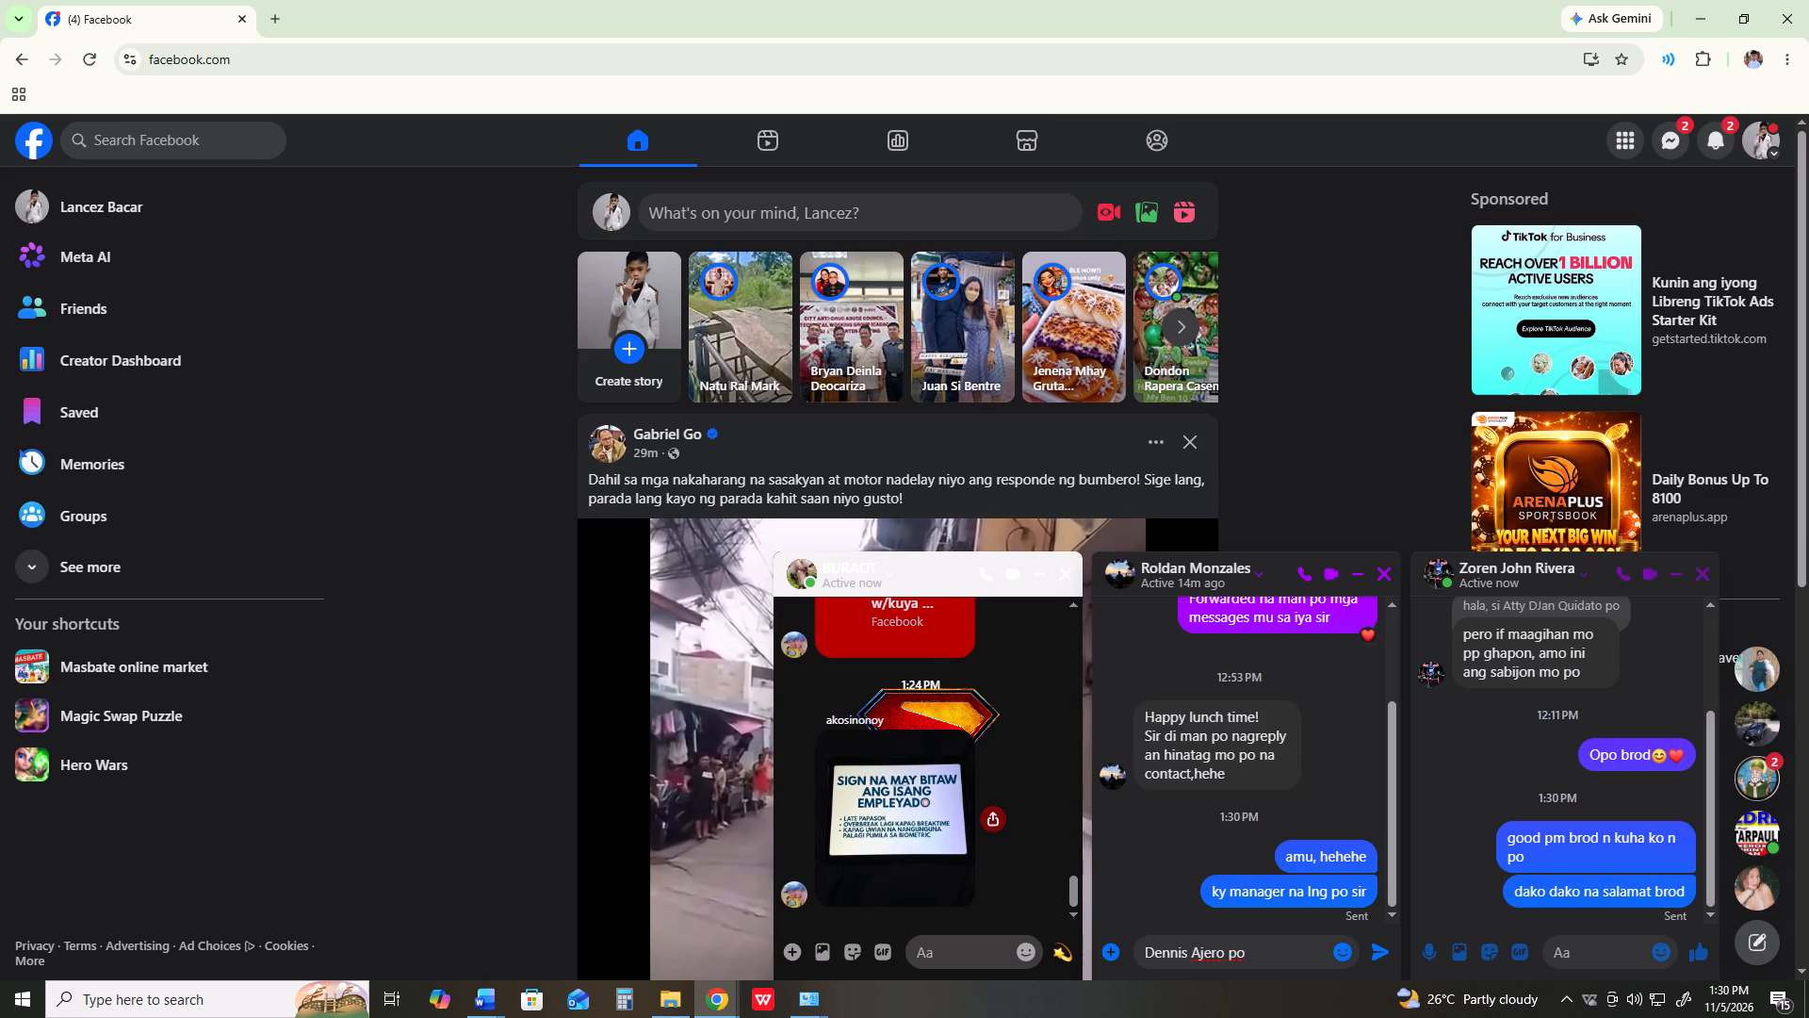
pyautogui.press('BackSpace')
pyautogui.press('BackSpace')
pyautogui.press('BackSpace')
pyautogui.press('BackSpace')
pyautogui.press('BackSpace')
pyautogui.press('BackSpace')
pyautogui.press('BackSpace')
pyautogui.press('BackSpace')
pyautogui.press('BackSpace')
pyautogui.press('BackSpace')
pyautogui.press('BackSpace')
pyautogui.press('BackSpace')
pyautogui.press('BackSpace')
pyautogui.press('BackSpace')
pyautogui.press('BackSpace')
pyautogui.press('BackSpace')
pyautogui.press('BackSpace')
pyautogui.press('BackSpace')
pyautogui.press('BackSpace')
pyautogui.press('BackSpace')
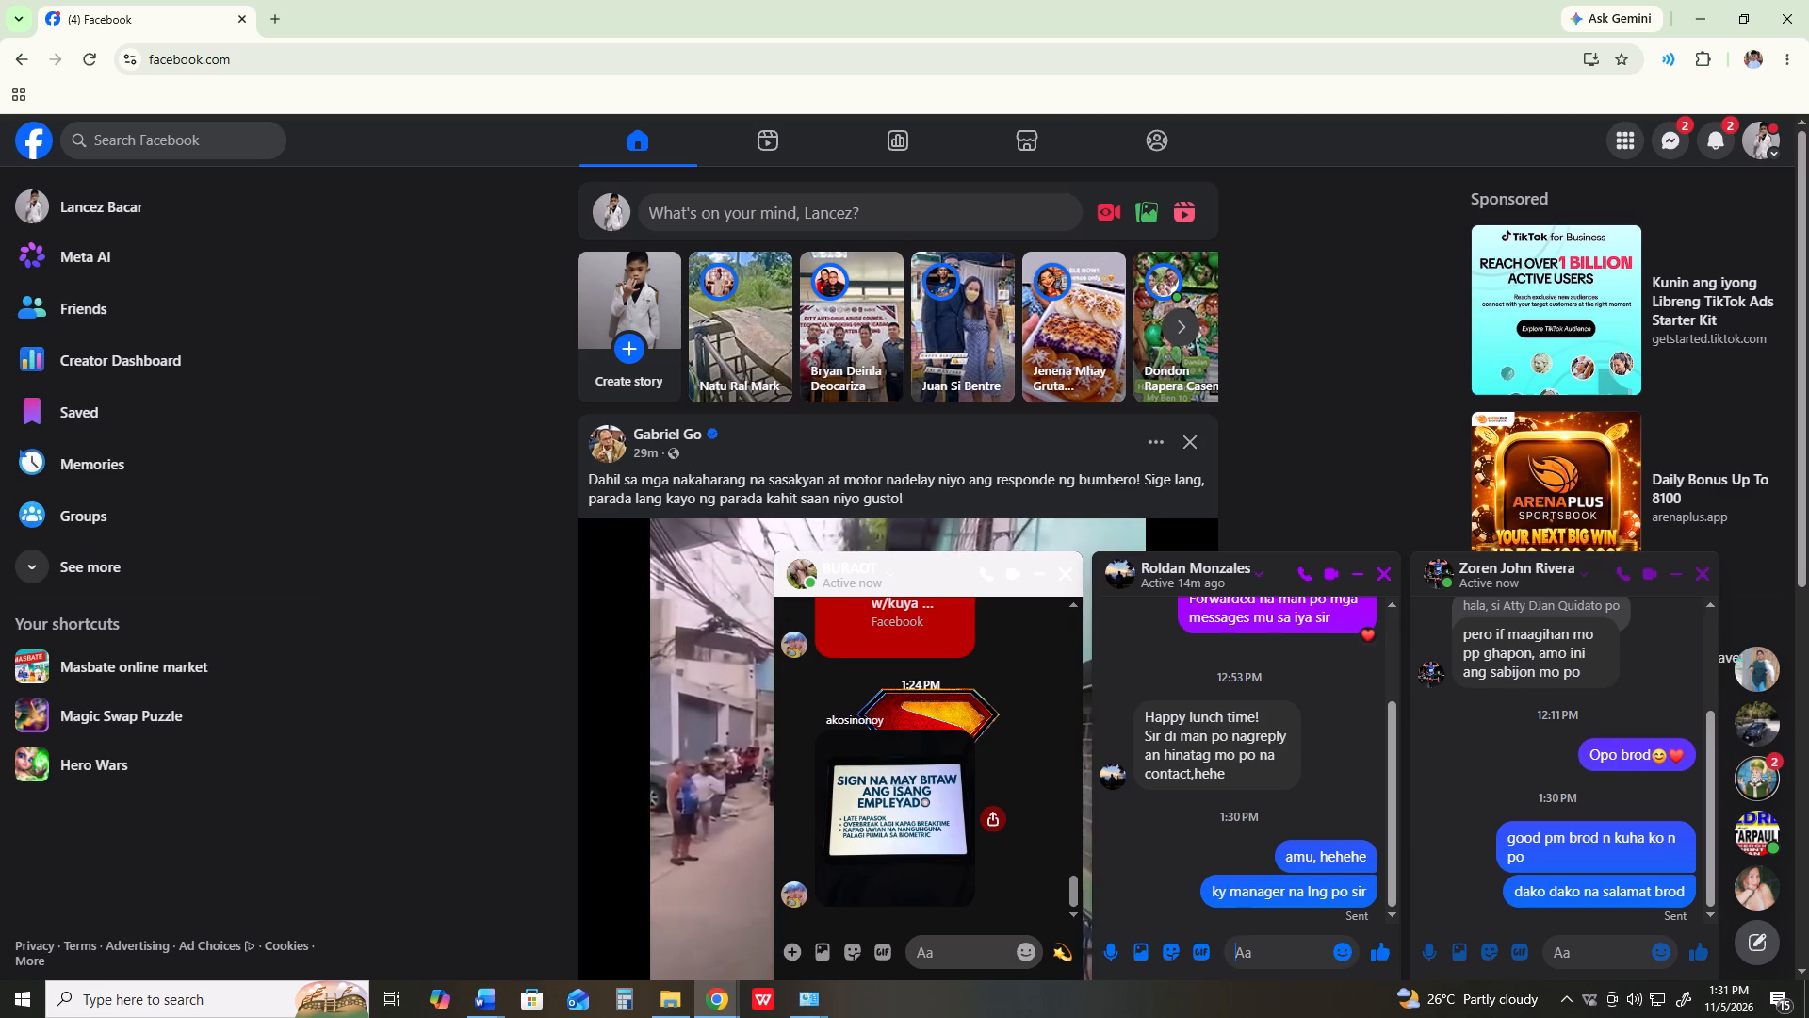
# Close all the open chat windows one after another, including the one reopened by an incoming message.
pyautogui.click(1071, 577)
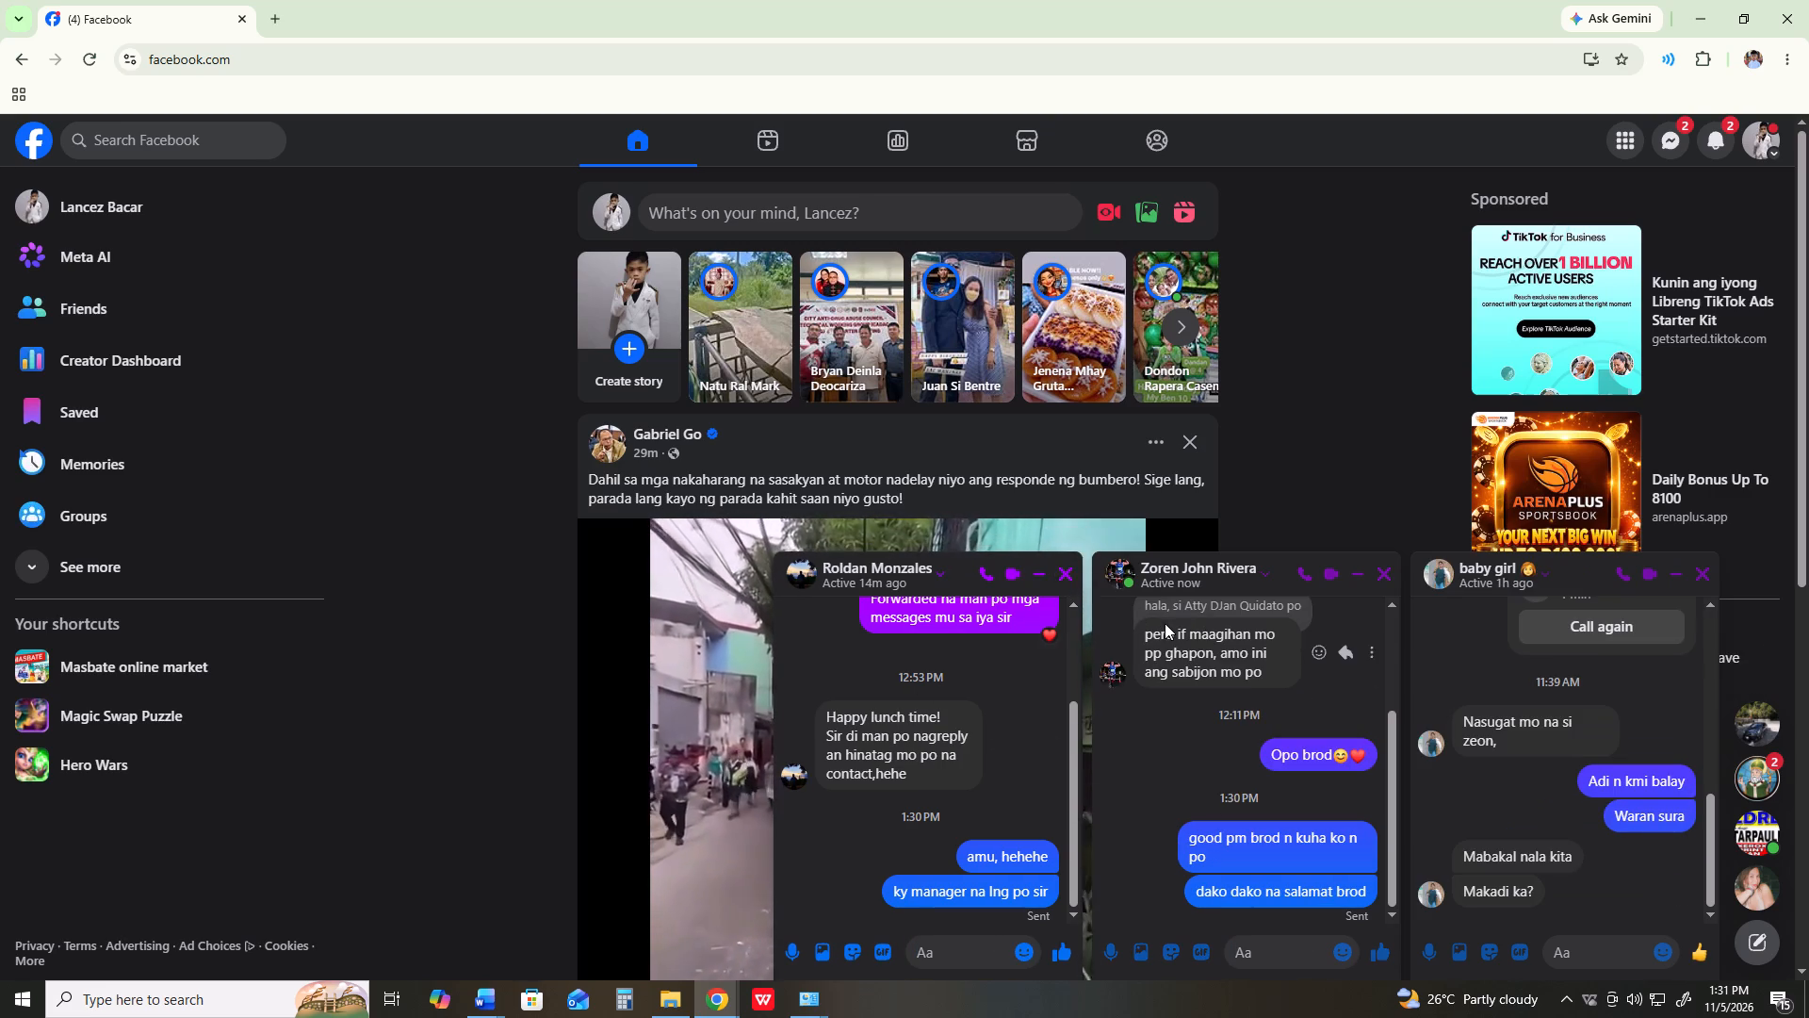
pyautogui.click(1060, 574)
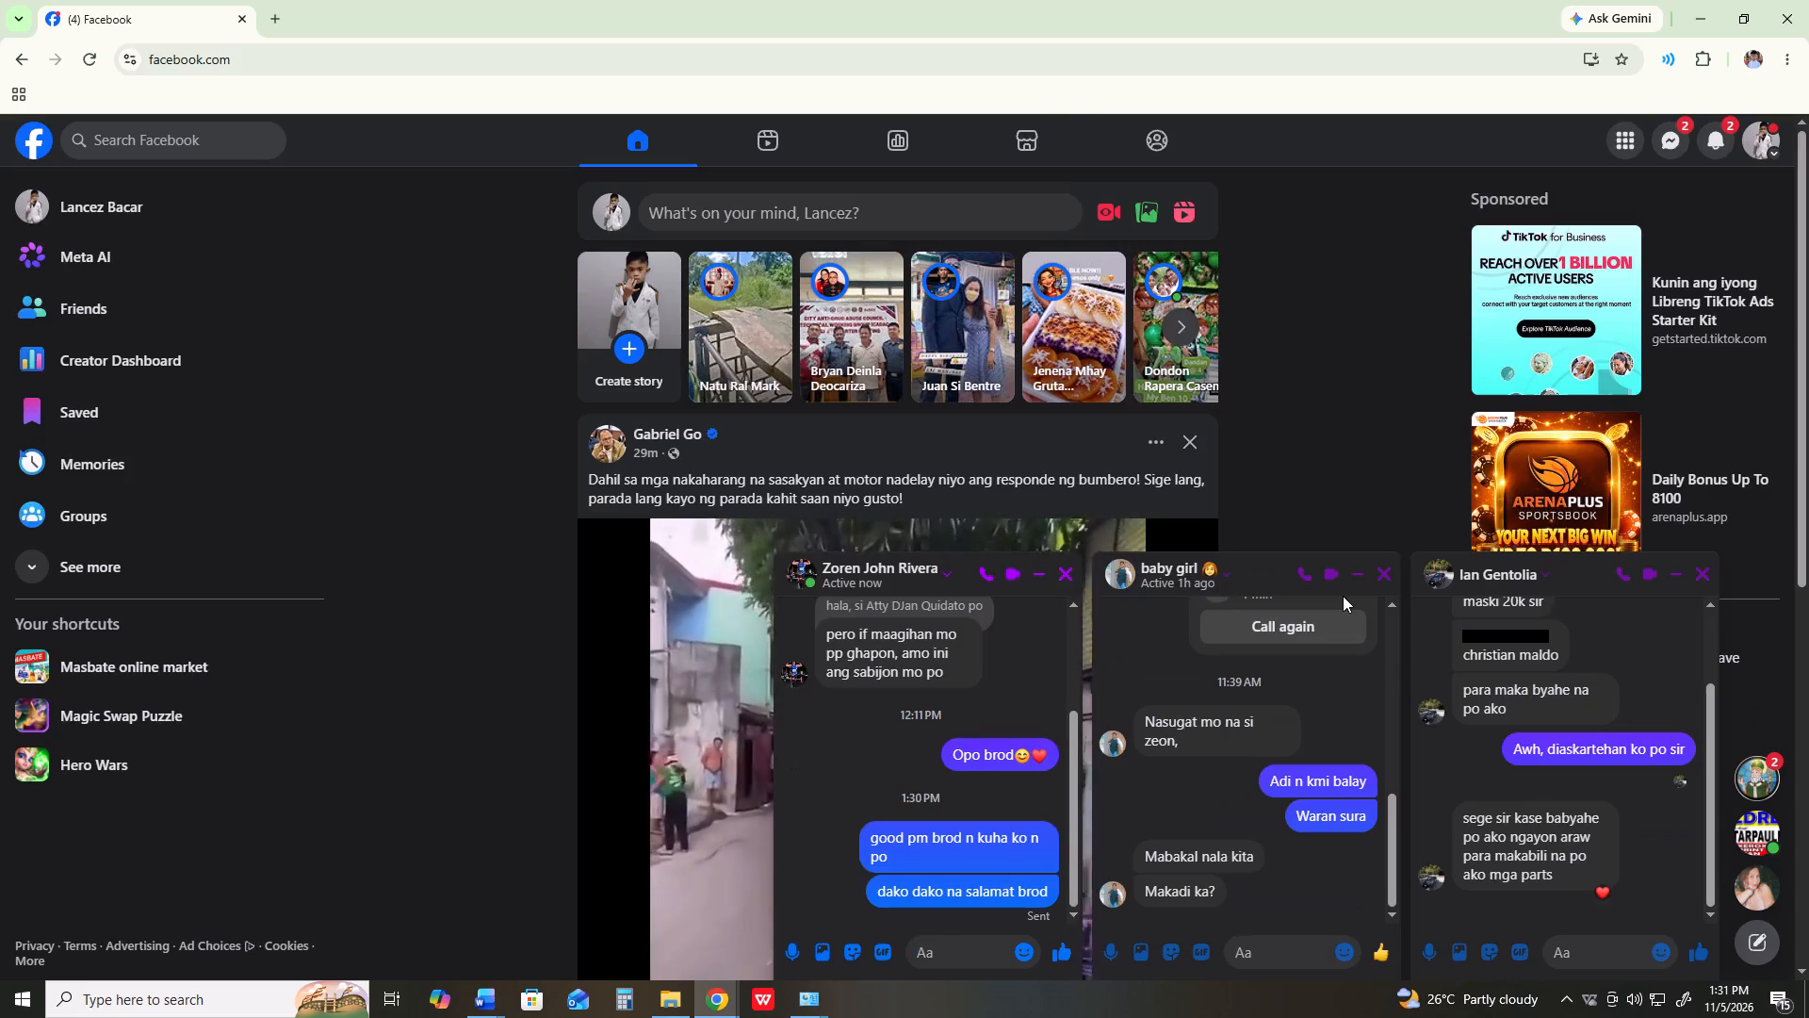
pyautogui.click(1072, 571)
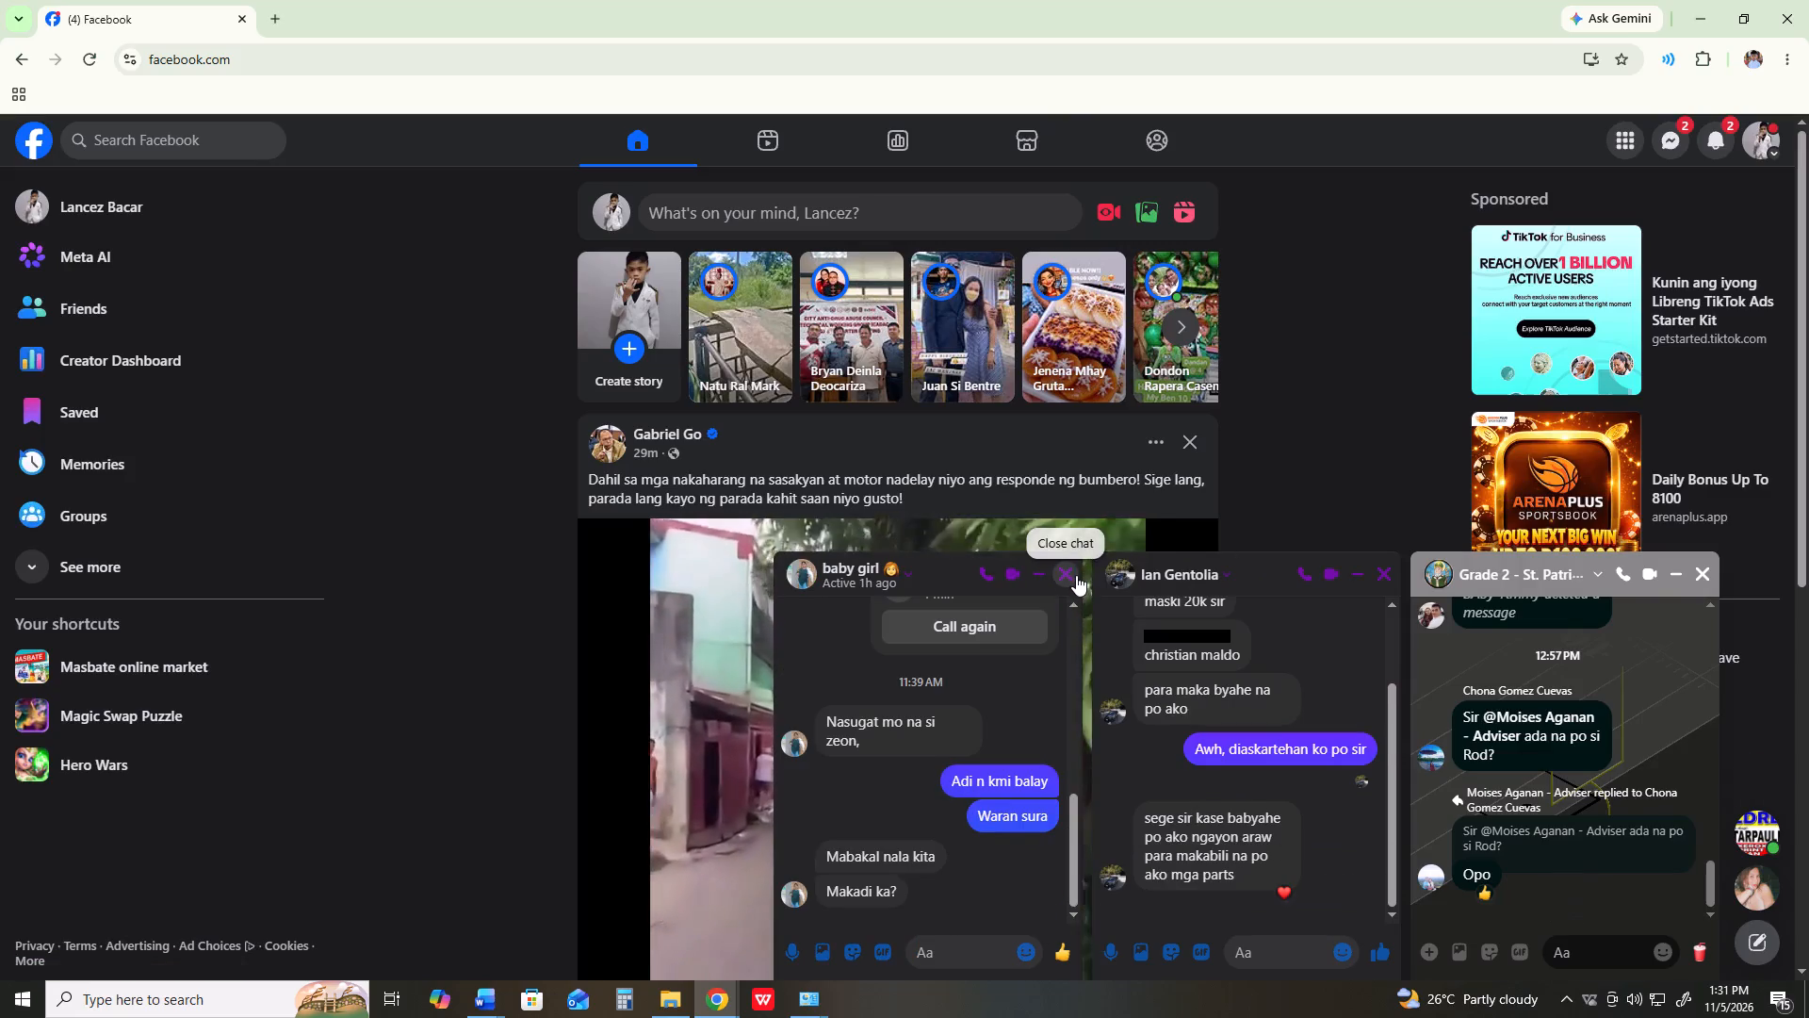
pyautogui.click(1076, 575)
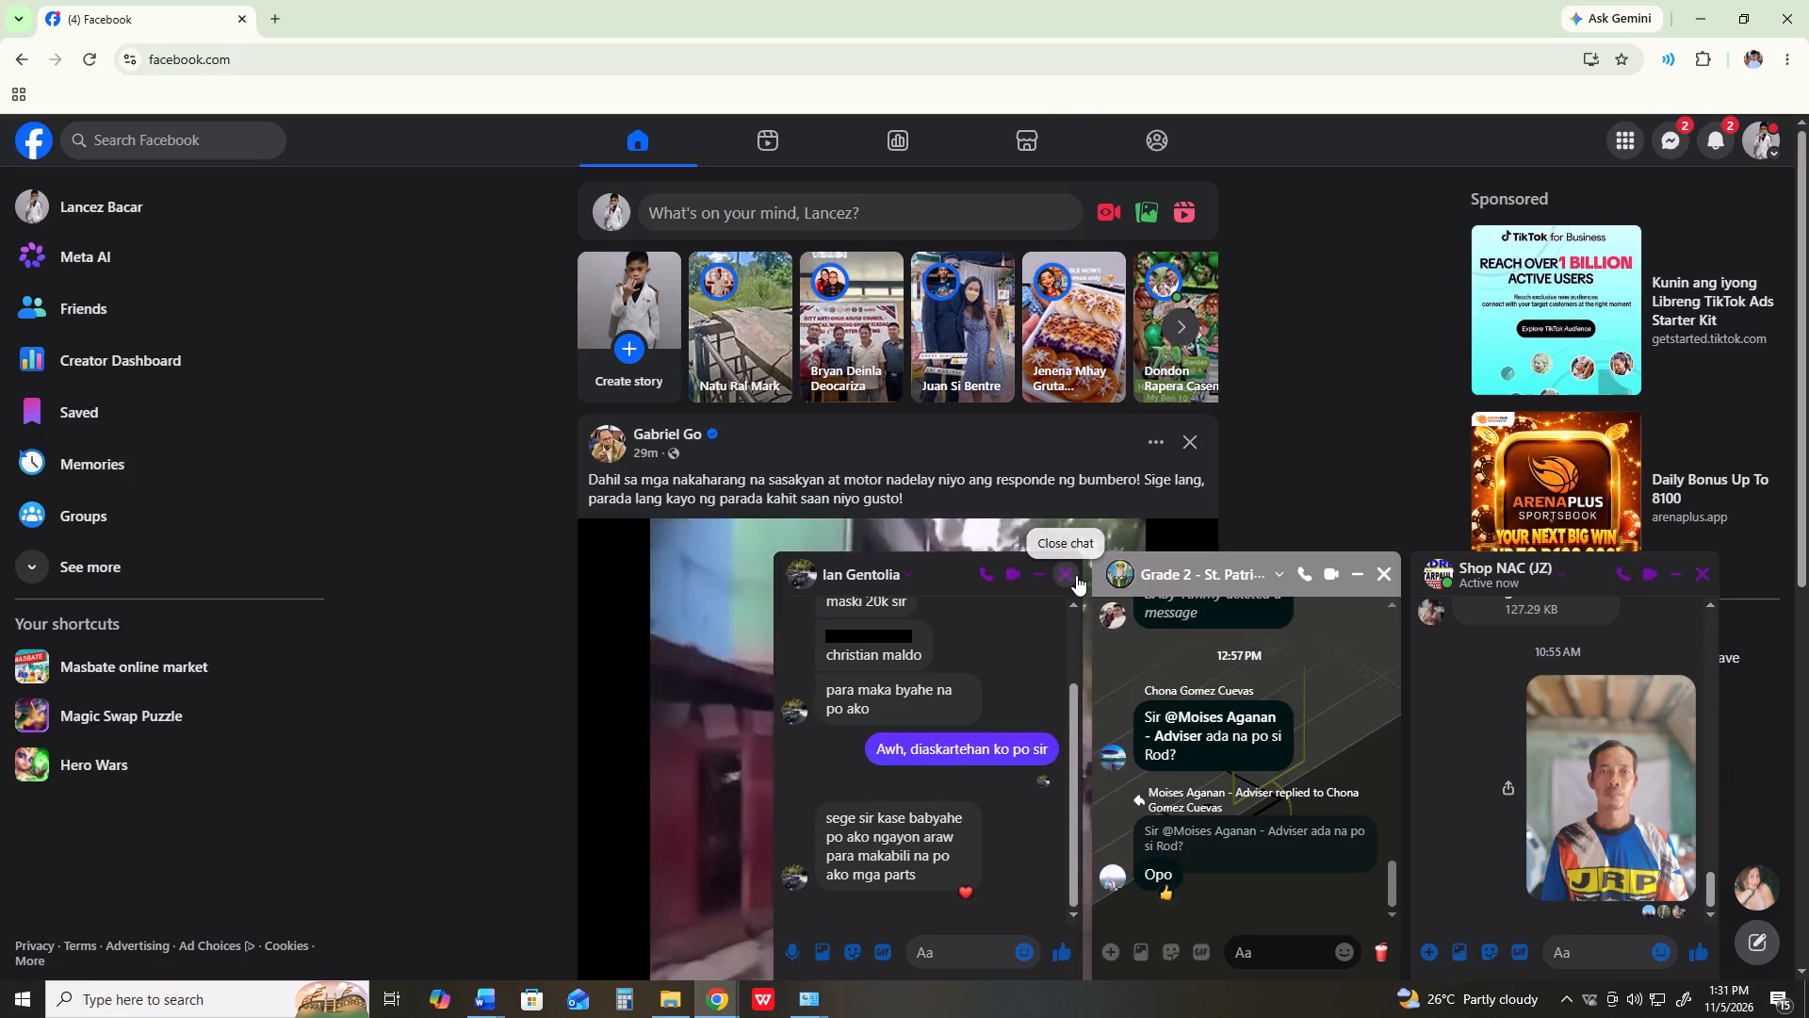
pyautogui.click(1076, 575)
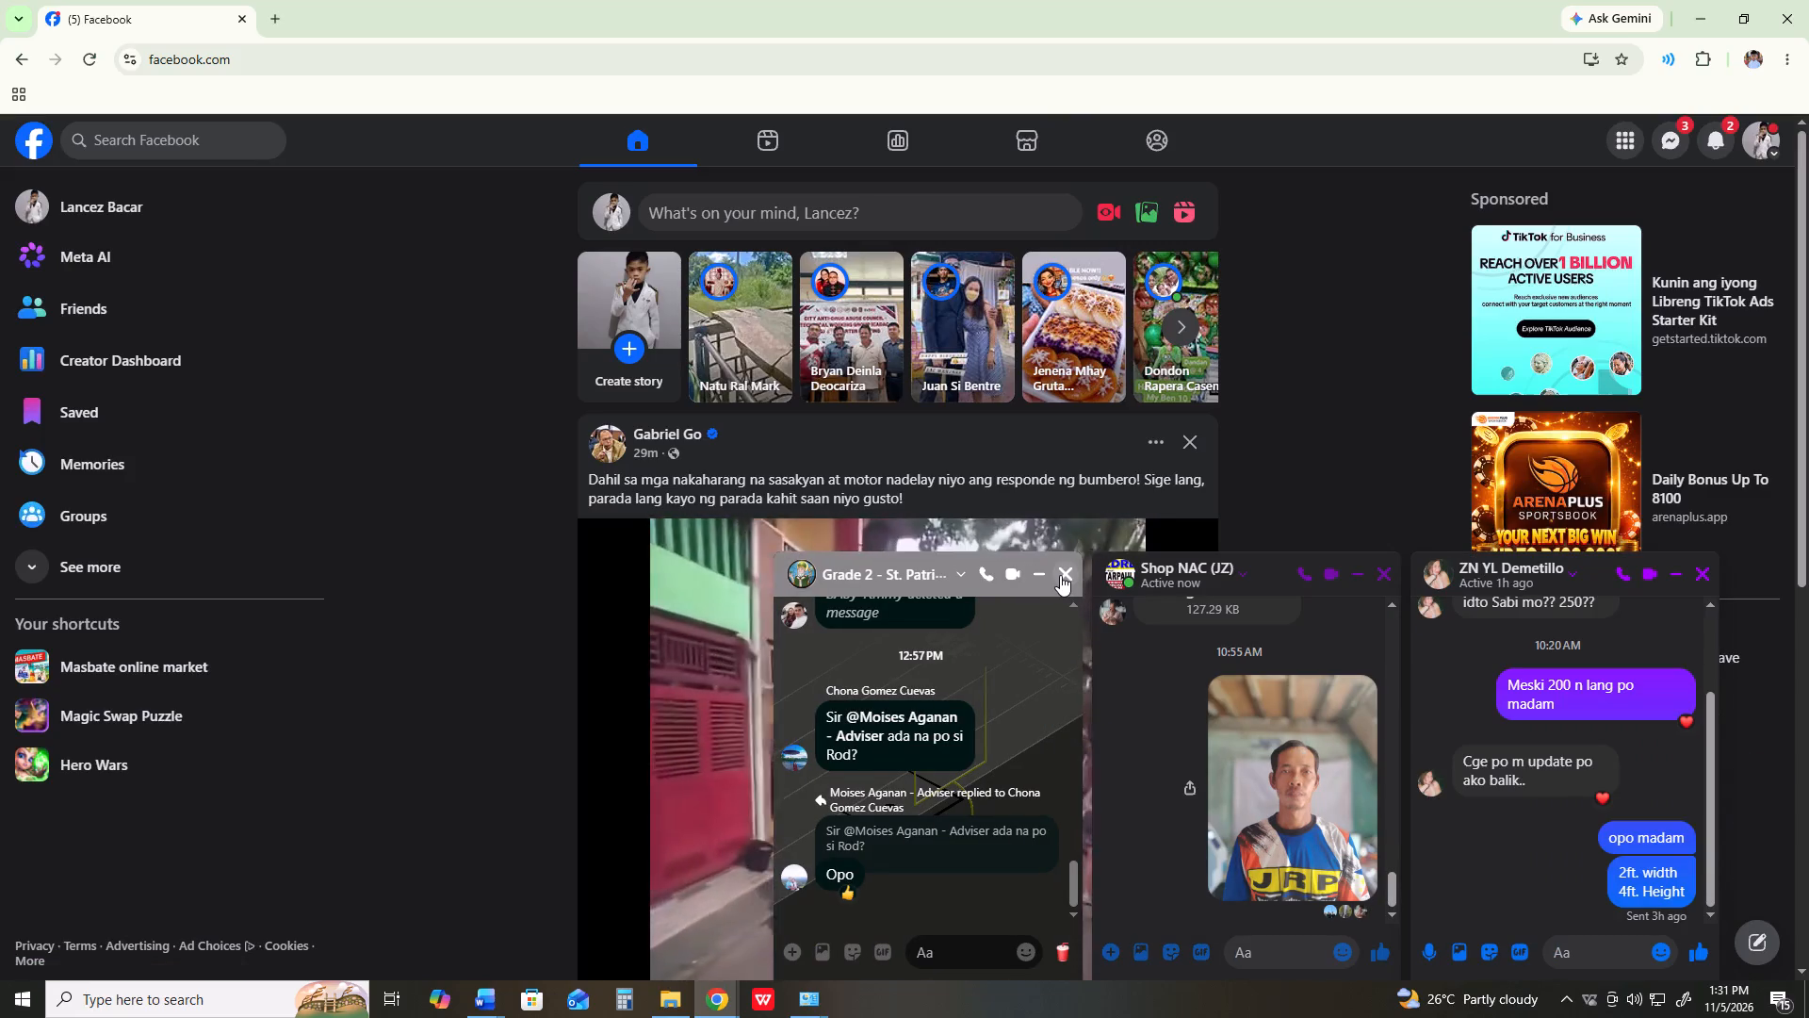
pyautogui.click(1060, 575)
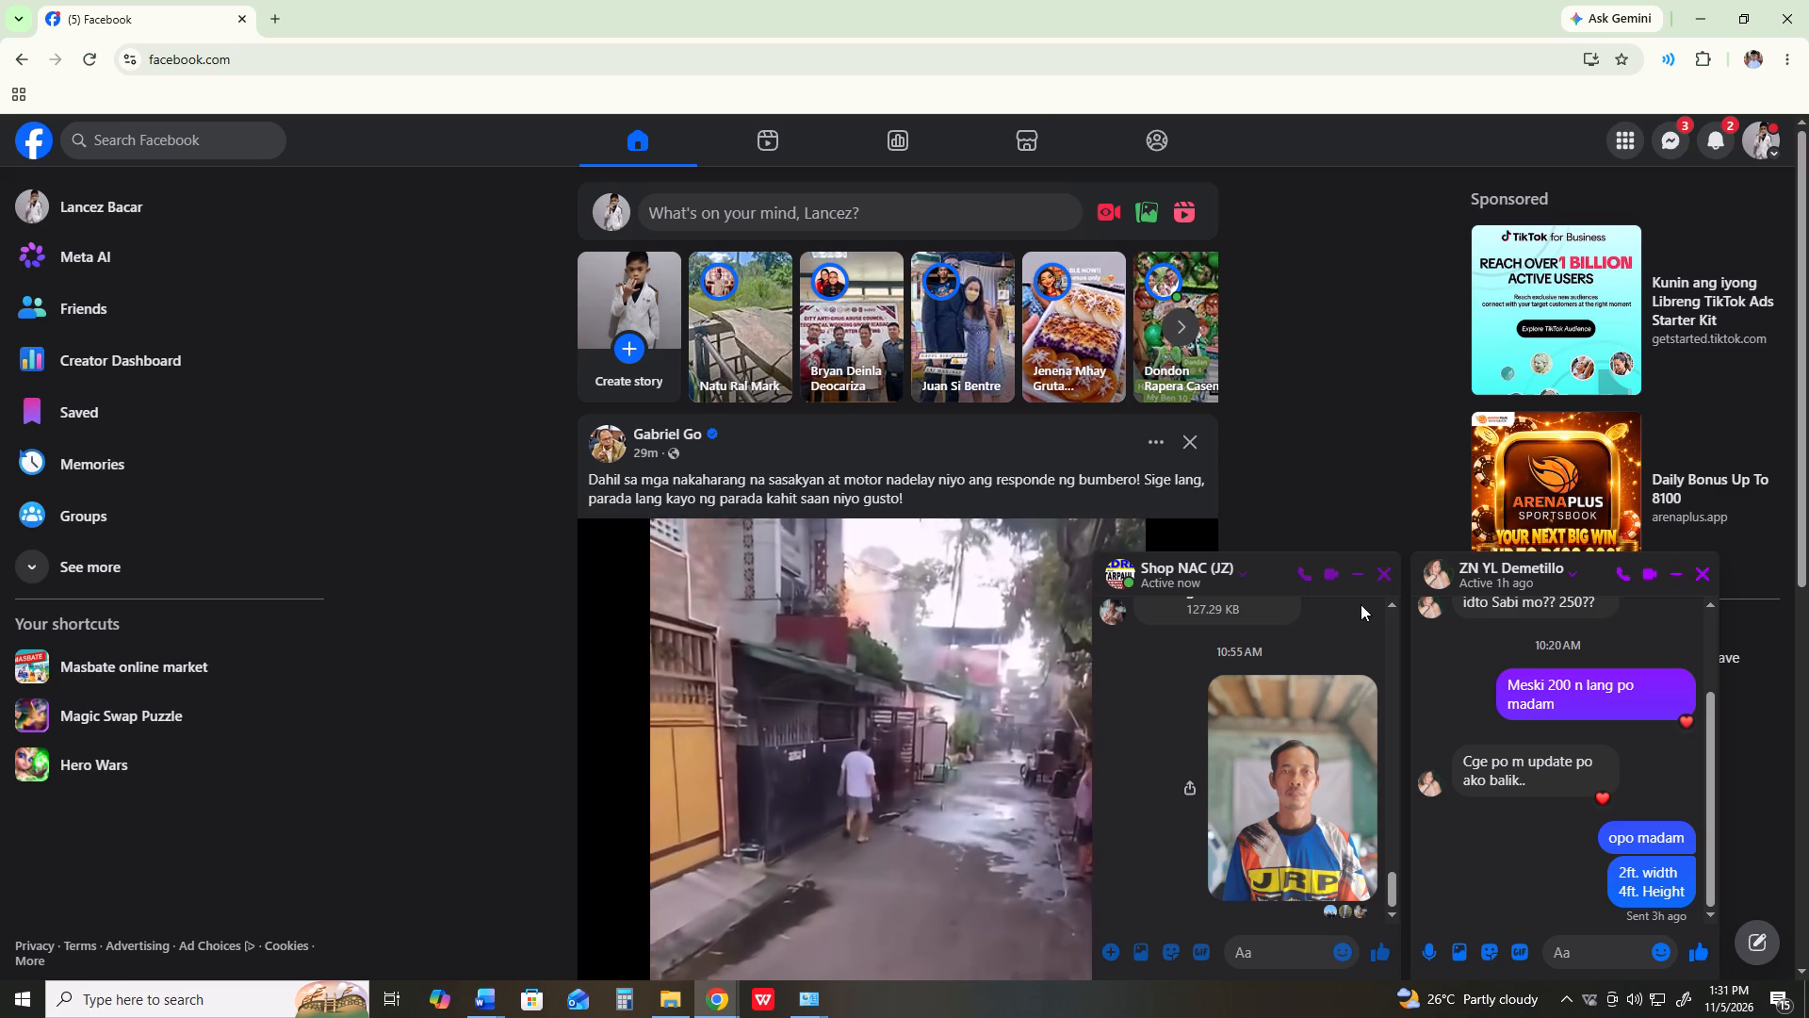
pyautogui.click(1388, 582)
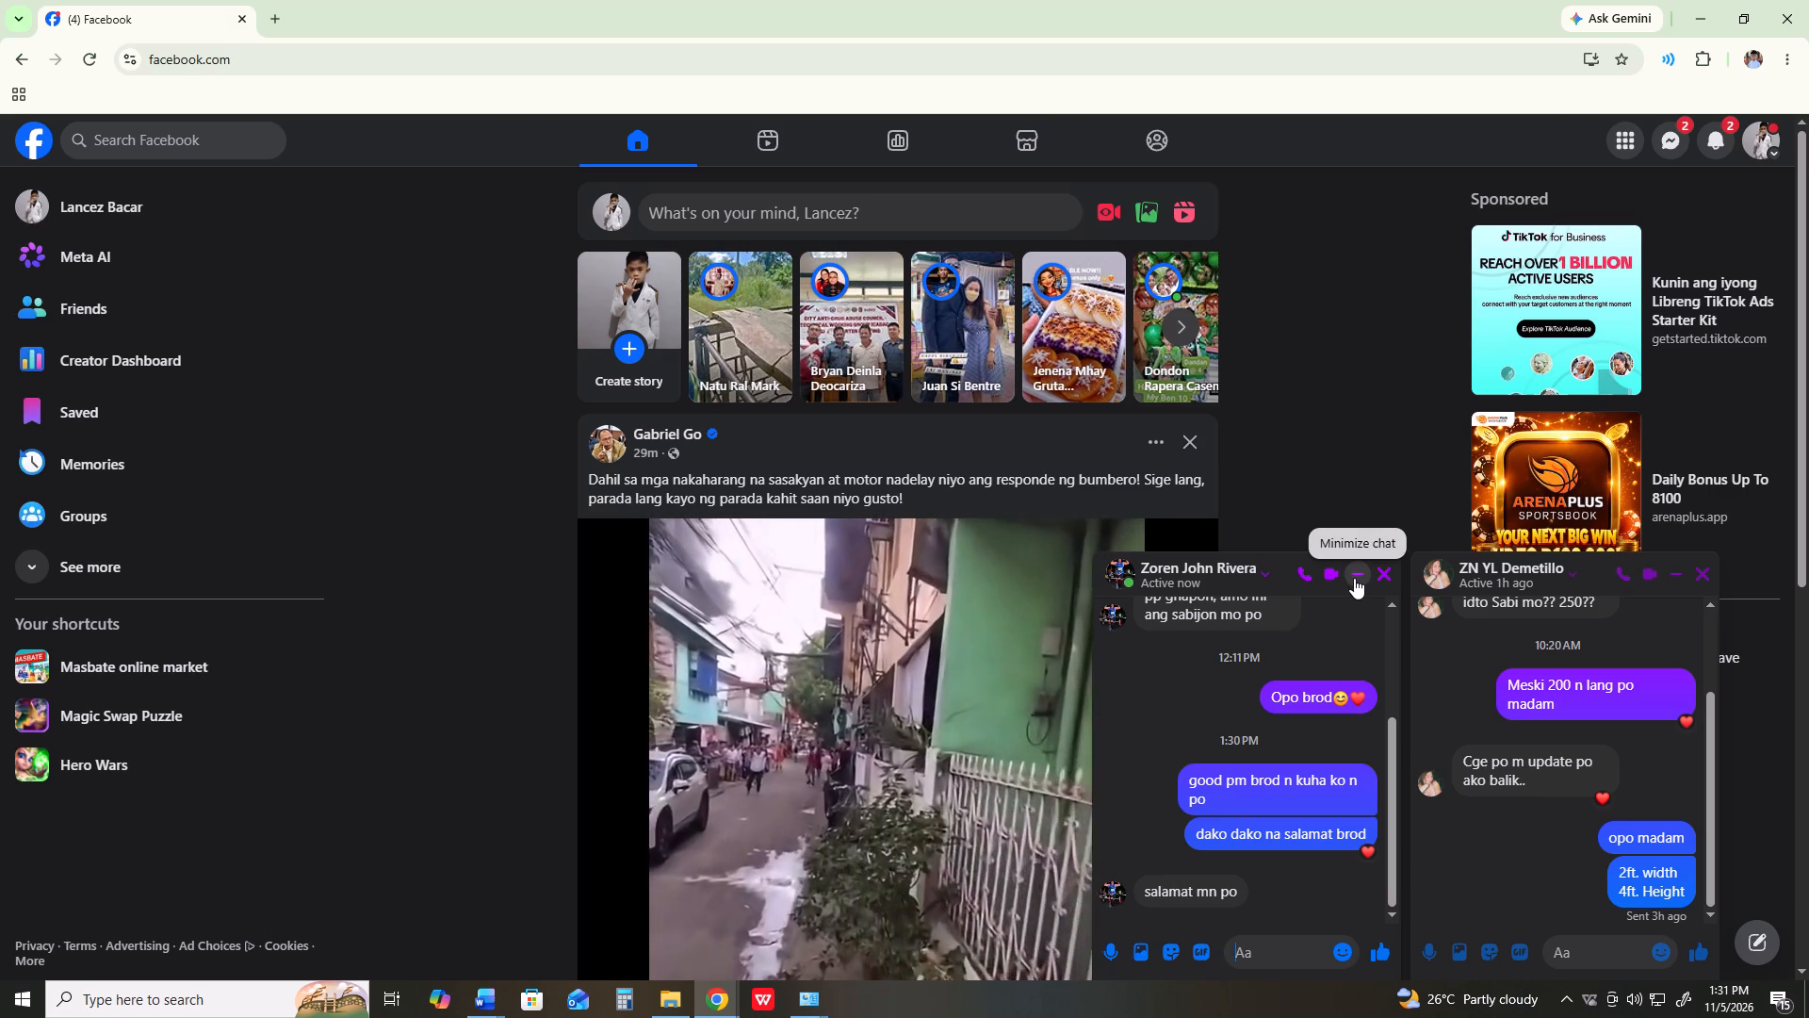
pyautogui.click(1381, 574)
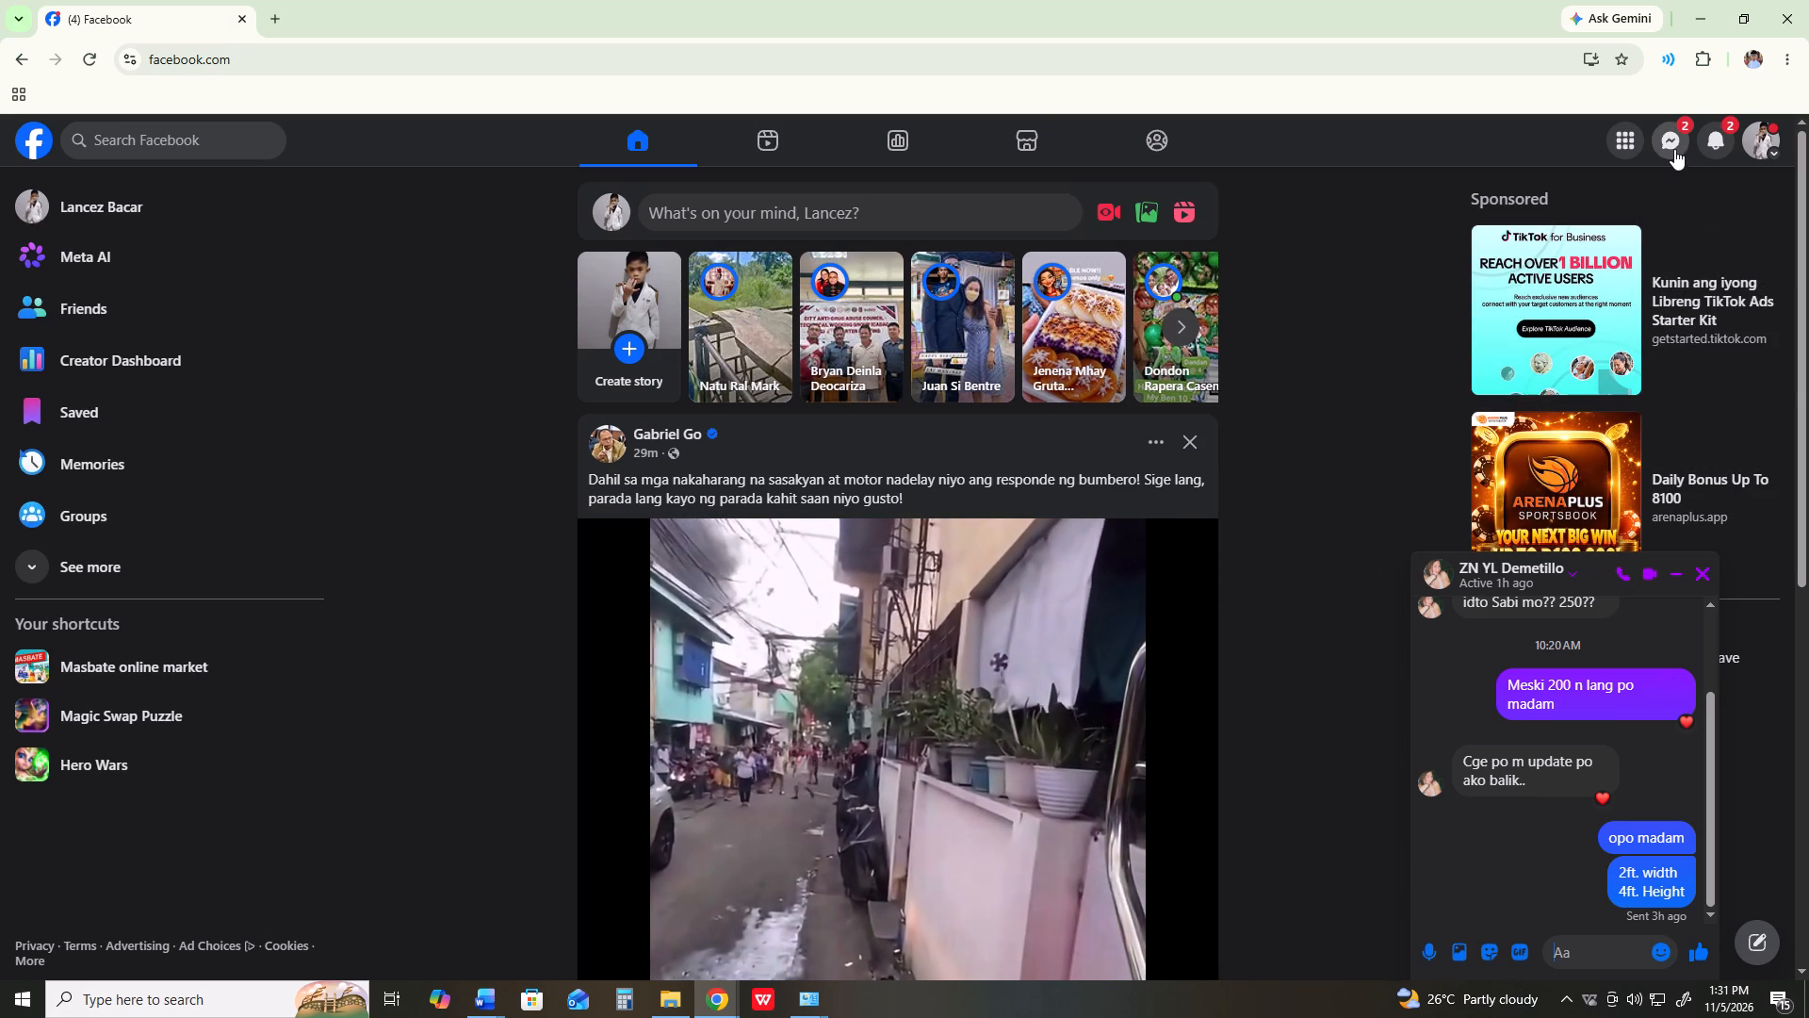
pyautogui.click(1703, 574)
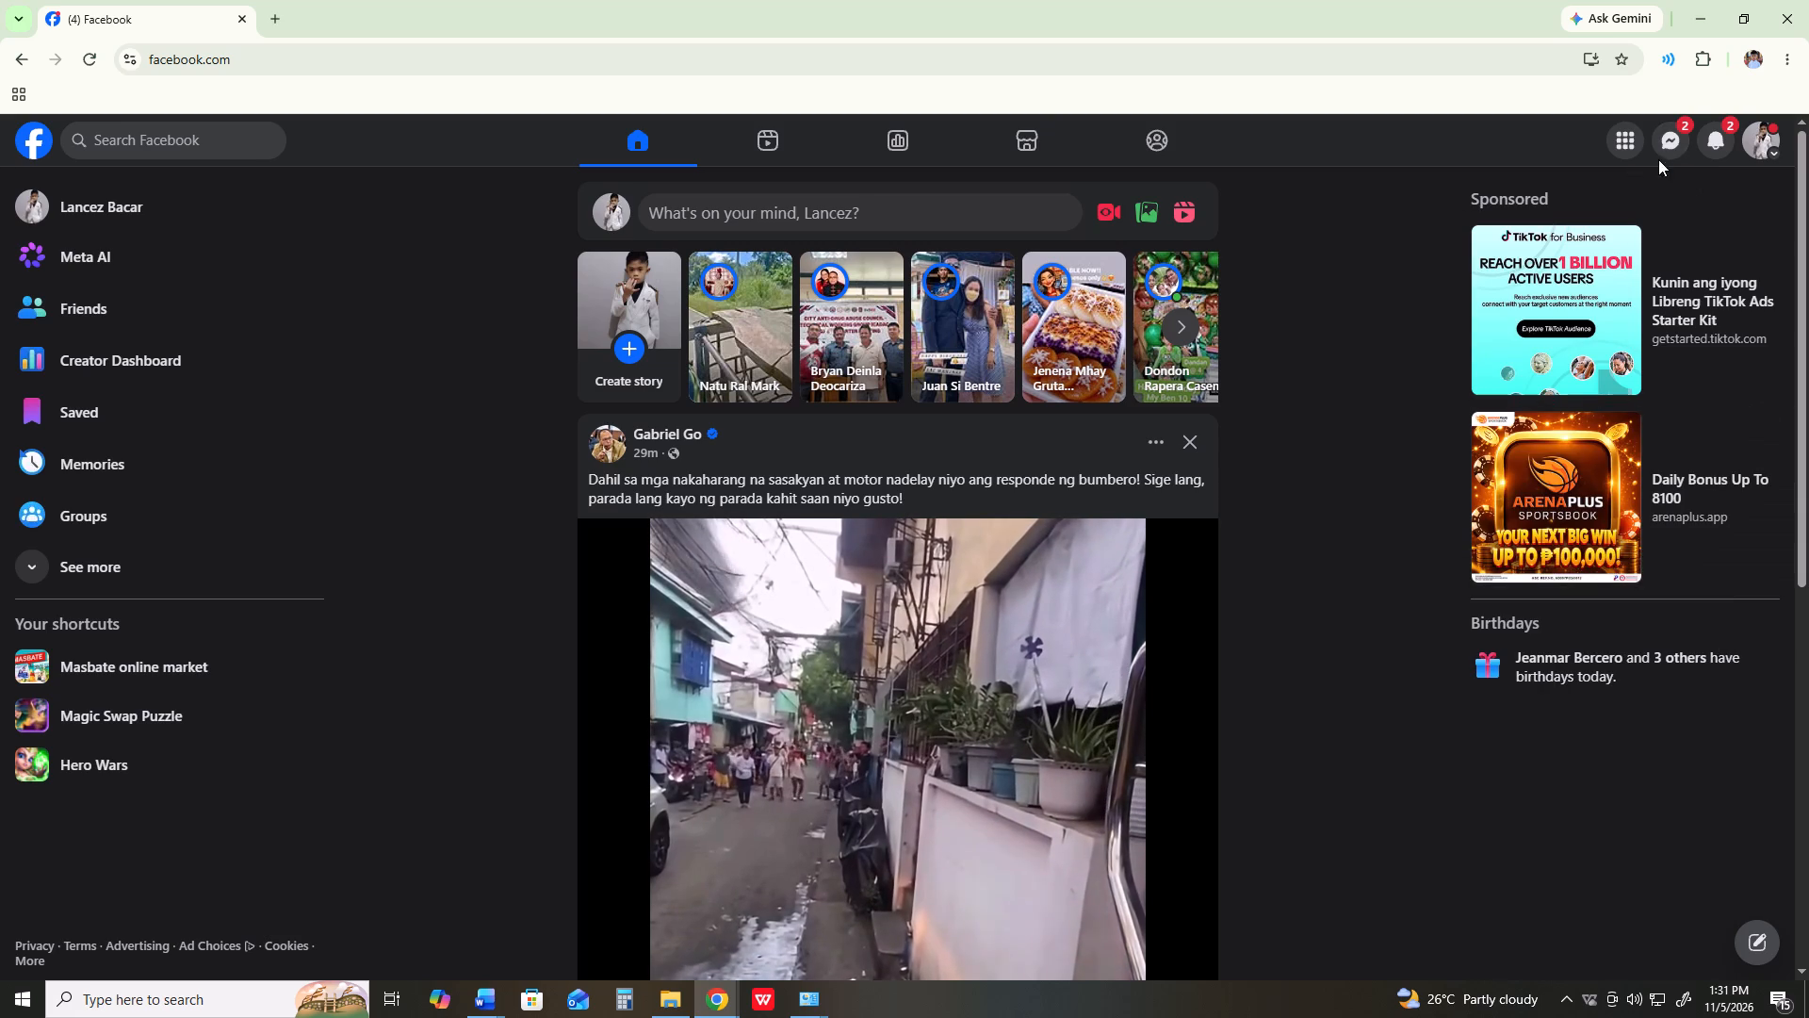
# Reopen the Messenger conversation containing the reply "salamat mn po", ready for writing a message.
pyautogui.click(1665, 149)
pyautogui.click(1582, 410)
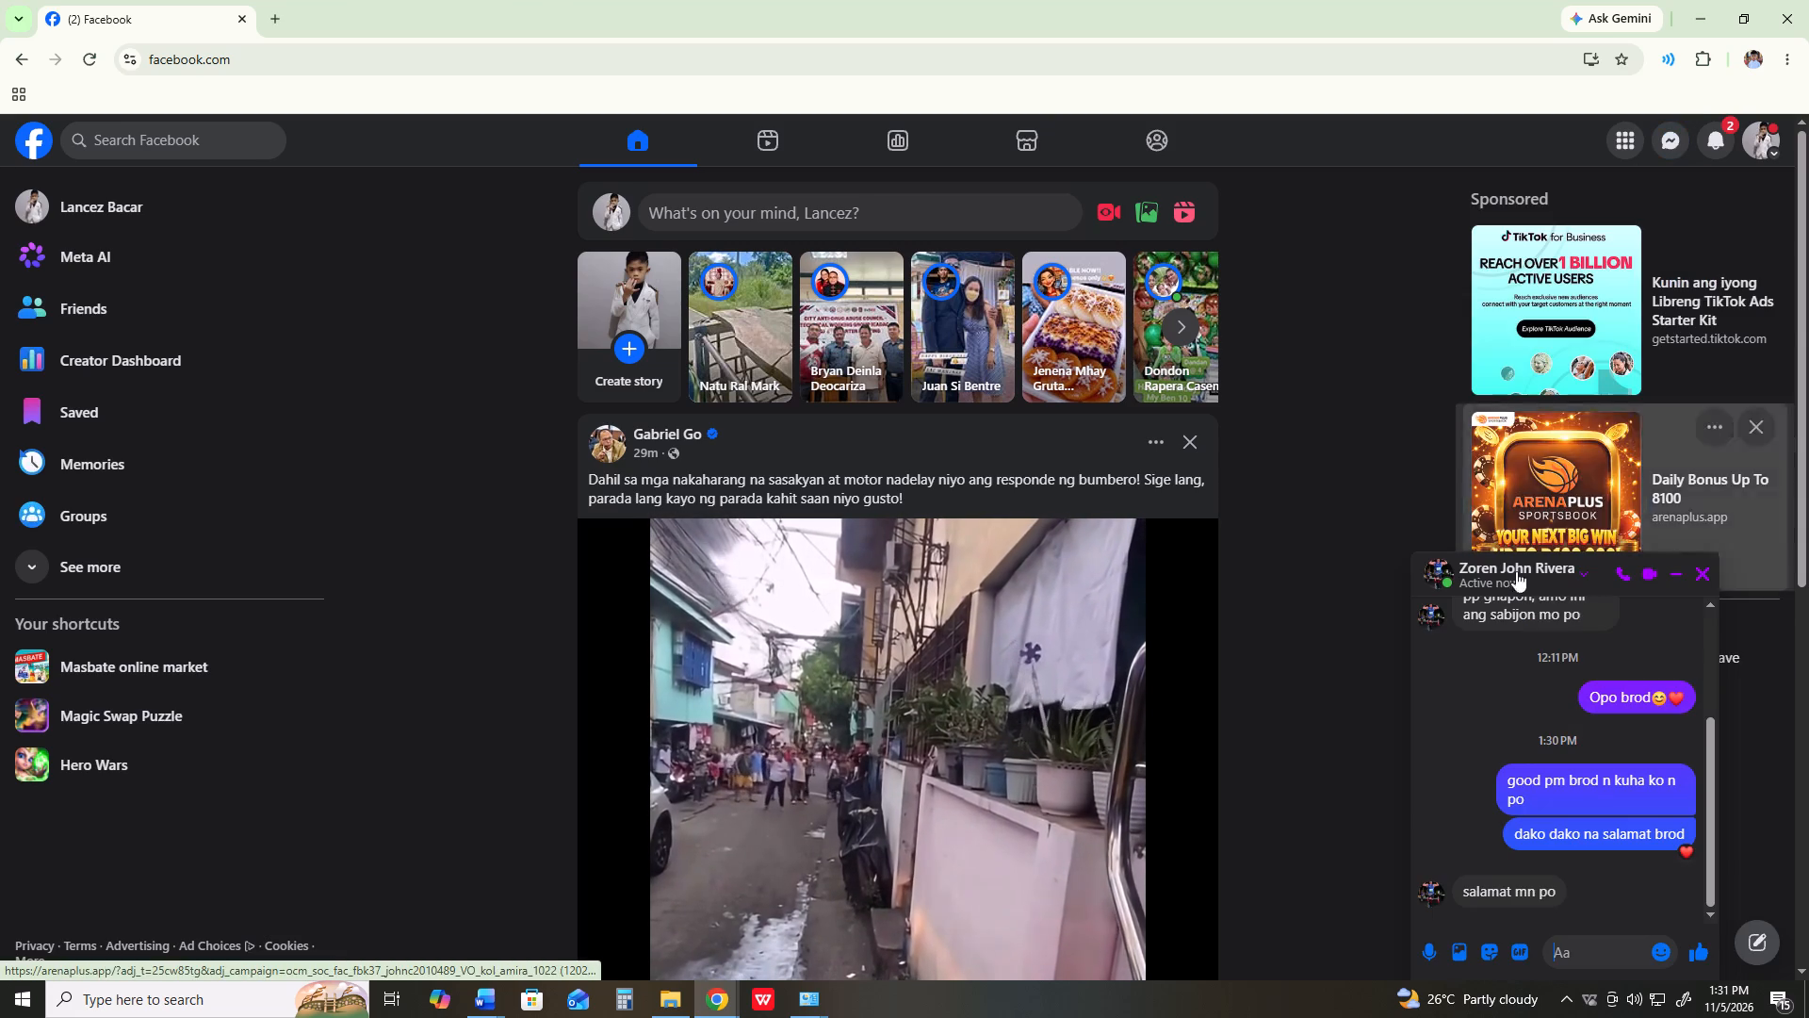
pyautogui.click(1588, 960)
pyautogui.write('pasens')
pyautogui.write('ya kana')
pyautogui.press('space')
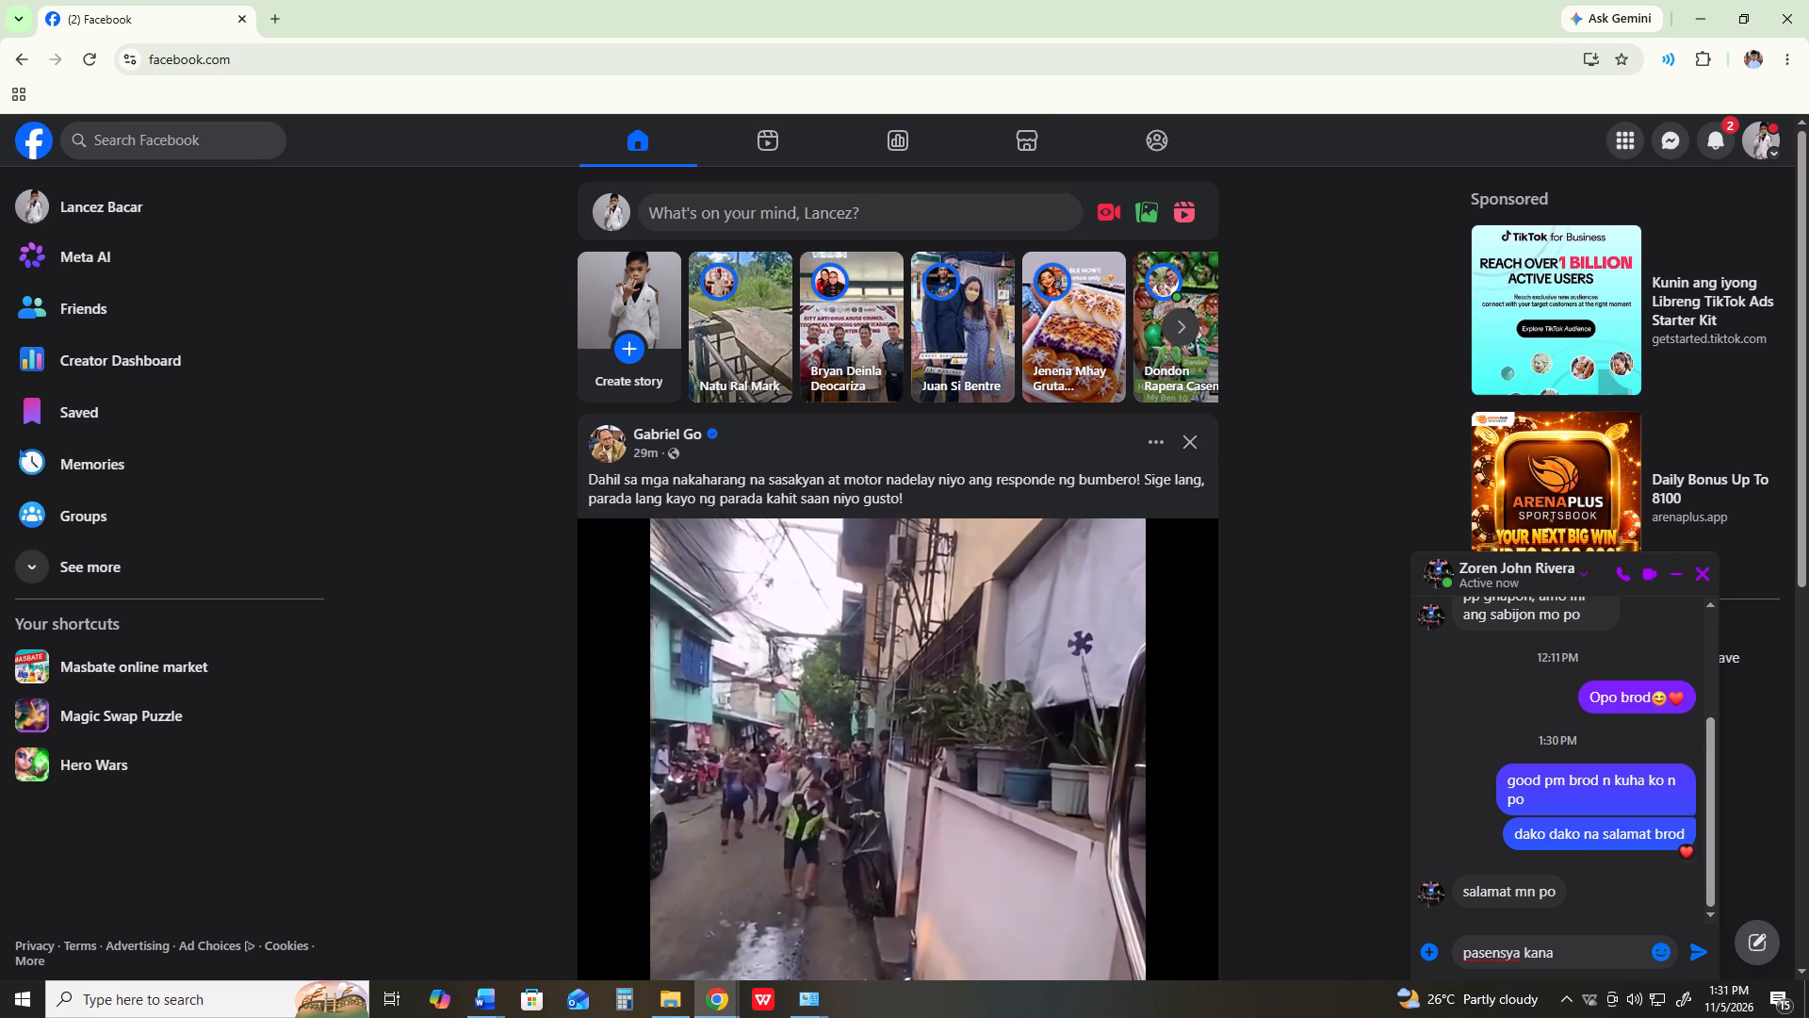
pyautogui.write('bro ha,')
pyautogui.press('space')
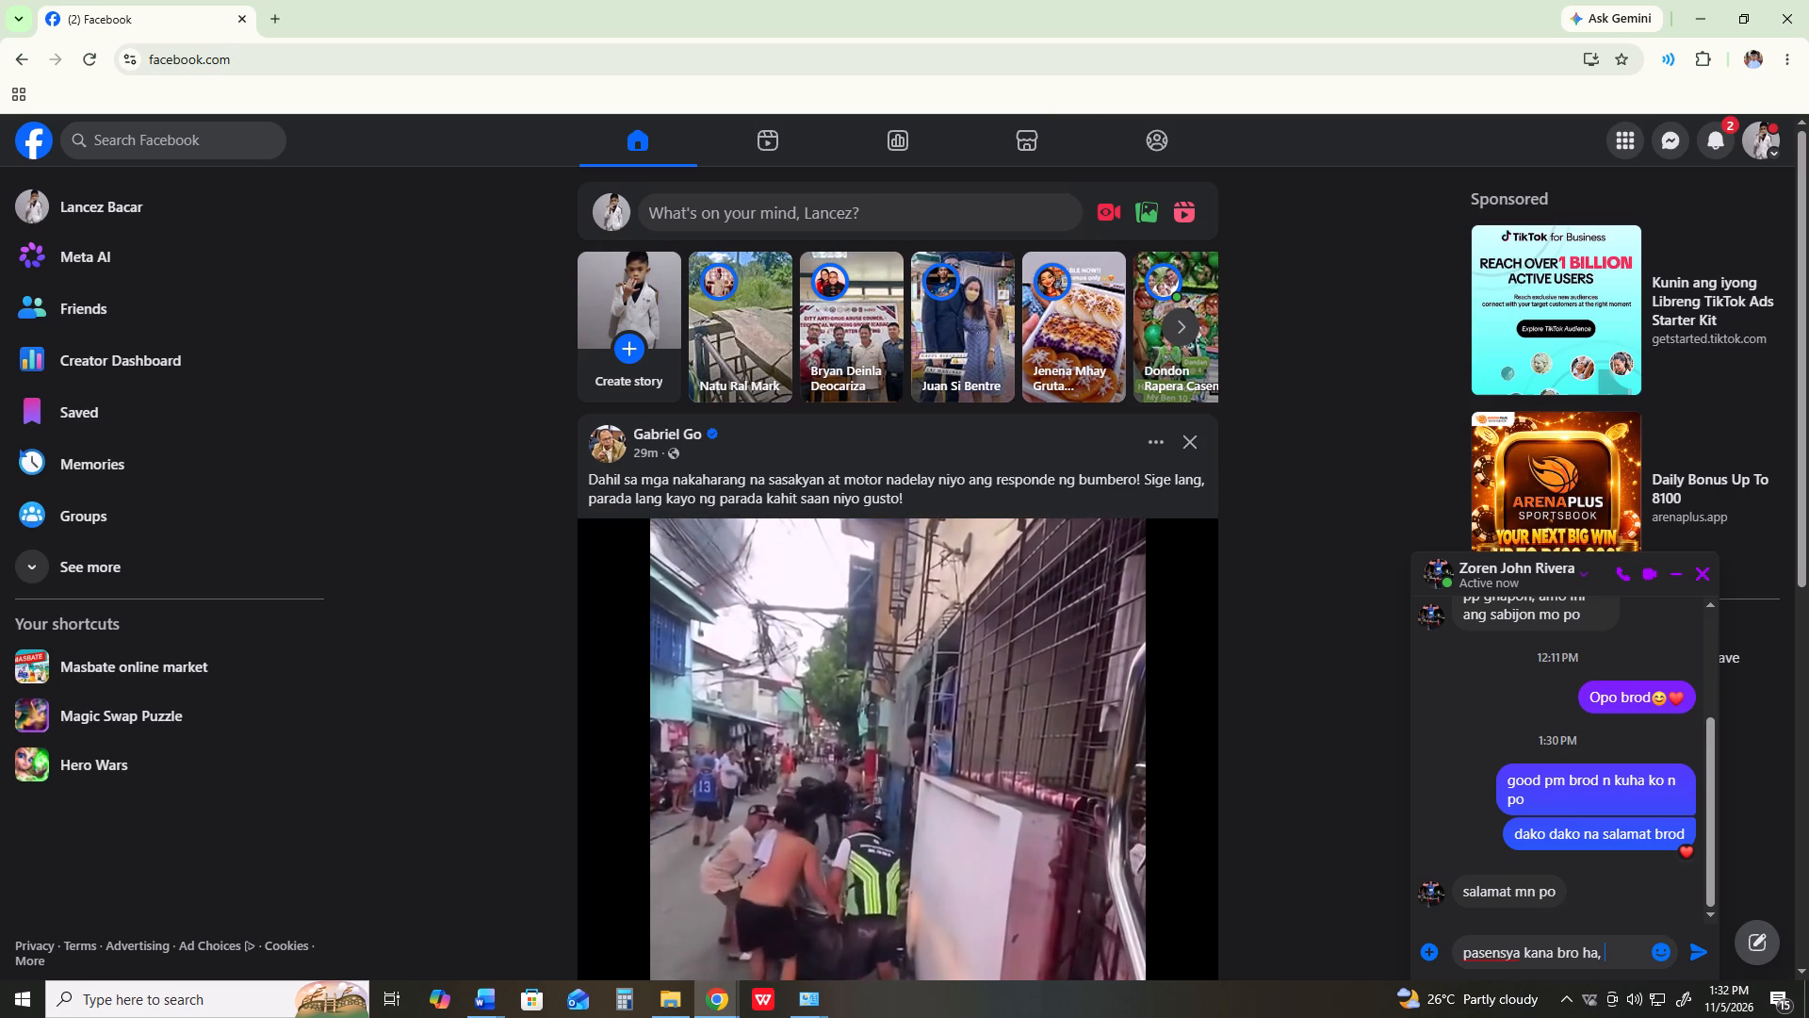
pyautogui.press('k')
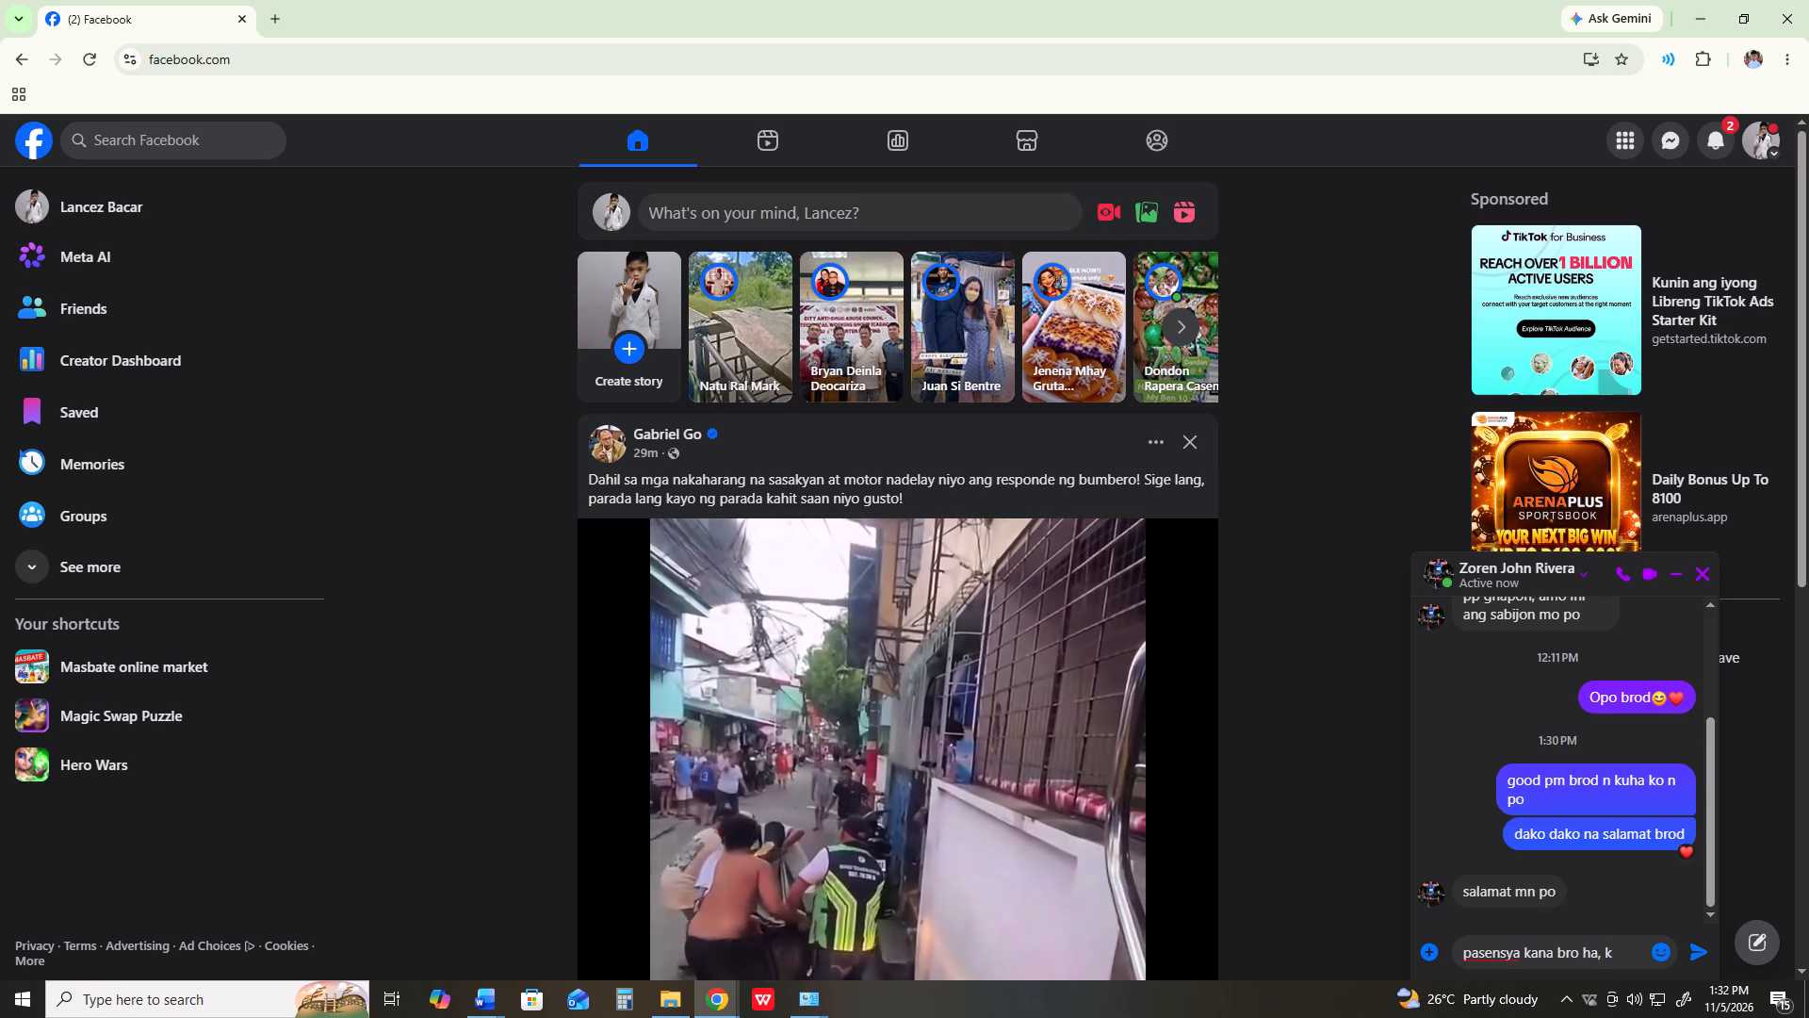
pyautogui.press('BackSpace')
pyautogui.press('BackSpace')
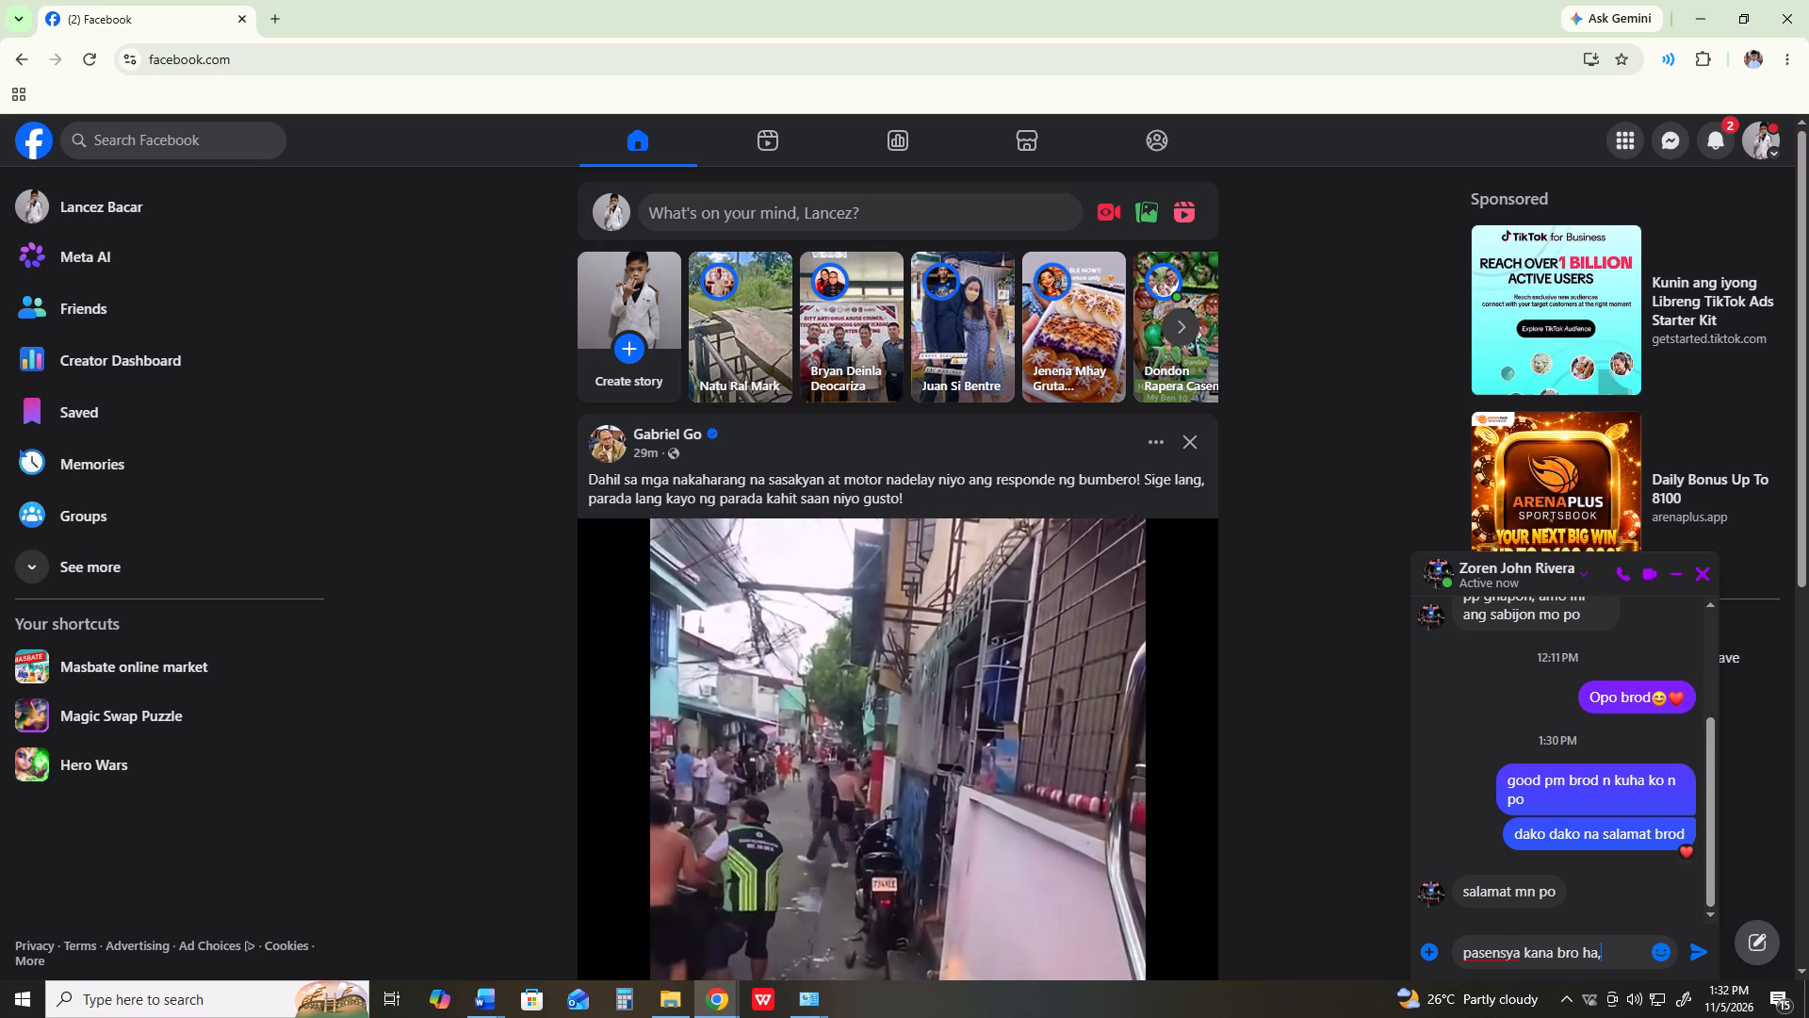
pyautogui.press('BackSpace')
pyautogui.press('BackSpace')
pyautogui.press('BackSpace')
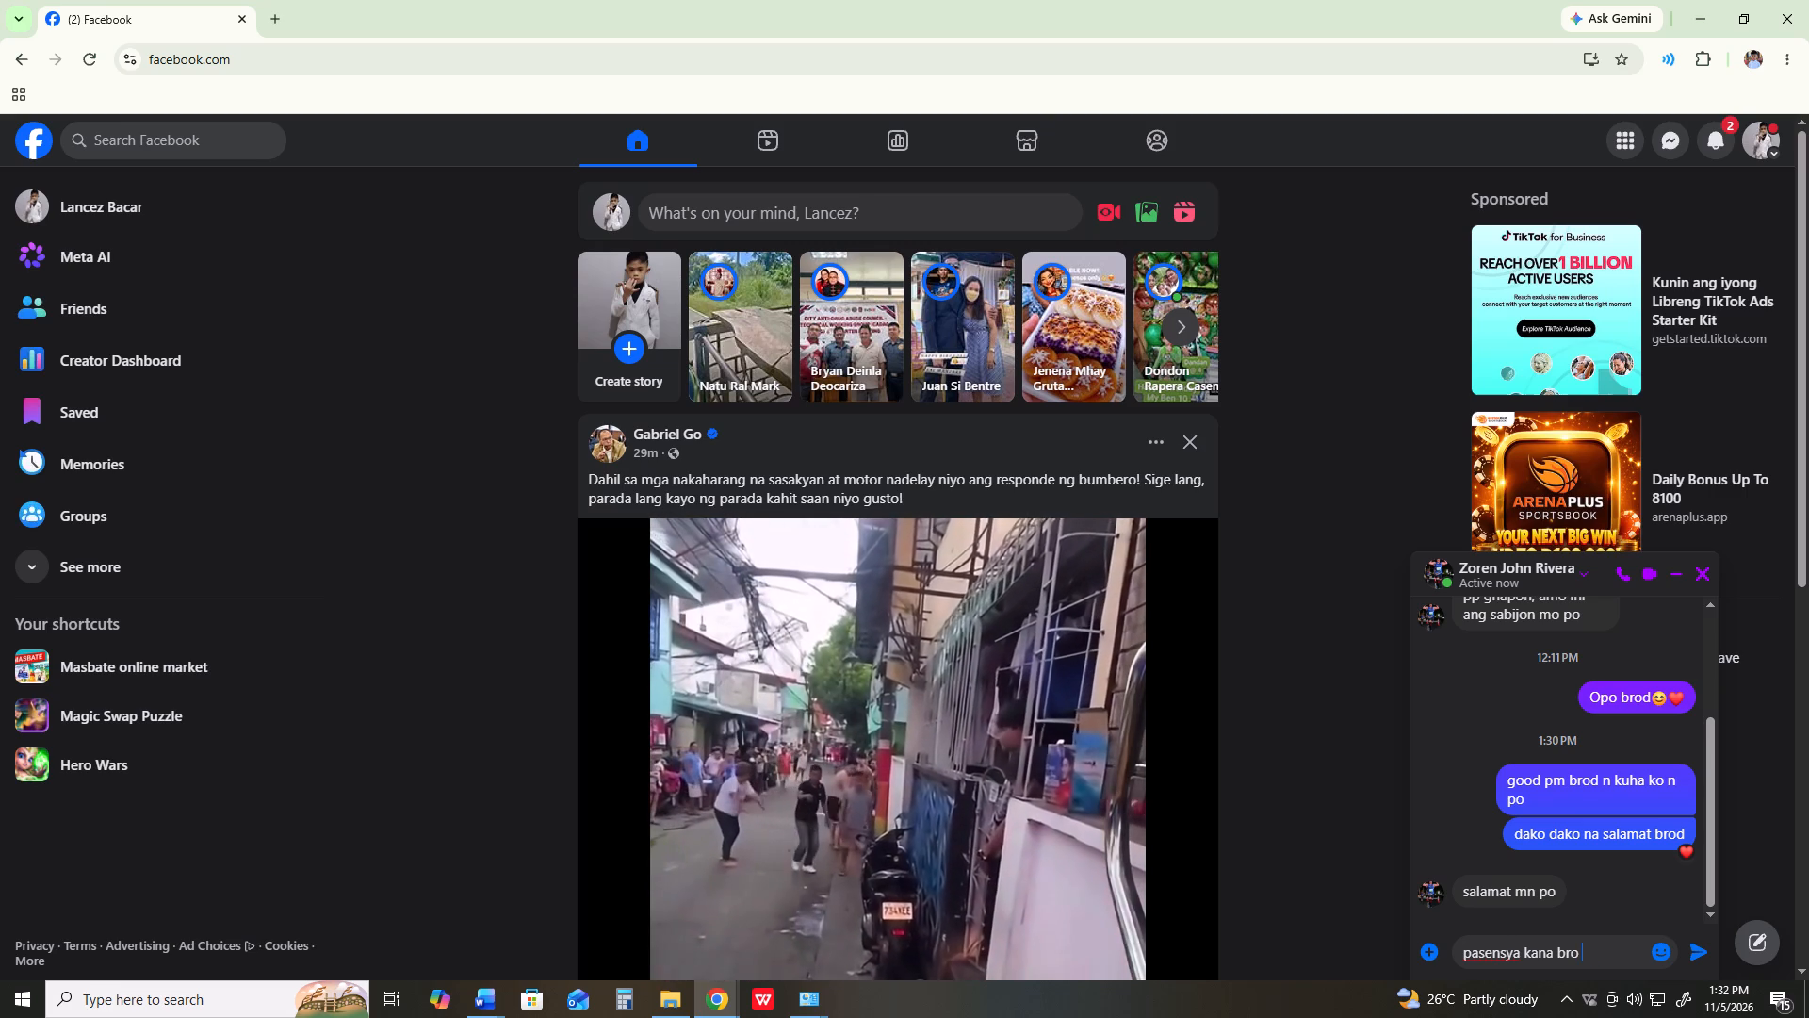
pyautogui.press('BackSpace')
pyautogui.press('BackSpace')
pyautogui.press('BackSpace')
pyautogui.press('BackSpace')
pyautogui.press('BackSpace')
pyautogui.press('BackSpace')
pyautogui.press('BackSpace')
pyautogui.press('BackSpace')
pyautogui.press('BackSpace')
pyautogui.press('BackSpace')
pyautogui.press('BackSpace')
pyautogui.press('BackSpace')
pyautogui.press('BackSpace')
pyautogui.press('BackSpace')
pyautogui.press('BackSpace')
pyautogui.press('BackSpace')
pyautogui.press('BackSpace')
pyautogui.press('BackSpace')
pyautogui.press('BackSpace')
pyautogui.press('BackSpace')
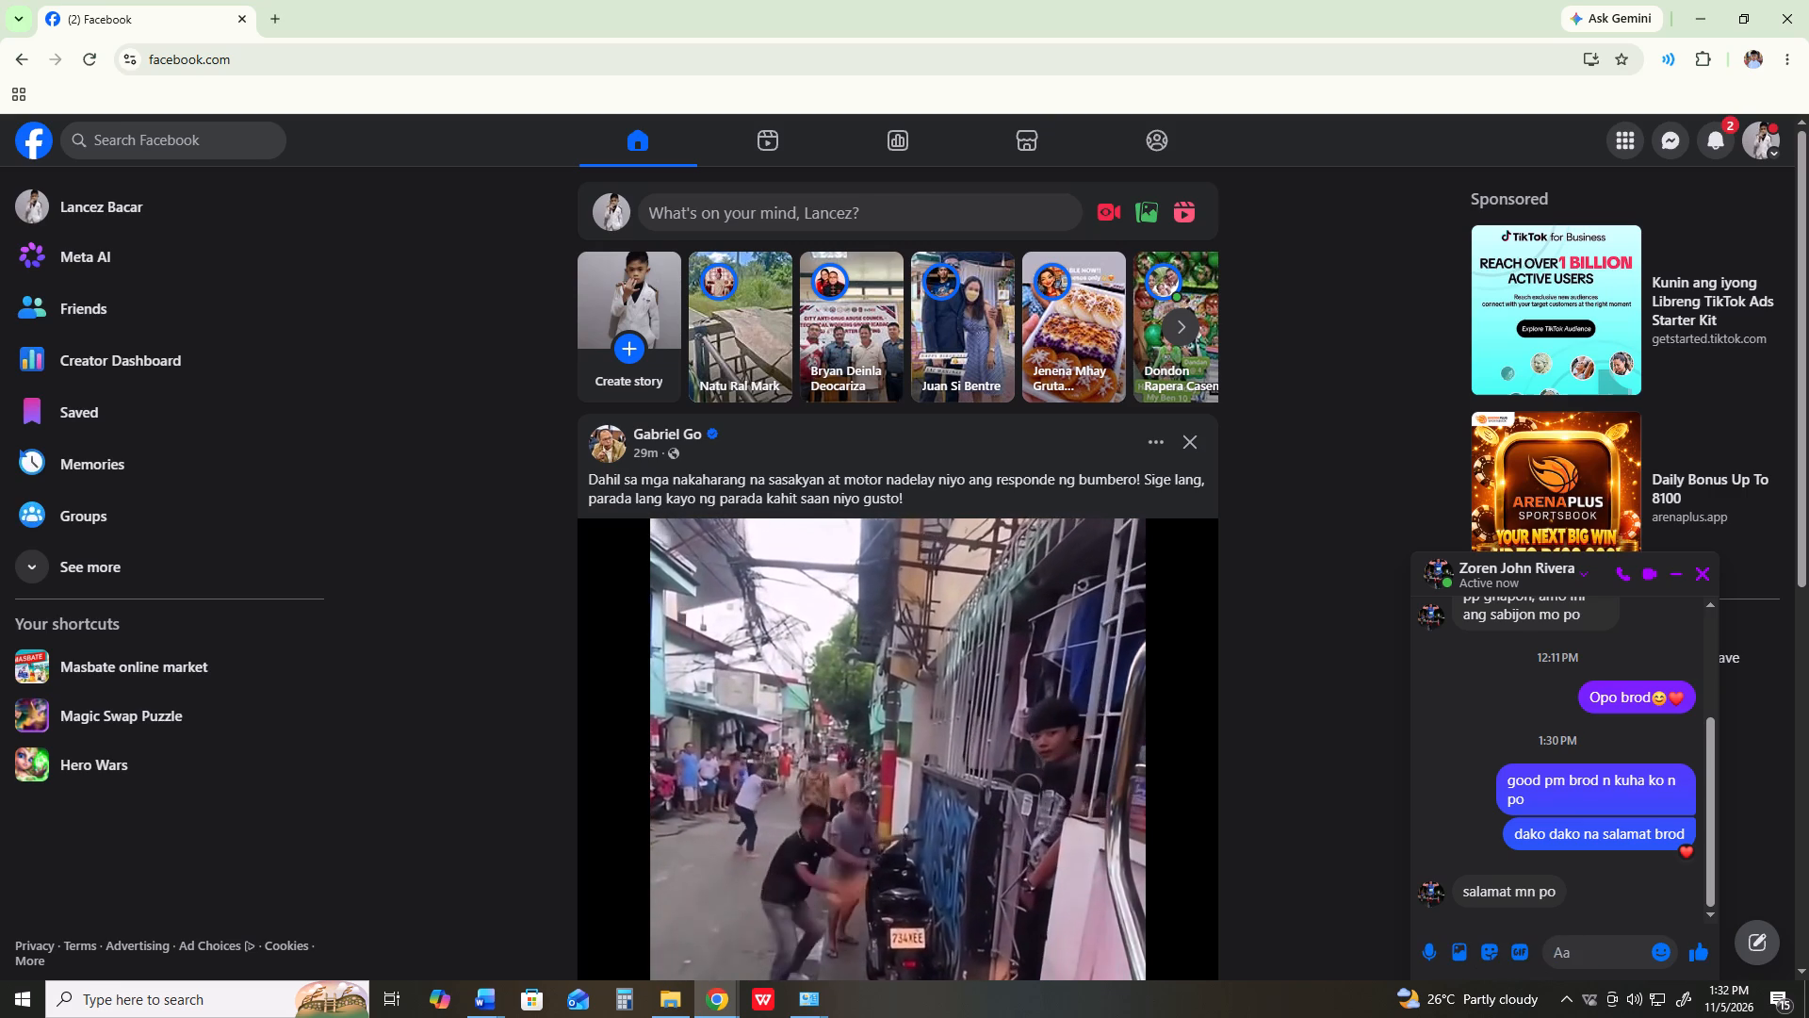
# Send the reply "salamat po gayud" in the open chat.
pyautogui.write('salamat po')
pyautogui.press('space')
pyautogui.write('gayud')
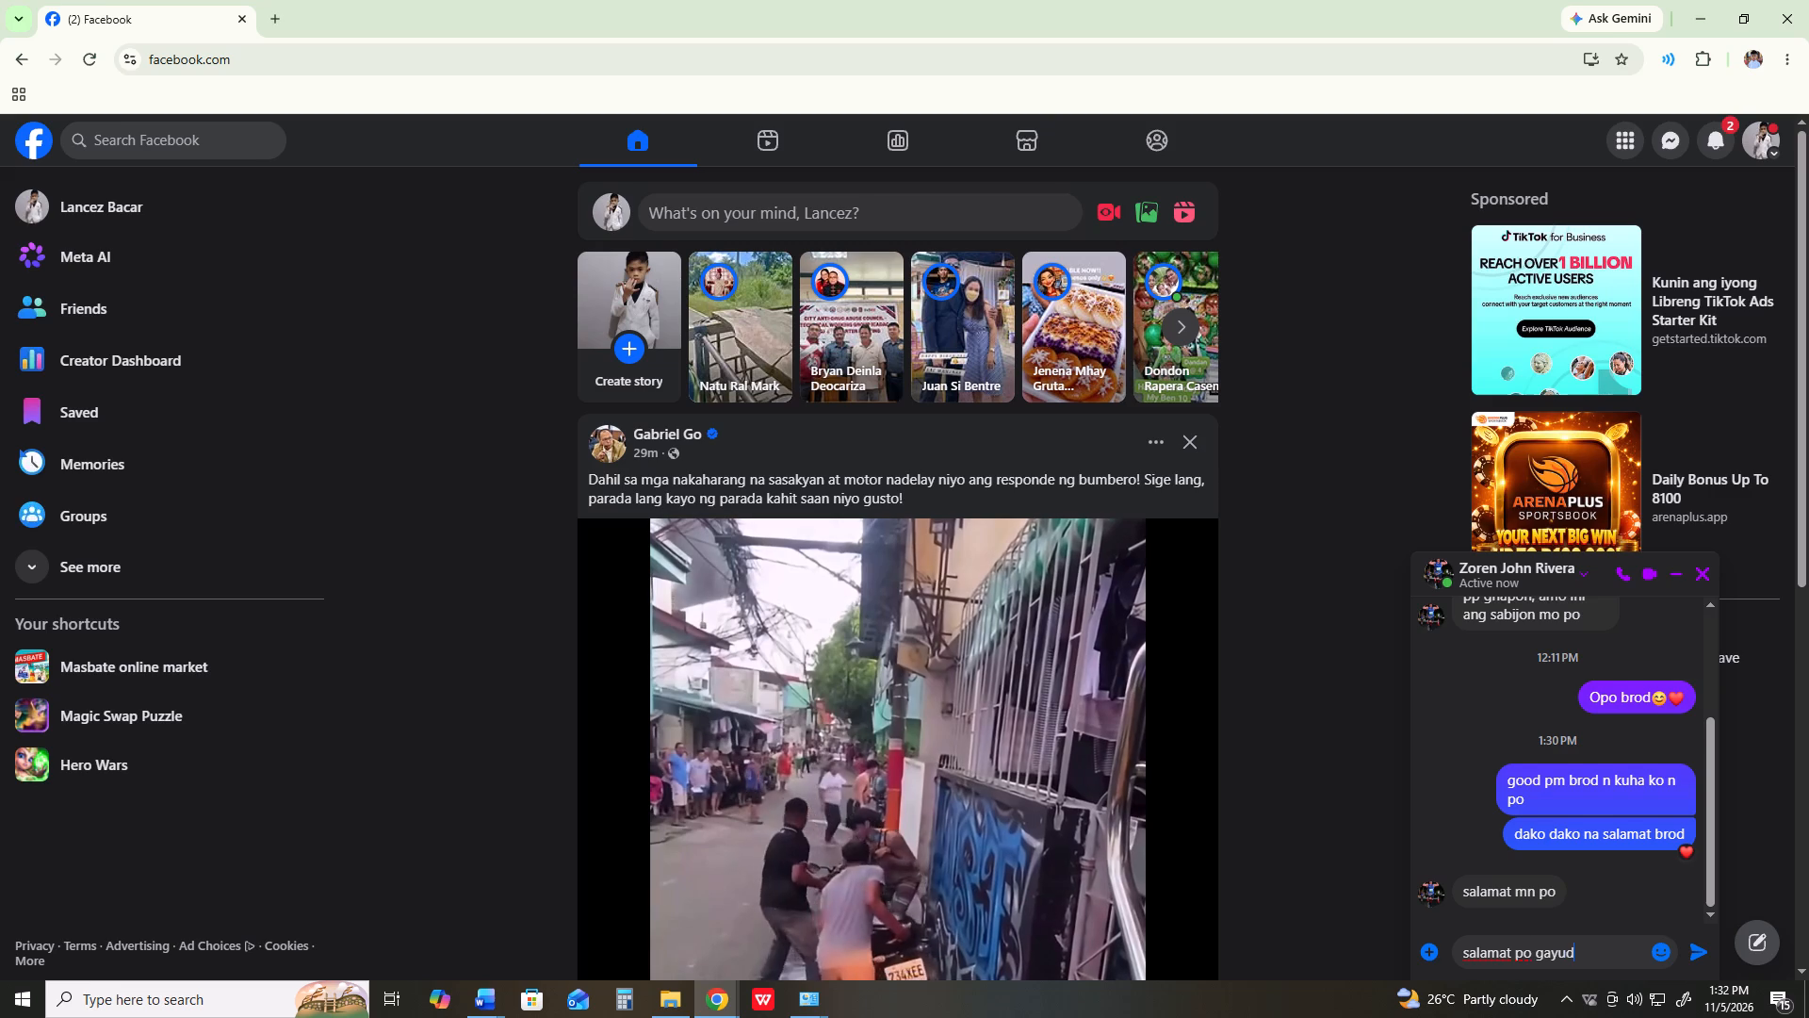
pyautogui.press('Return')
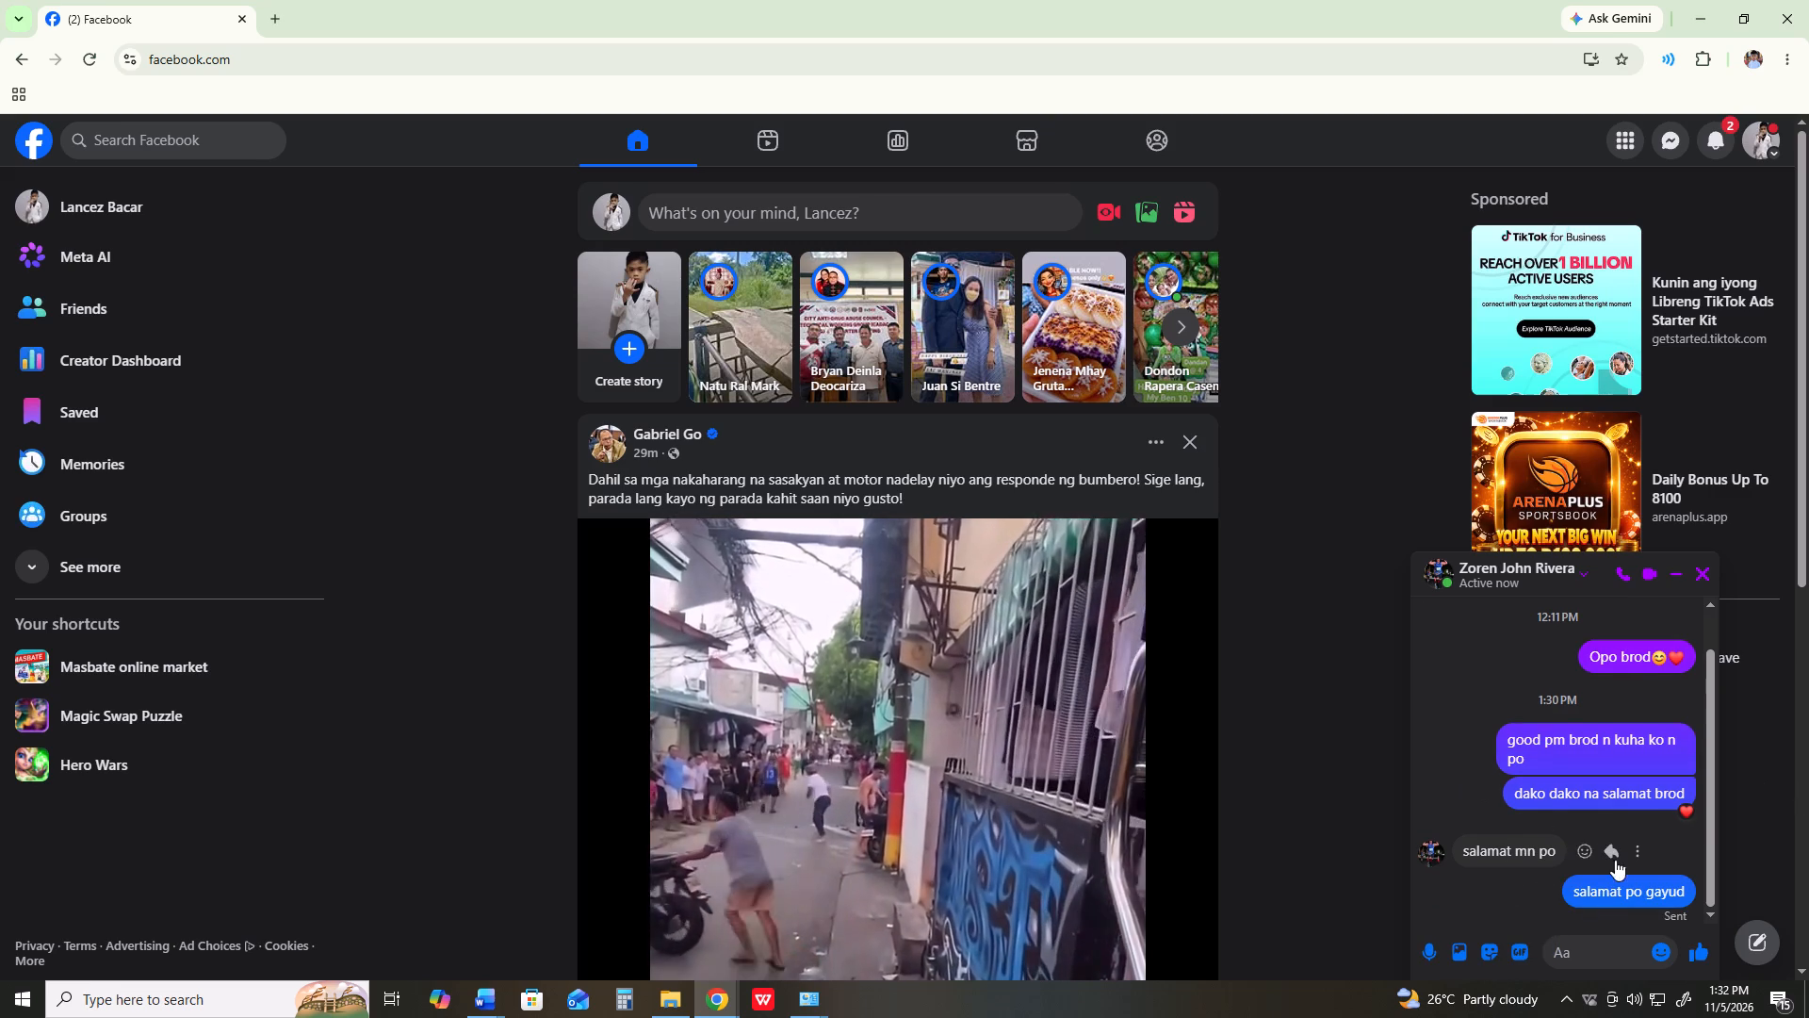
# Add a heart reaction to the "salamat mn po" message and close the chat.
pyautogui.click(1585, 856)
pyautogui.click(1477, 805)
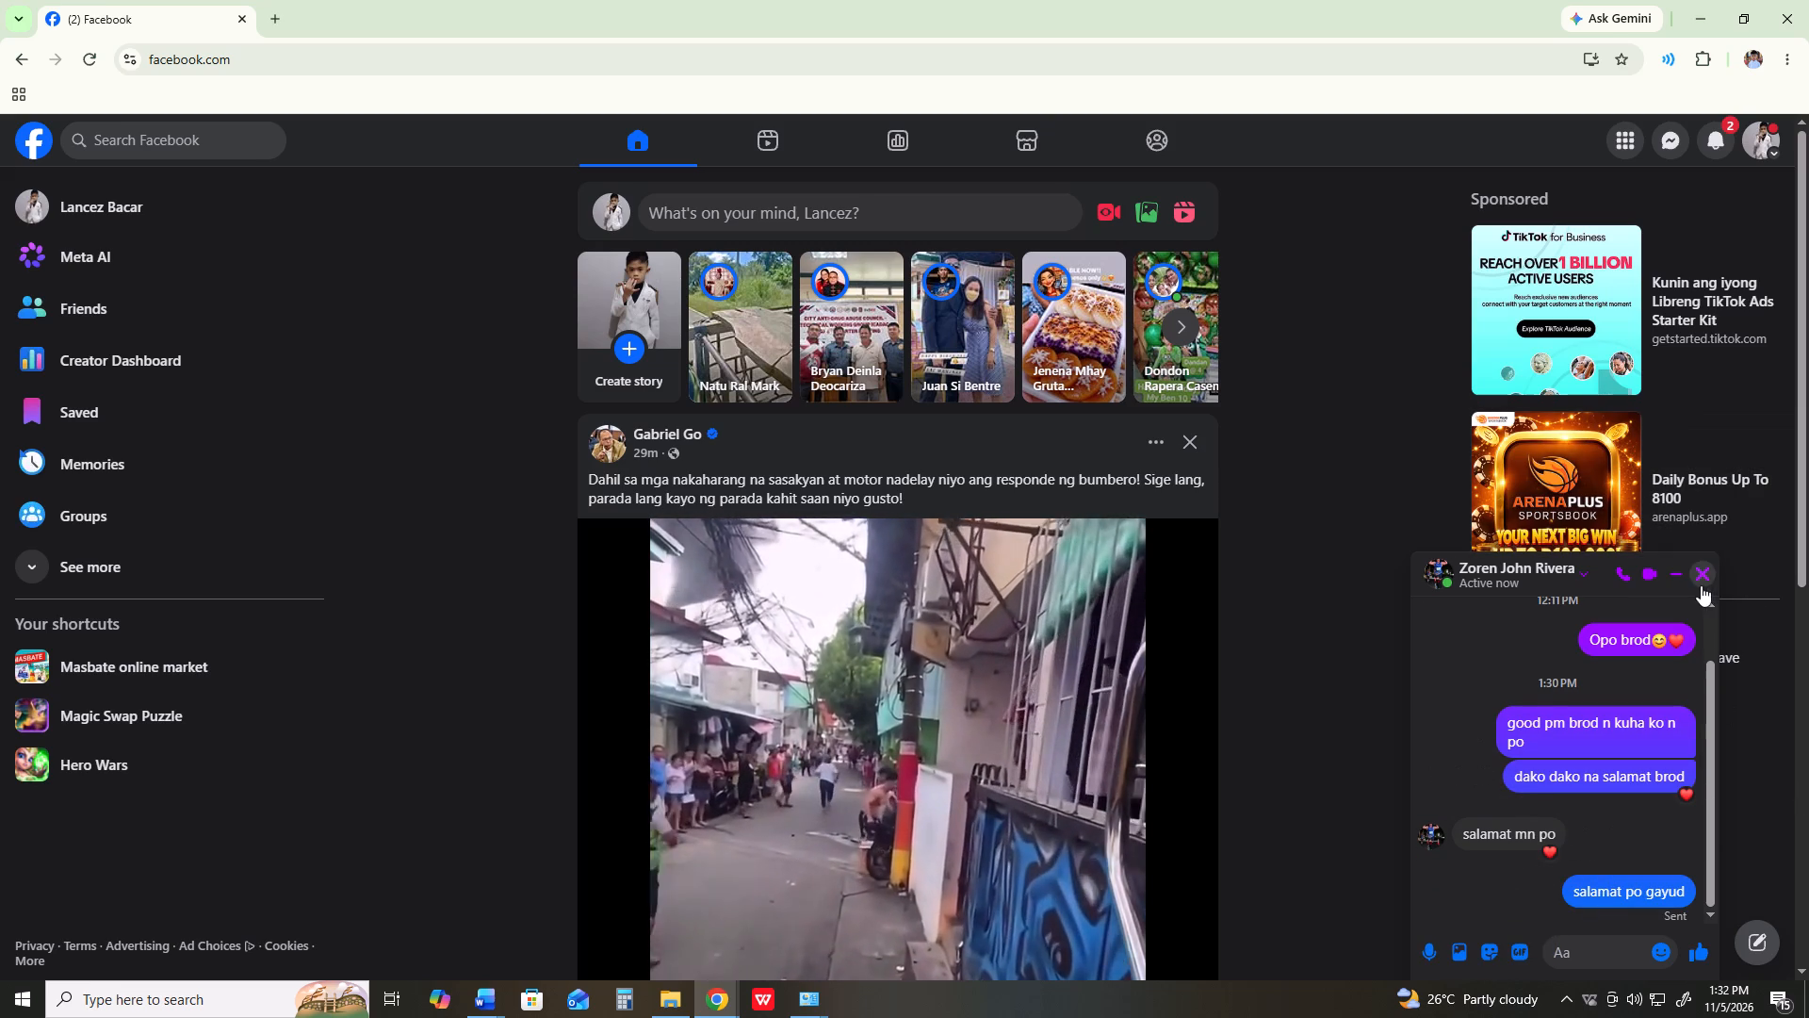
pyautogui.click(1701, 585)
# Browse the Facebook news feed, watch the reel of the roadside explosion, and return to the feed.
pyautogui.scroll(-12, 966, 829)
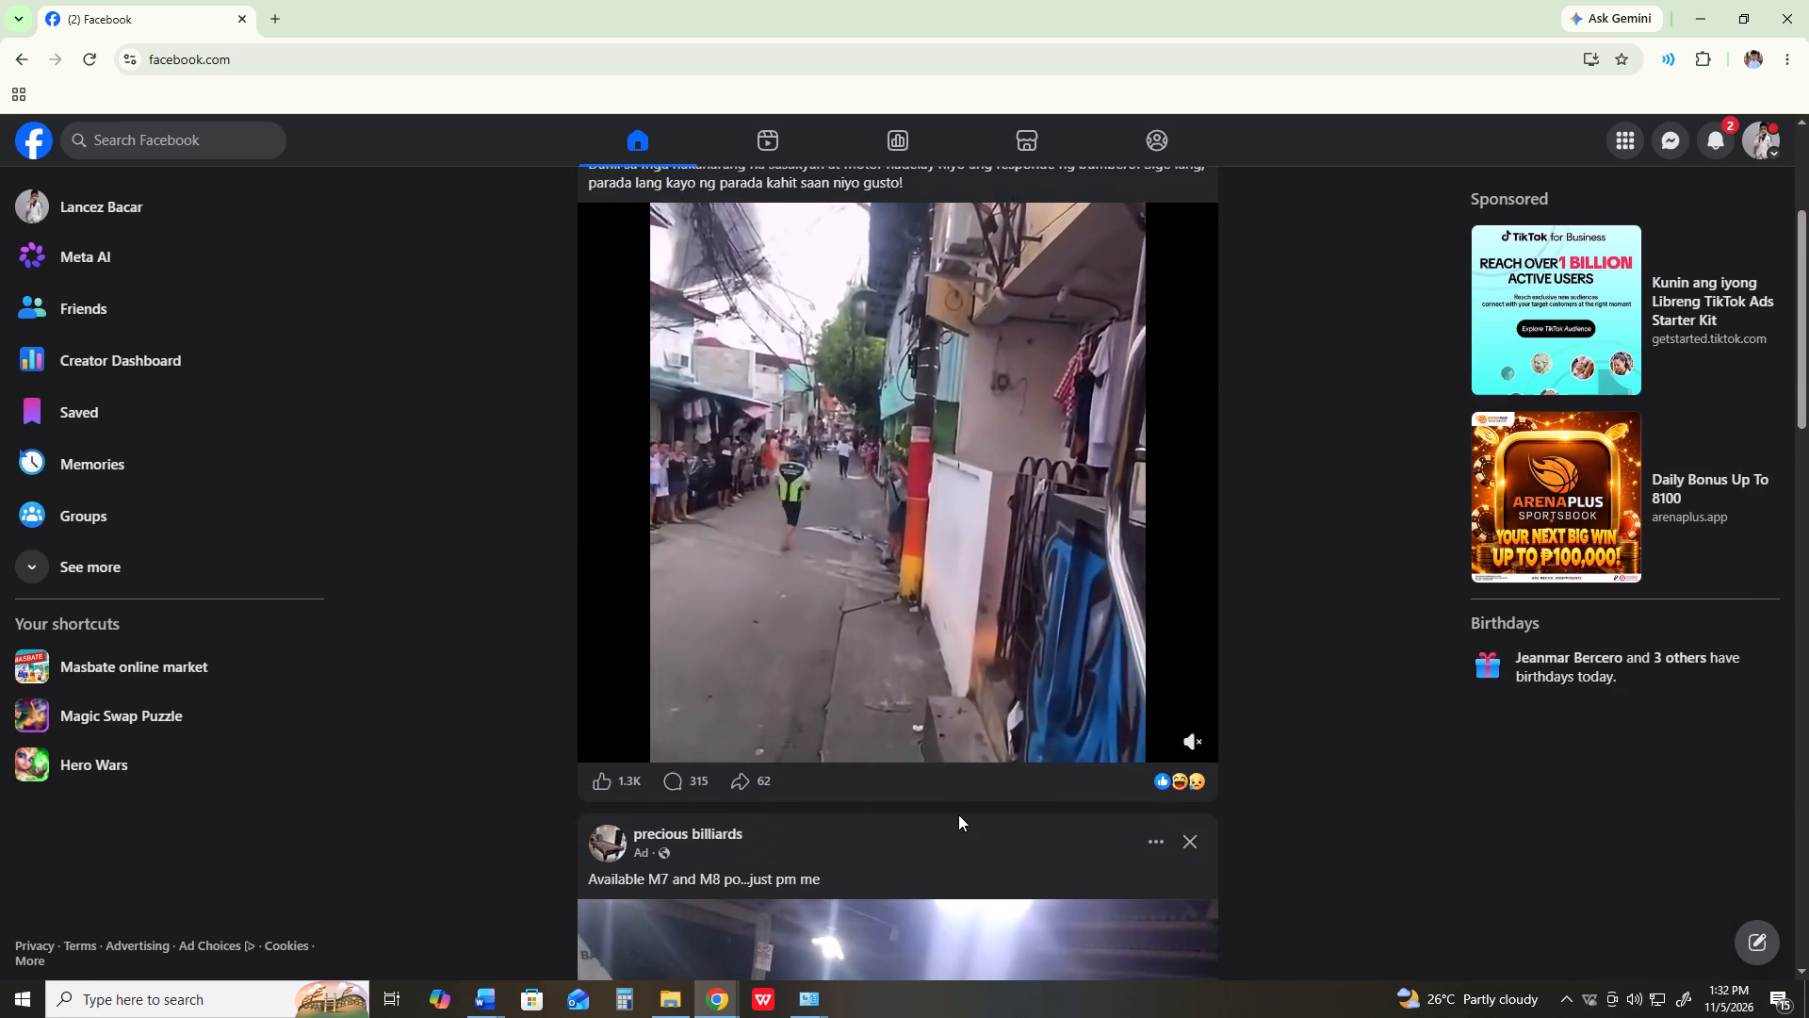
pyautogui.scroll(-14, 958, 814)
pyautogui.scroll(-8, 958, 814)
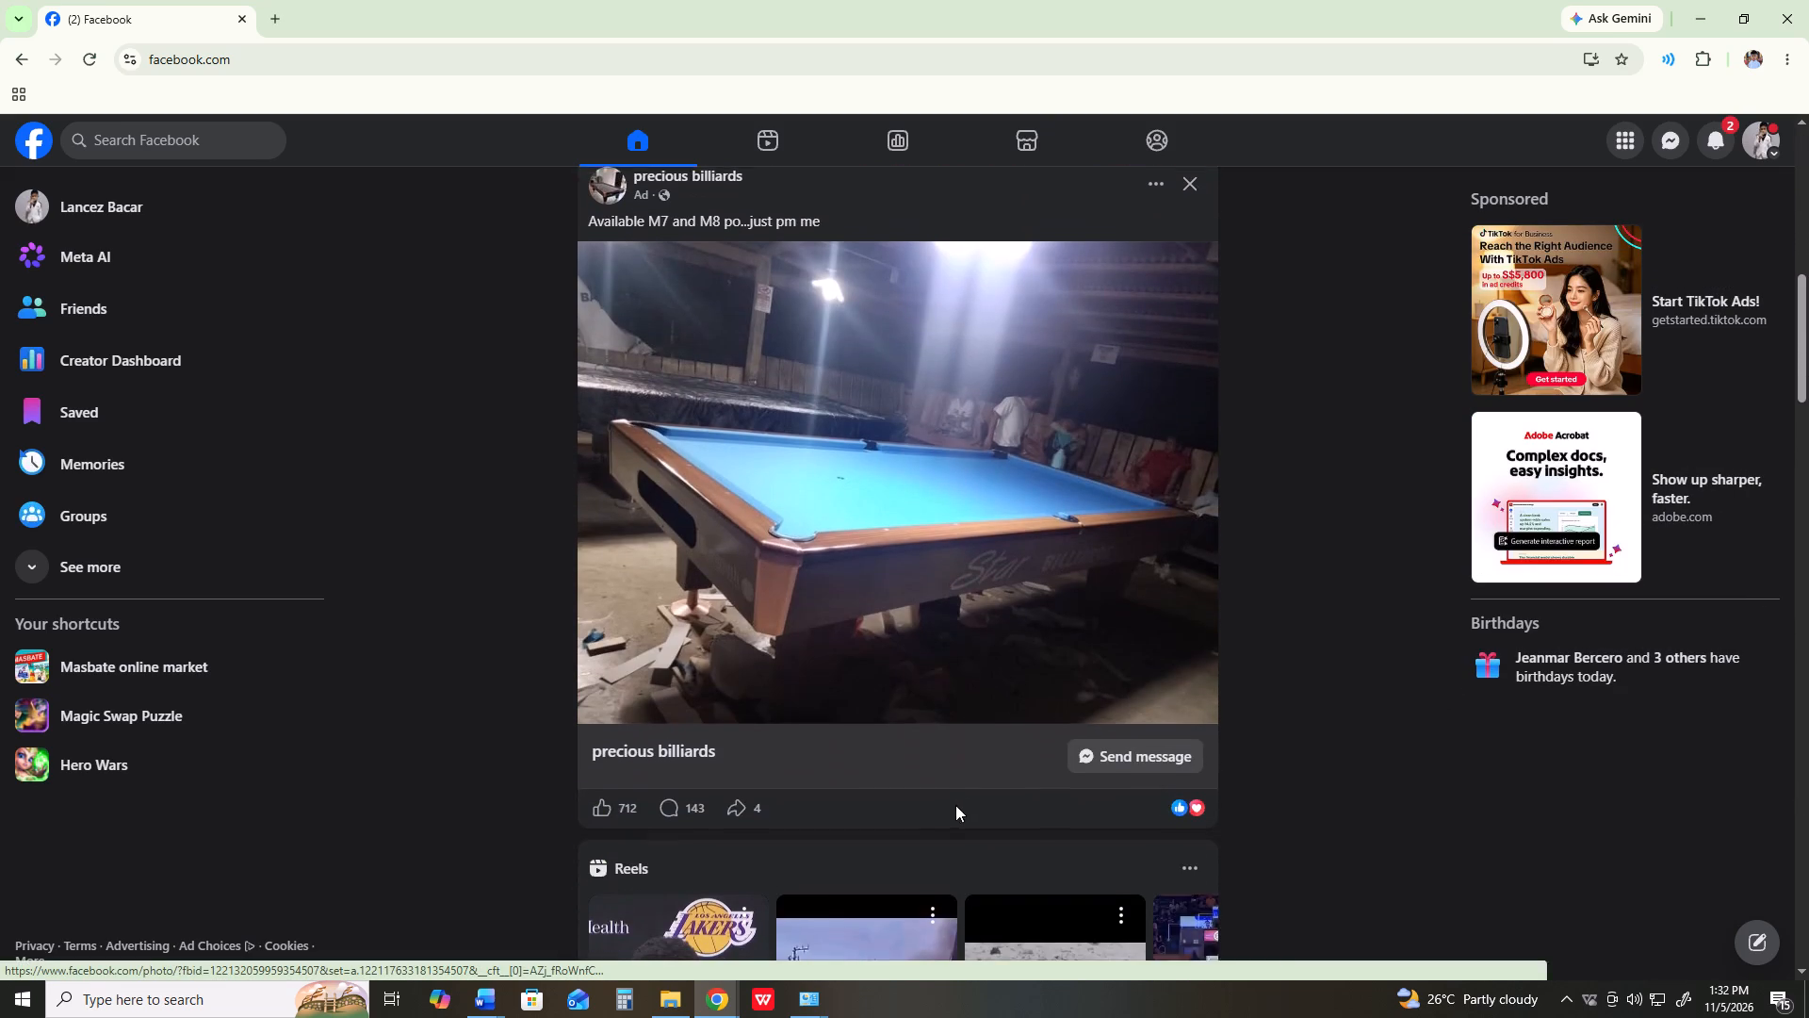
pyautogui.scroll(-2, 955, 805)
pyautogui.scroll(1, 961, 784)
pyautogui.scroll(-8, 962, 784)
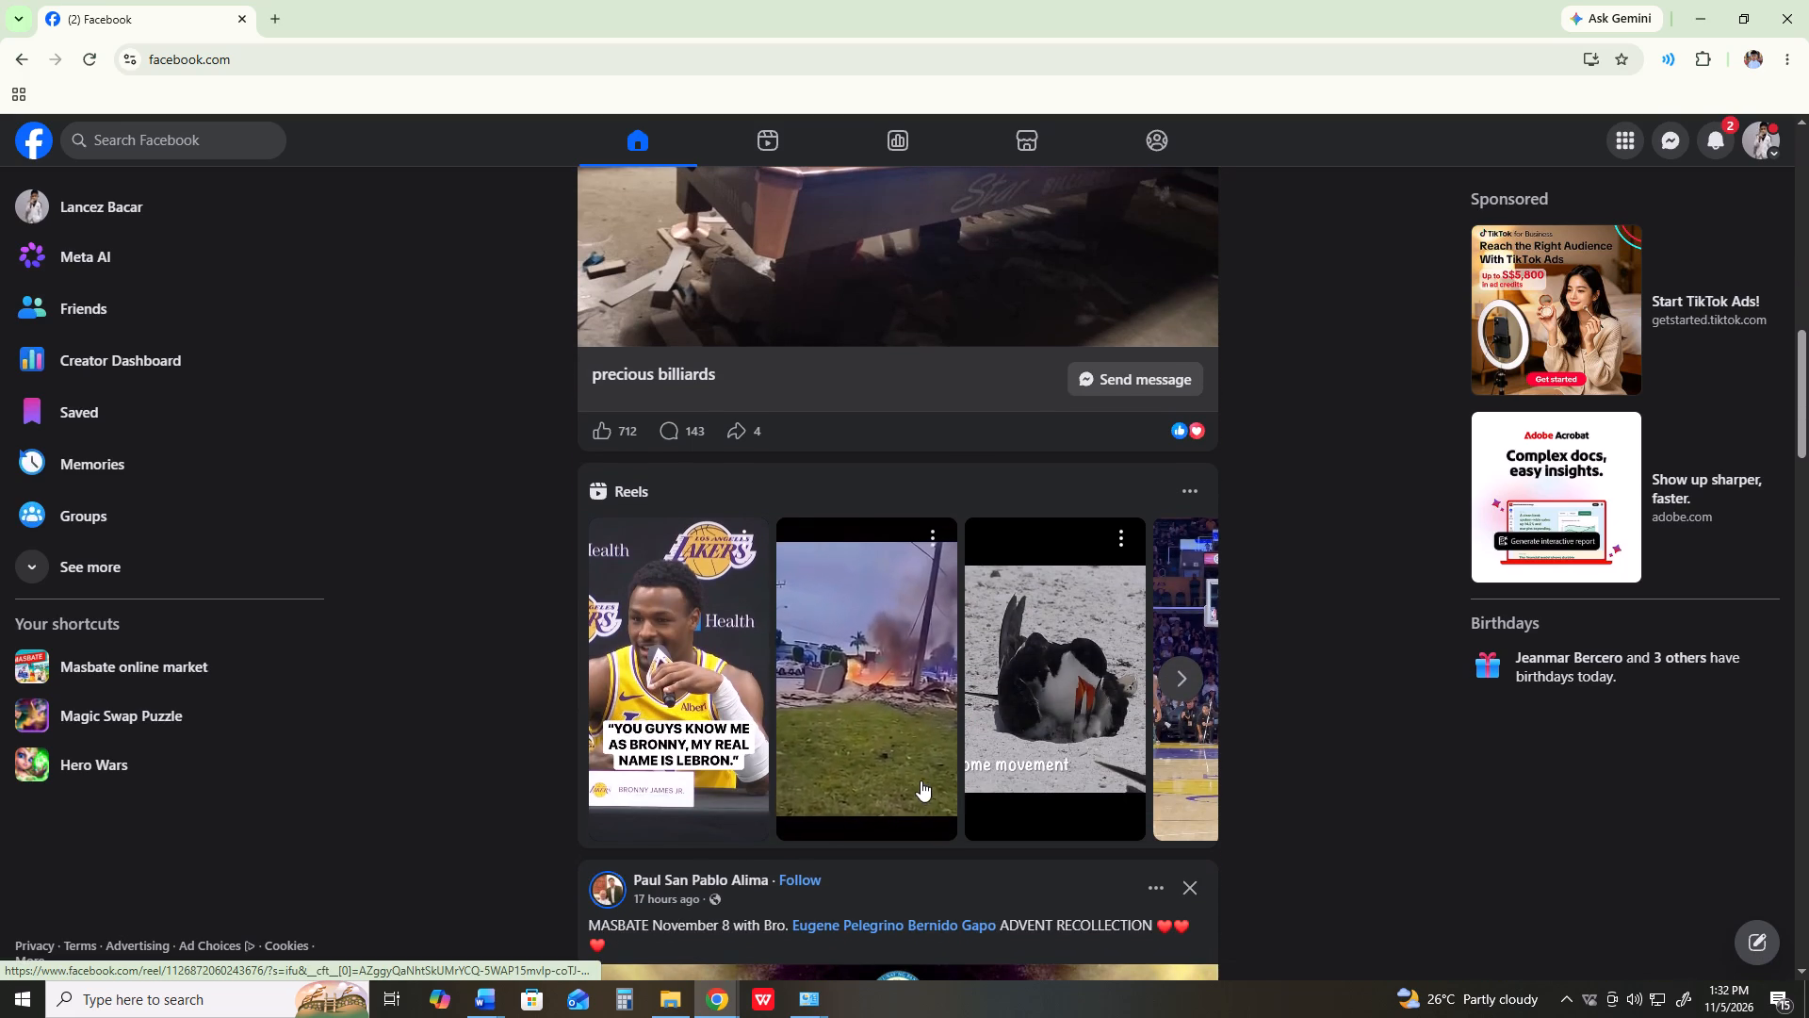
pyautogui.click(918, 780)
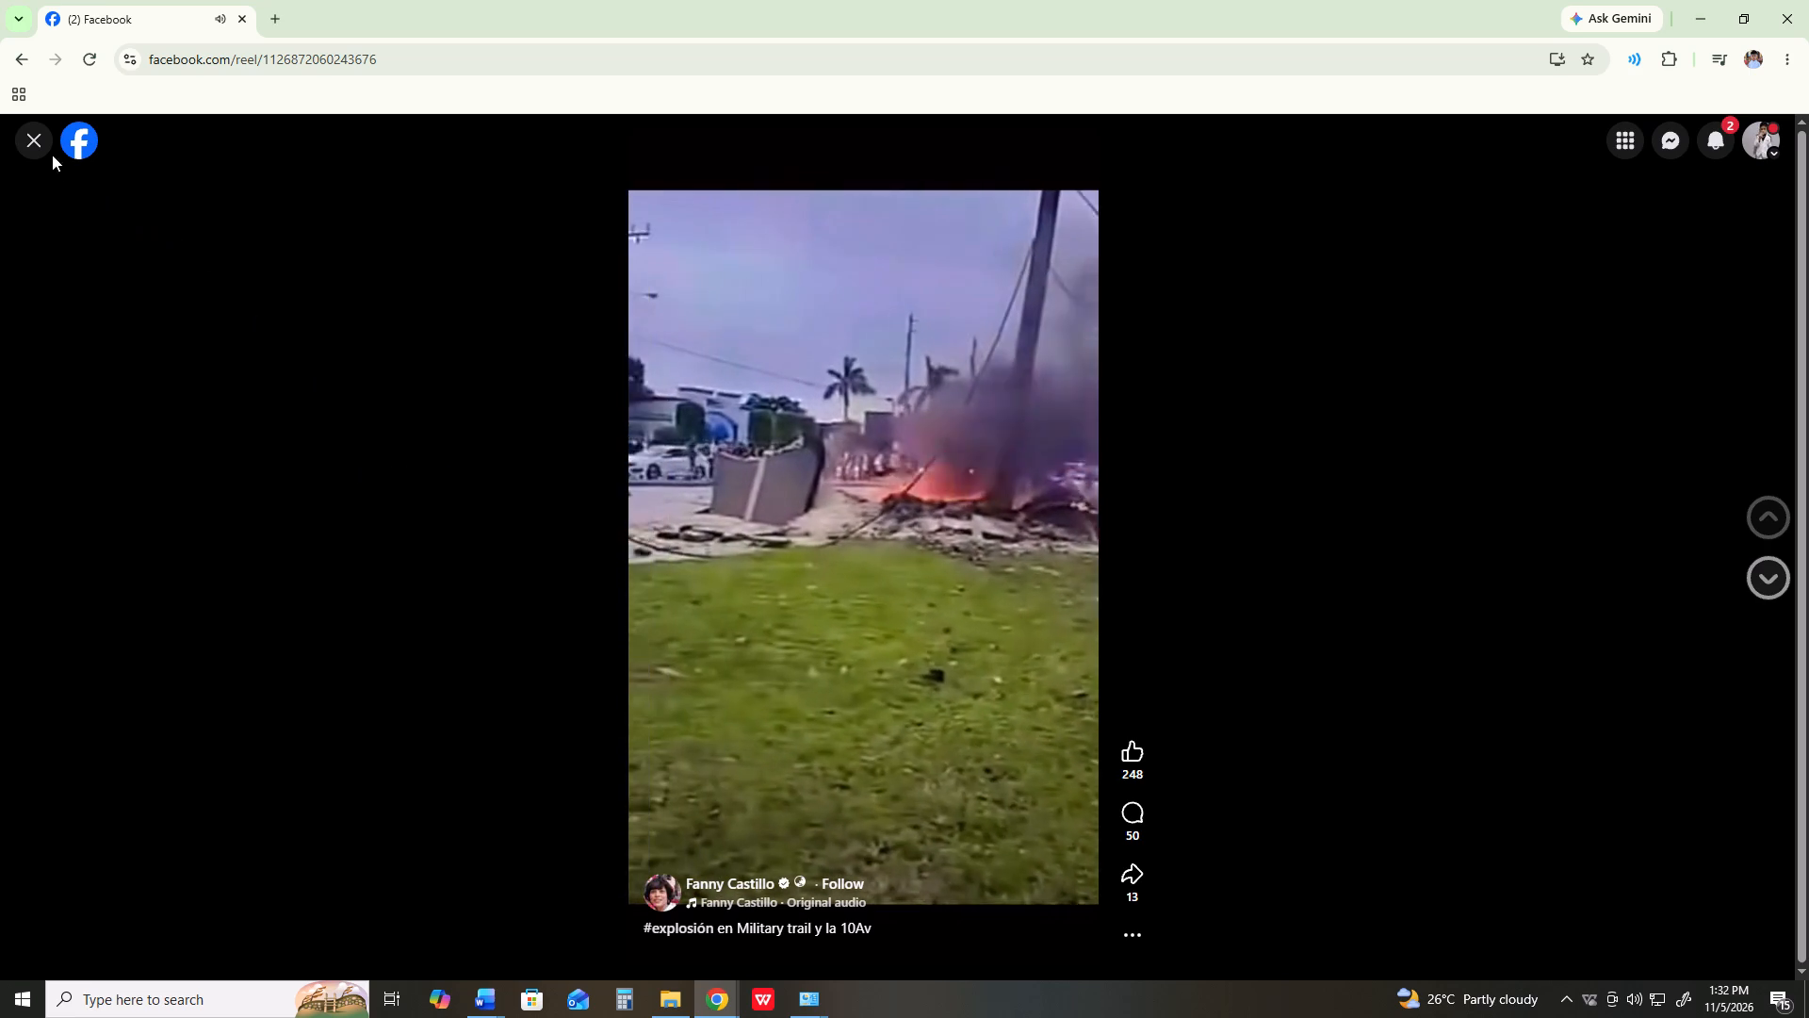
pyautogui.click(32, 135)
pyautogui.scroll(-3, 804, 550)
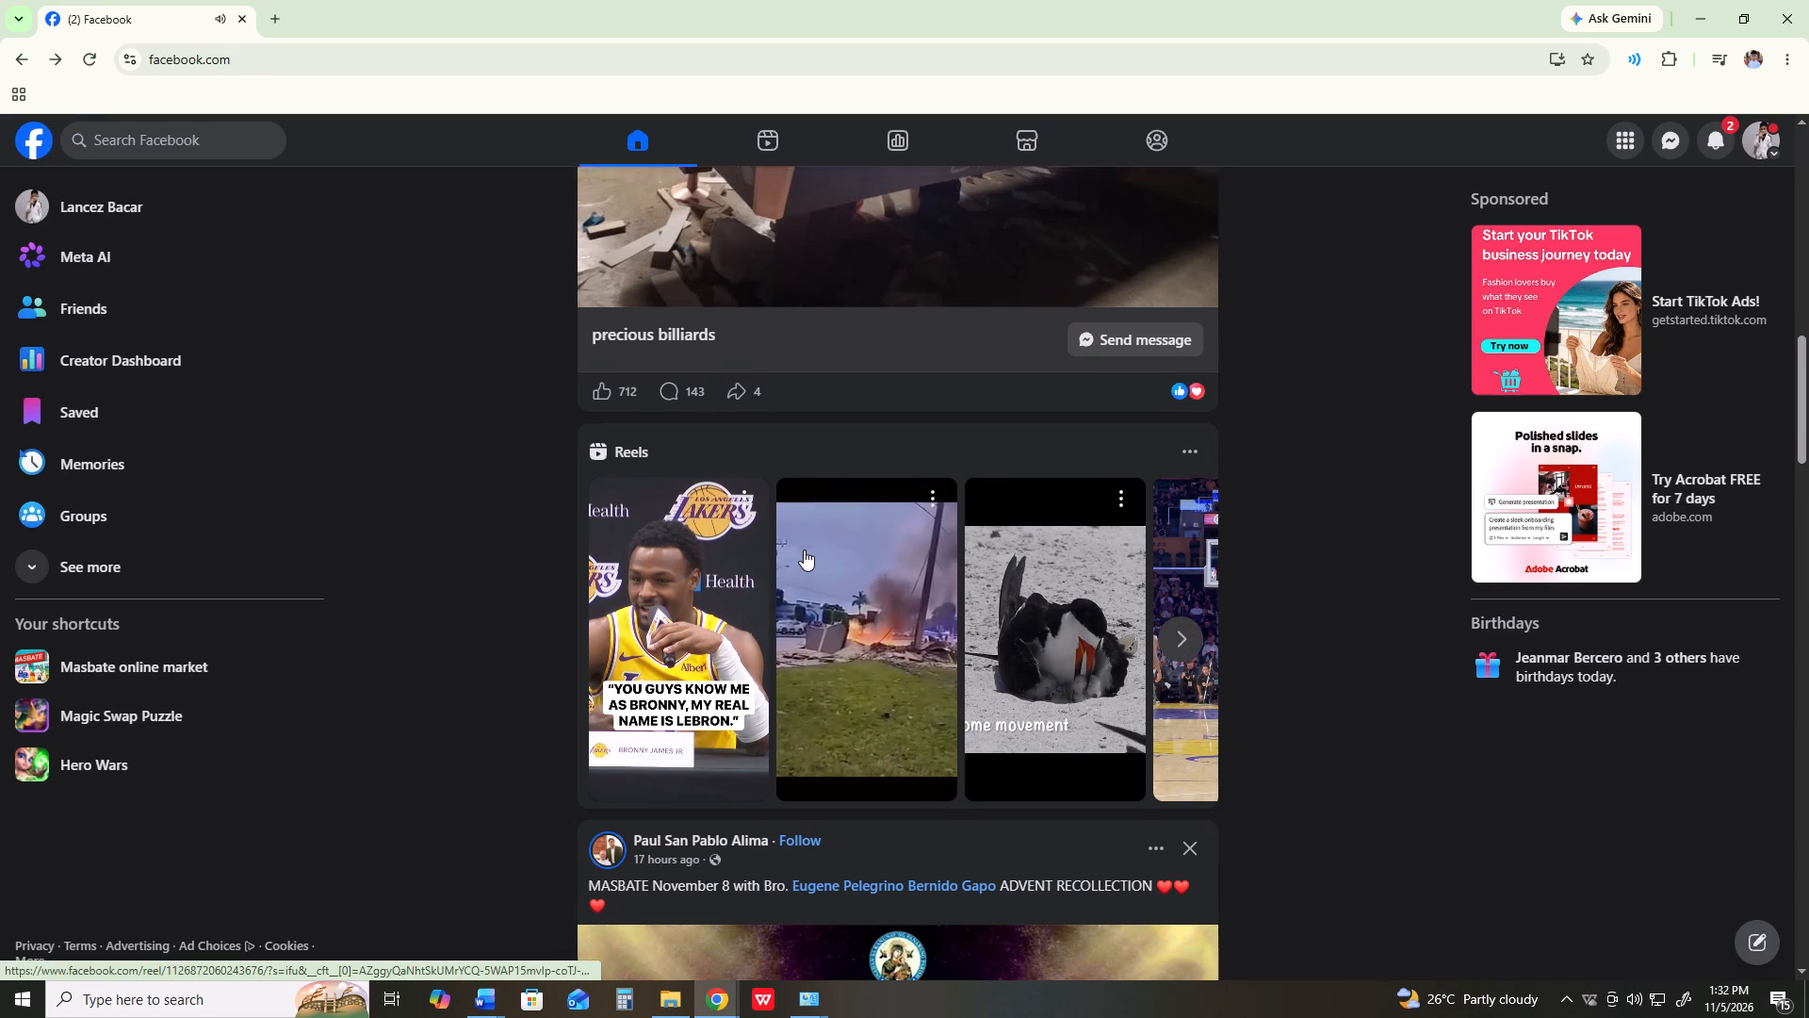
# Browse further down the Facebook news feed, looking over the posts, reels and ads.
pyautogui.scroll(-19, 804, 550)
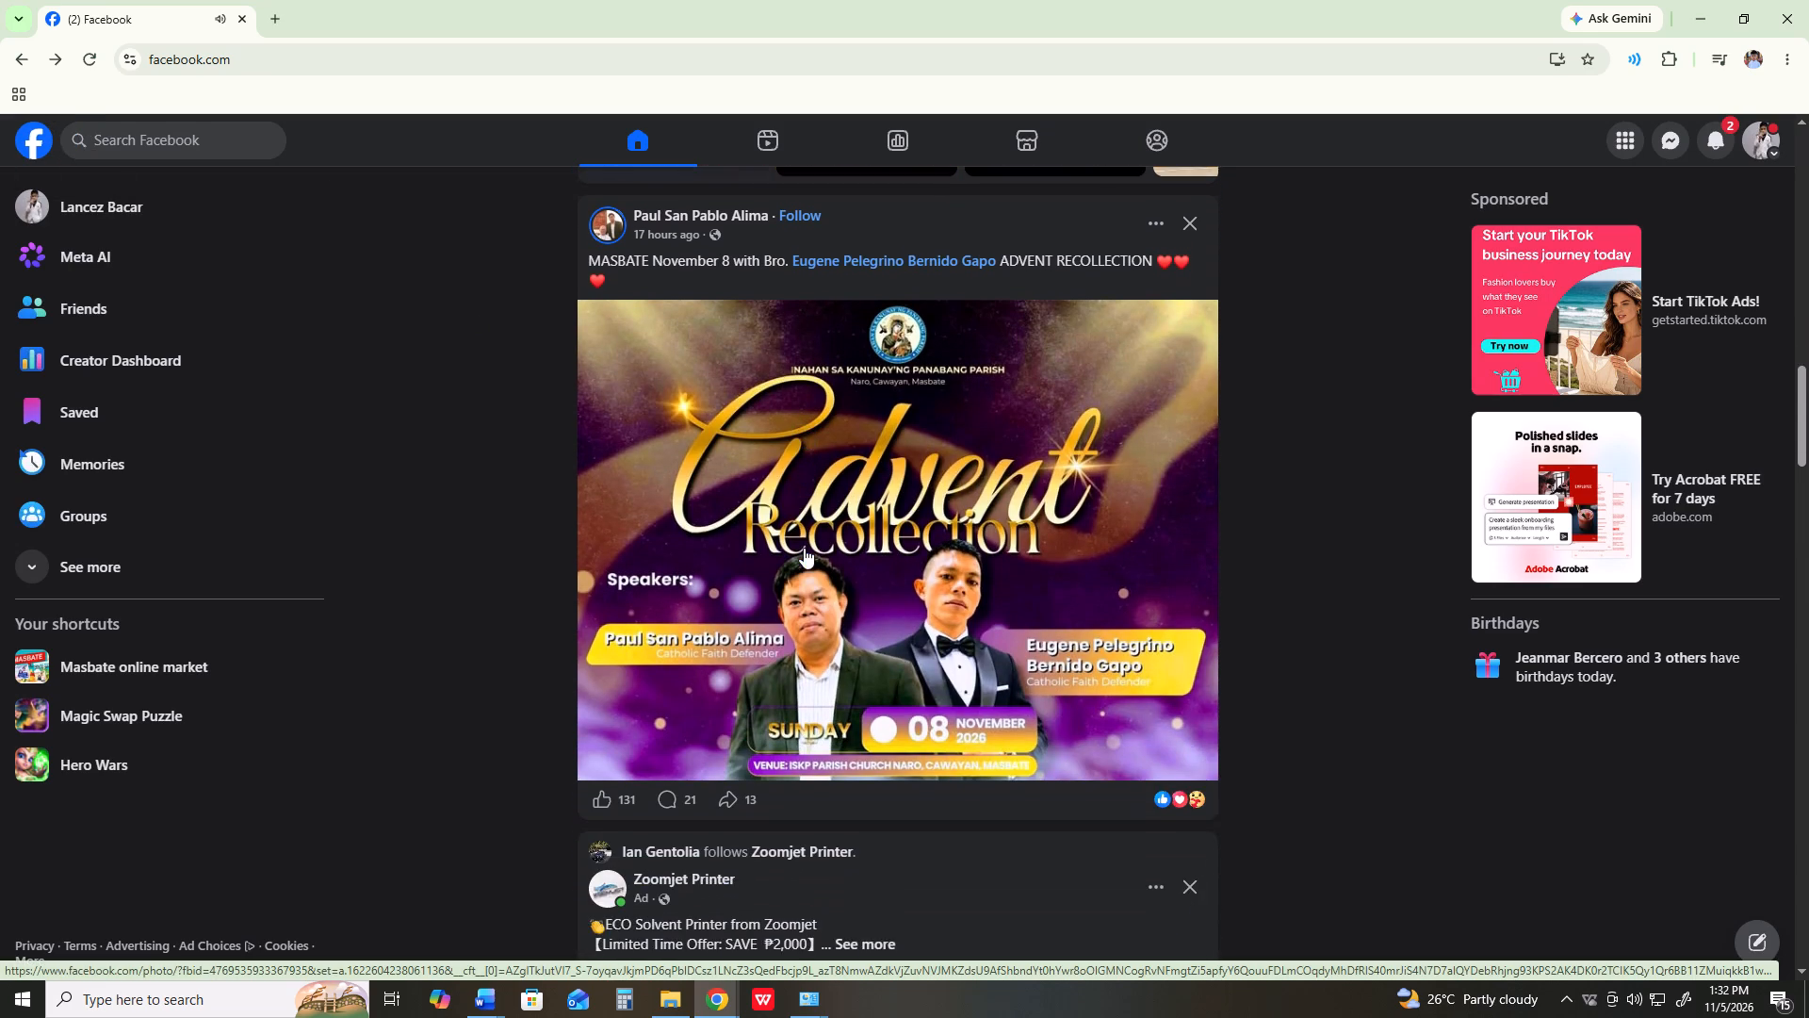
pyautogui.scroll(-17, 804, 548)
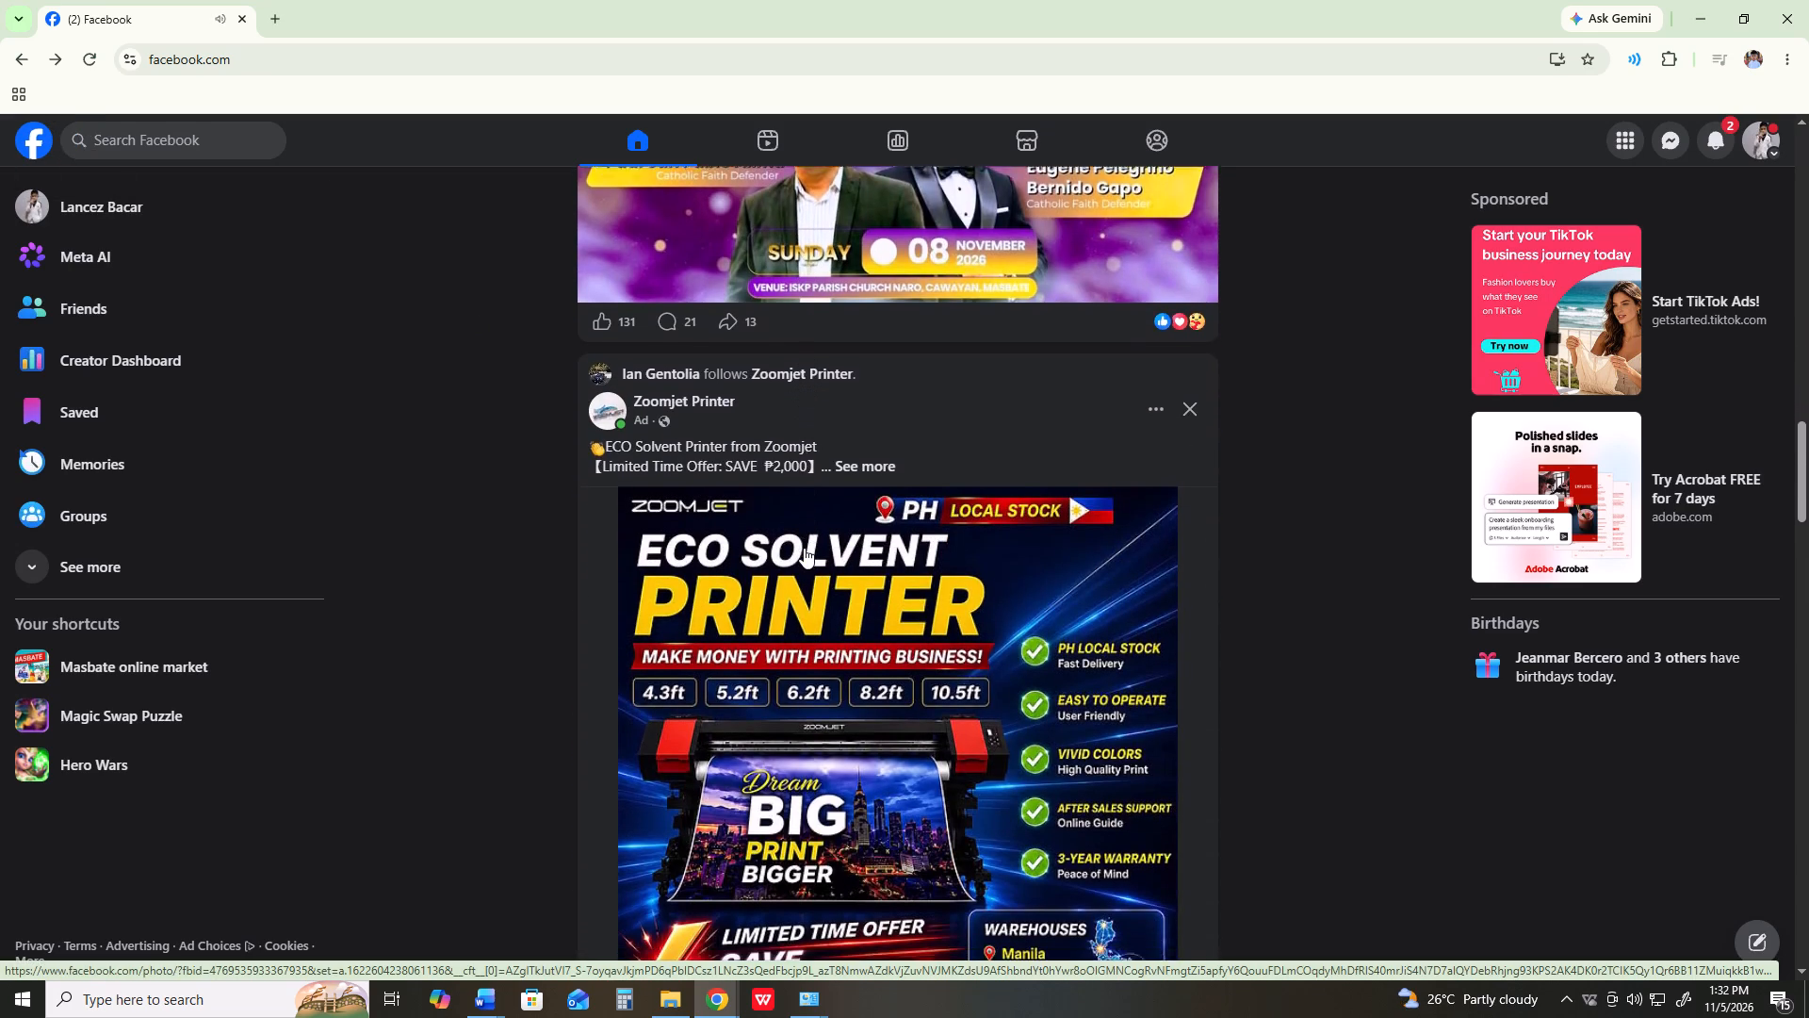
pyautogui.scroll(-20, 804, 548)
pyautogui.scroll(-5, 804, 548)
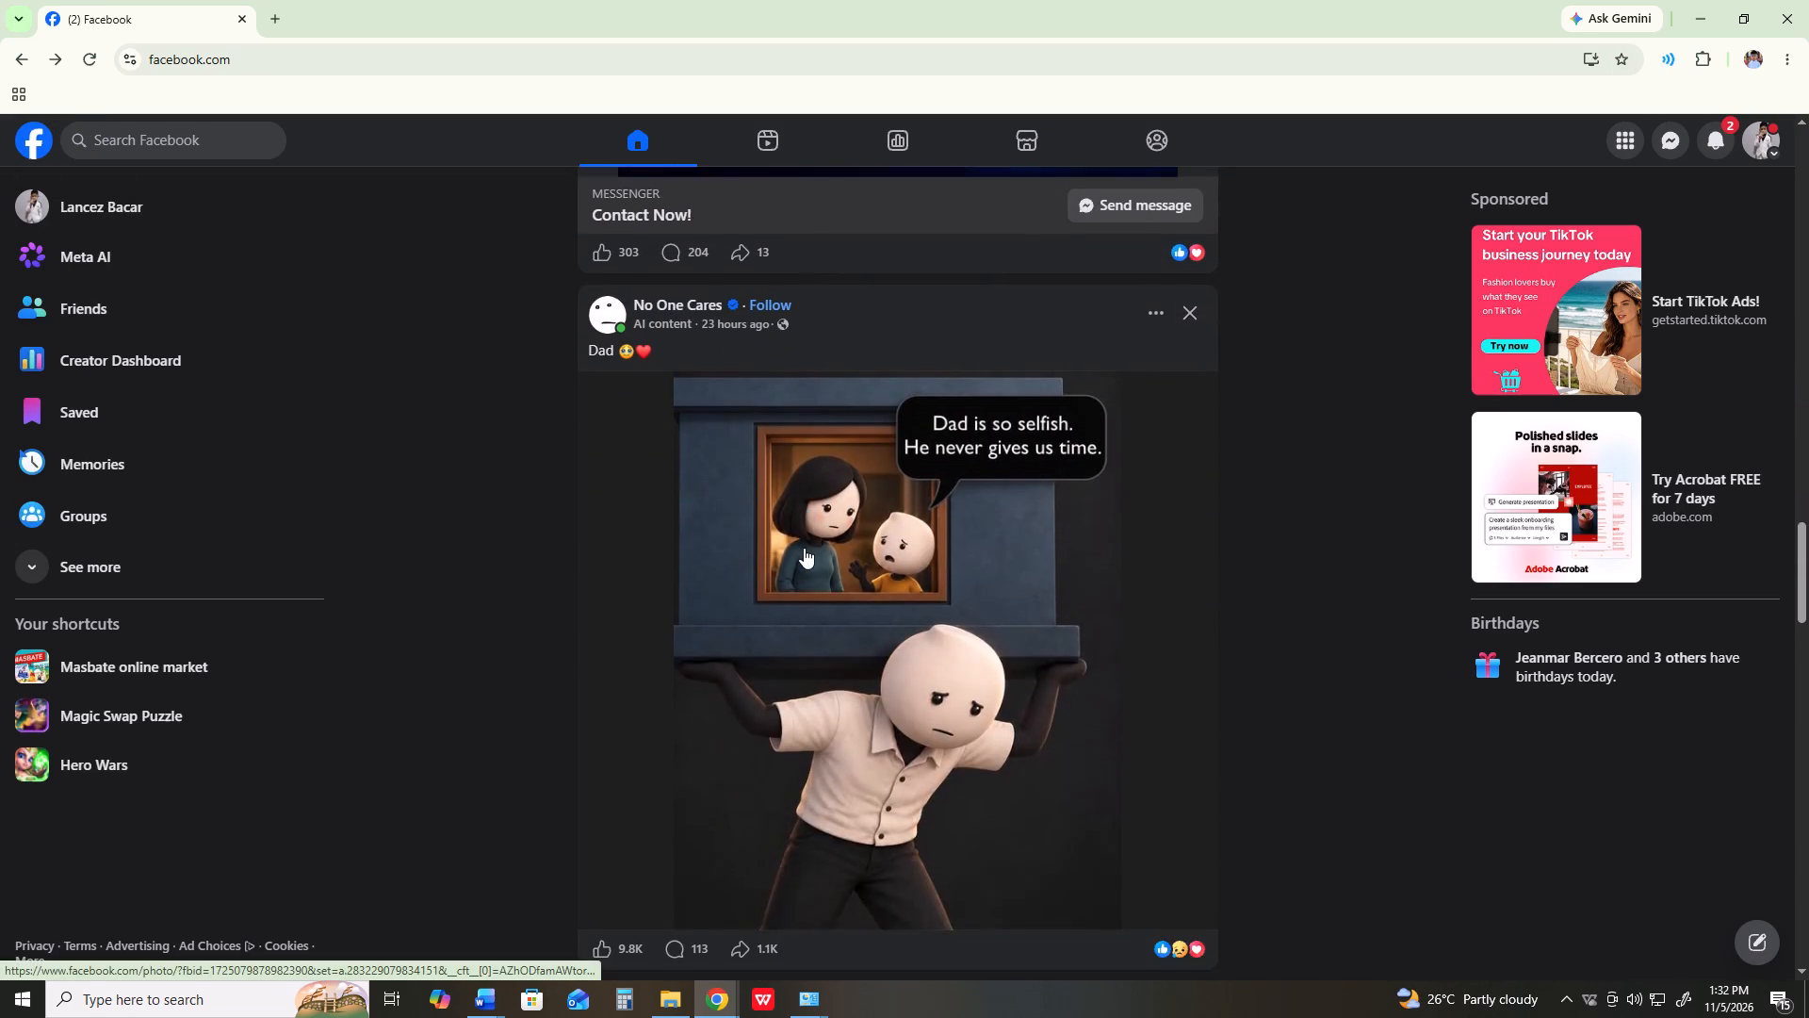
pyautogui.scroll(-5, 804, 548)
pyautogui.scroll(-19, 804, 548)
pyautogui.scroll(-4, 804, 548)
pyautogui.scroll(4, 804, 548)
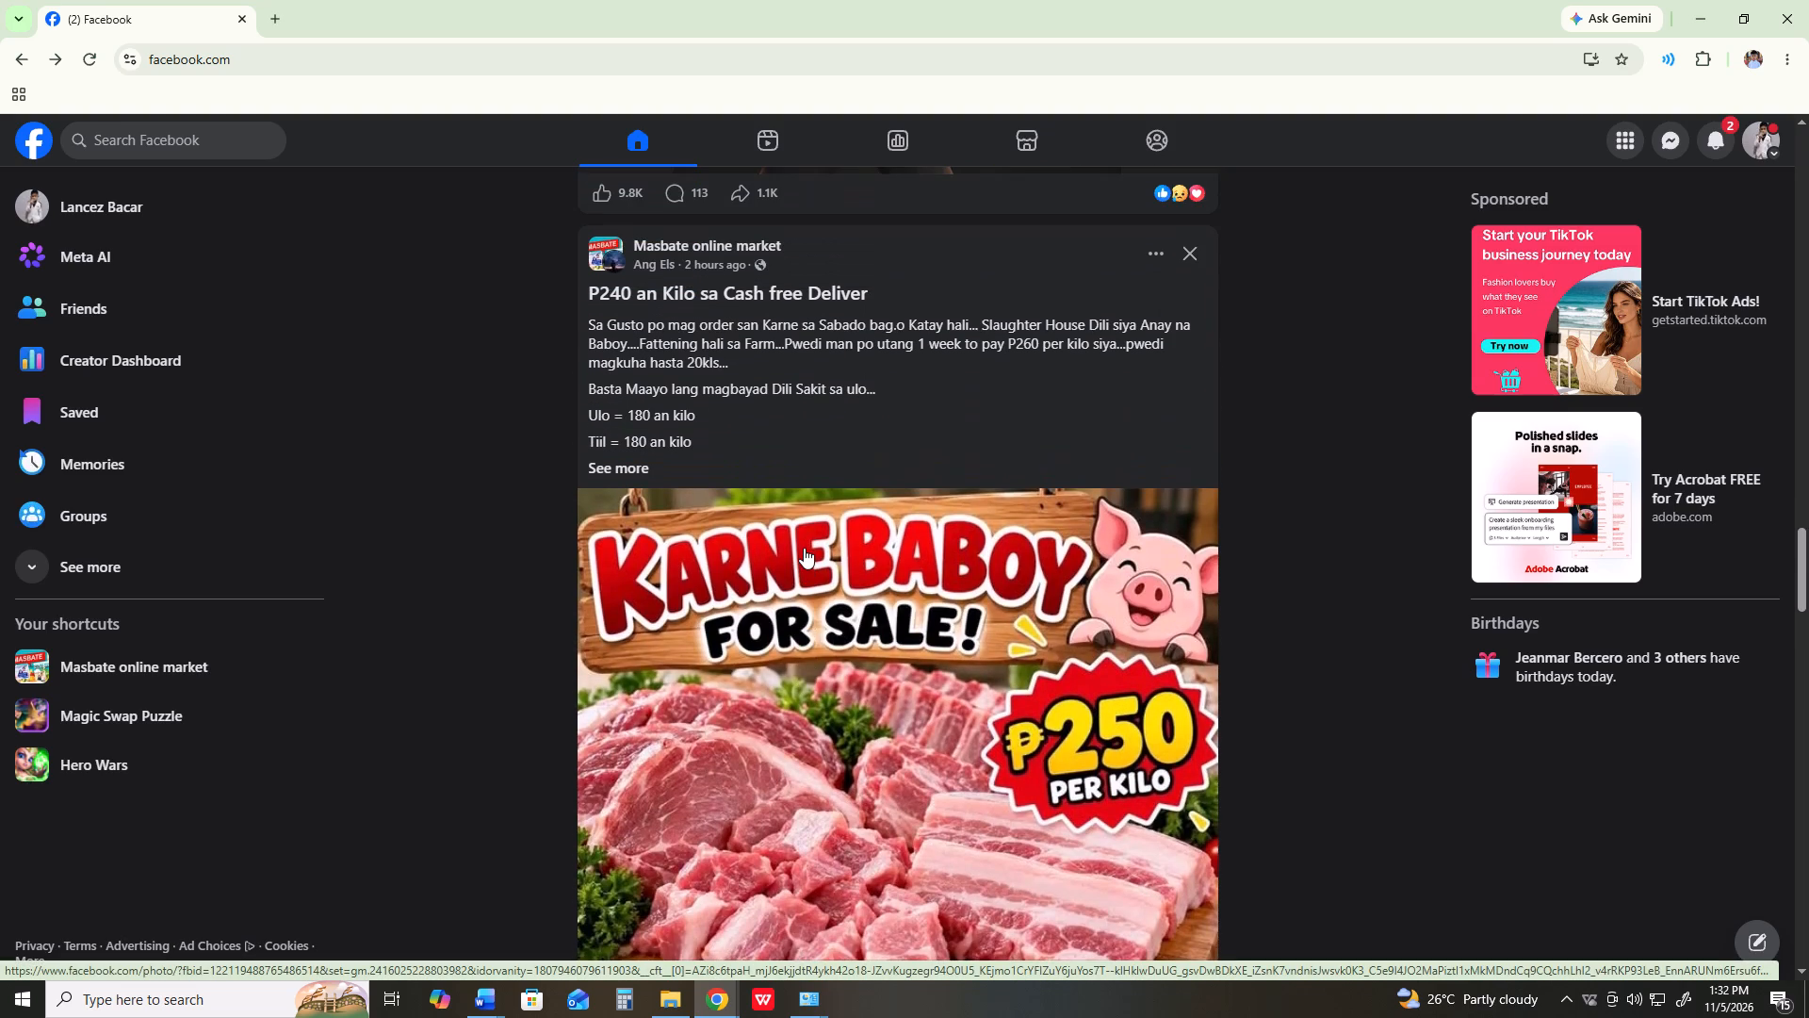
pyautogui.scroll(-2, 804, 548)
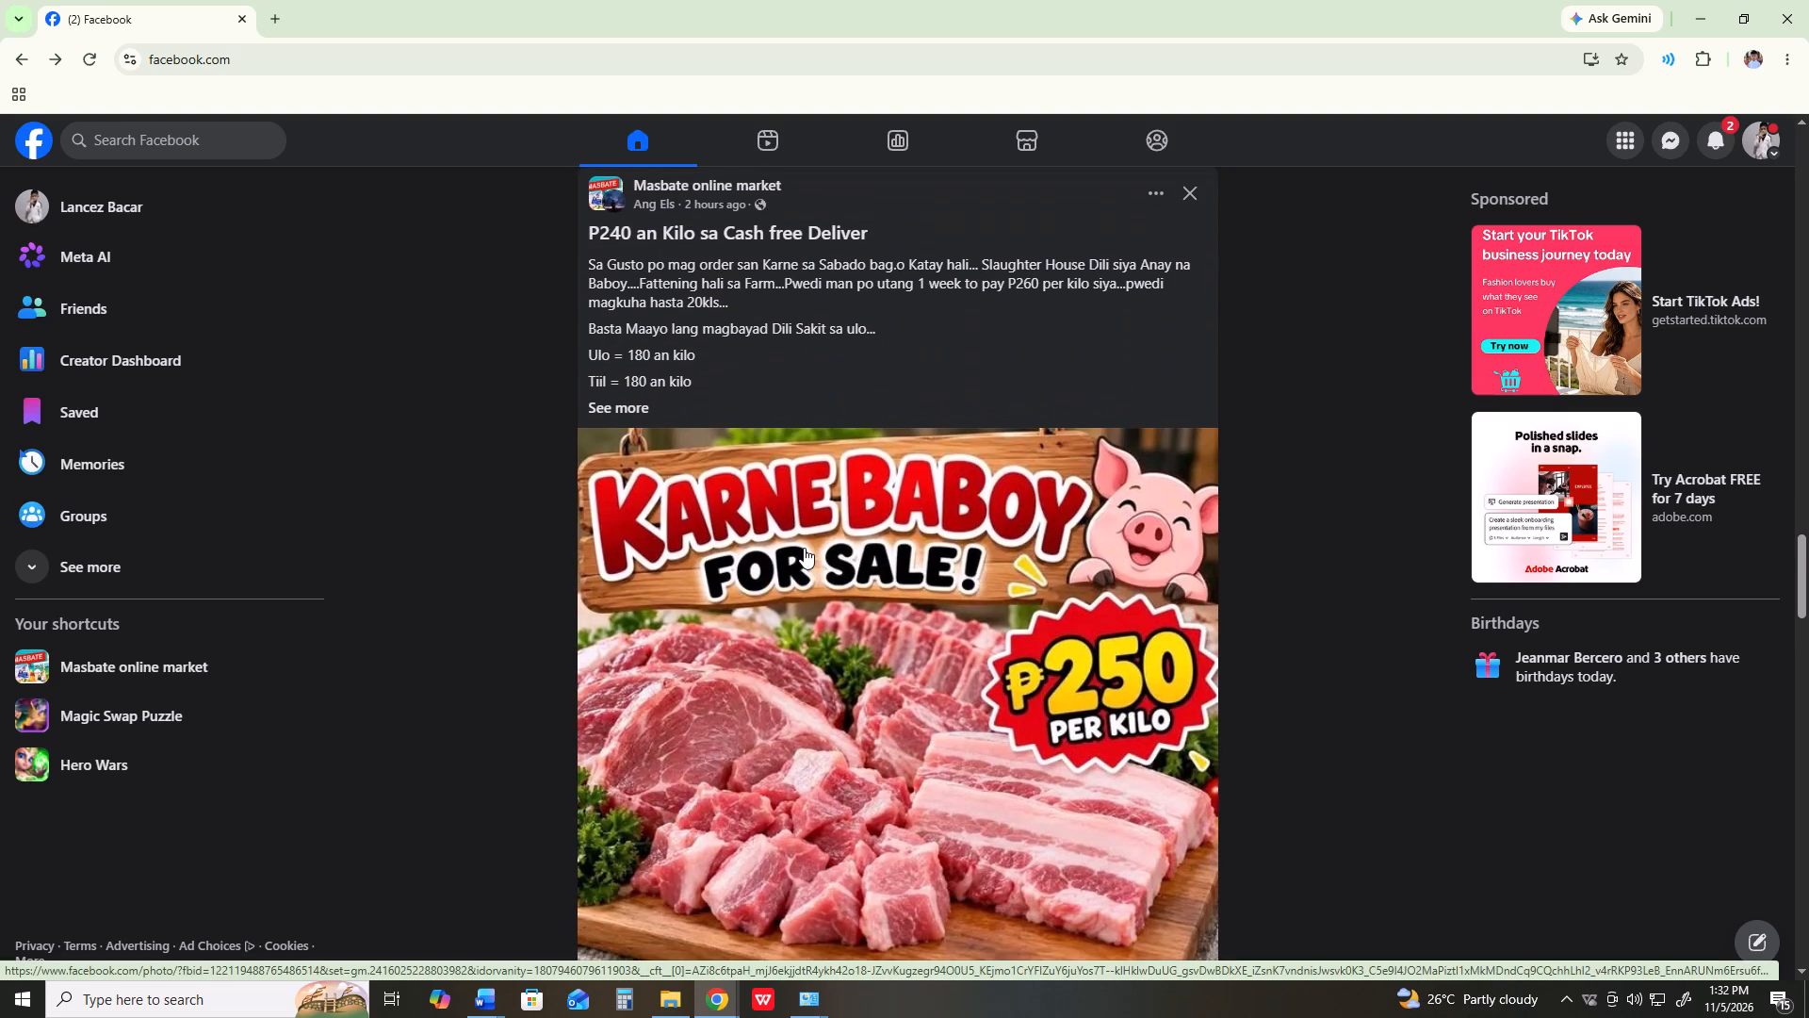
pyautogui.scroll(-17, 804, 548)
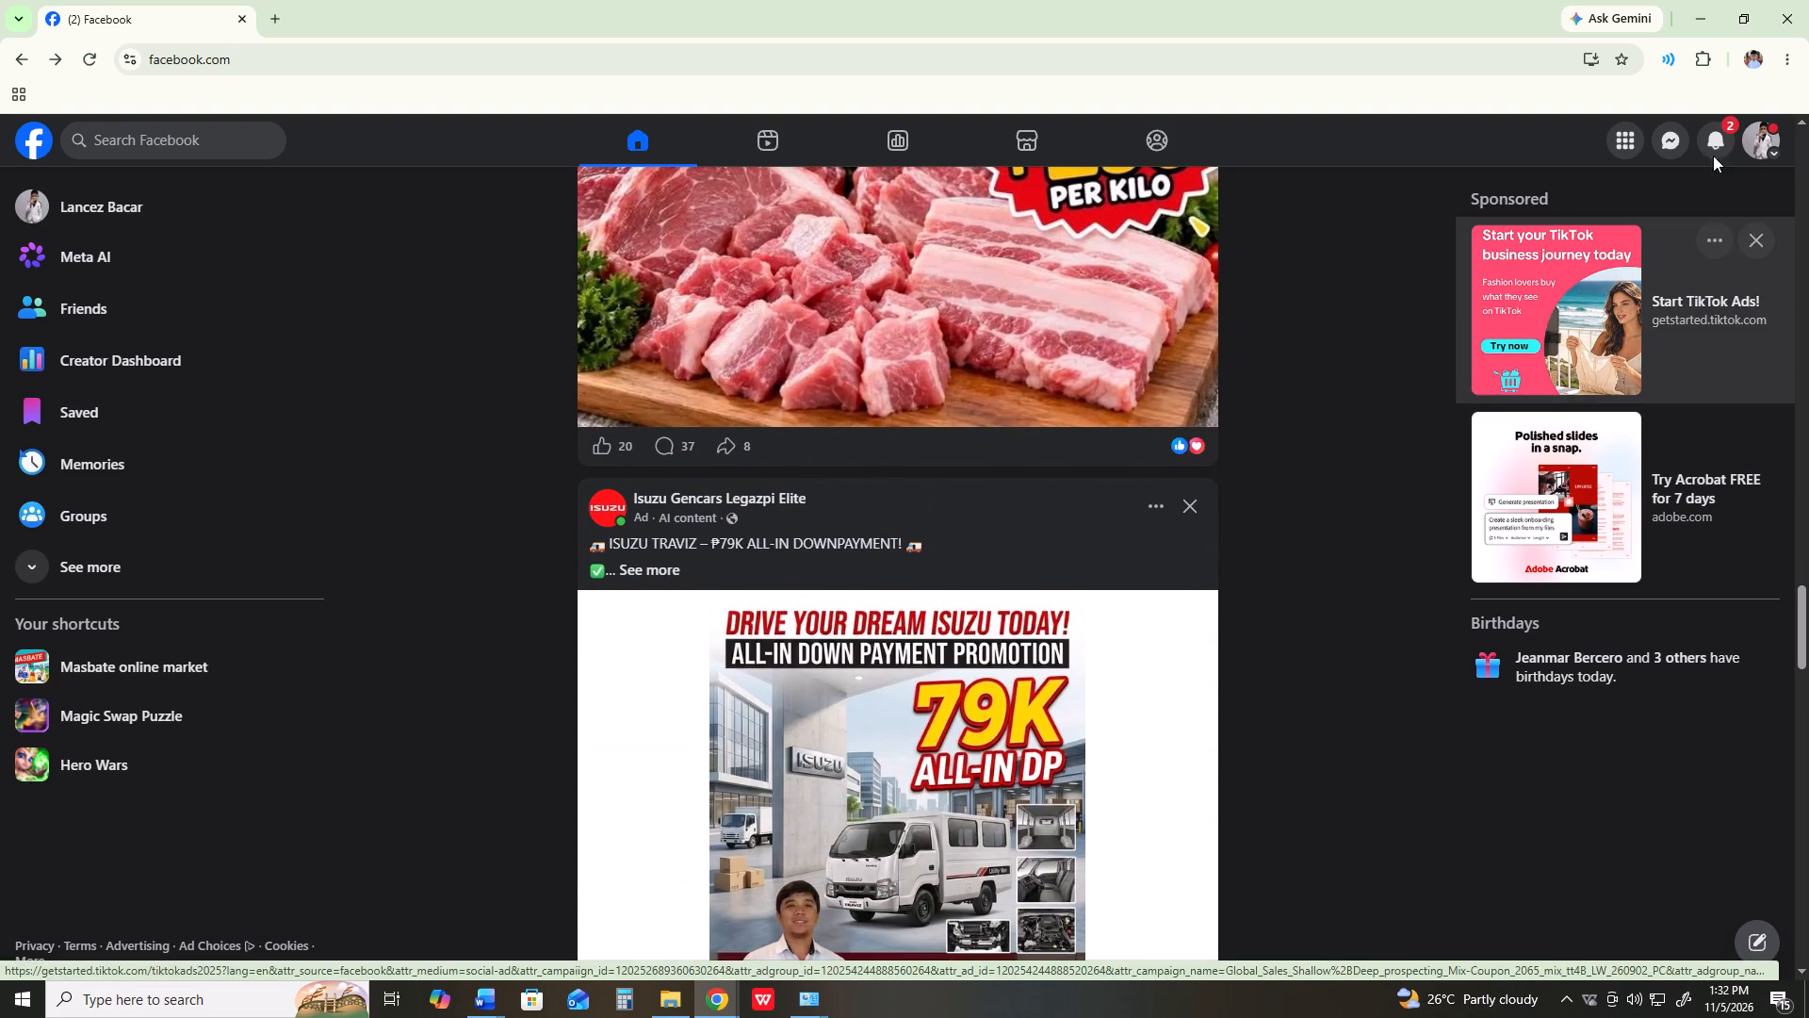
# Check the latest Facebook notifications and close the list again.
pyautogui.click(1718, 137)
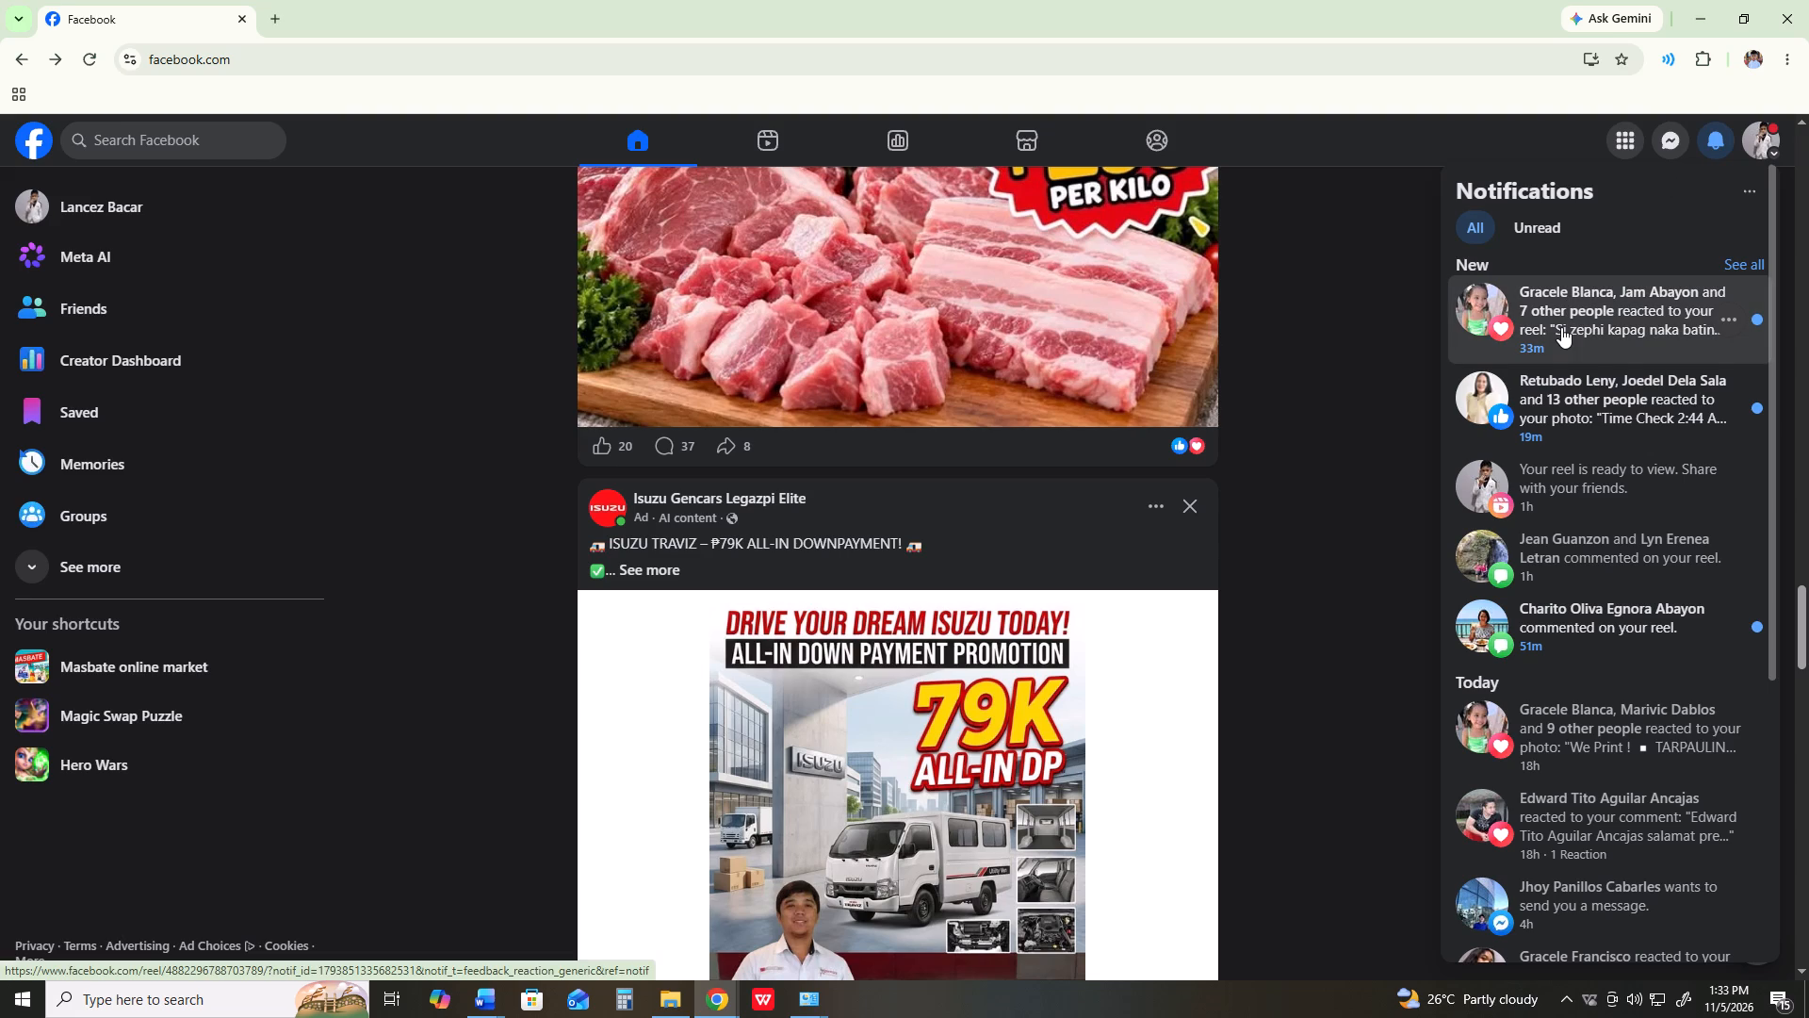
pyautogui.click(1709, 140)
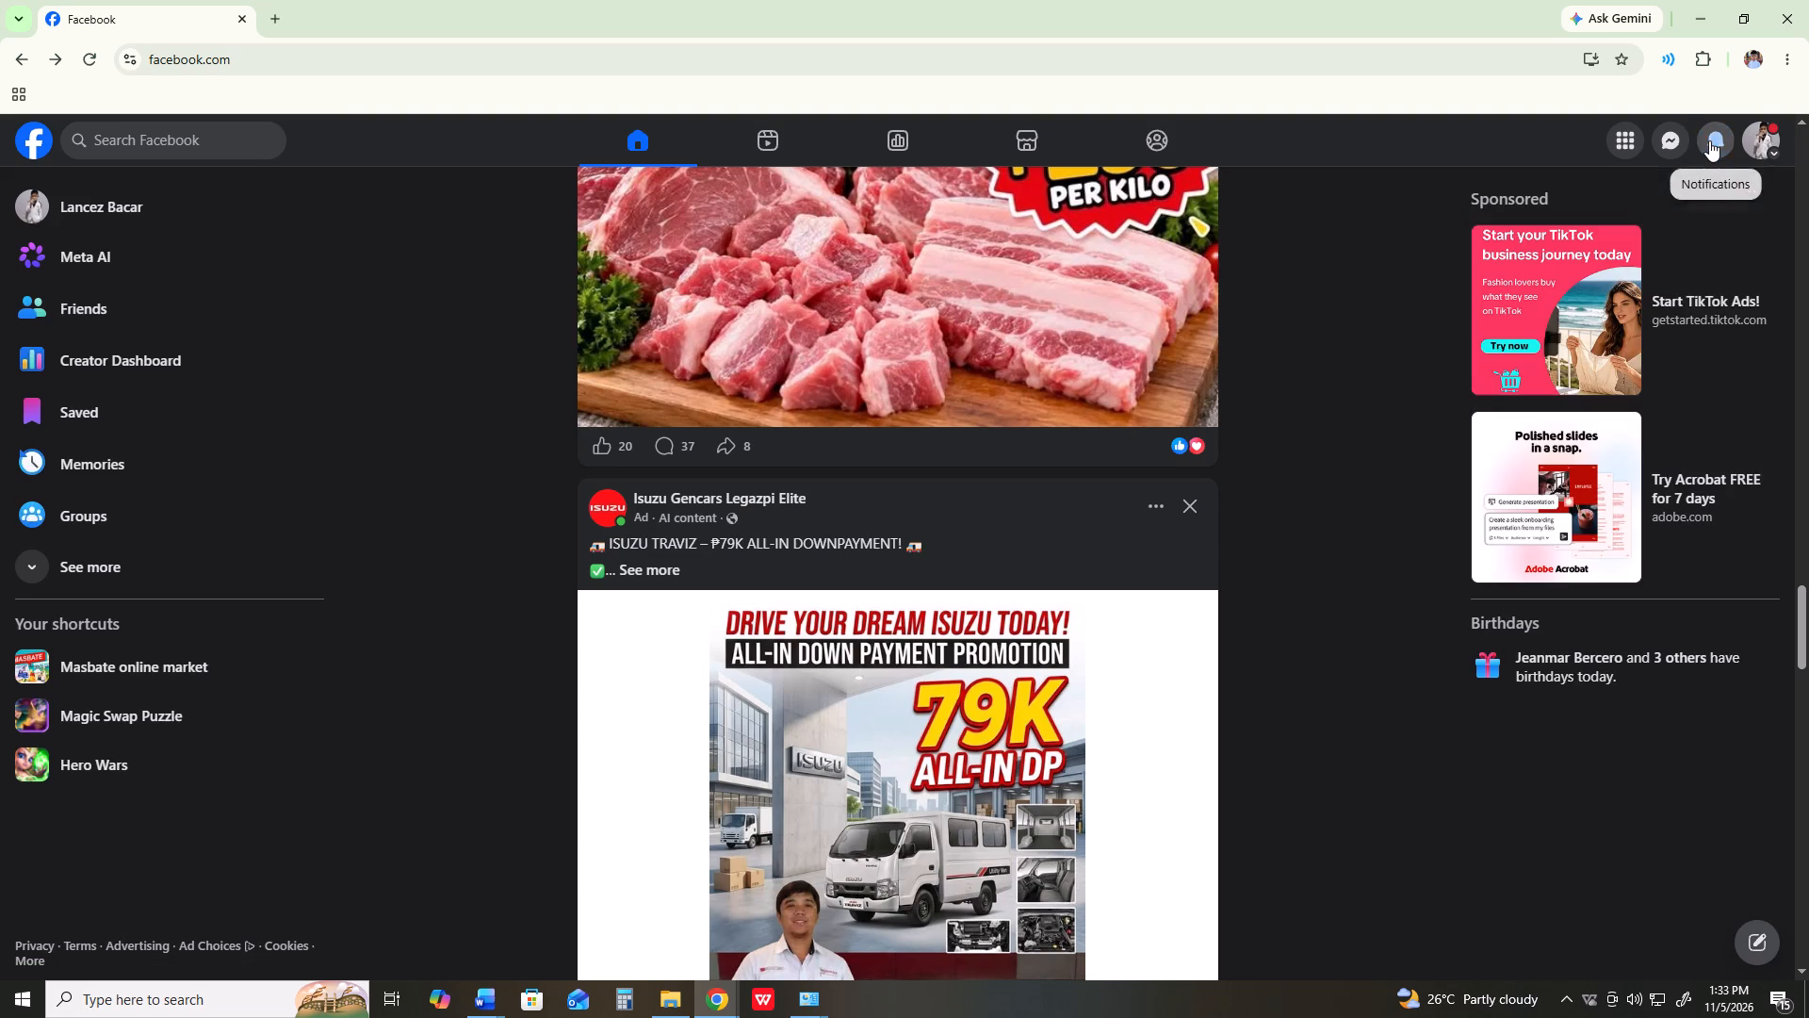
# Switch to Document1 in Word and go to the blank page following booklet pages 20 and 21.
pyautogui.hotkey('alt', 'Tab')
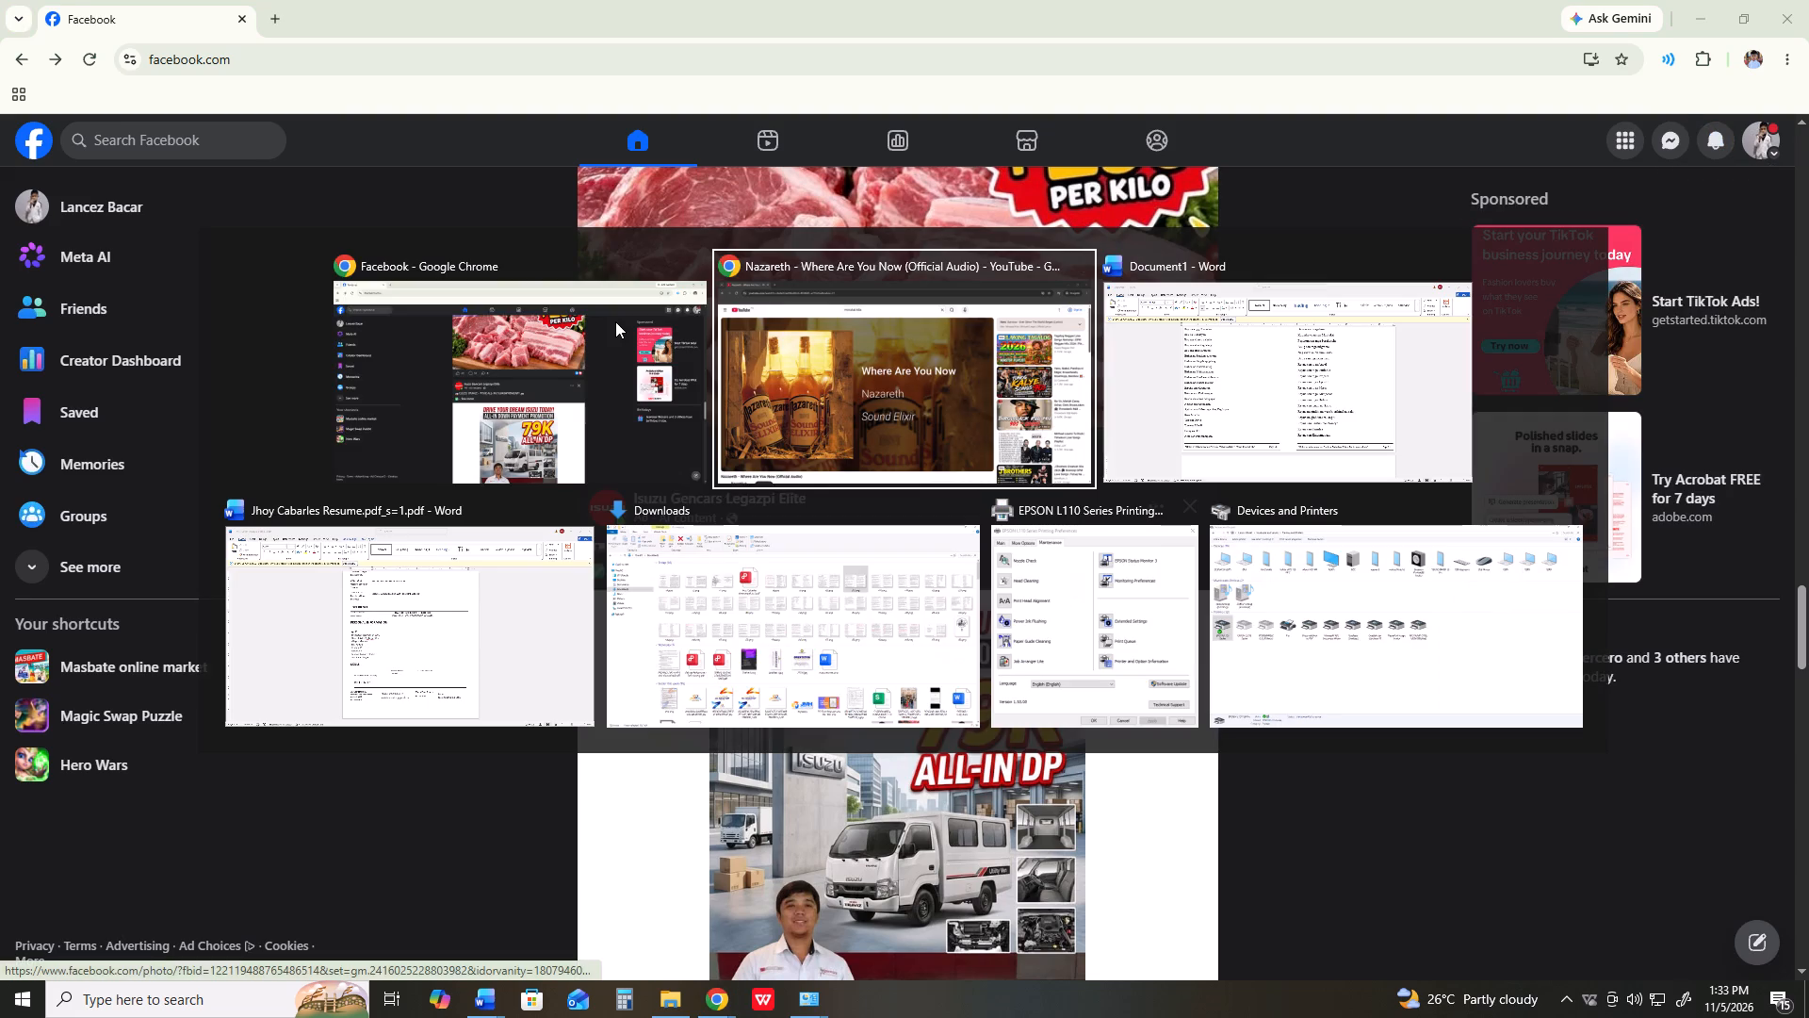
pyautogui.hotkey('alt', 'Tab')
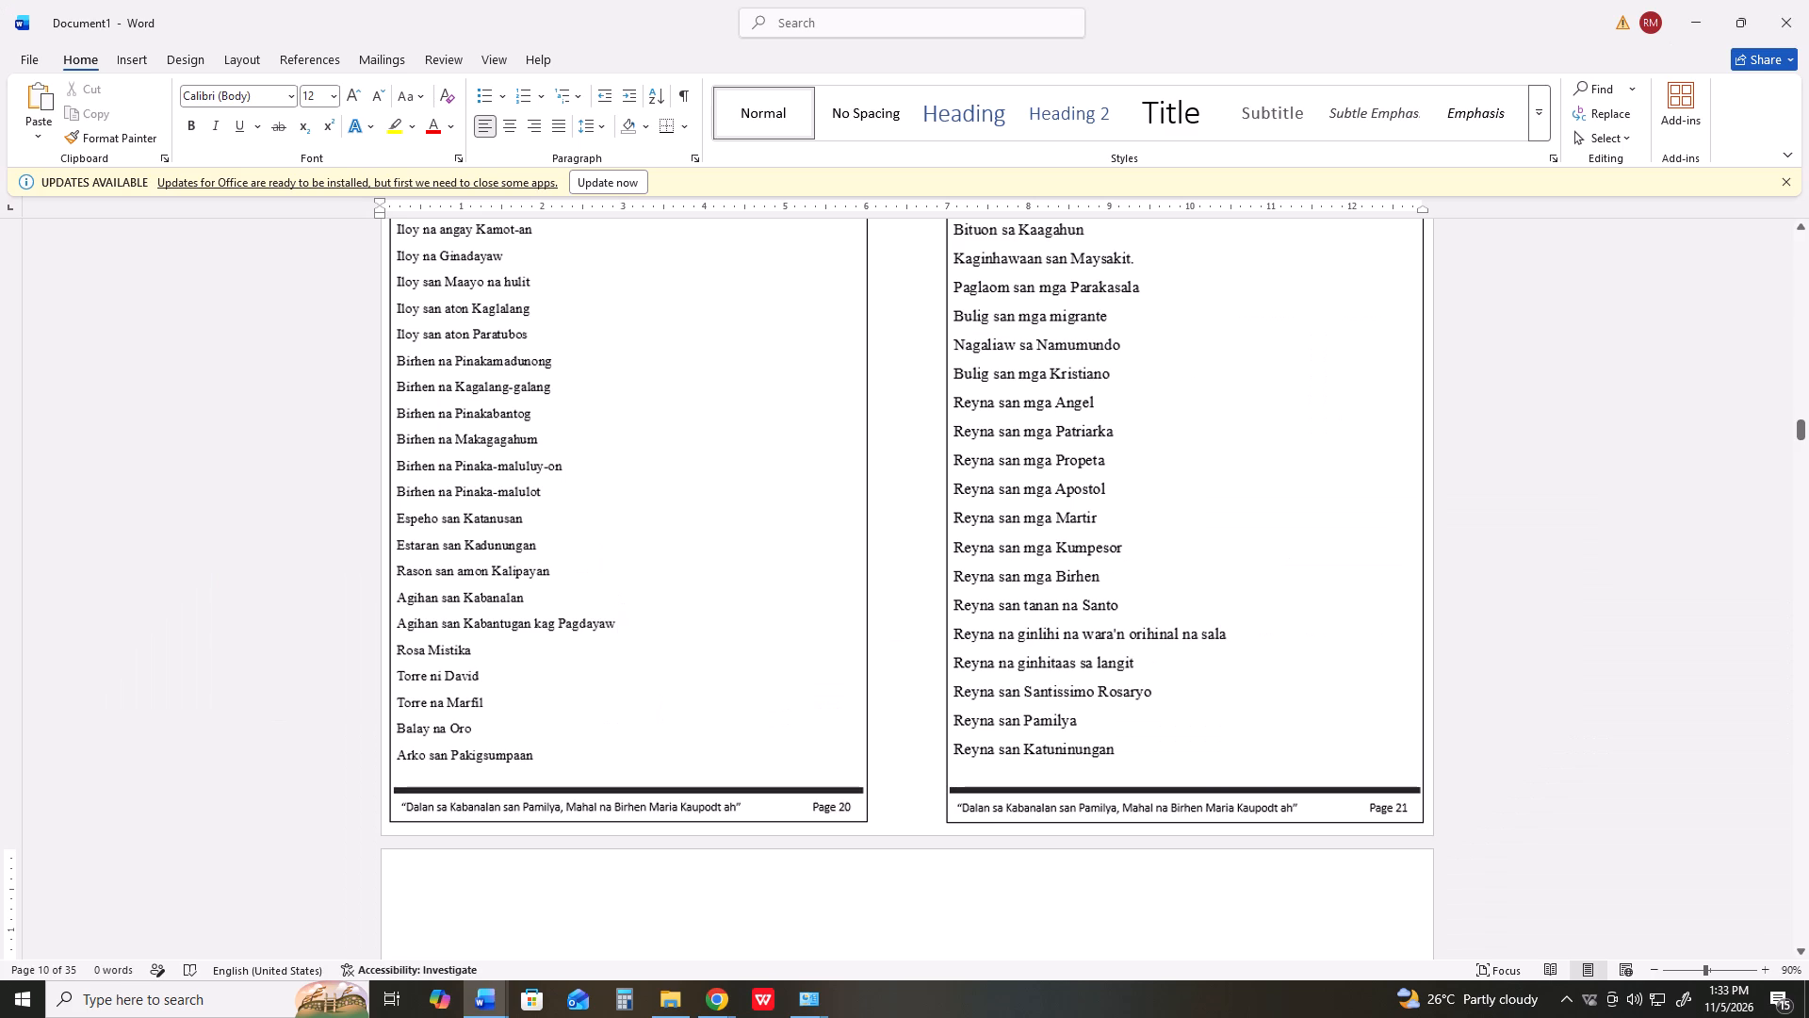
pyautogui.scroll(-16, 798, 502)
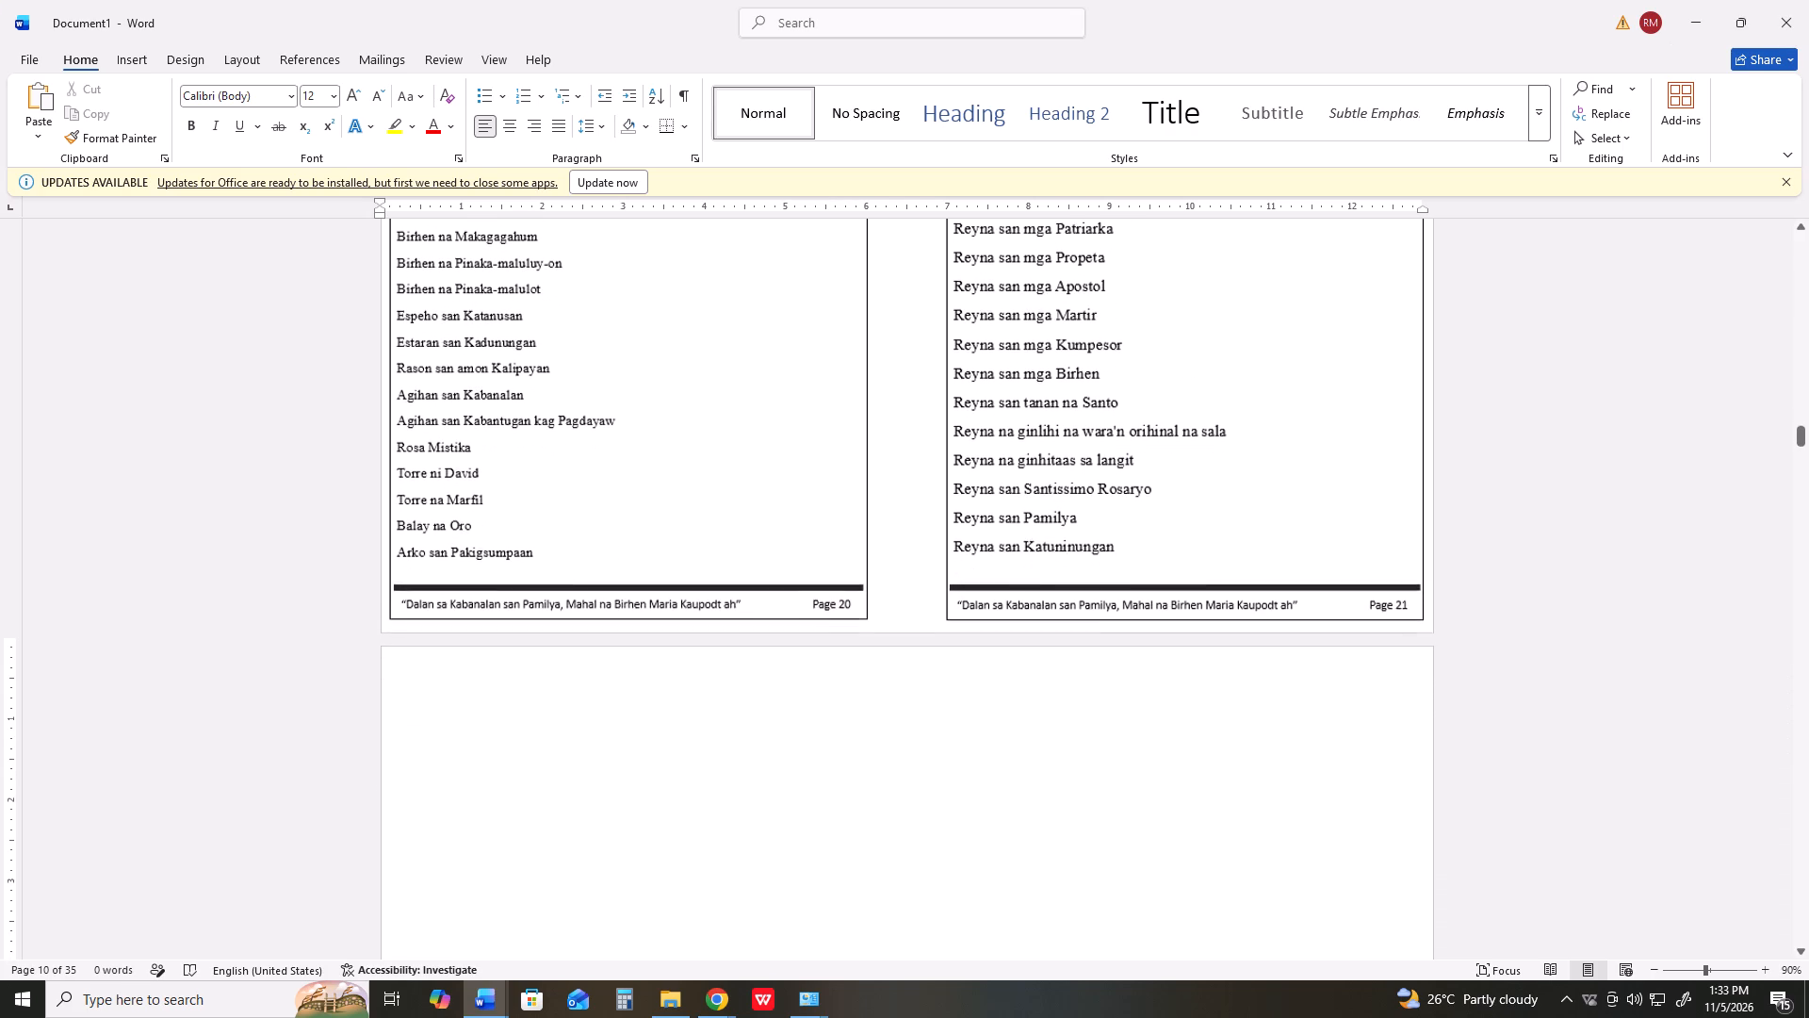
pyautogui.scroll(-9, 793, 500)
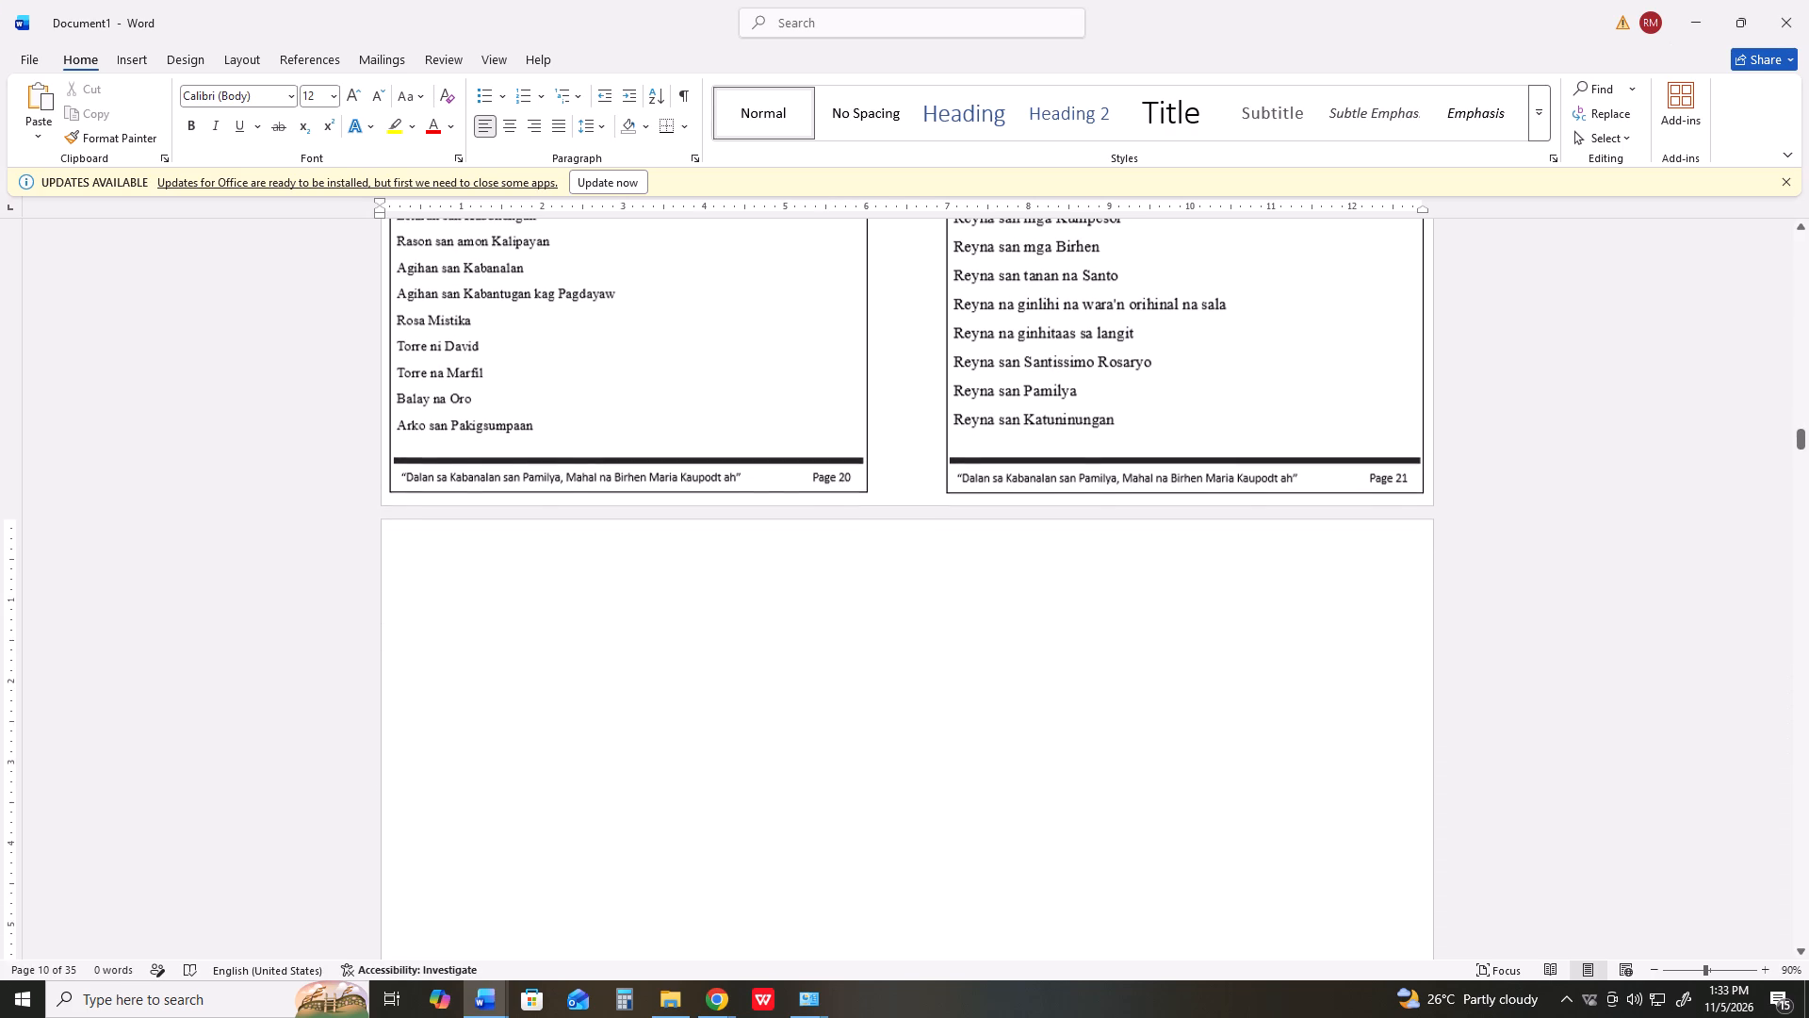
pyautogui.scroll(-20, 793, 500)
pyautogui.scroll(-1, 793, 500)
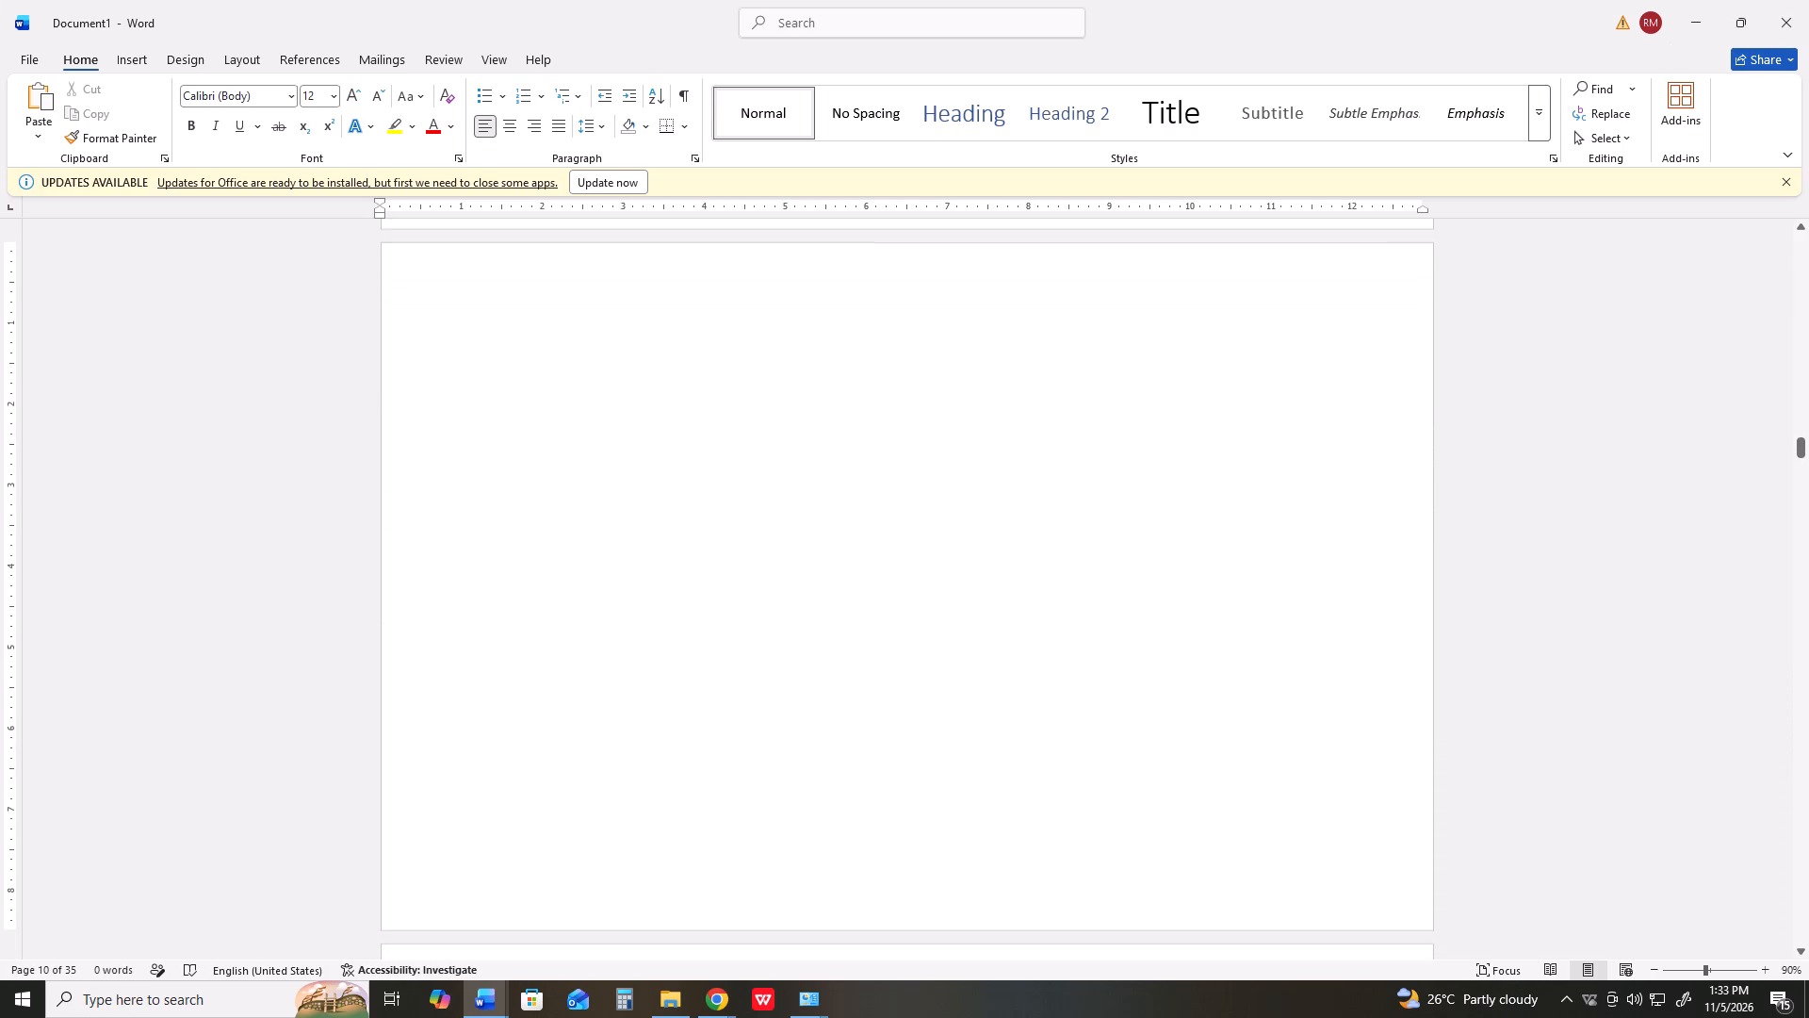
# Switch from Document1 to the Chrome window with the Nazareth "Where Are You Now" YouTube video.
pyautogui.hotkey('alt', 'Tab')
pyautogui.hotkey('alt', 'Tab')
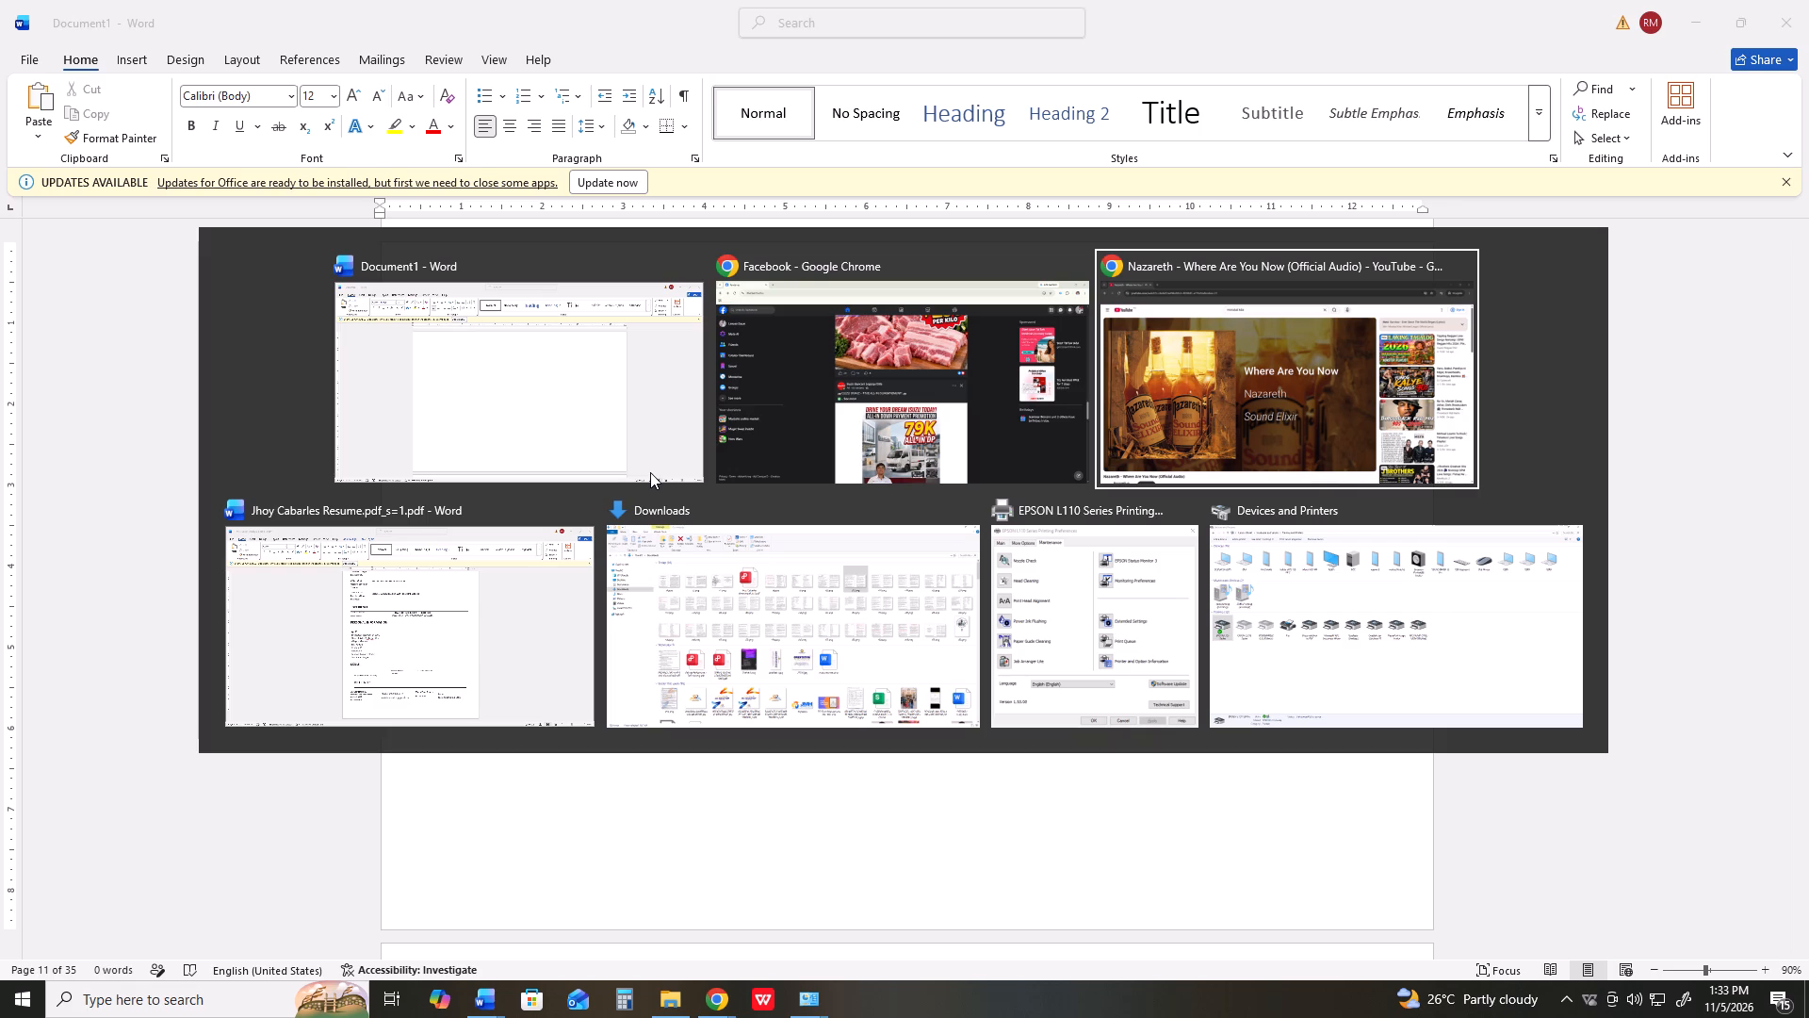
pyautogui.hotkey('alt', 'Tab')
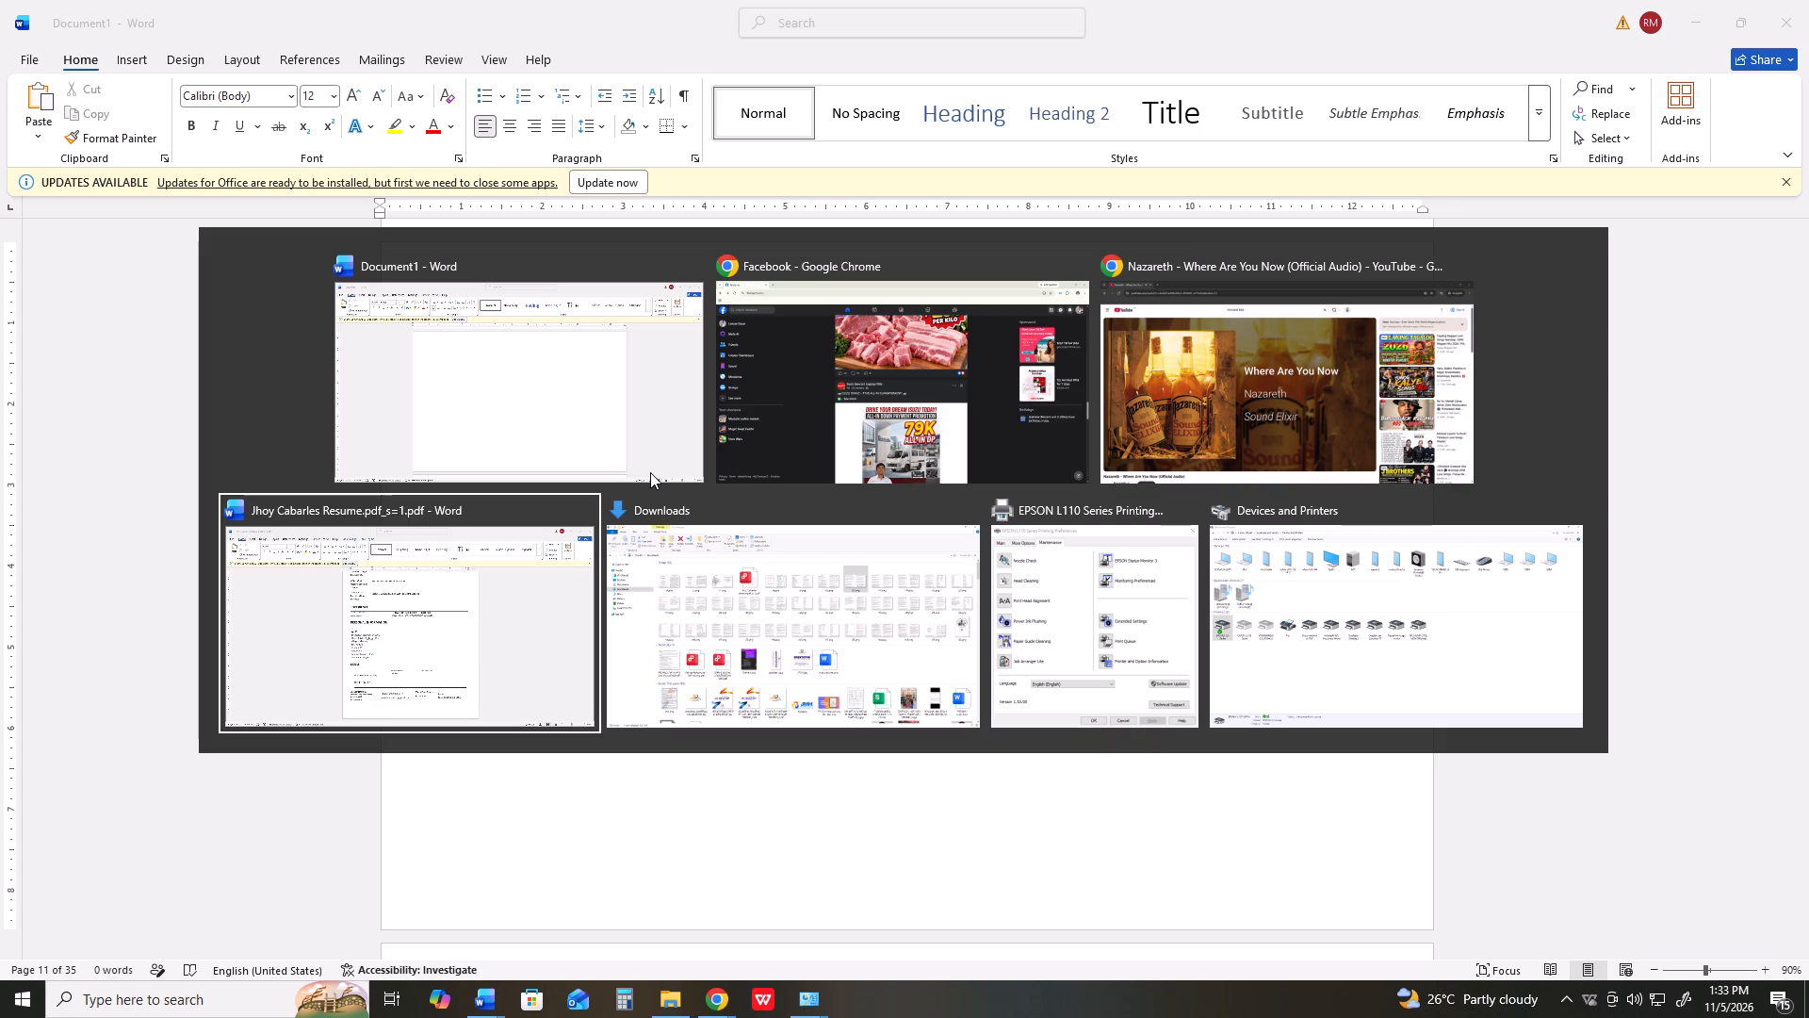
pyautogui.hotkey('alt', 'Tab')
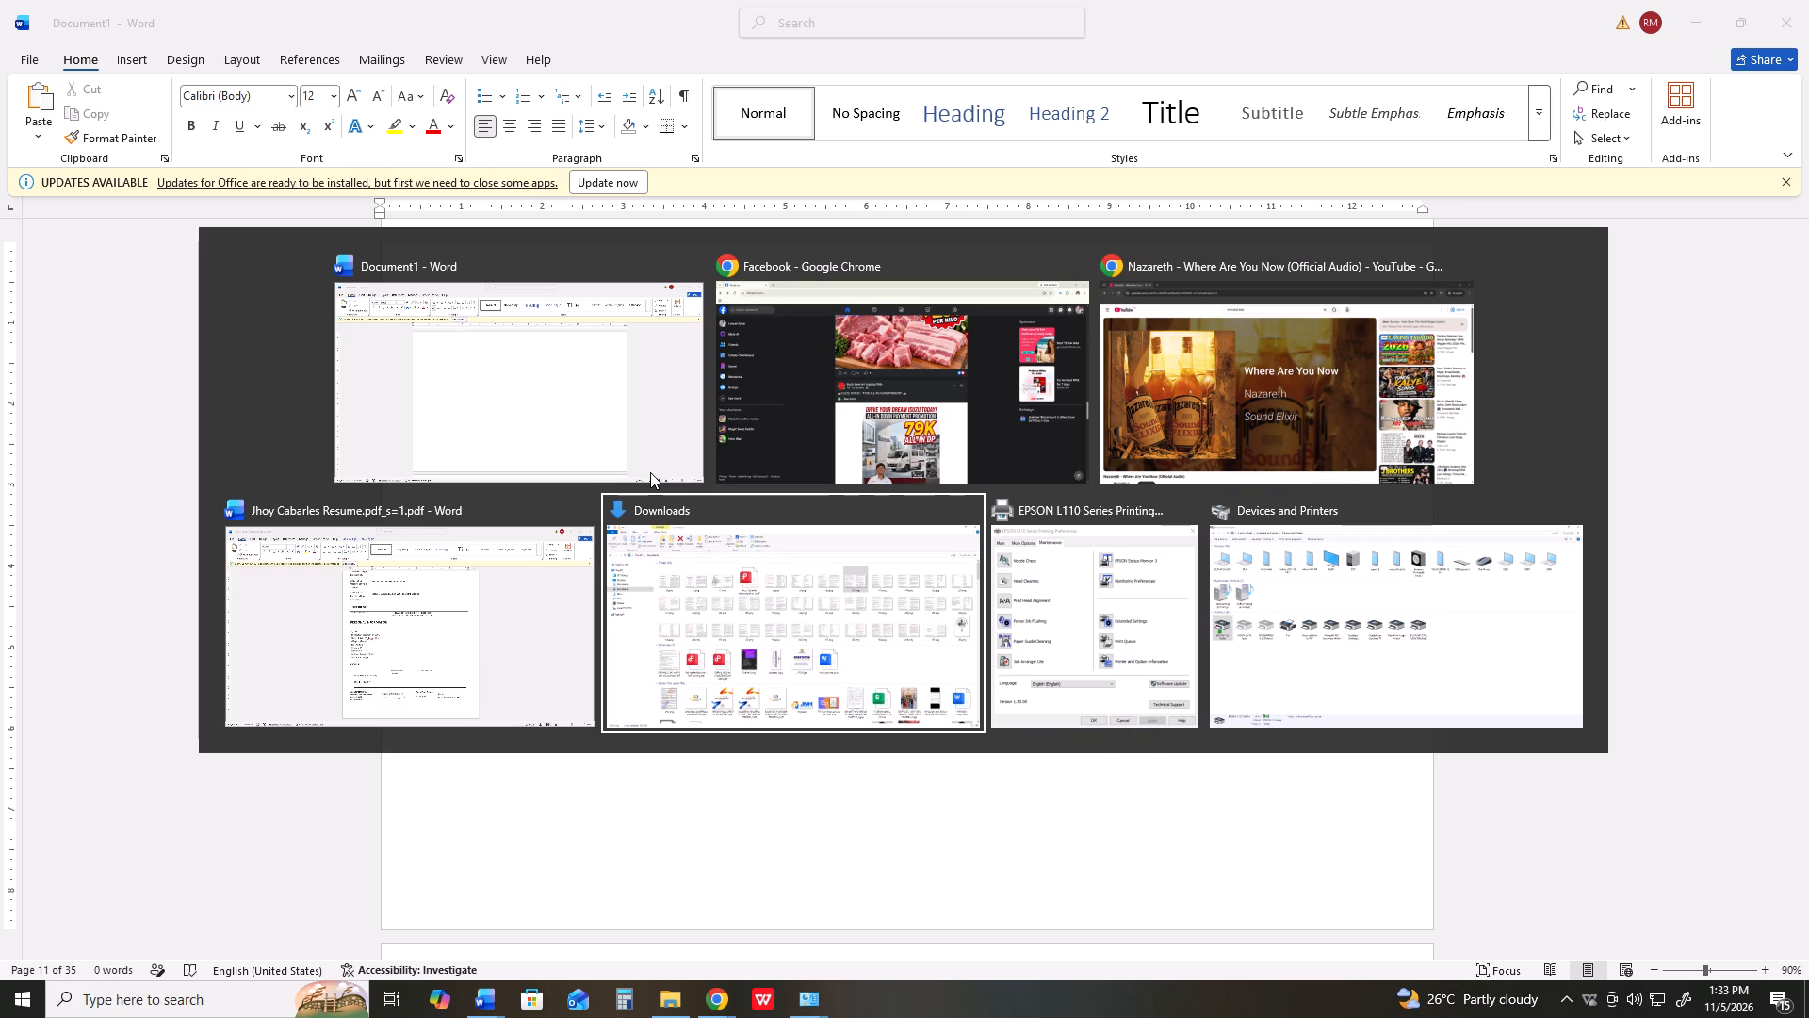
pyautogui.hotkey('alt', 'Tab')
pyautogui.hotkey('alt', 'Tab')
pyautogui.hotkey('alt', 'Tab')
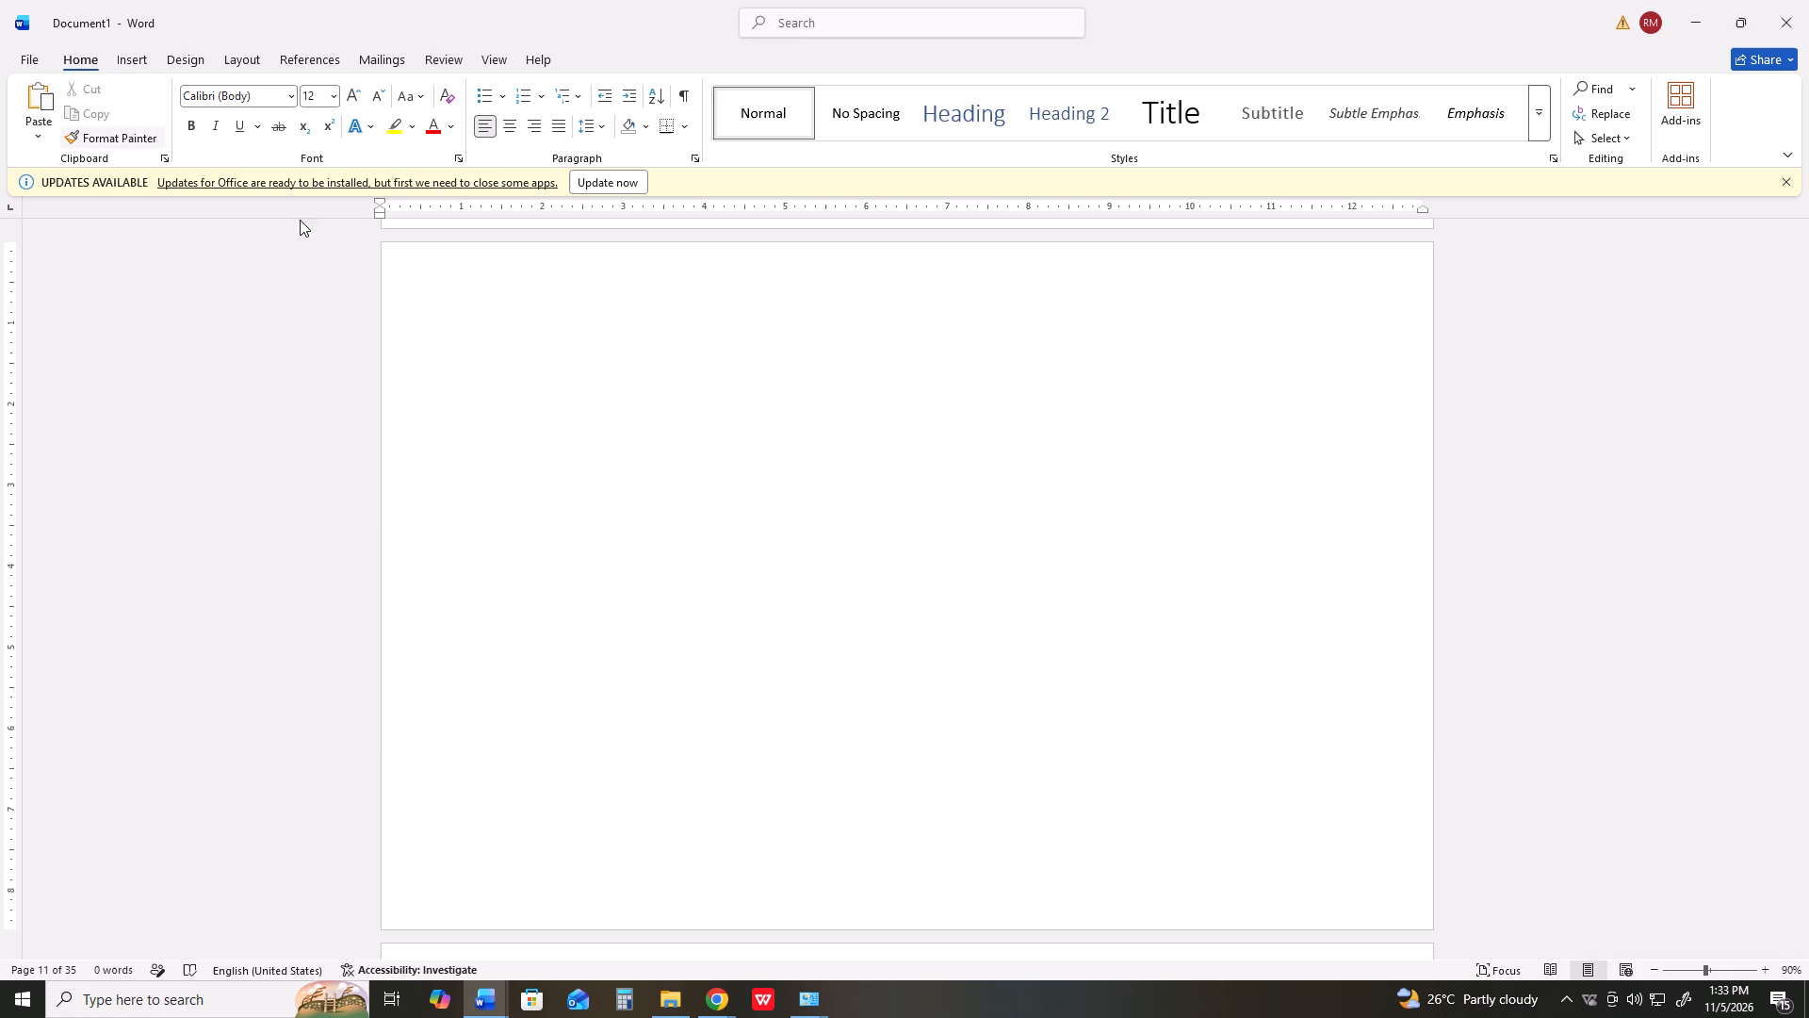
# Insert the picture r22.png from the Downloads folder at the start of document page 11.
pyautogui.click(524, 264)
pyautogui.click(121, 62)
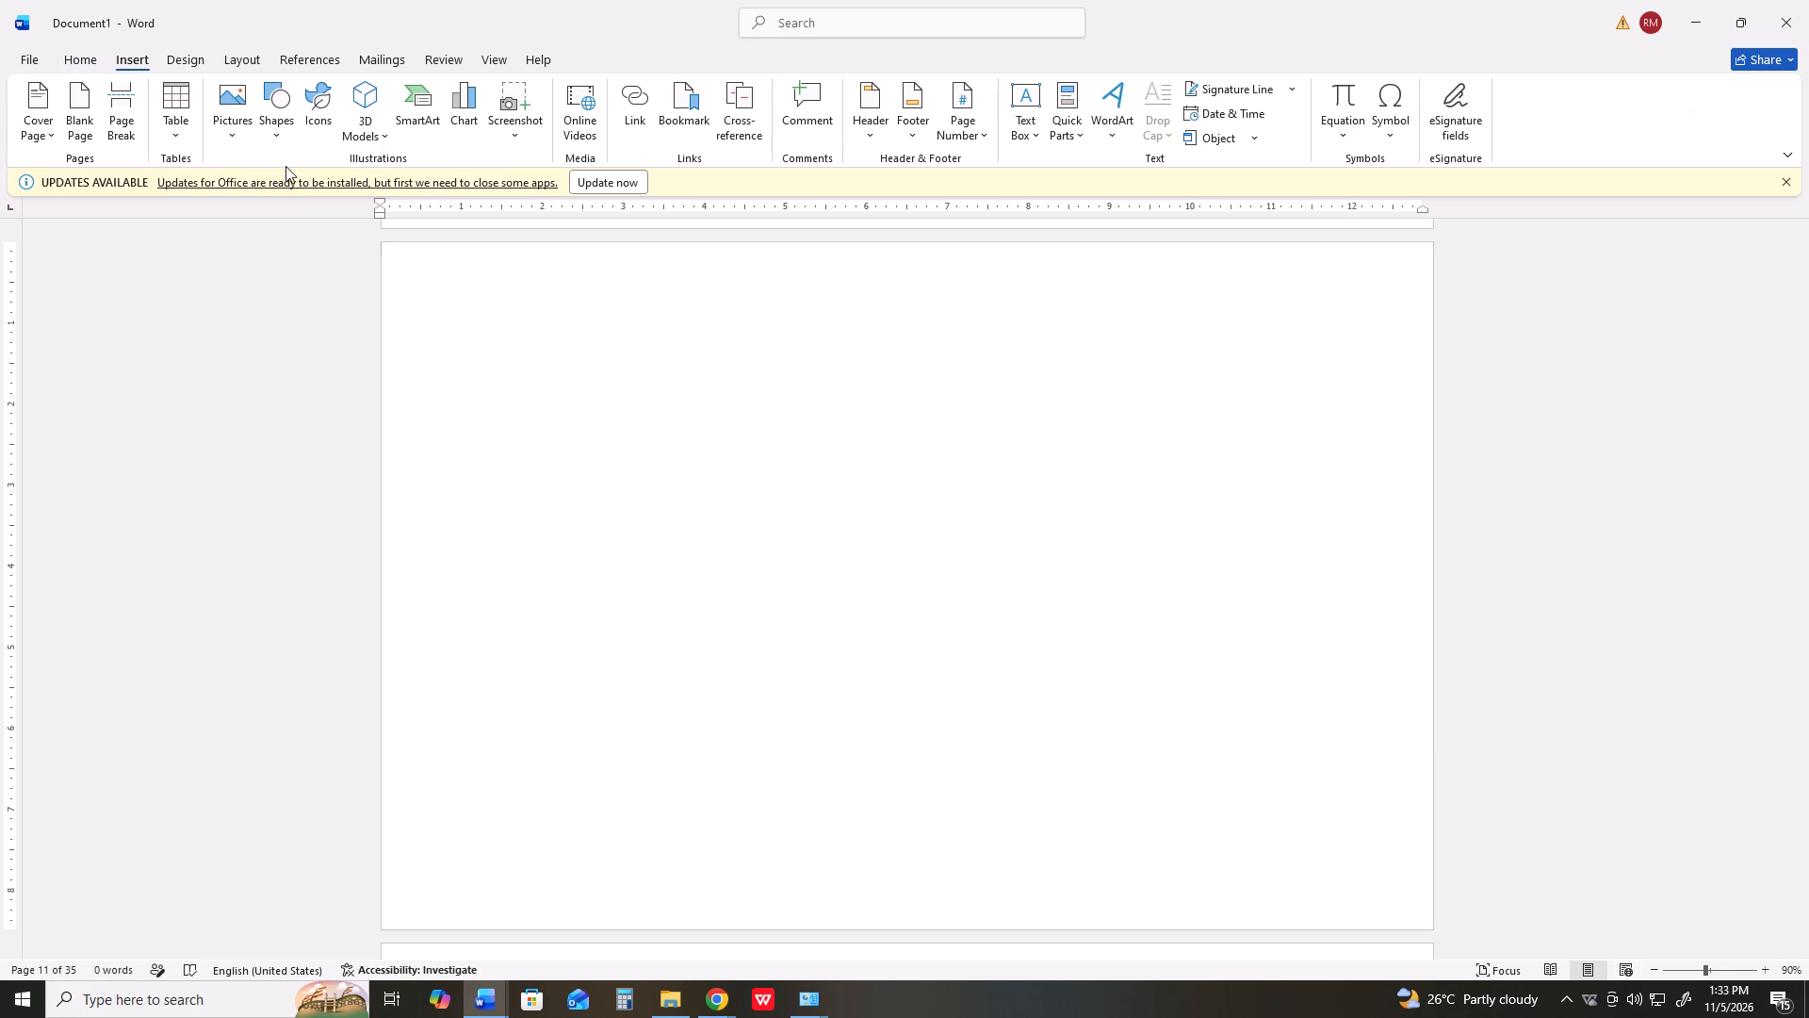
pyautogui.click(239, 116)
pyautogui.click(307, 195)
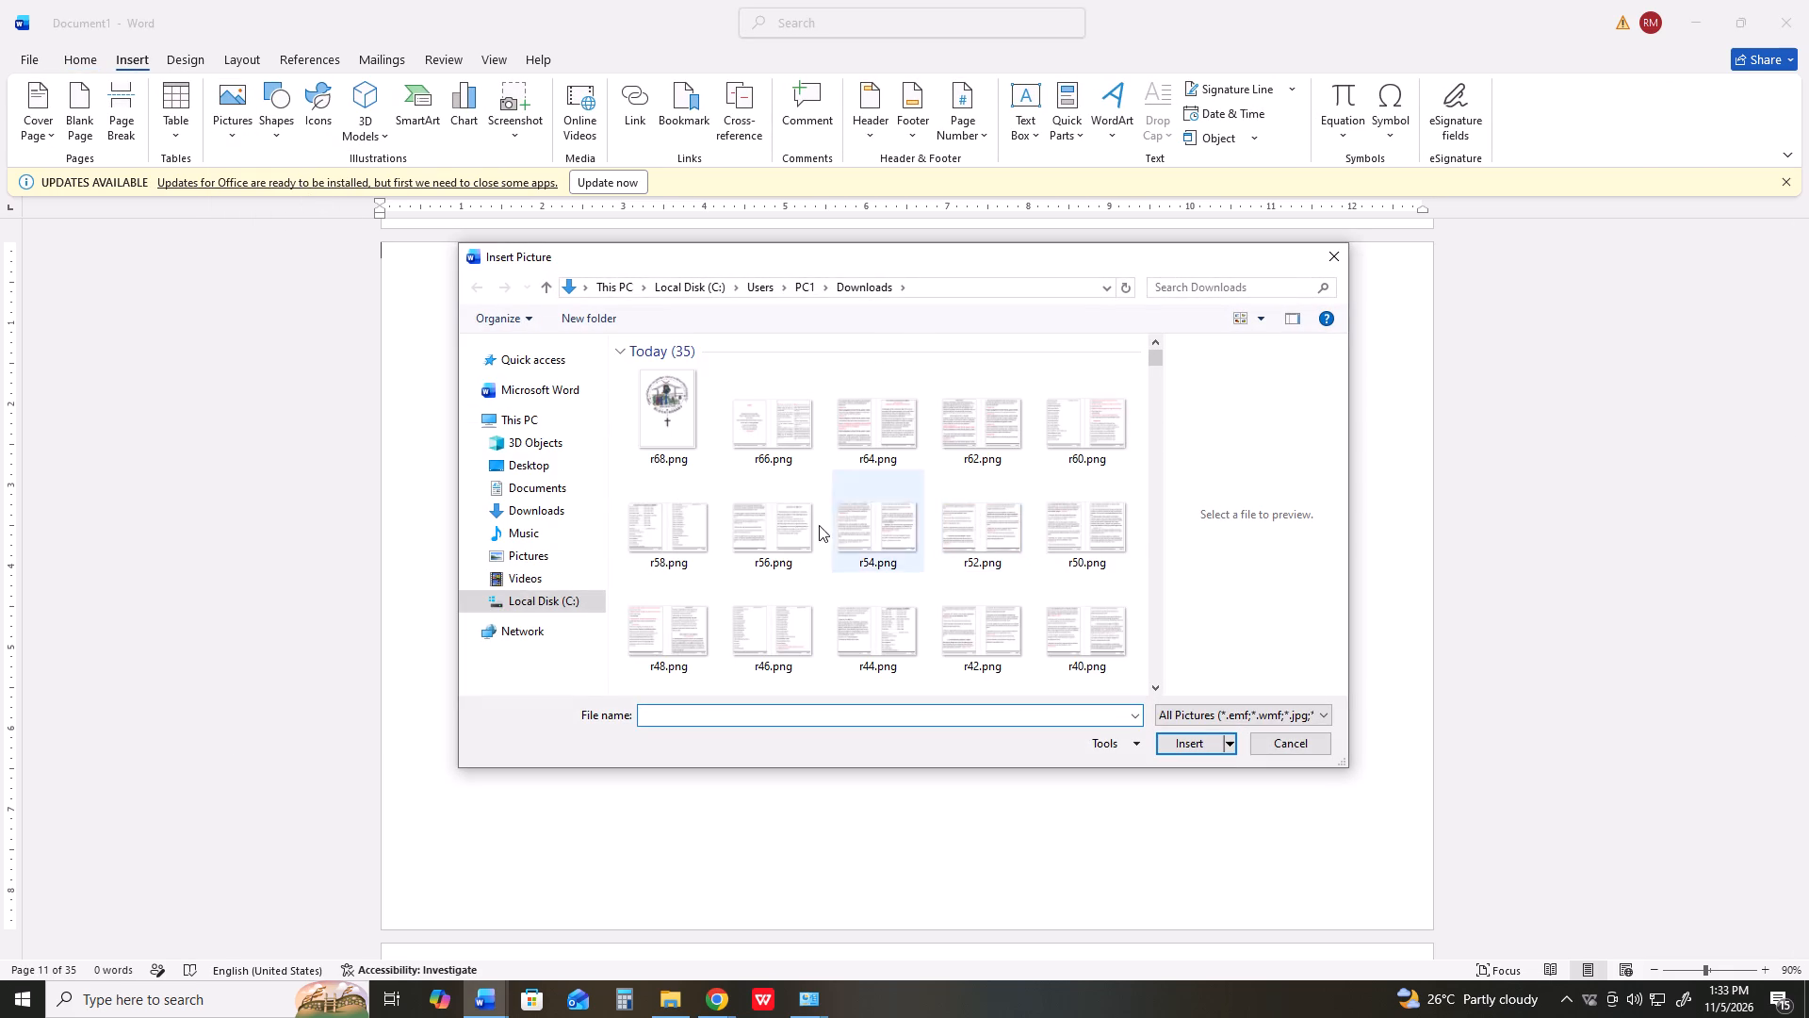
pyautogui.scroll(-3, 766, 496)
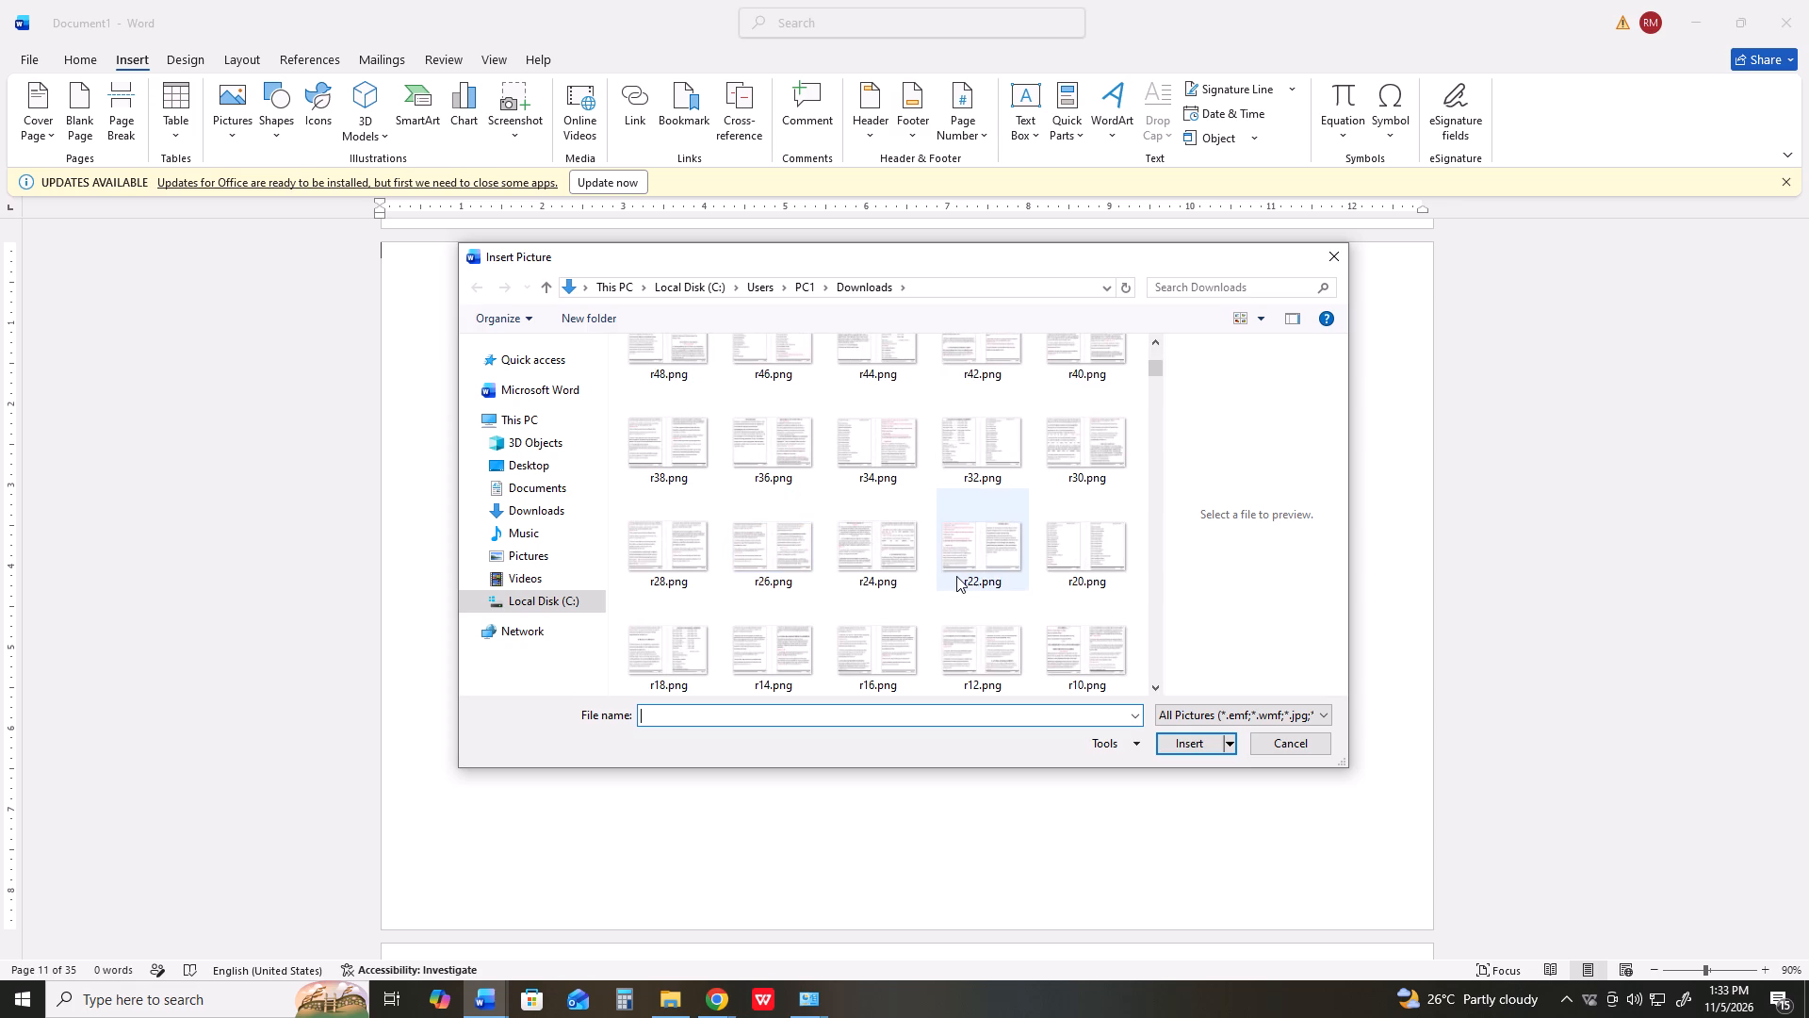
pyautogui.doubleClick(994, 574)
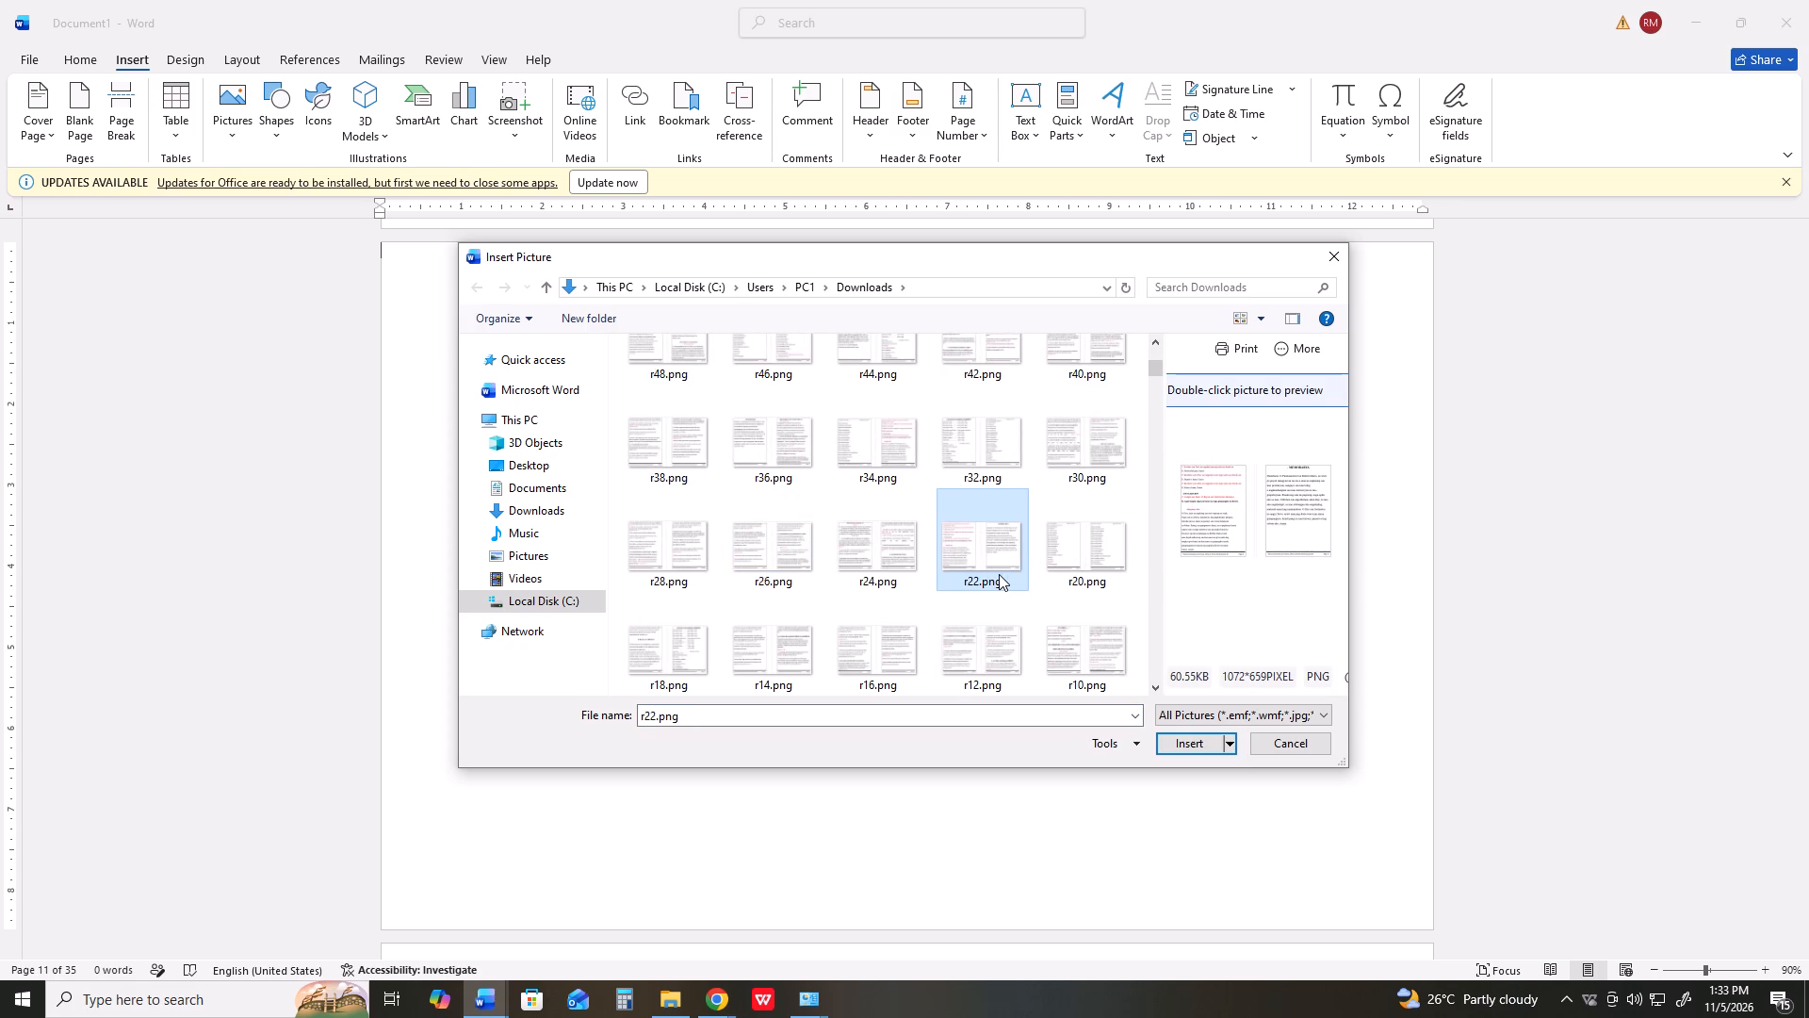
pyautogui.press('Return')
# Change the inserted spread picture's text wrapping so it can be moved freely on document page 11.
pyautogui.scroll(5, 886, 592)
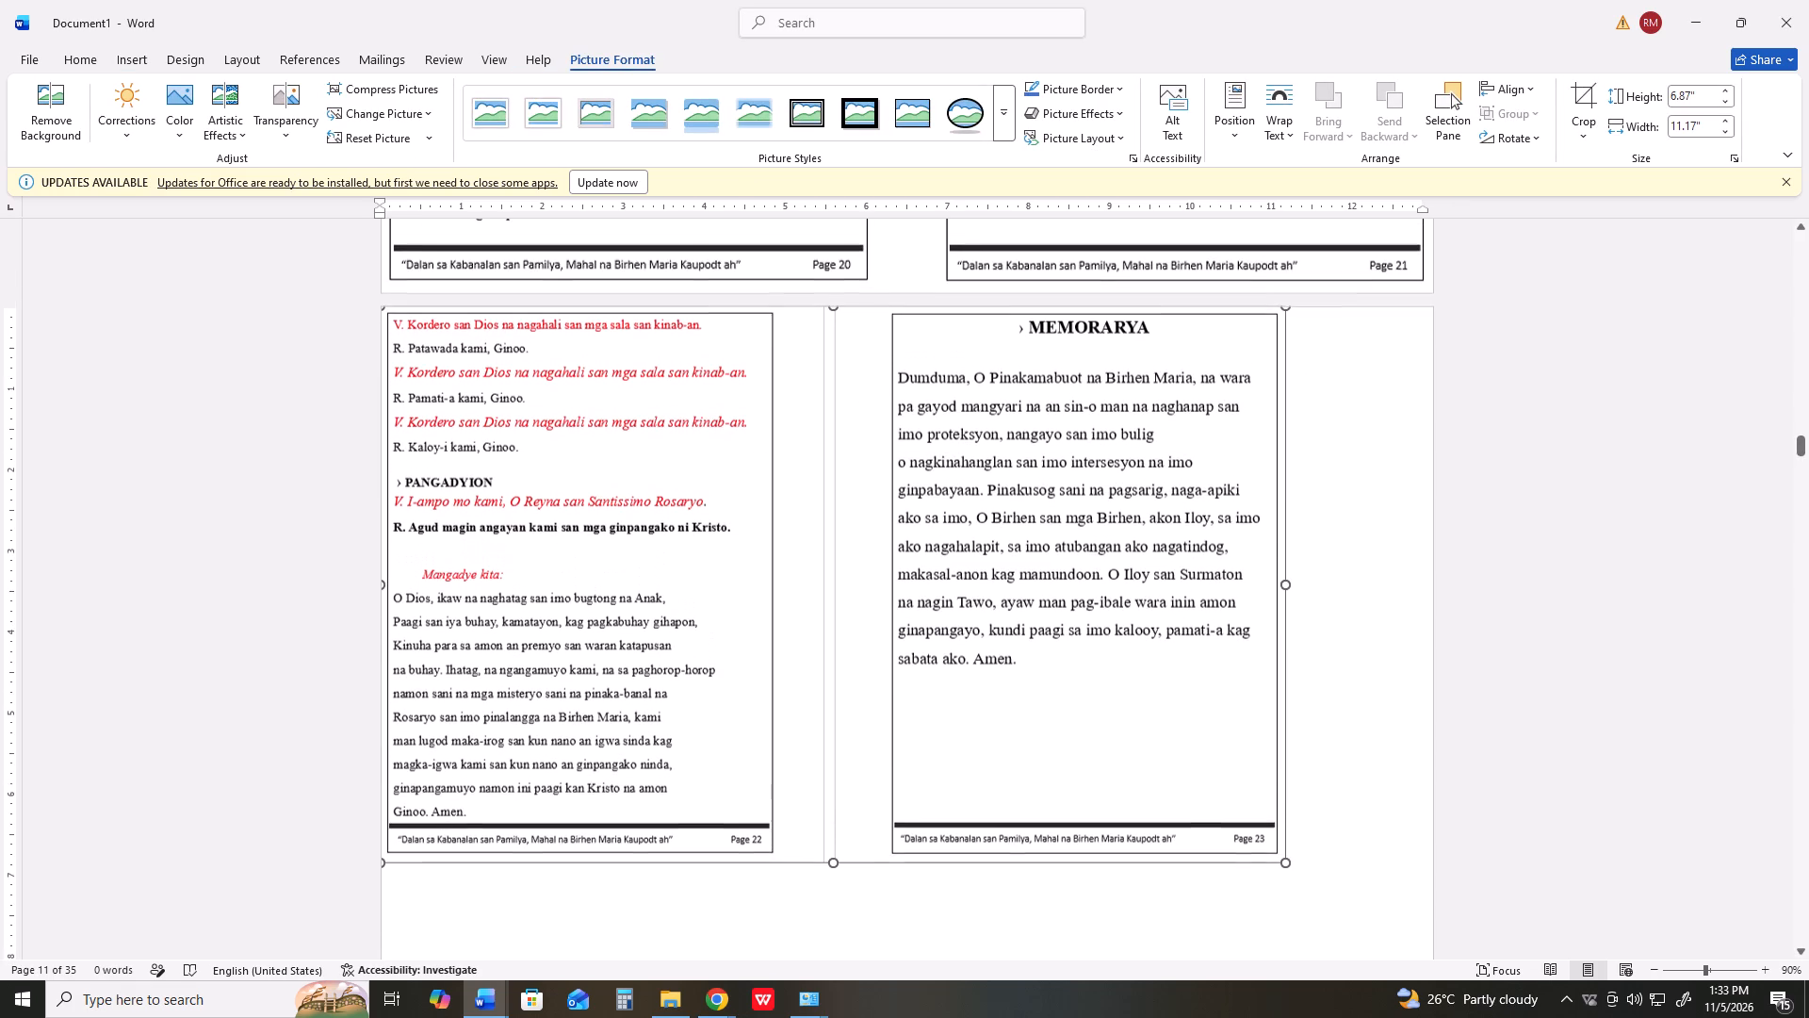
pyautogui.scroll(10, 857, 585)
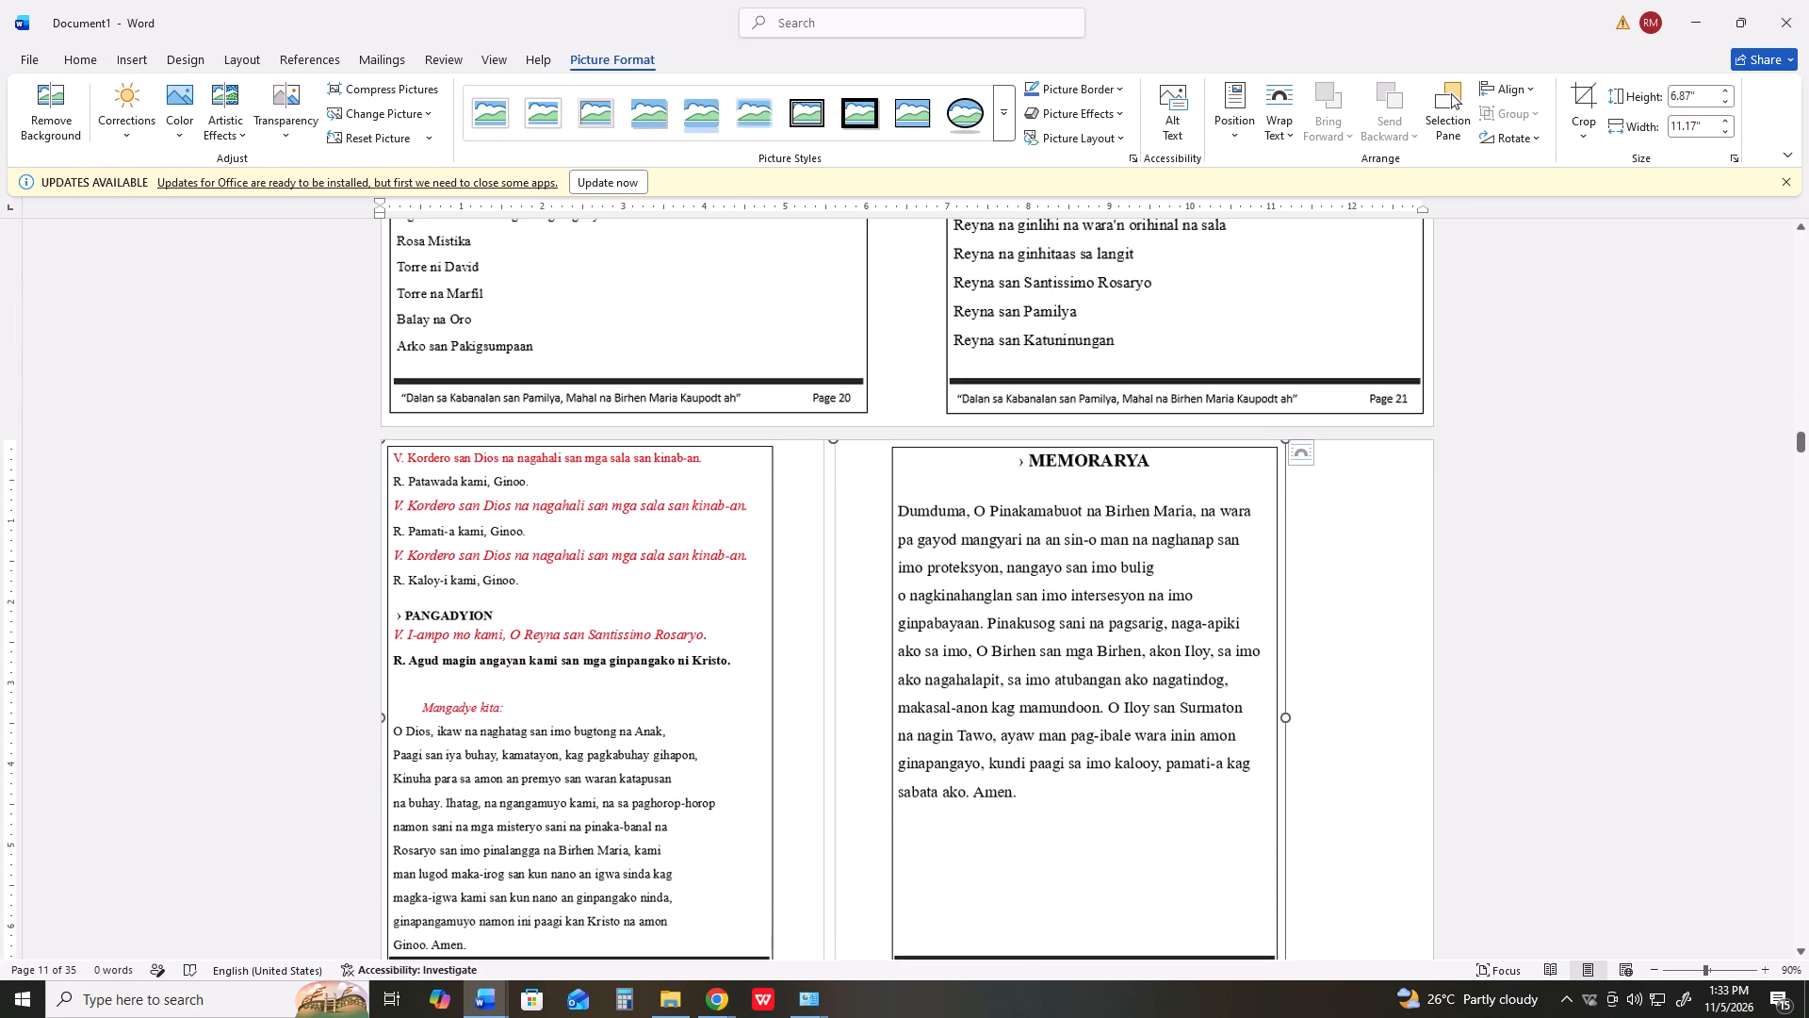
pyautogui.scroll(-3, 821, 599)
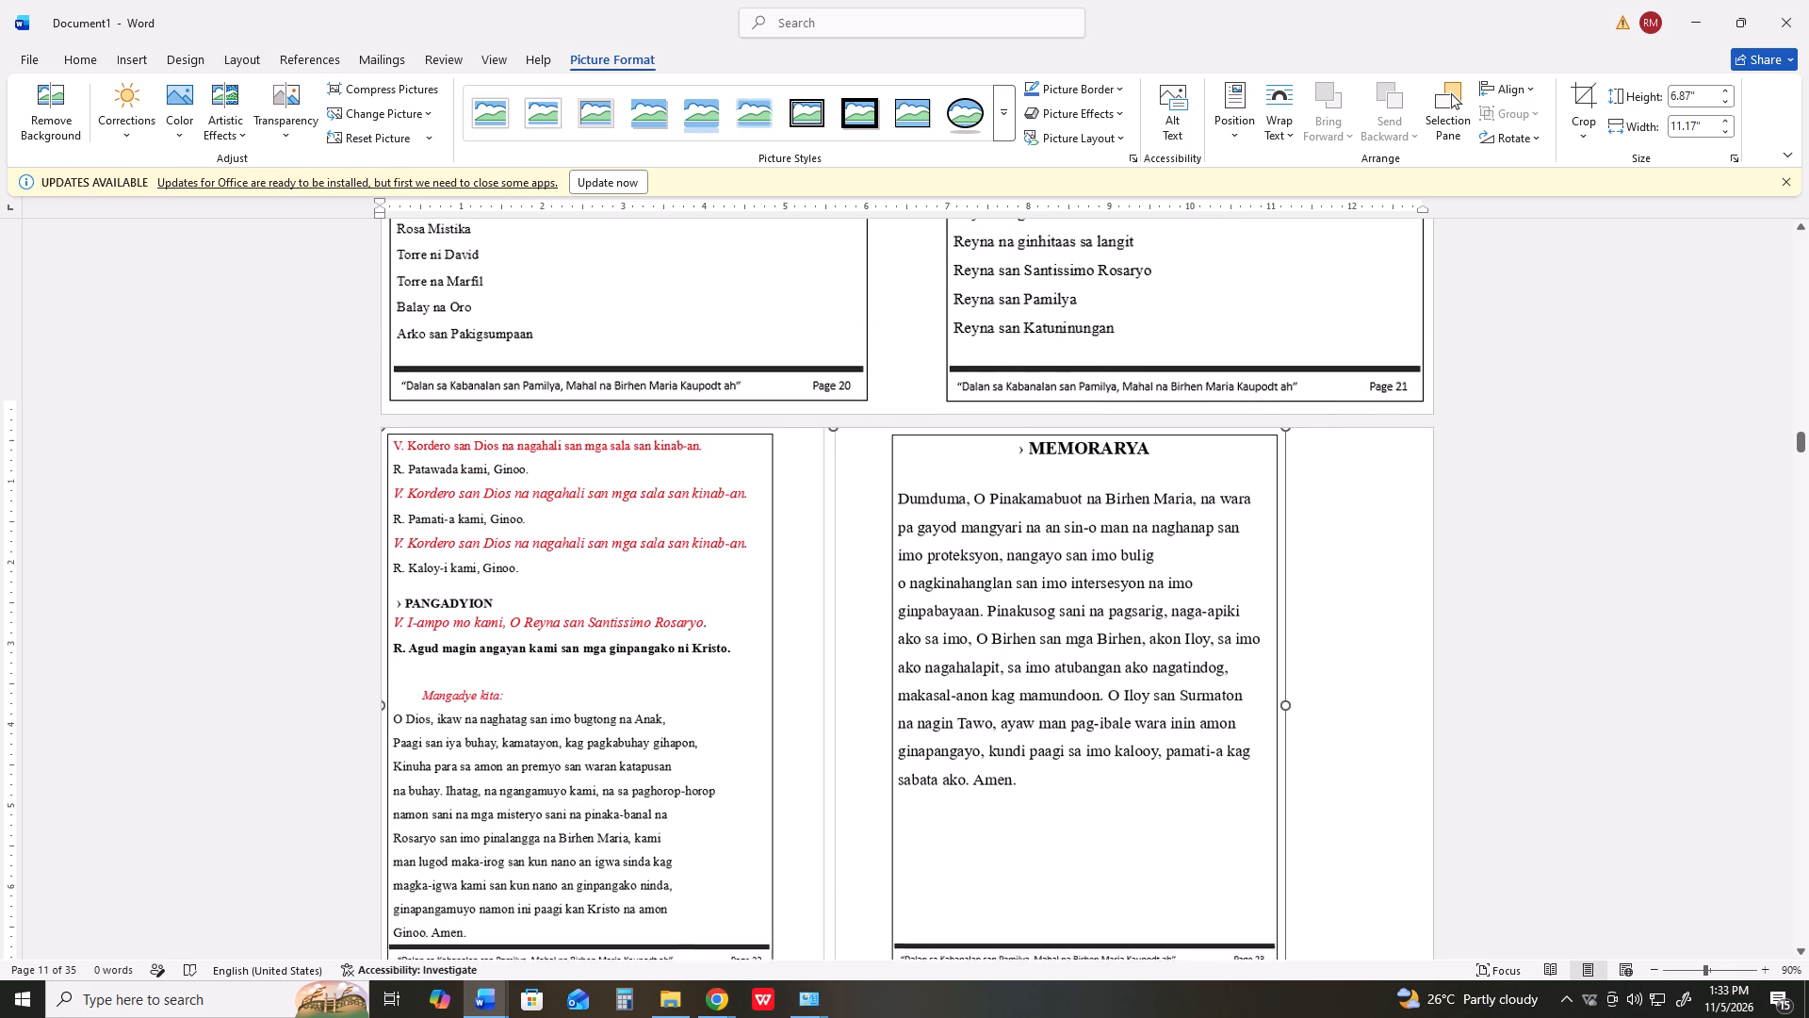
pyautogui.scroll(-5, 820, 599)
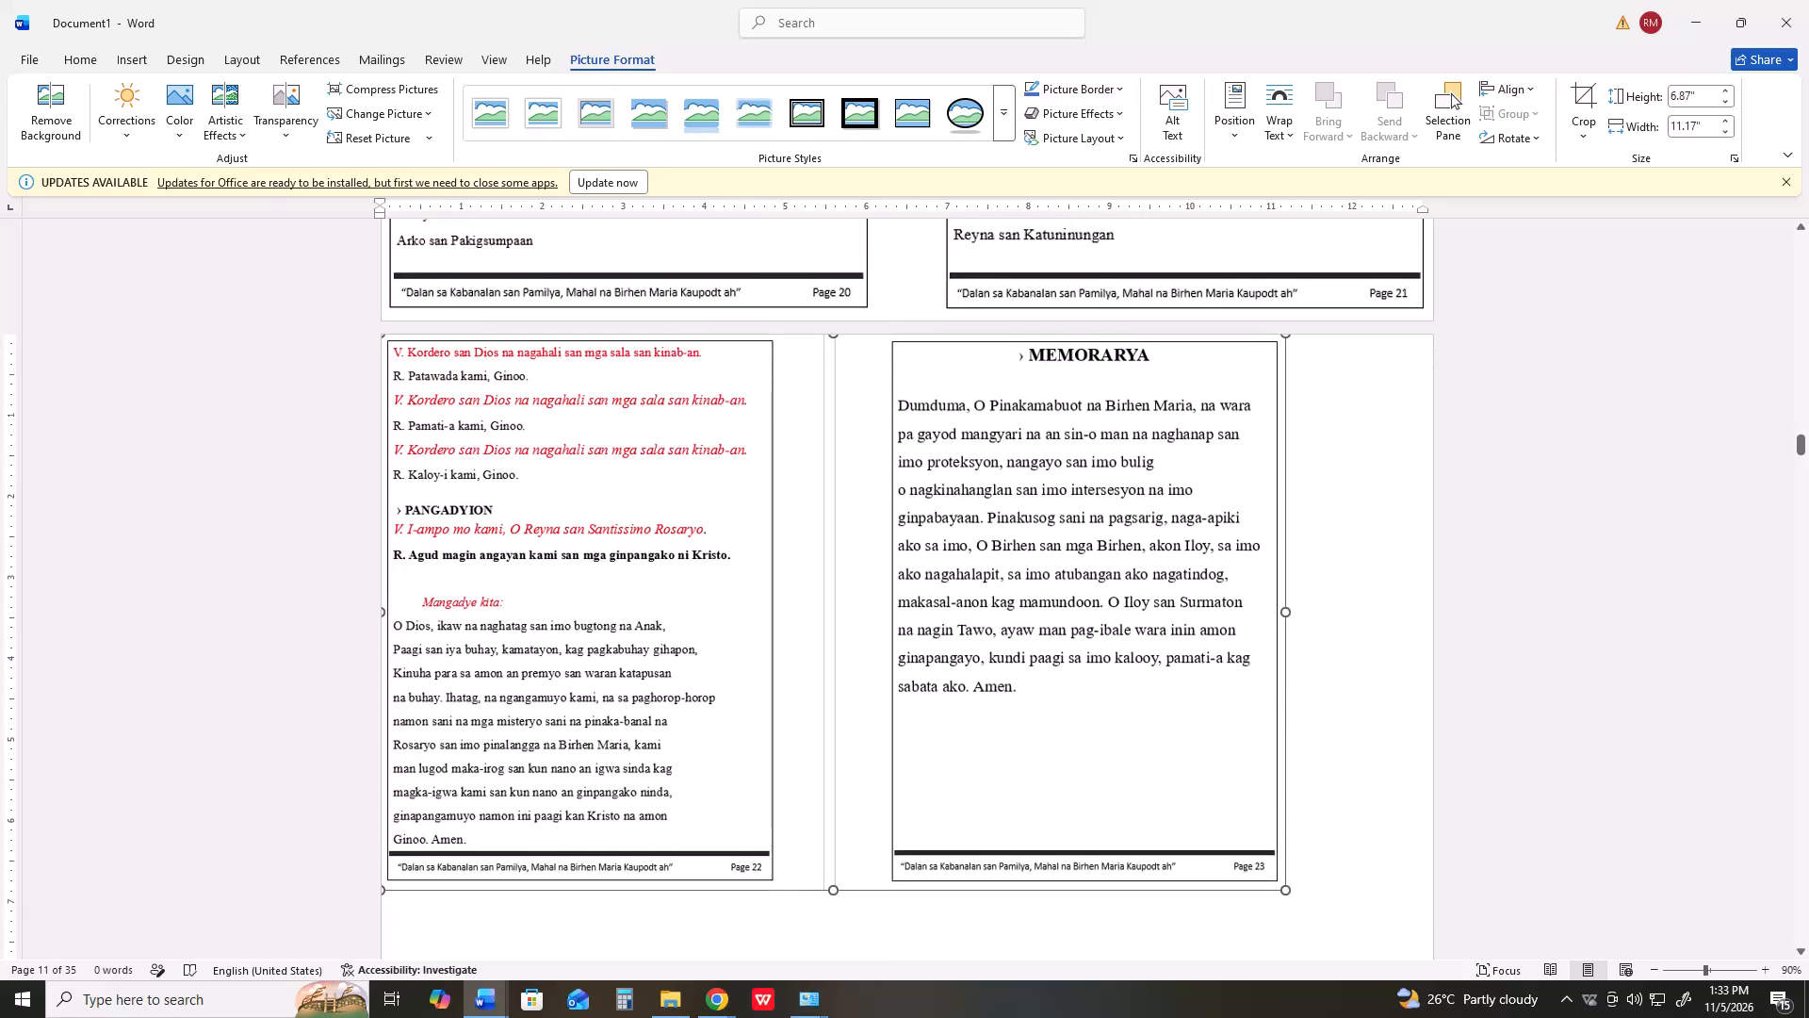
pyautogui.scroll(-1, 768, 616)
pyautogui.click(768, 616)
pyautogui.rightClick(774, 616)
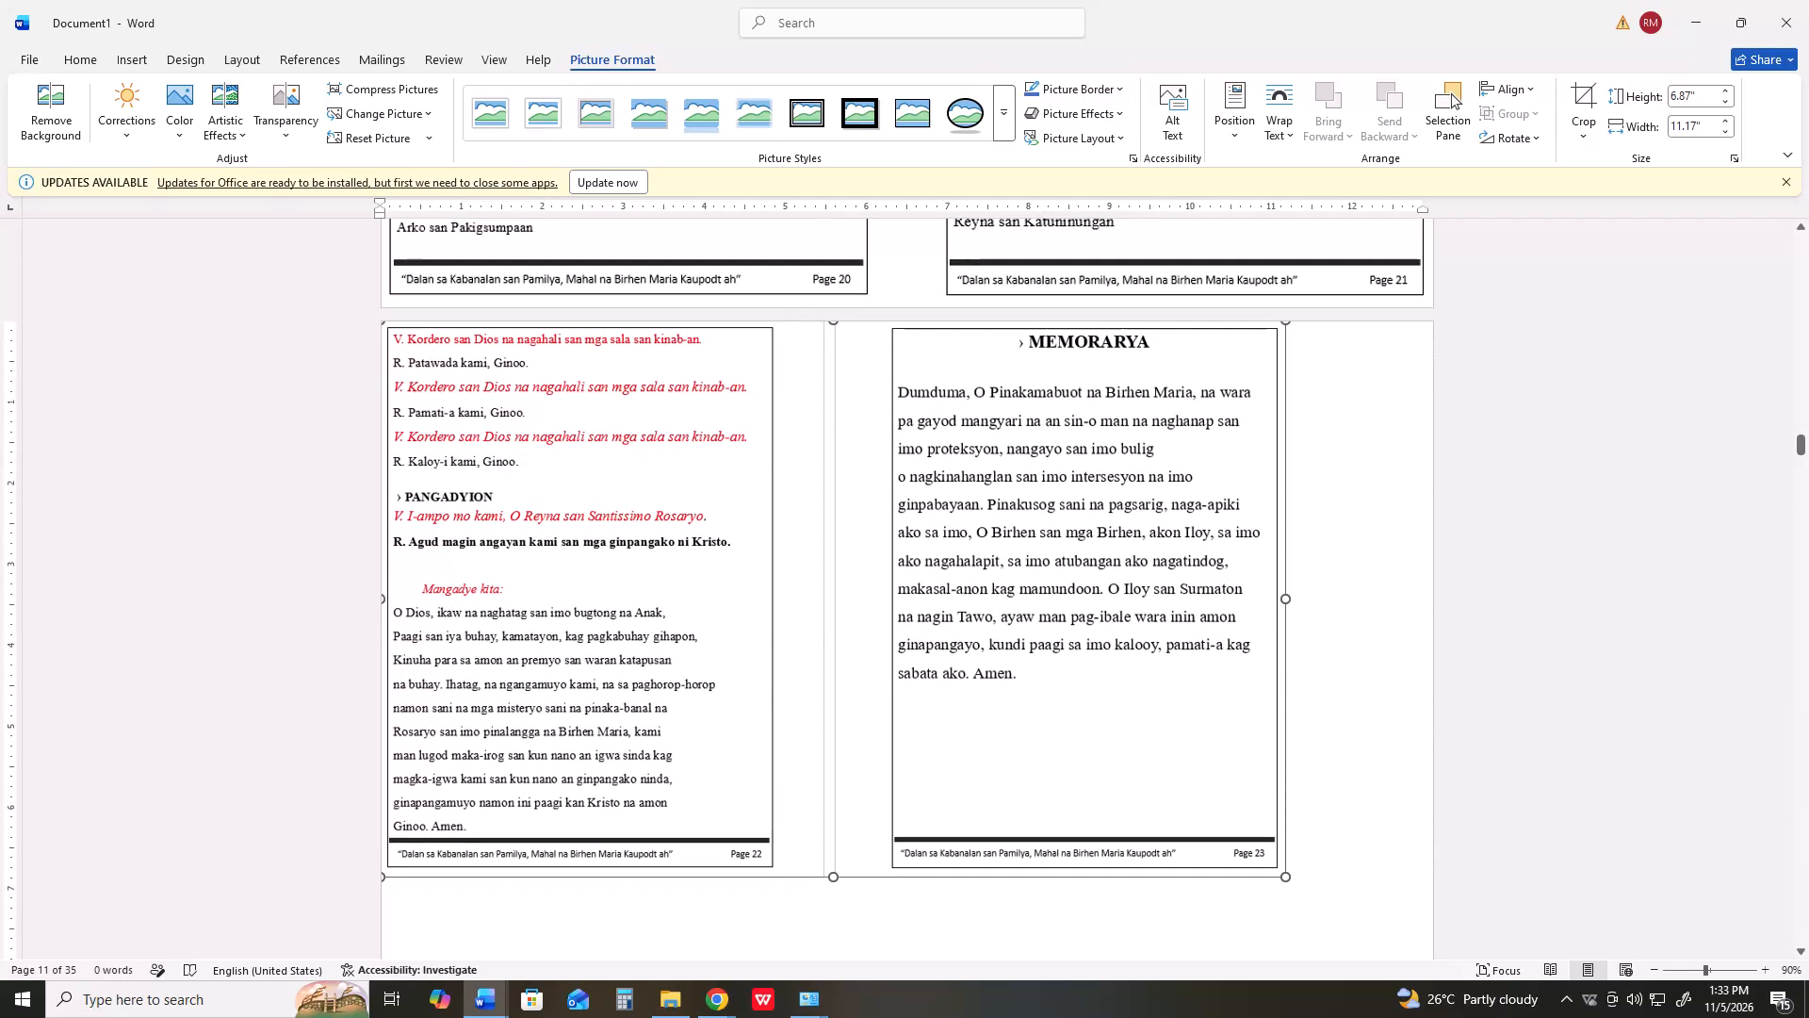
pyautogui.click(1310, 325)
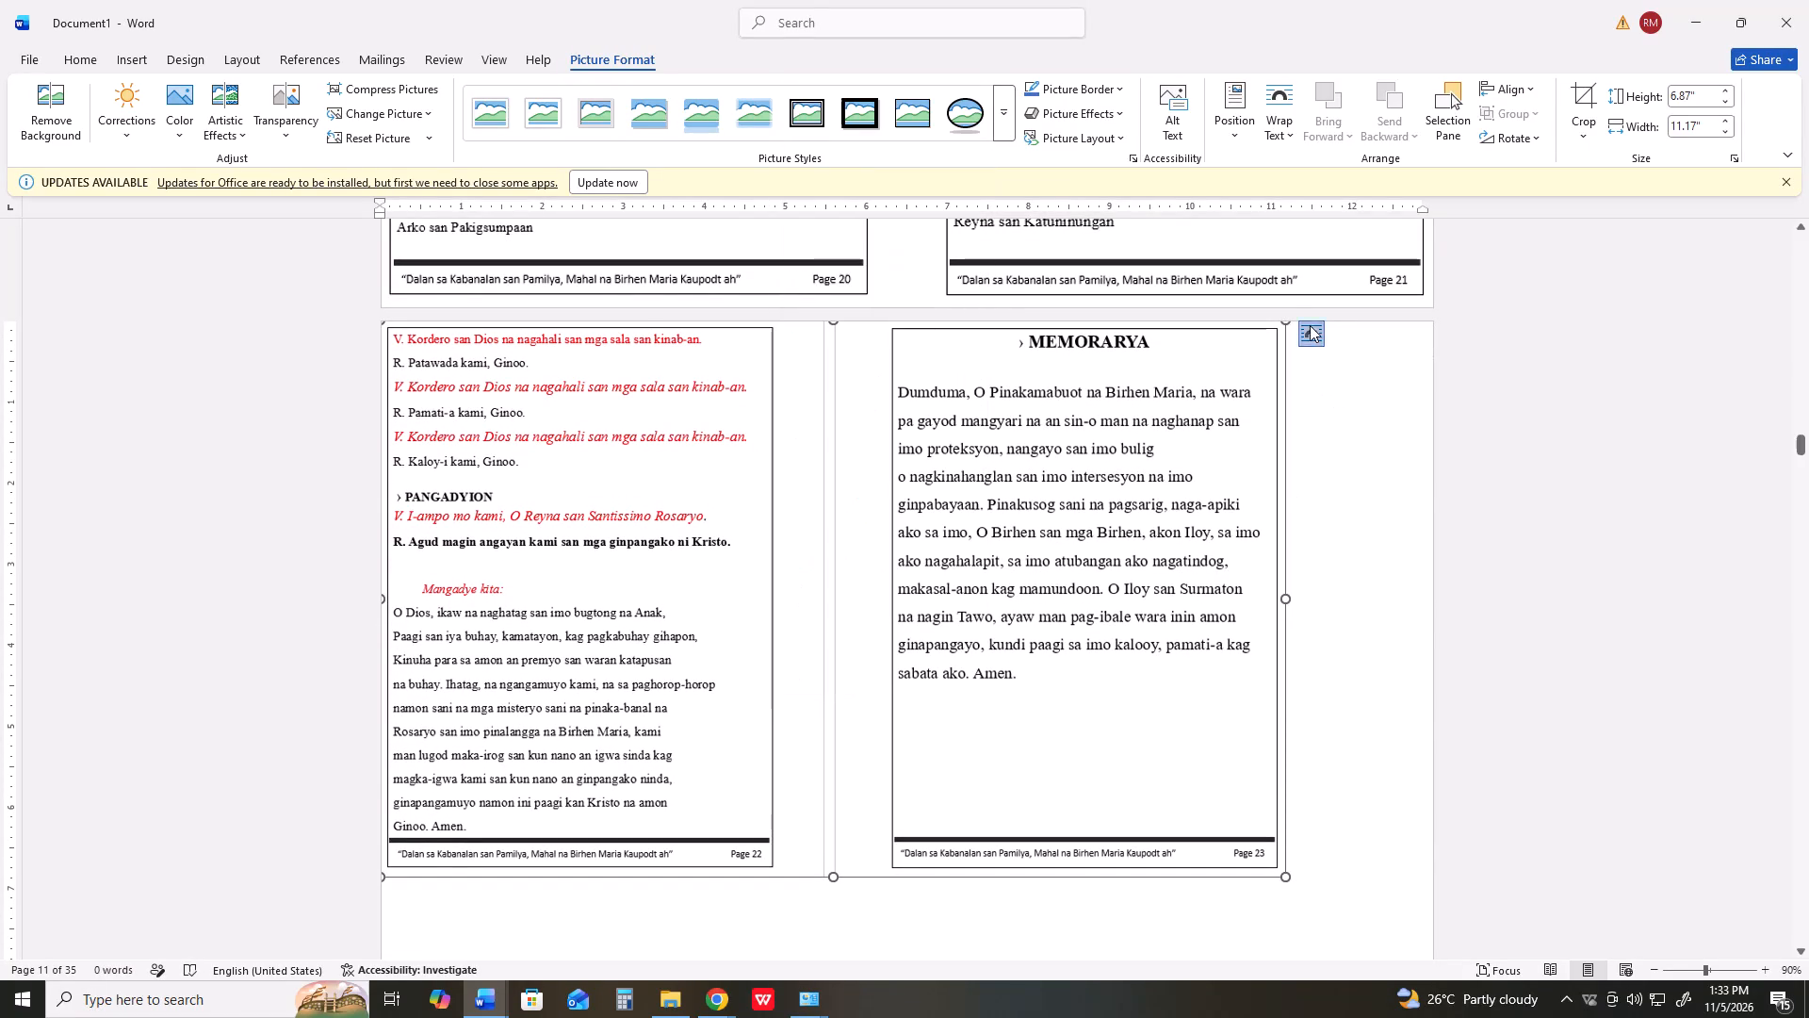
pyautogui.click(1456, 517)
# Duplicate the spread of booklet pages 22 and 23, placing the copy about 1" below and to the right of the original.
pyautogui.keyDown('ctrl'); pyautogui.moveTo(982, 584); pyautogui.dragTo(1045, 642); pyautogui.keyUp('ctrl')
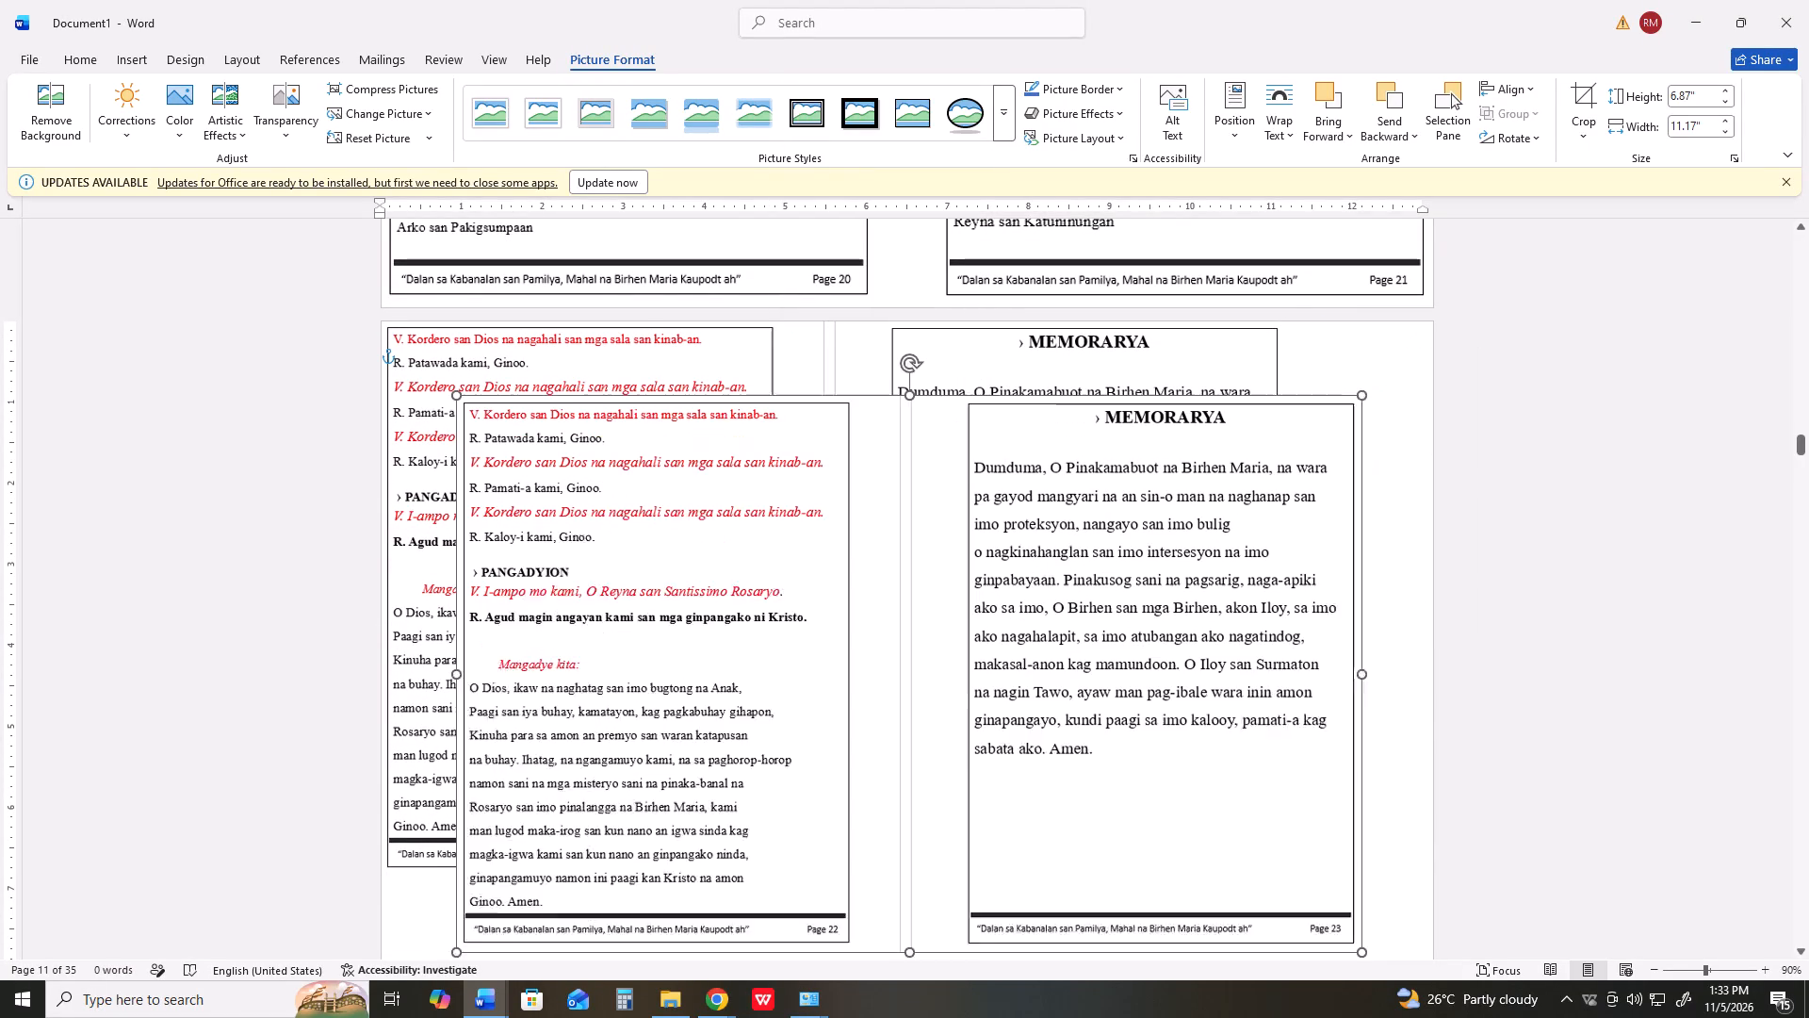
pyautogui.keyDown('ctrl'); pyautogui.moveTo(1045, 642); pyautogui.dragTo(1047, 647); pyautogui.keyUp('ctrl')
# Crop the original spread picture to booklet page 22 only, trimming it to its border, about 6.71" high and 4.79" wide.
pyautogui.click(848, 383)
pyautogui.rightClick(848, 383)
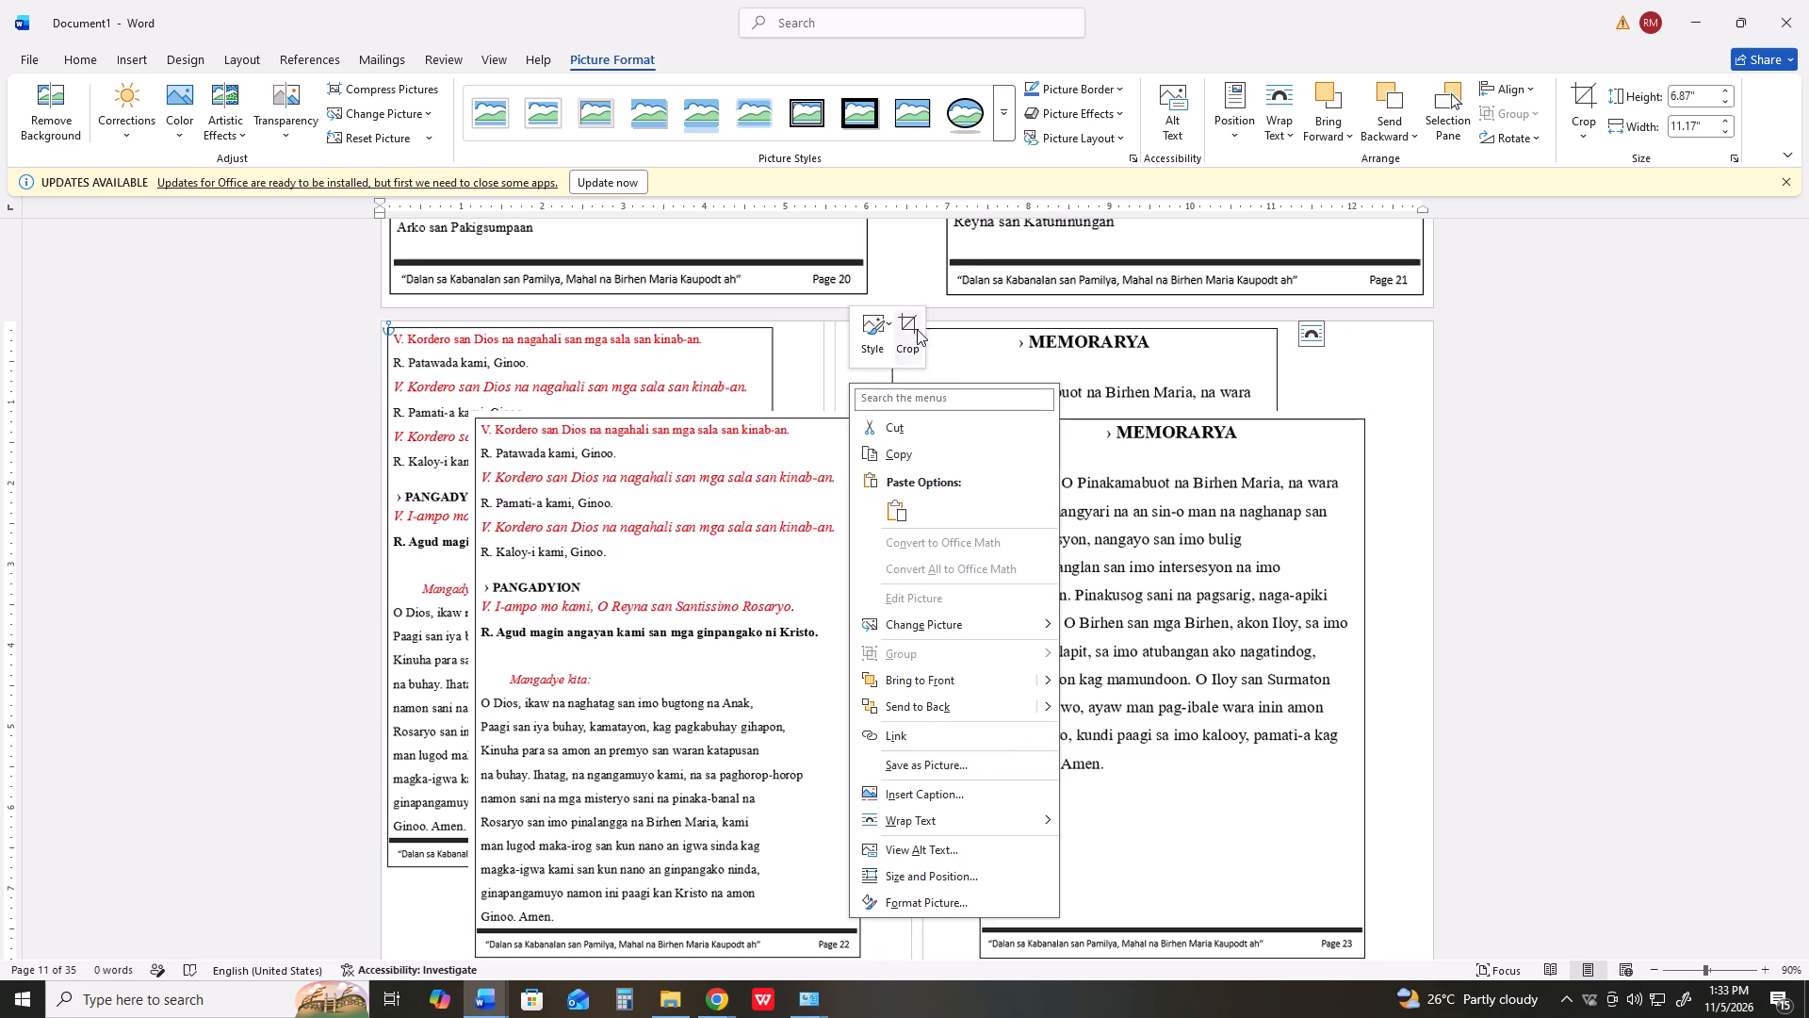
pyautogui.click(917, 329)
pyautogui.click(811, 386)
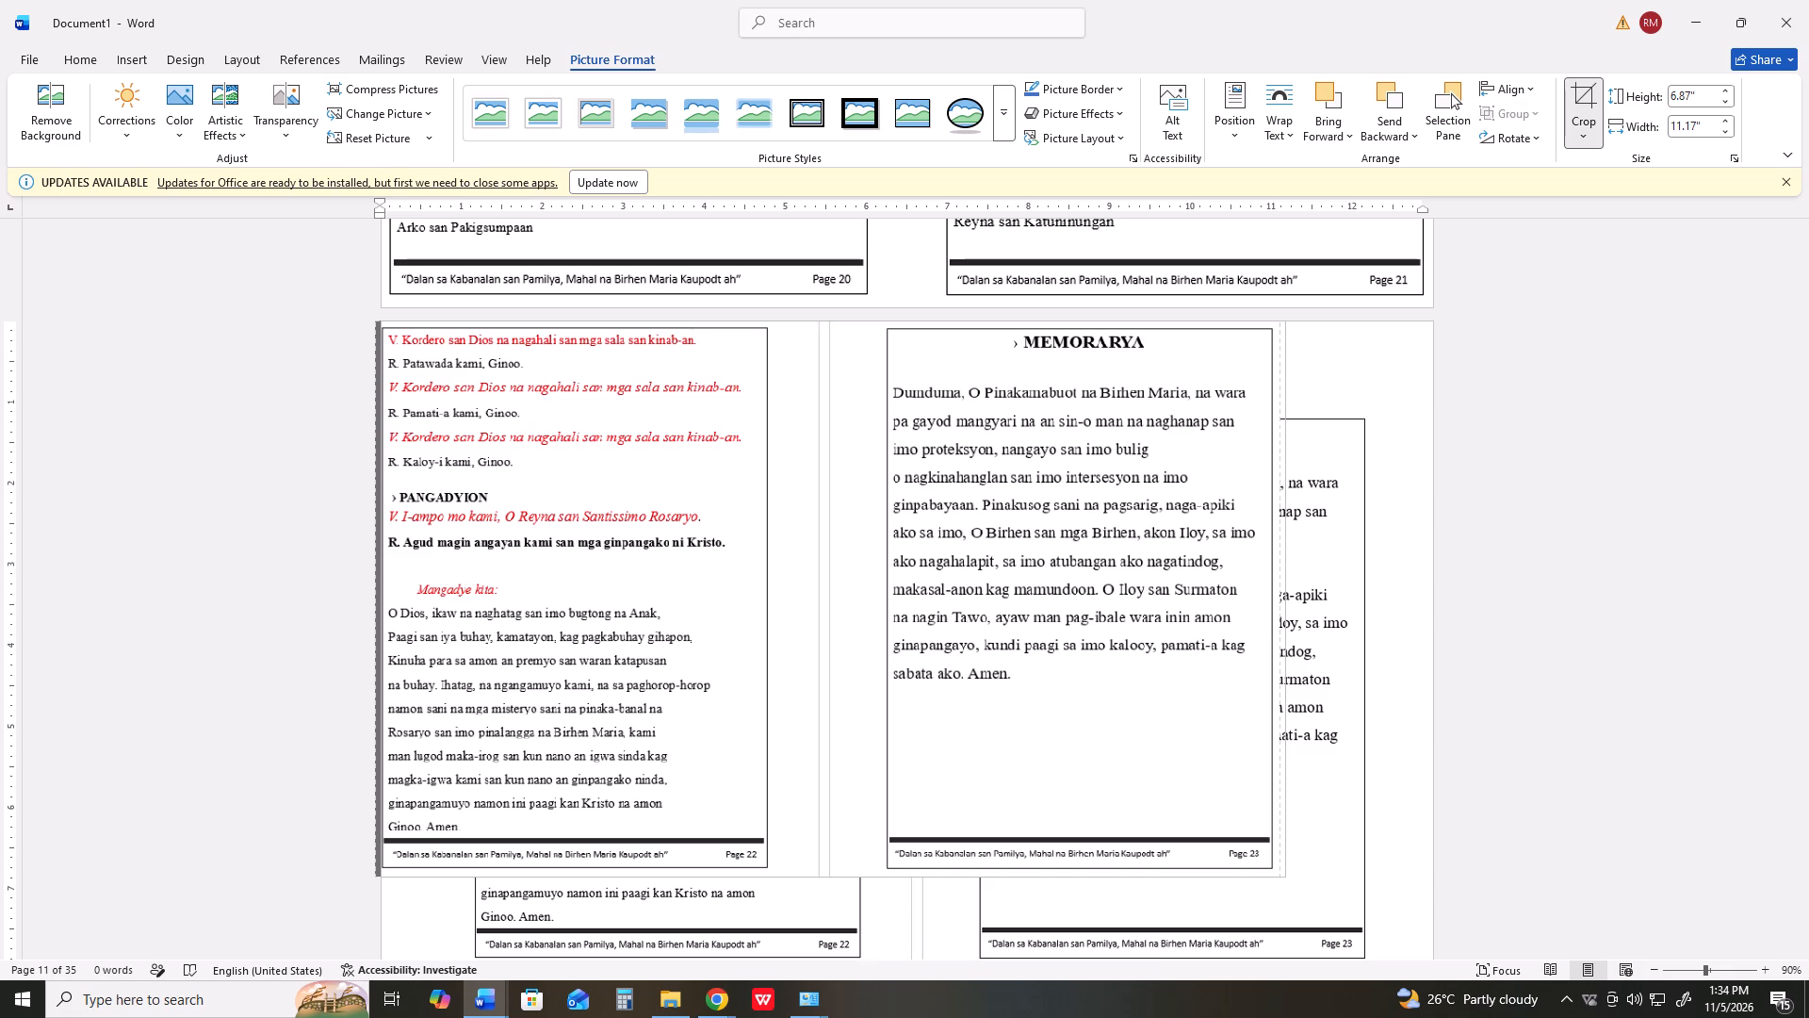
pyautogui.click(839, 323)
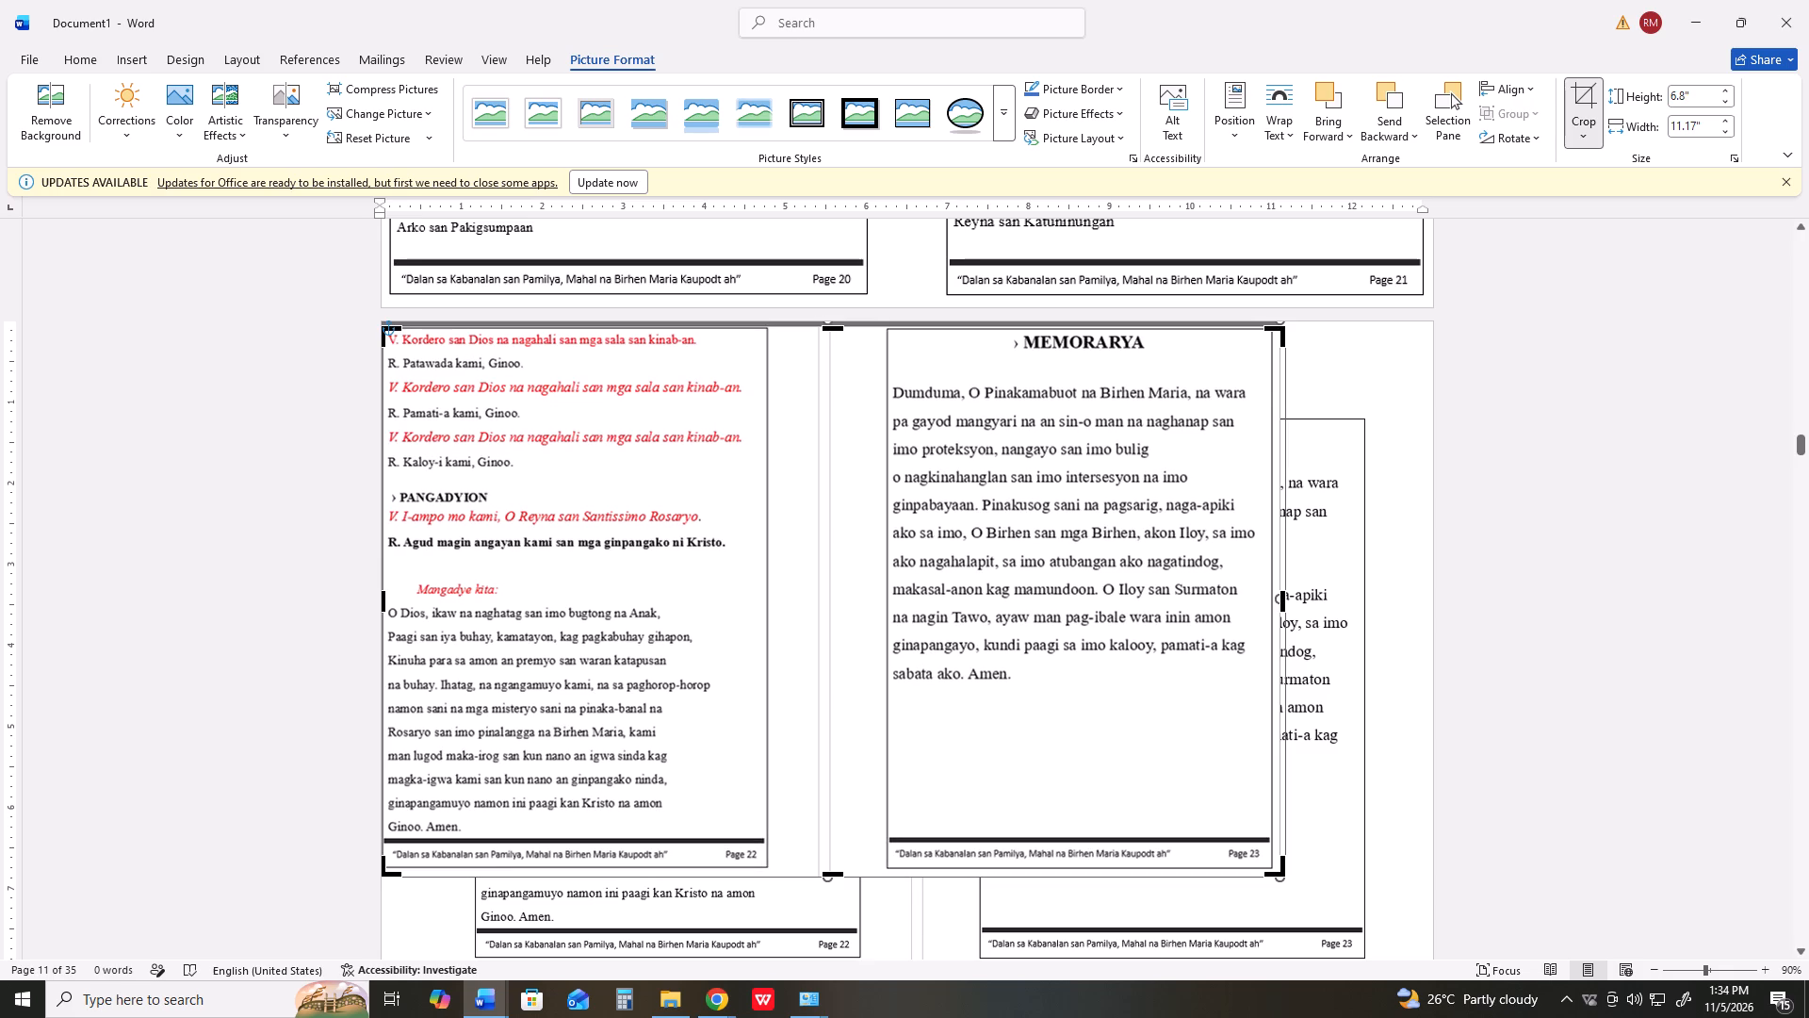
pyautogui.click(838, 877)
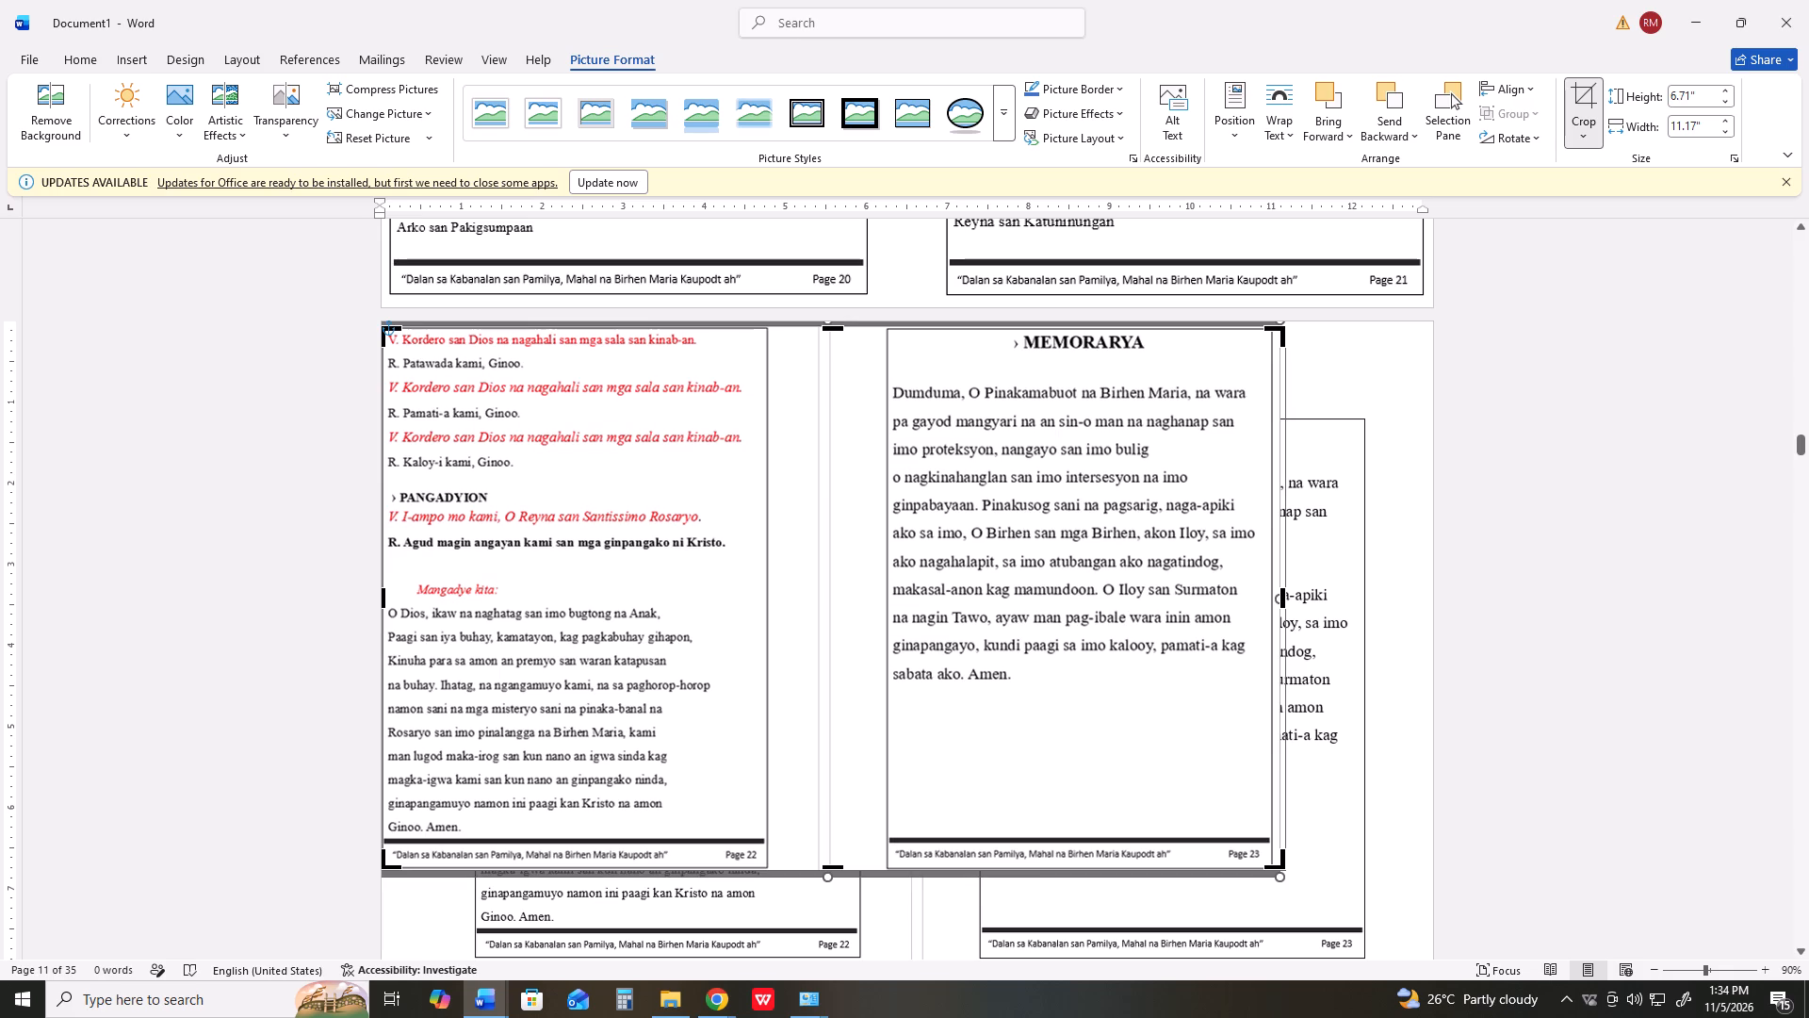
pyautogui.moveTo(1285, 593); pyautogui.dragTo(791, 598)
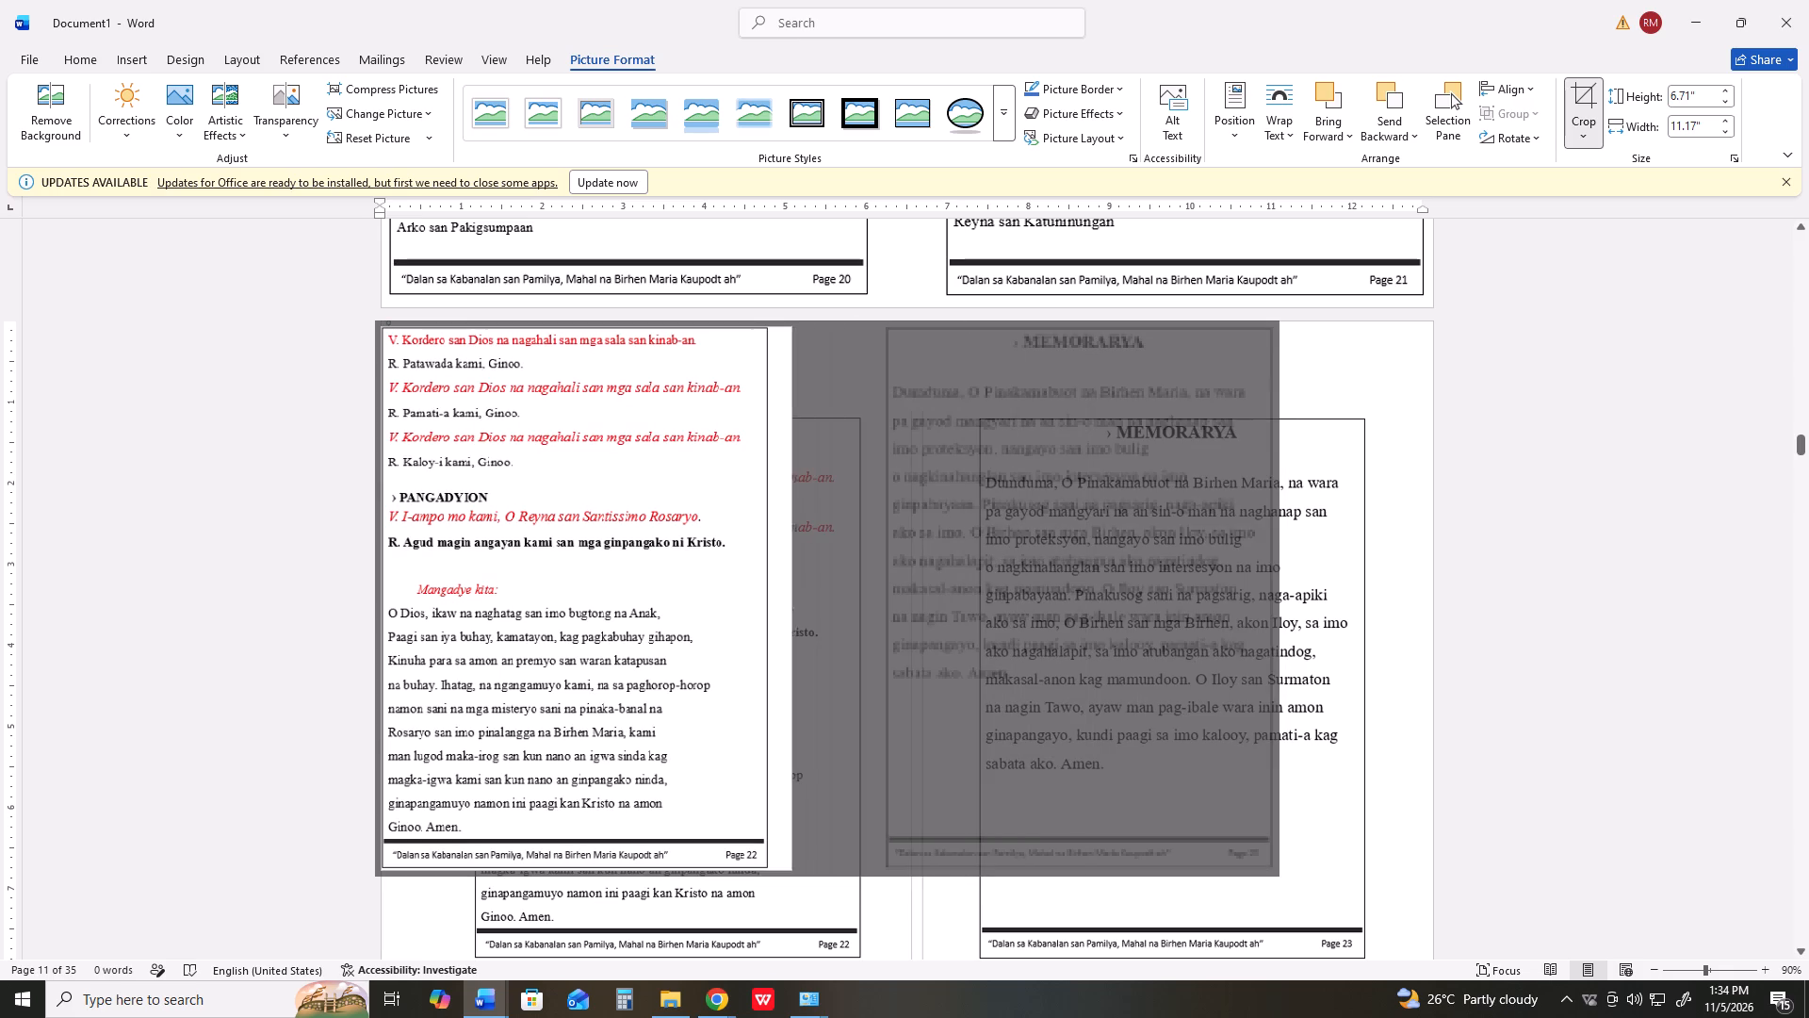
pyautogui.moveTo(791, 598); pyautogui.dragTo(769, 610)
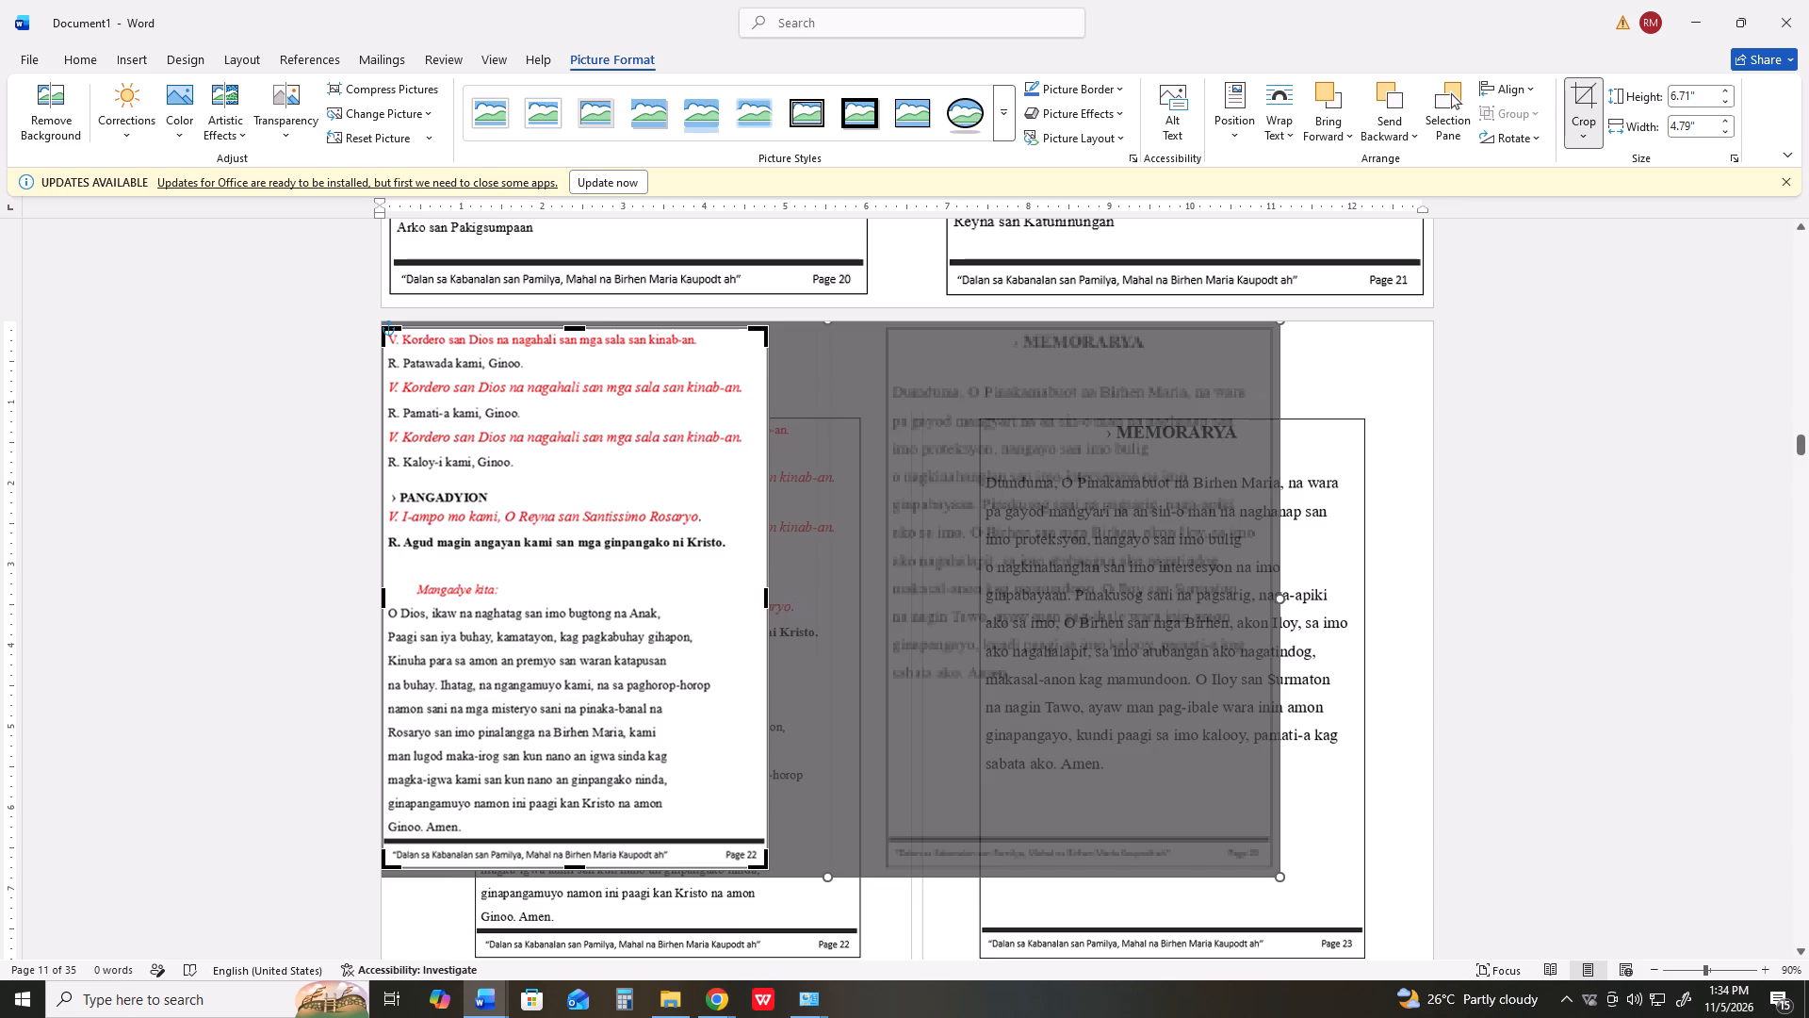
pyautogui.press('Return')
# Move the duplicate spread picture up slightly and crop it on all sides to the border of booklet page 23.
pyautogui.click(993, 648)
pyautogui.moveTo(962, 650); pyautogui.dragTo(967, 588)
pyautogui.rightClick(967, 588)
pyautogui.rightClick(967, 588)
pyautogui.rightClick(967, 588)
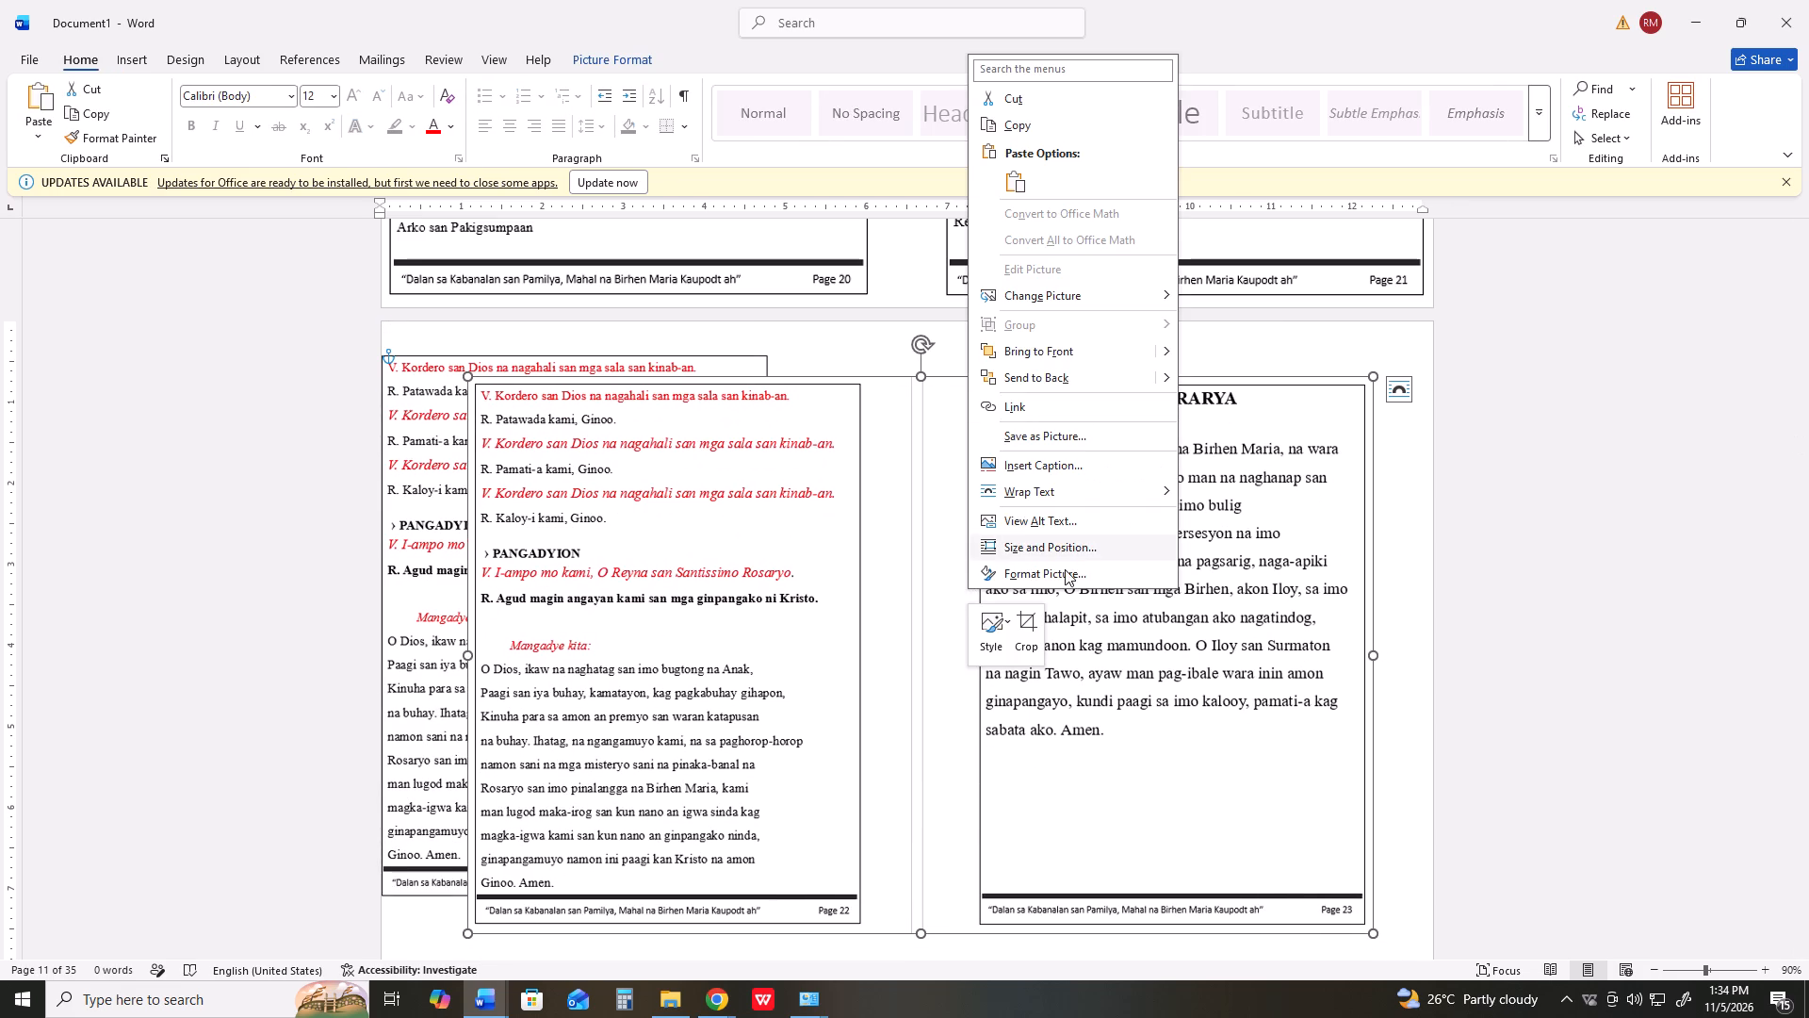
pyautogui.click(1026, 617)
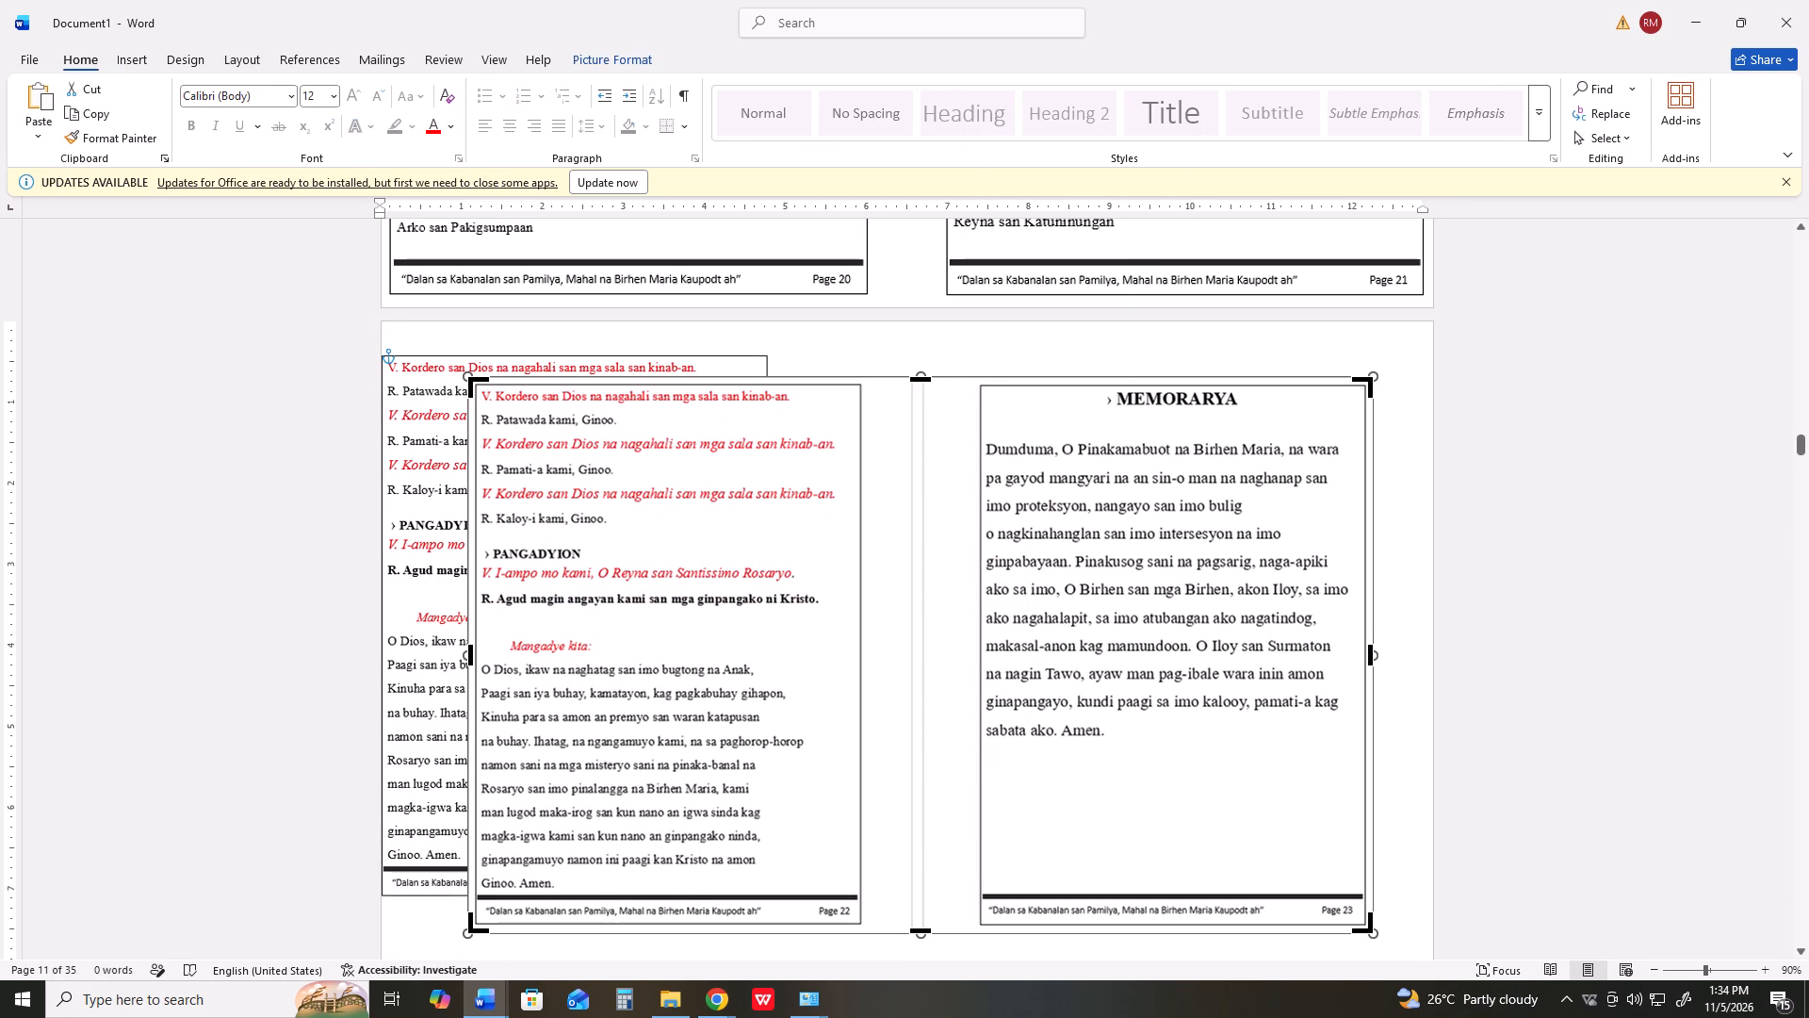
pyautogui.moveTo(469, 650); pyautogui.dragTo(976, 643)
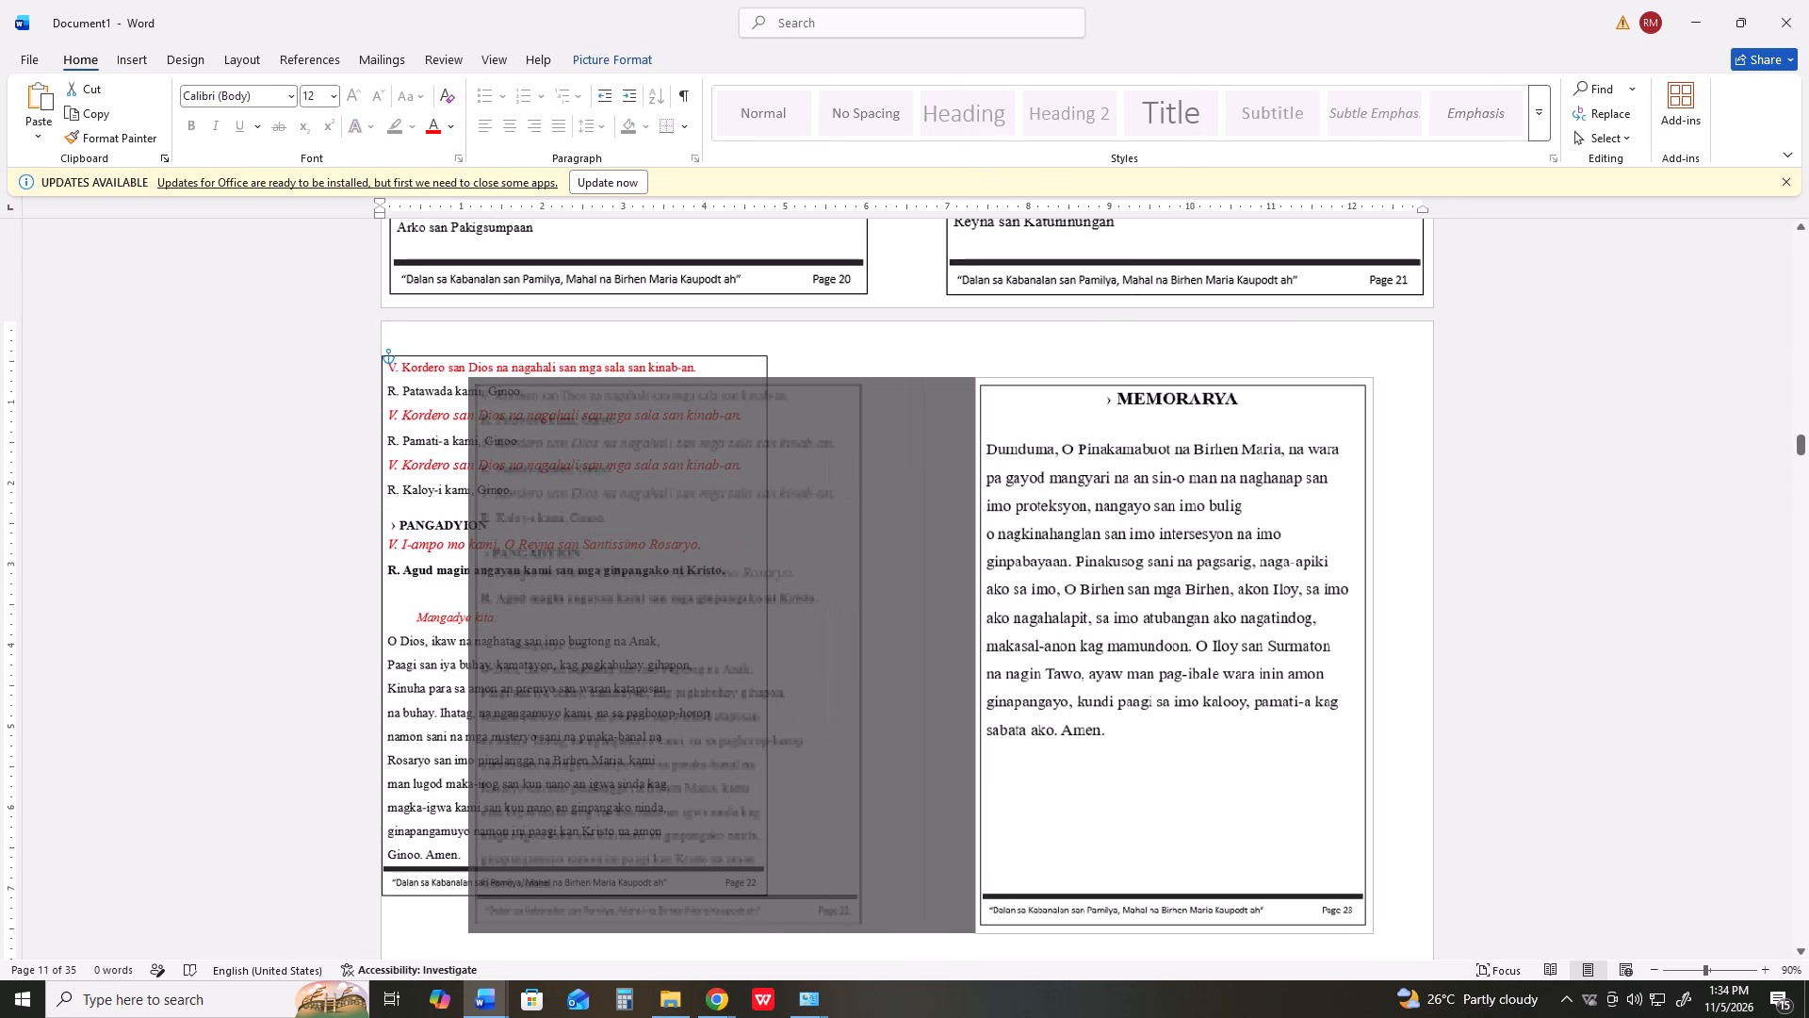
pyautogui.moveTo(976, 643); pyautogui.dragTo(976, 656)
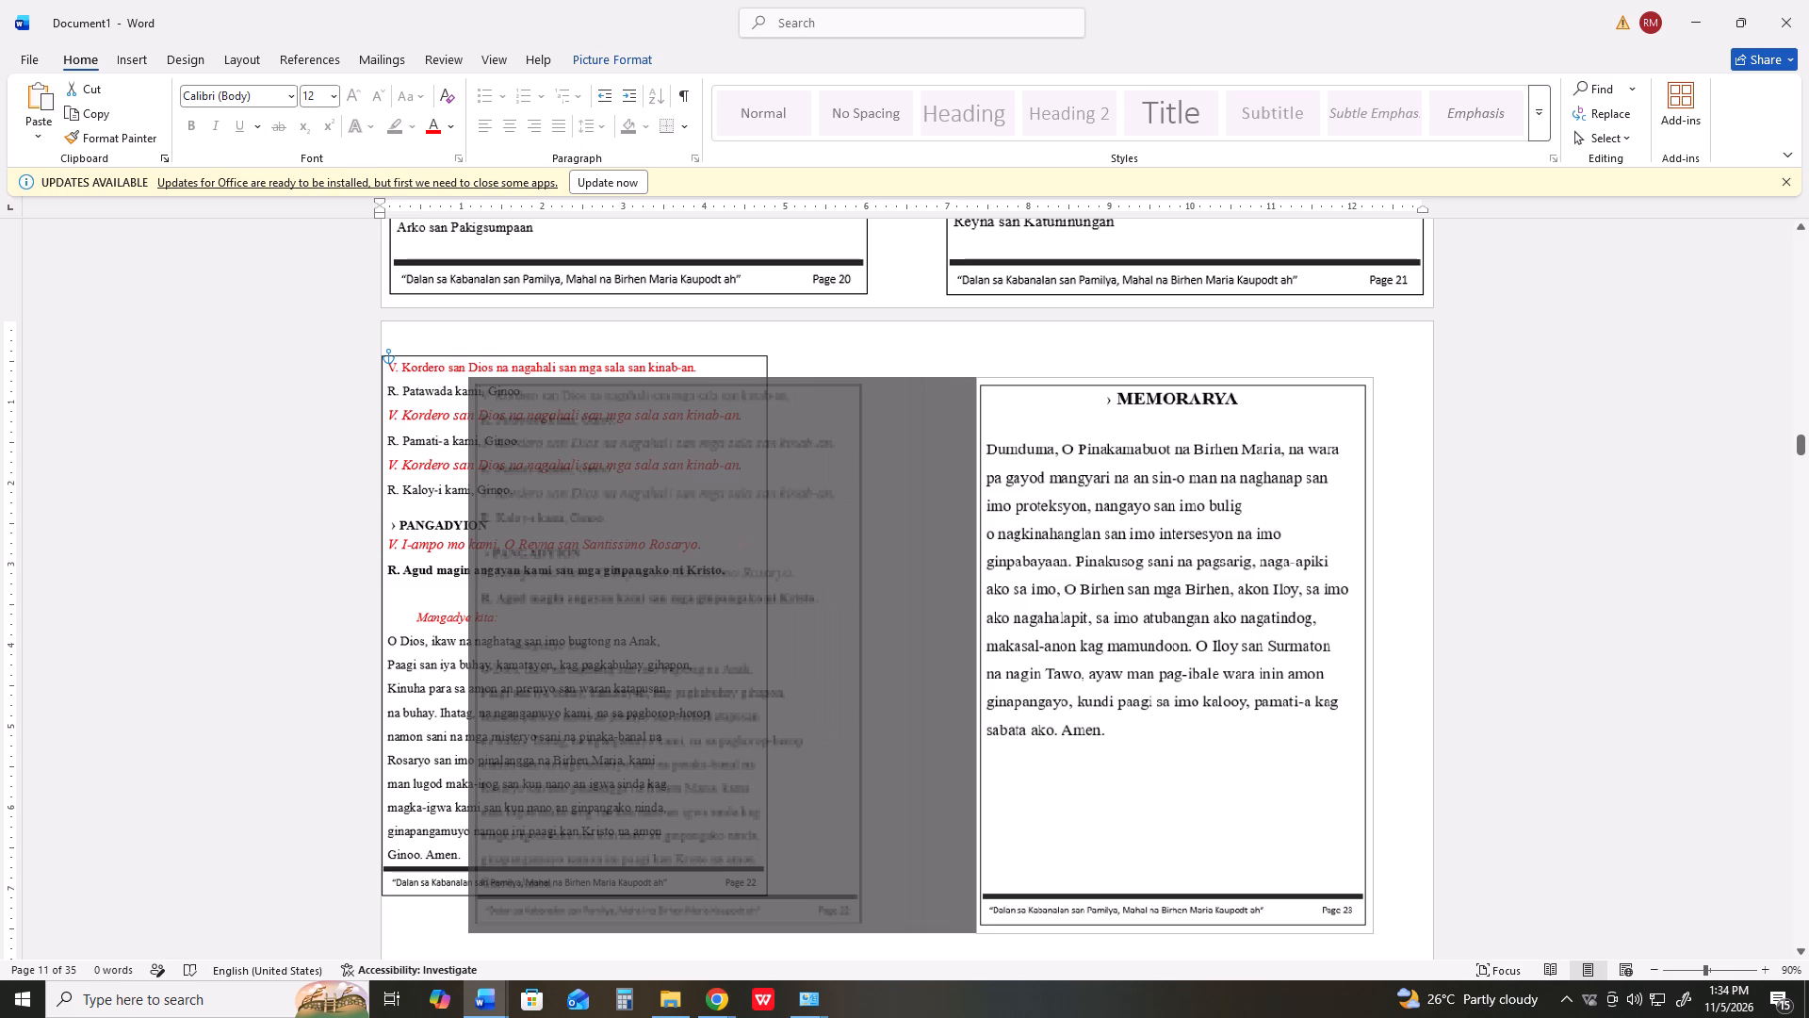
pyautogui.moveTo(976, 656); pyautogui.dragTo(978, 658)
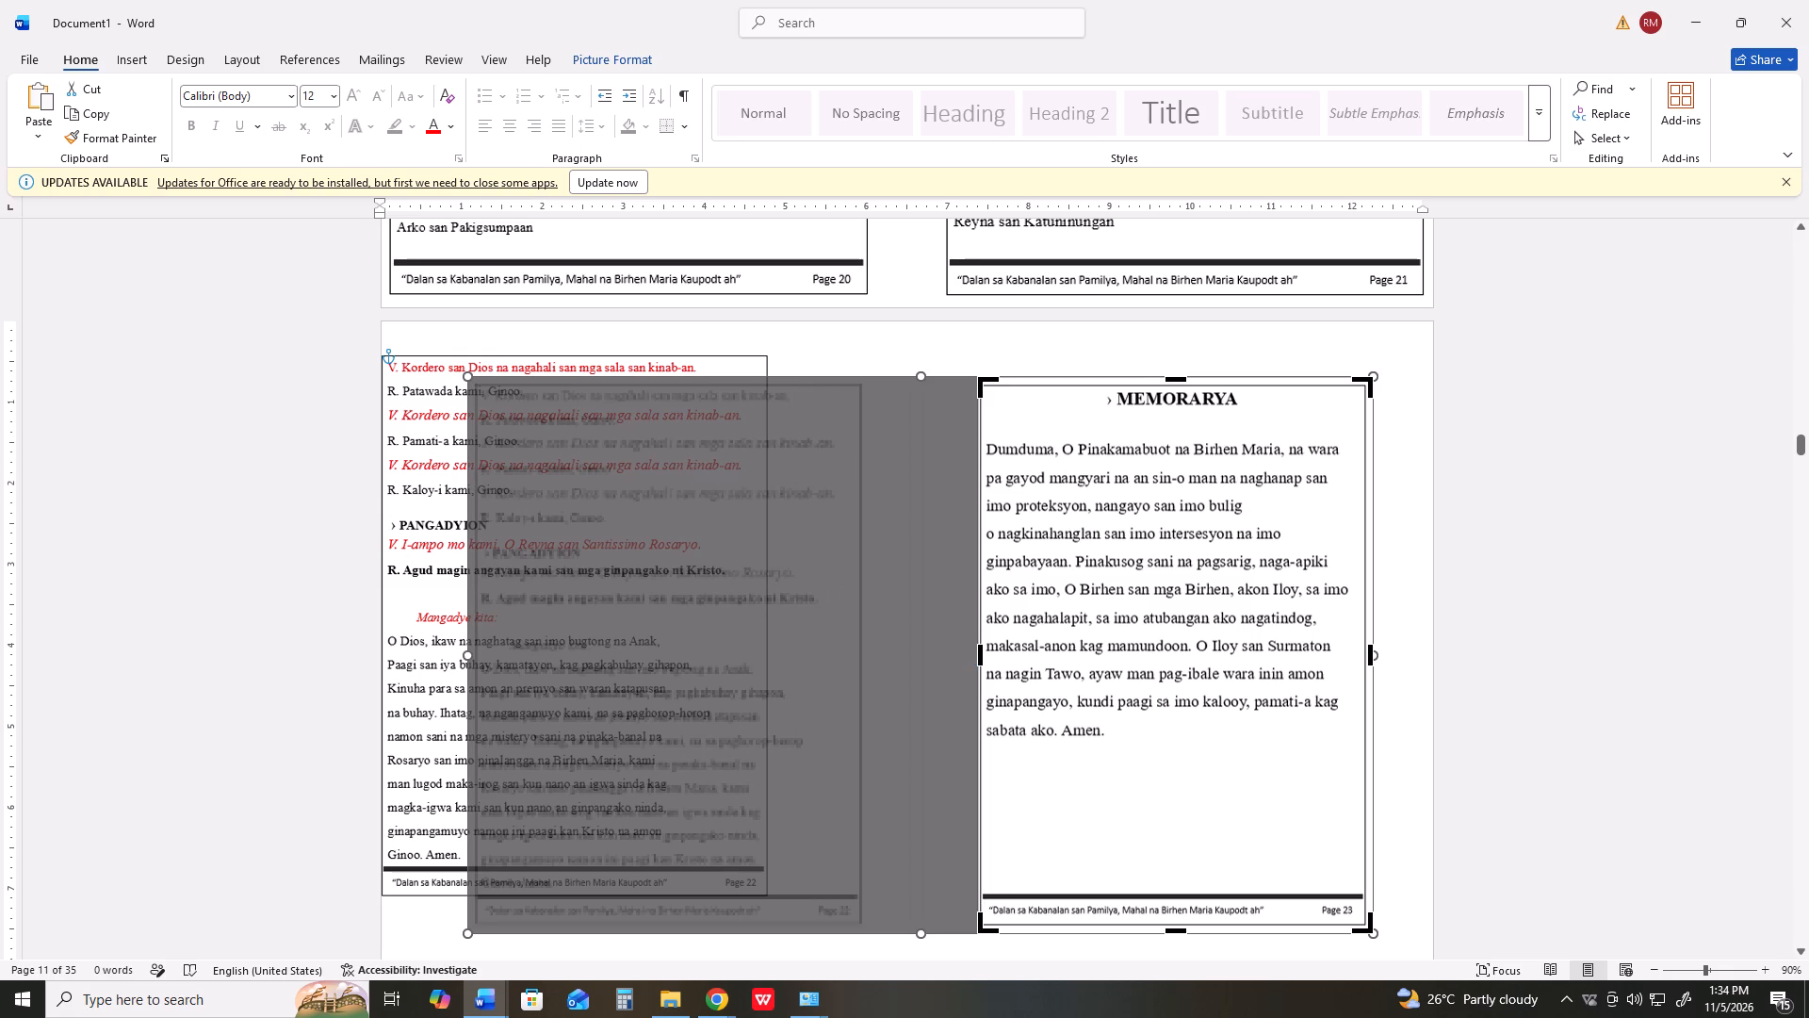
pyautogui.click(1371, 656)
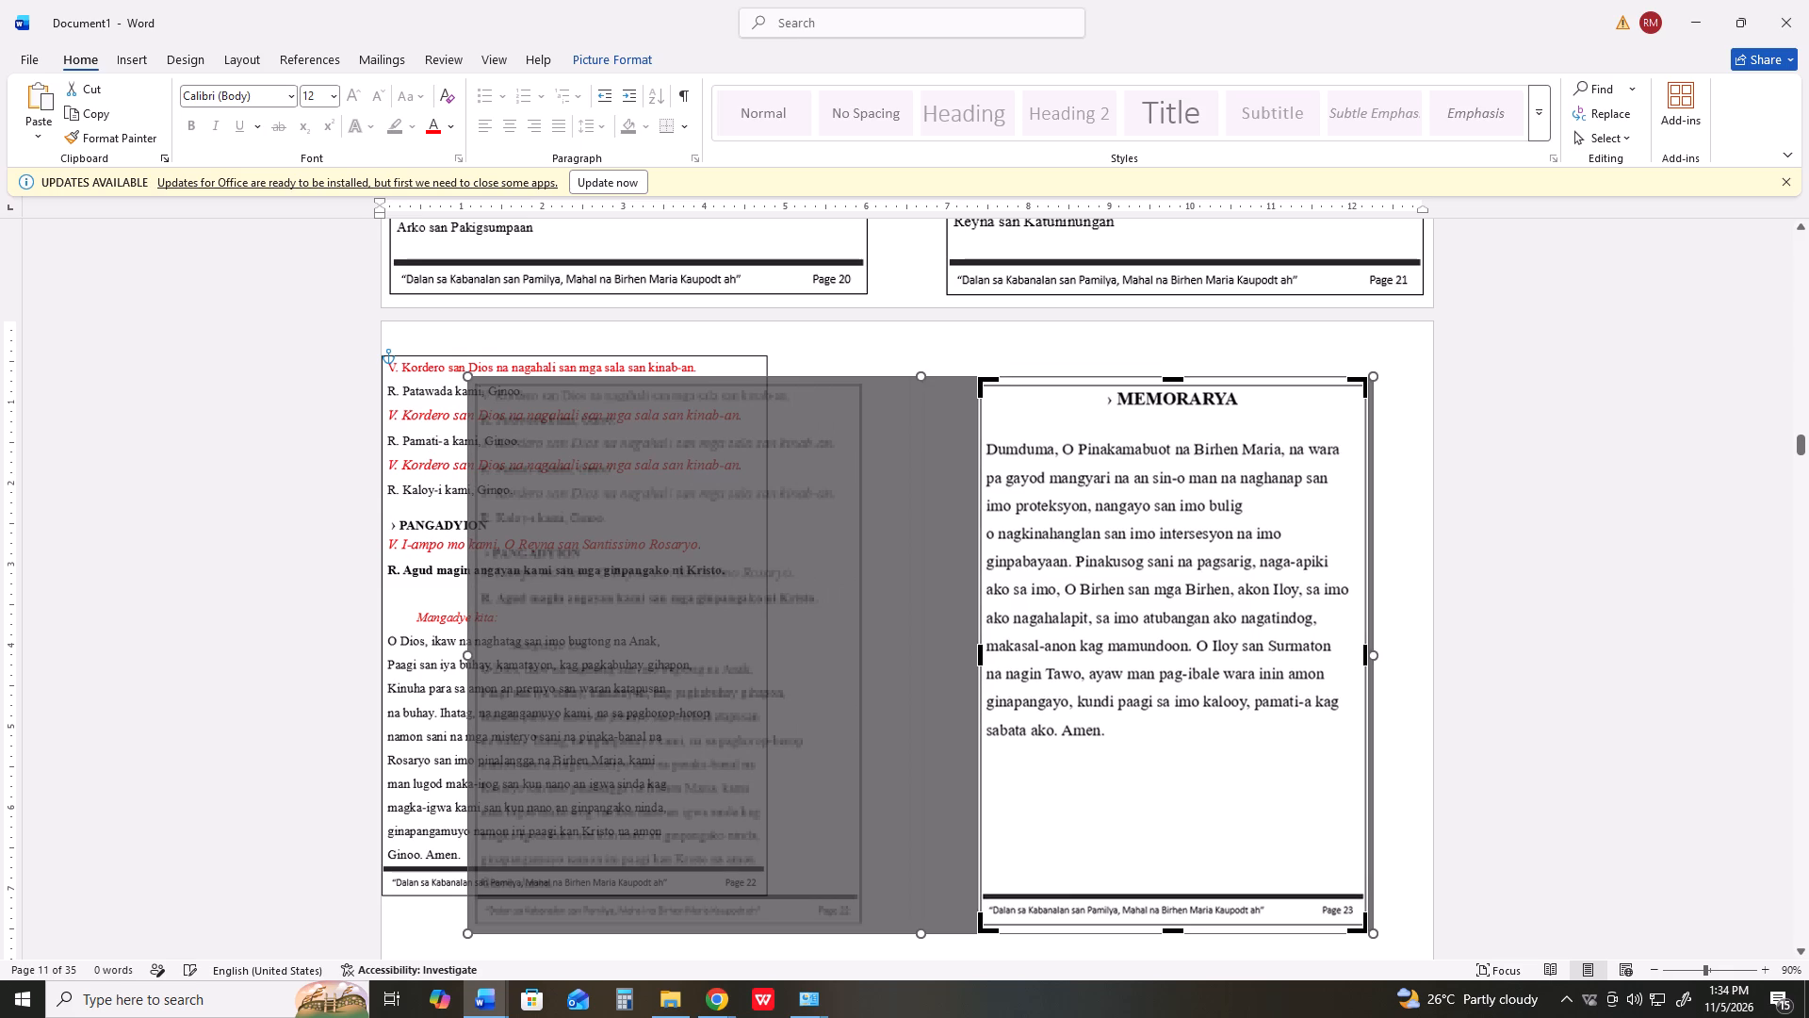
pyautogui.click(1175, 932)
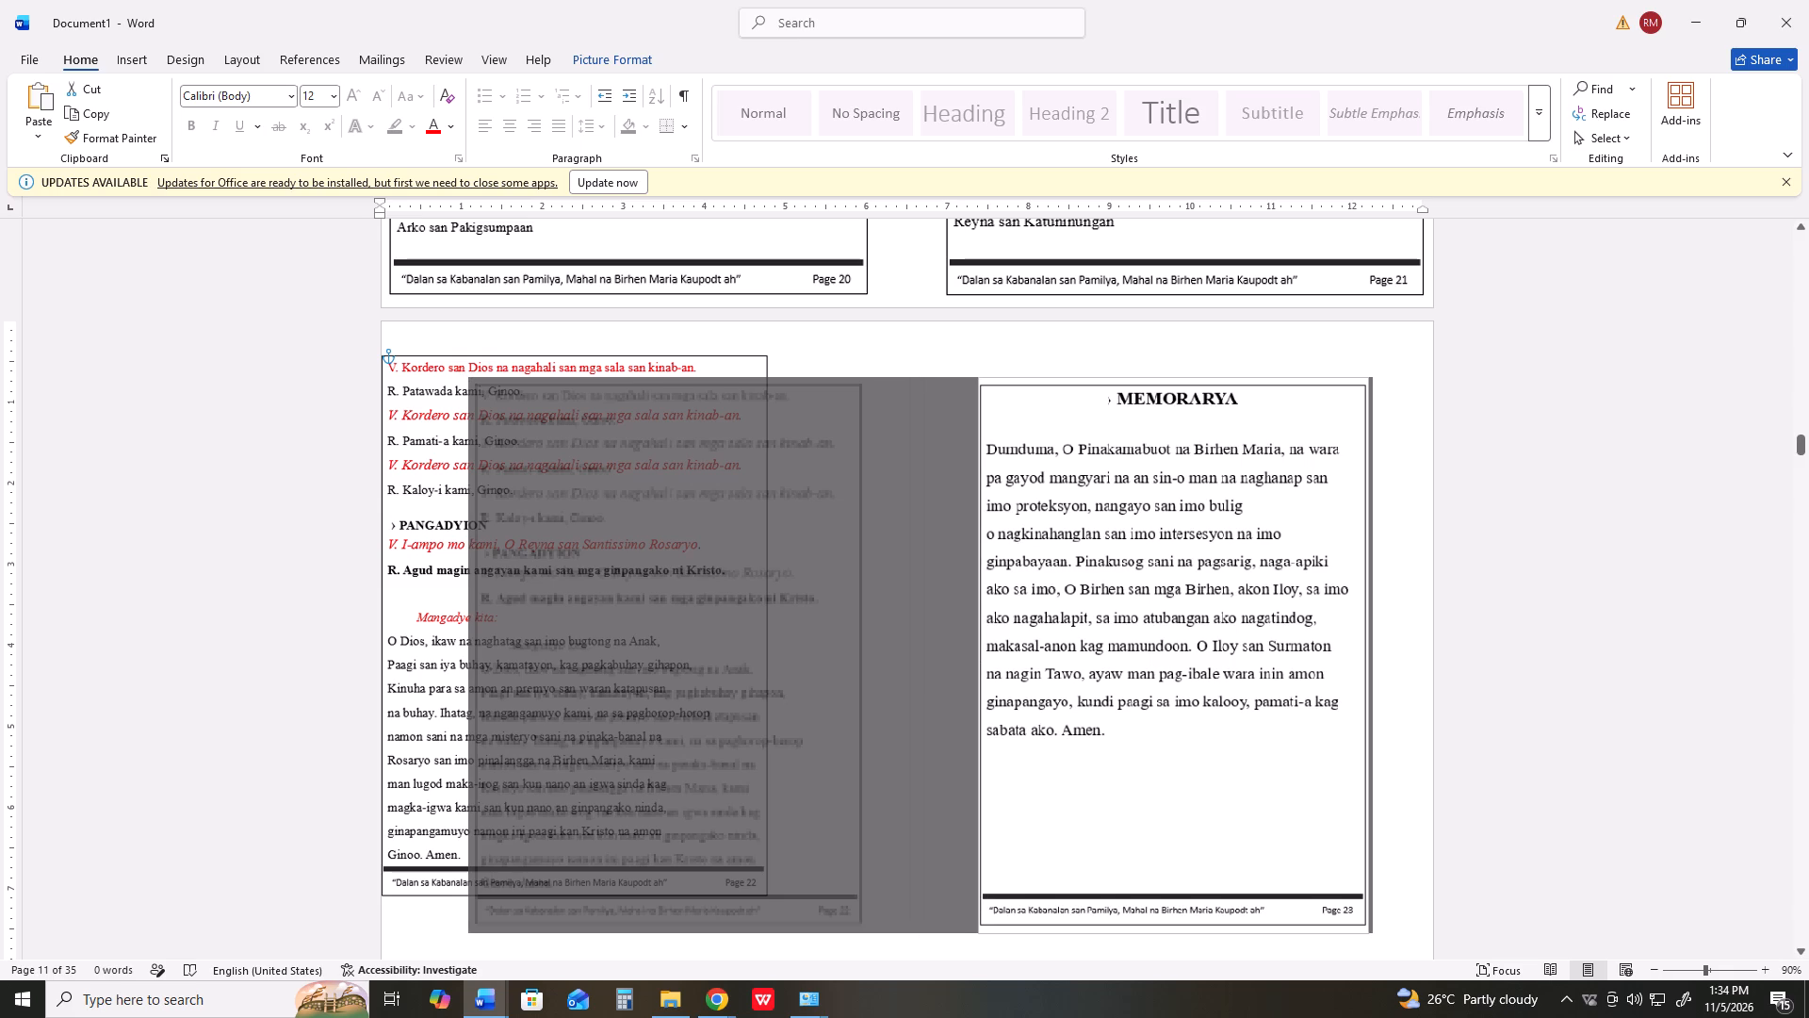
pyautogui.click(1168, 379)
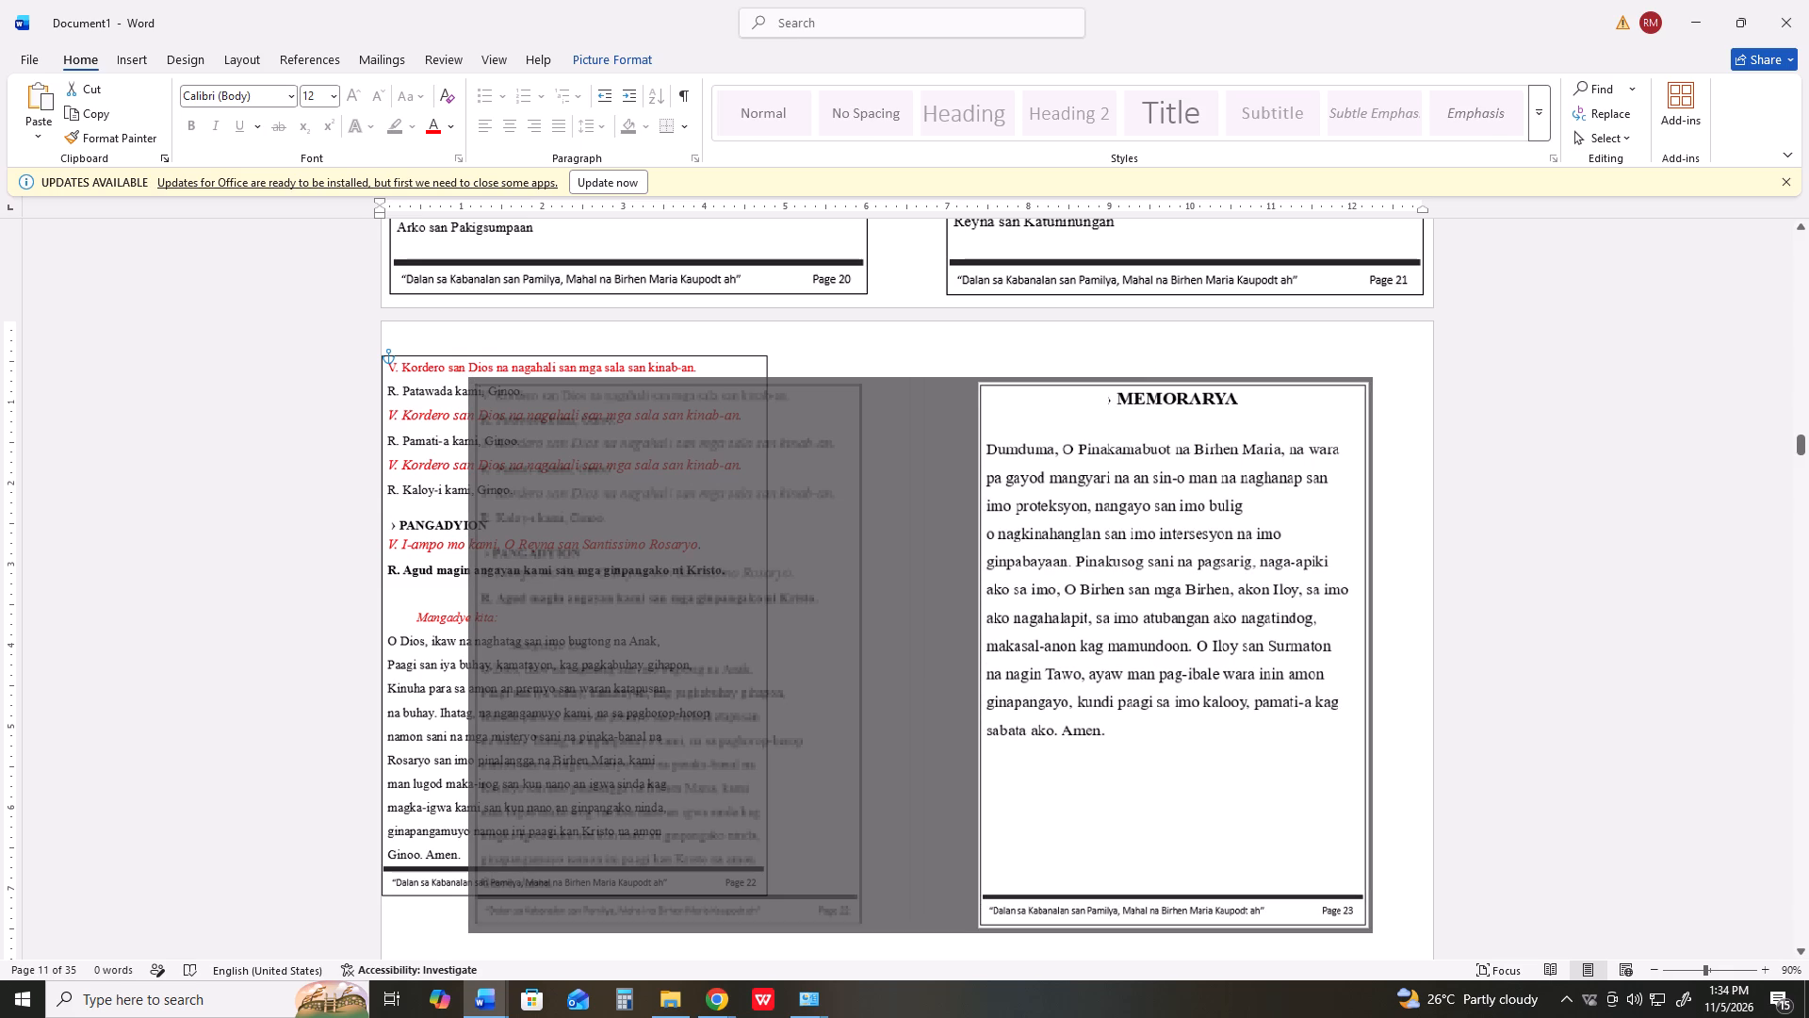
pyautogui.click(1171, 341)
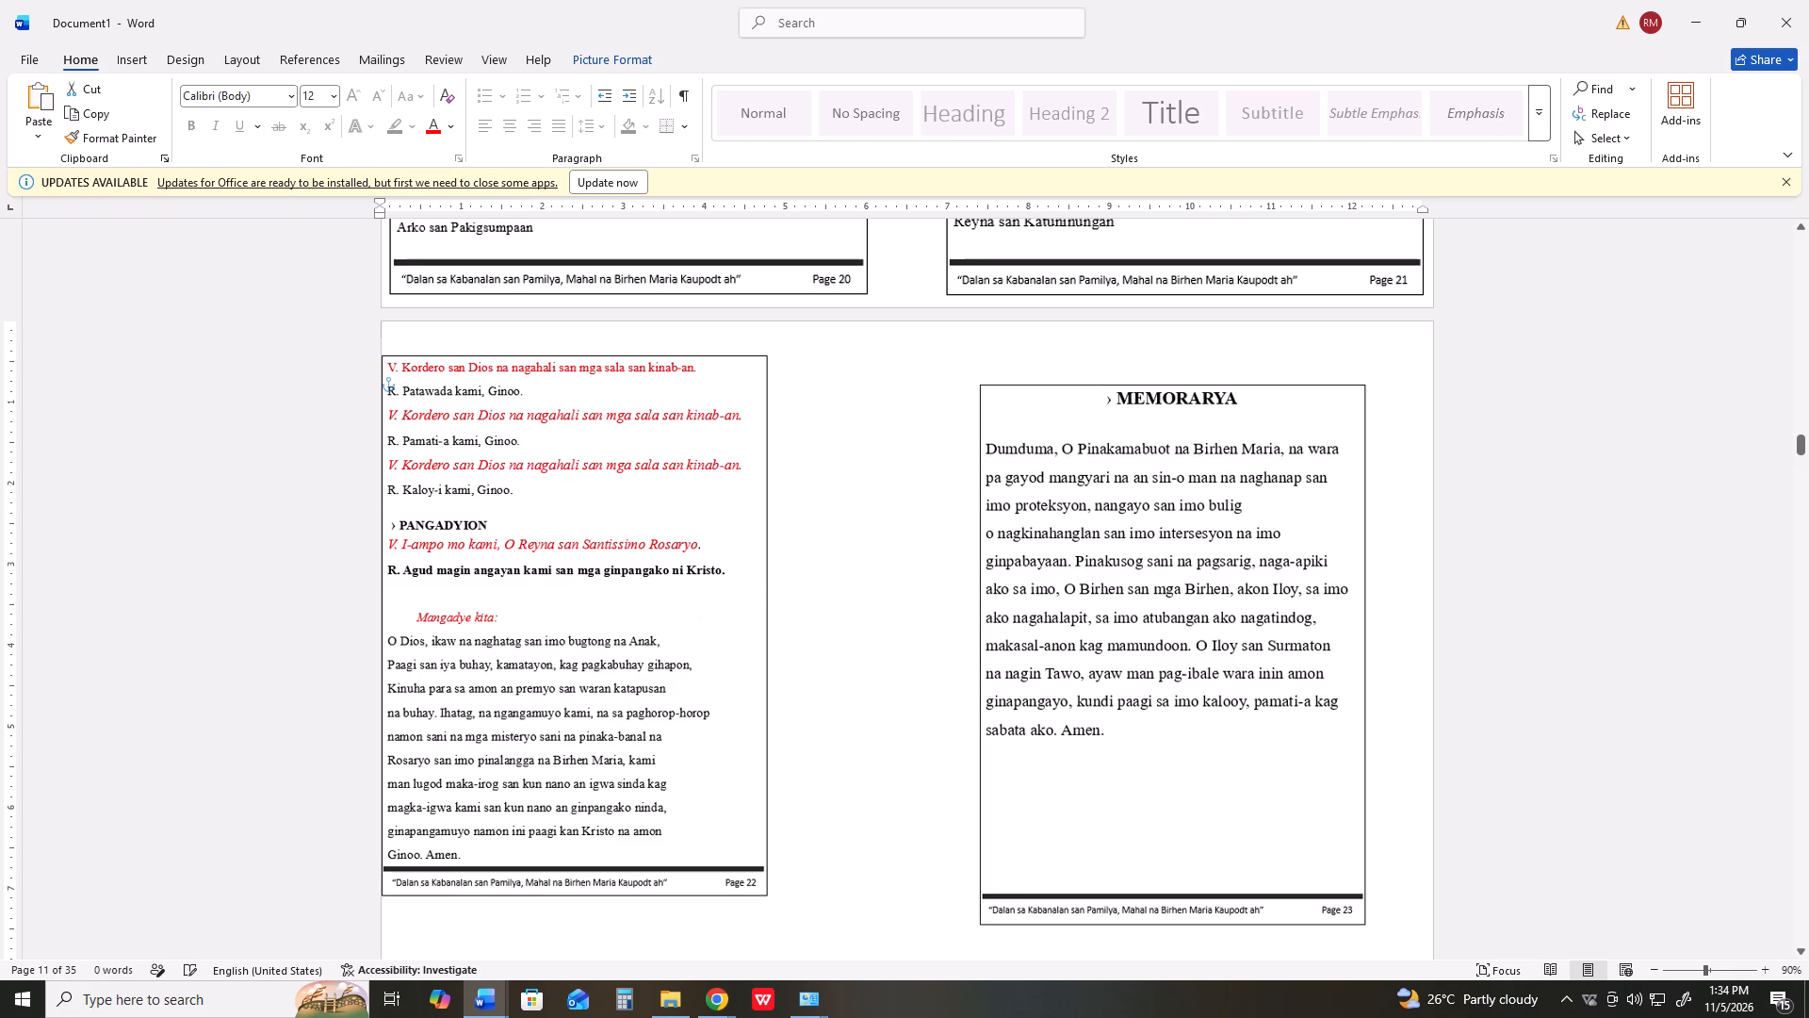
# Position the booklet page 23 picture in the top-right corner of document page 11, its left edge near the 8" ruler mark.
pyautogui.moveTo(1136, 529); pyautogui.dragTo(1188, 490)
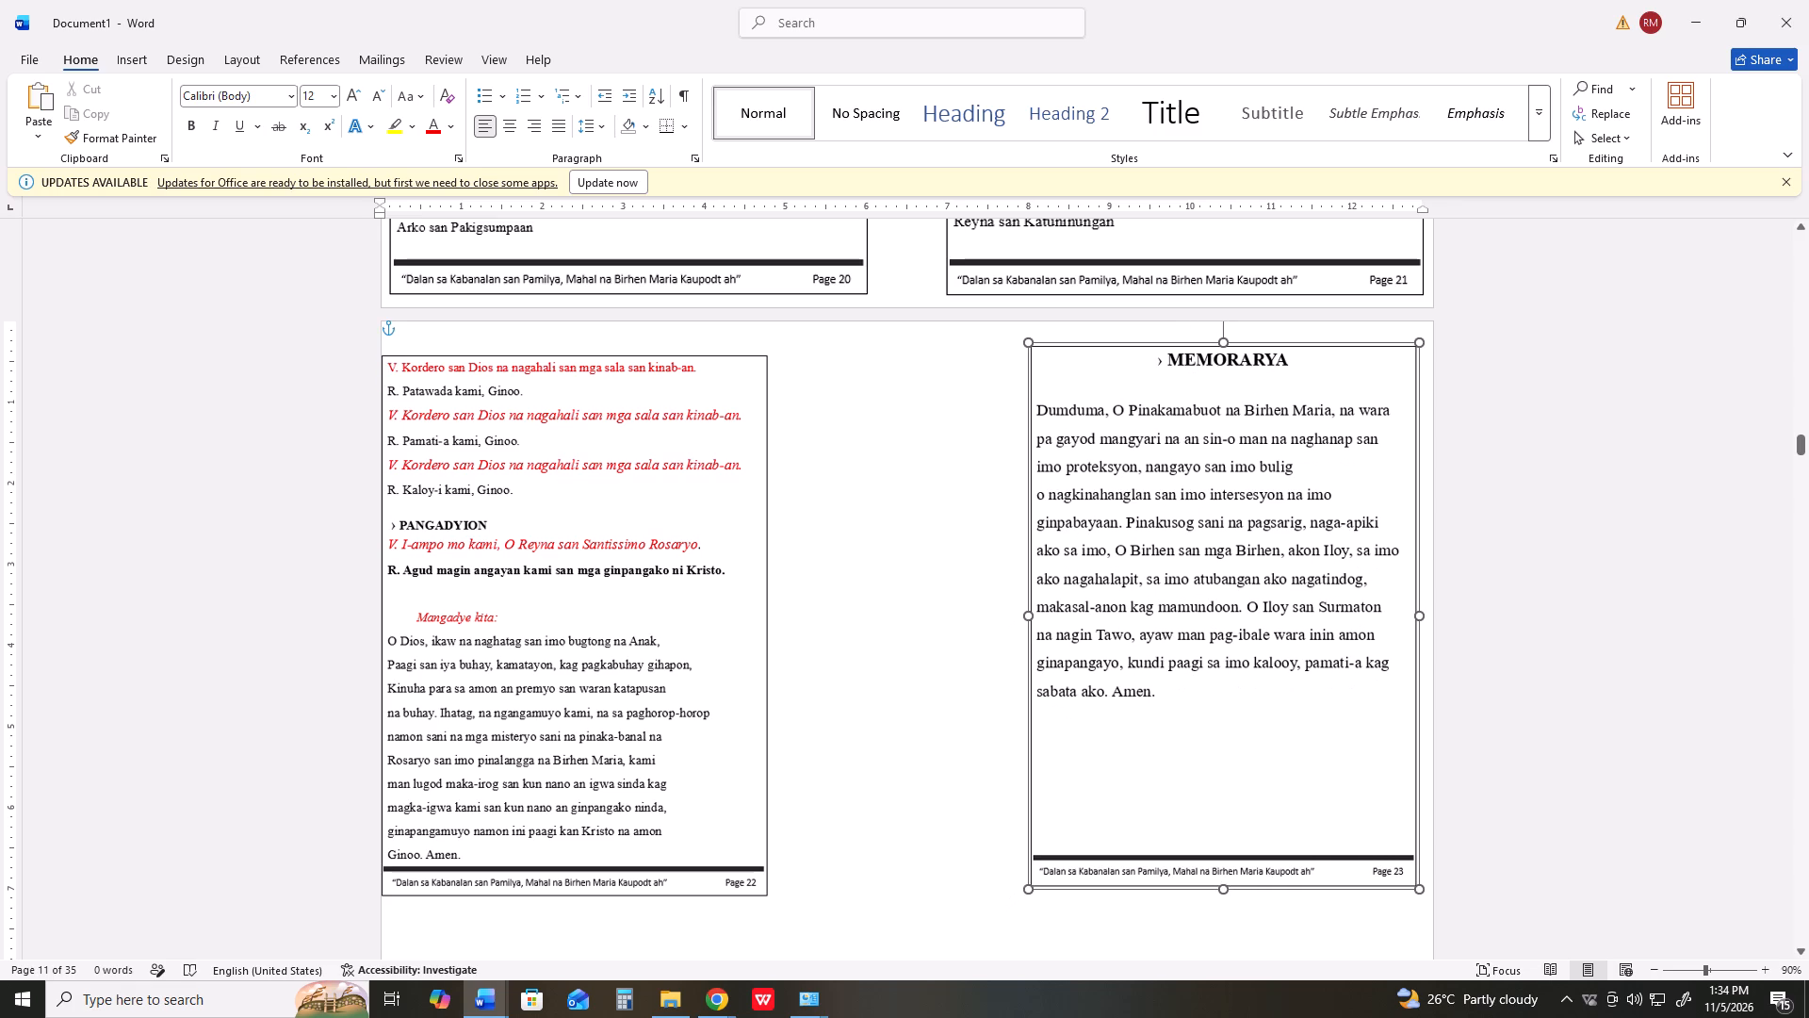
pyautogui.moveTo(1188, 490); pyautogui.dragTo(1191, 484)
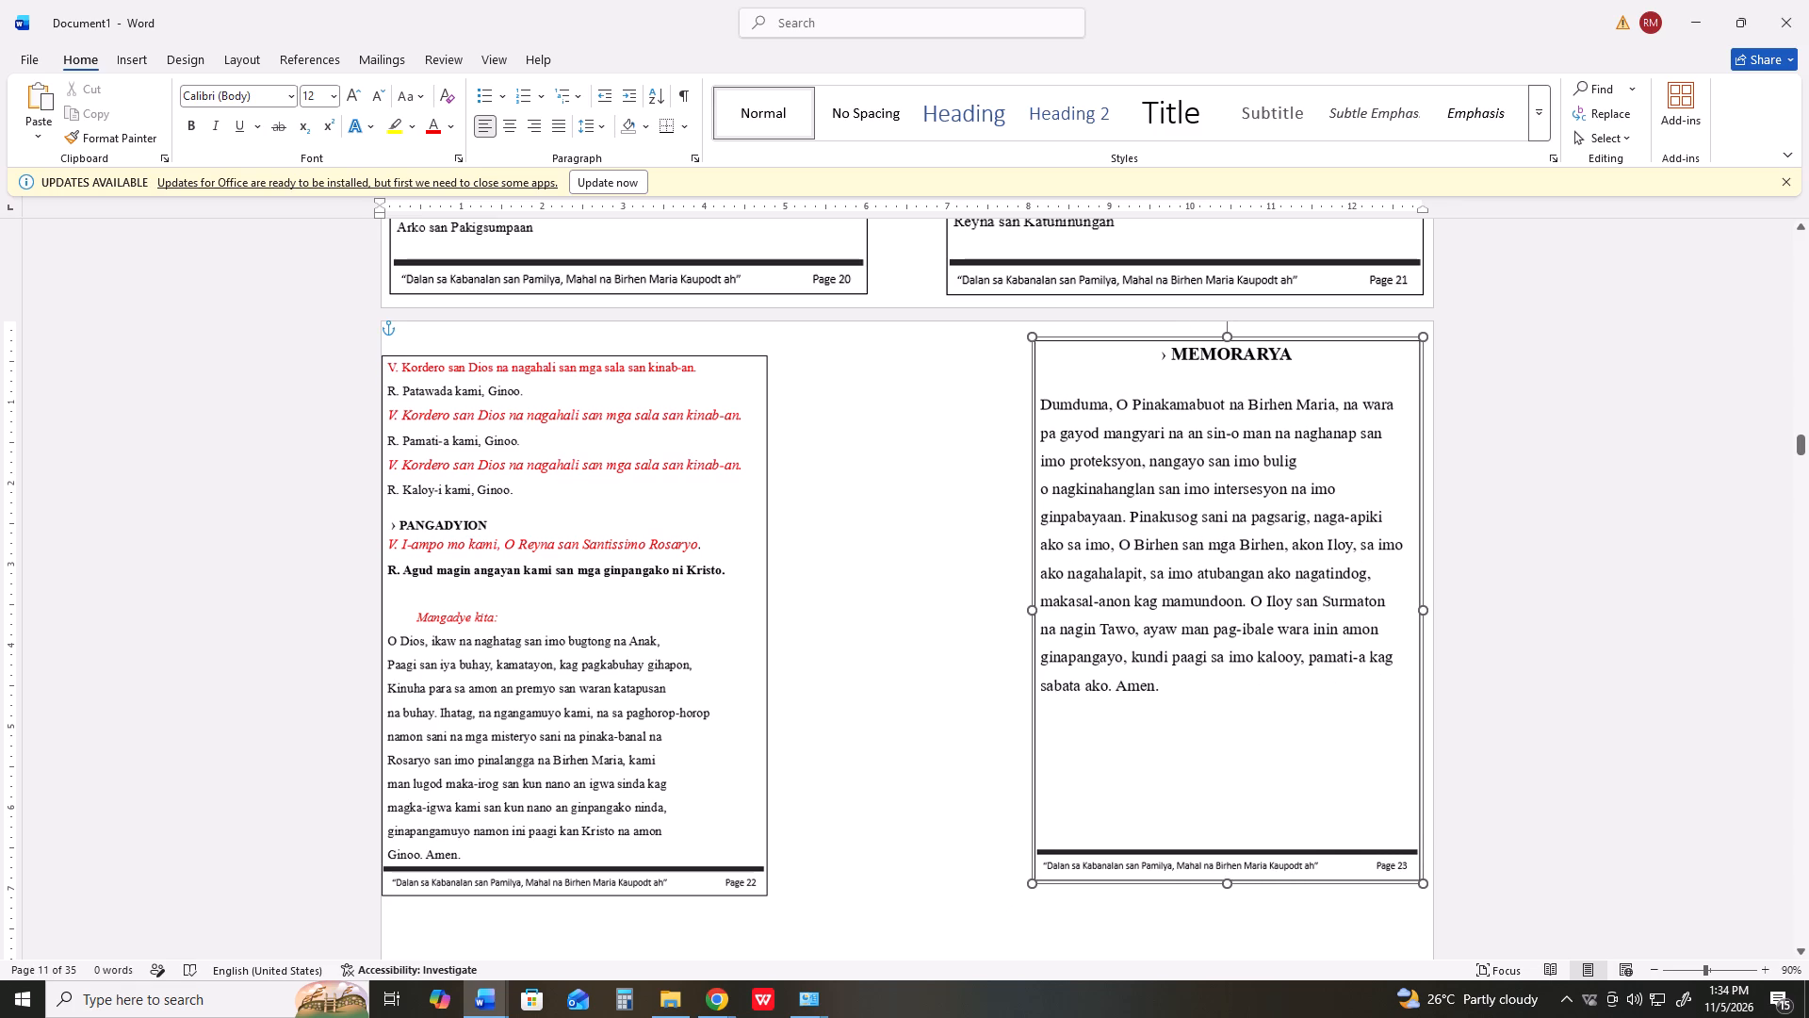
pyautogui.moveTo(1191, 484); pyautogui.dragTo(1194, 482)
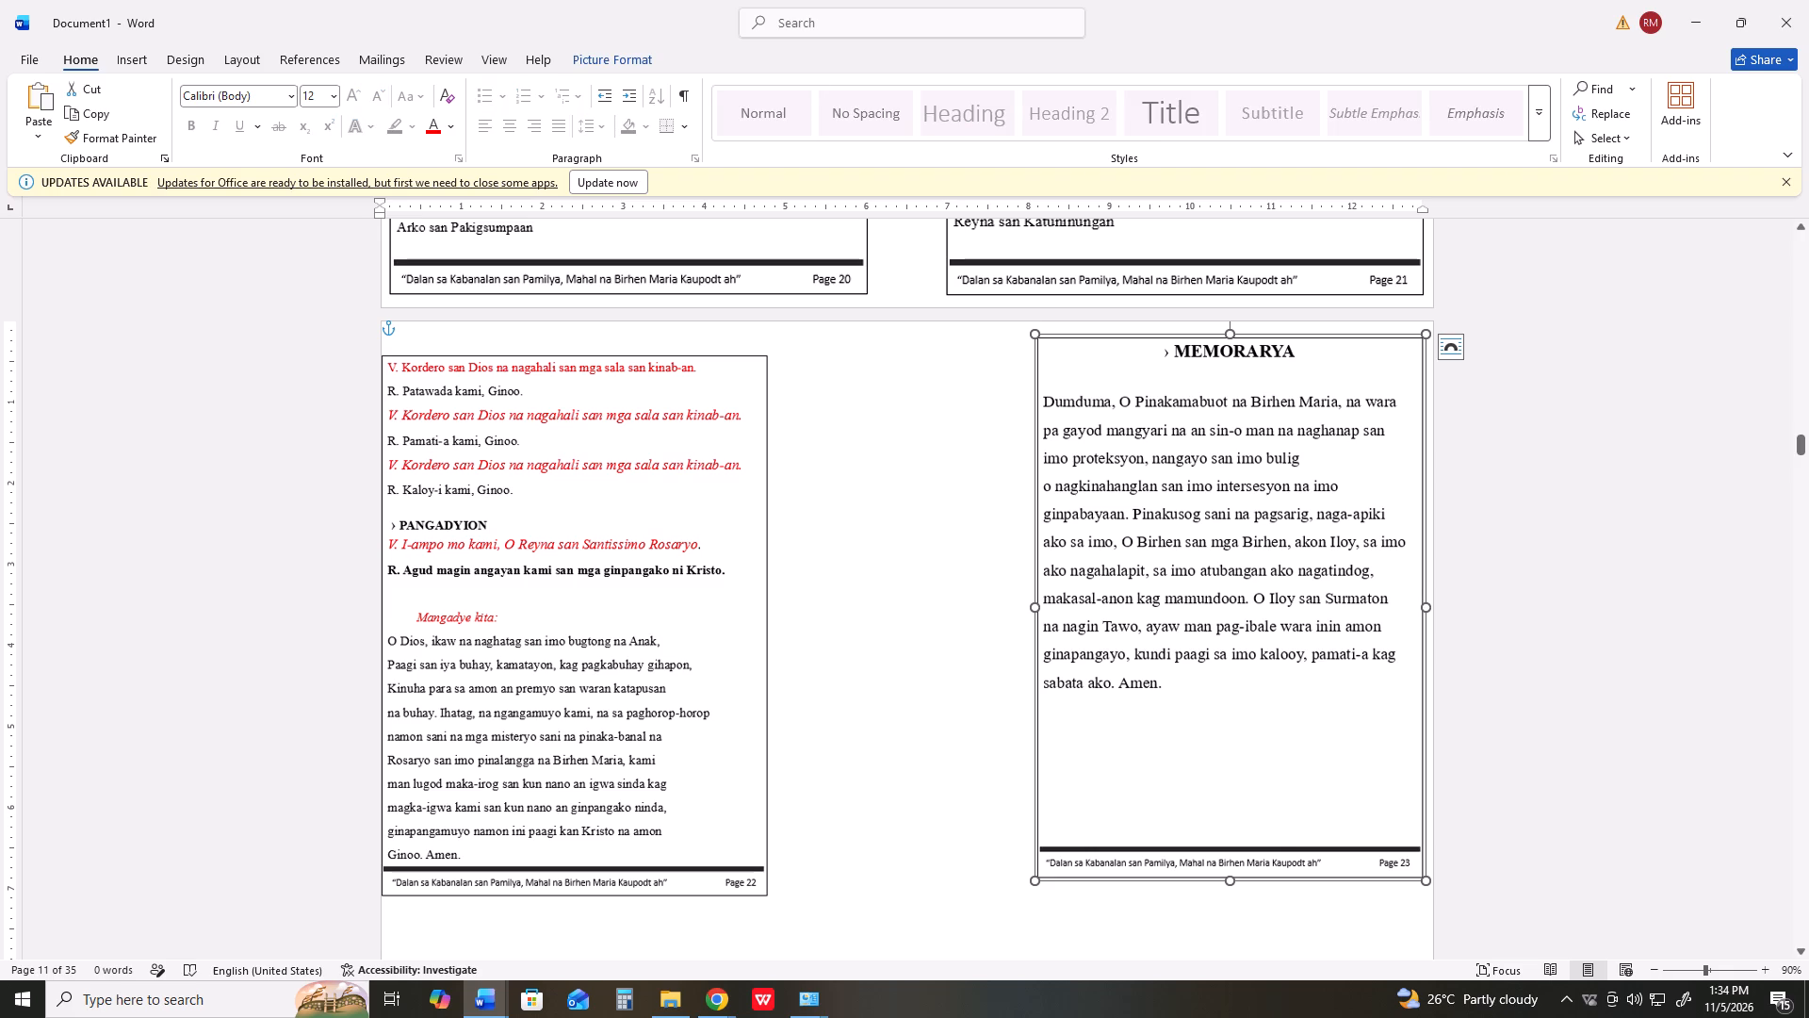
# Enlarge the booklet page 23 picture to about 6" wide, filling the right side of document page 11 down to its bottom edge.
pyautogui.moveTo(1036, 884); pyautogui.dragTo(986, 911)
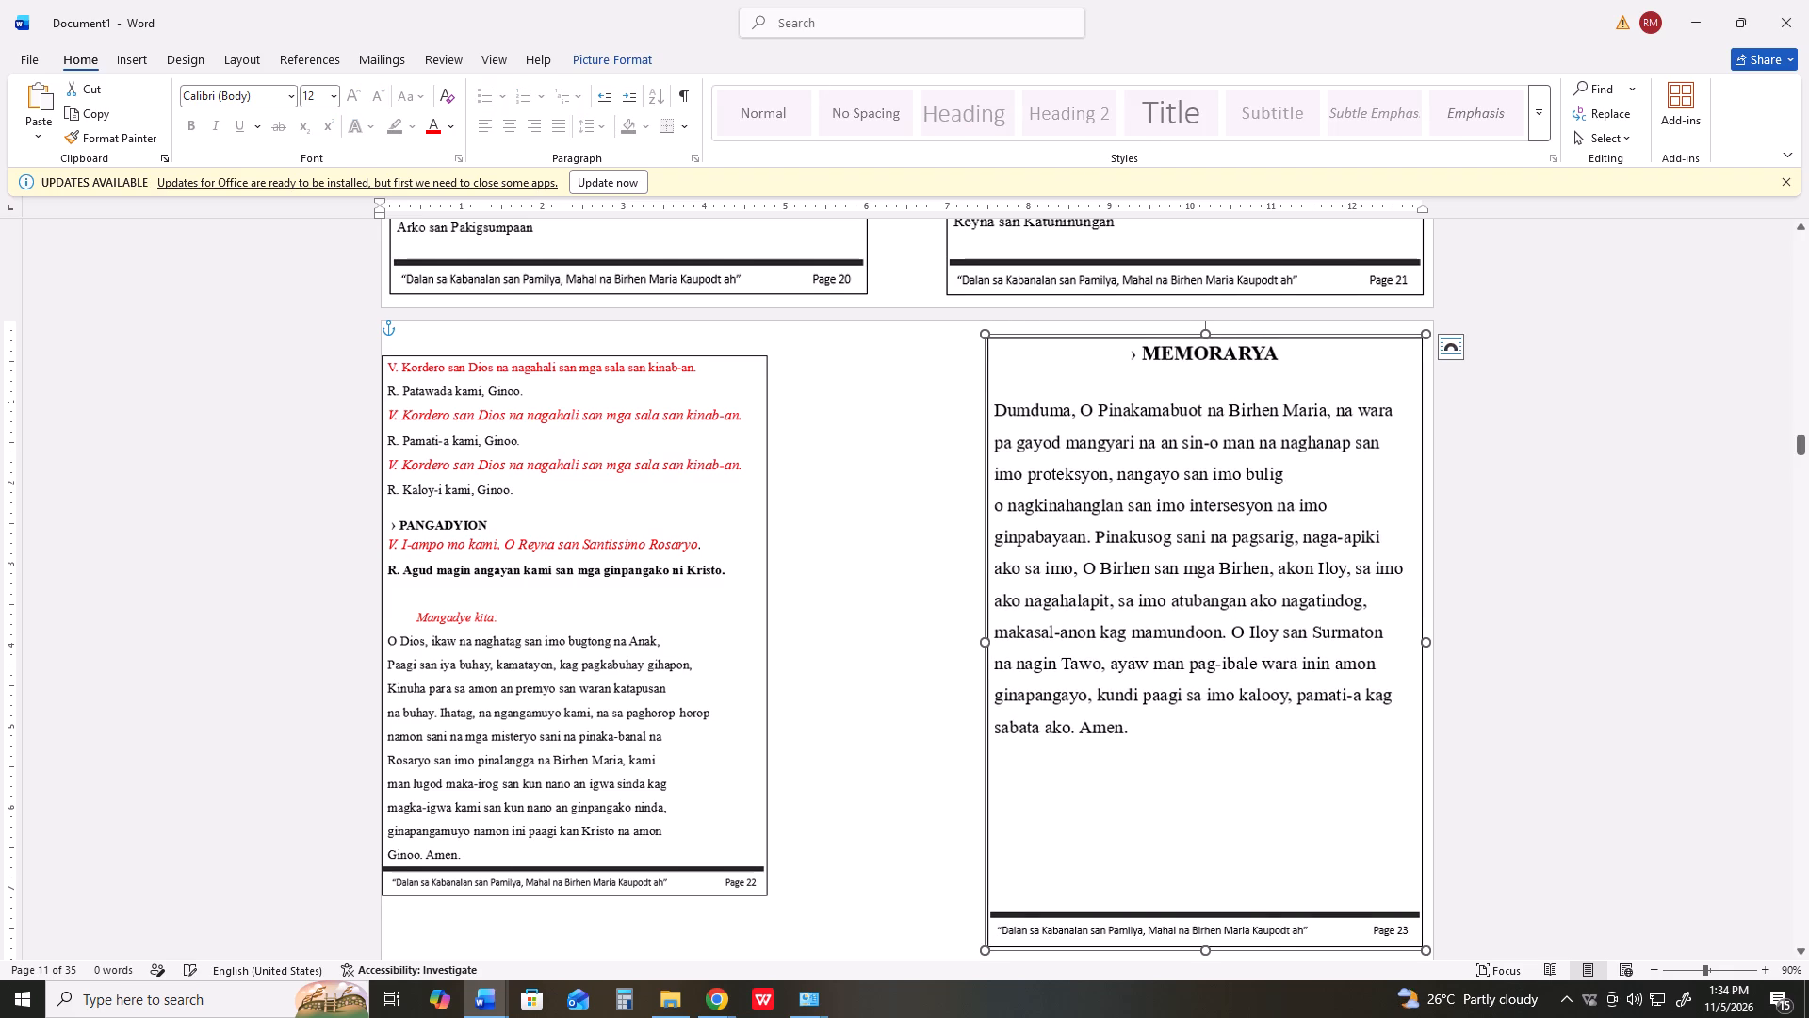
pyautogui.scroll(-4, 987, 888)
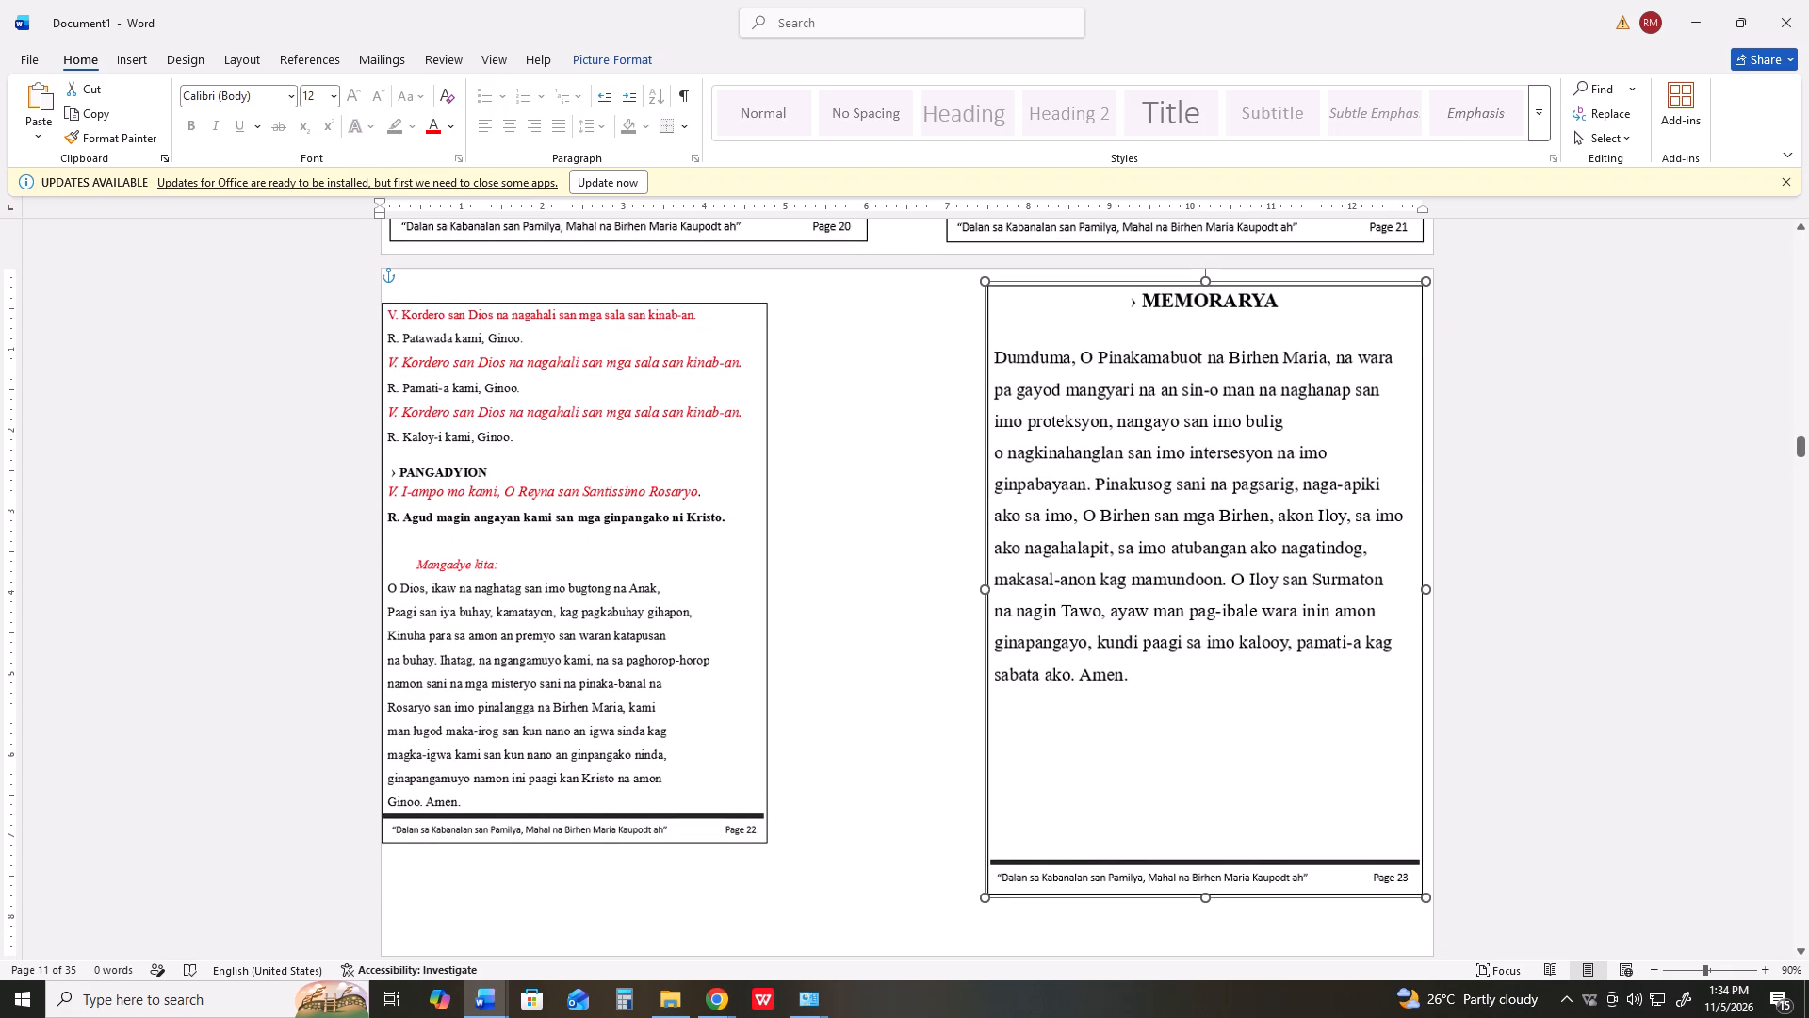
pyautogui.scroll(-1, 986, 900)
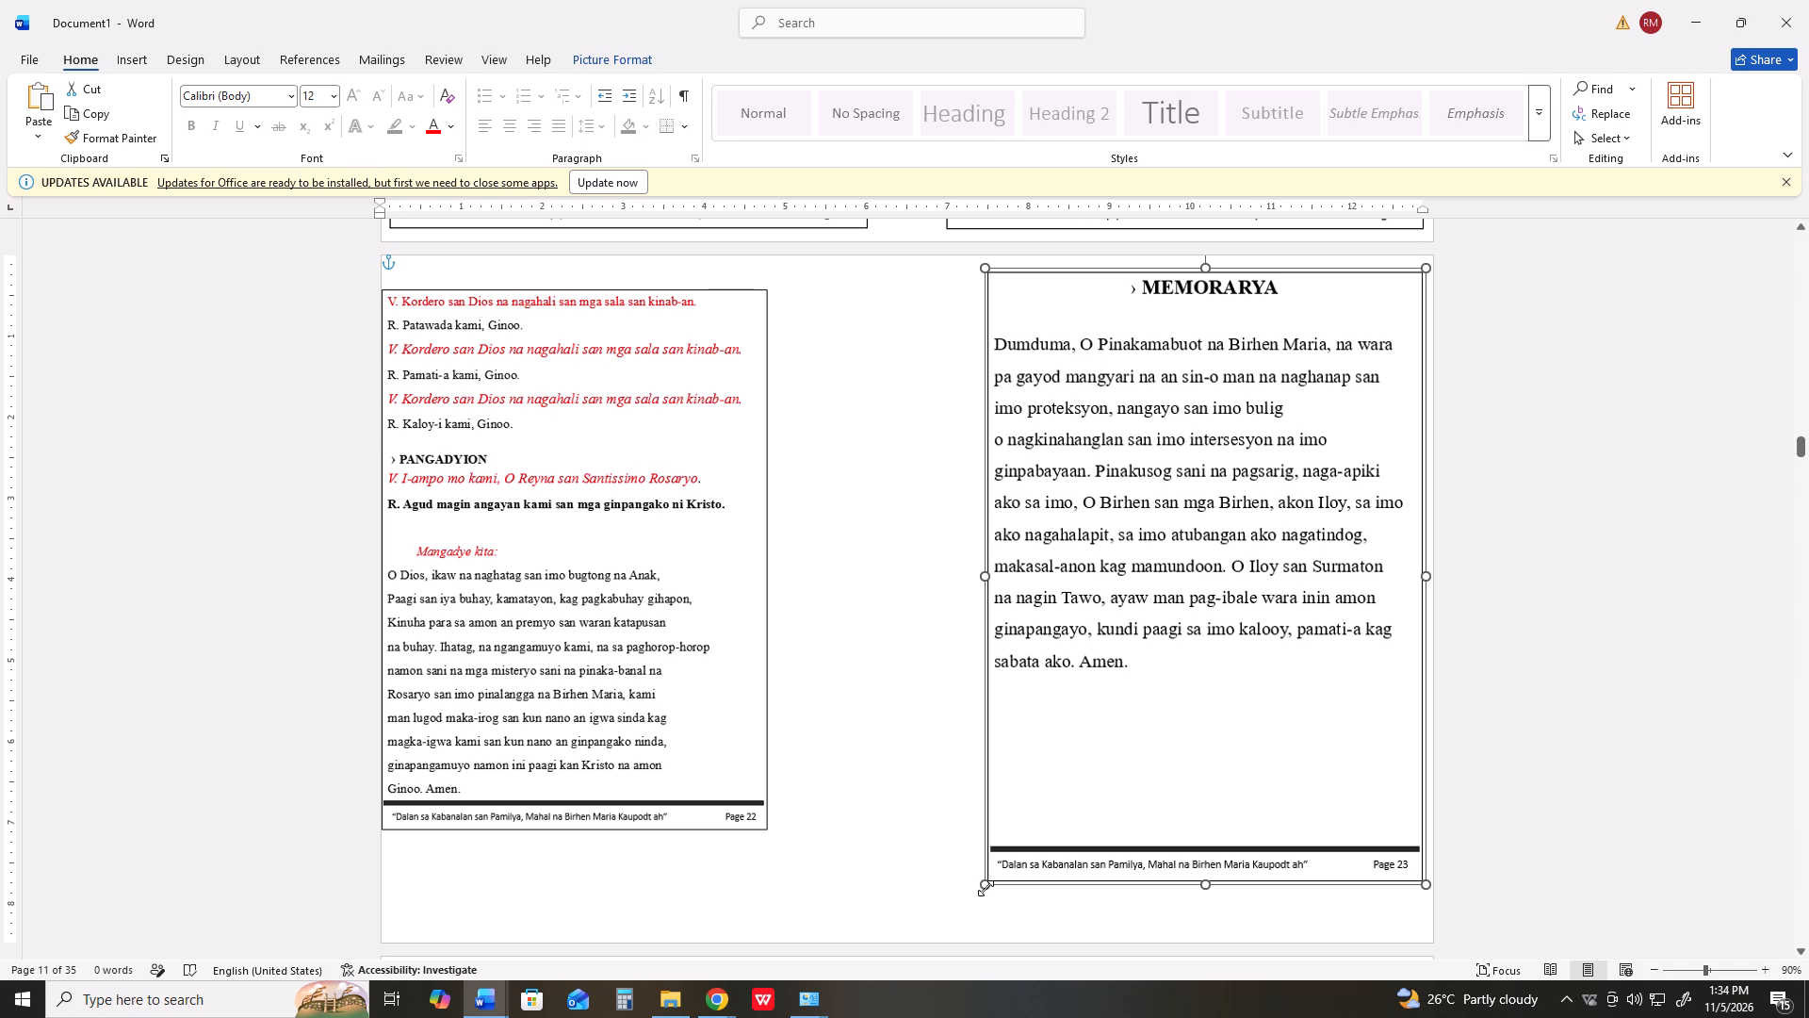
pyautogui.moveTo(984, 887); pyautogui.dragTo(958, 896)
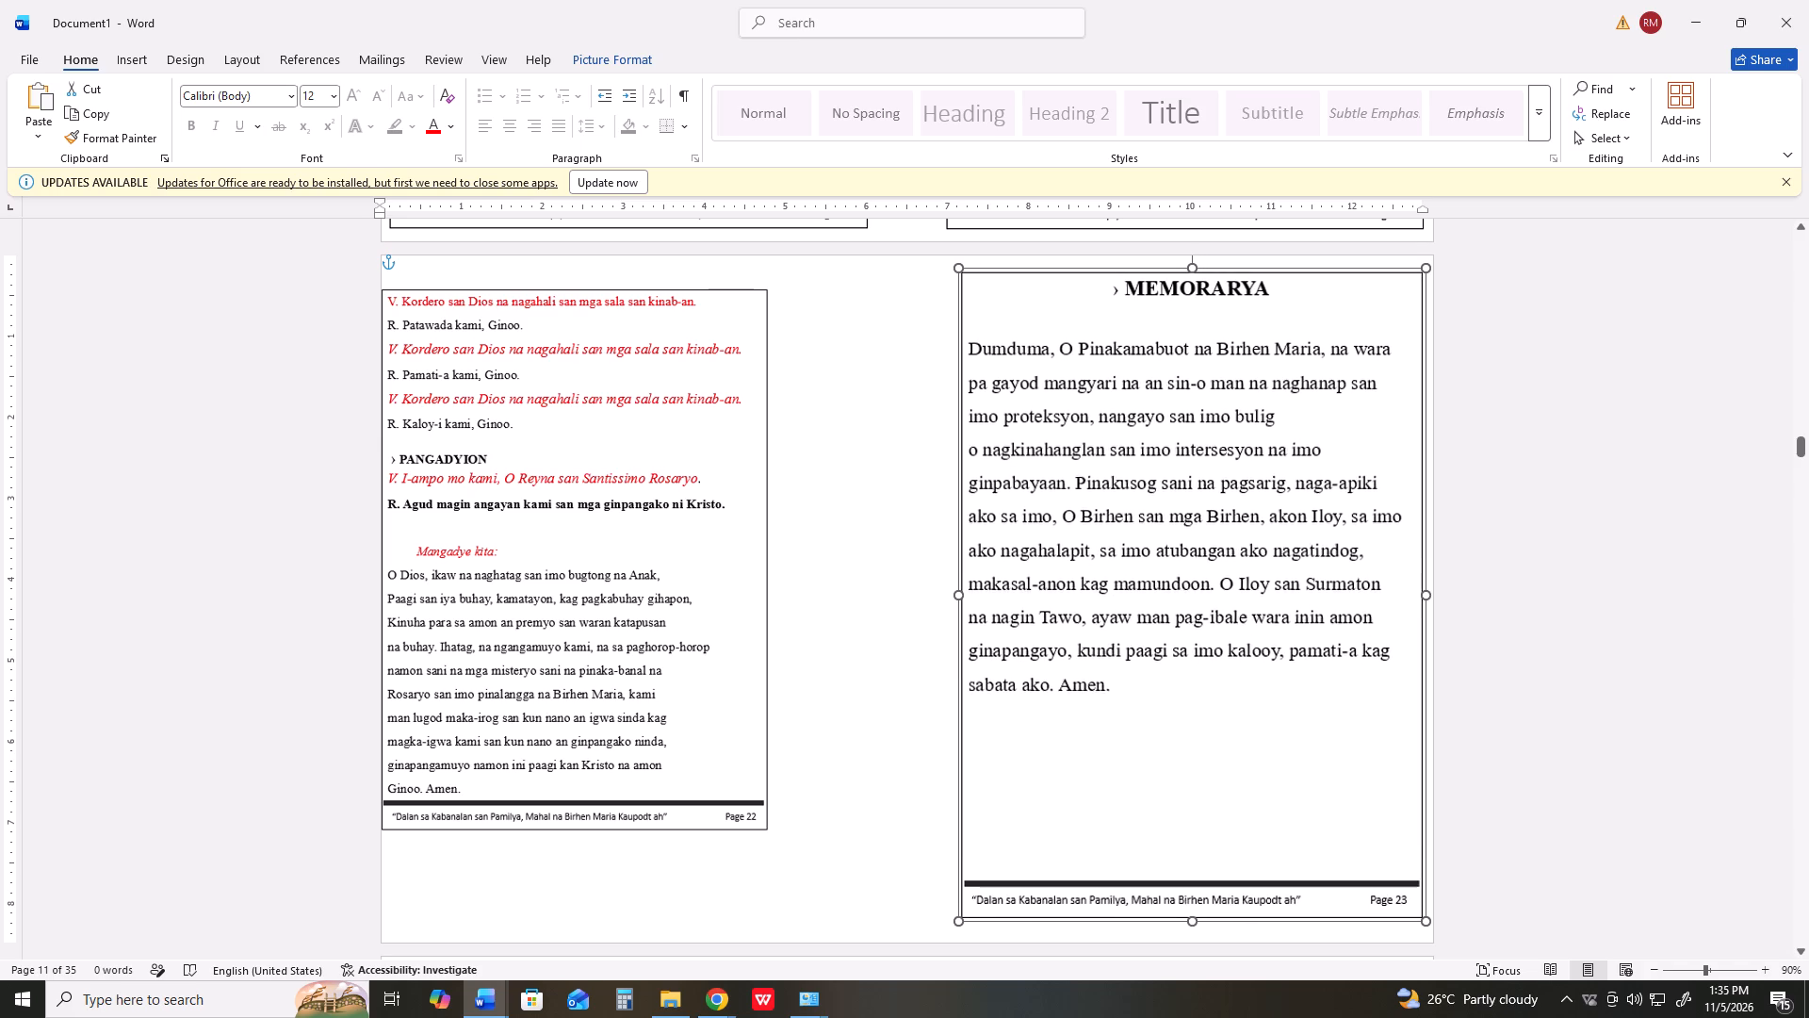
pyautogui.moveTo(958, 896); pyautogui.dragTo(950, 900)
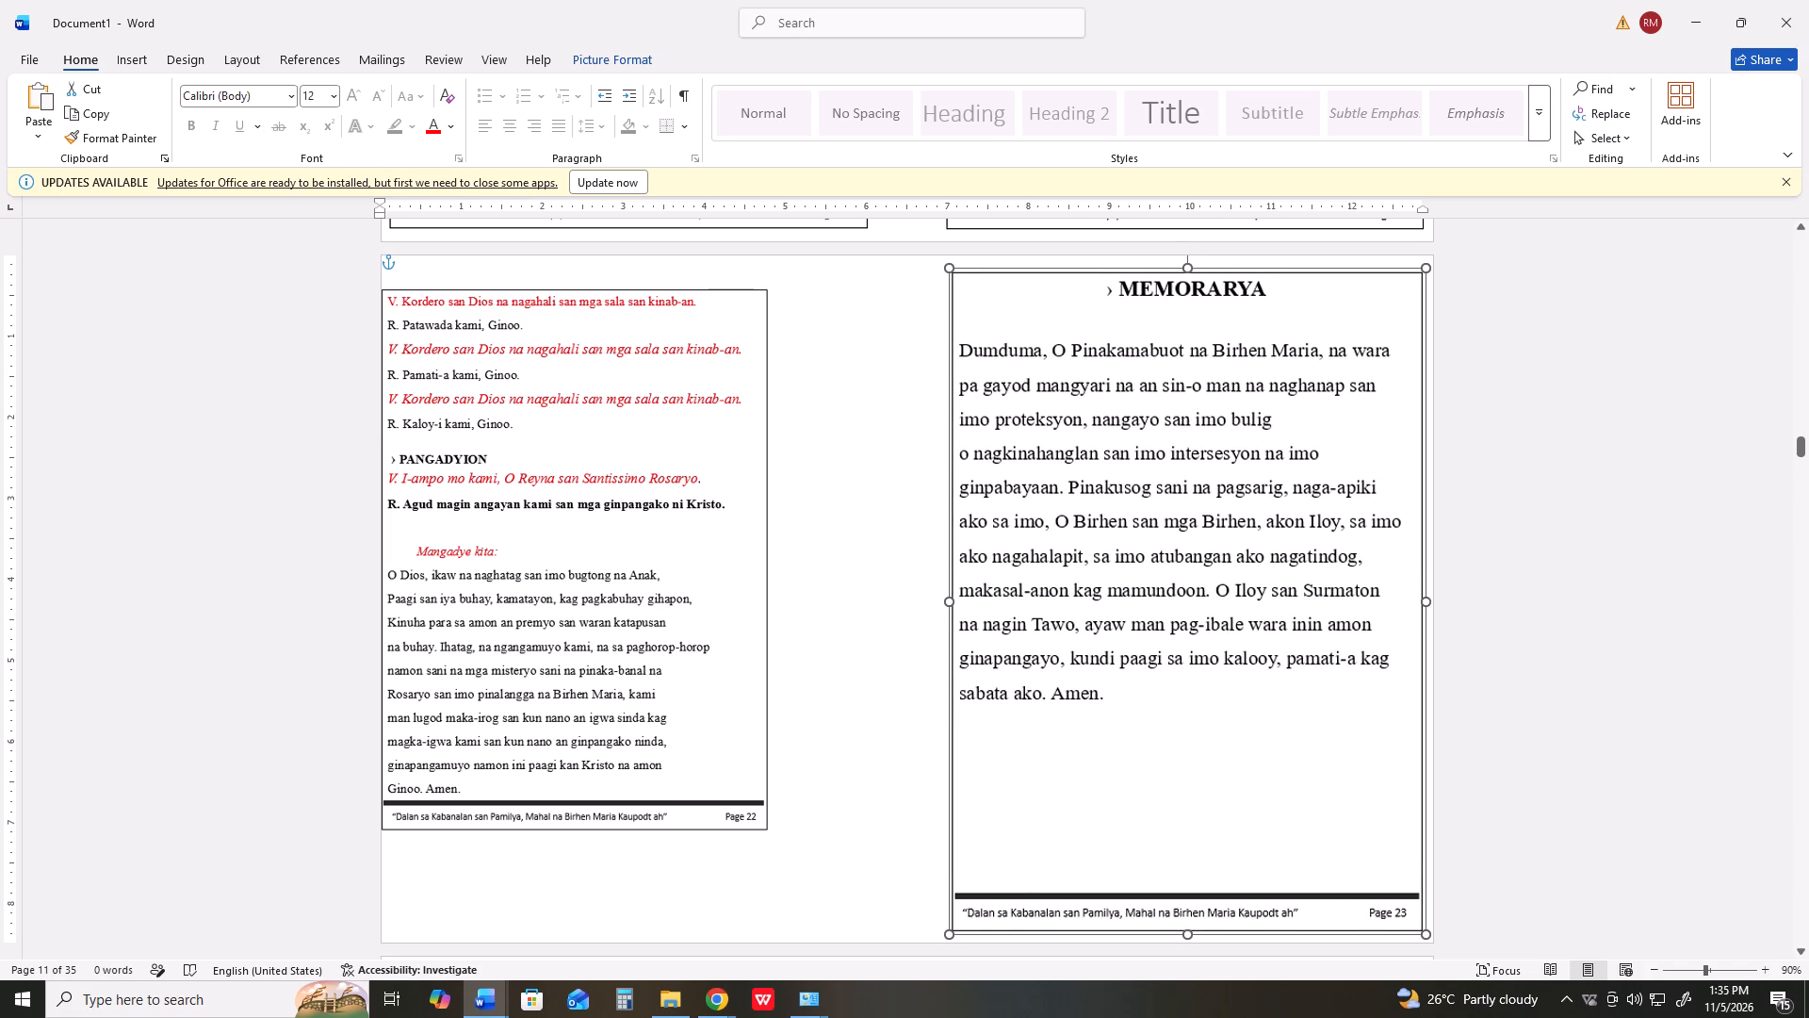
pyautogui.moveTo(950, 900); pyautogui.dragTo(951, 900)
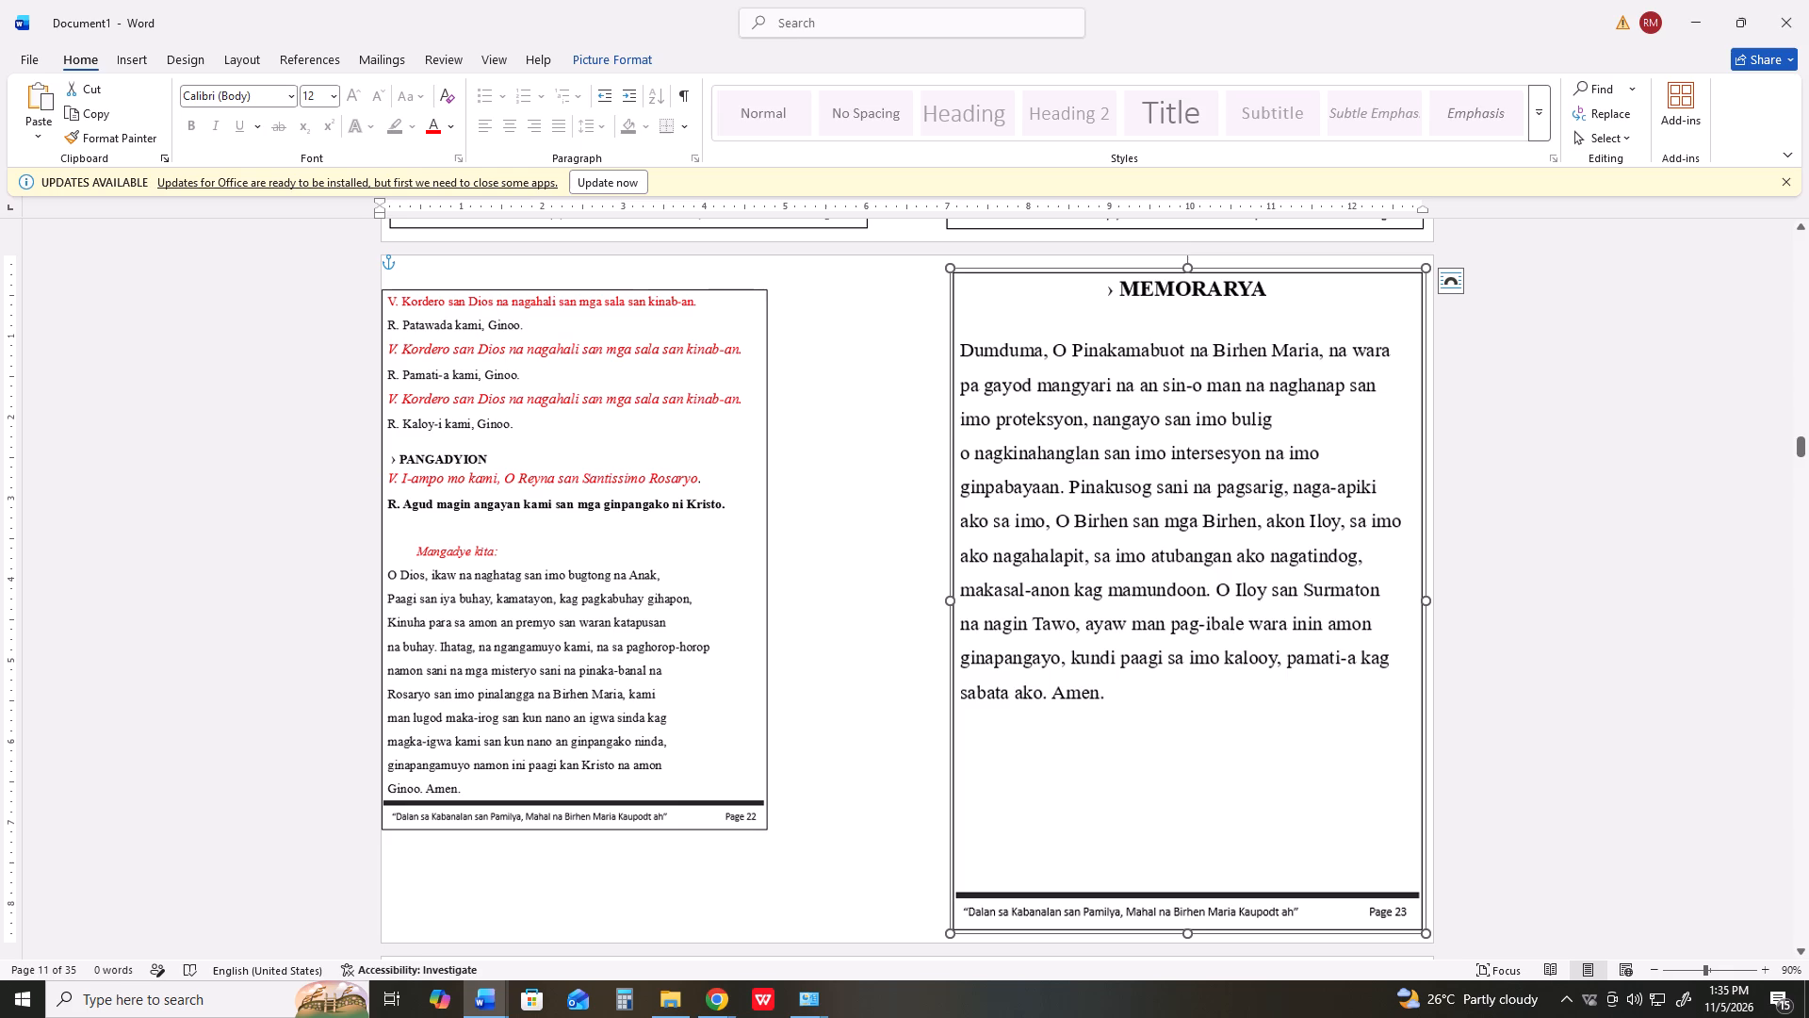
# Widen the booklet page 23 picture slightly leftward and nudge it right, so its left edge meets the 7" ruler mark.
pyautogui.click(948, 599)
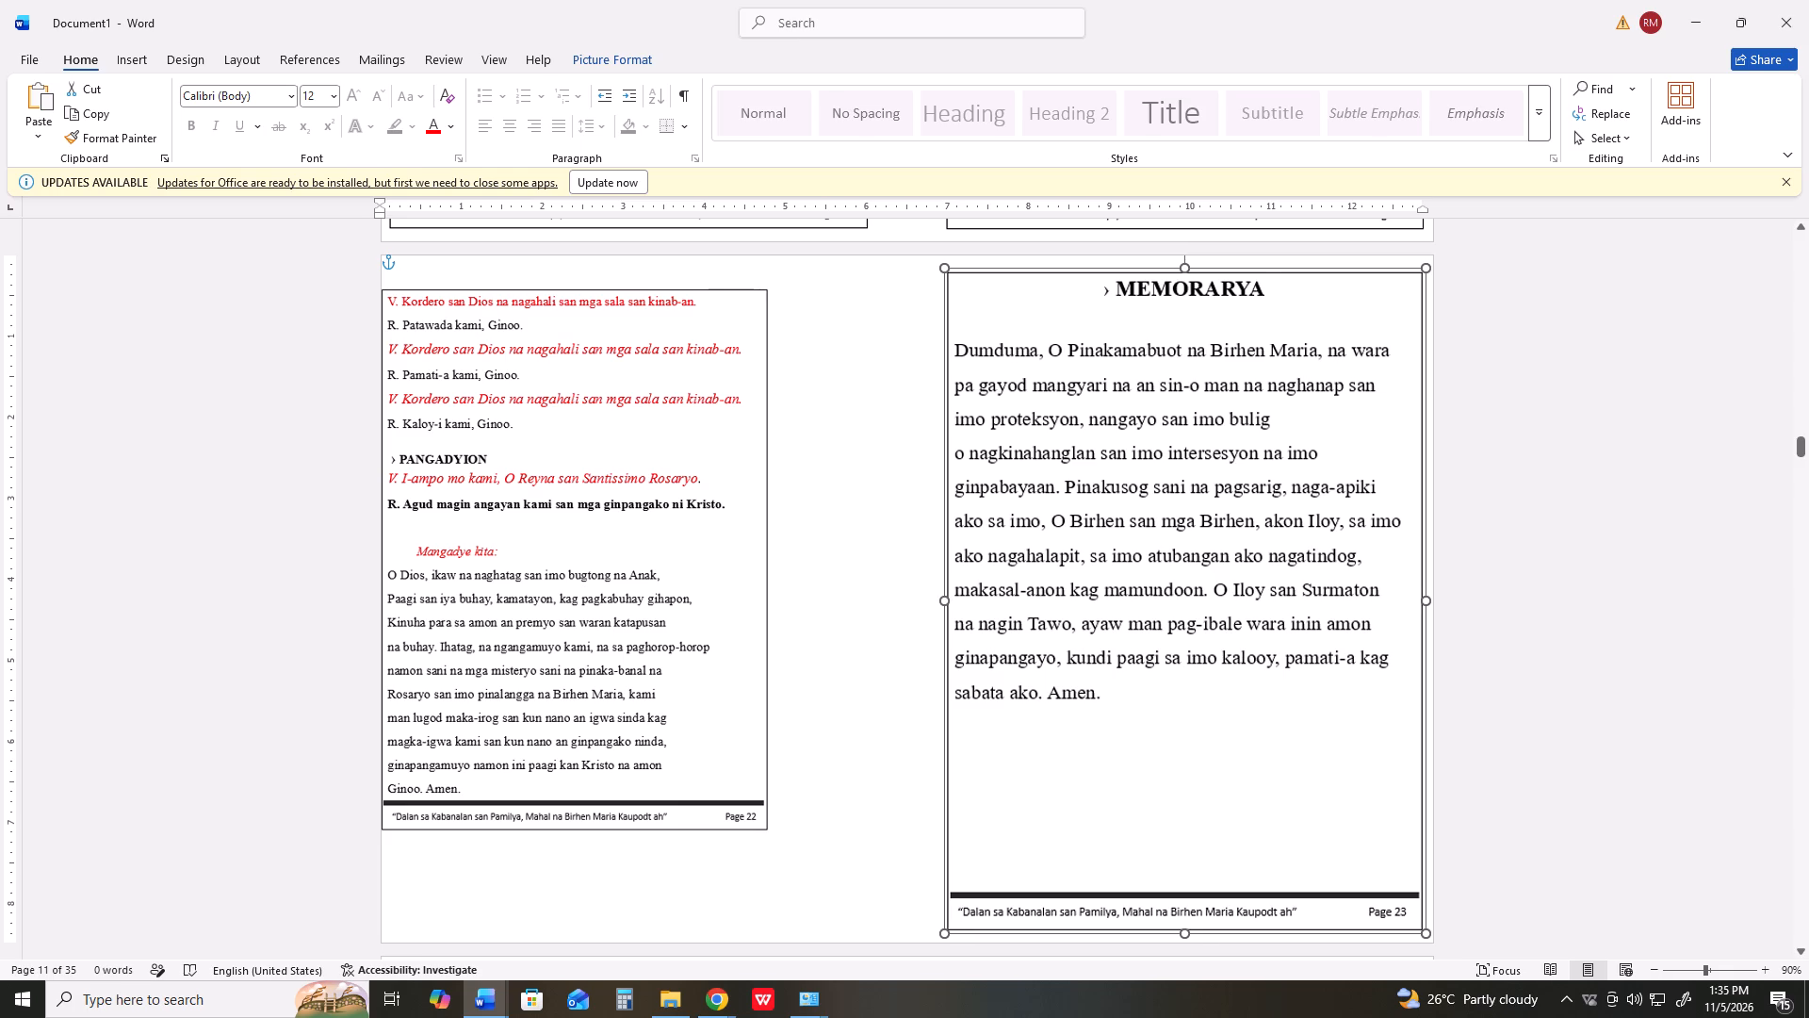
pyautogui.scroll(-7, 884, 608)
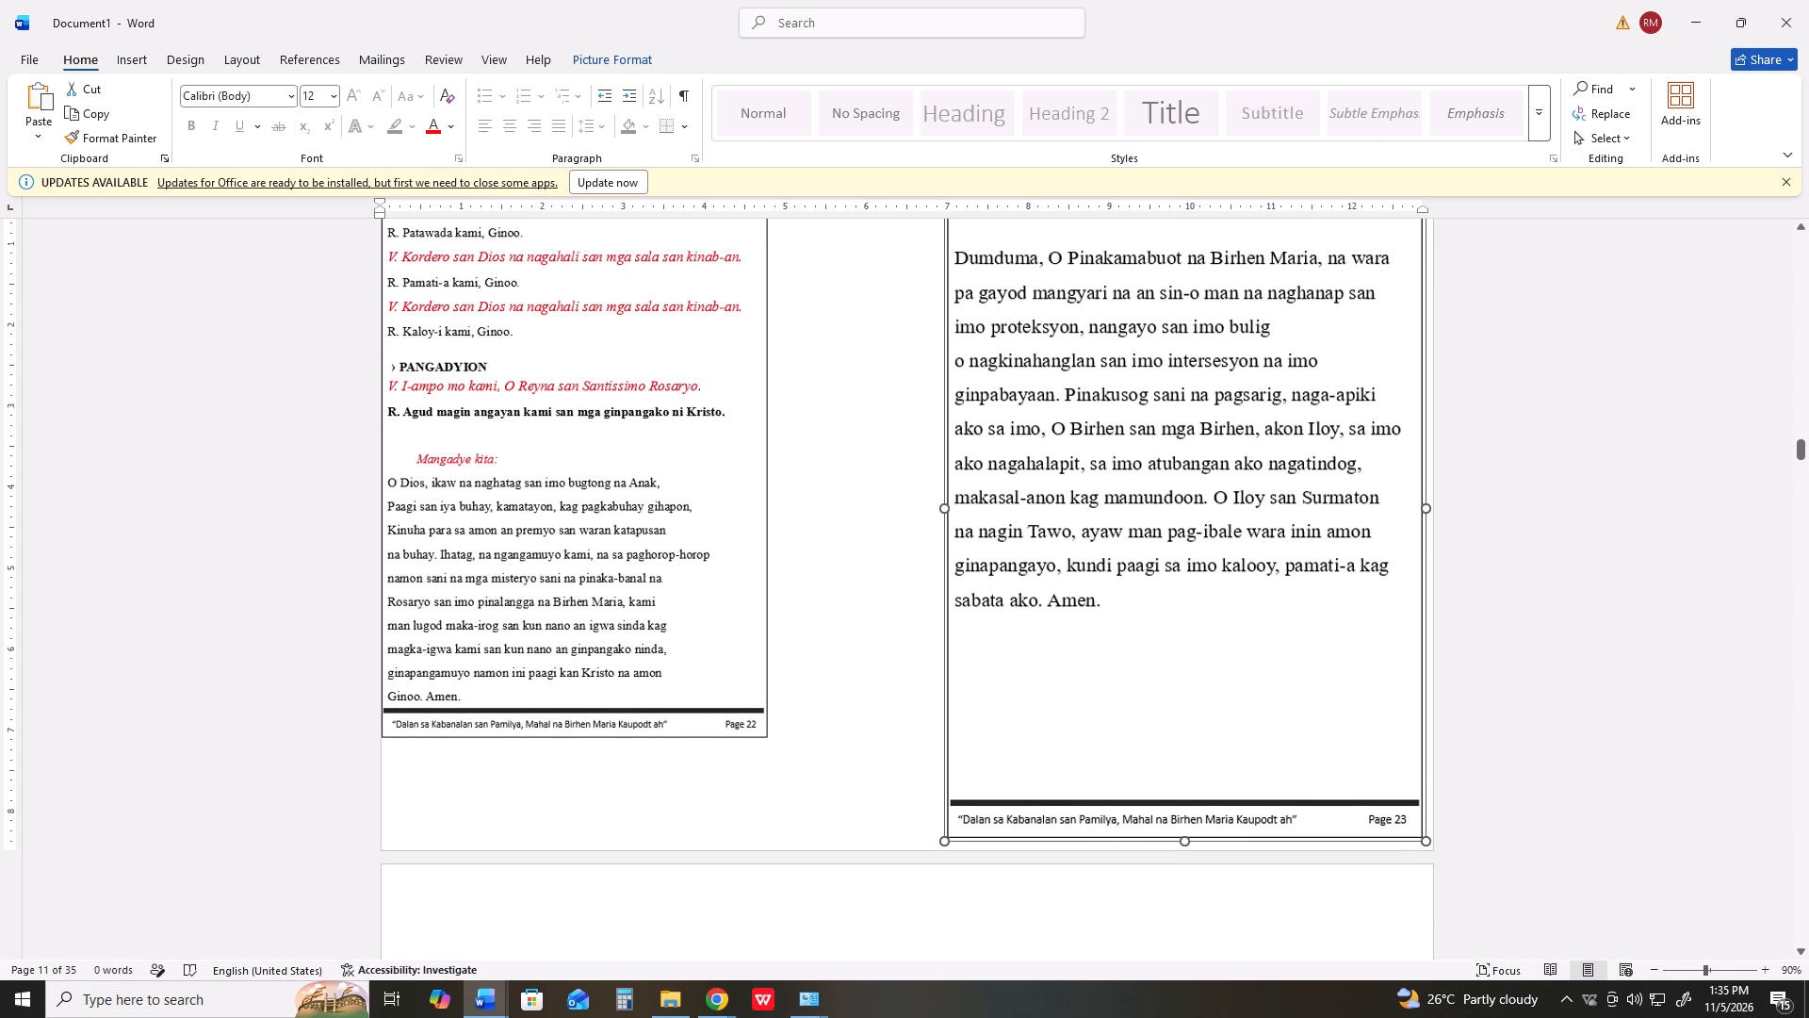
pyautogui.scroll(2, 889, 598)
pyautogui.click(947, 535)
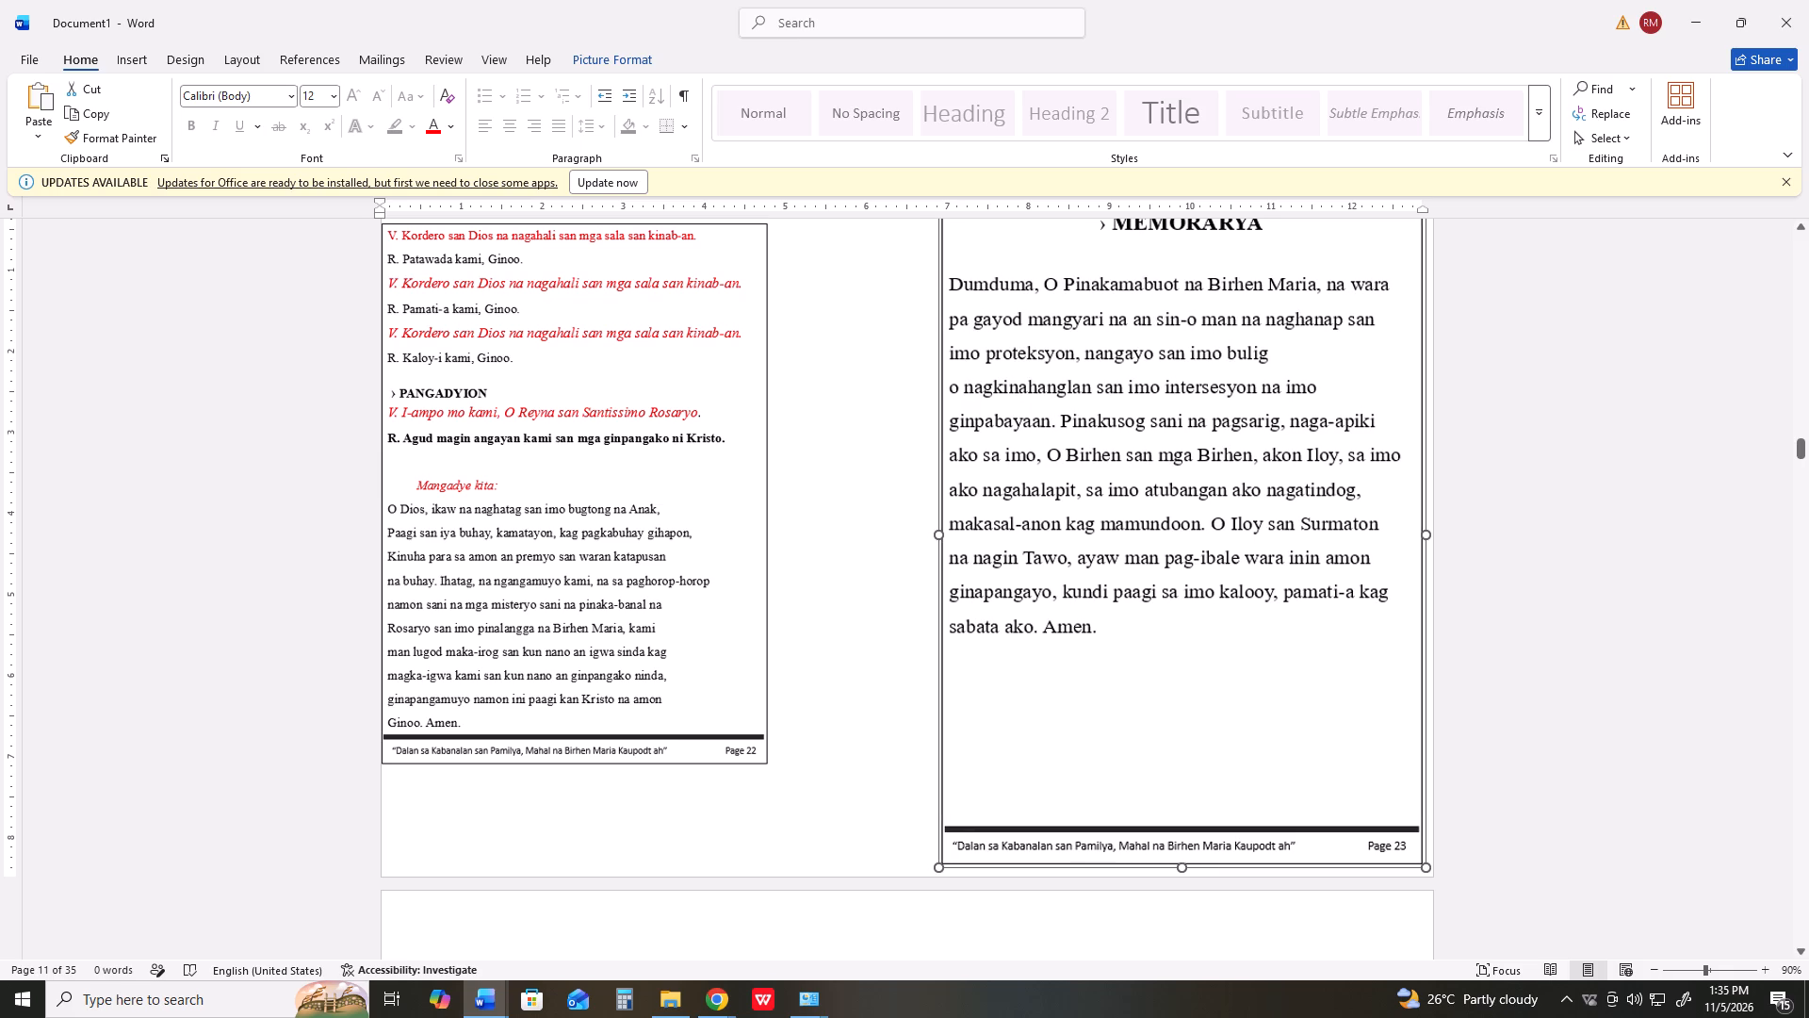
pyautogui.press('Right')
pyautogui.press('Right')
pyautogui.press('Right')
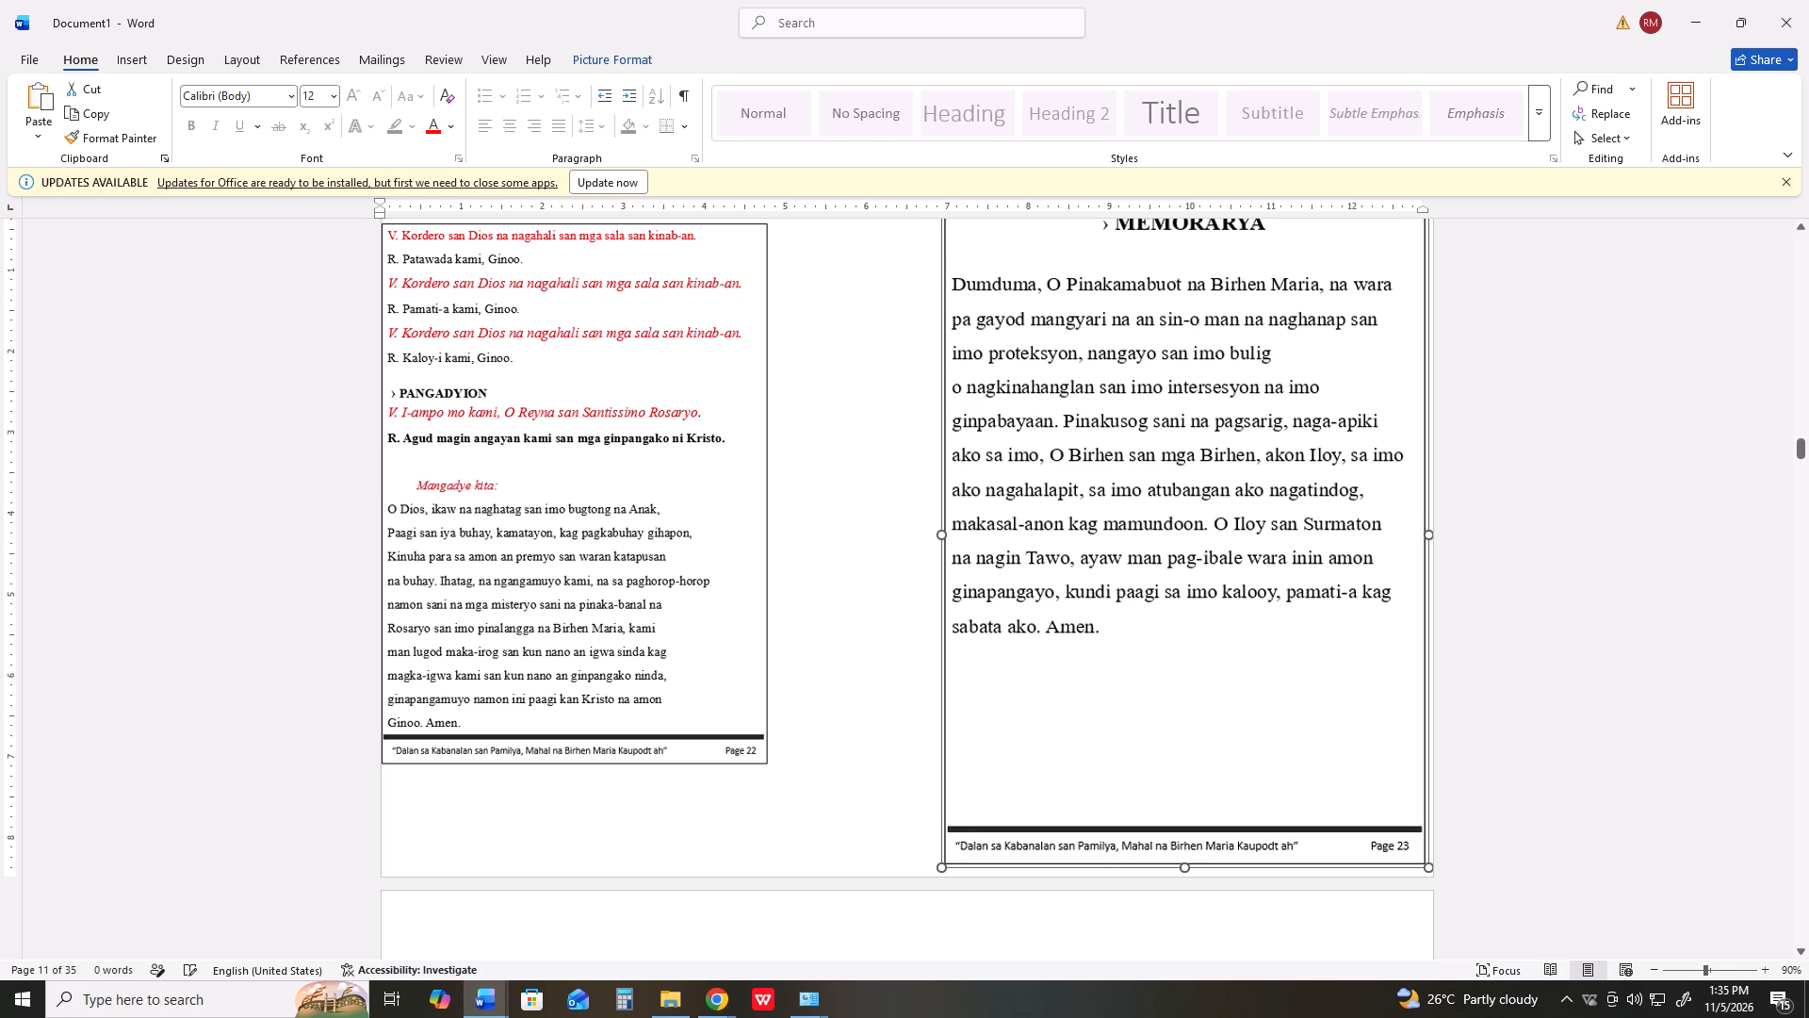
pyautogui.press('Right')
pyautogui.press('Right')
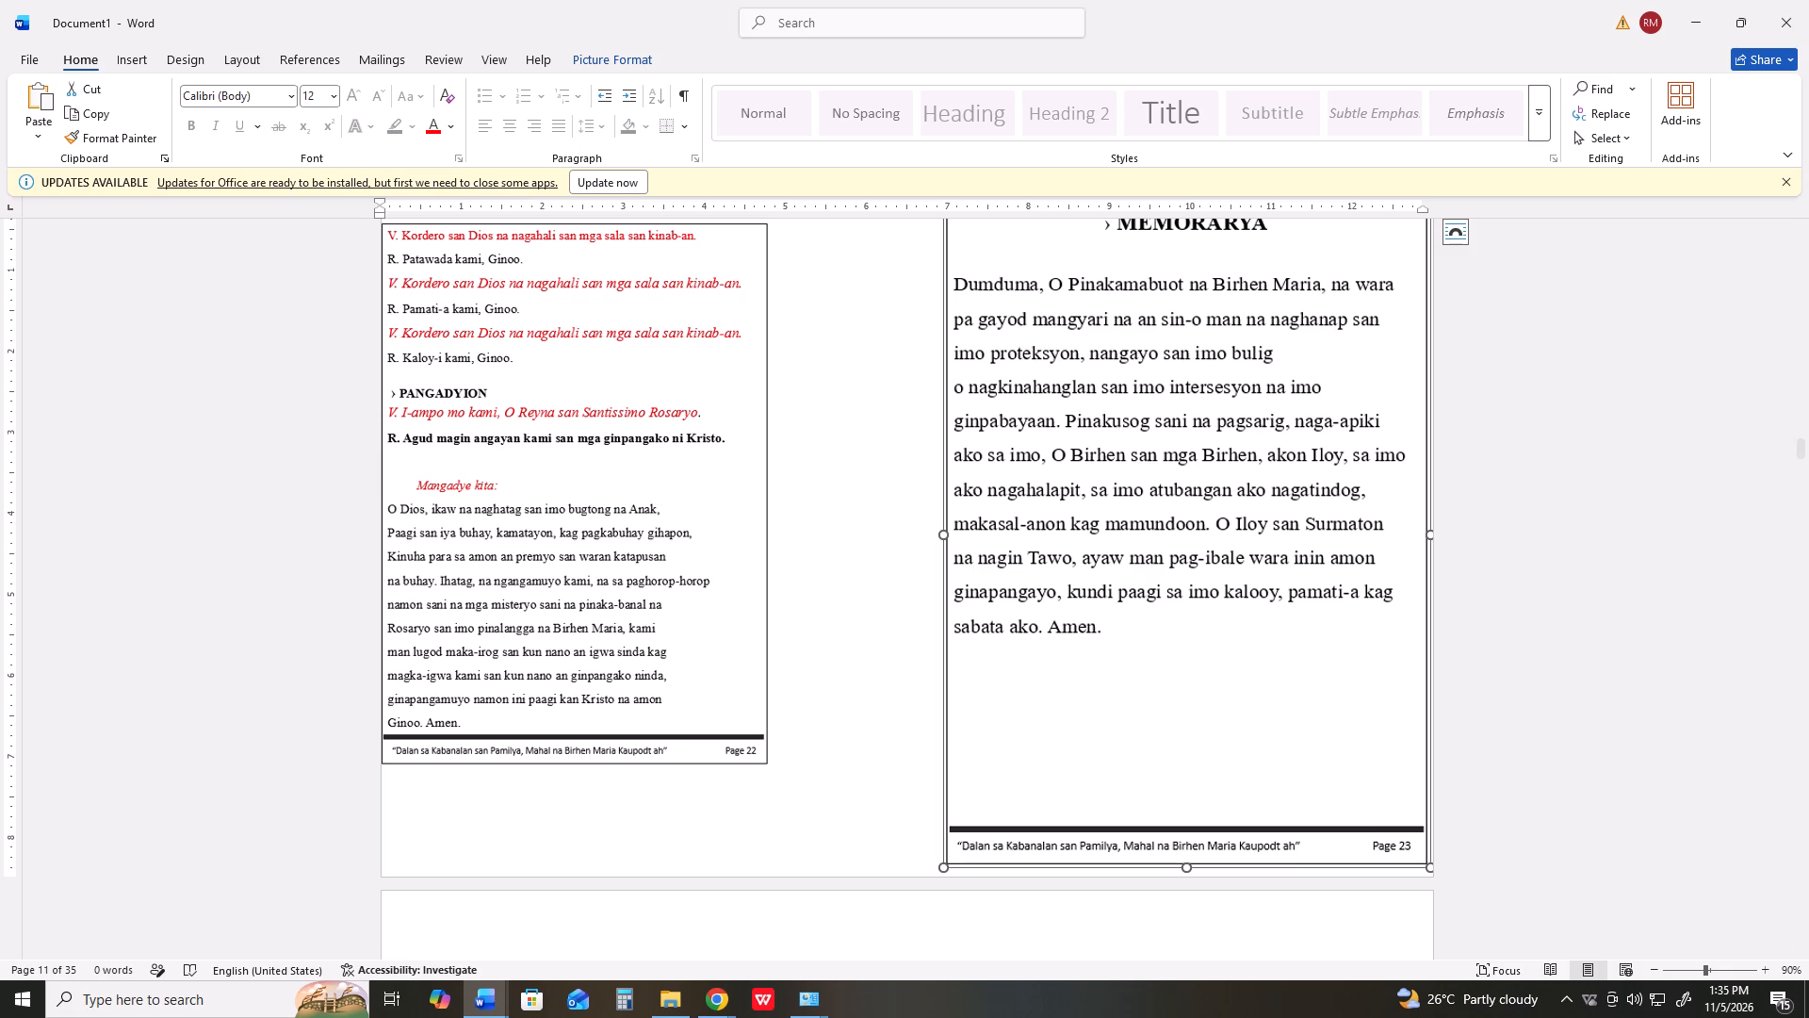
pyautogui.scroll(6, 939, 545)
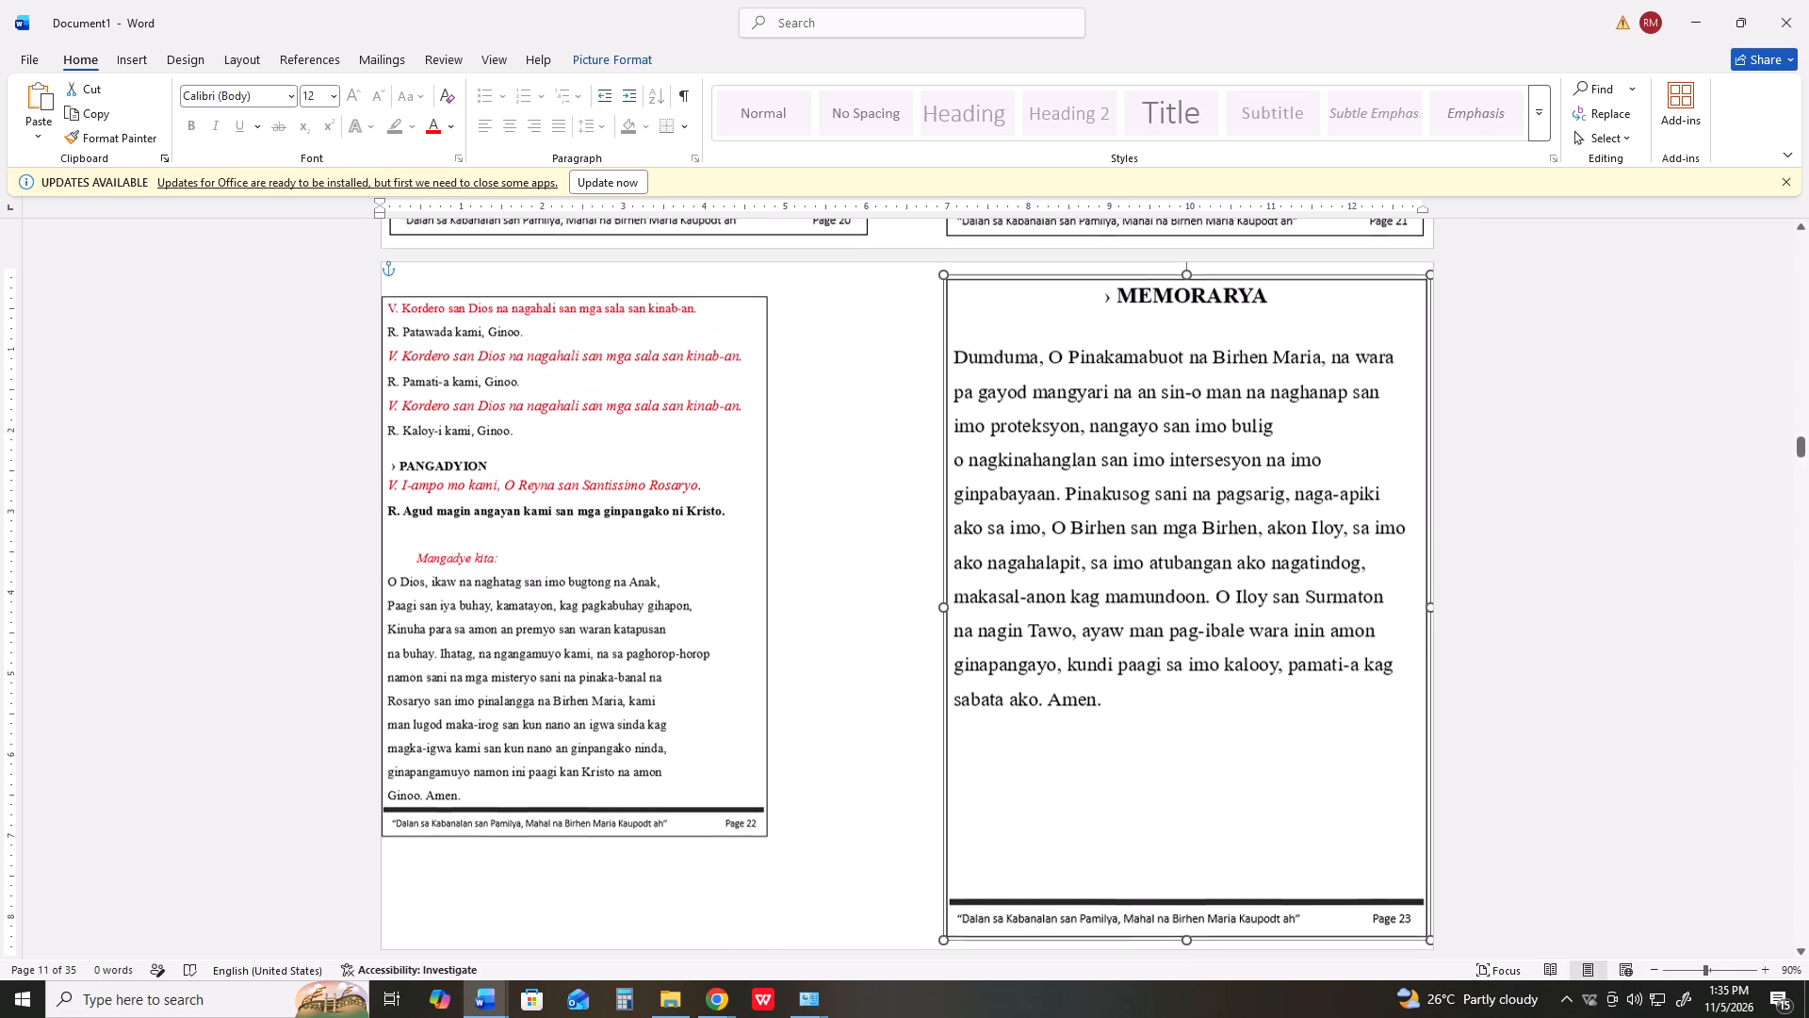
pyautogui.click(806, 544)
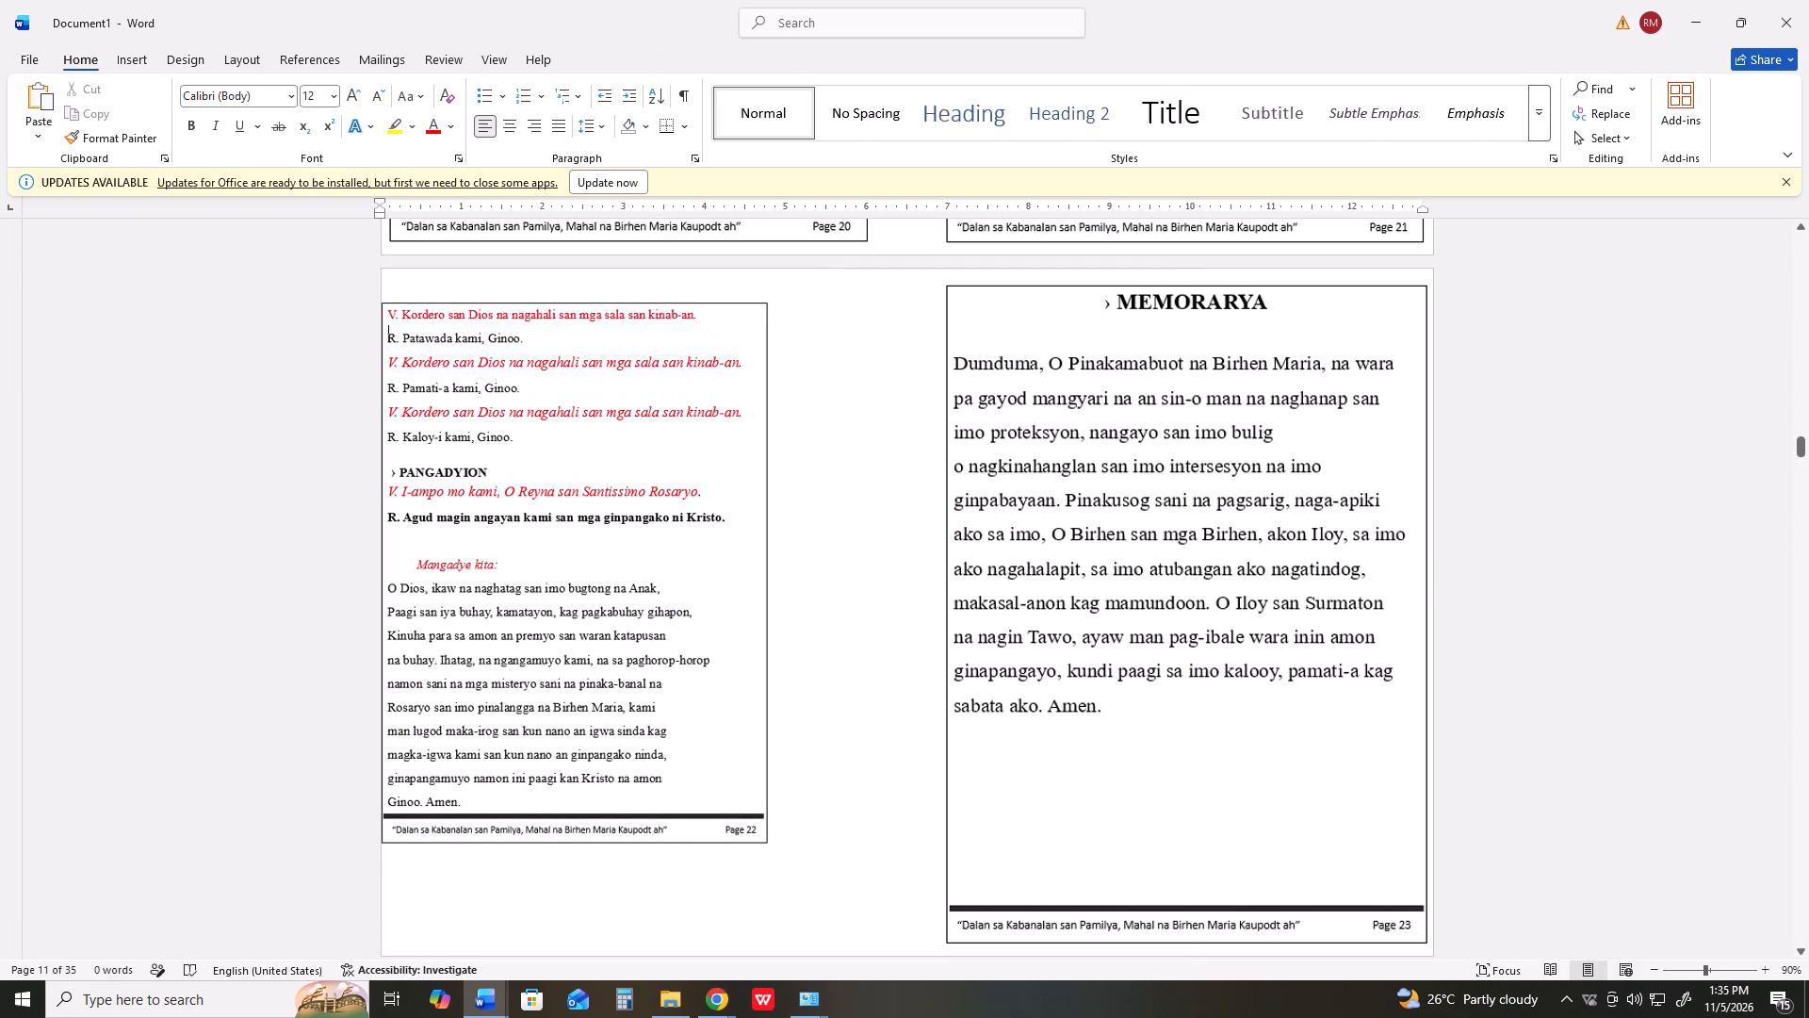
pyautogui.scroll(-7, 811, 547)
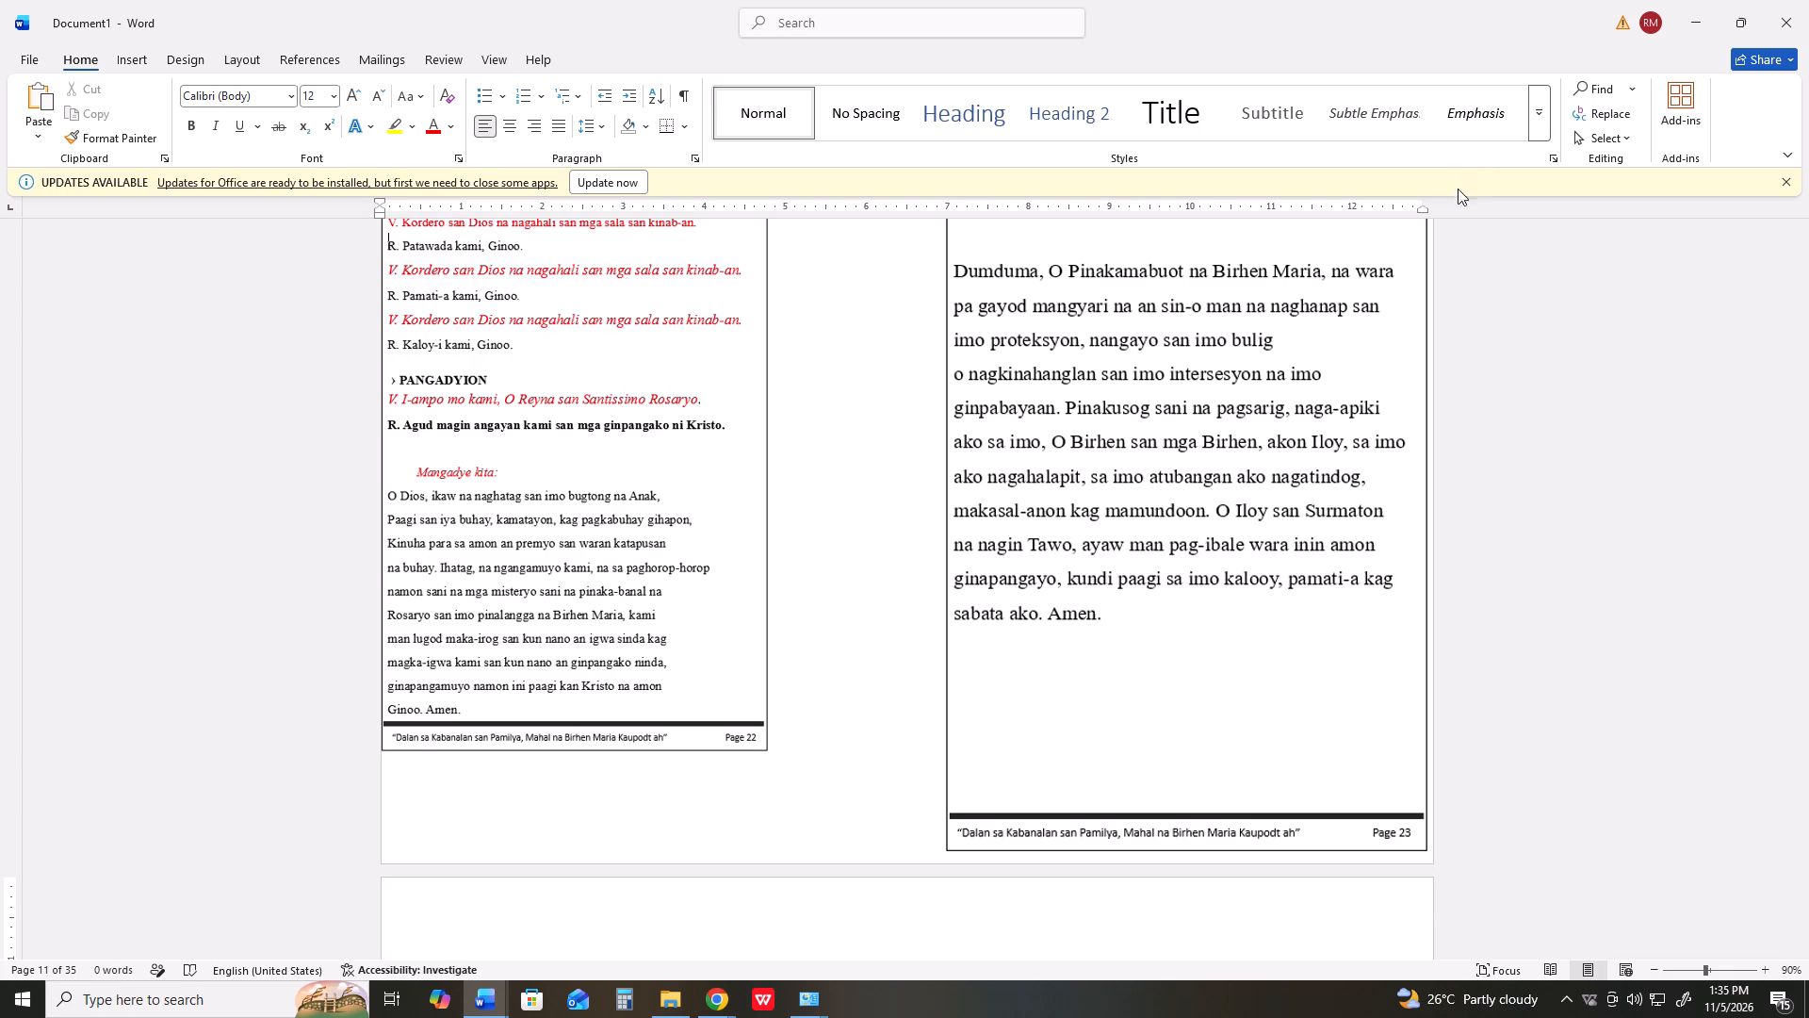
# Move the right indent of document page 11 out to the page's right edge, at about the 13" ruler mark.
pyautogui.moveTo(1425, 207); pyautogui.dragTo(1426, 206)
pyautogui.moveTo(1426, 206); pyautogui.dragTo(1434, 207)
pyautogui.scroll(1, 1321, 301)
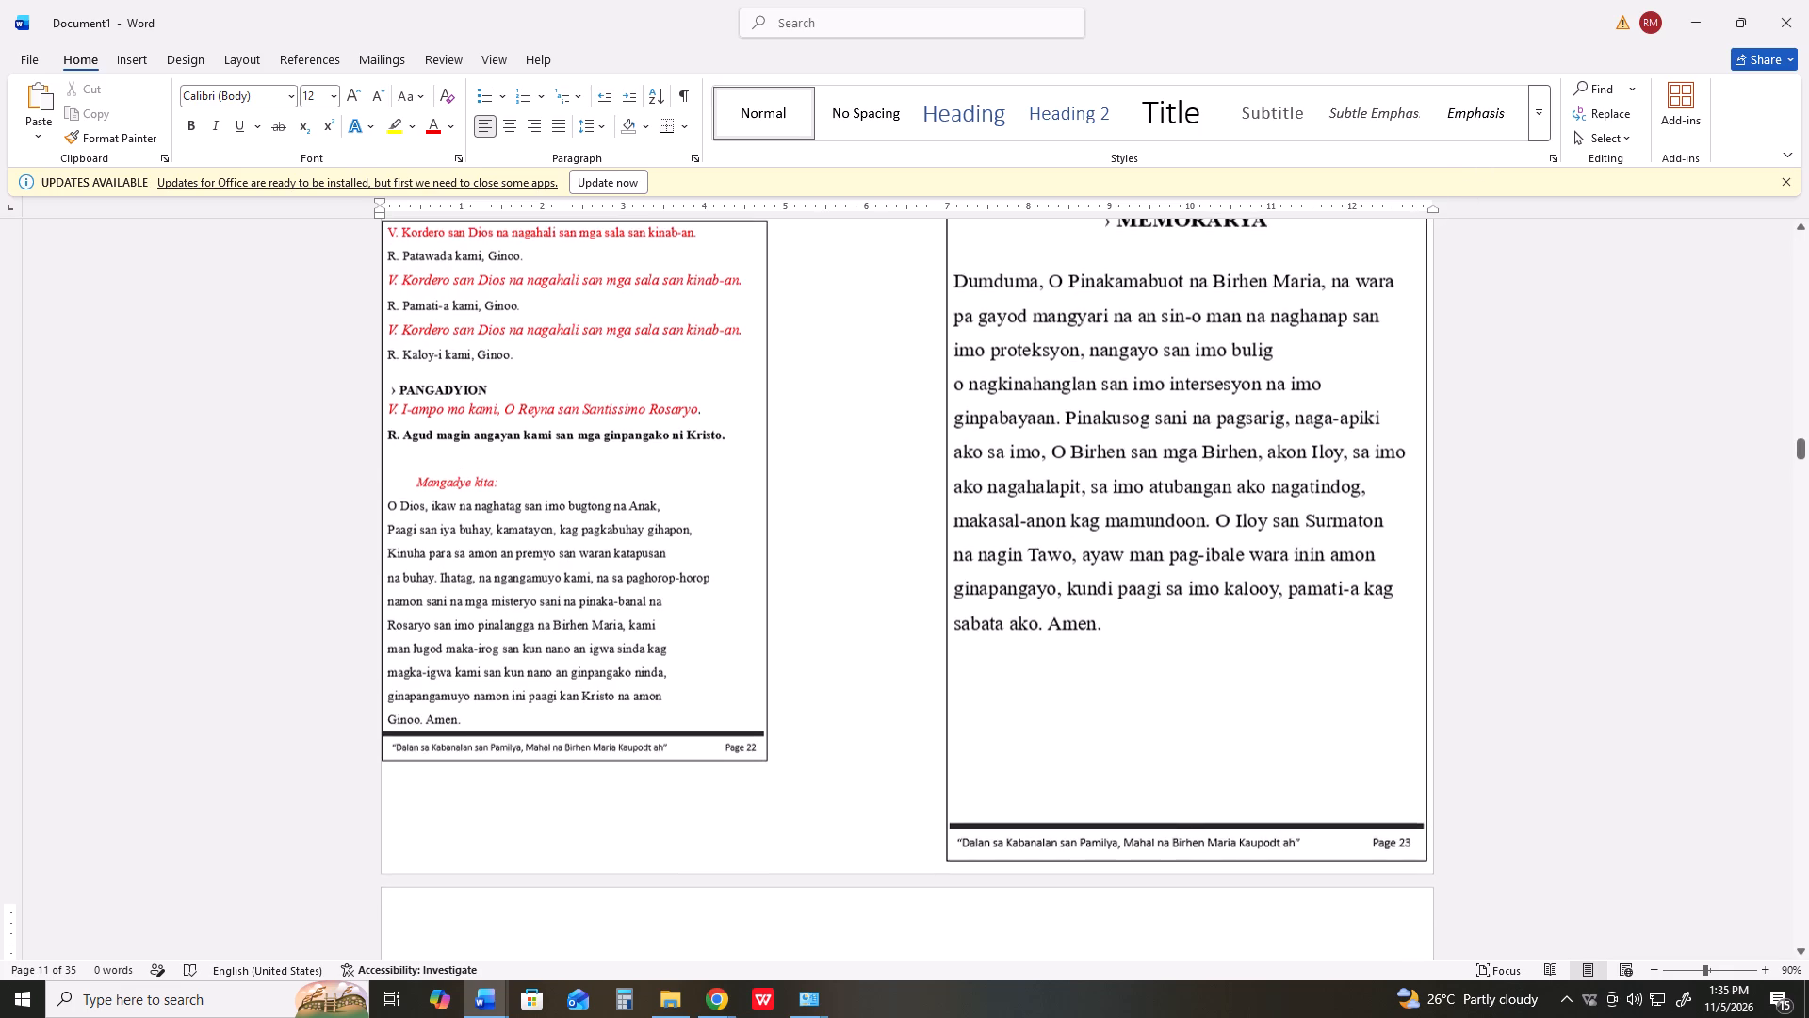
pyautogui.scroll(5, 1321, 301)
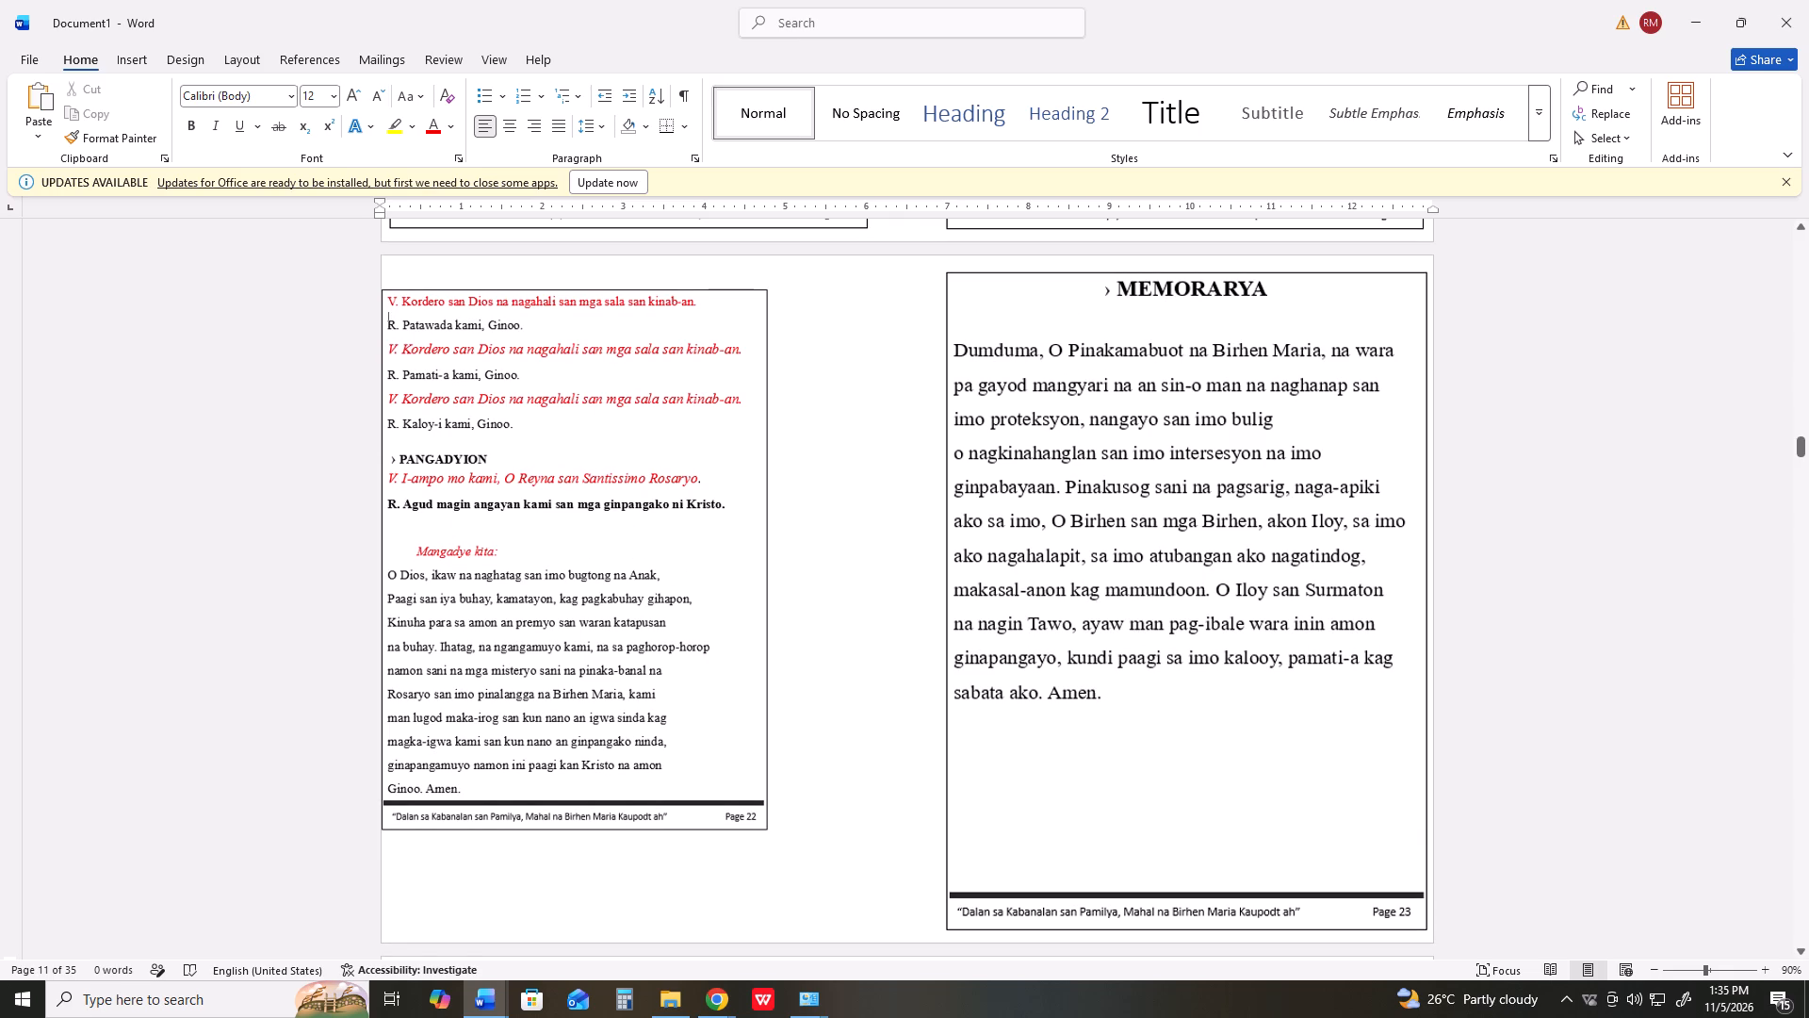
pyautogui.click(1435, 203)
# Move the booklet page 22 picture to the top-left corner of document page 11, about 0.1" in from the page's left edge.
pyautogui.scroll(2, 1100, 503)
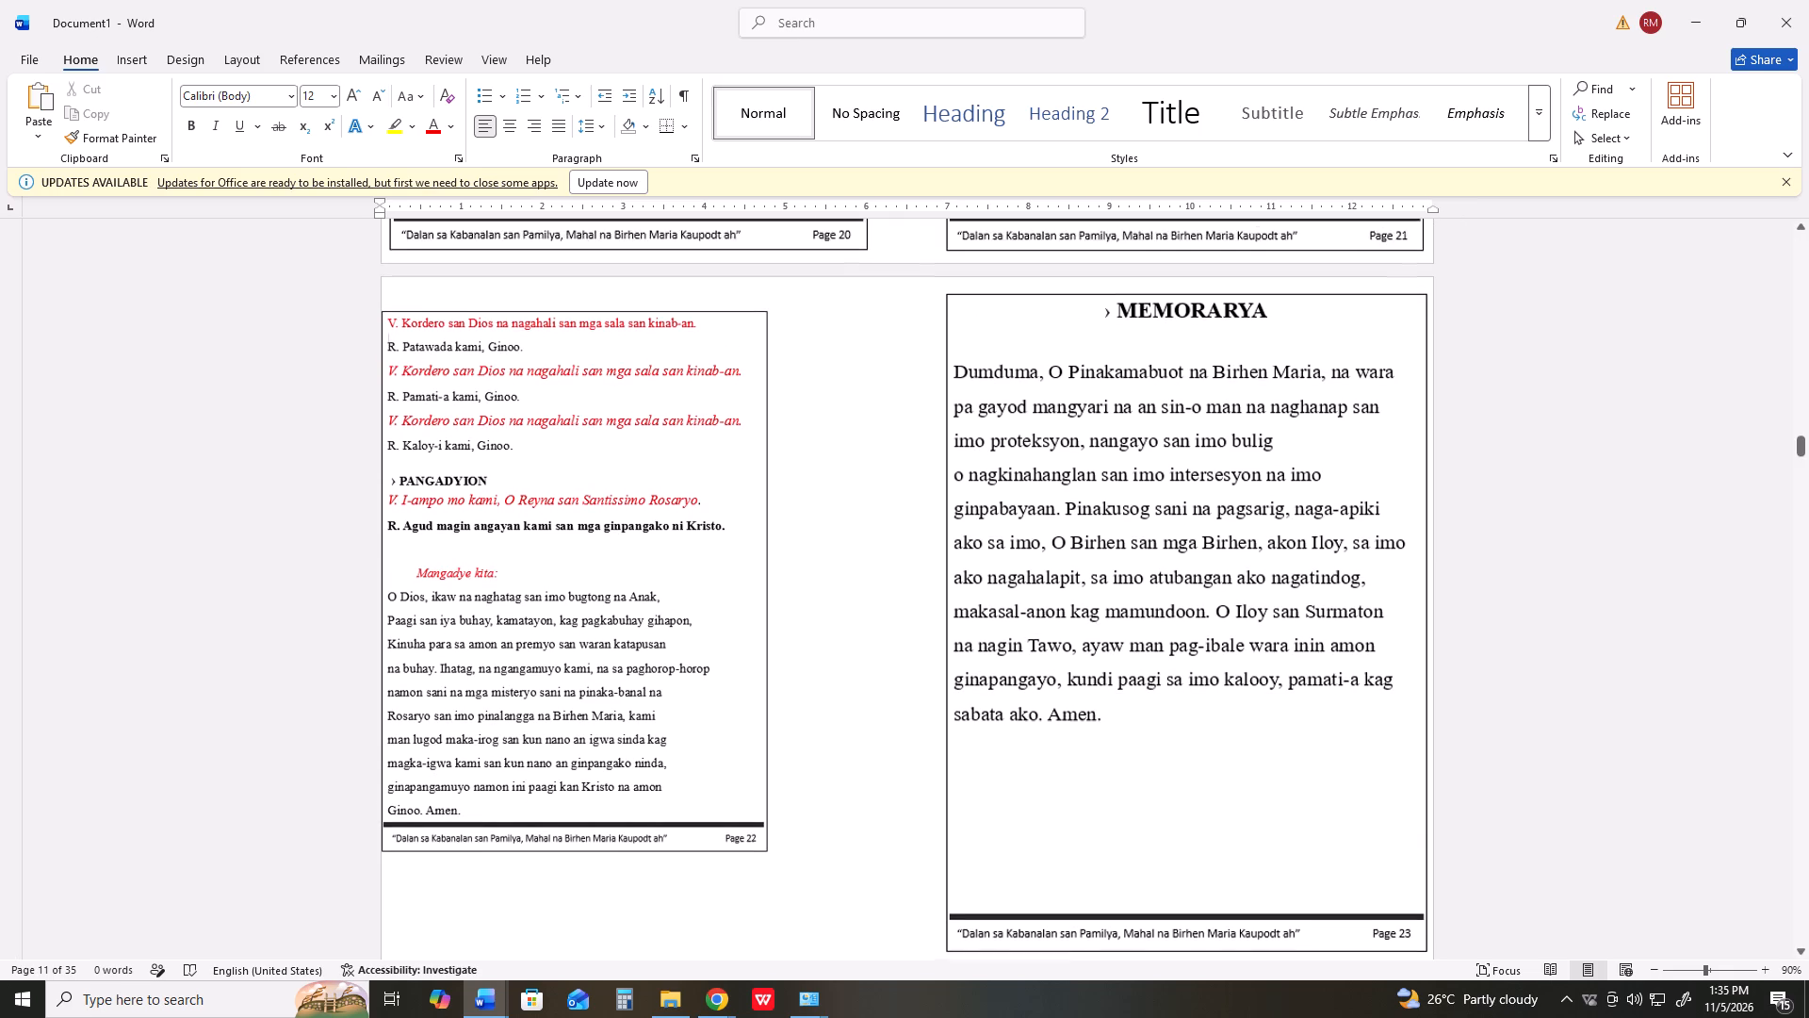
pyautogui.scroll(6, 1100, 503)
pyautogui.click(1799, 442)
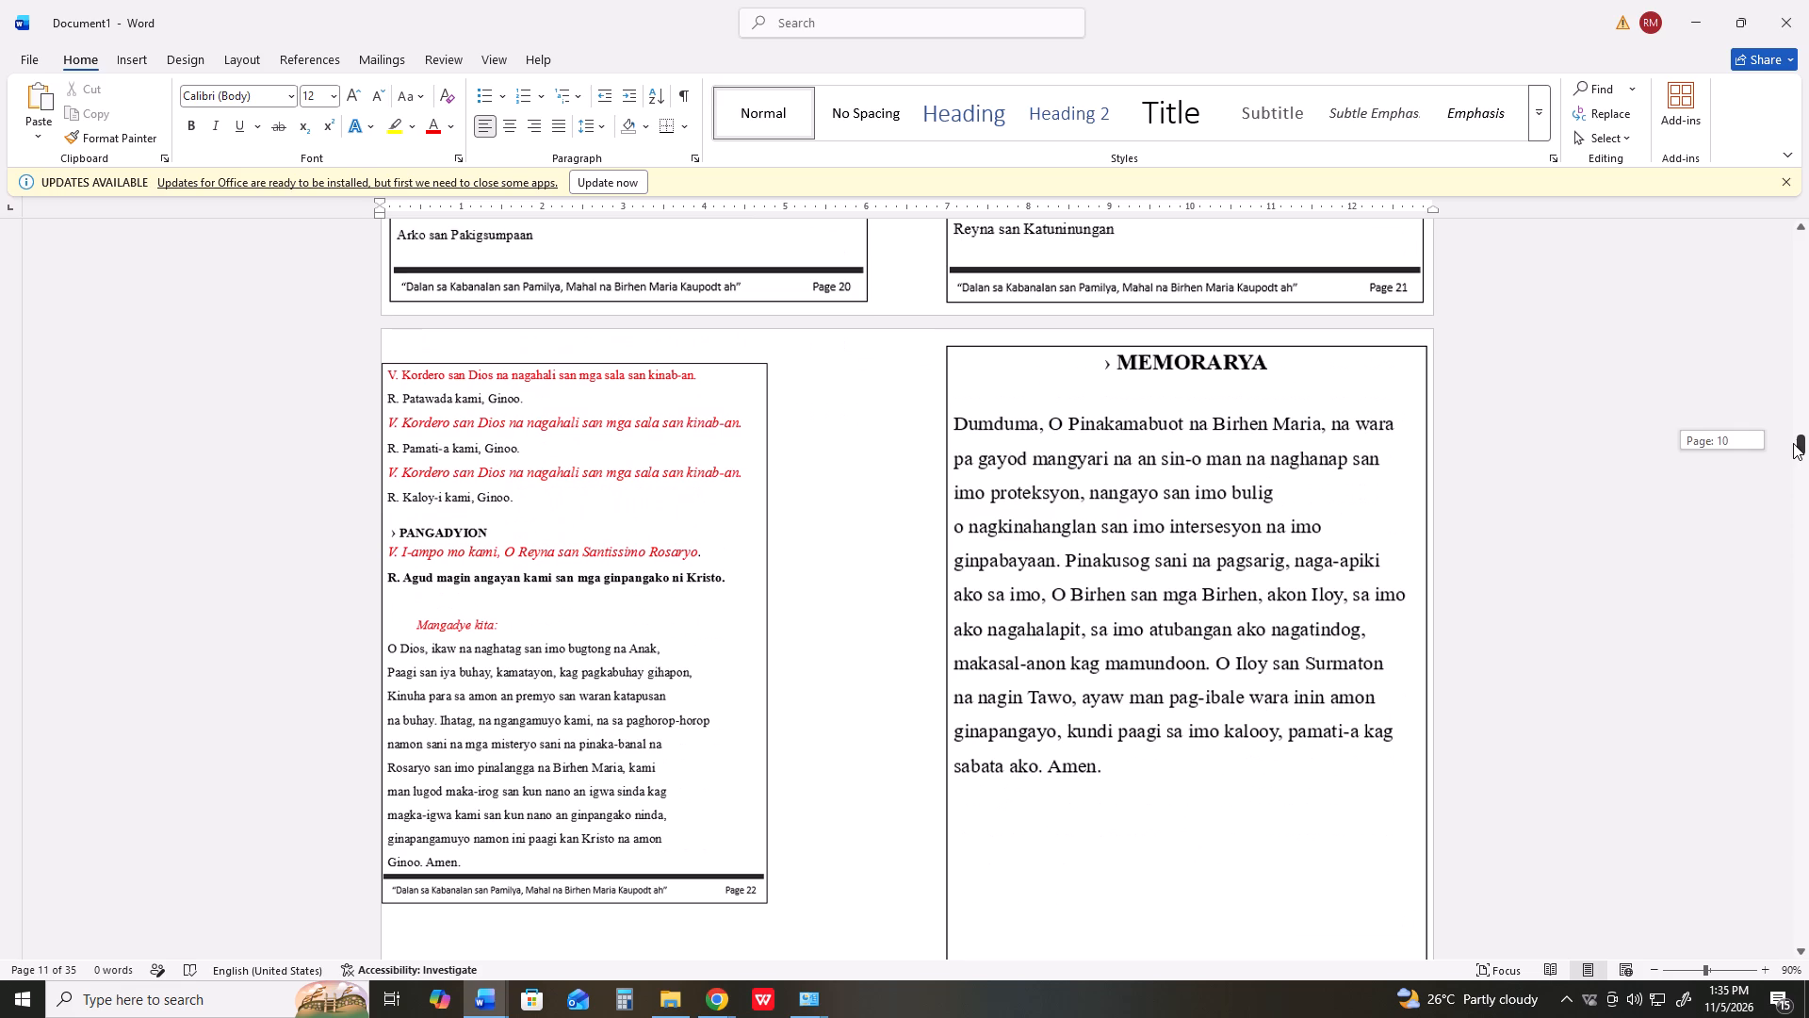
pyautogui.scroll(-2, 790, 613)
pyautogui.moveTo(618, 614); pyautogui.dragTo(631, 596)
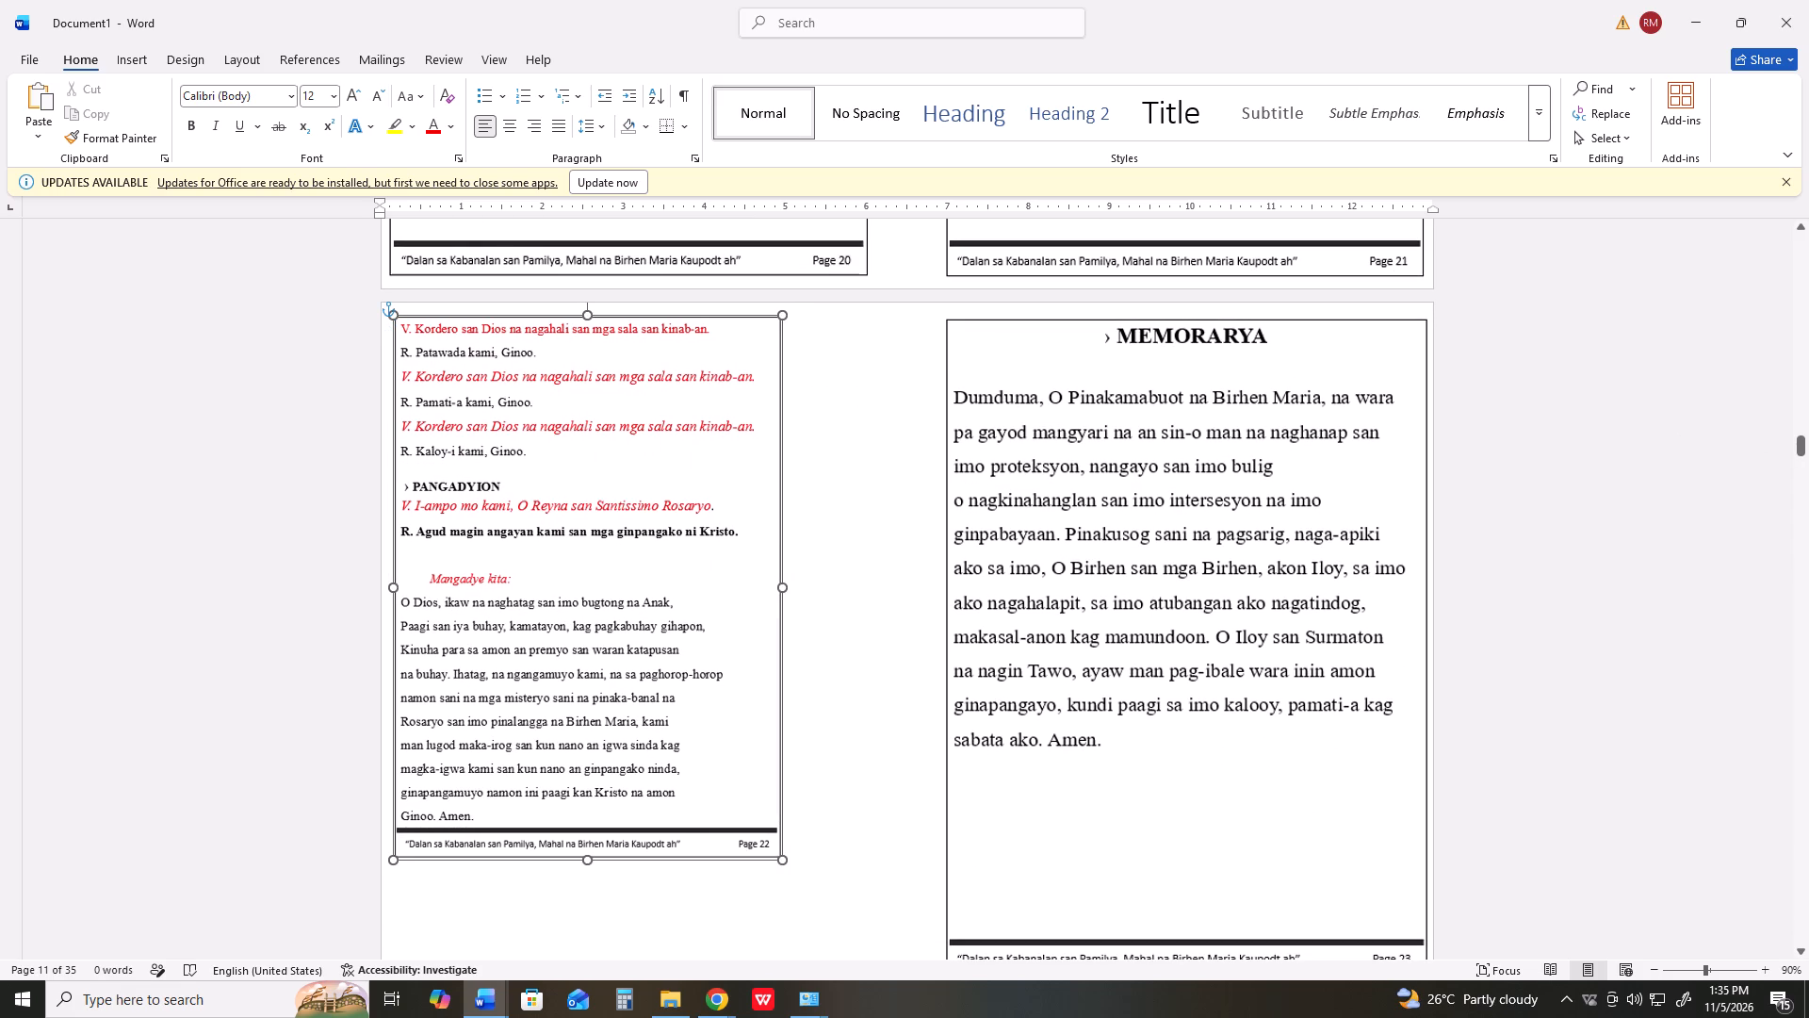
pyautogui.moveTo(631, 596); pyautogui.dragTo(627, 597)
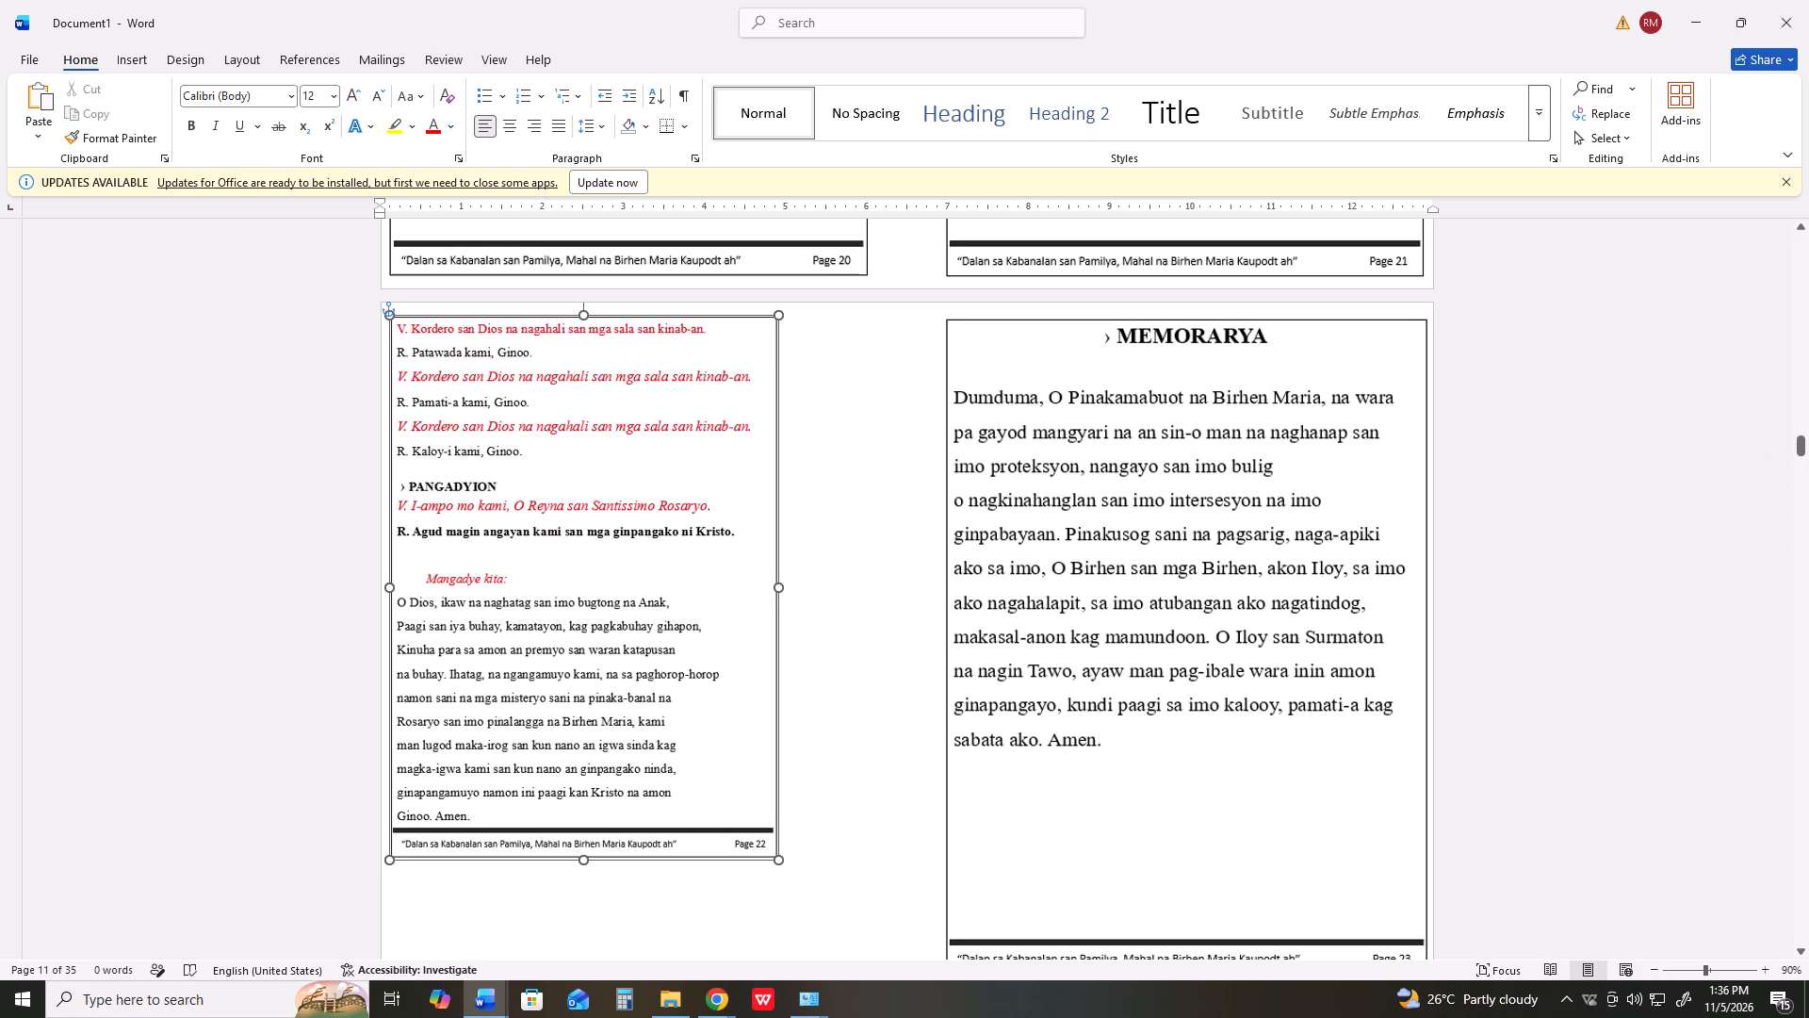
pyautogui.moveTo(627, 597); pyautogui.dragTo(627, 597)
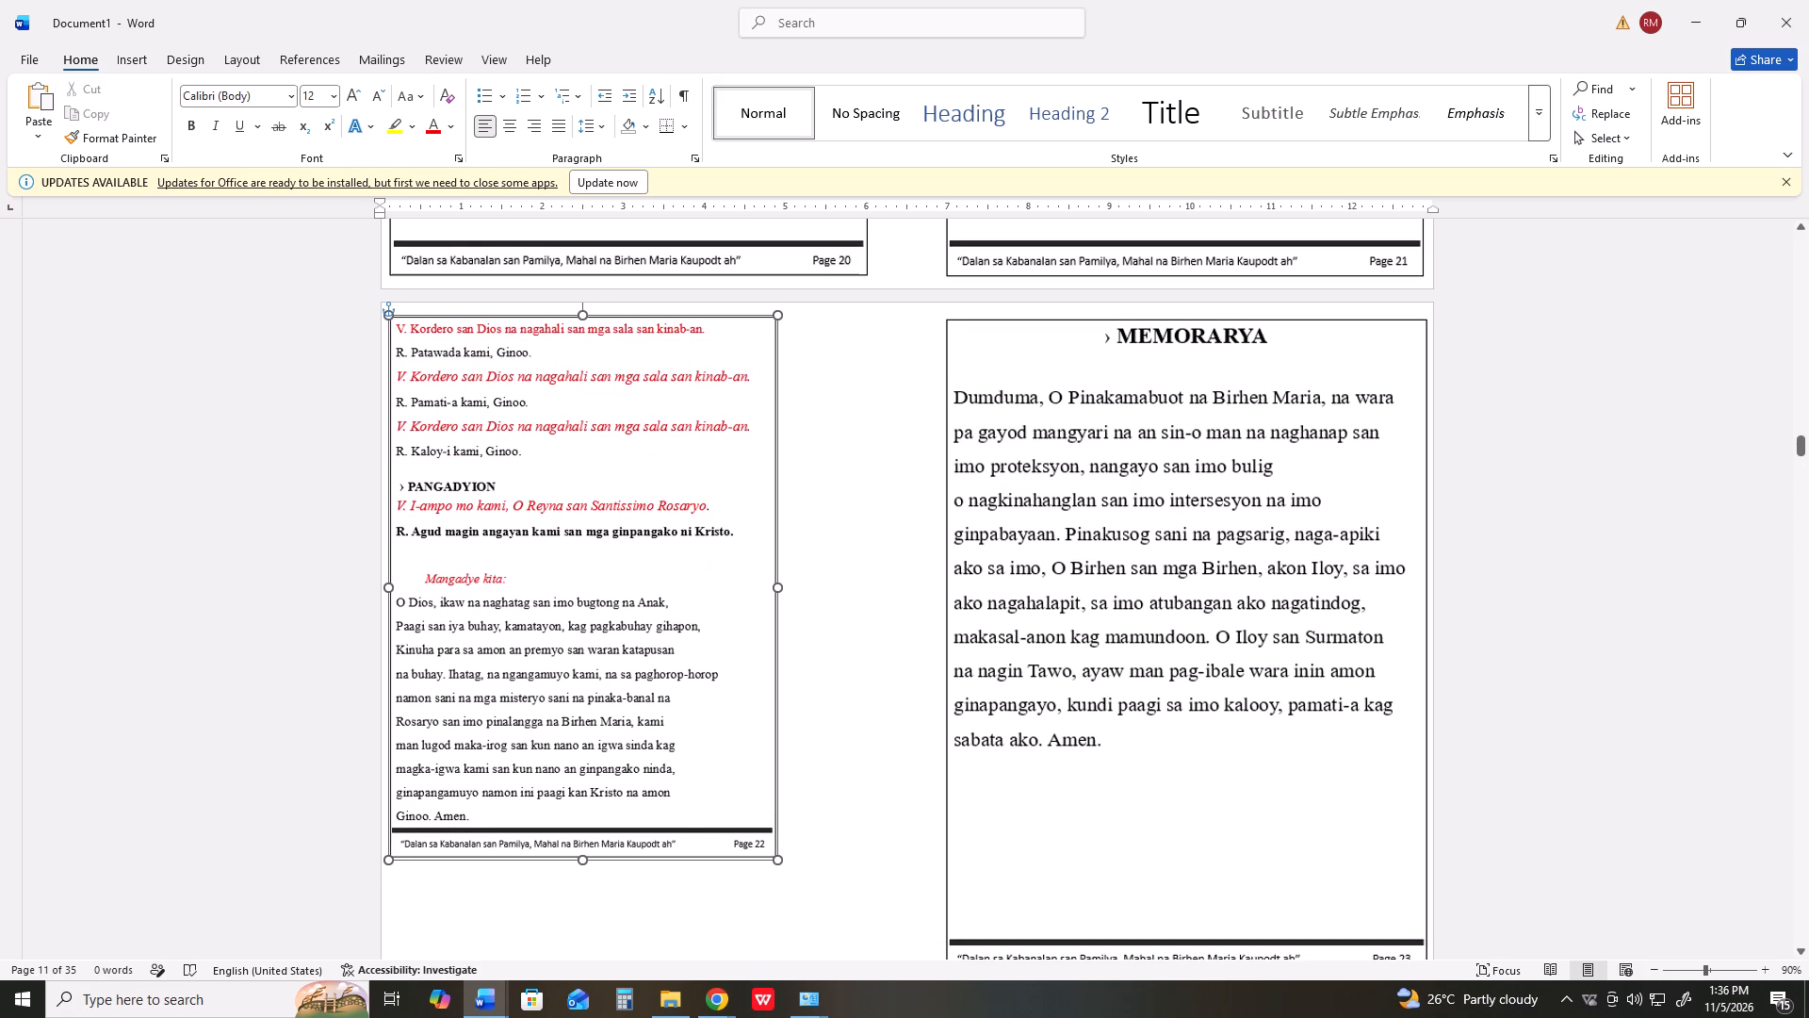
pyautogui.moveTo(627, 597); pyautogui.dragTo(626, 597)
pyautogui.scroll(-3, 780, 864)
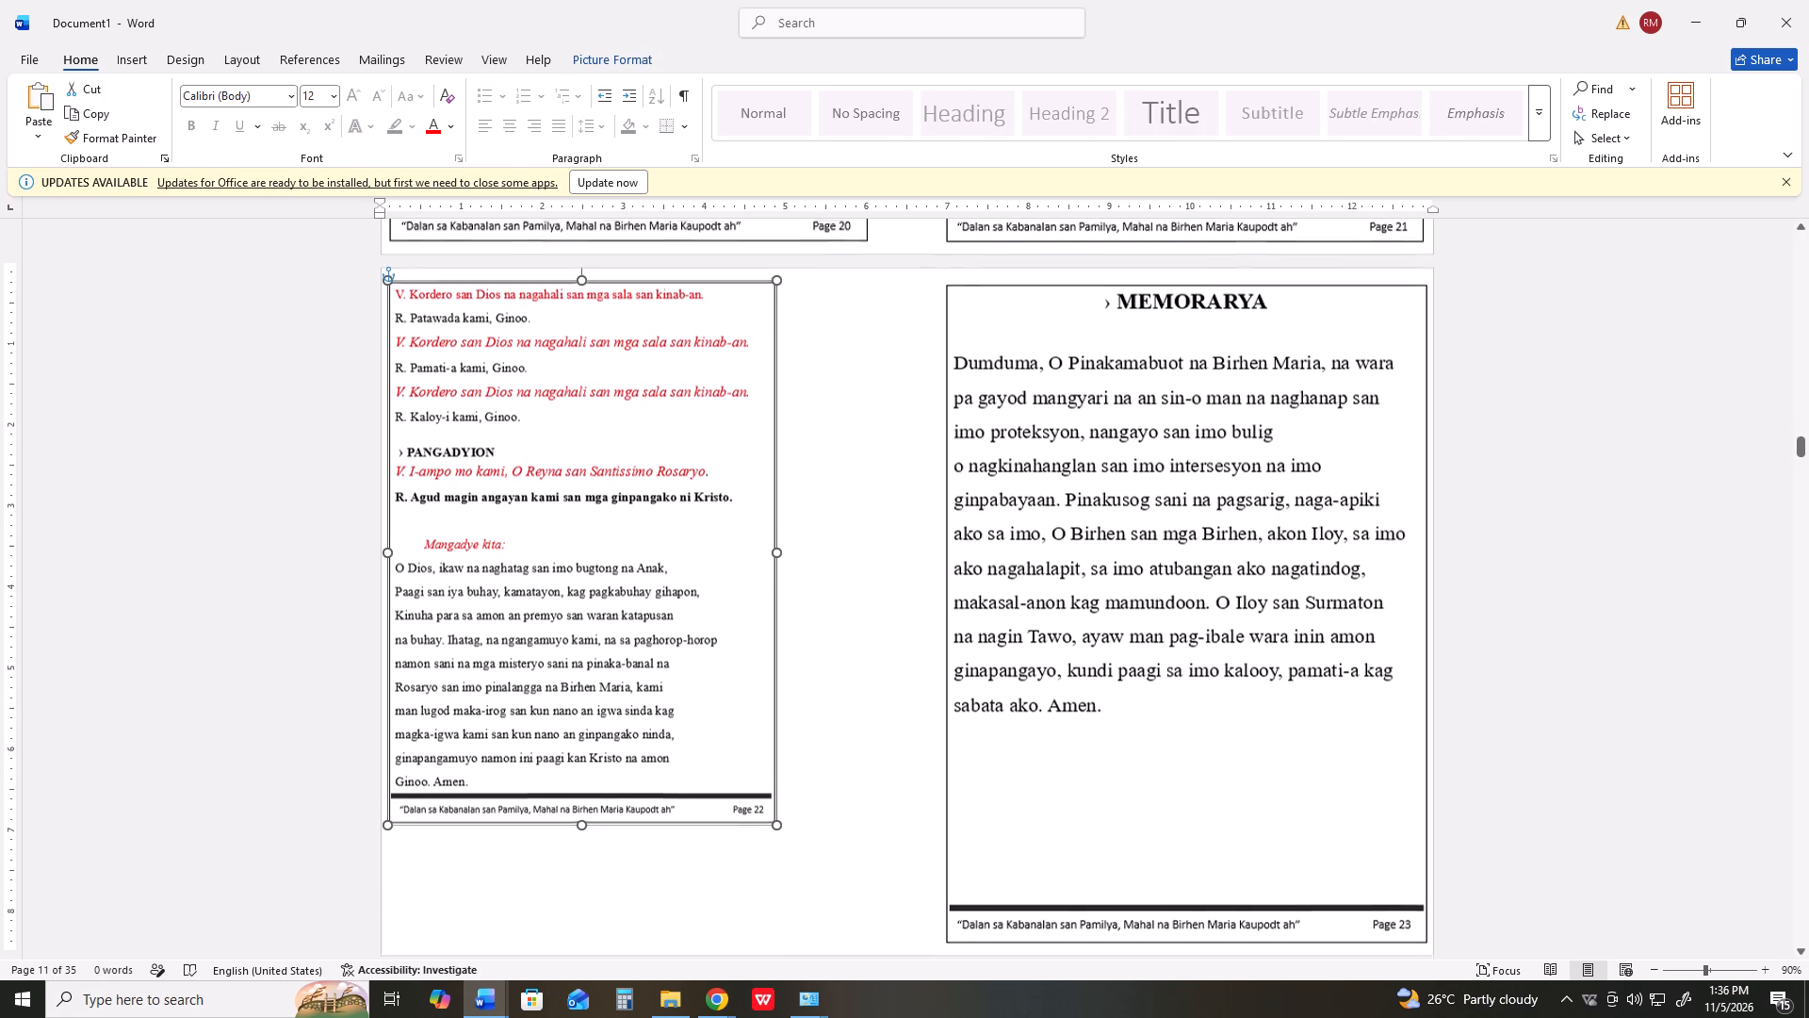
# Enlarge the booklet page 22 picture proportionally until its bottom border lines up with that of booklet page 23.
pyautogui.moveTo(777, 817); pyautogui.dragTo(786, 849)
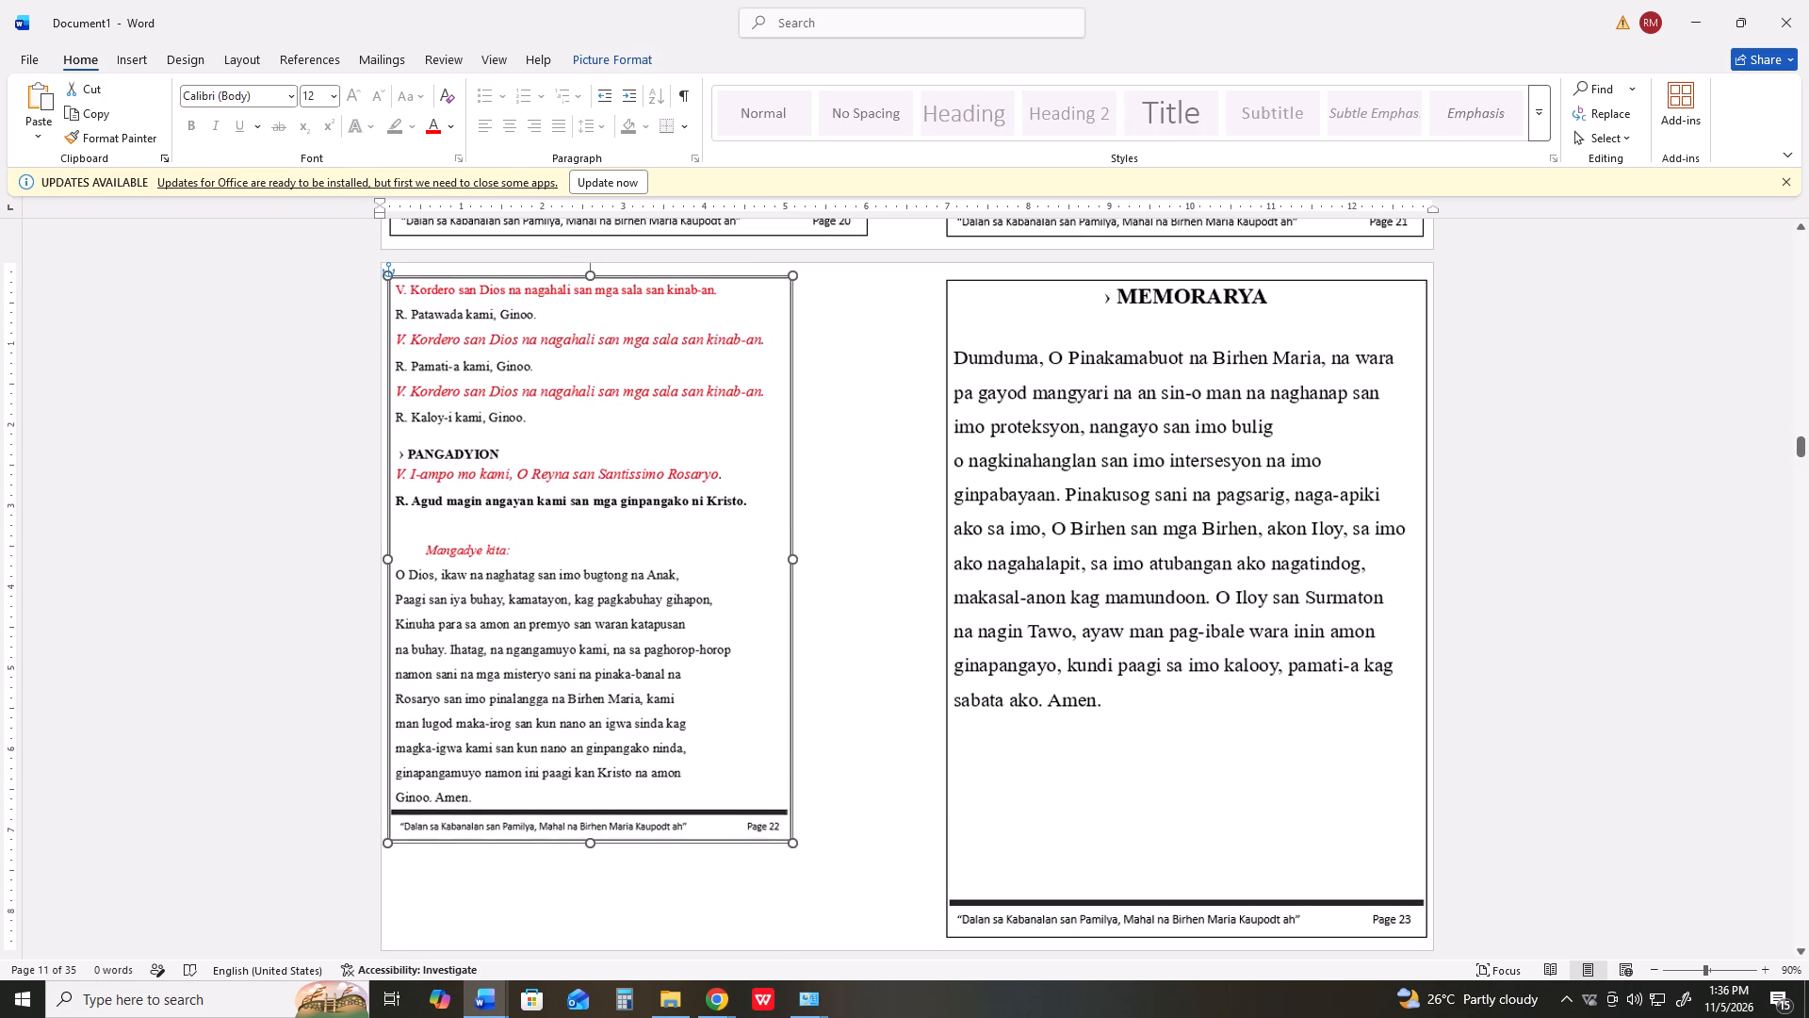
pyautogui.moveTo(786, 849); pyautogui.dragTo(861, 932)
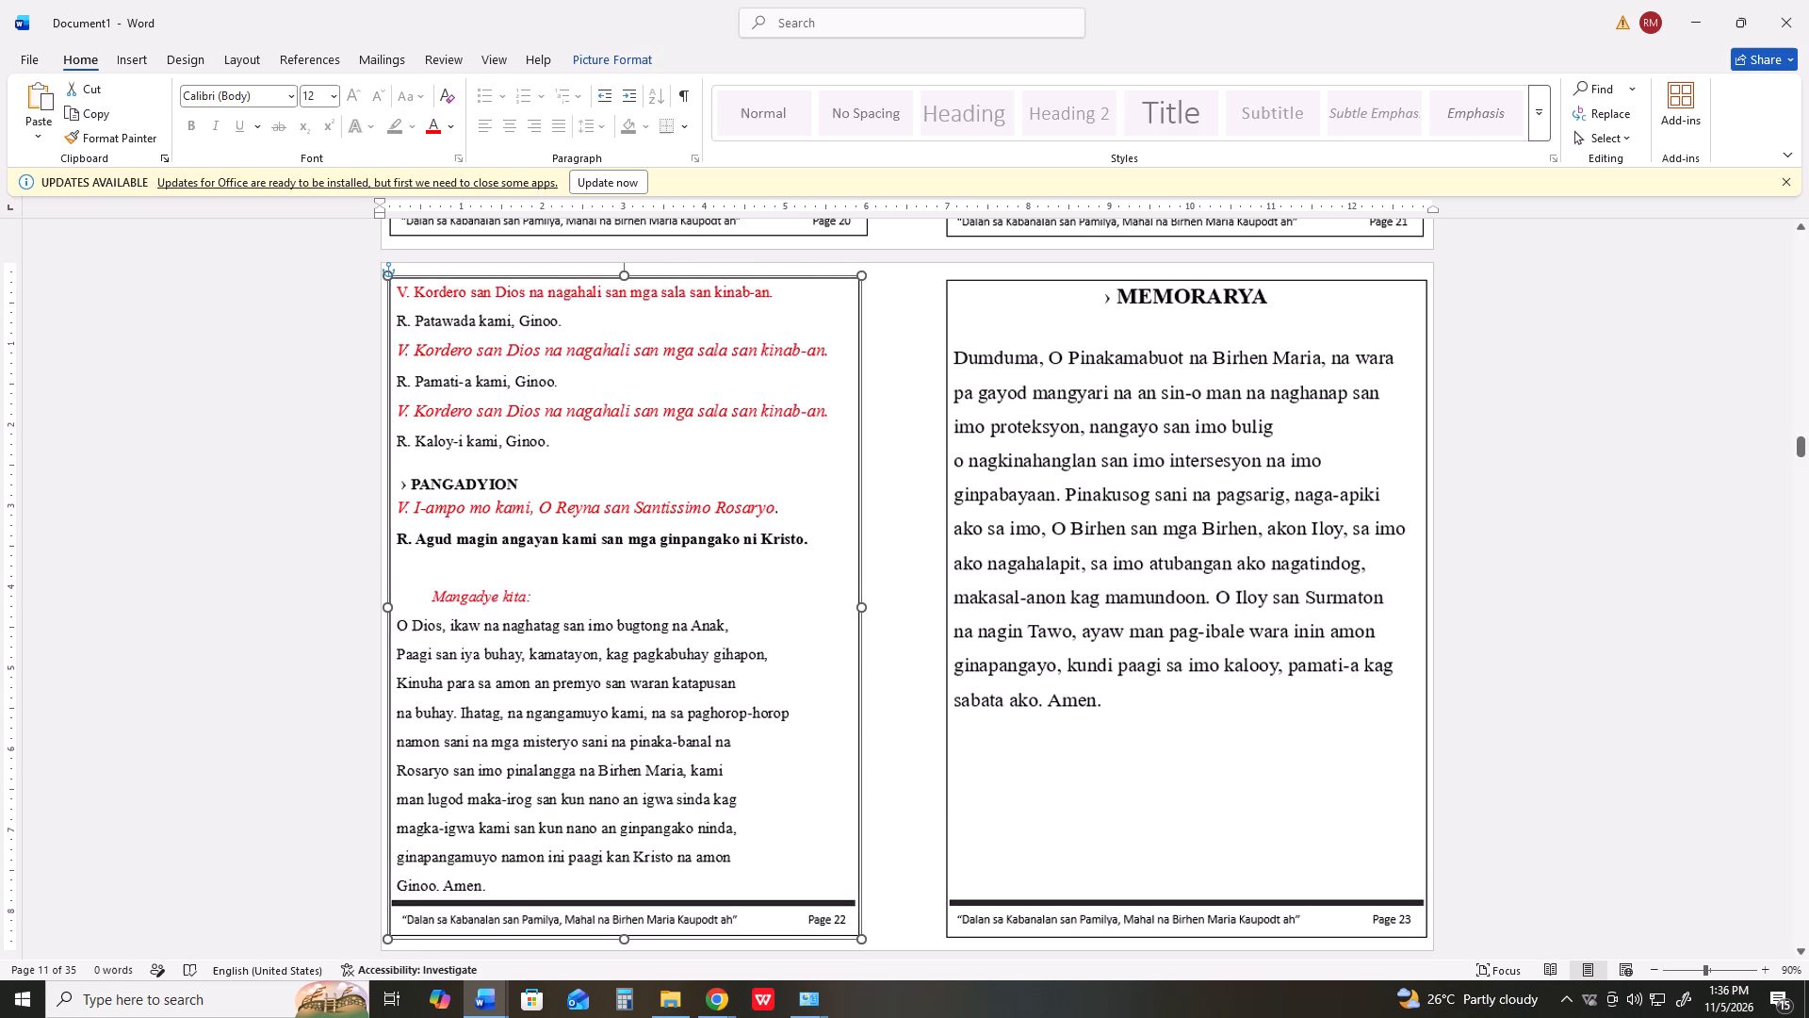
pyautogui.moveTo(861, 932); pyautogui.dragTo(863, 934)
pyautogui.scroll(-2, 927, 877)
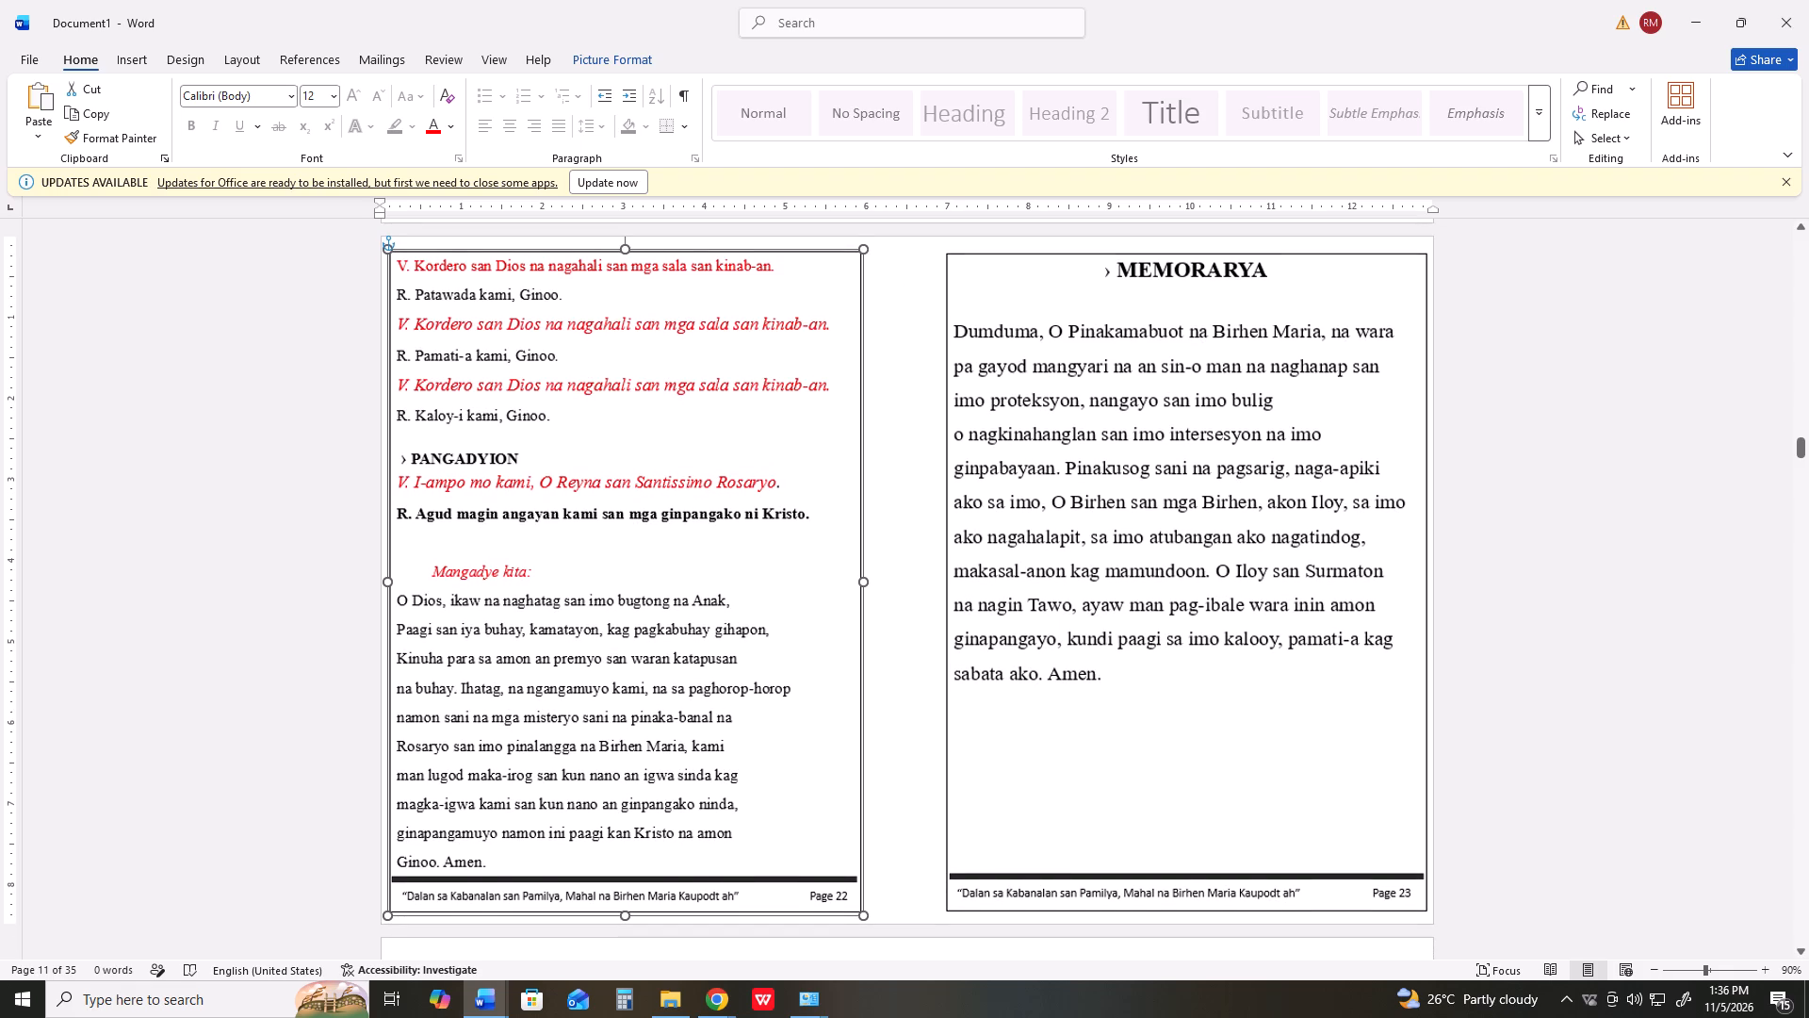
pyautogui.scroll(1, 927, 875)
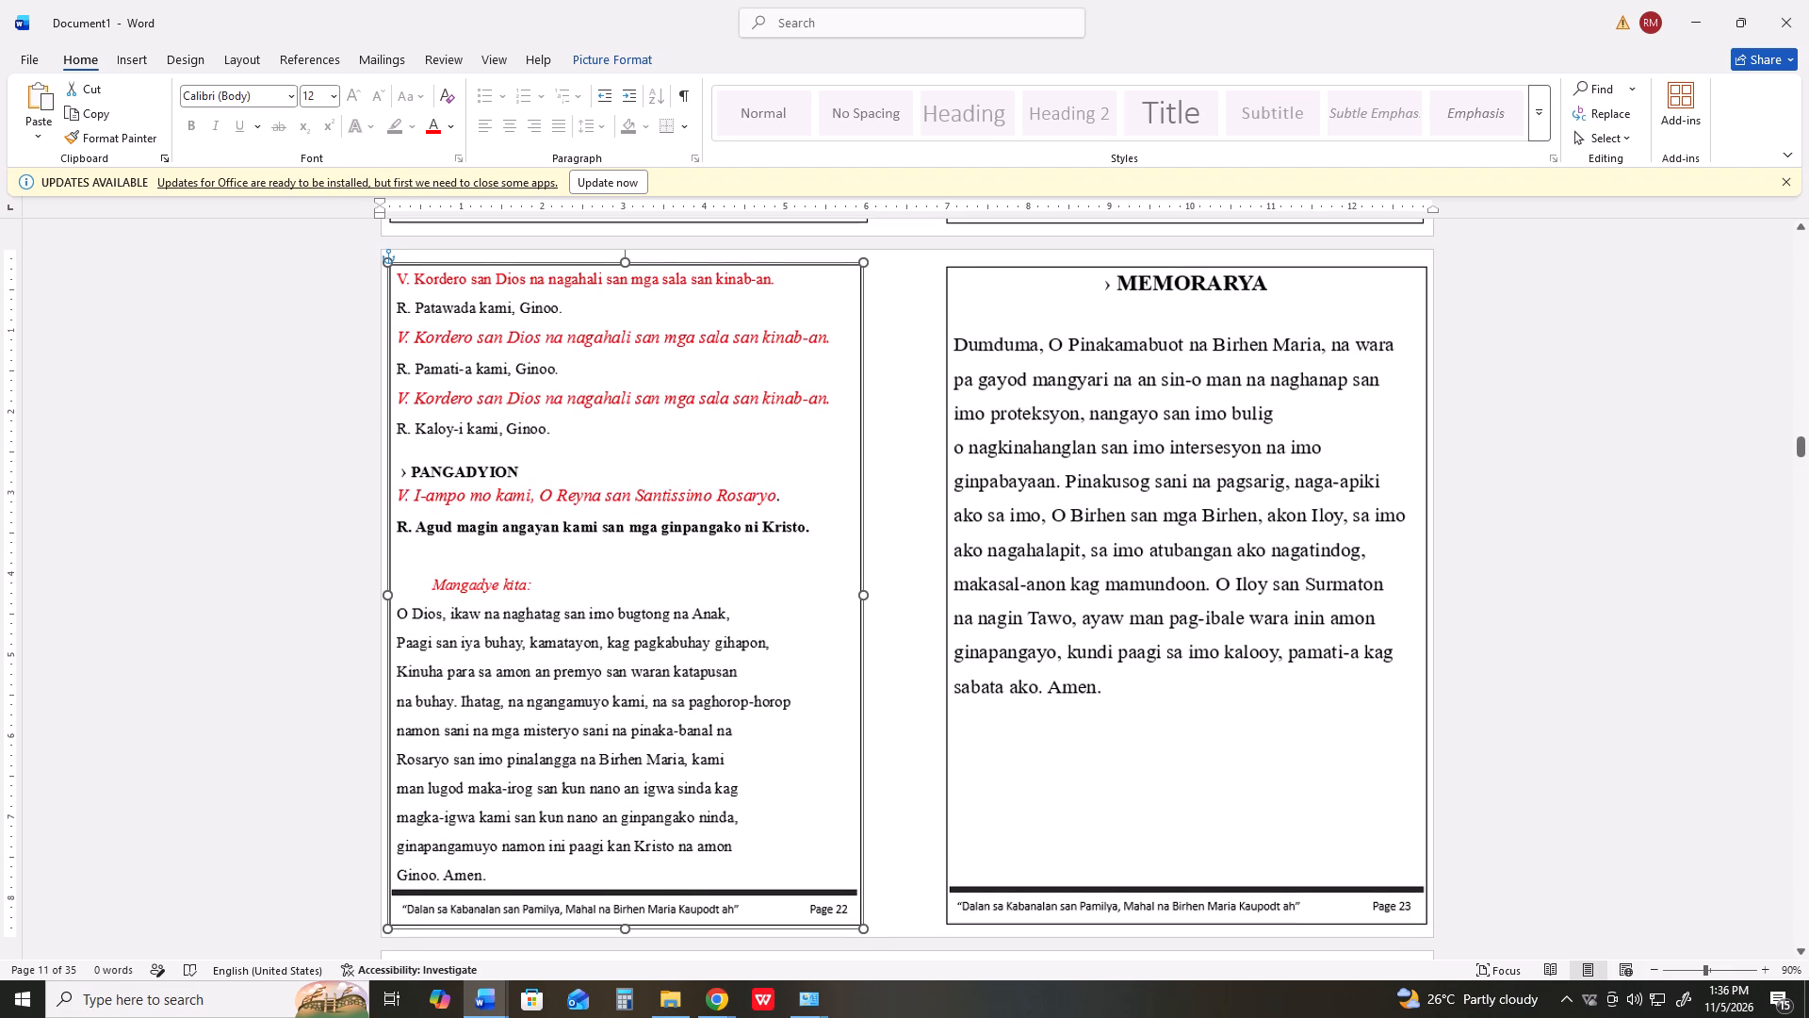
# Widen the booklet page 22 picture to about 5.9" and nudge it left, aligning its right edge with the 6" ruler mark.
pyautogui.moveTo(861, 595); pyautogui.dragTo(871, 599)
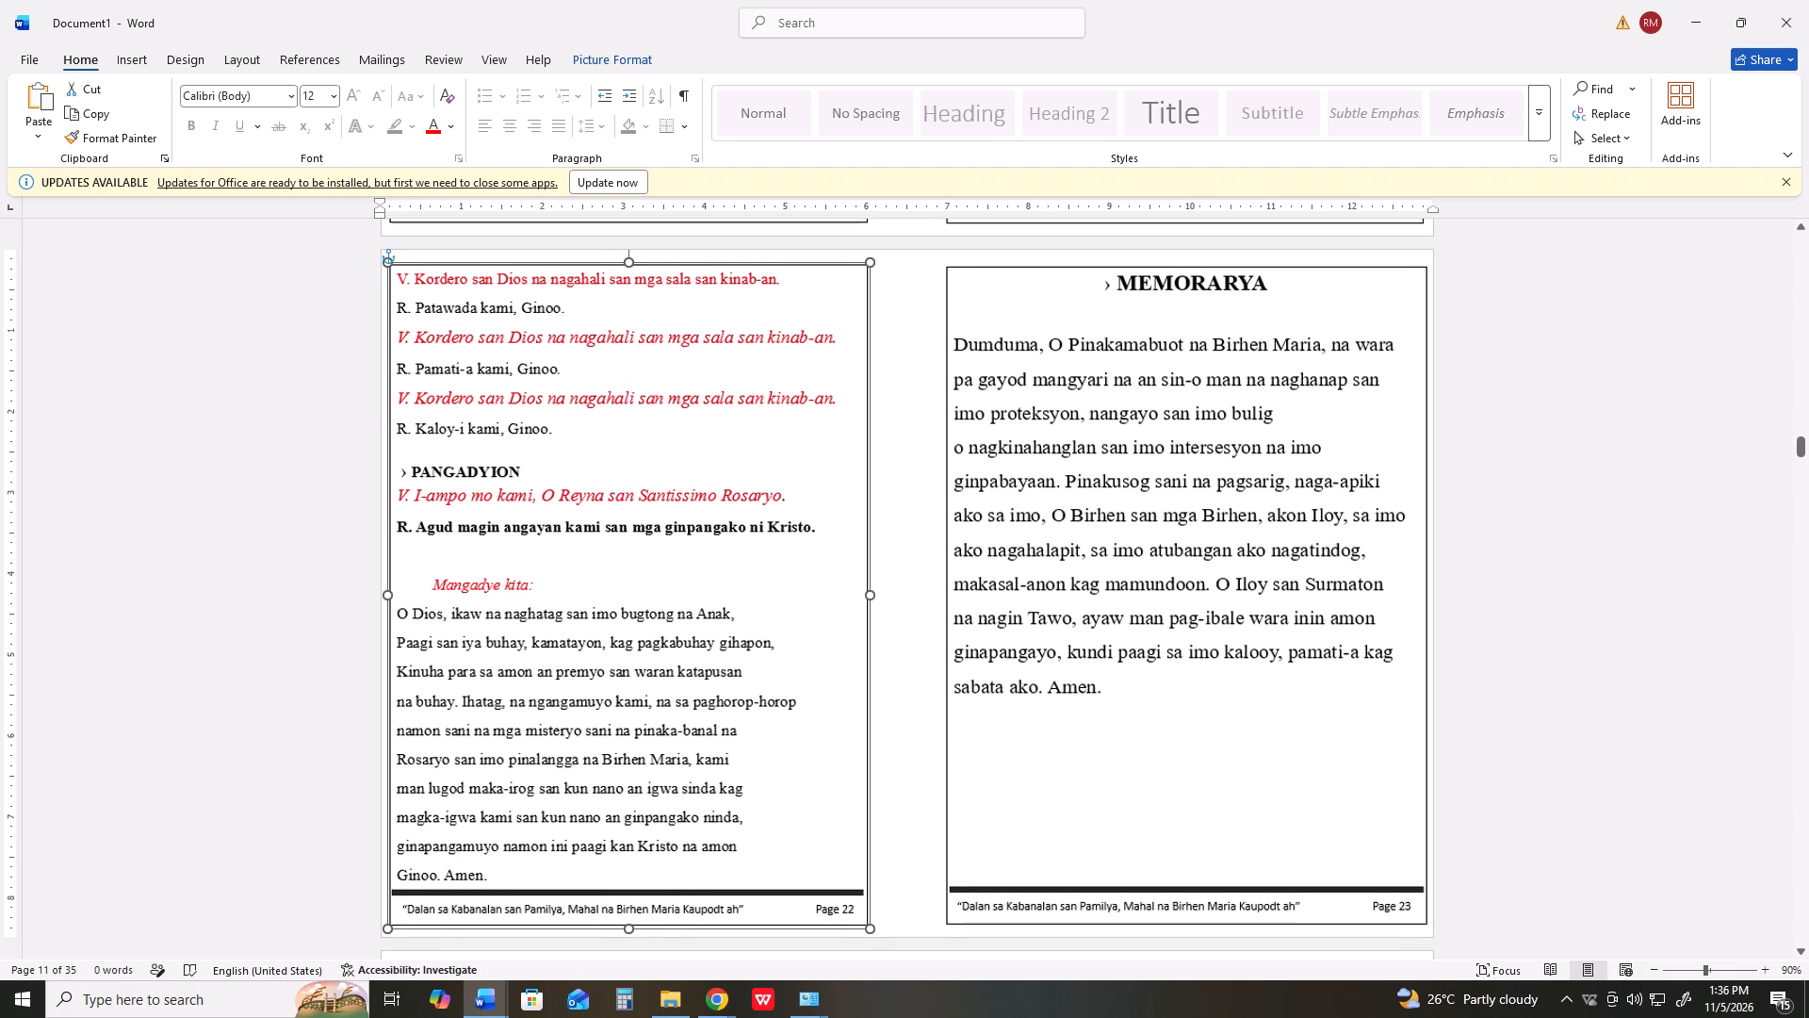
pyautogui.moveTo(871, 599); pyautogui.dragTo(869, 601)
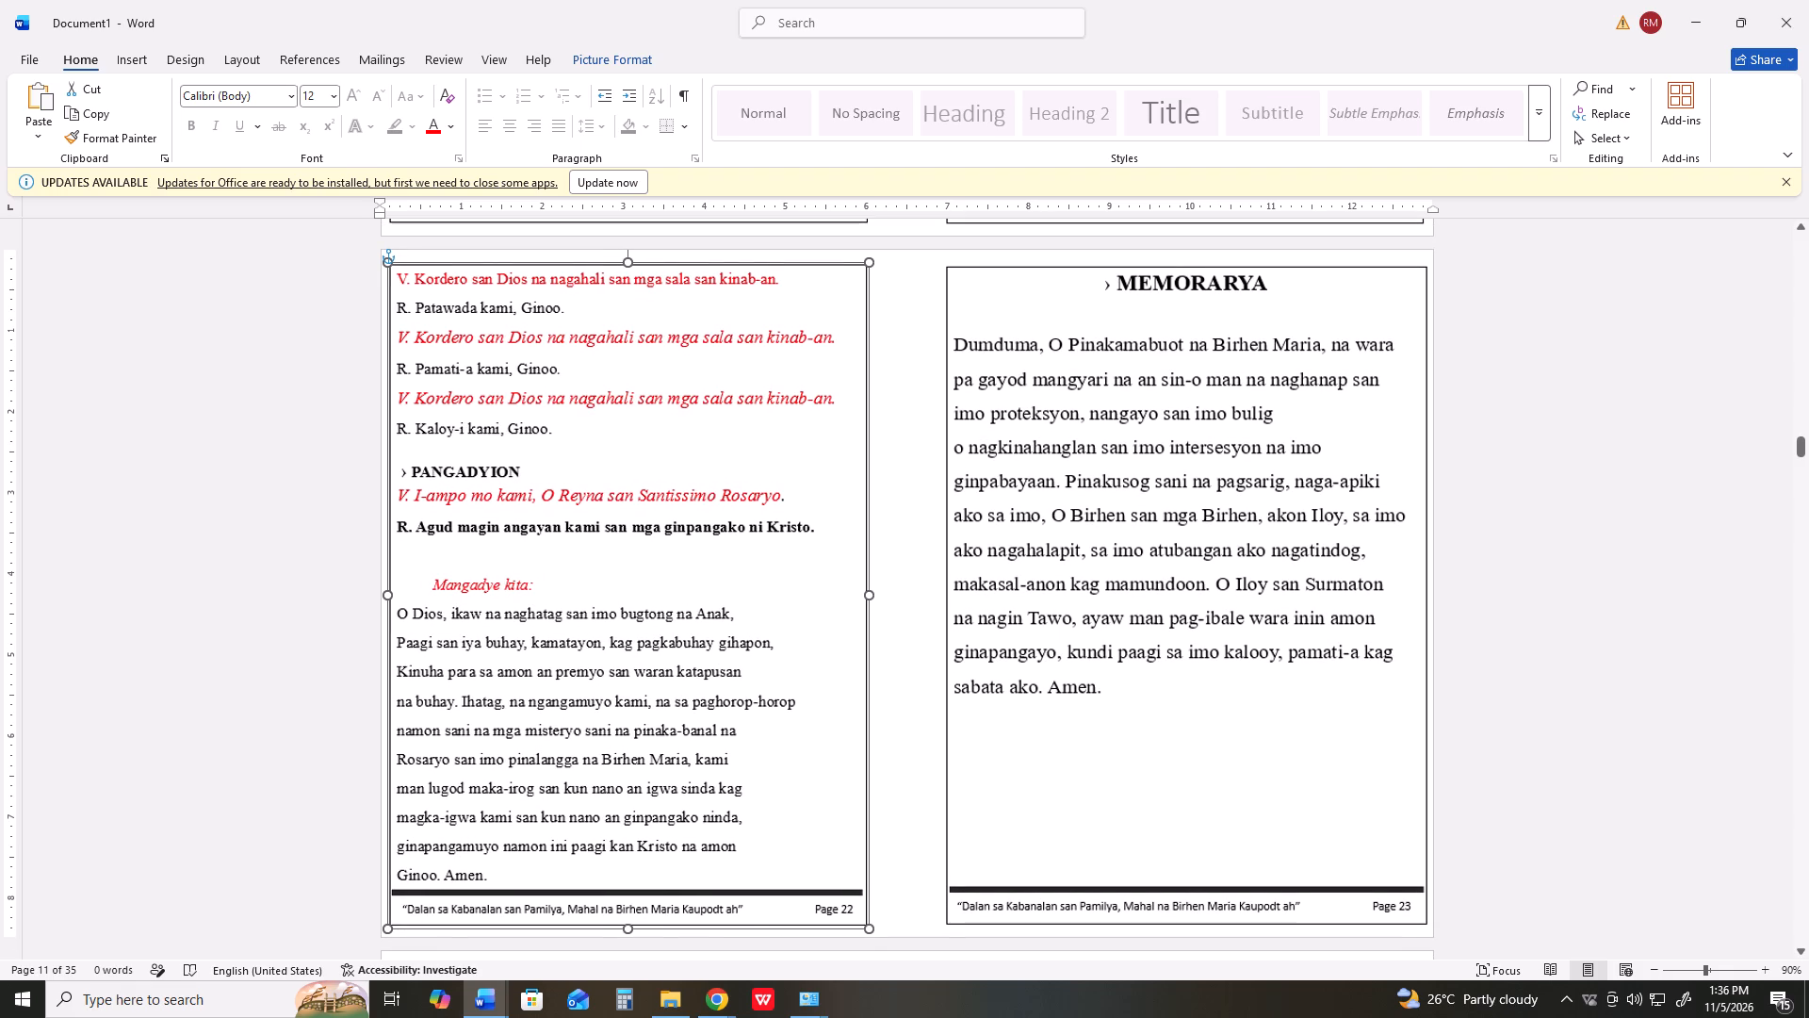
pyautogui.moveTo(869, 601); pyautogui.dragTo(871, 607)
pyautogui.click(908, 619)
pyautogui.scroll(-6, 903, 624)
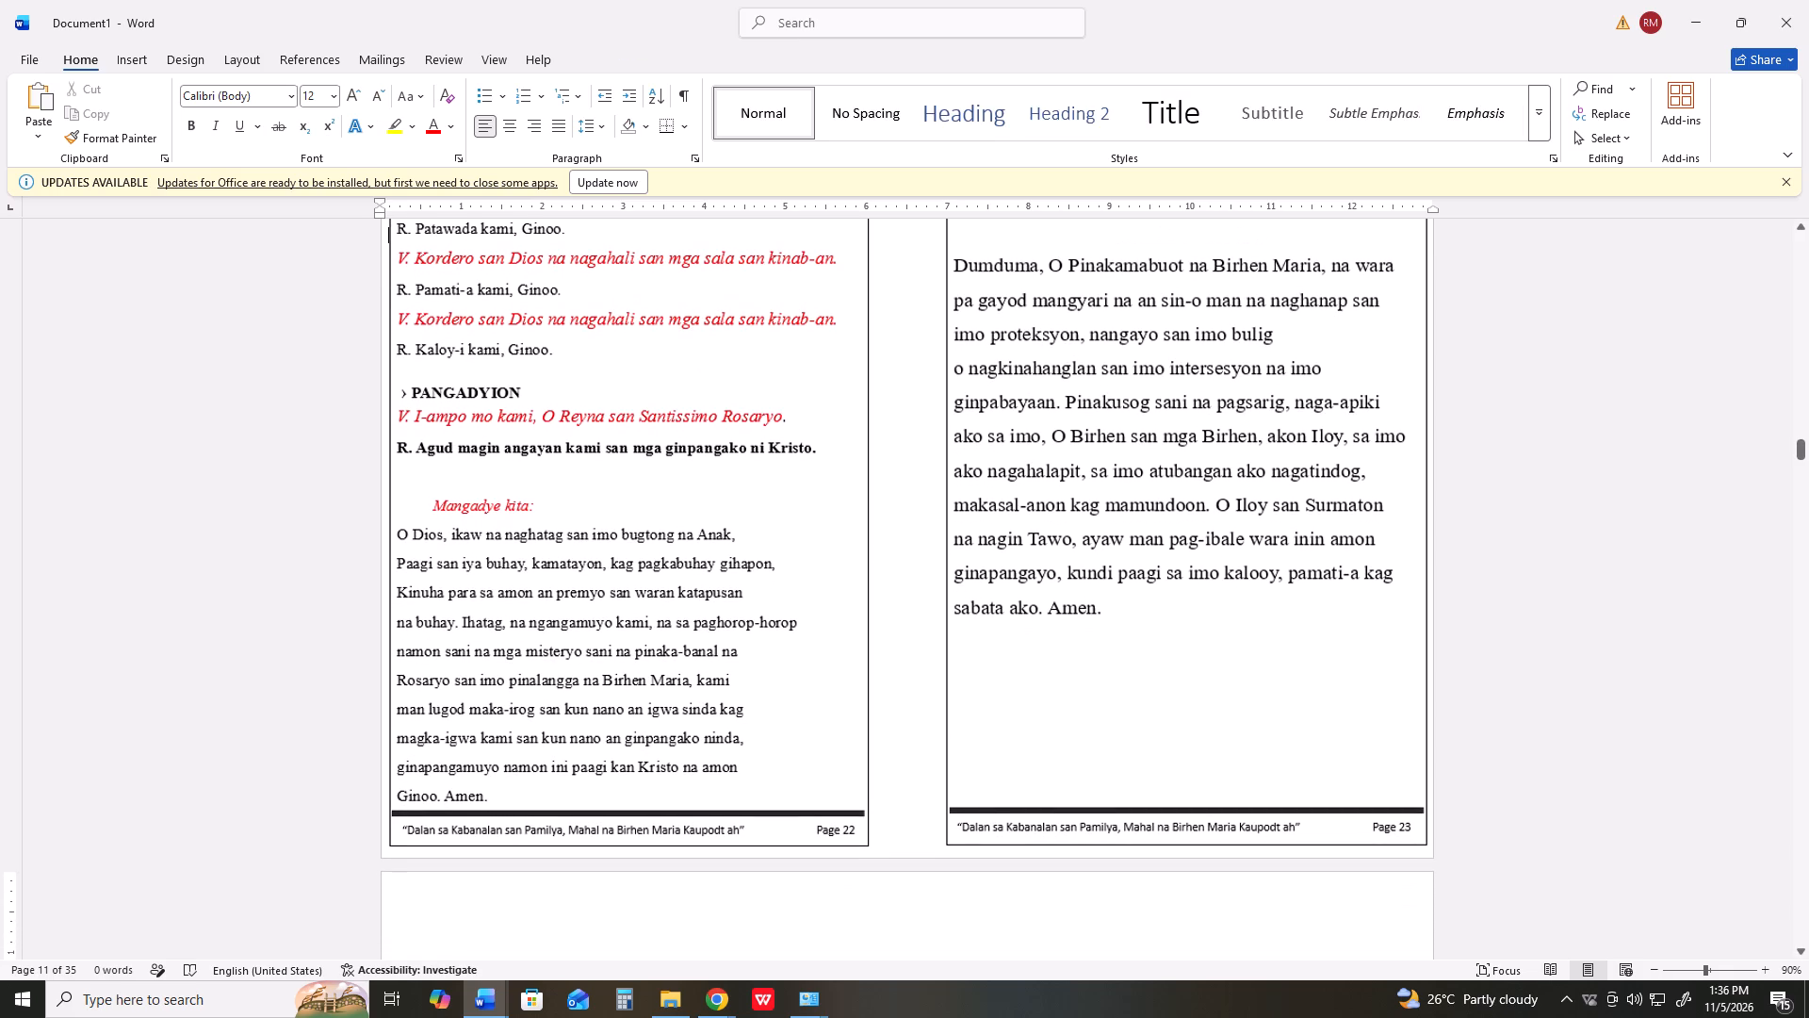
pyautogui.click(828, 637)
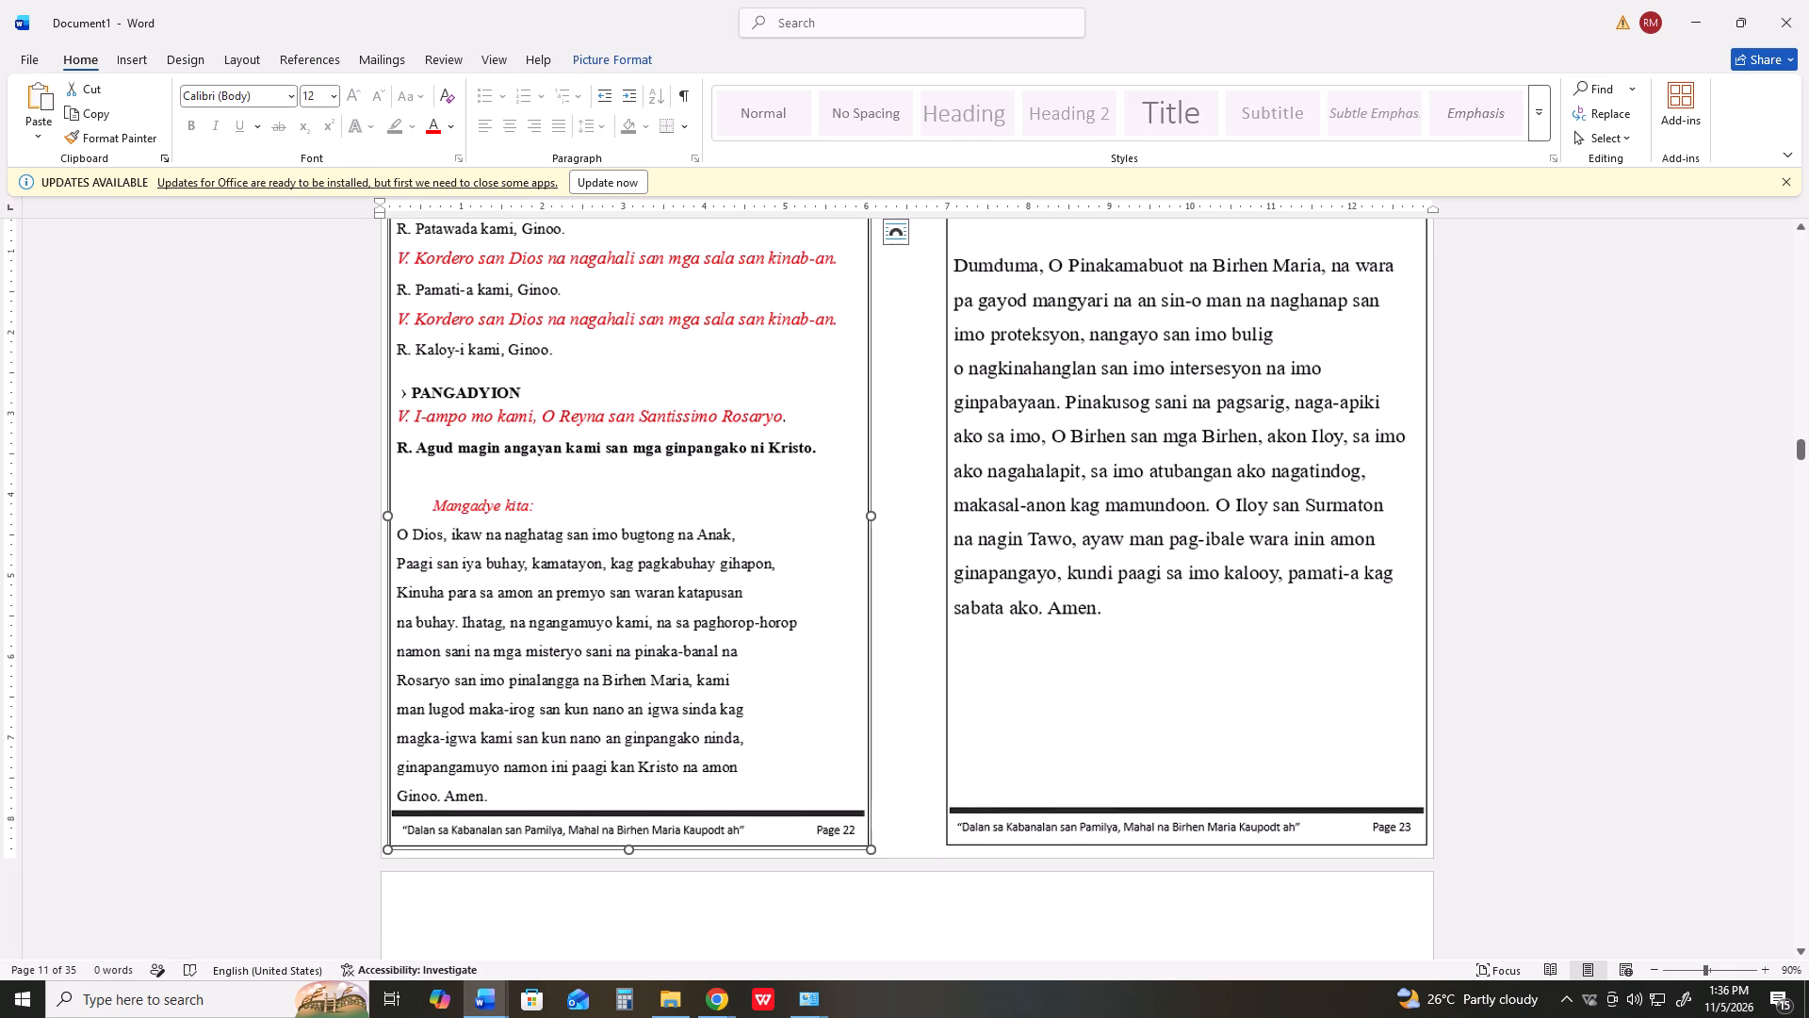
pyautogui.press('Left')
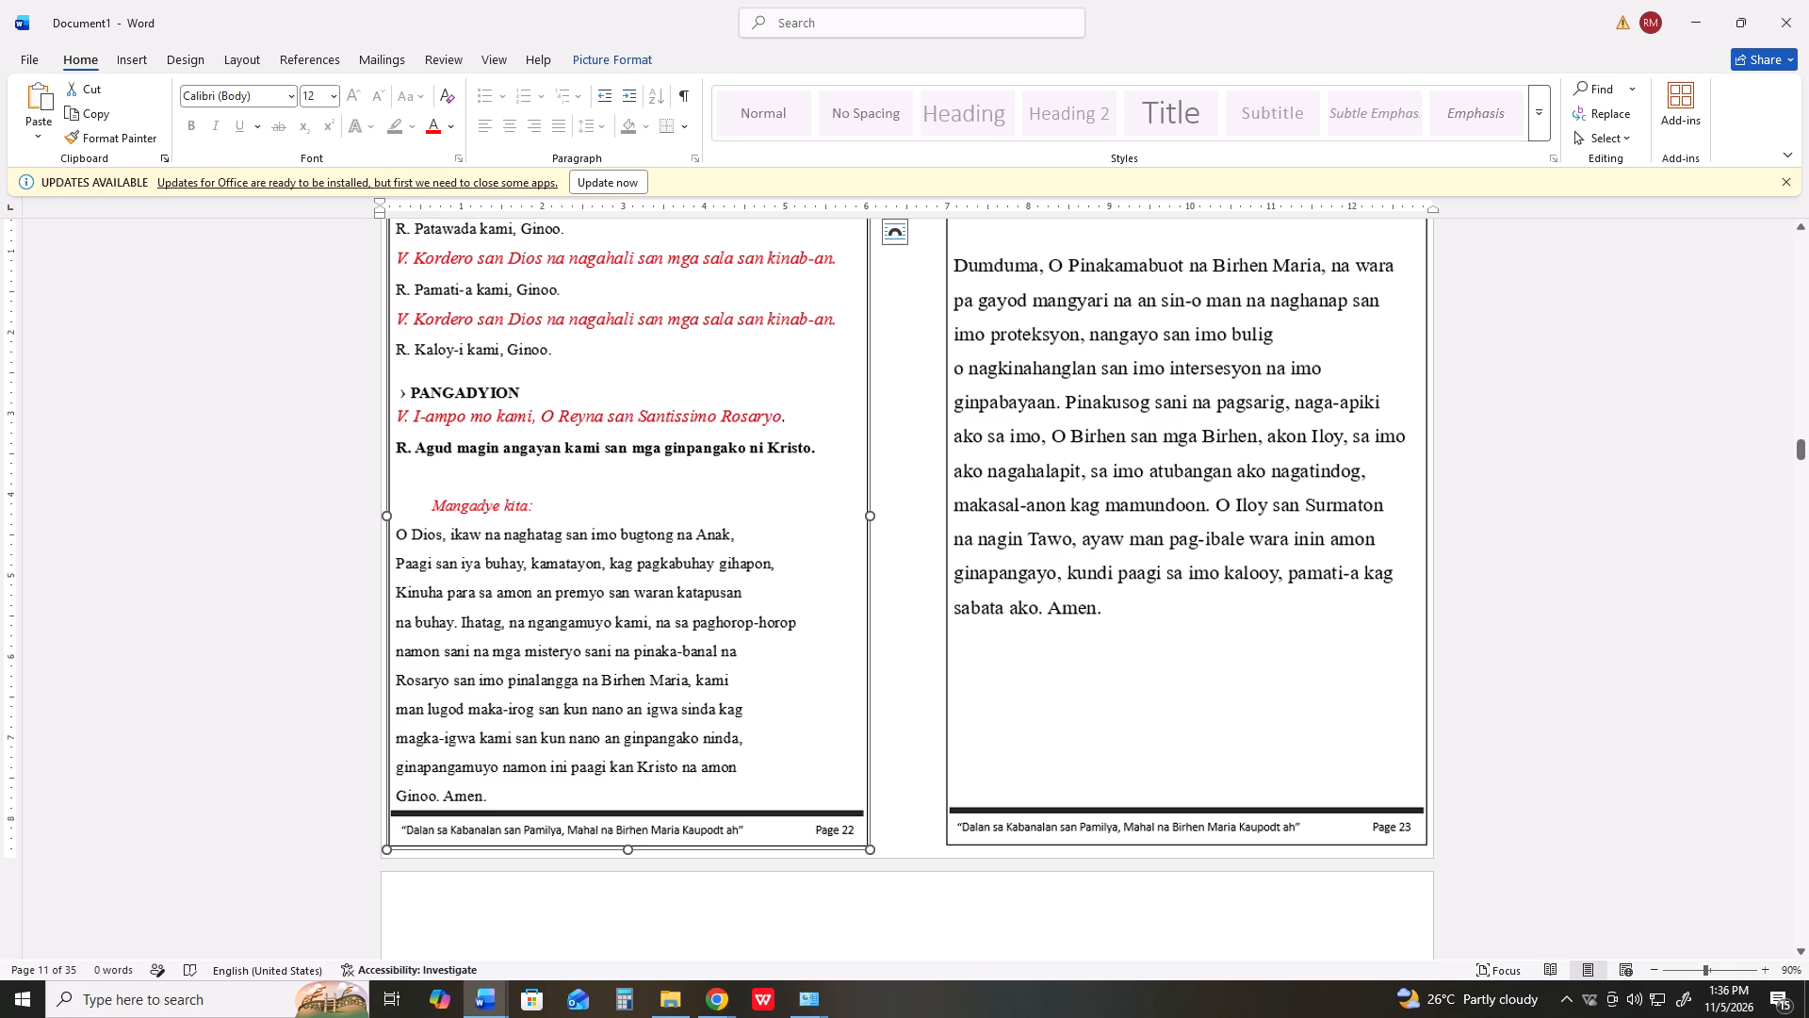
pyautogui.click(929, 629)
# Insert the picture r24.png from the Downloads folder onto the blank document page 12.
pyautogui.scroll(-4, 935, 604)
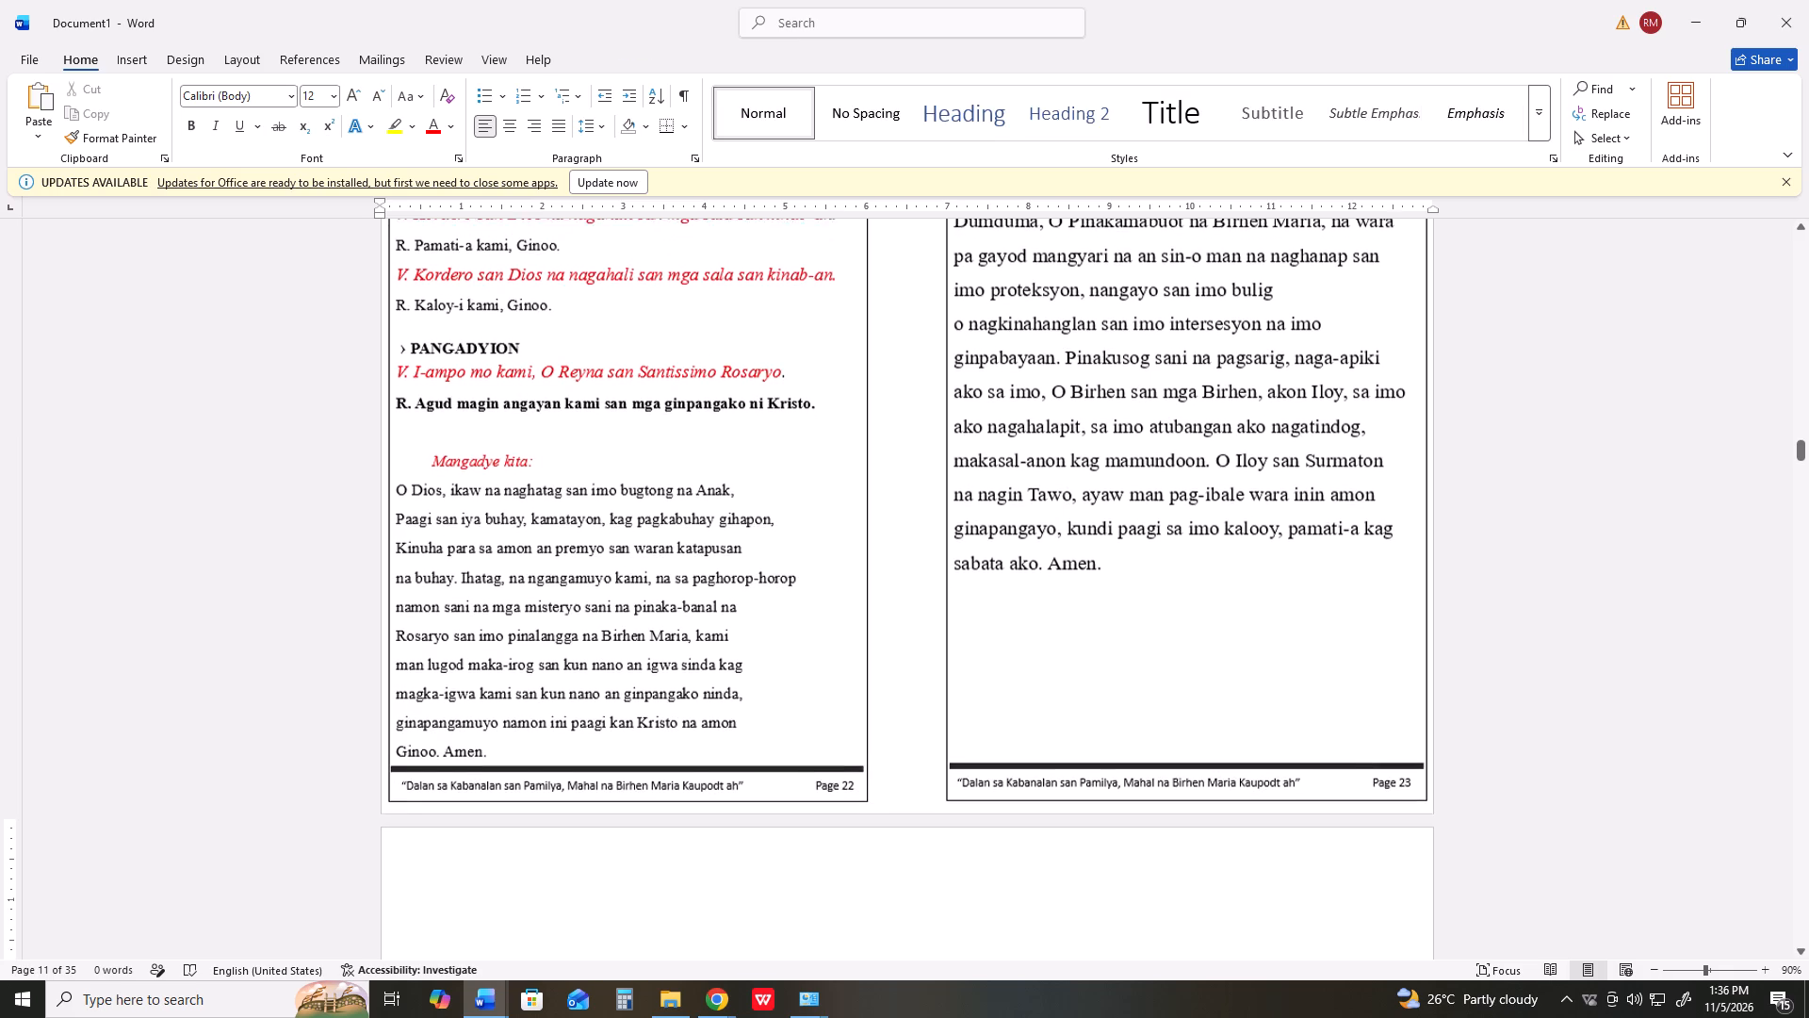
pyautogui.scroll(-7, 929, 604)
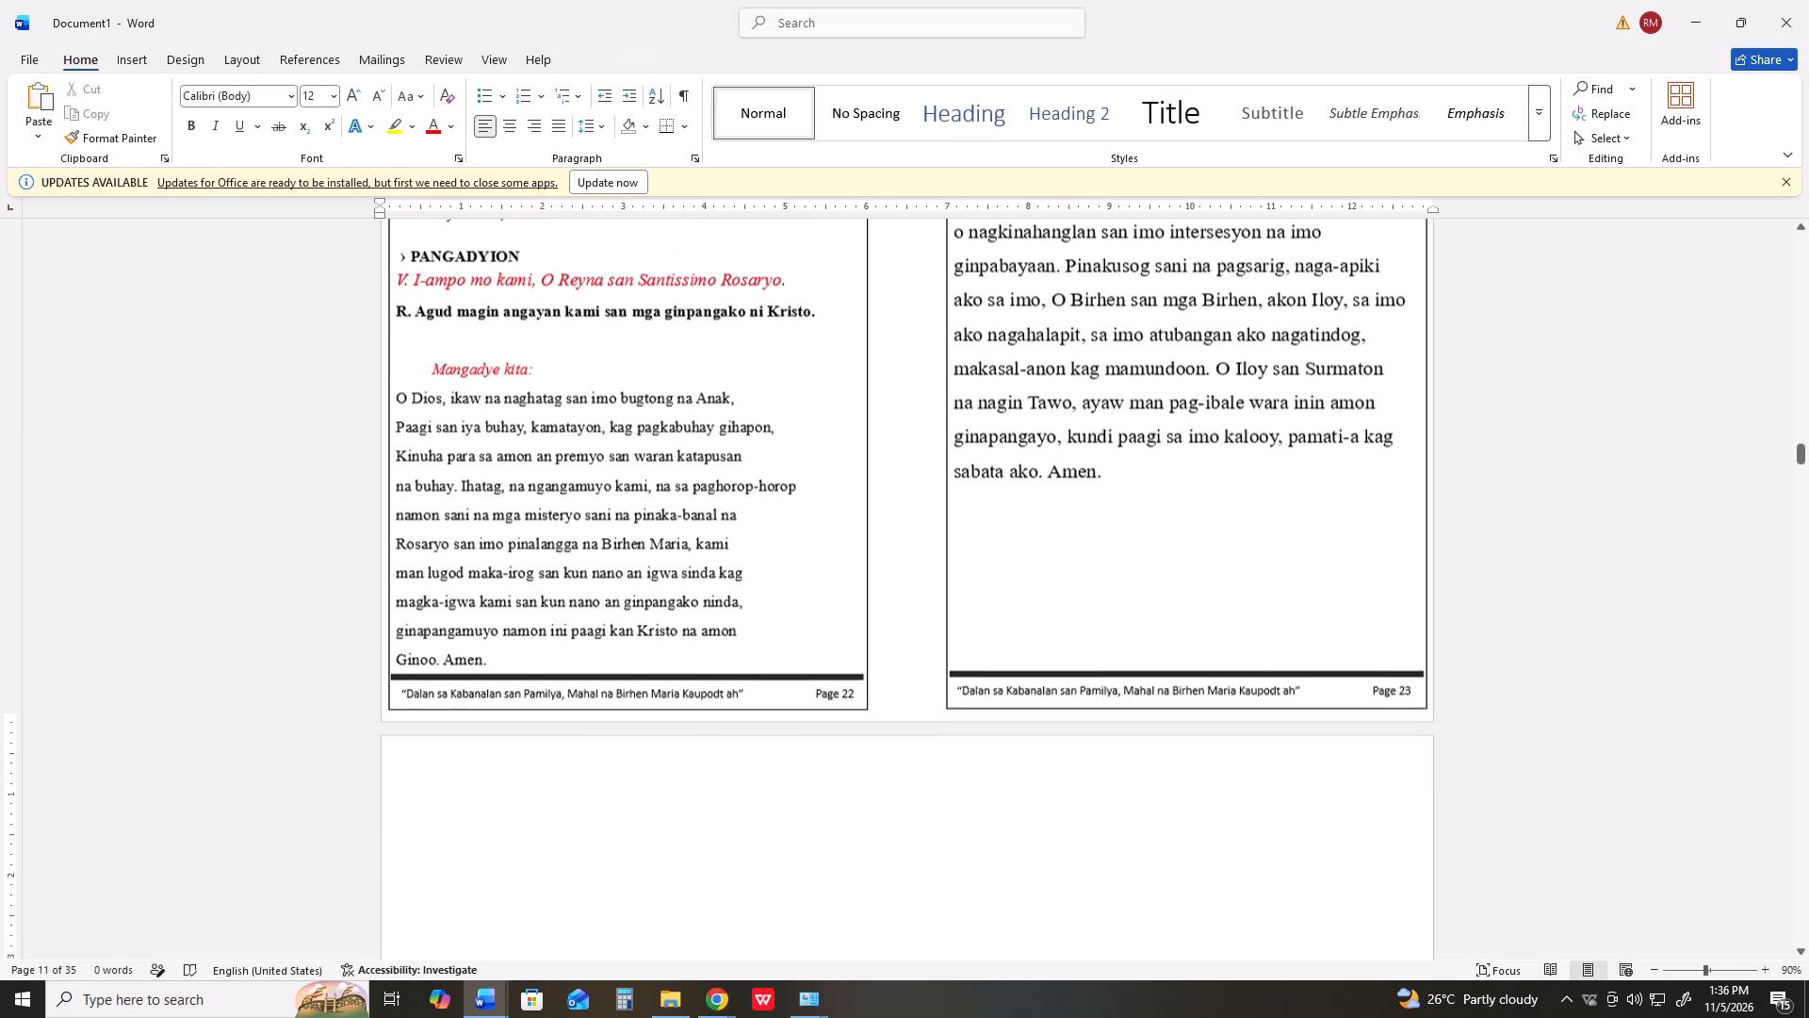
pyautogui.scroll(-11, 929, 604)
pyautogui.scroll(-20, 928, 605)
pyautogui.scroll(-3, 928, 605)
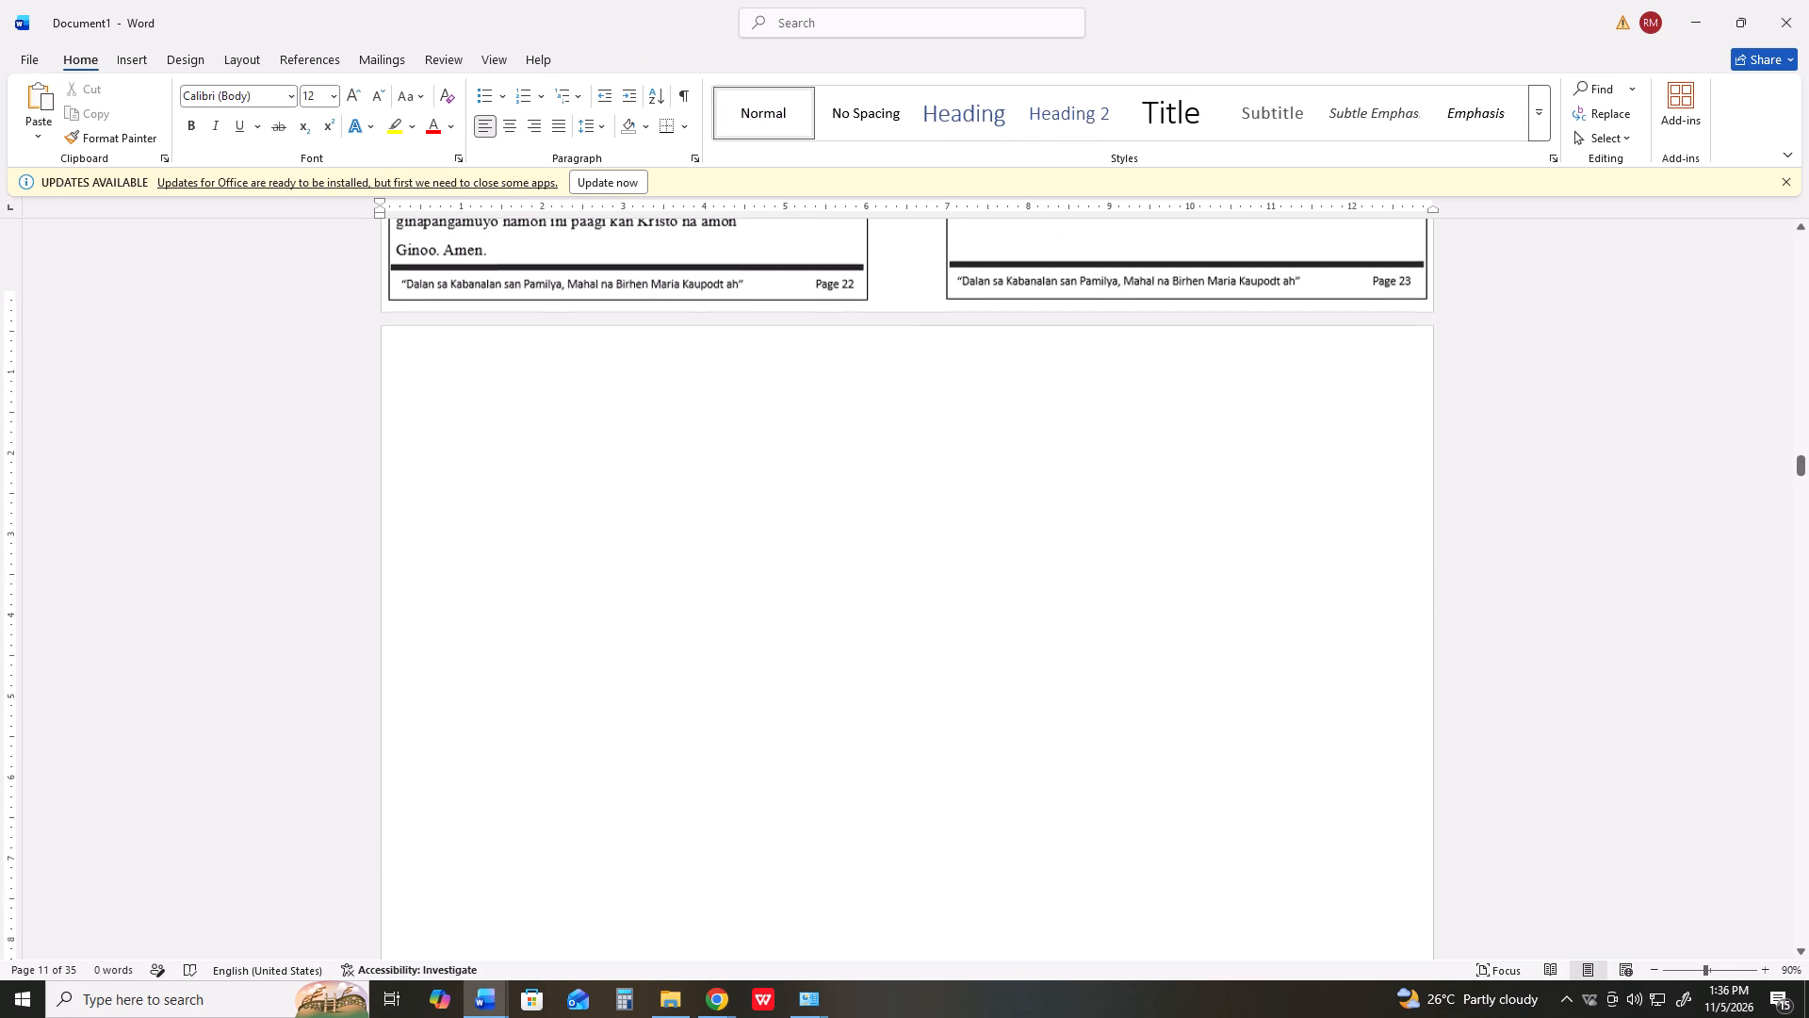
pyautogui.scroll(-2, 915, 610)
pyautogui.click(864, 624)
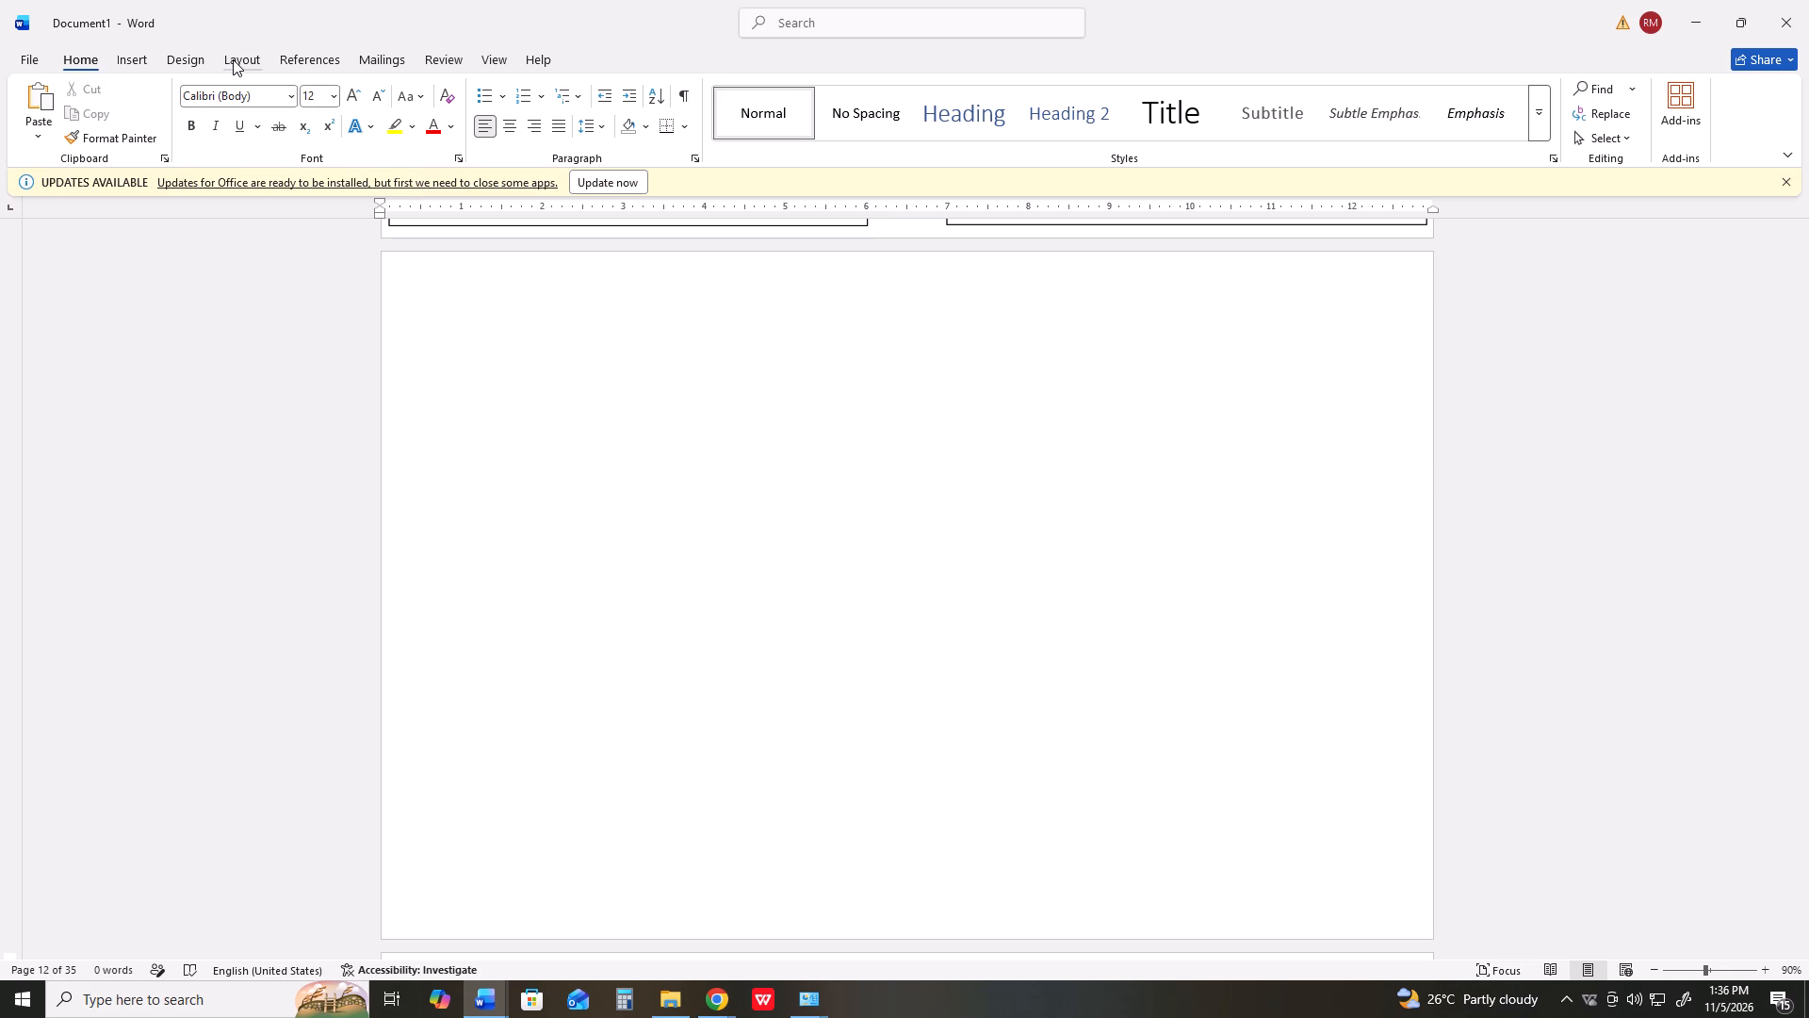
pyautogui.click(141, 60)
pyautogui.click(244, 121)
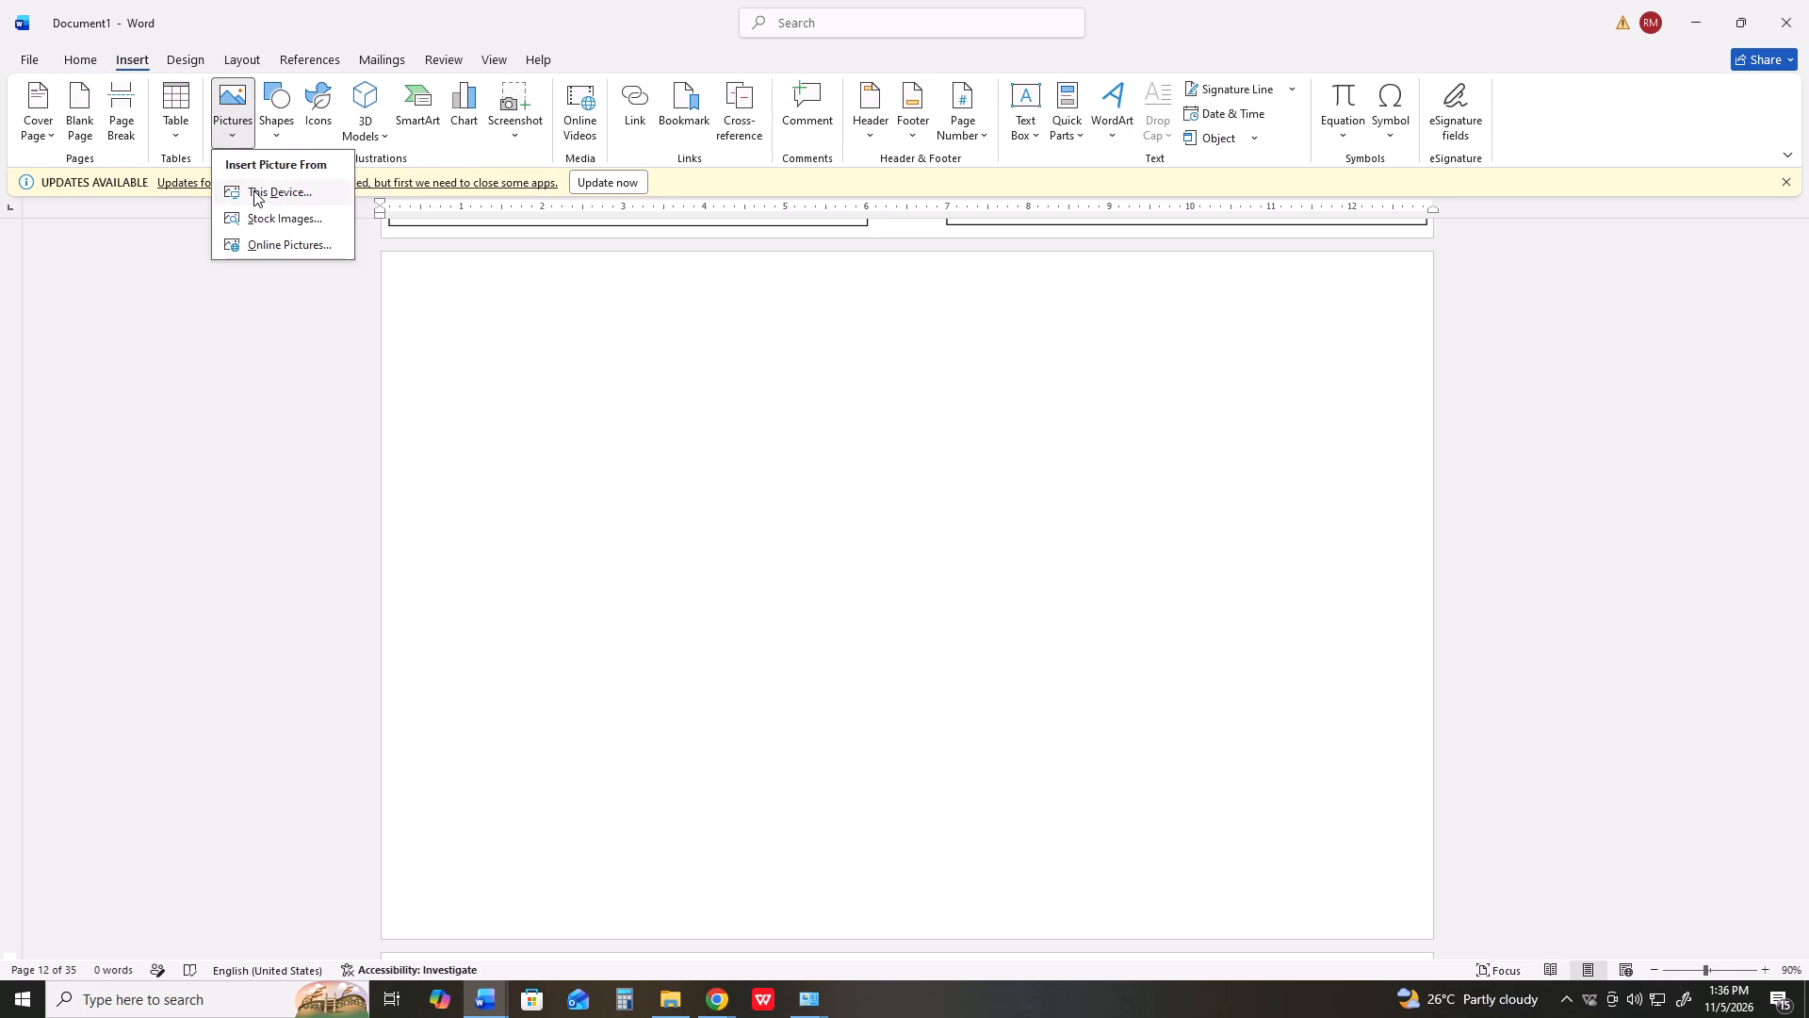
pyautogui.click(253, 190)
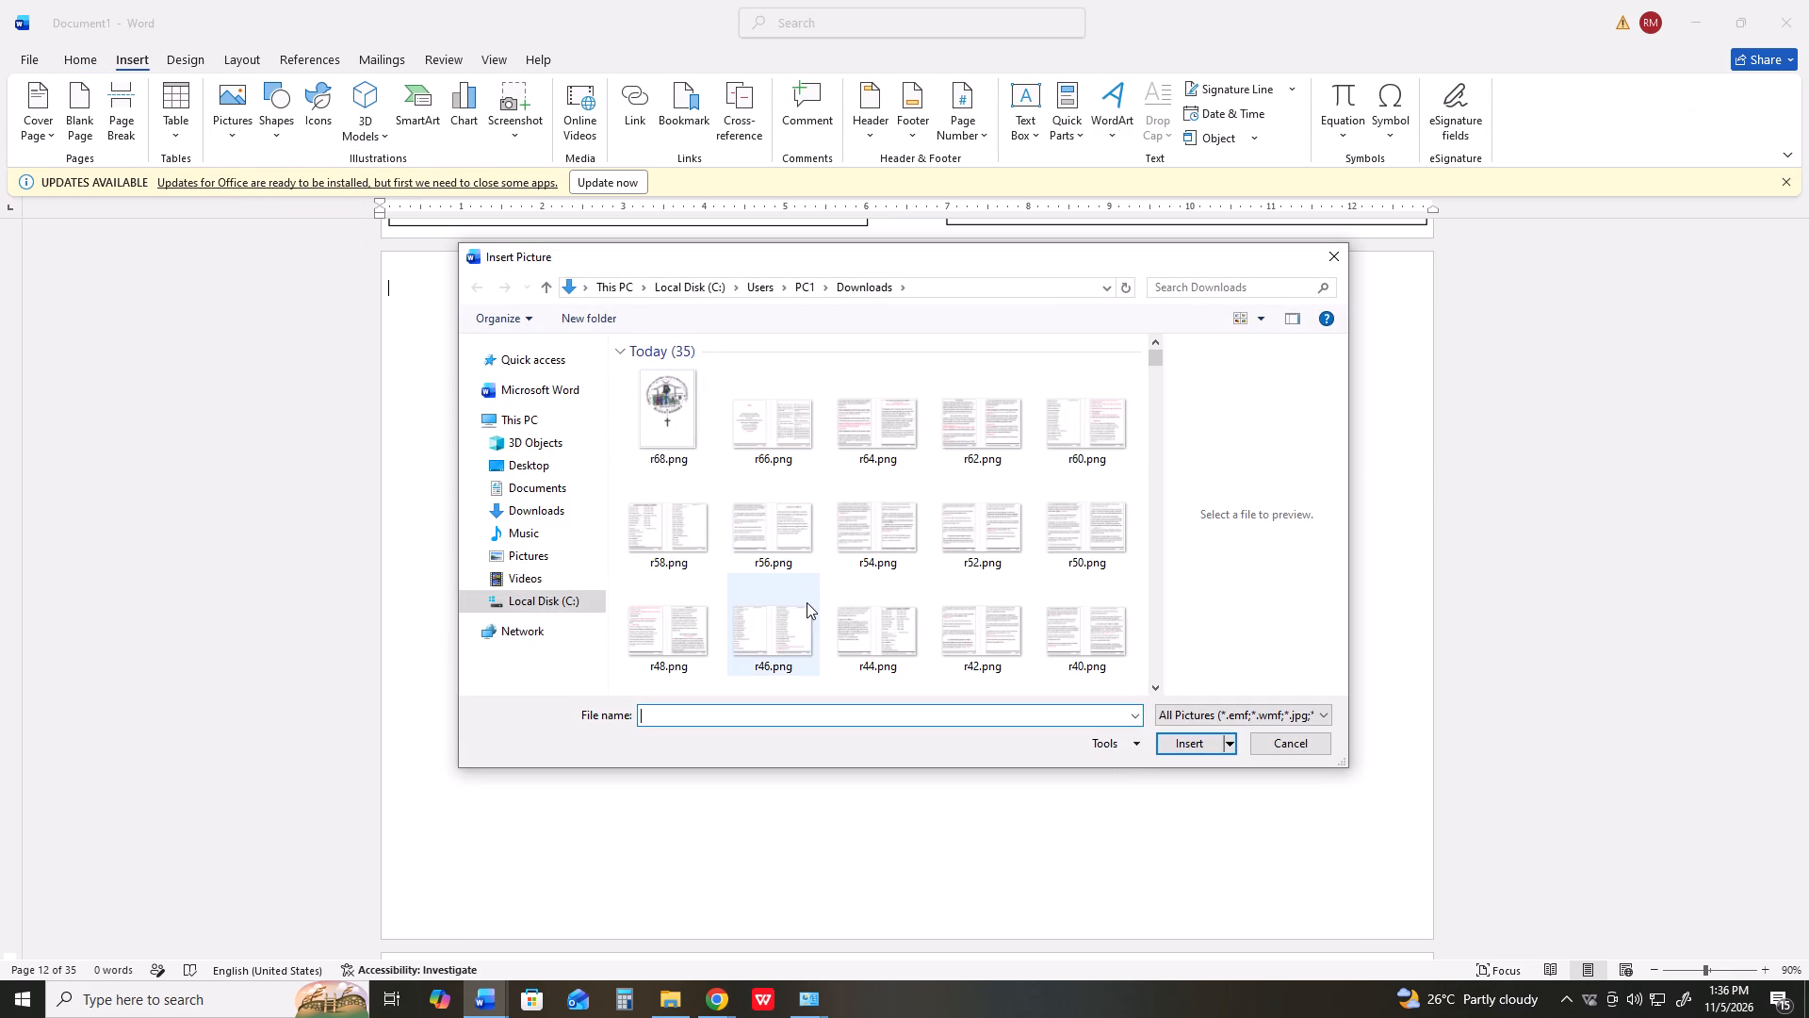
pyautogui.scroll(-2, 835, 618)
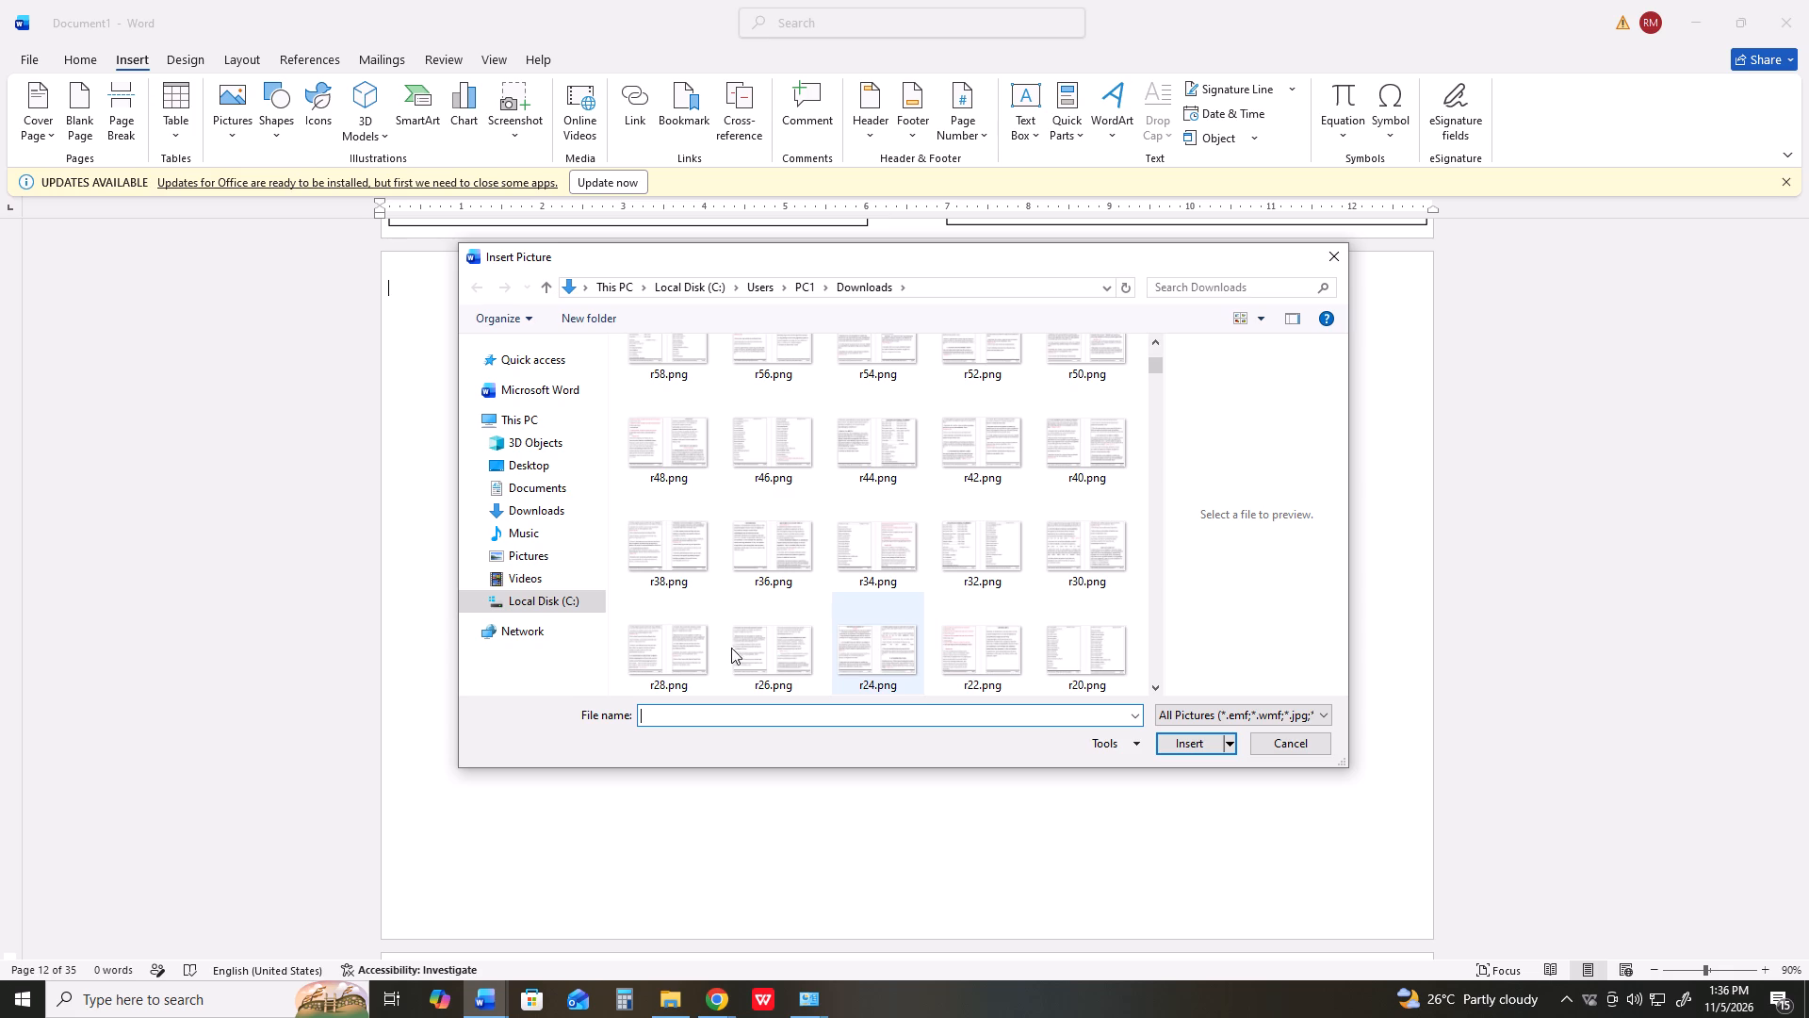
pyautogui.doubleClick(867, 657)
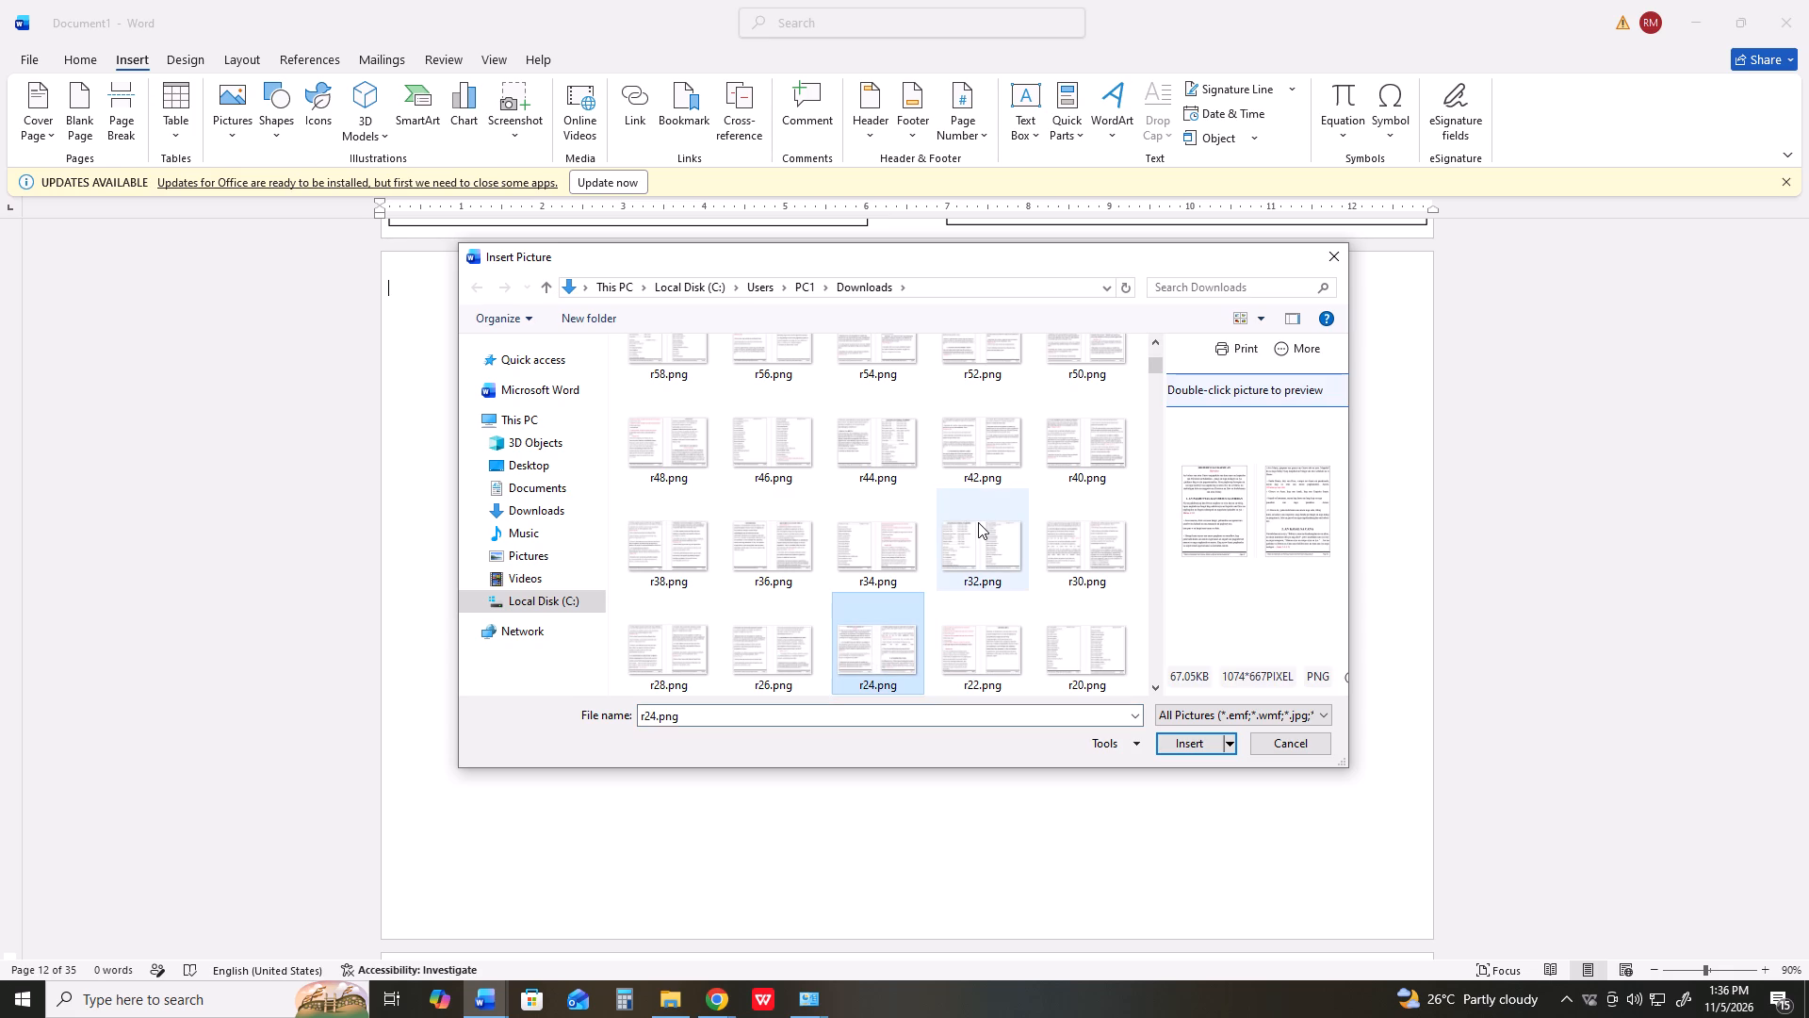
pyautogui.press('Return')
pyautogui.click(767, 599)
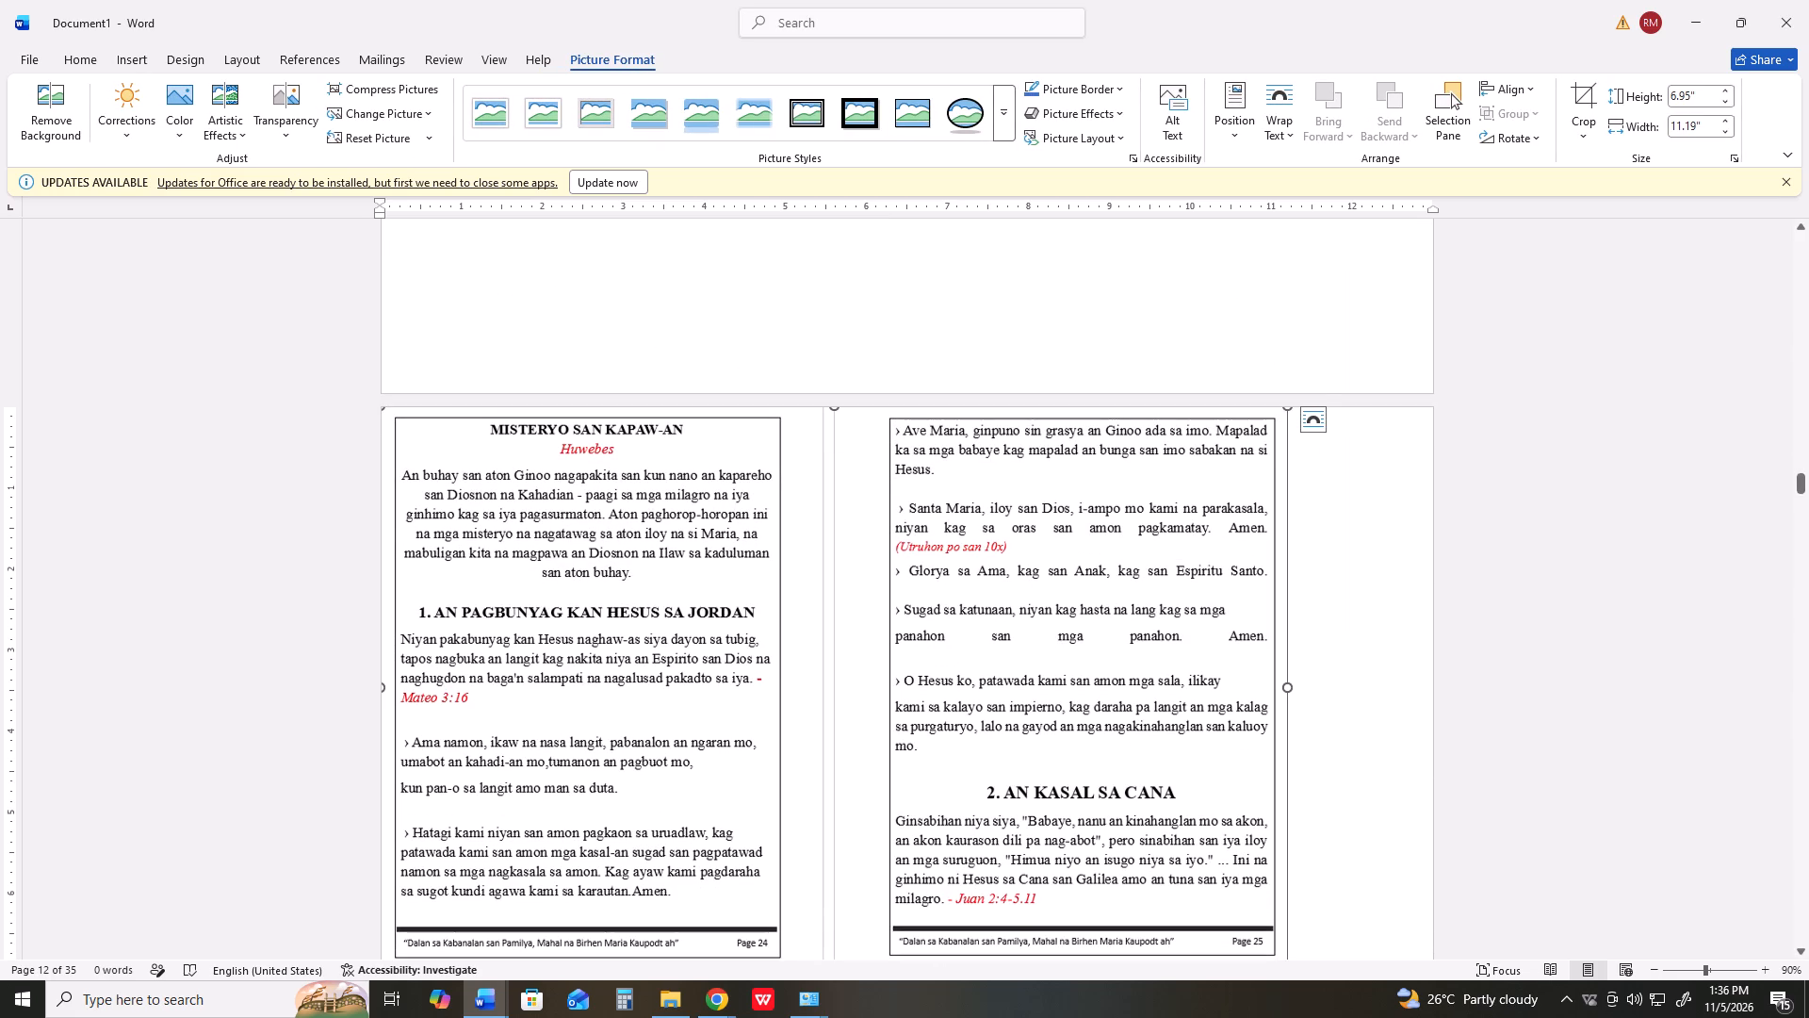
# Make the r24.png spread a floating picture and move it to the top-left corner of document page 12.
pyautogui.click(1314, 425)
pyautogui.click(1461, 598)
pyautogui.moveTo(958, 672); pyautogui.dragTo(948, 633)
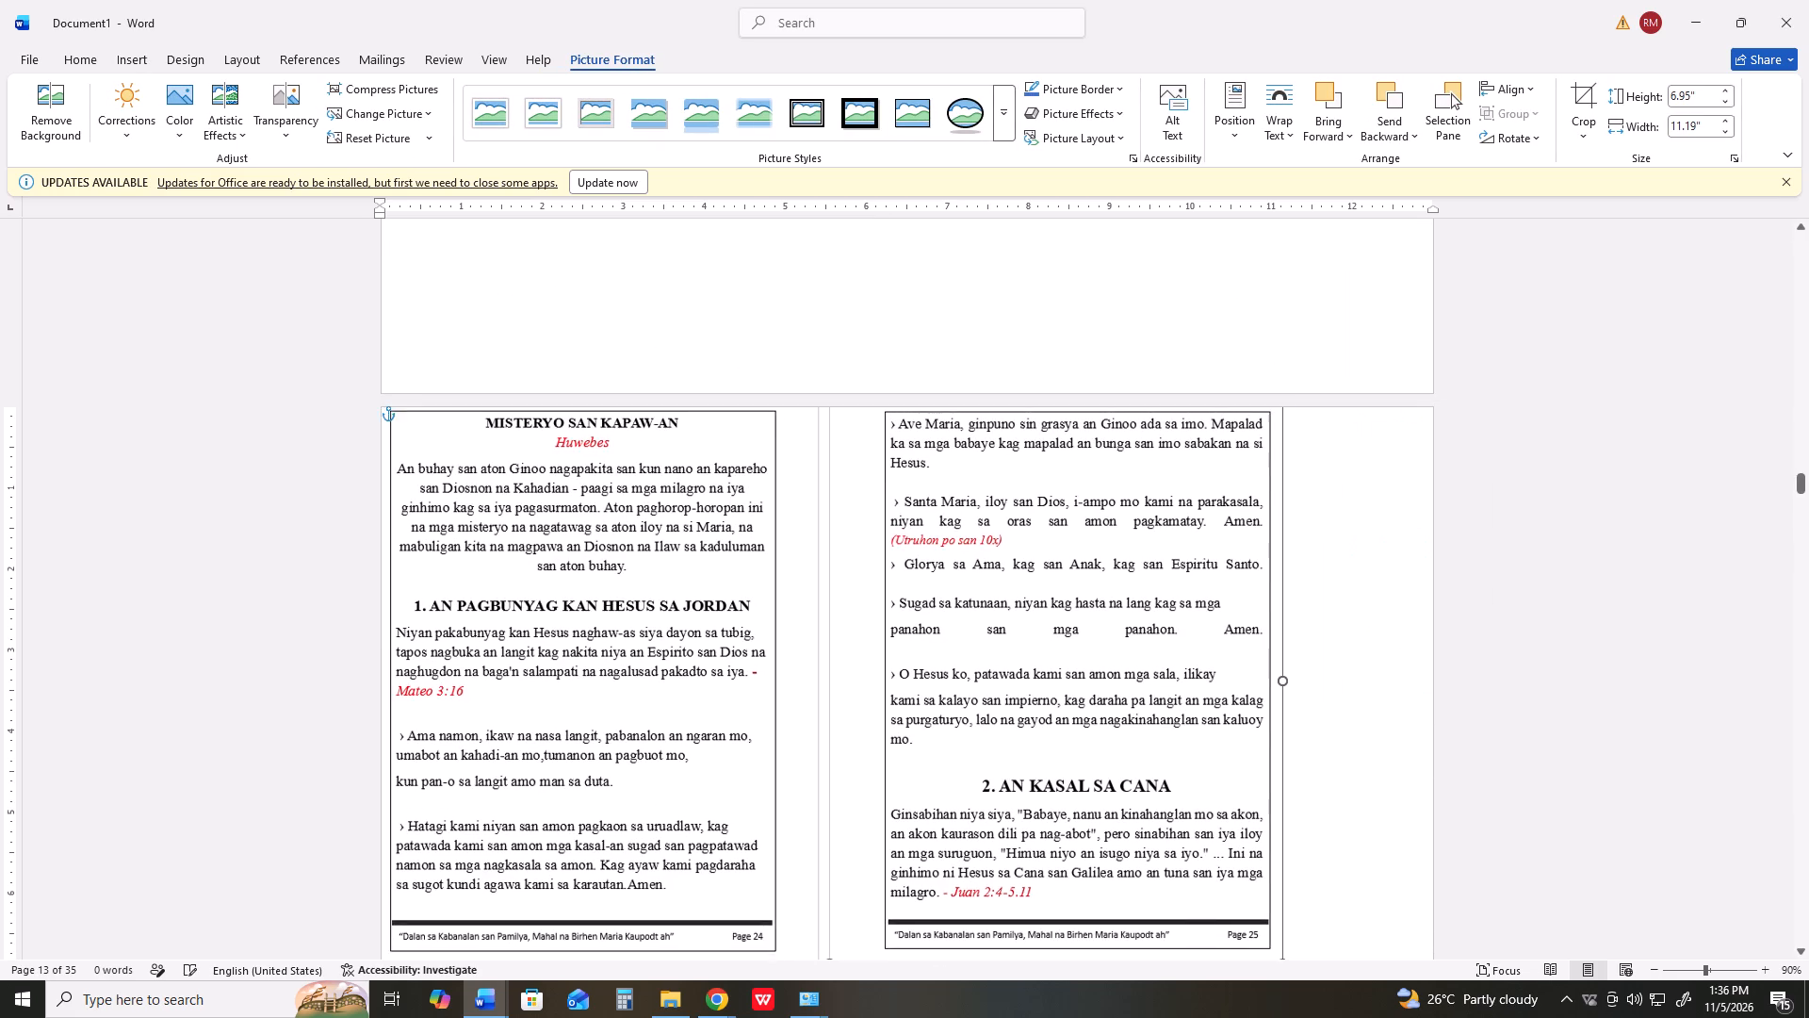
pyautogui.moveTo(948, 633); pyautogui.dragTo(958, 279)
pyautogui.scroll(6, 925, 687)
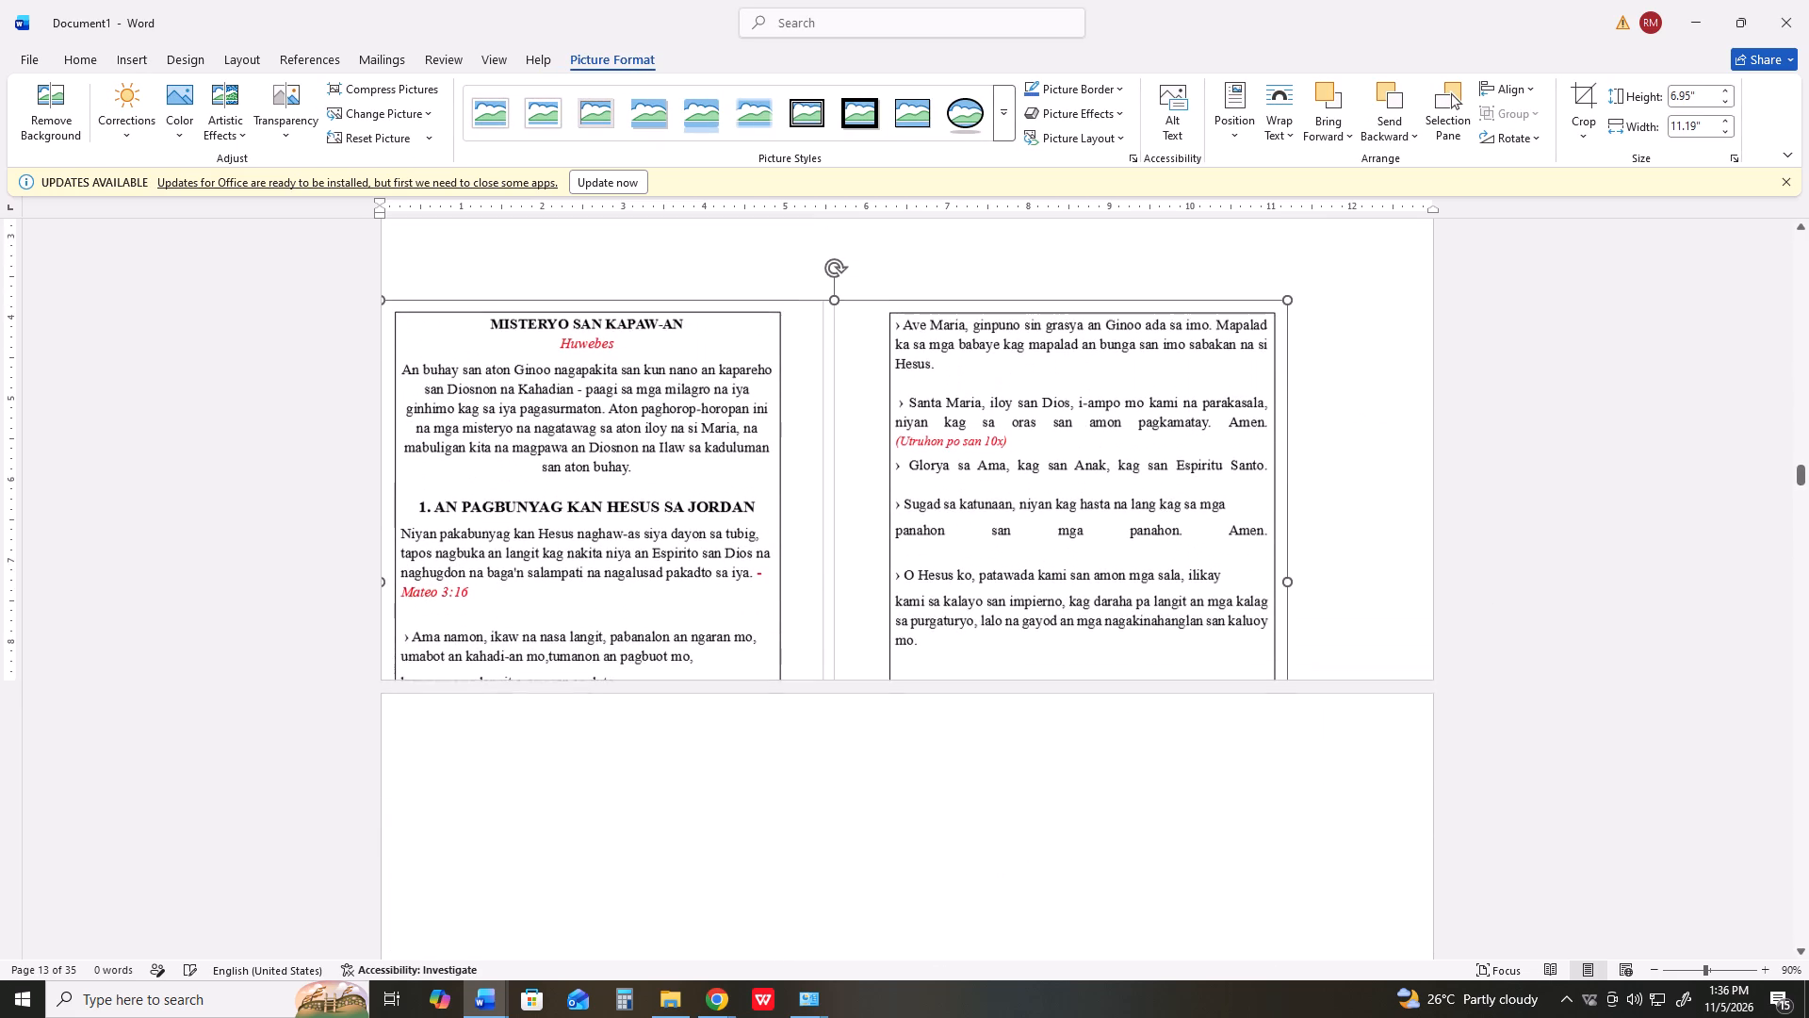
pyautogui.scroll(15, 937, 634)
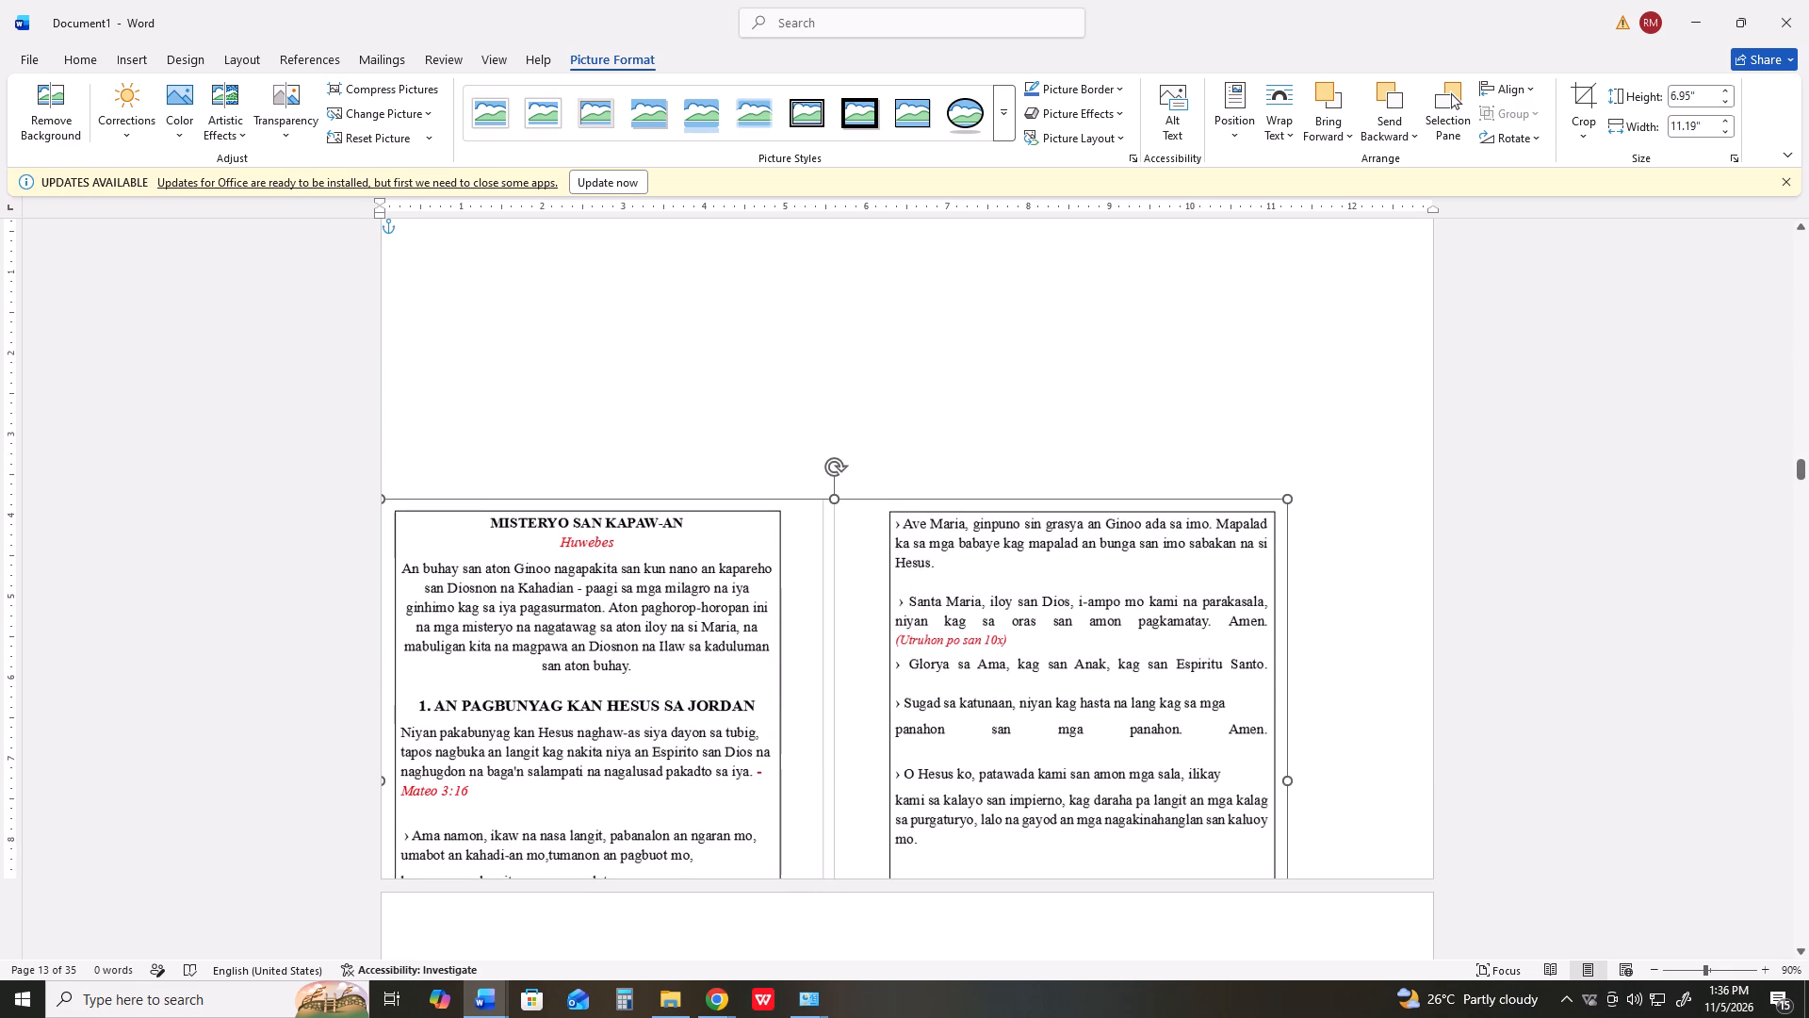
pyautogui.moveTo(801, 682); pyautogui.dragTo(861, 484)
pyautogui.scroll(7, 929, 597)
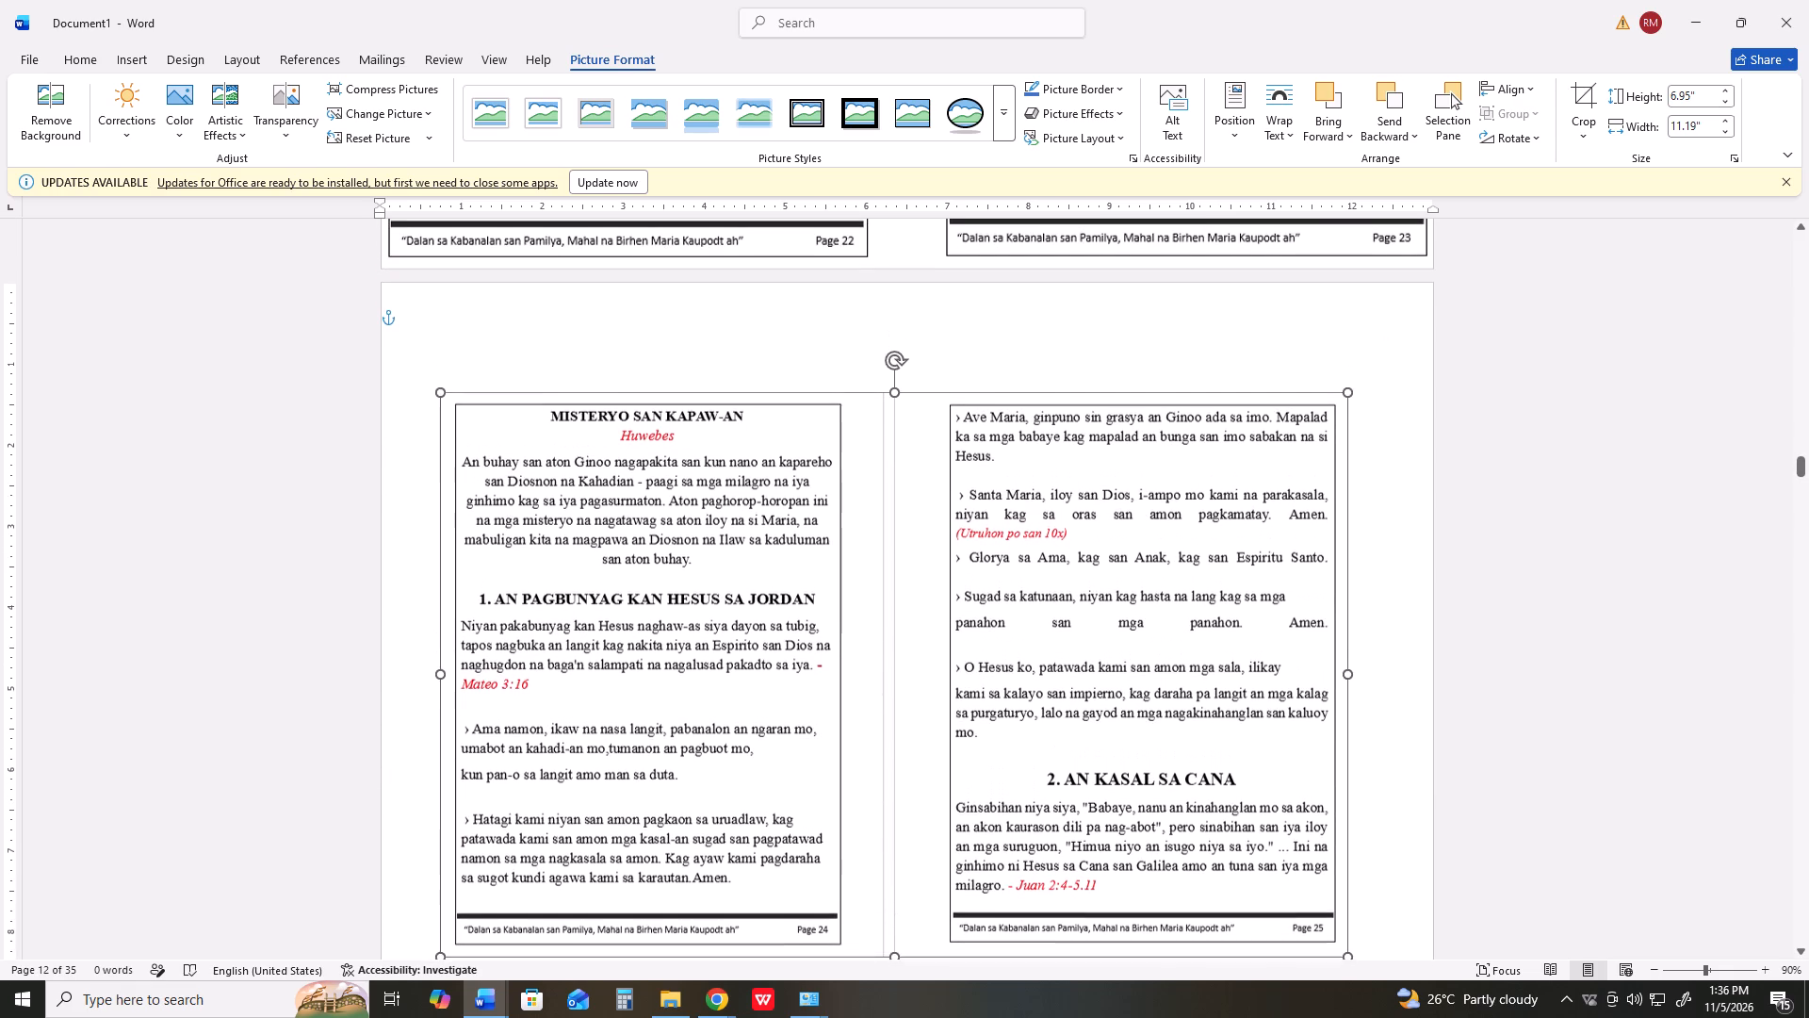
pyautogui.moveTo(874, 682); pyautogui.dragTo(830, 583)
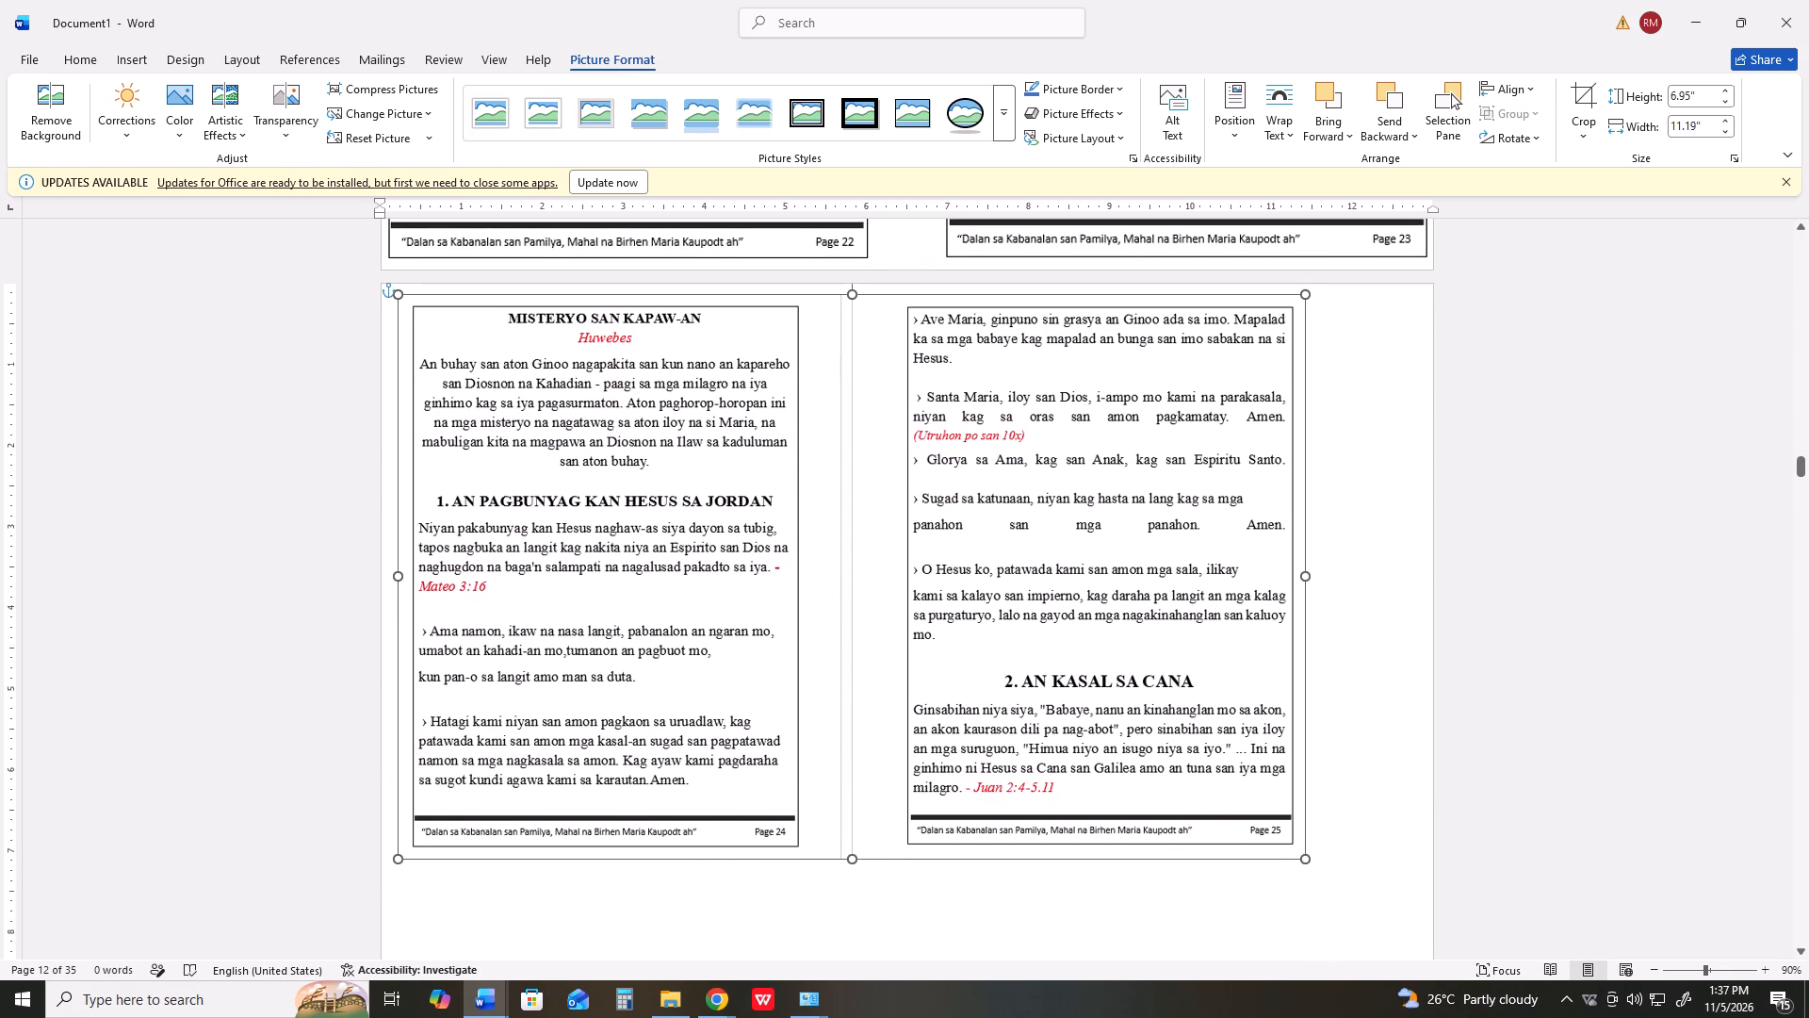
pyautogui.moveTo(830, 583); pyautogui.dragTo(825, 580)
# Duplicate the spread of booklet pages 24 and 25, placing the copy offset down and to the right of the original.
pyautogui.keyDown('ctrl'); pyautogui.moveTo(832, 583); pyautogui.dragTo(920, 681); pyautogui.keyUp('ctrl')
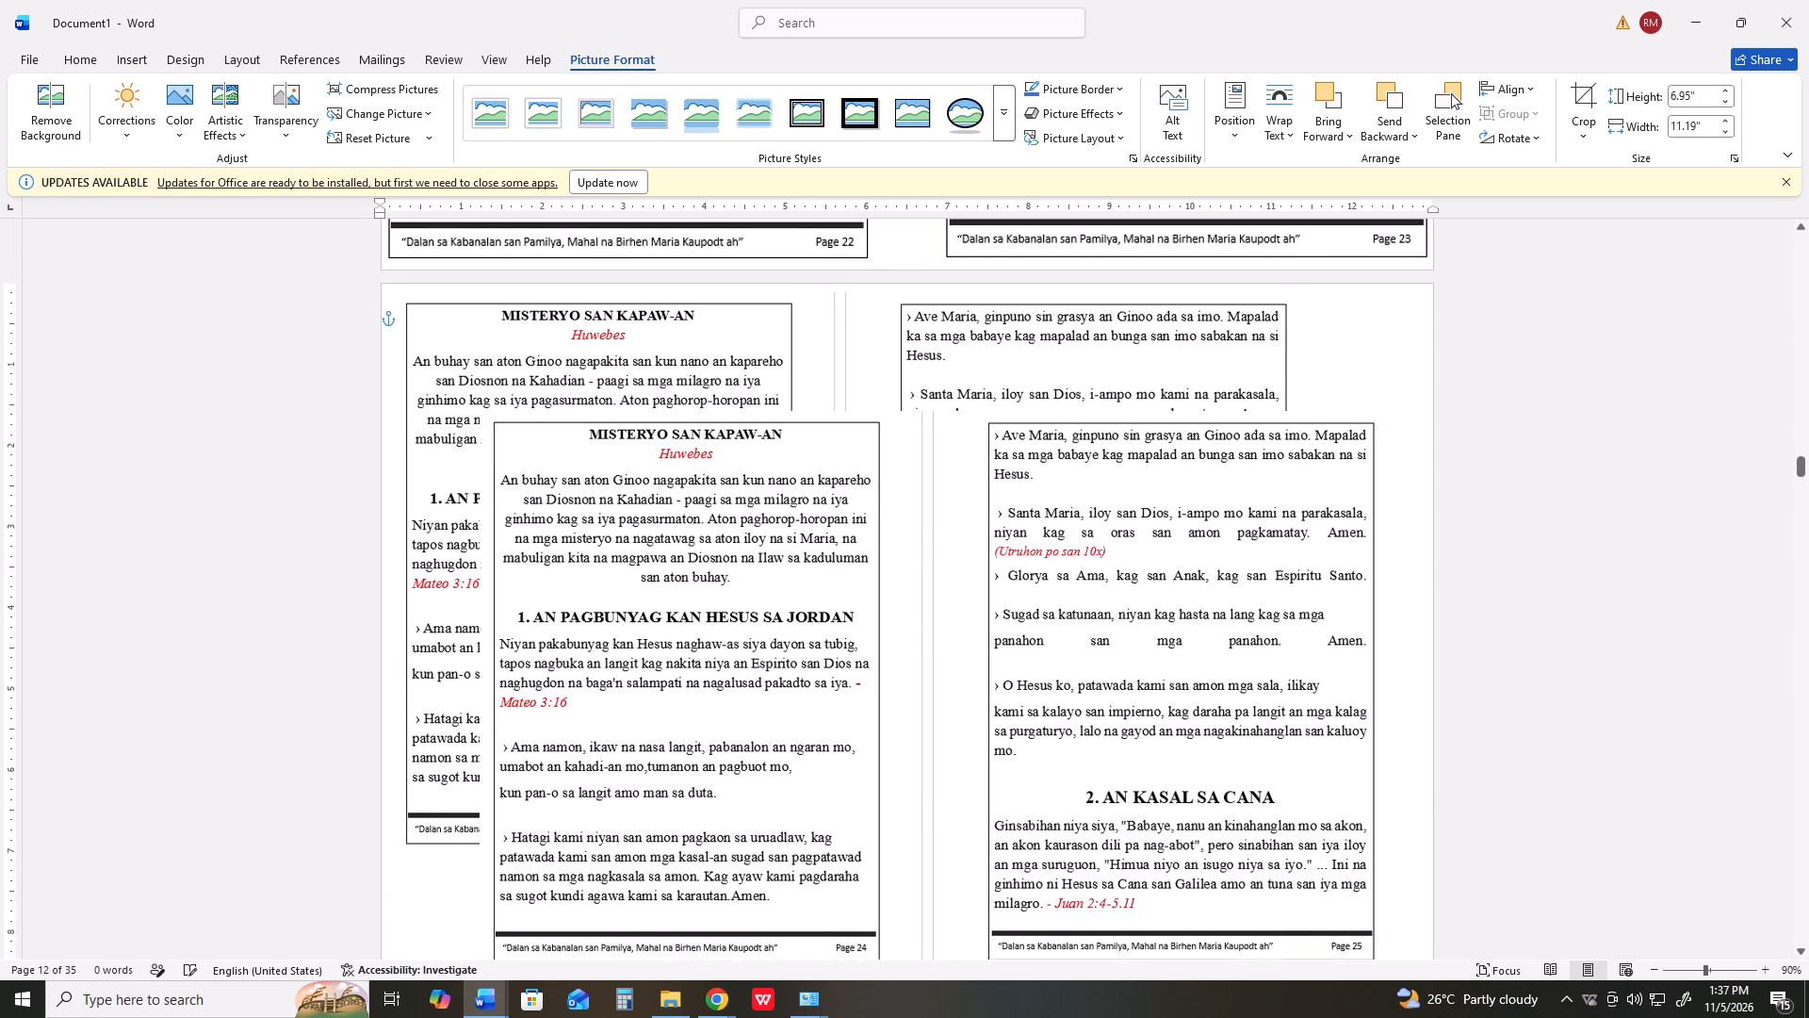
pyautogui.keyDown('ctrl'); pyautogui.moveTo(920, 681); pyautogui.dragTo(928, 692); pyautogui.keyUp('ctrl')
# Crop the original spread to booklet page 24's border, about 6.76" high and 4.83" wide.
pyautogui.click(875, 362)
pyautogui.rightClick(875, 362)
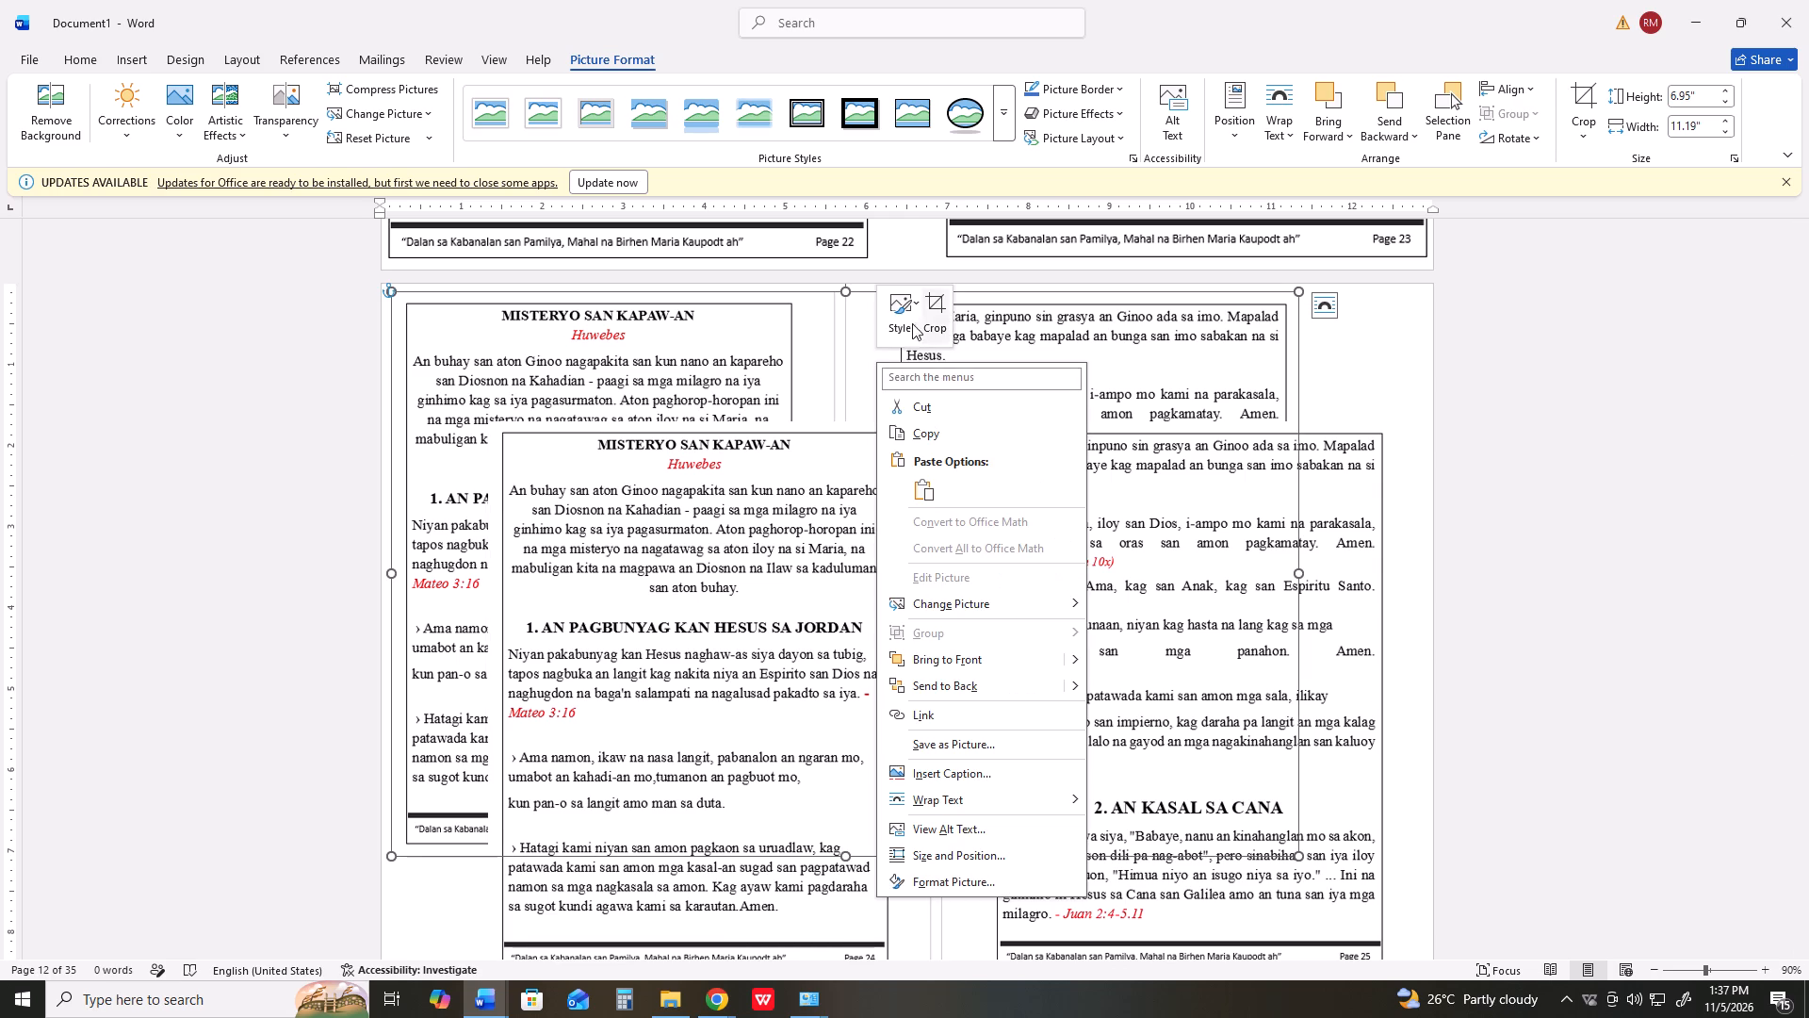
pyautogui.click(929, 301)
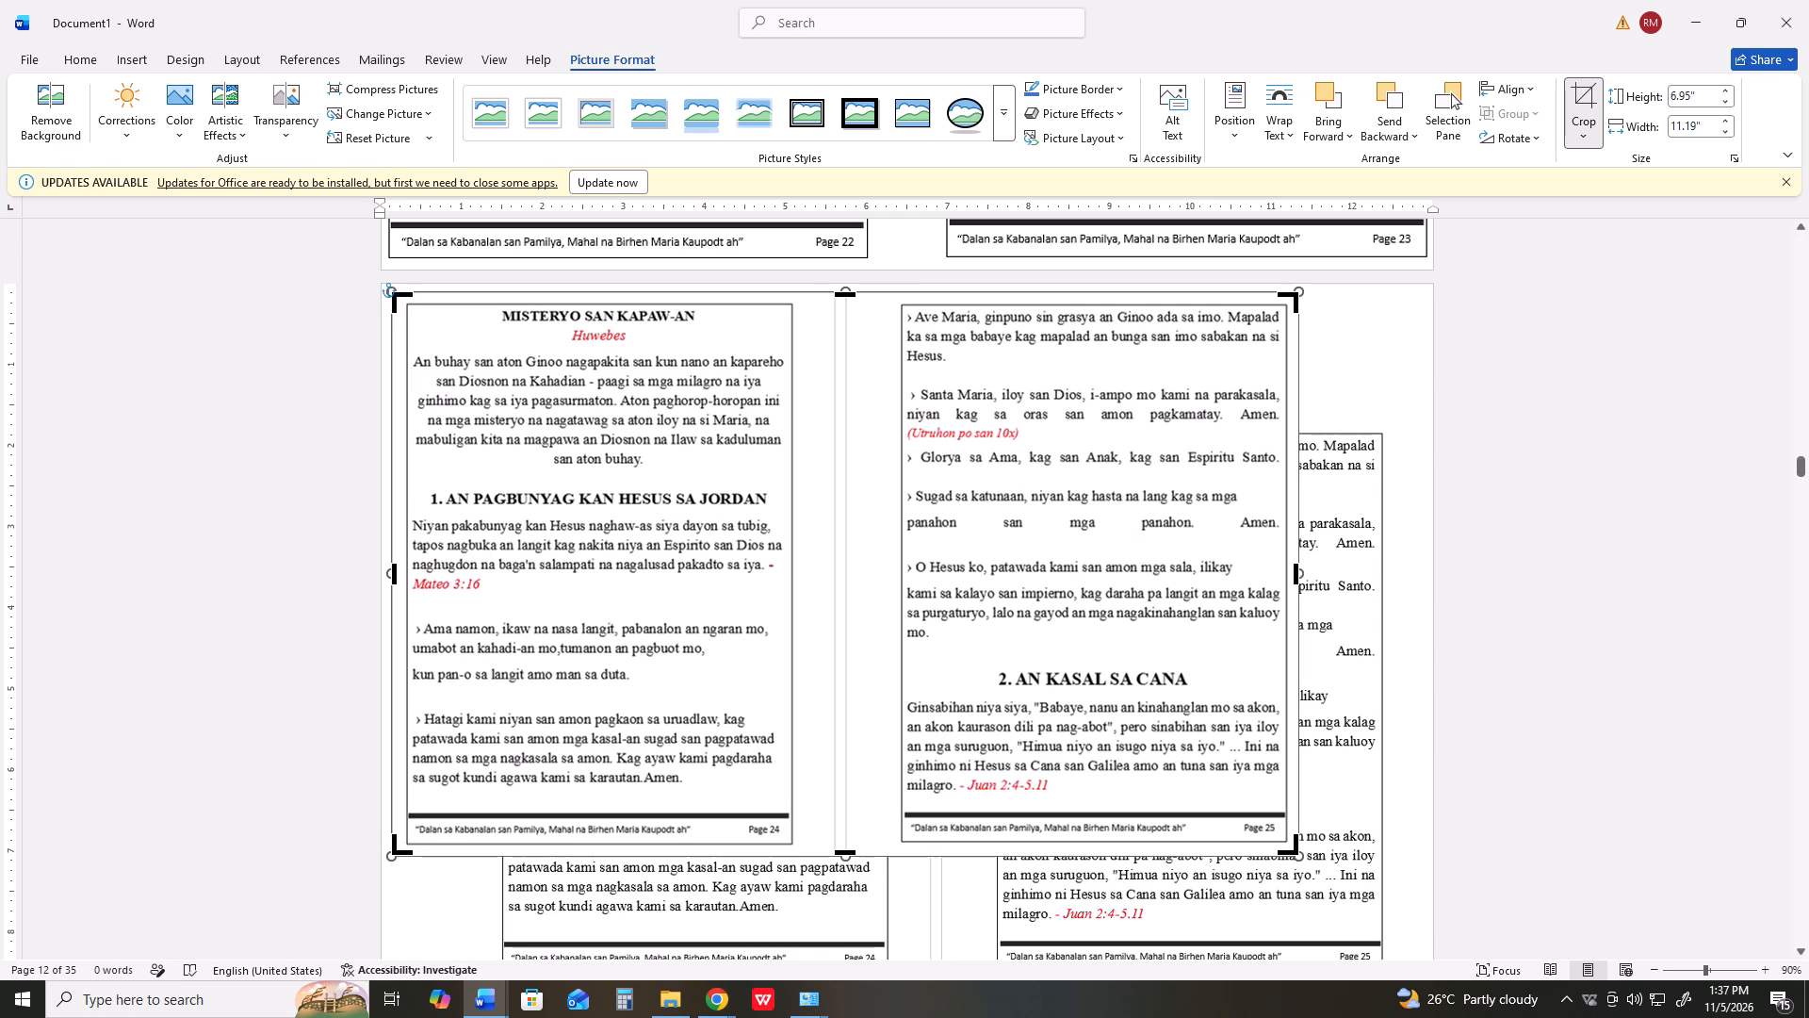
pyautogui.moveTo(393, 573); pyautogui.dragTo(398, 581)
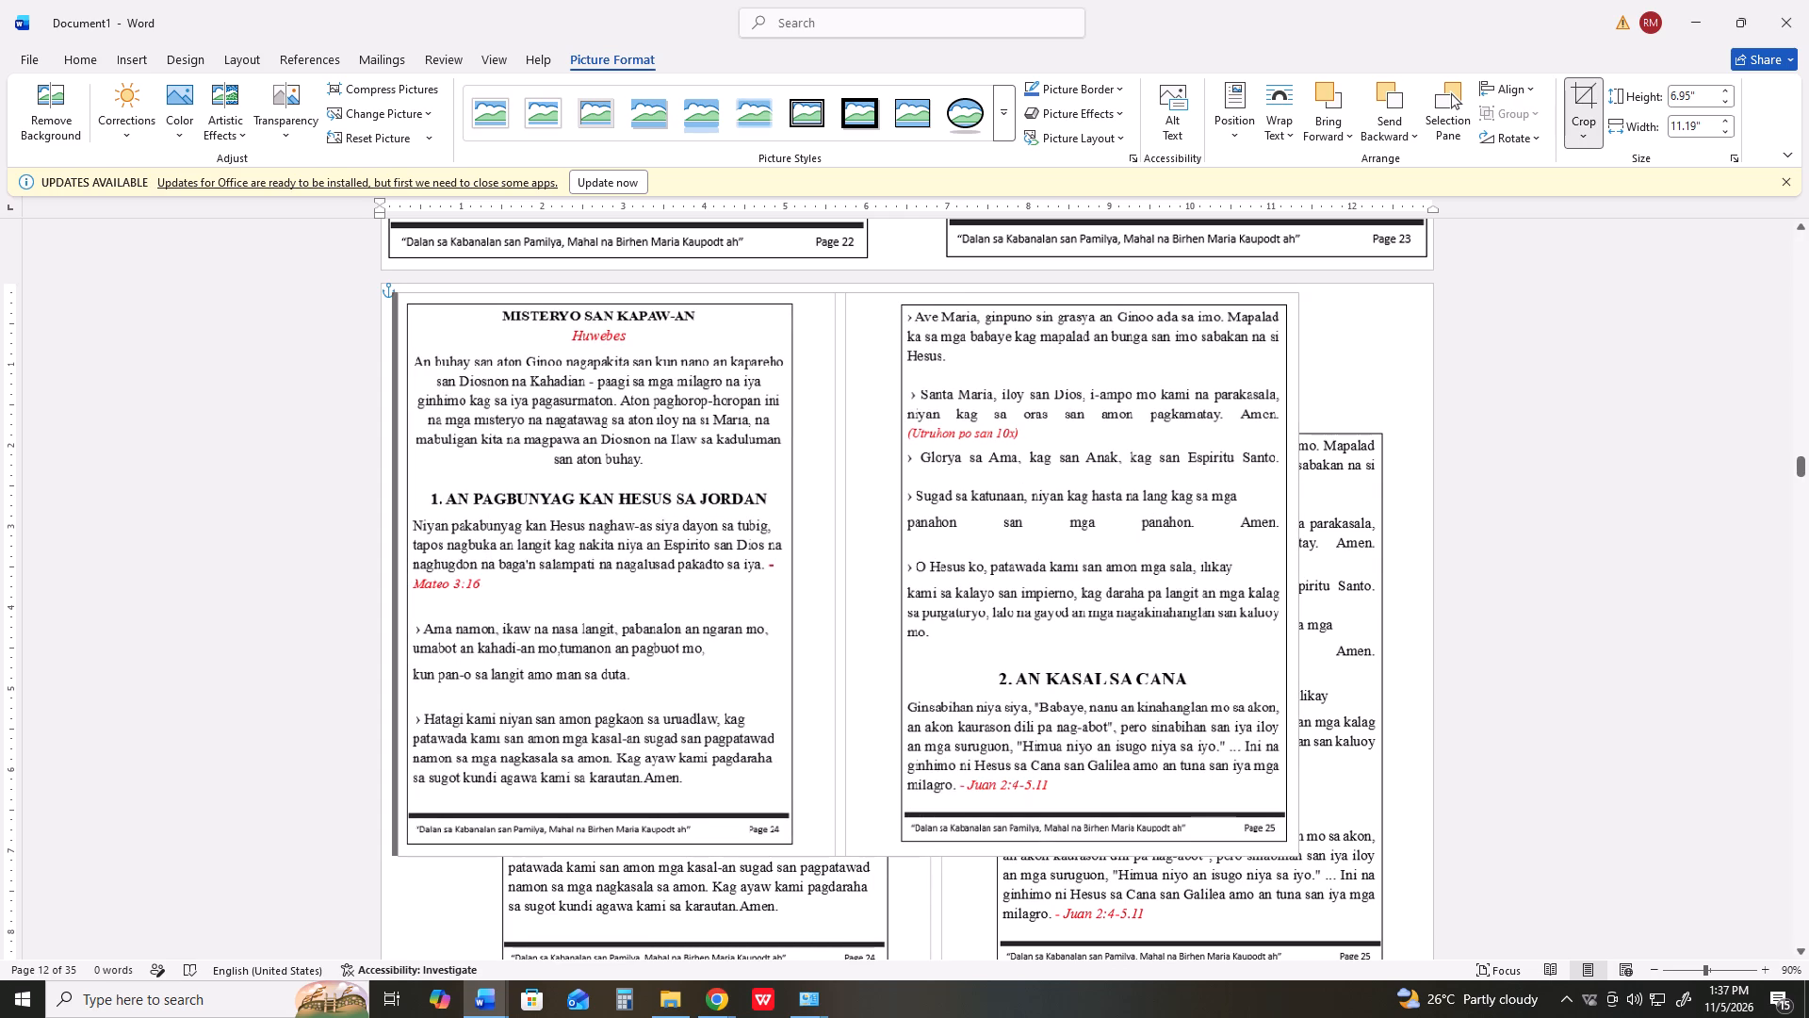
pyautogui.moveTo(398, 581); pyautogui.dragTo(405, 585)
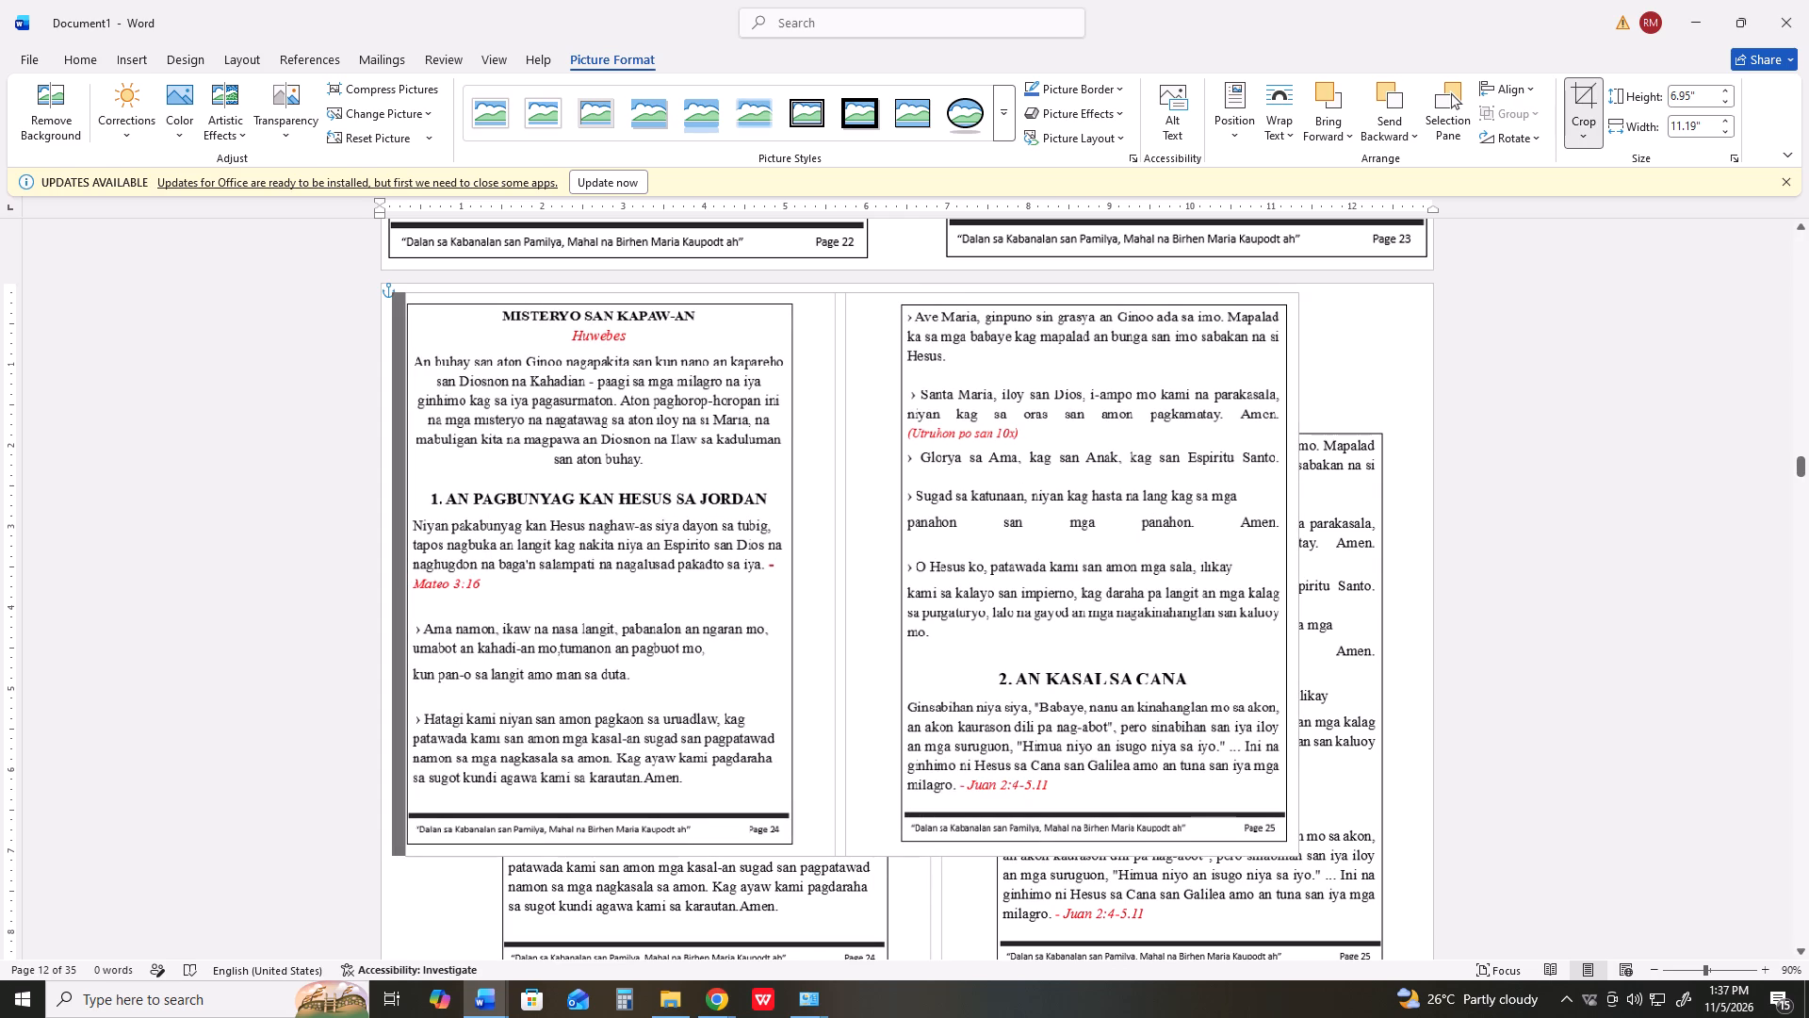
pyautogui.moveTo(405, 585); pyautogui.dragTo(404, 585)
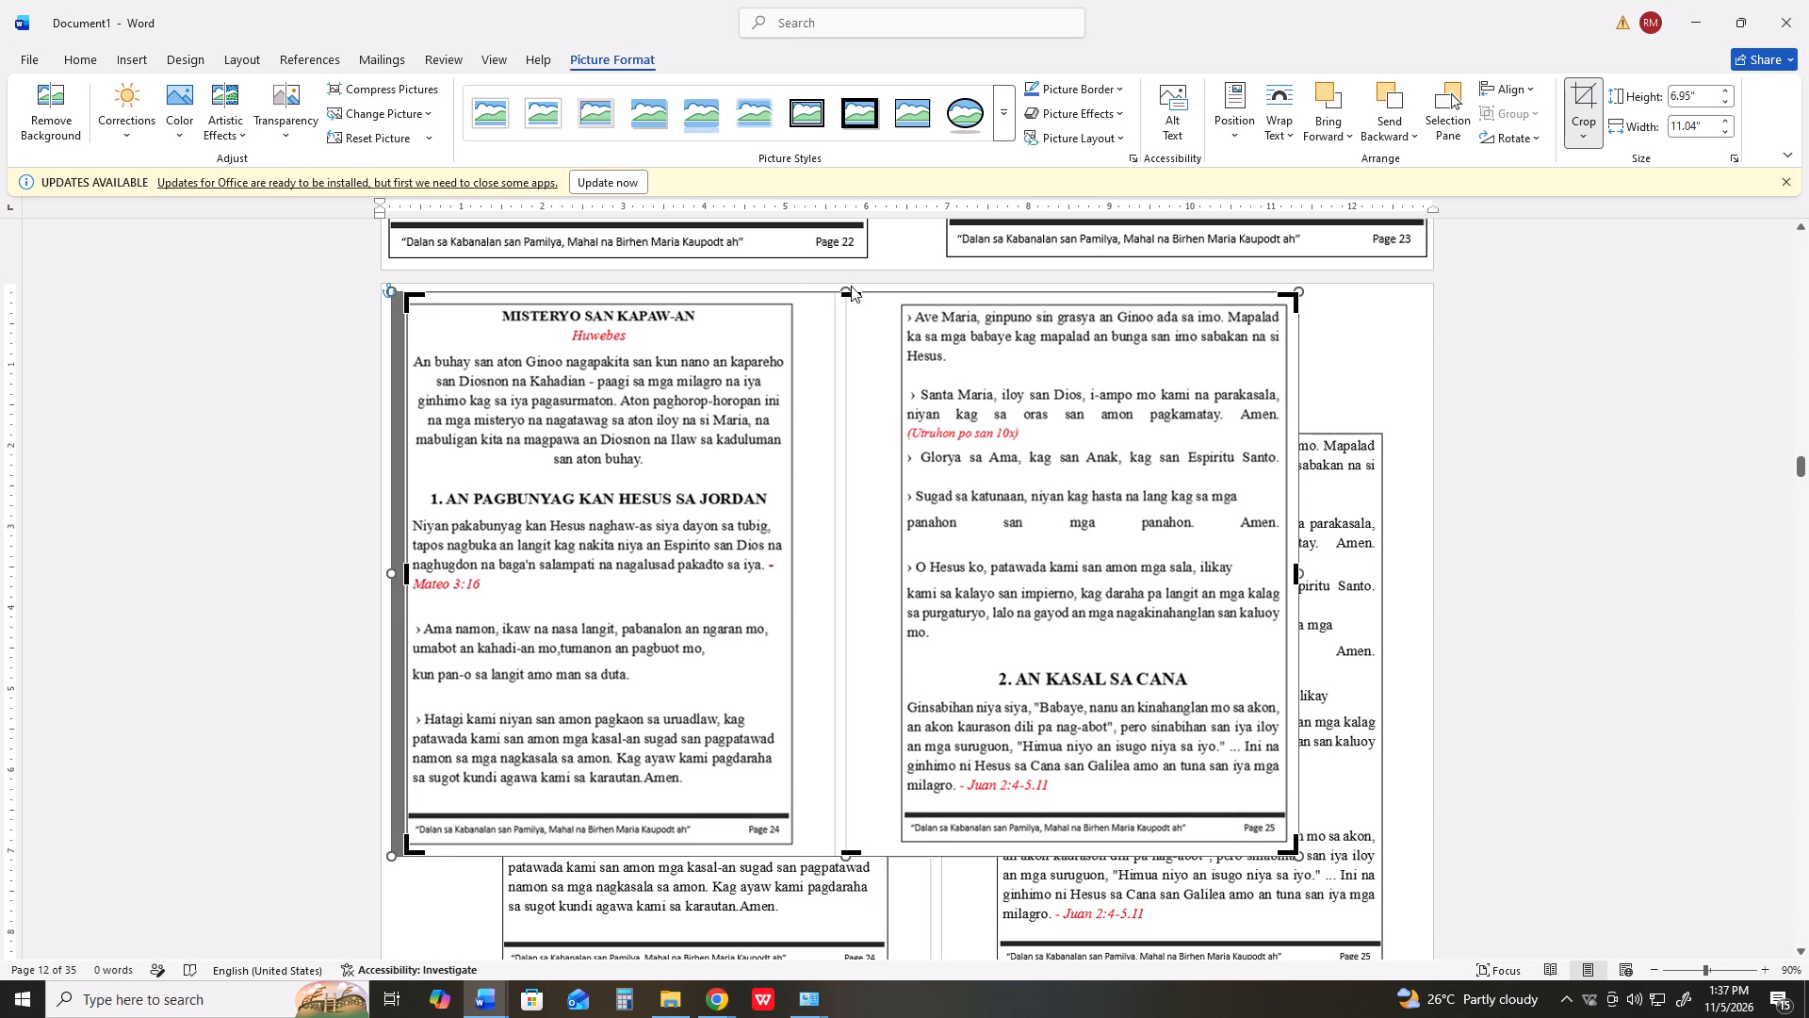
pyautogui.click(849, 295)
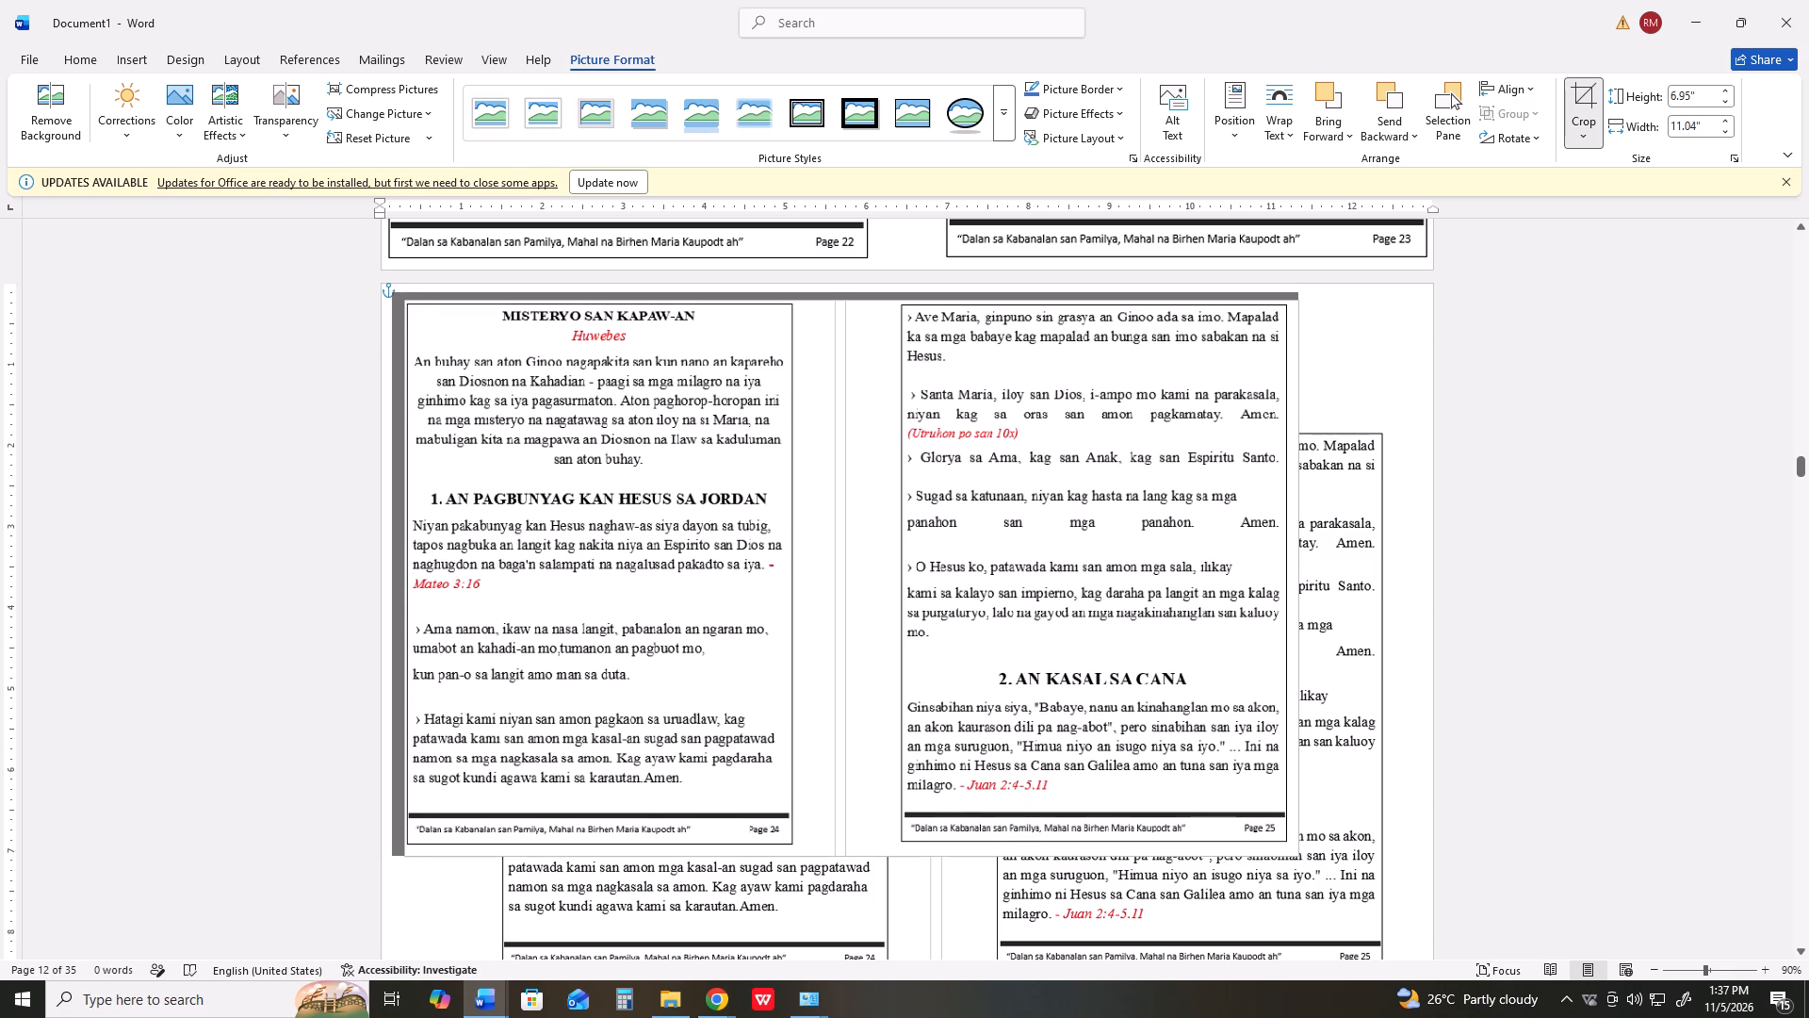
pyautogui.click(861, 852)
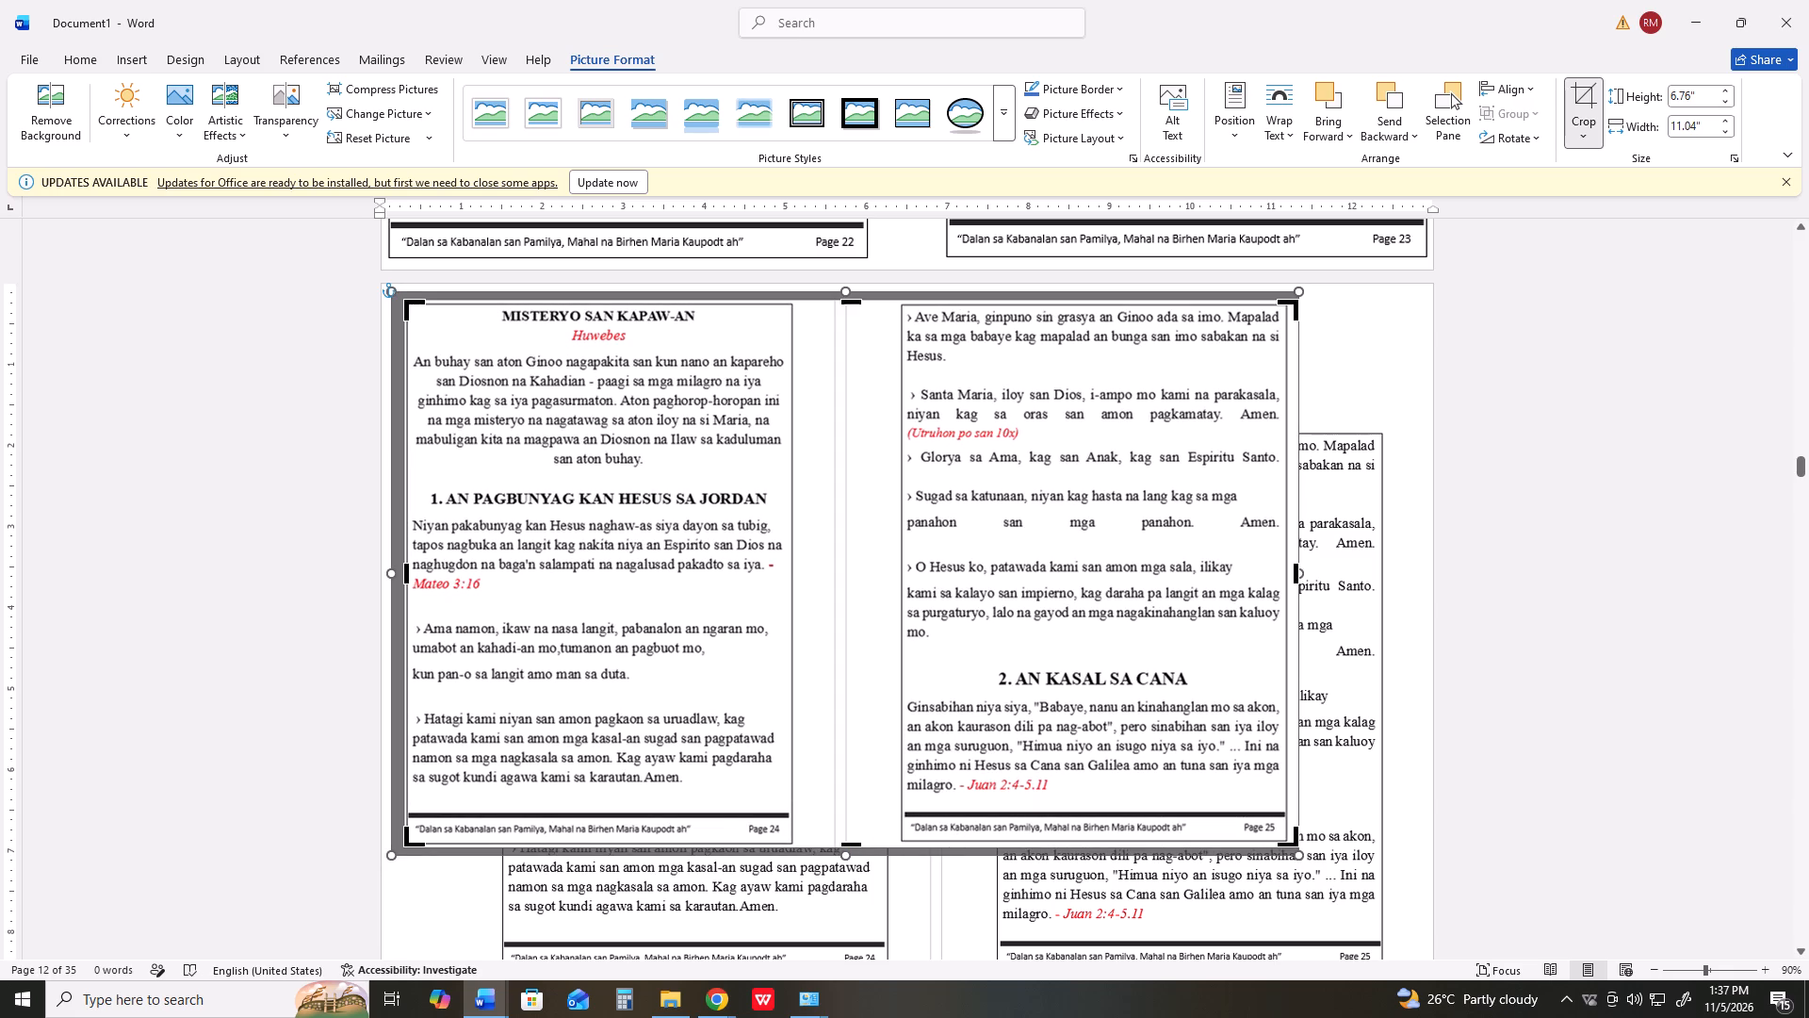
pyautogui.moveTo(1296, 570); pyautogui.dragTo(806, 579)
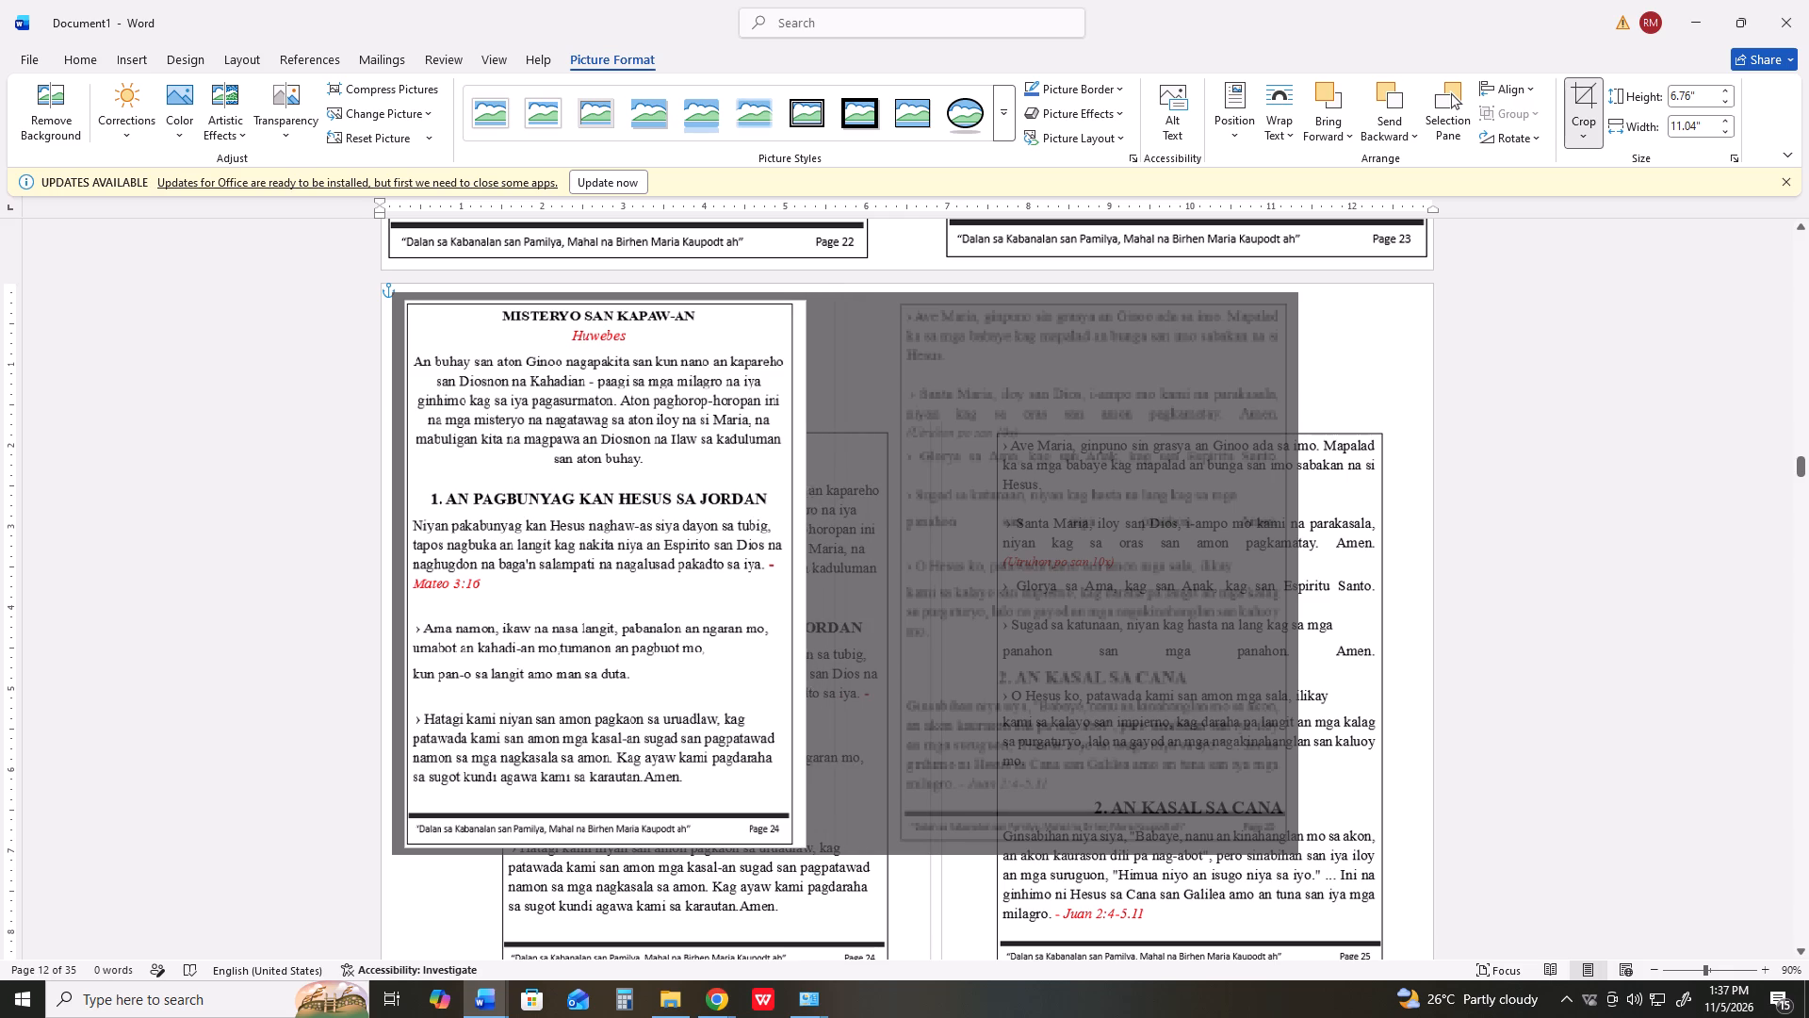
pyautogui.moveTo(806, 579); pyautogui.dragTo(795, 583)
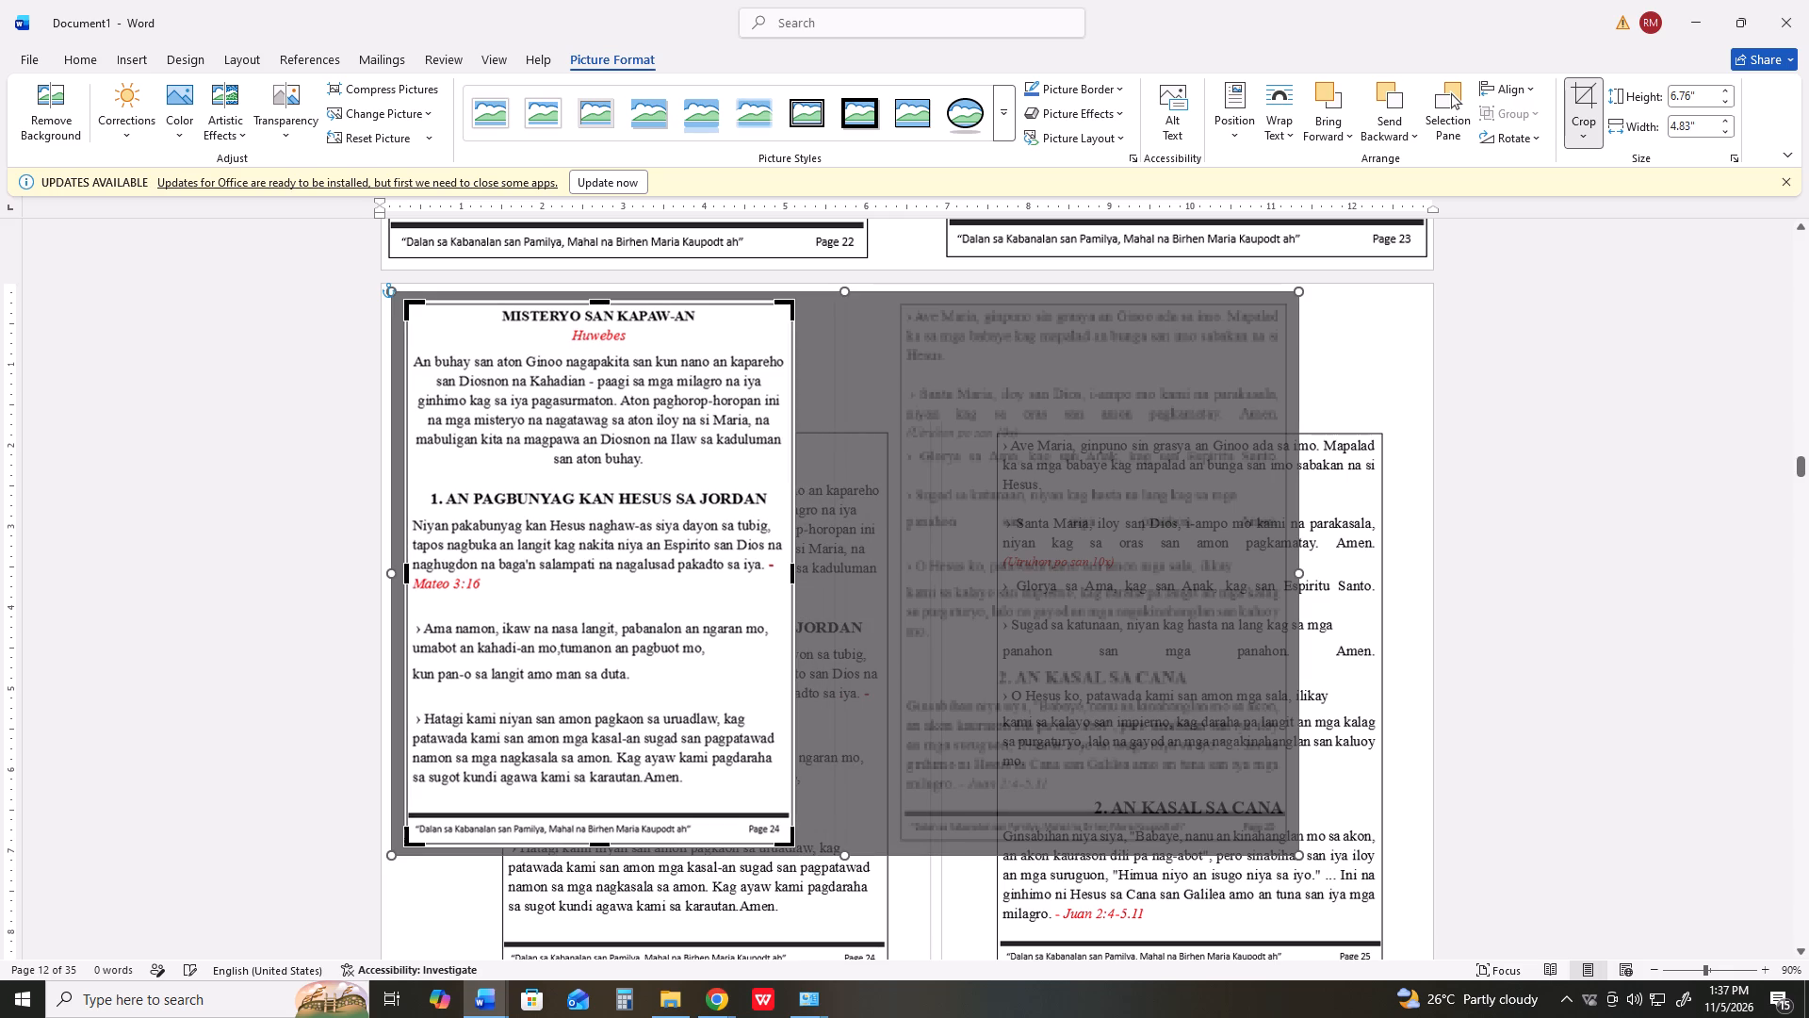
pyautogui.click(1342, 398)
# Shift the copied spread up and slightly left, and crop it to booklet page 25's border.
pyautogui.click(837, 622)
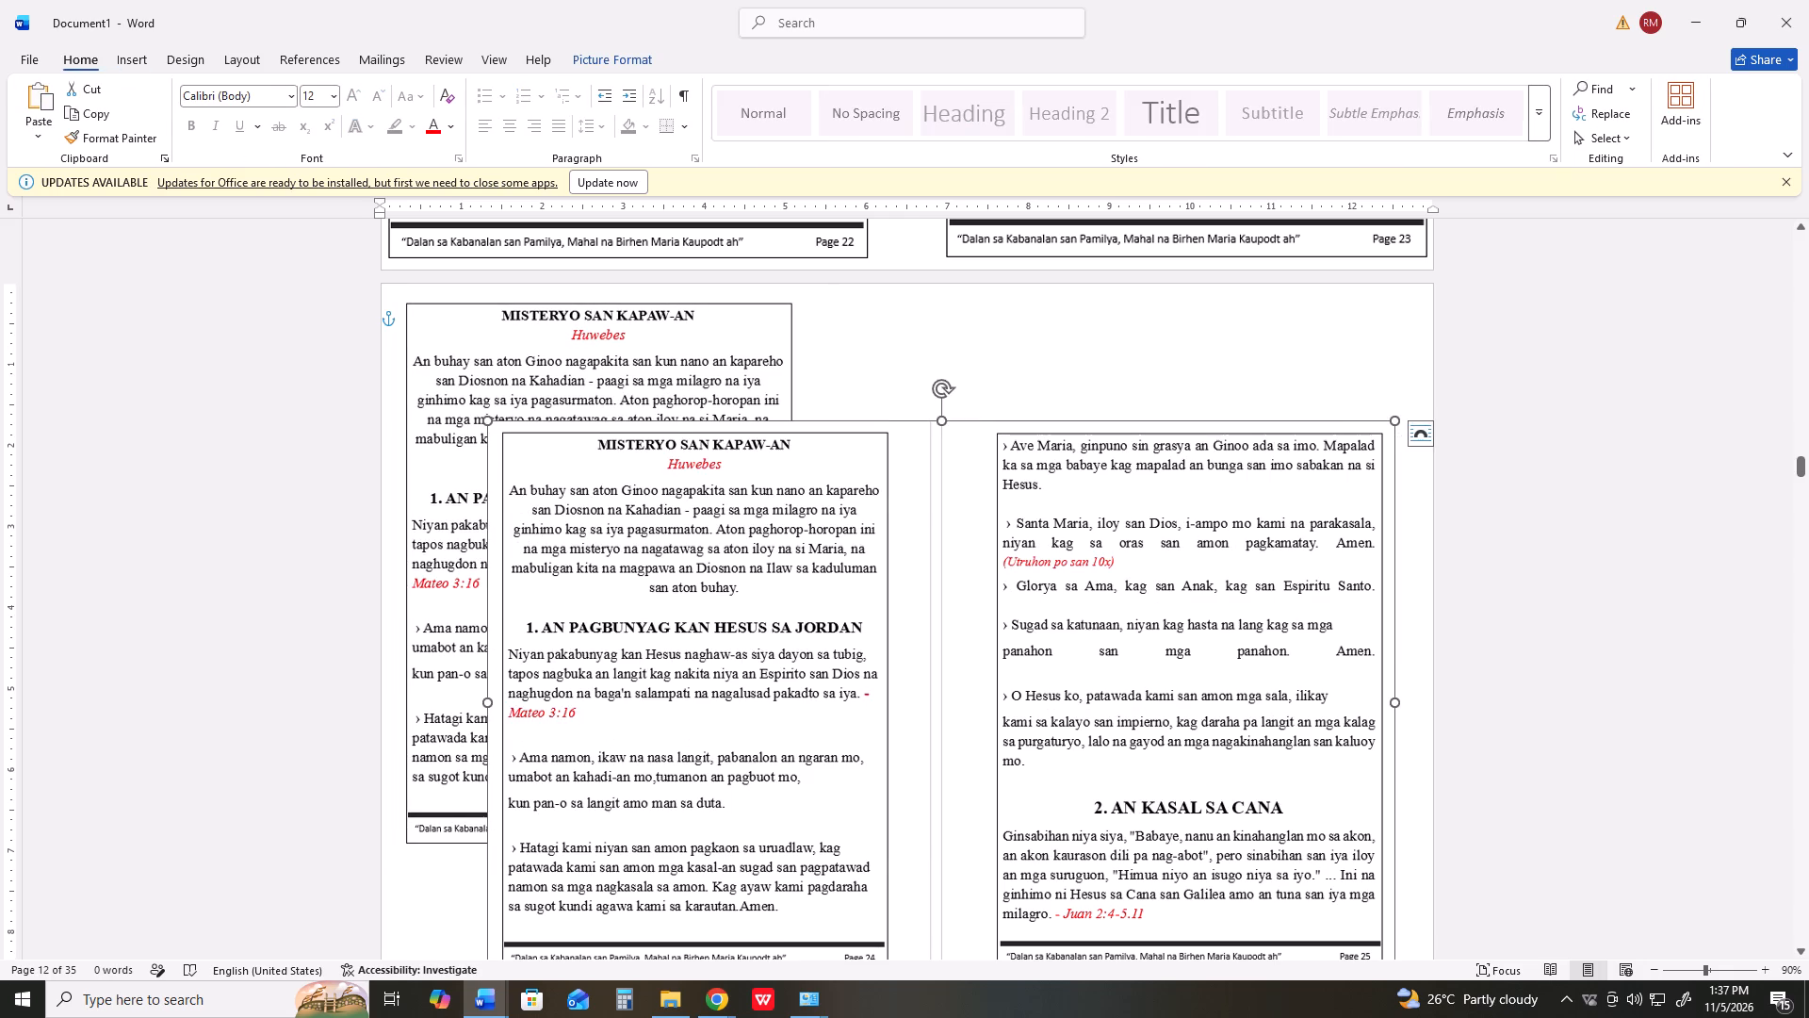
pyautogui.moveTo(898, 664); pyautogui.dragTo(871, 596)
pyautogui.rightClick(871, 596)
pyautogui.rightClick(871, 596)
pyautogui.click(940, 635)
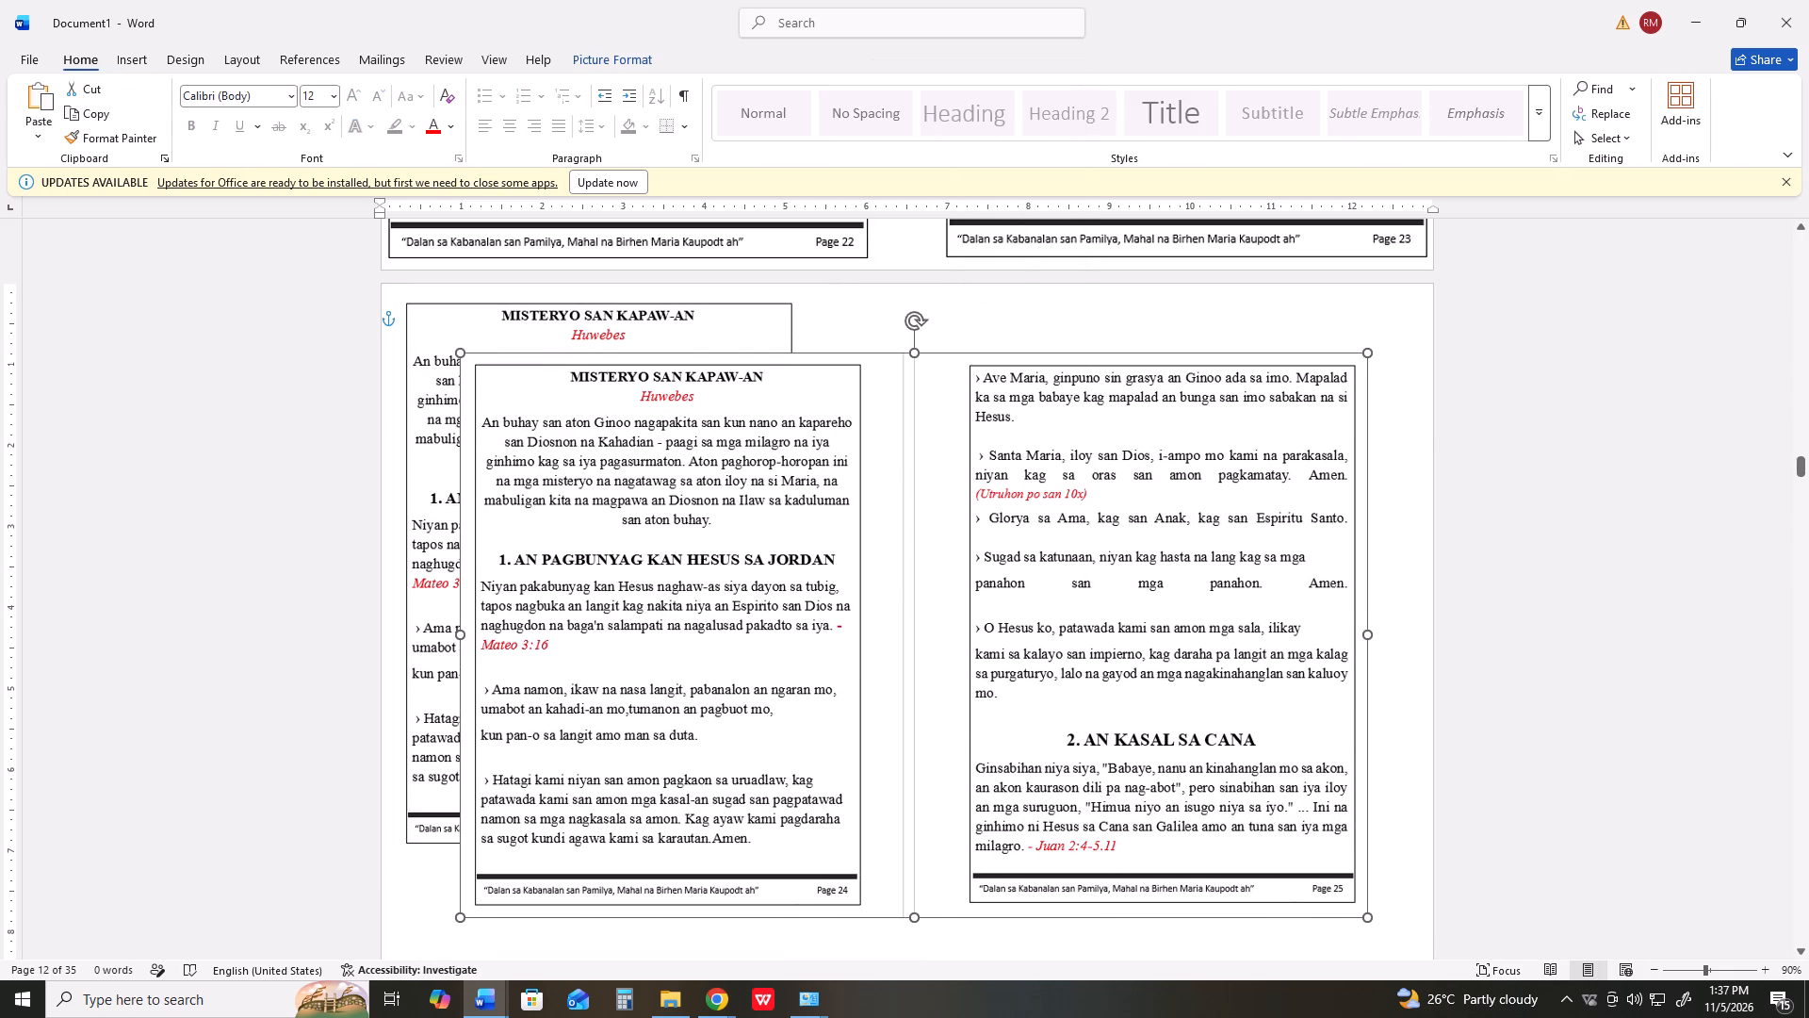
pyautogui.moveTo(463, 636); pyautogui.dragTo(950, 646)
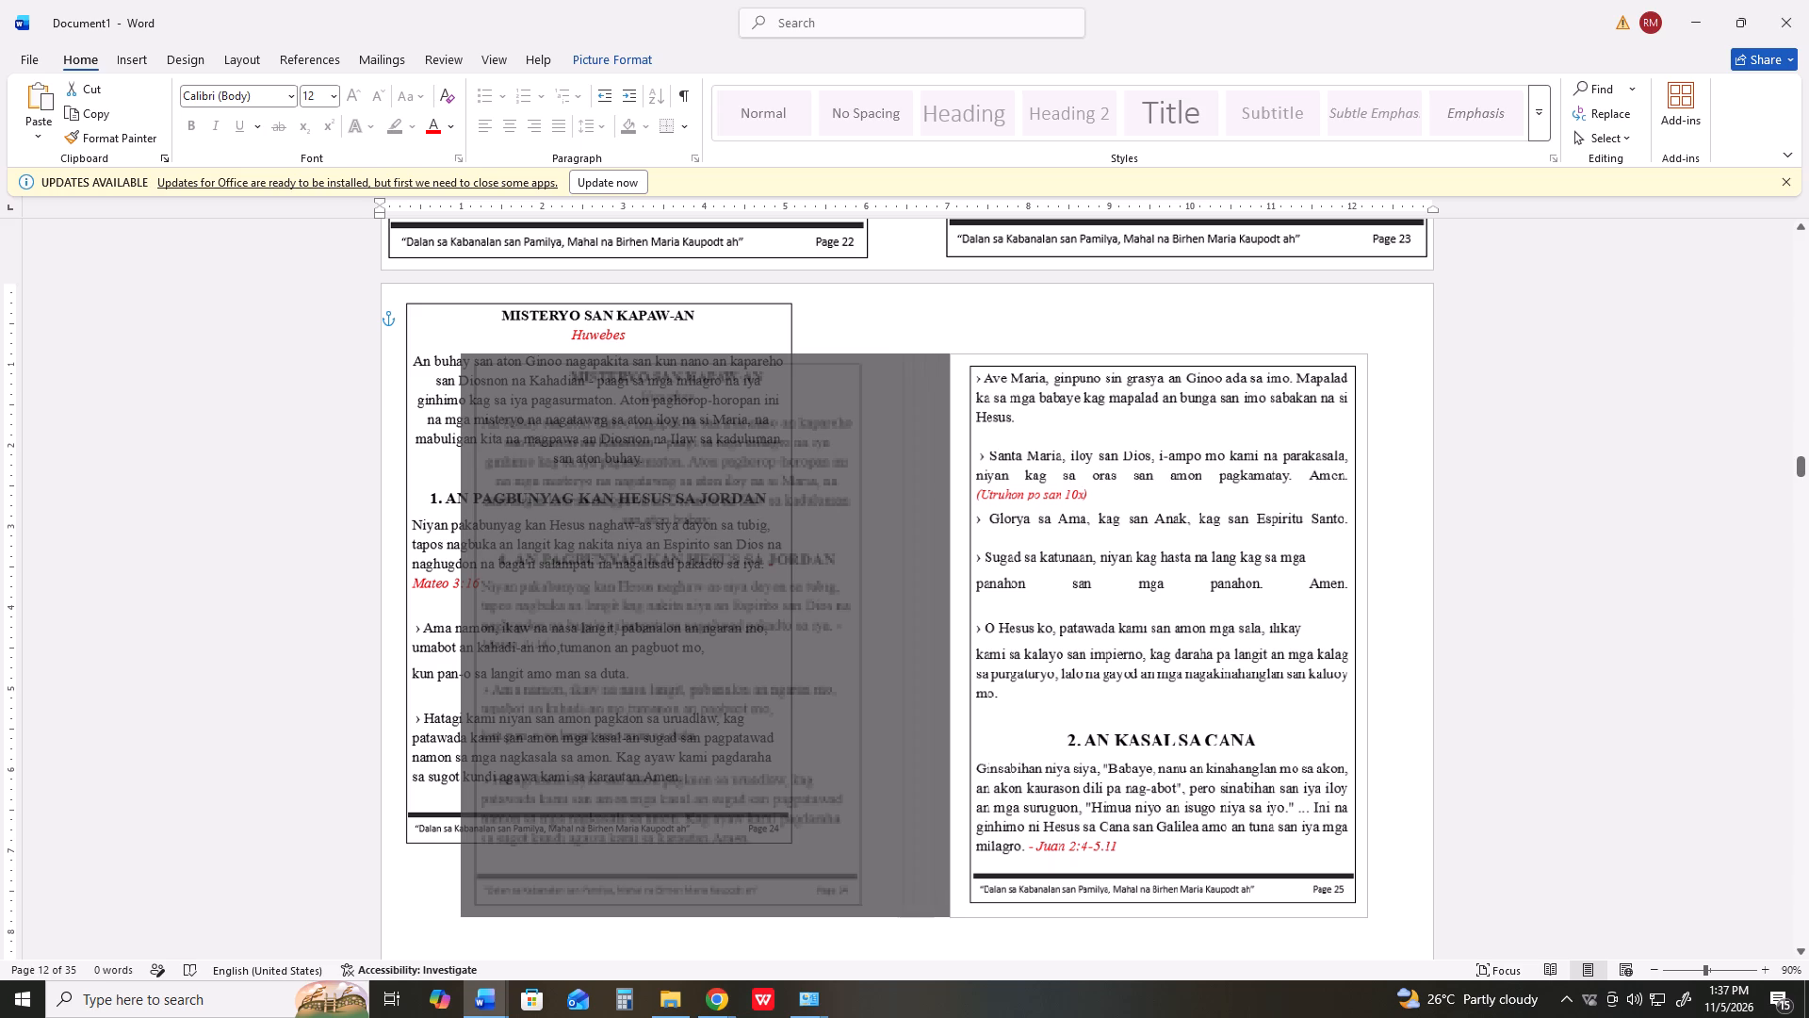
pyautogui.moveTo(950, 646); pyautogui.dragTo(967, 653)
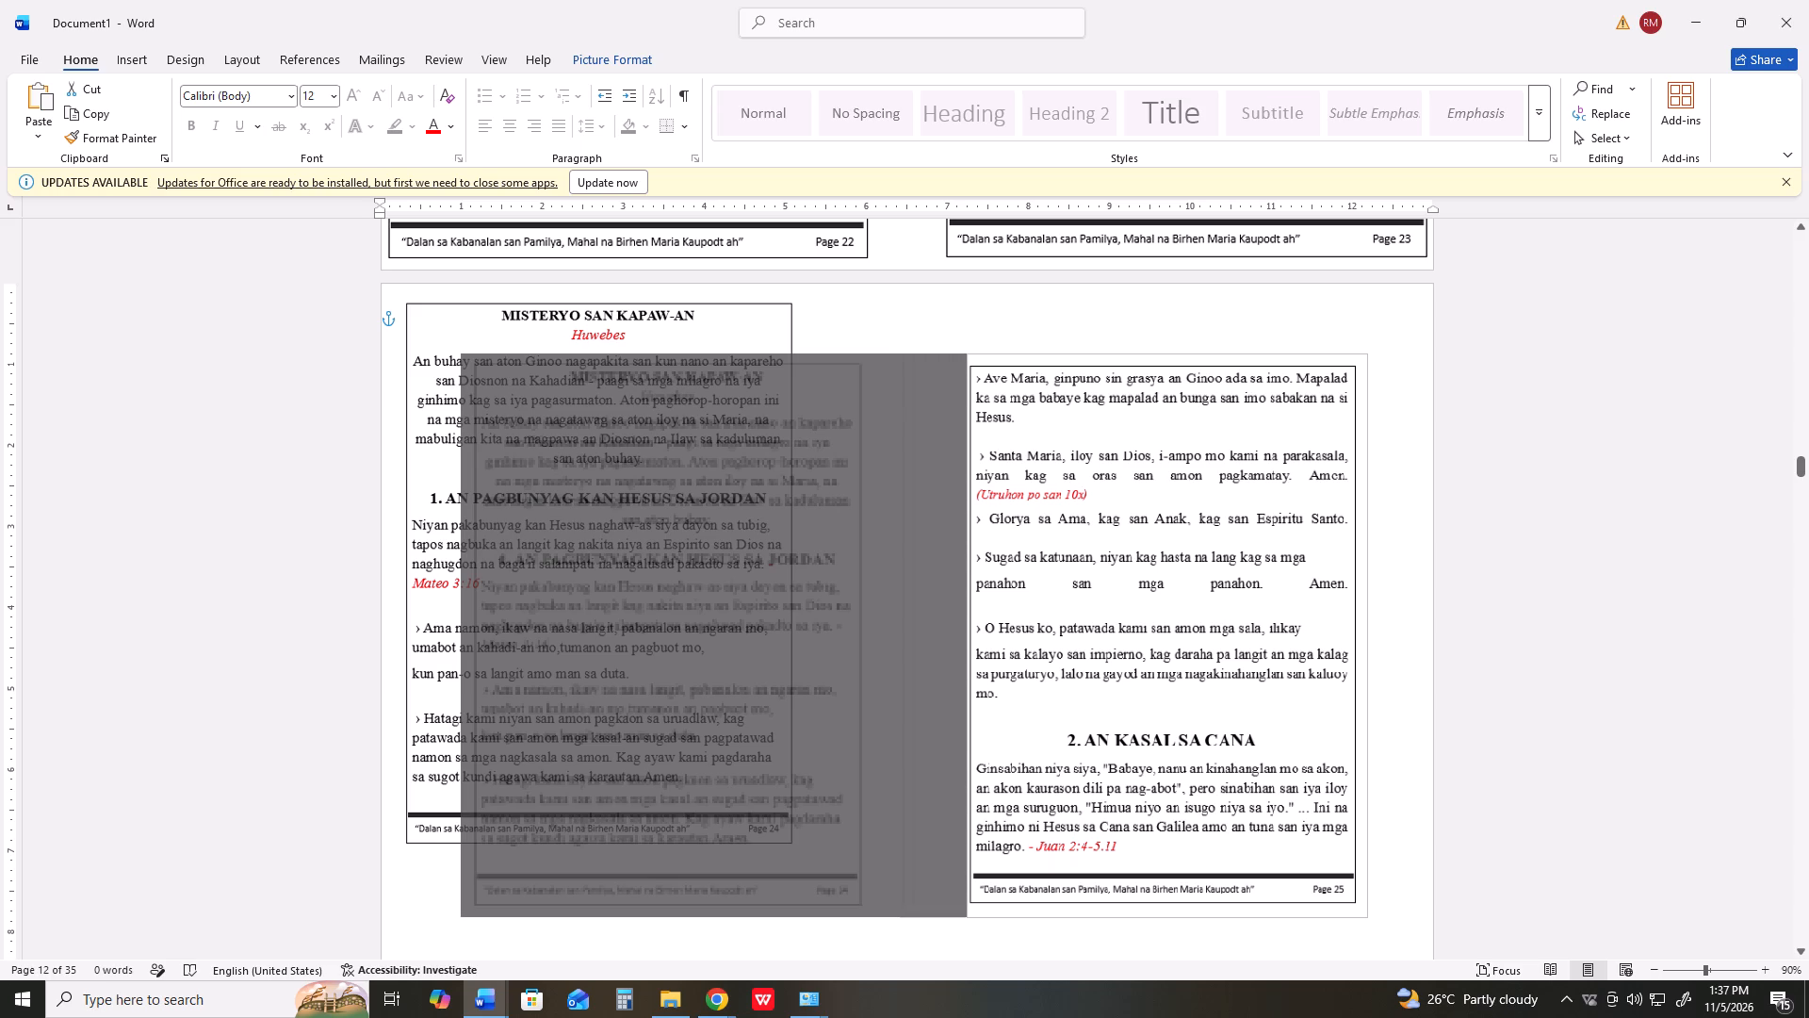
pyautogui.moveTo(967, 653); pyautogui.dragTo(967, 654)
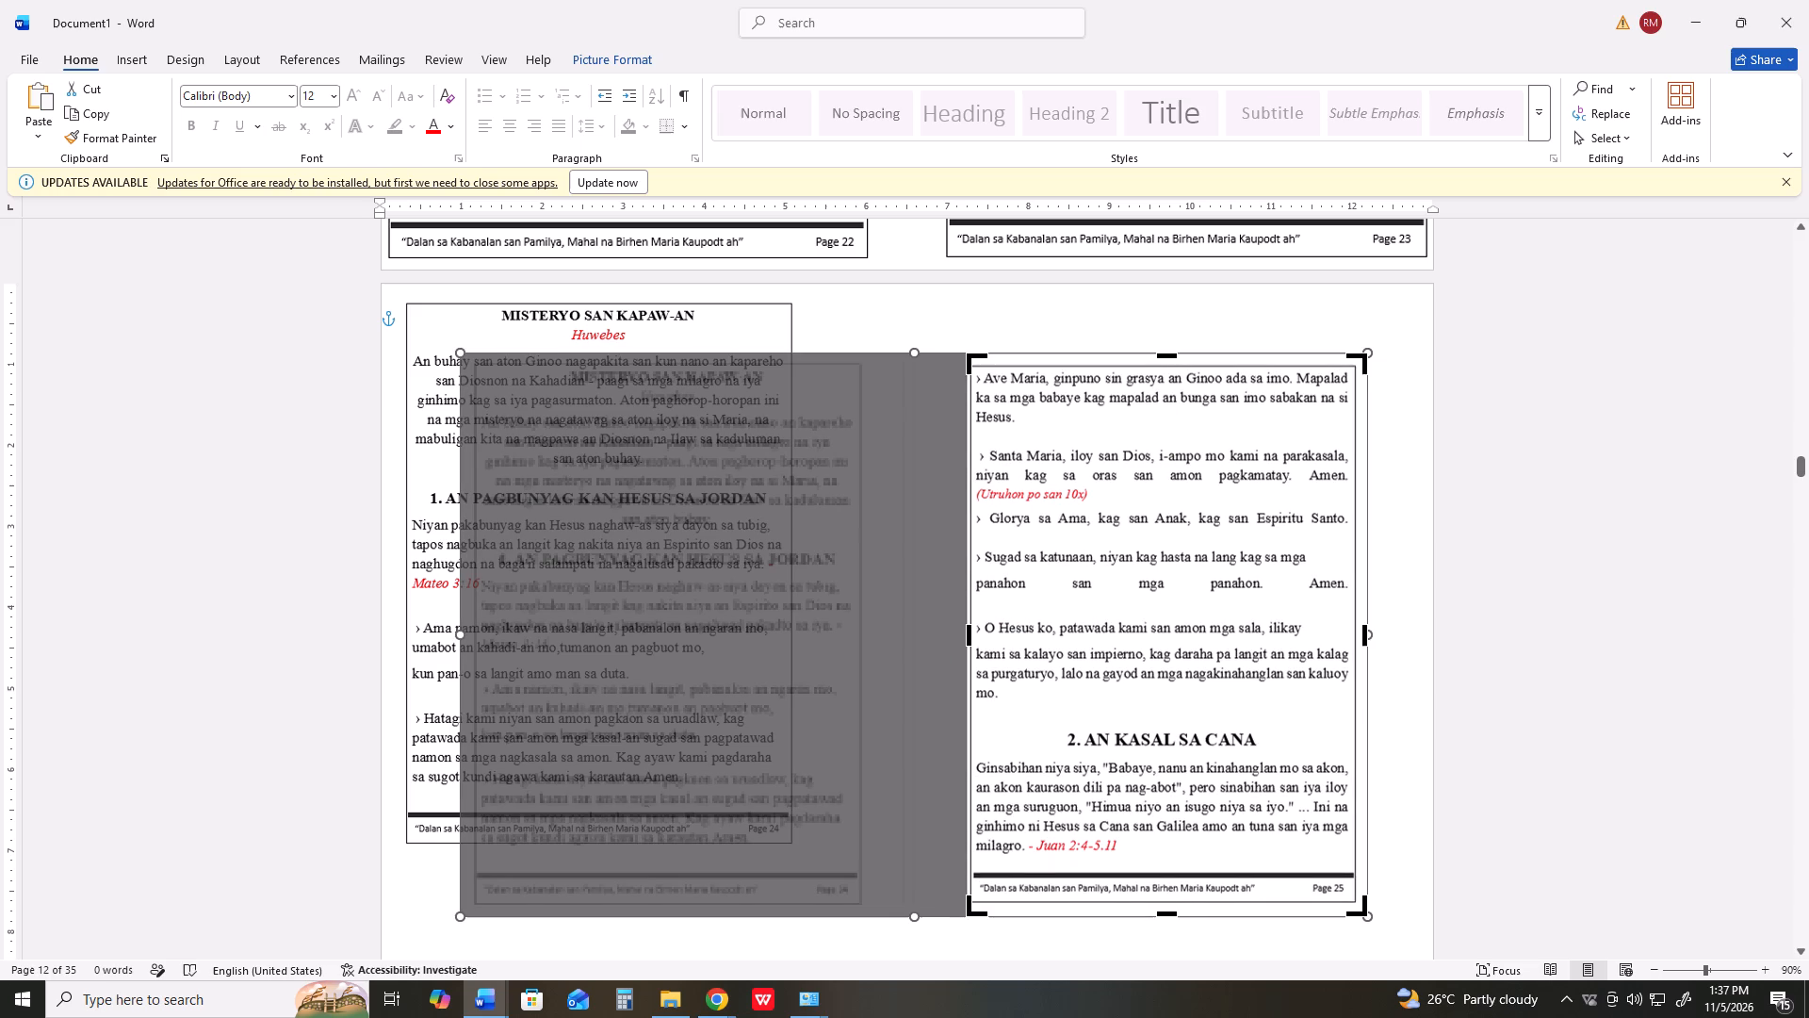
pyautogui.click(1169, 356)
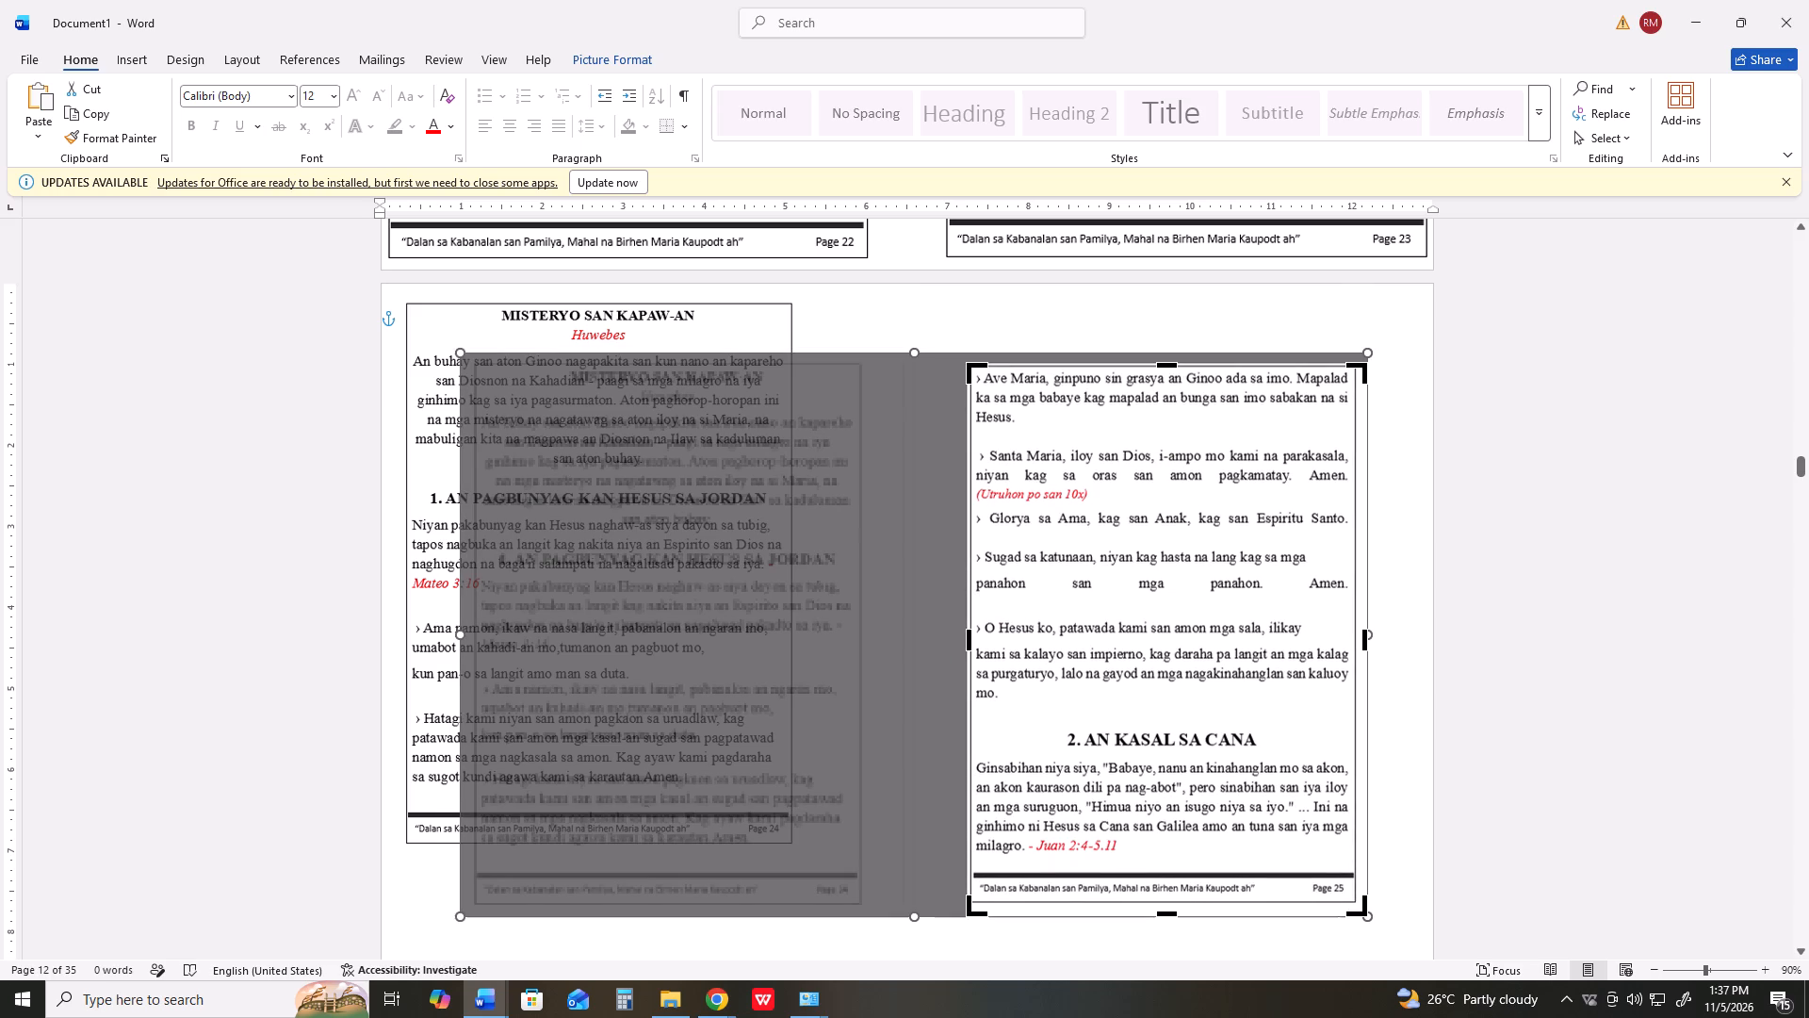
pyautogui.moveTo(1163, 915); pyautogui.dragTo(1164, 911)
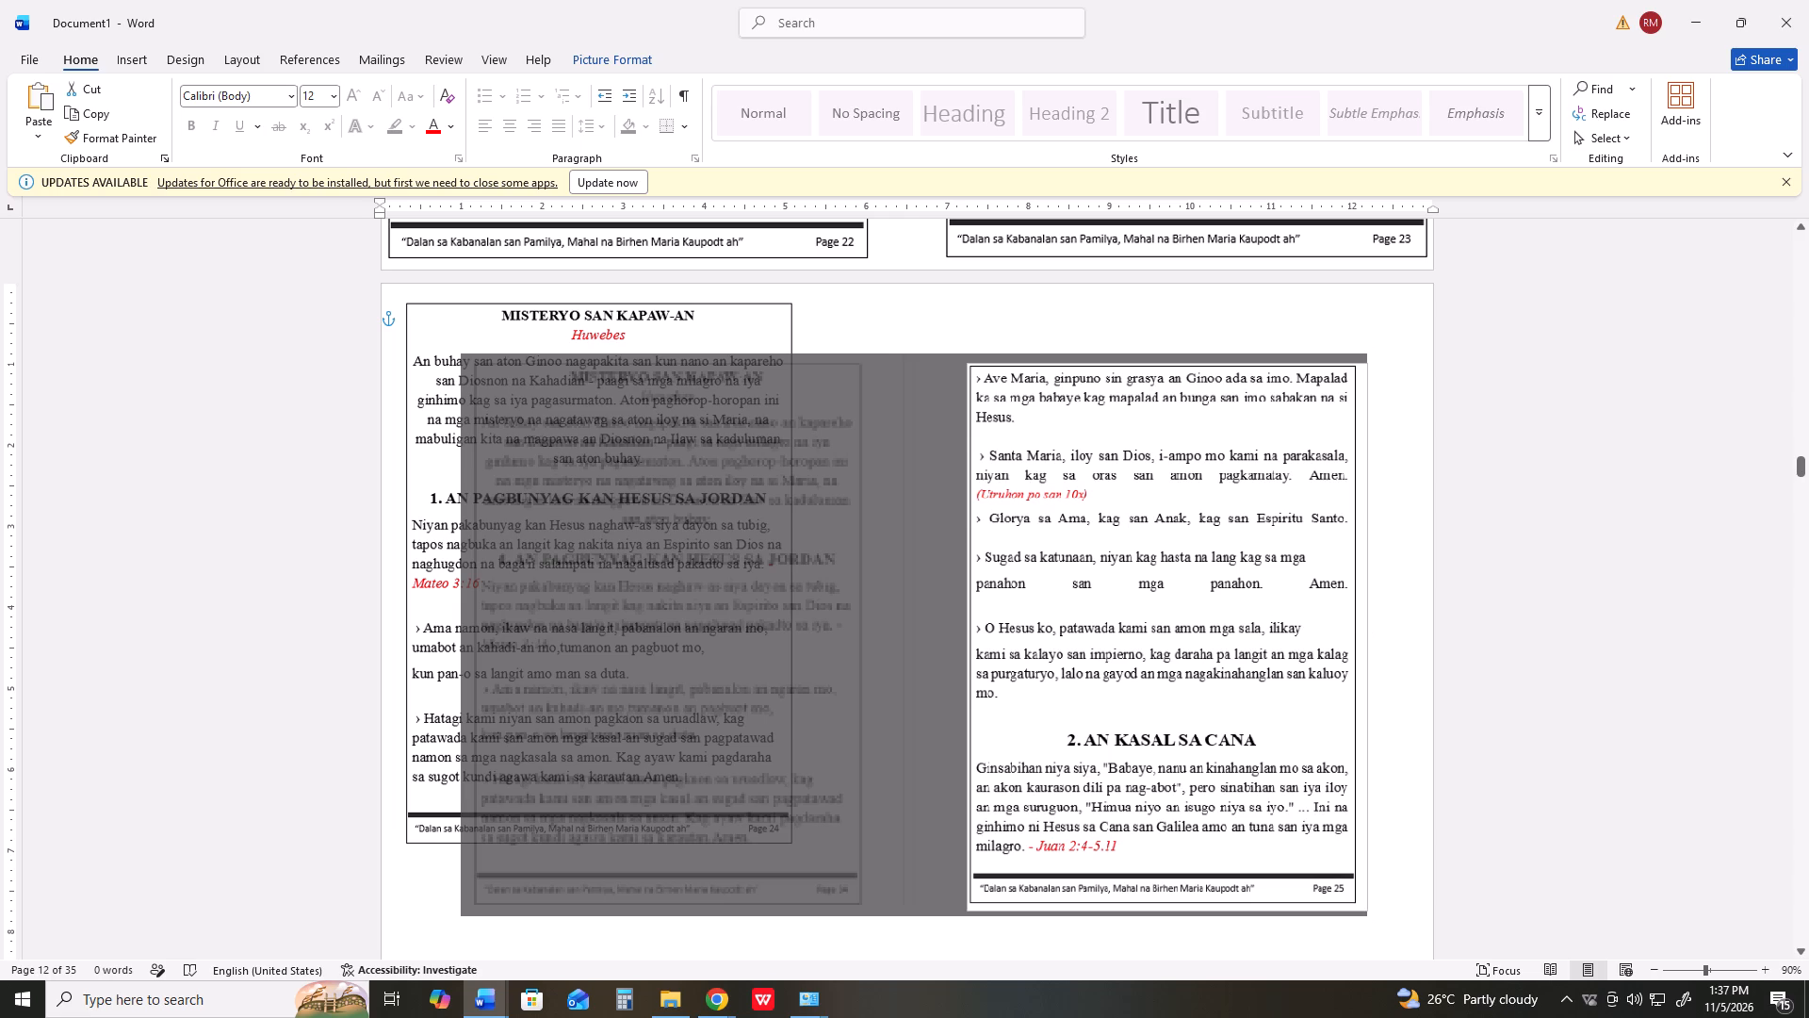
pyautogui.moveTo(1164, 911); pyautogui.dragTo(1165, 905)
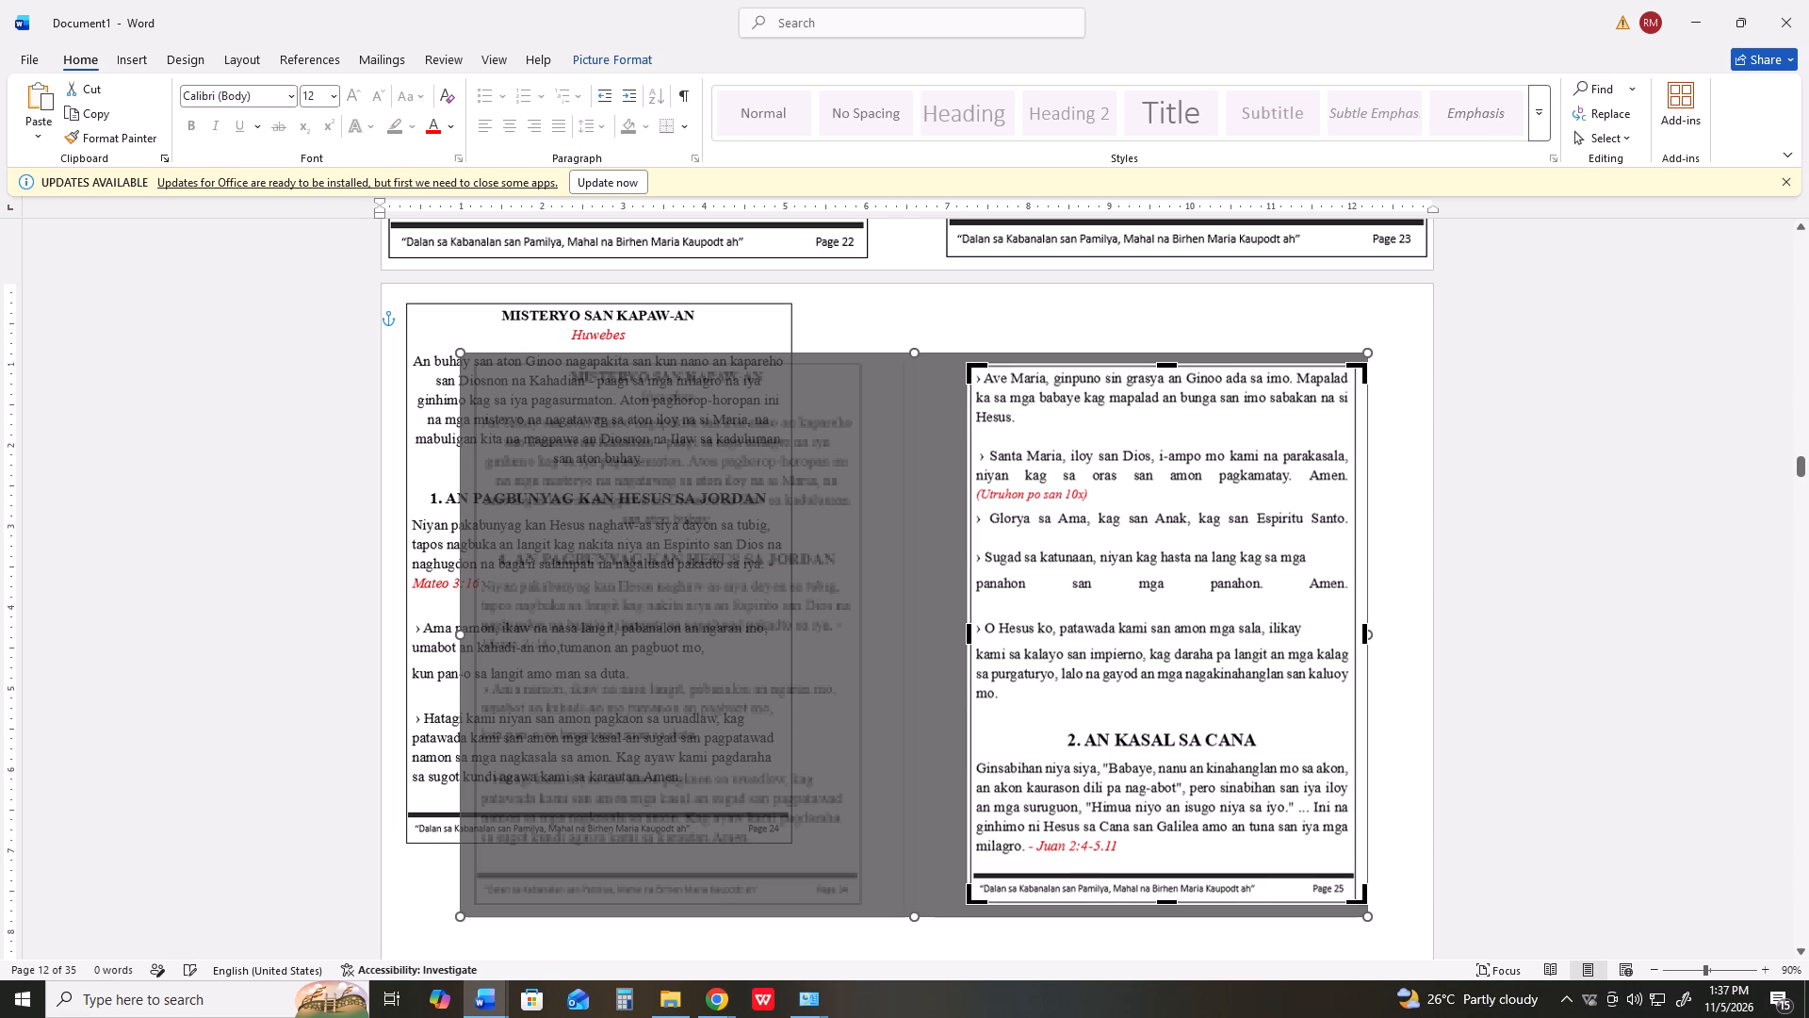
pyautogui.moveTo(1365, 630); pyautogui.dragTo(1359, 633)
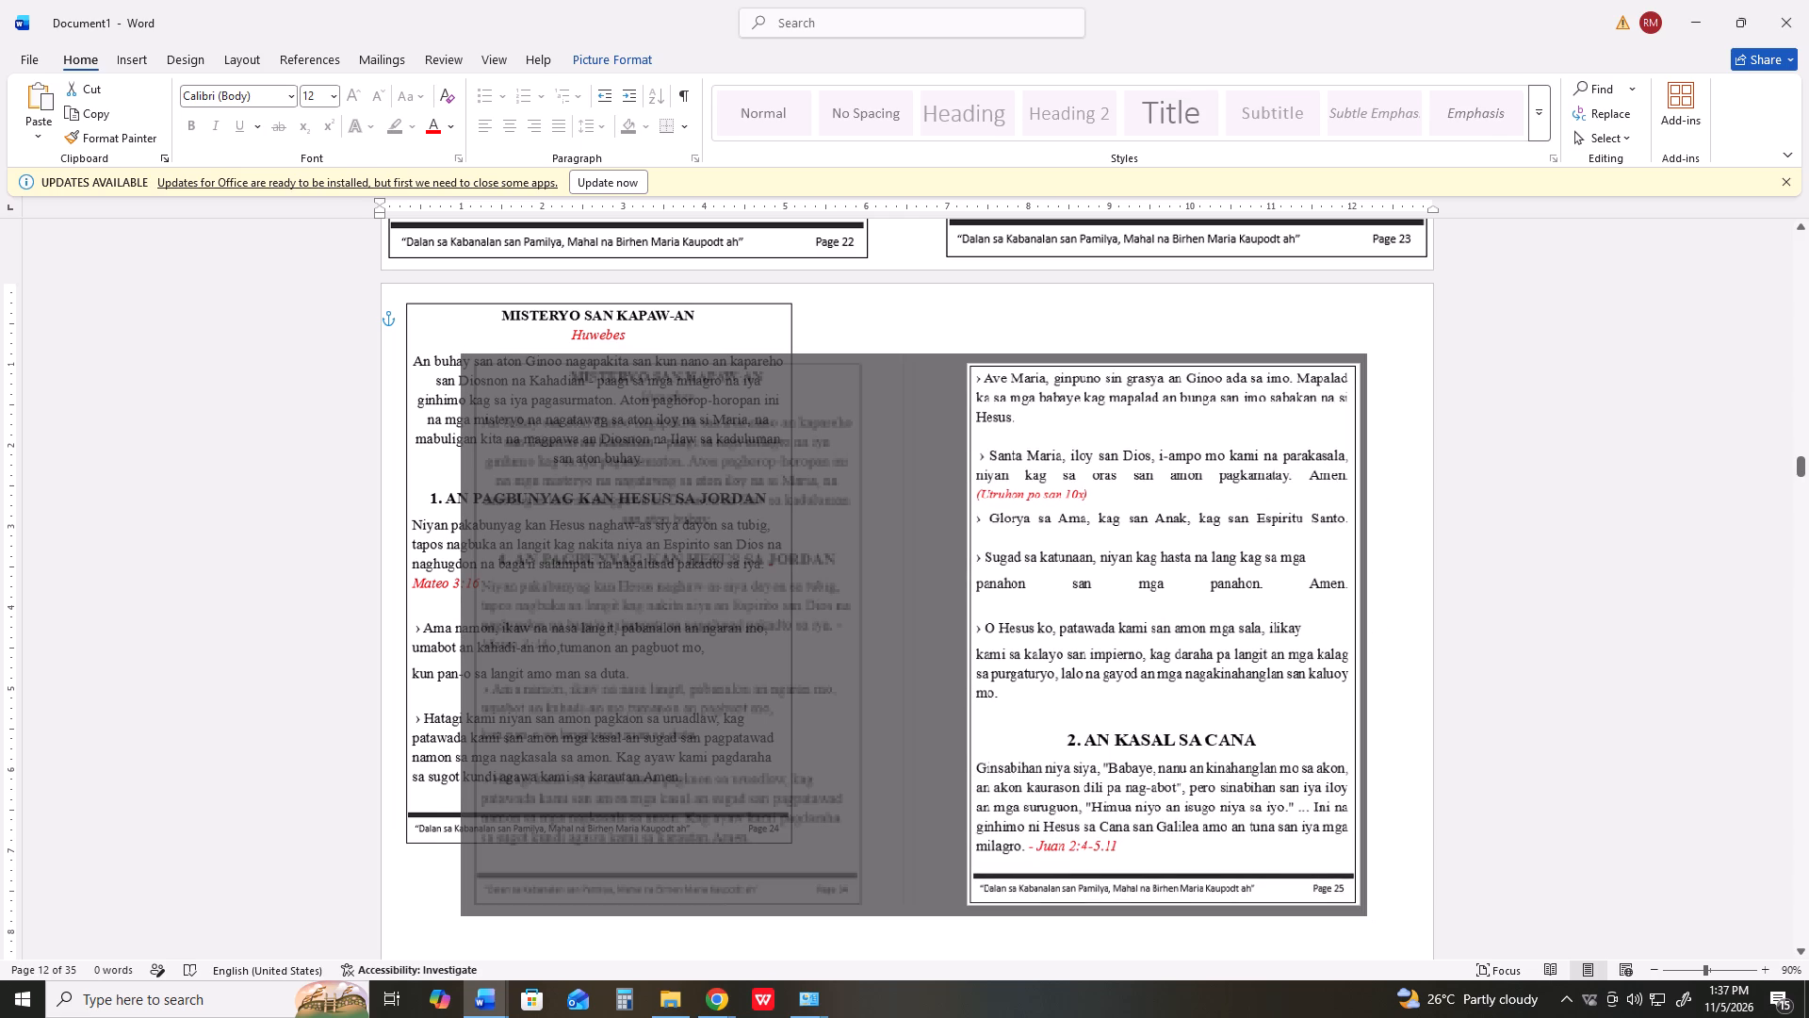
pyautogui.moveTo(1359, 633); pyautogui.dragTo(1357, 634)
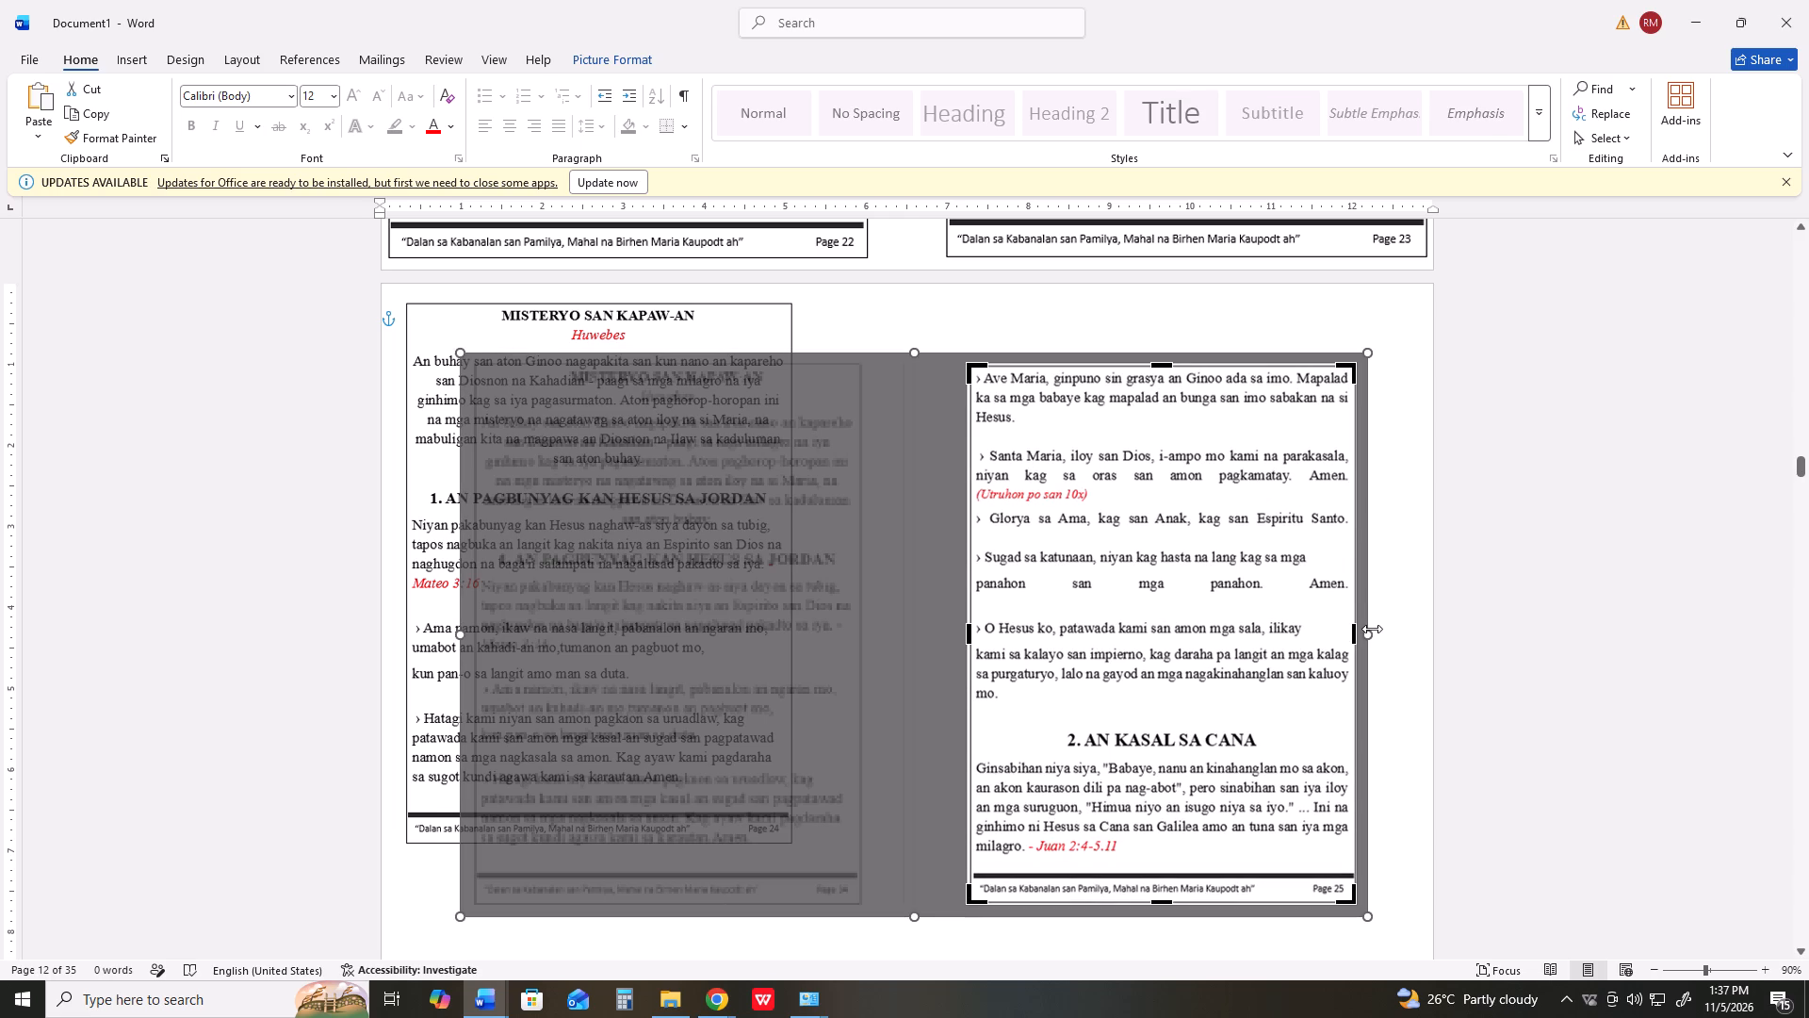
pyautogui.click(1354, 632)
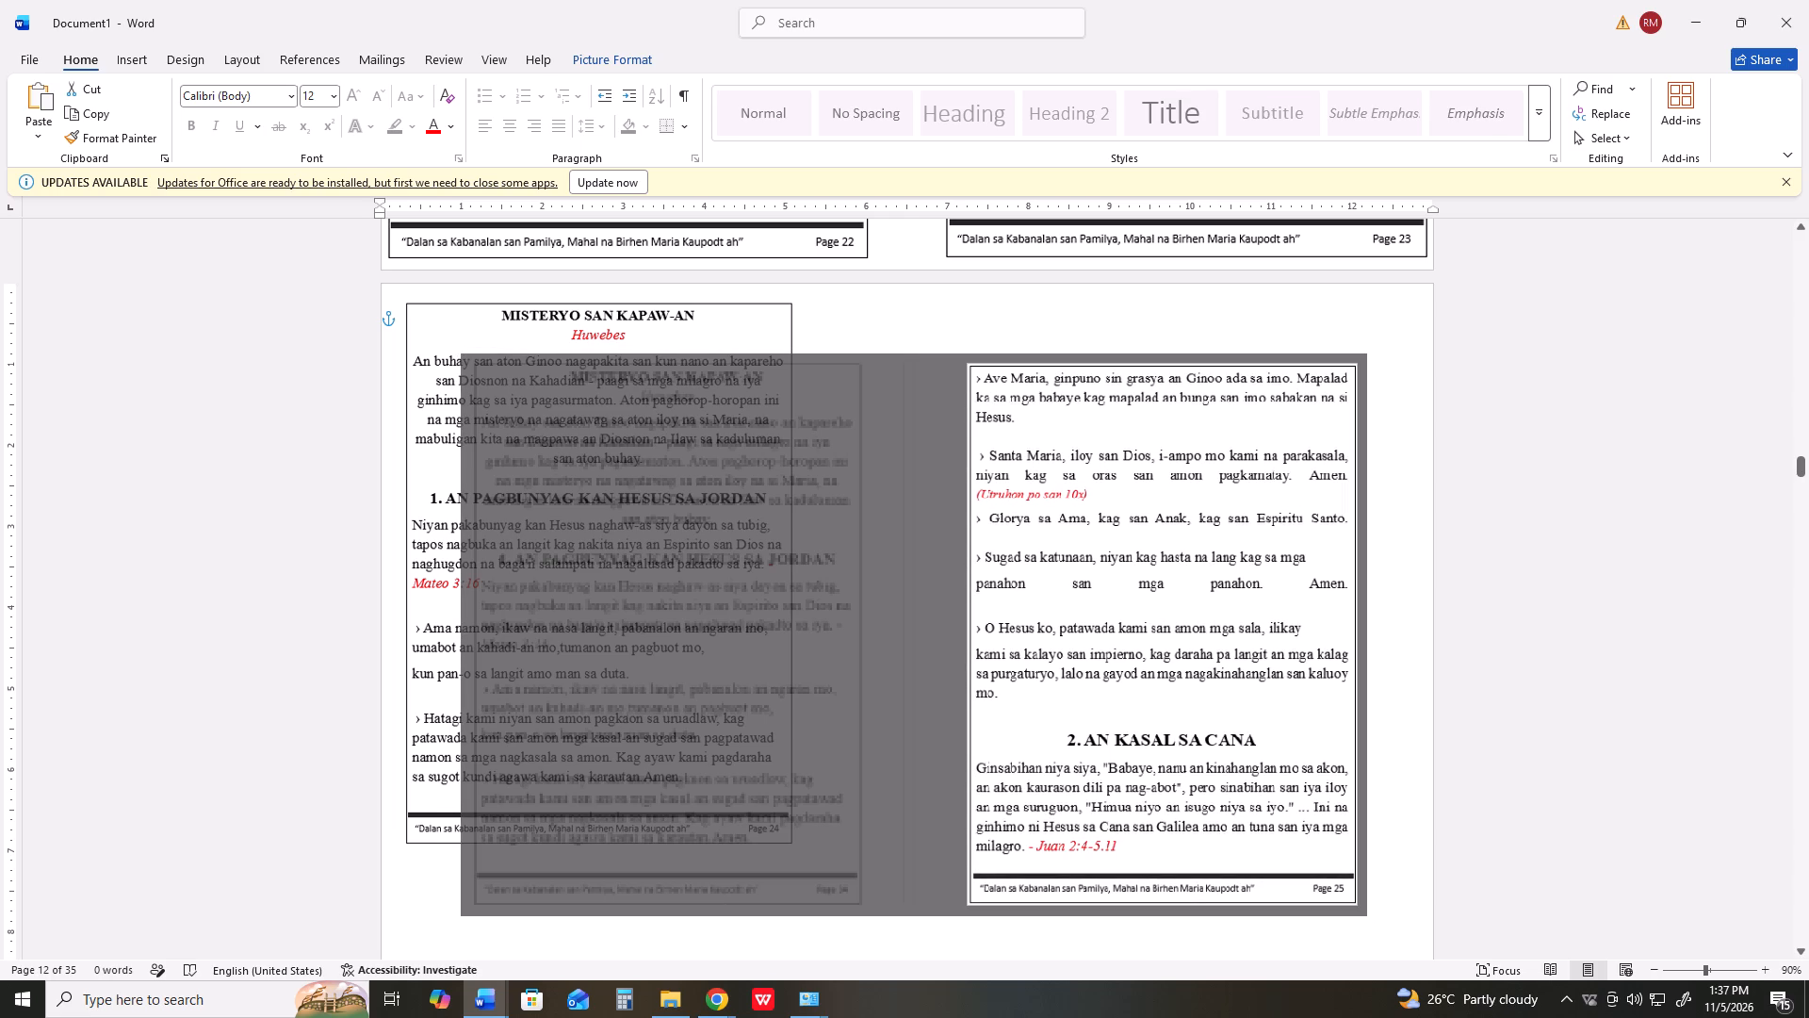
pyautogui.click(1387, 629)
pyautogui.click(1248, 640)
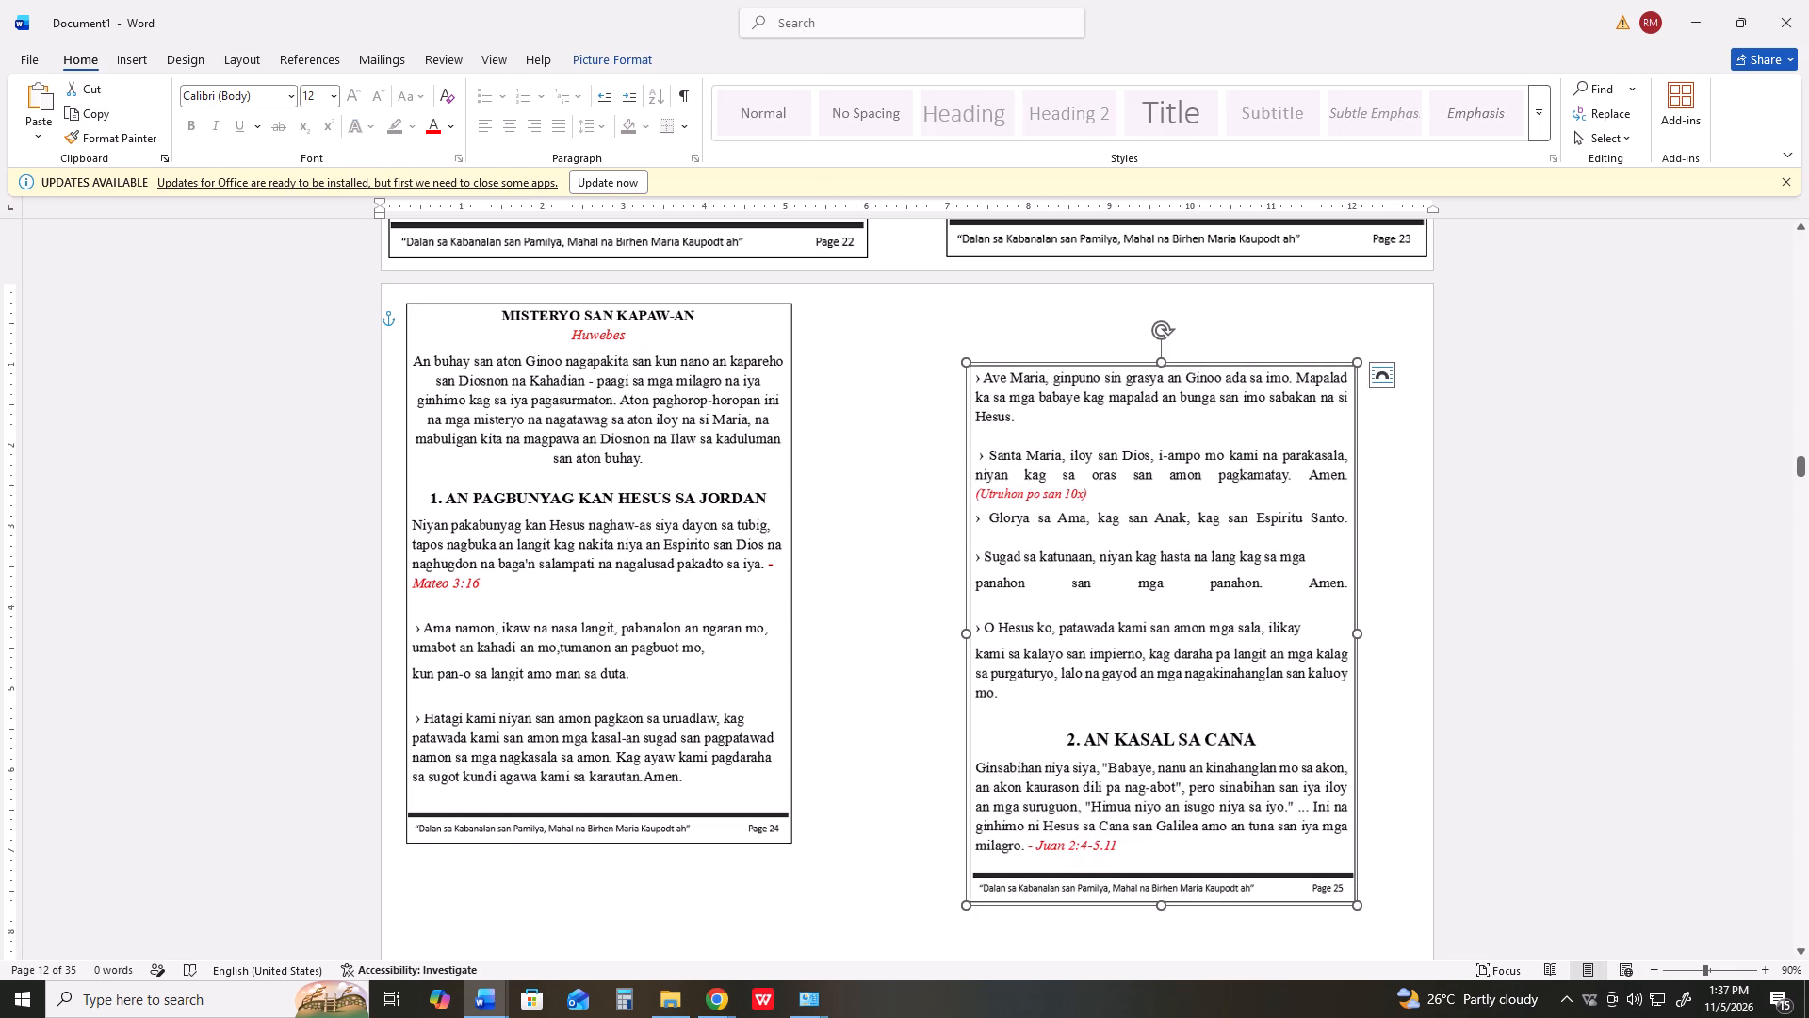
# Move the cropped page 25 picture to the top-right corner of document page 12, level with the page 24 picture.
pyautogui.moveTo(1190, 672); pyautogui.dragTo(1250, 602)
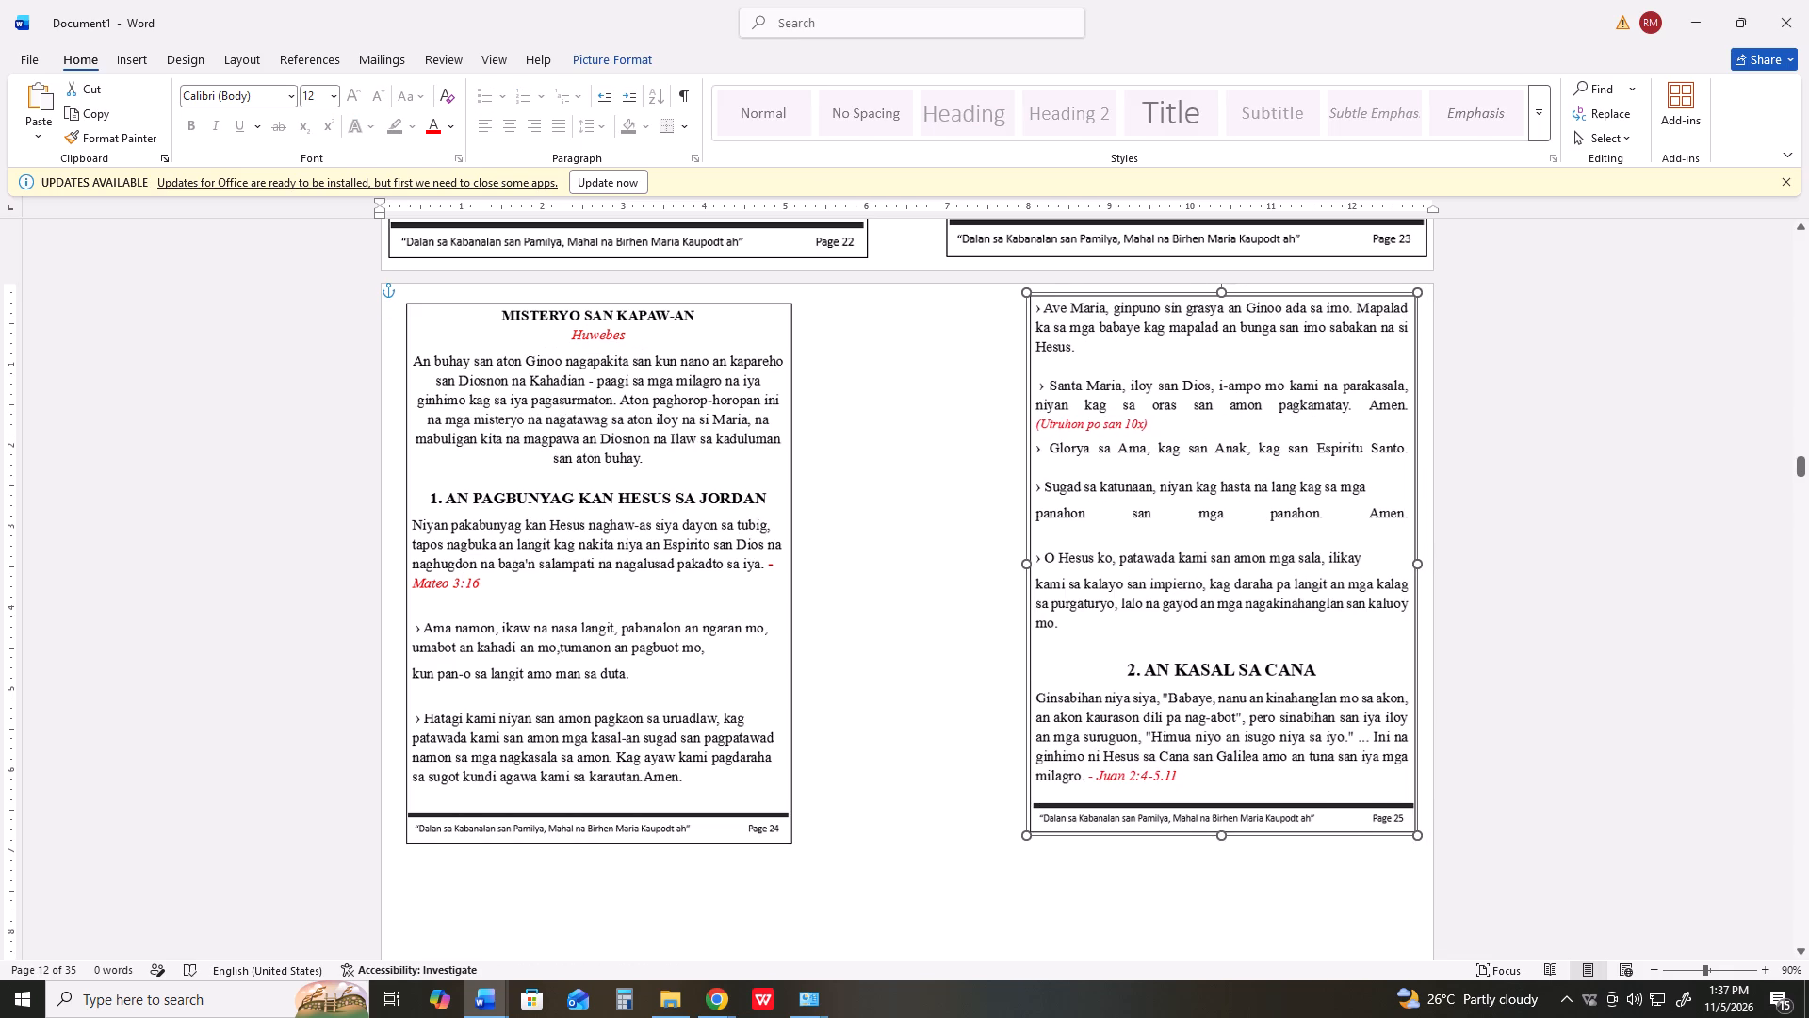
pyautogui.moveTo(1250, 602); pyautogui.dragTo(1261, 607)
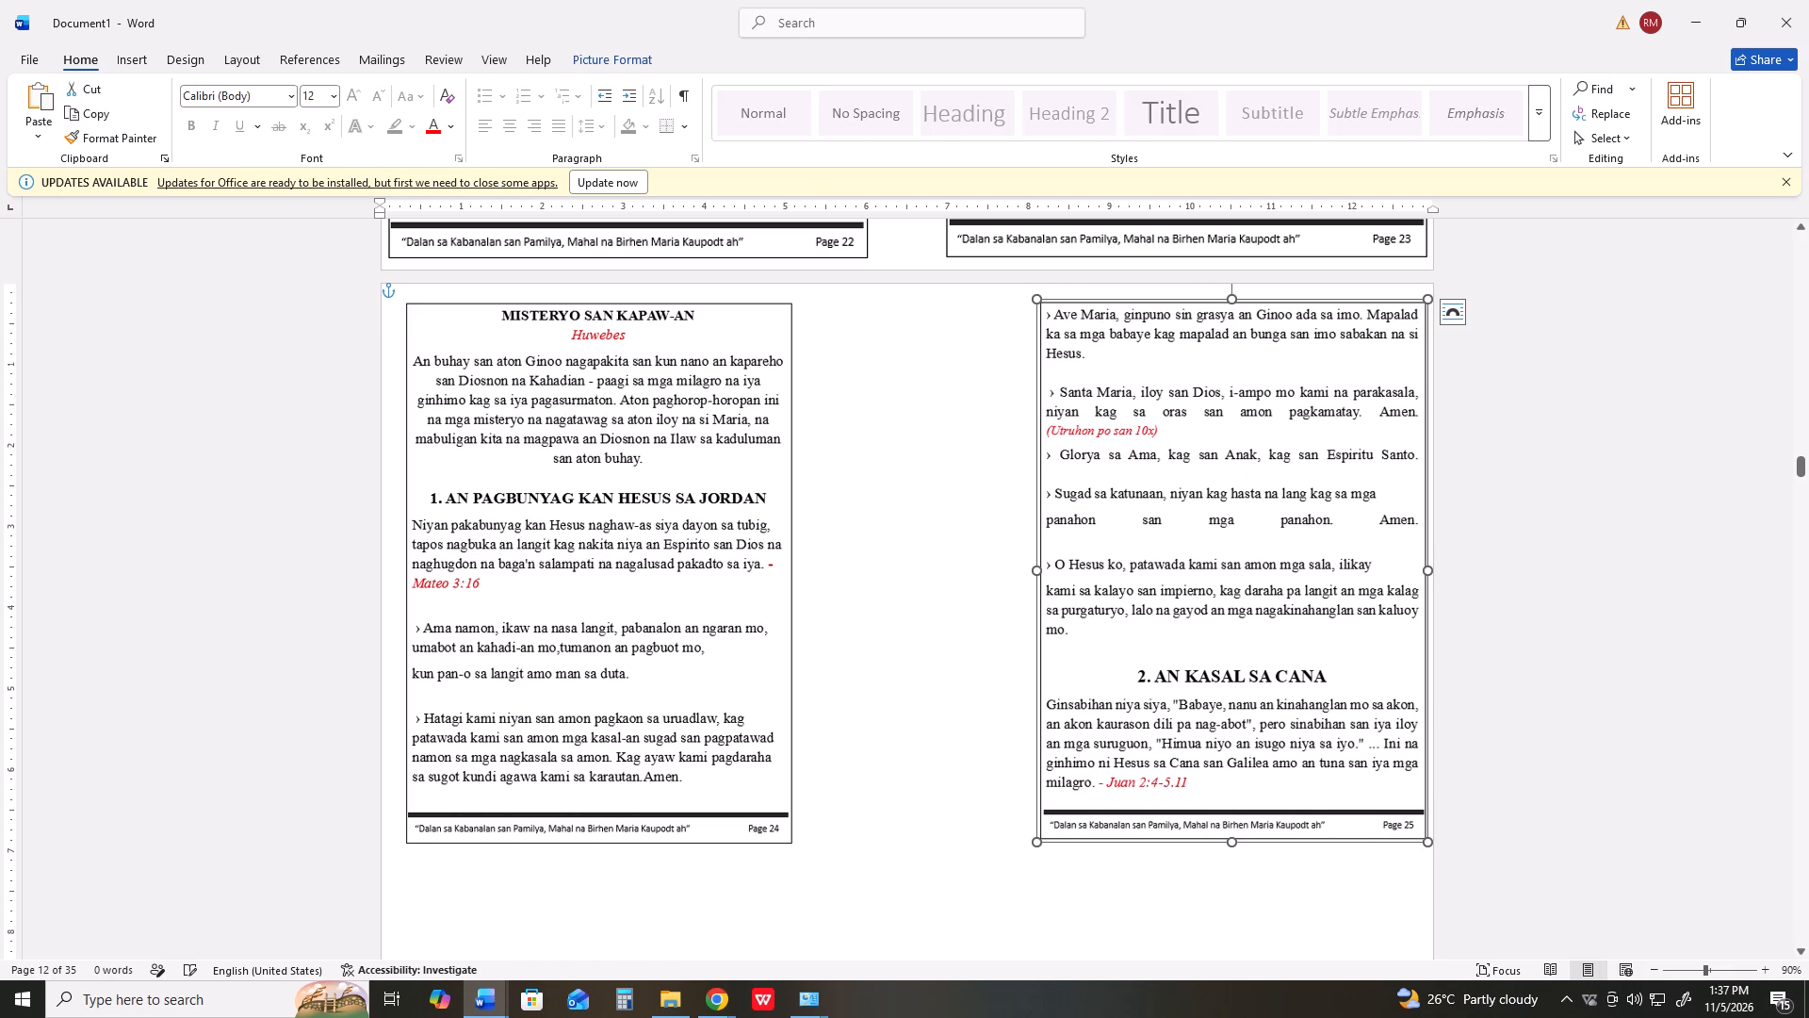
# Enlarge the page 25 picture down and left to nearly the document page's bottom, widen it slightly leftward and nudge it right.
pyautogui.scroll(-1, 1025, 836)
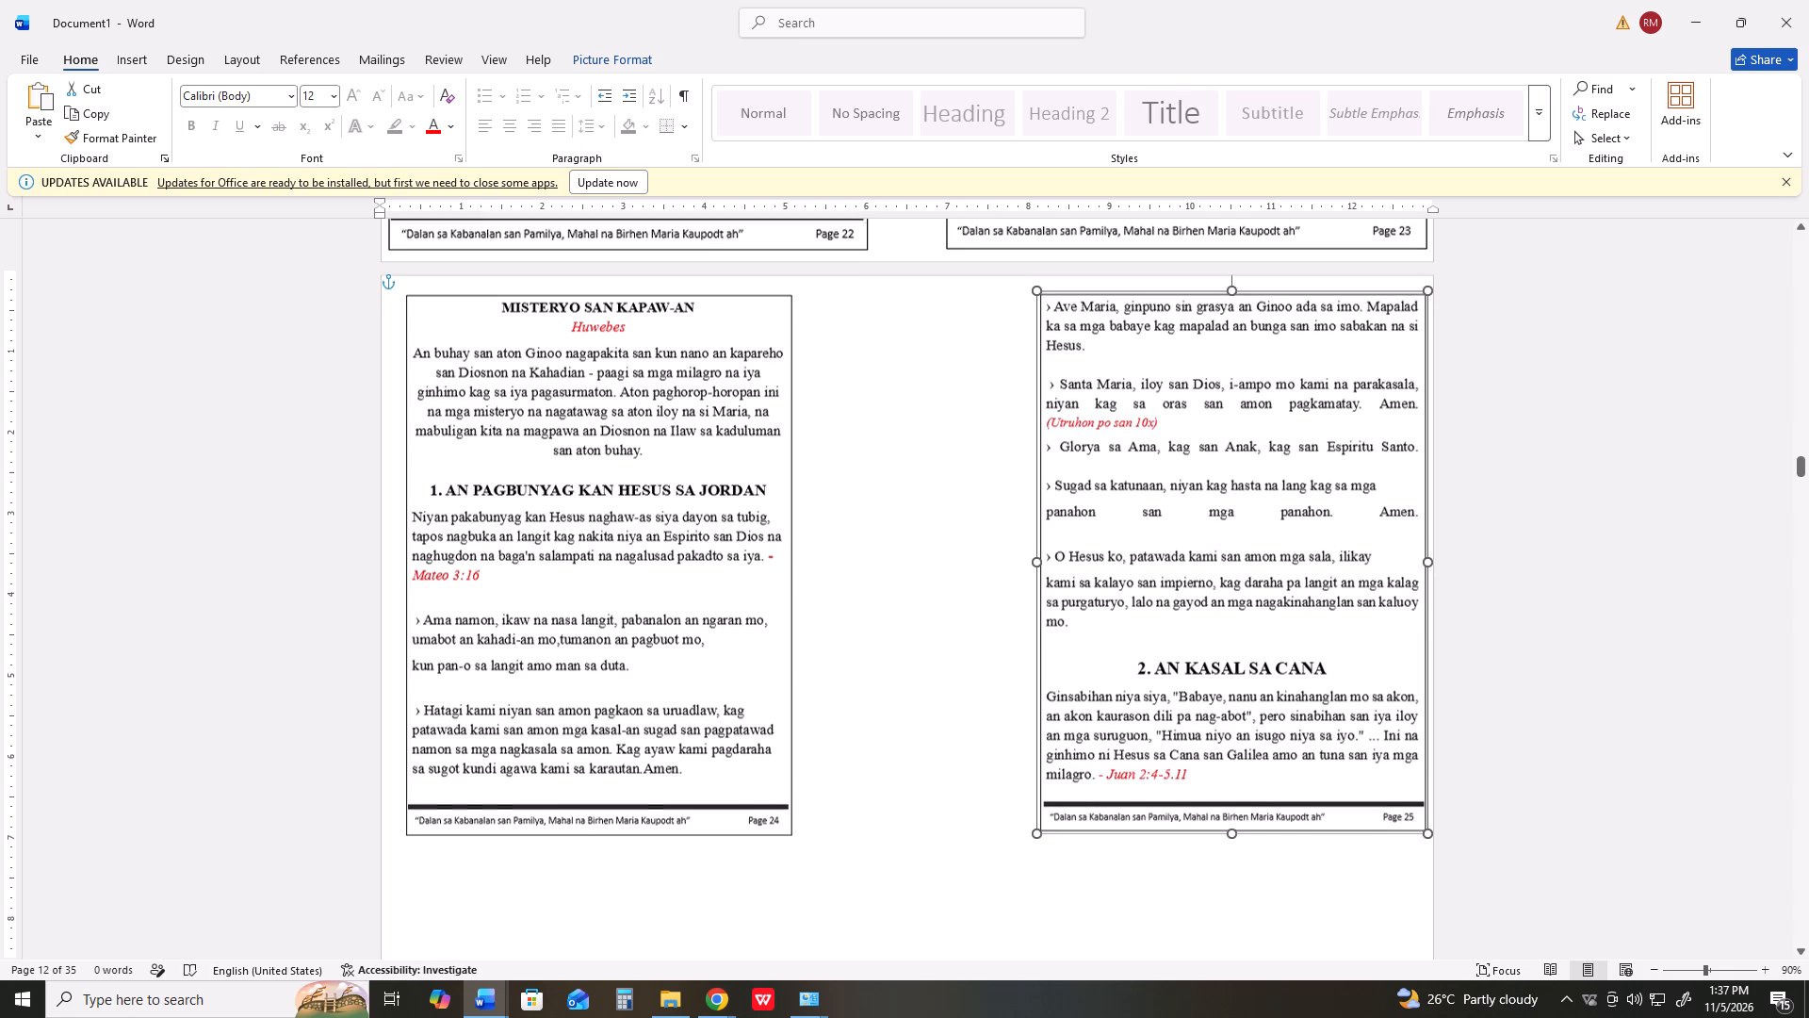
pyautogui.scroll(-1, 1024, 836)
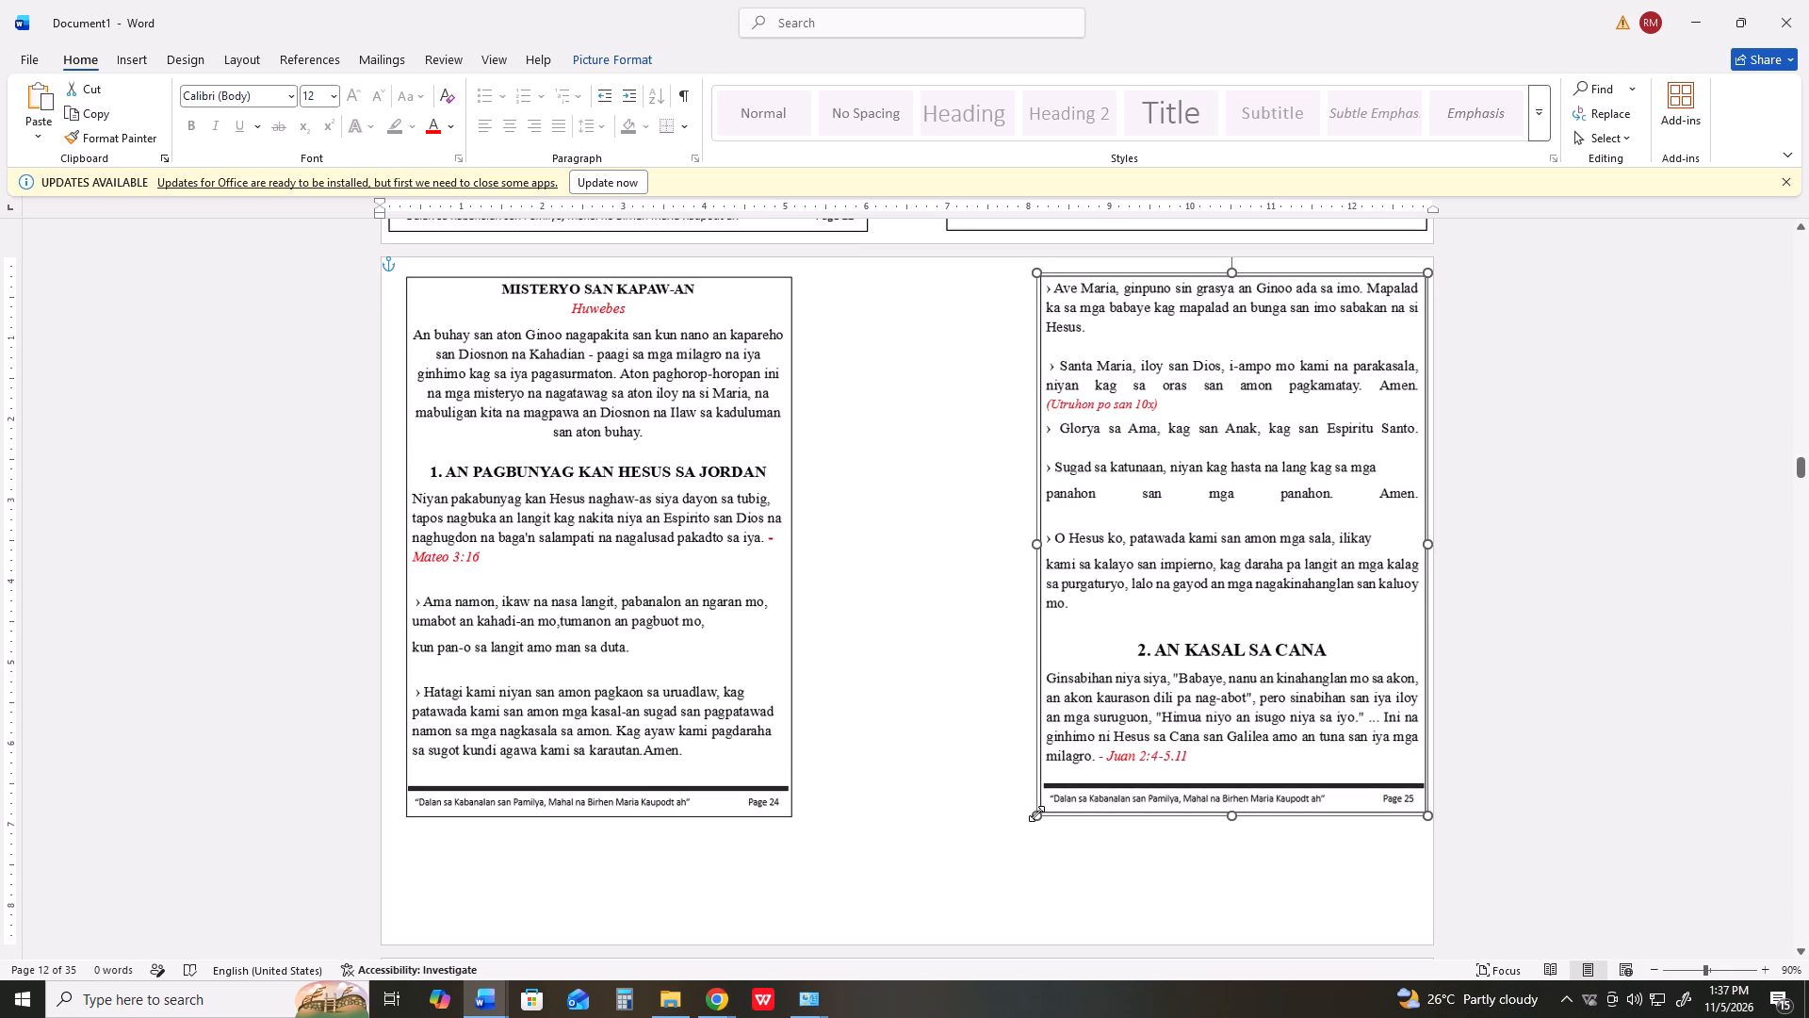
pyautogui.moveTo(1035, 813); pyautogui.dragTo(971, 870)
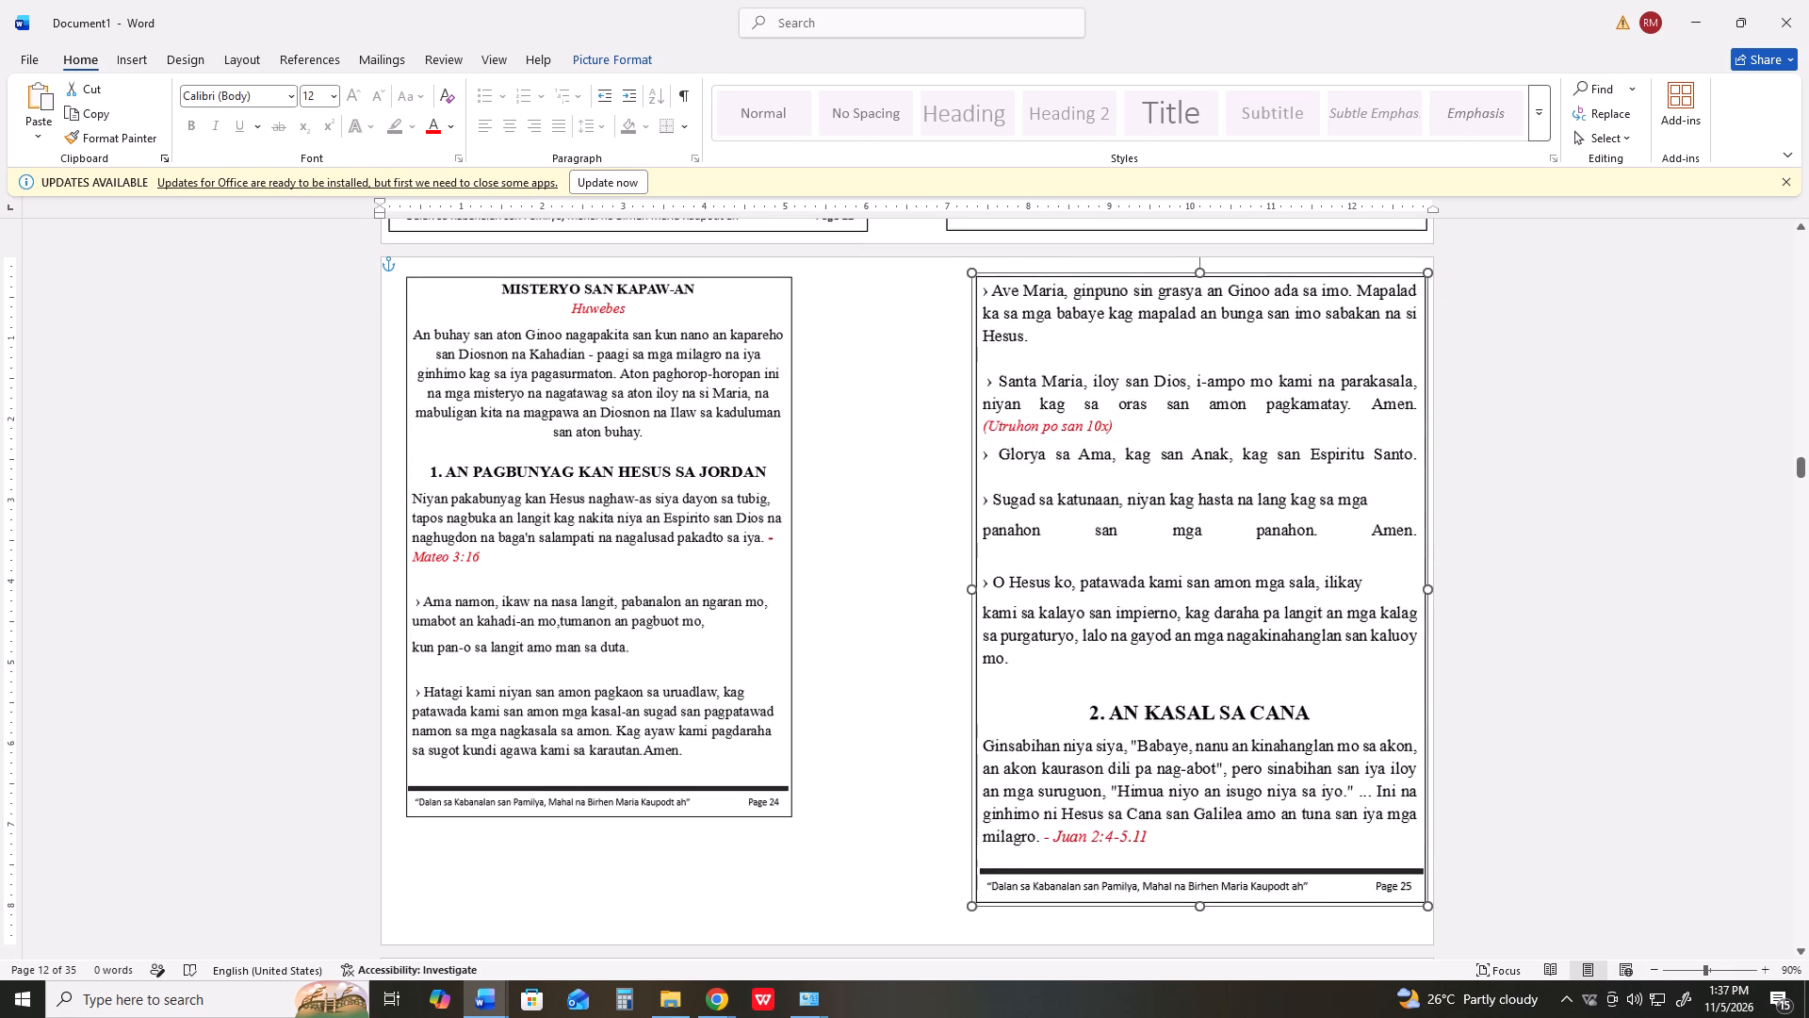
pyautogui.moveTo(971, 870); pyautogui.dragTo(953, 885)
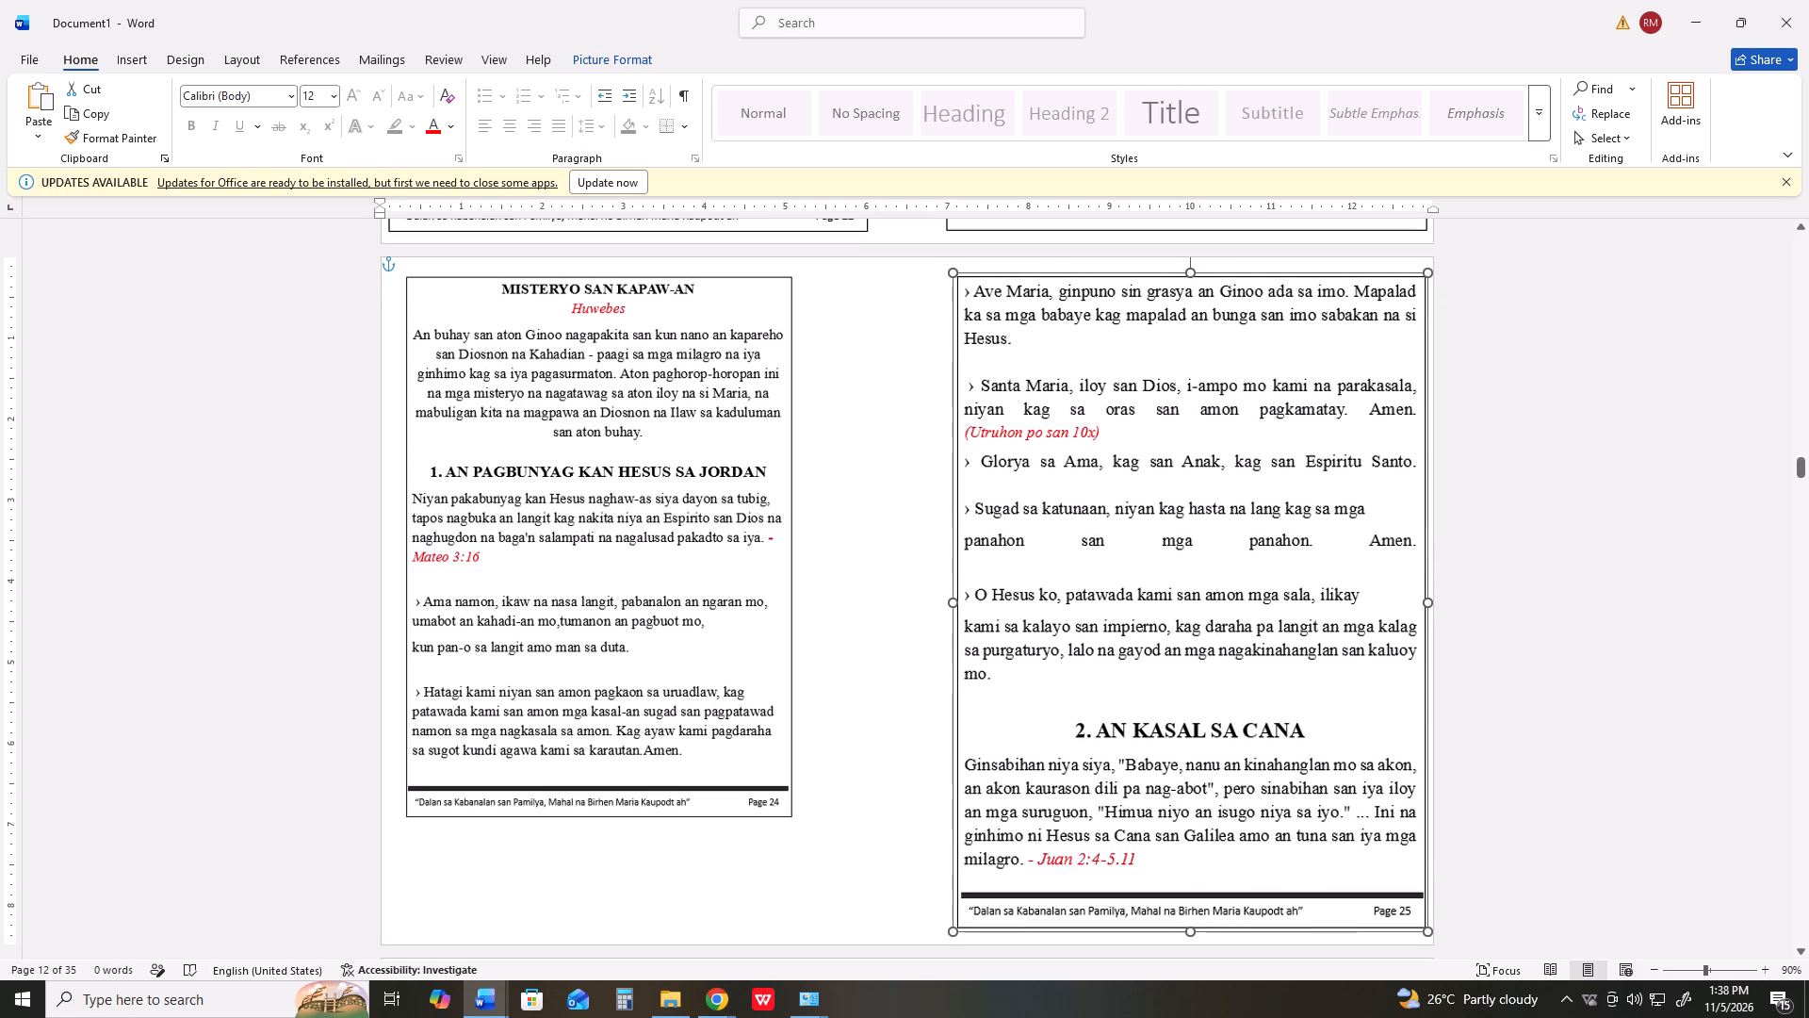
pyautogui.moveTo(953, 885); pyautogui.dragTo(952, 886)
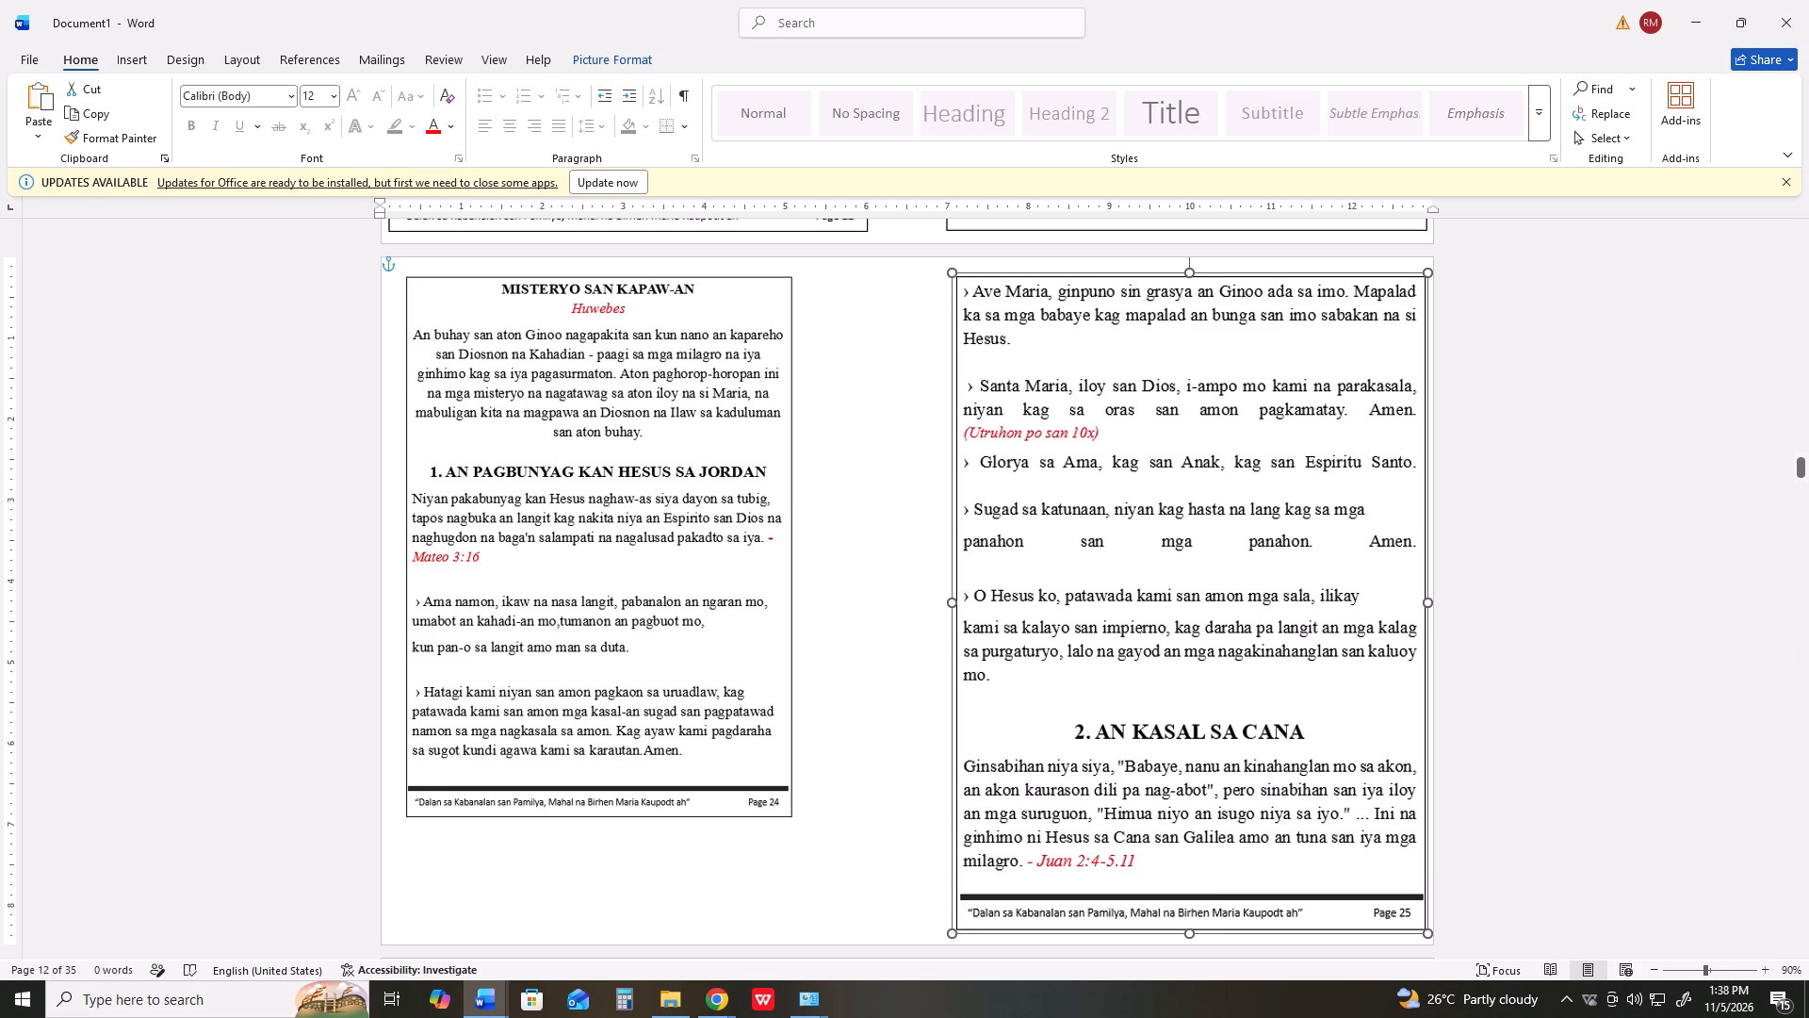
pyautogui.moveTo(952, 886); pyautogui.dragTo(951, 887)
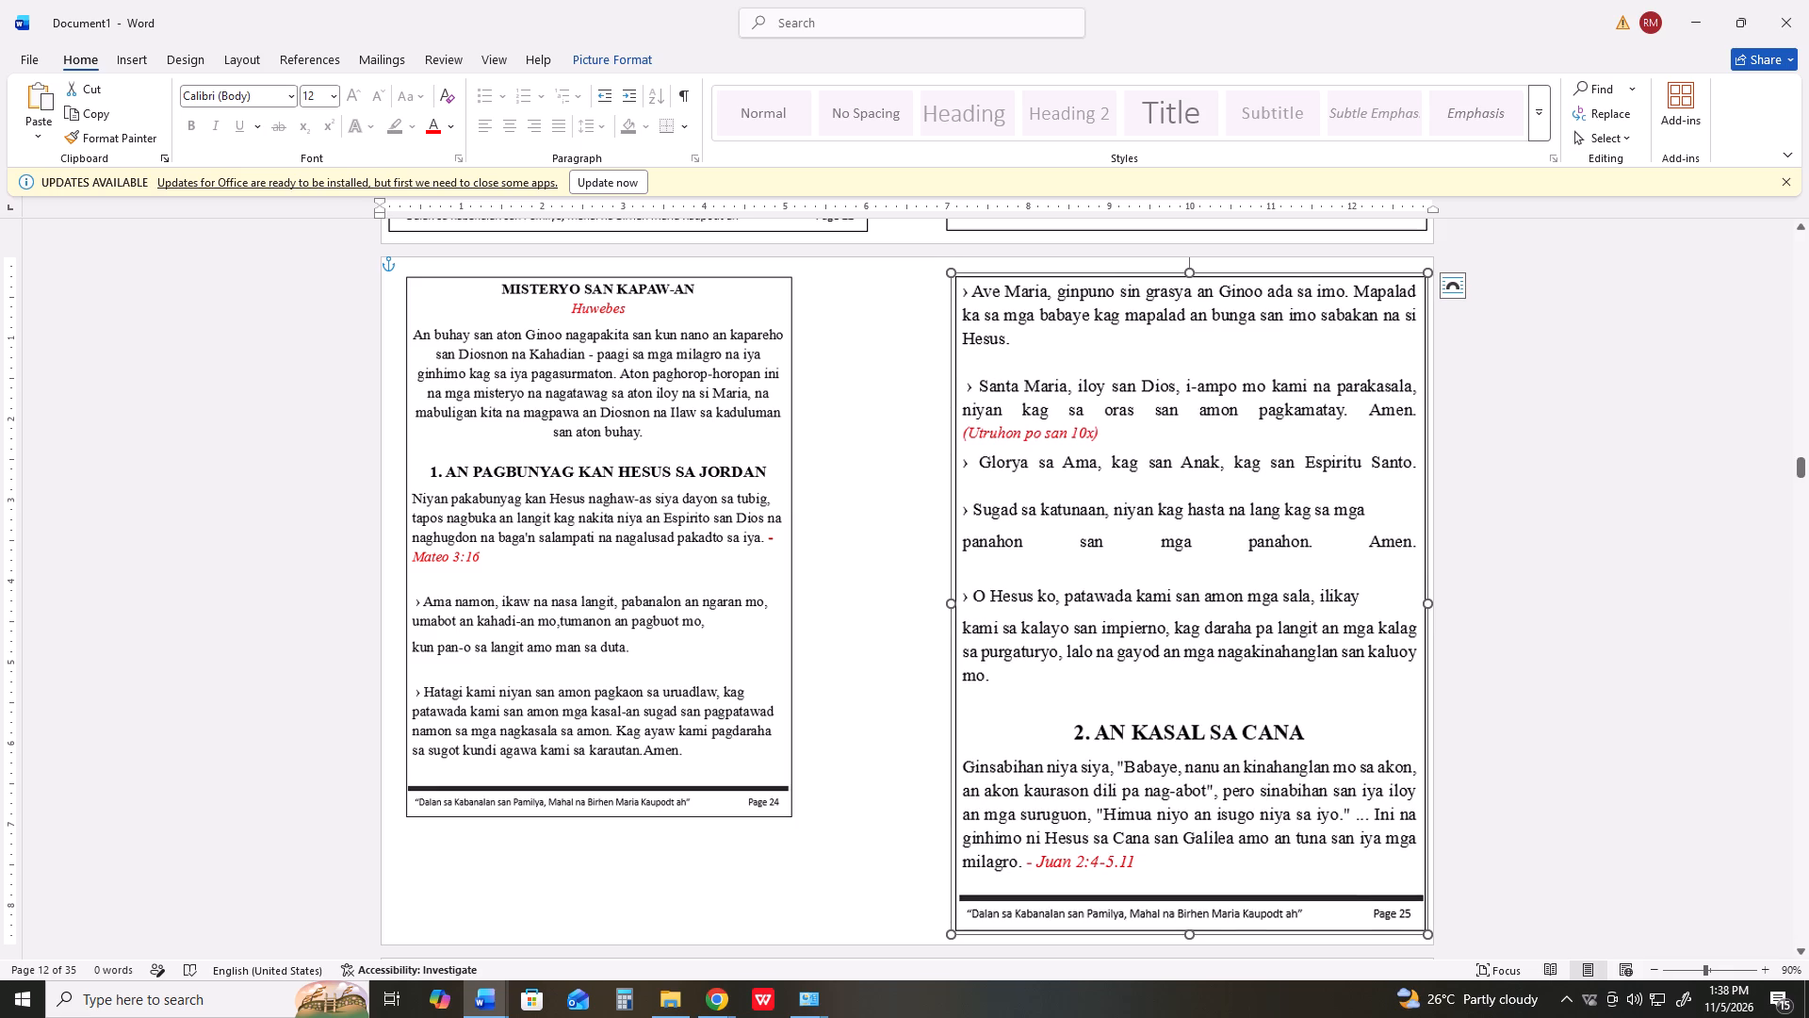
pyautogui.click(948, 604)
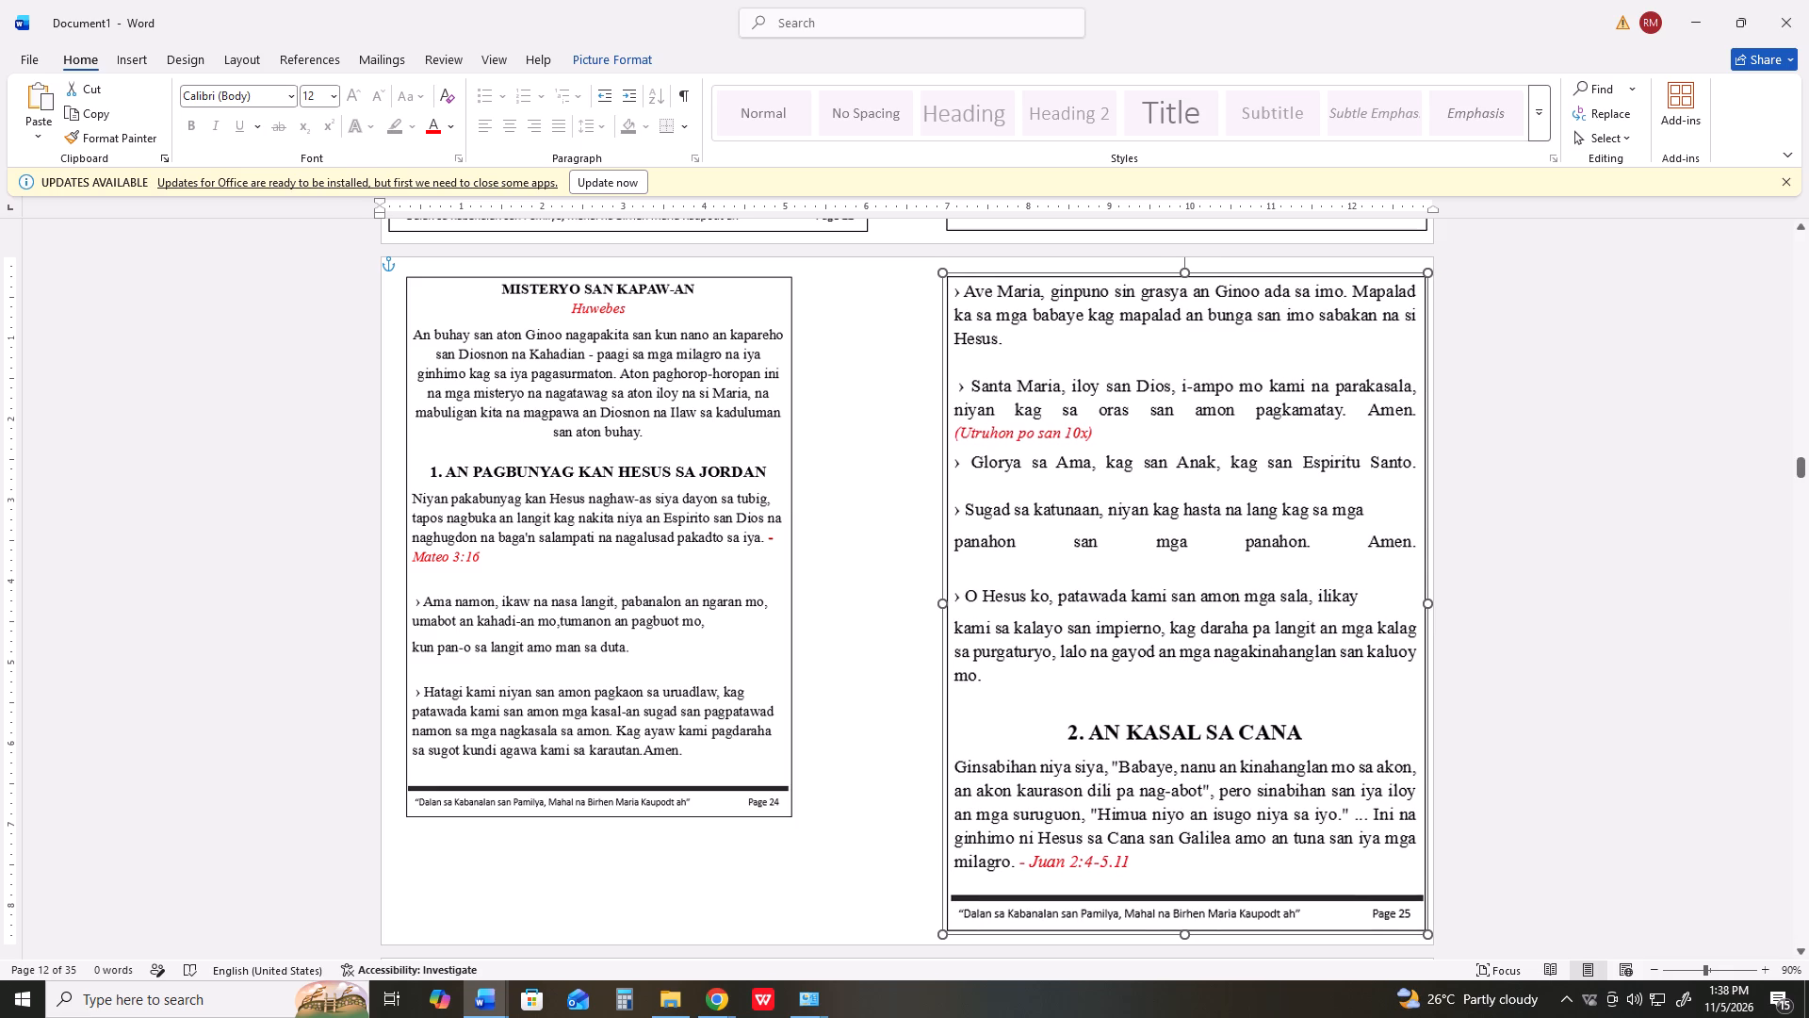
pyautogui.click(949, 602)
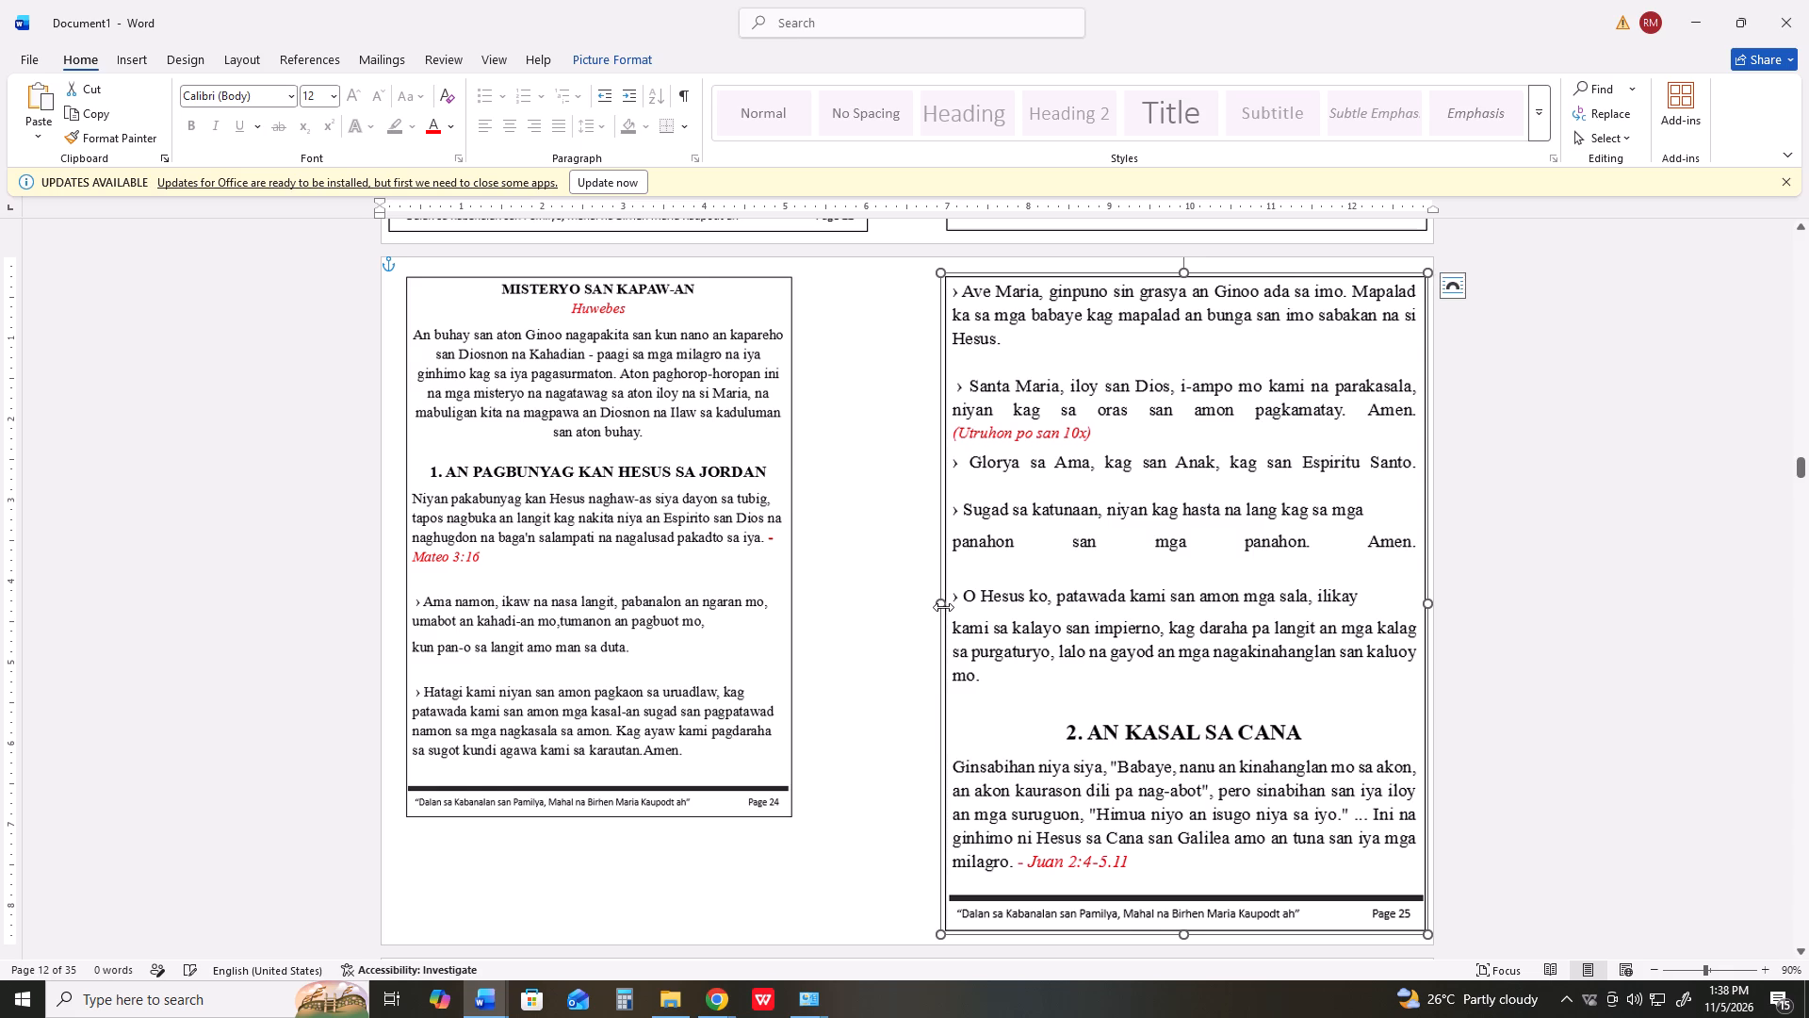
pyautogui.scroll(-5, 943, 607)
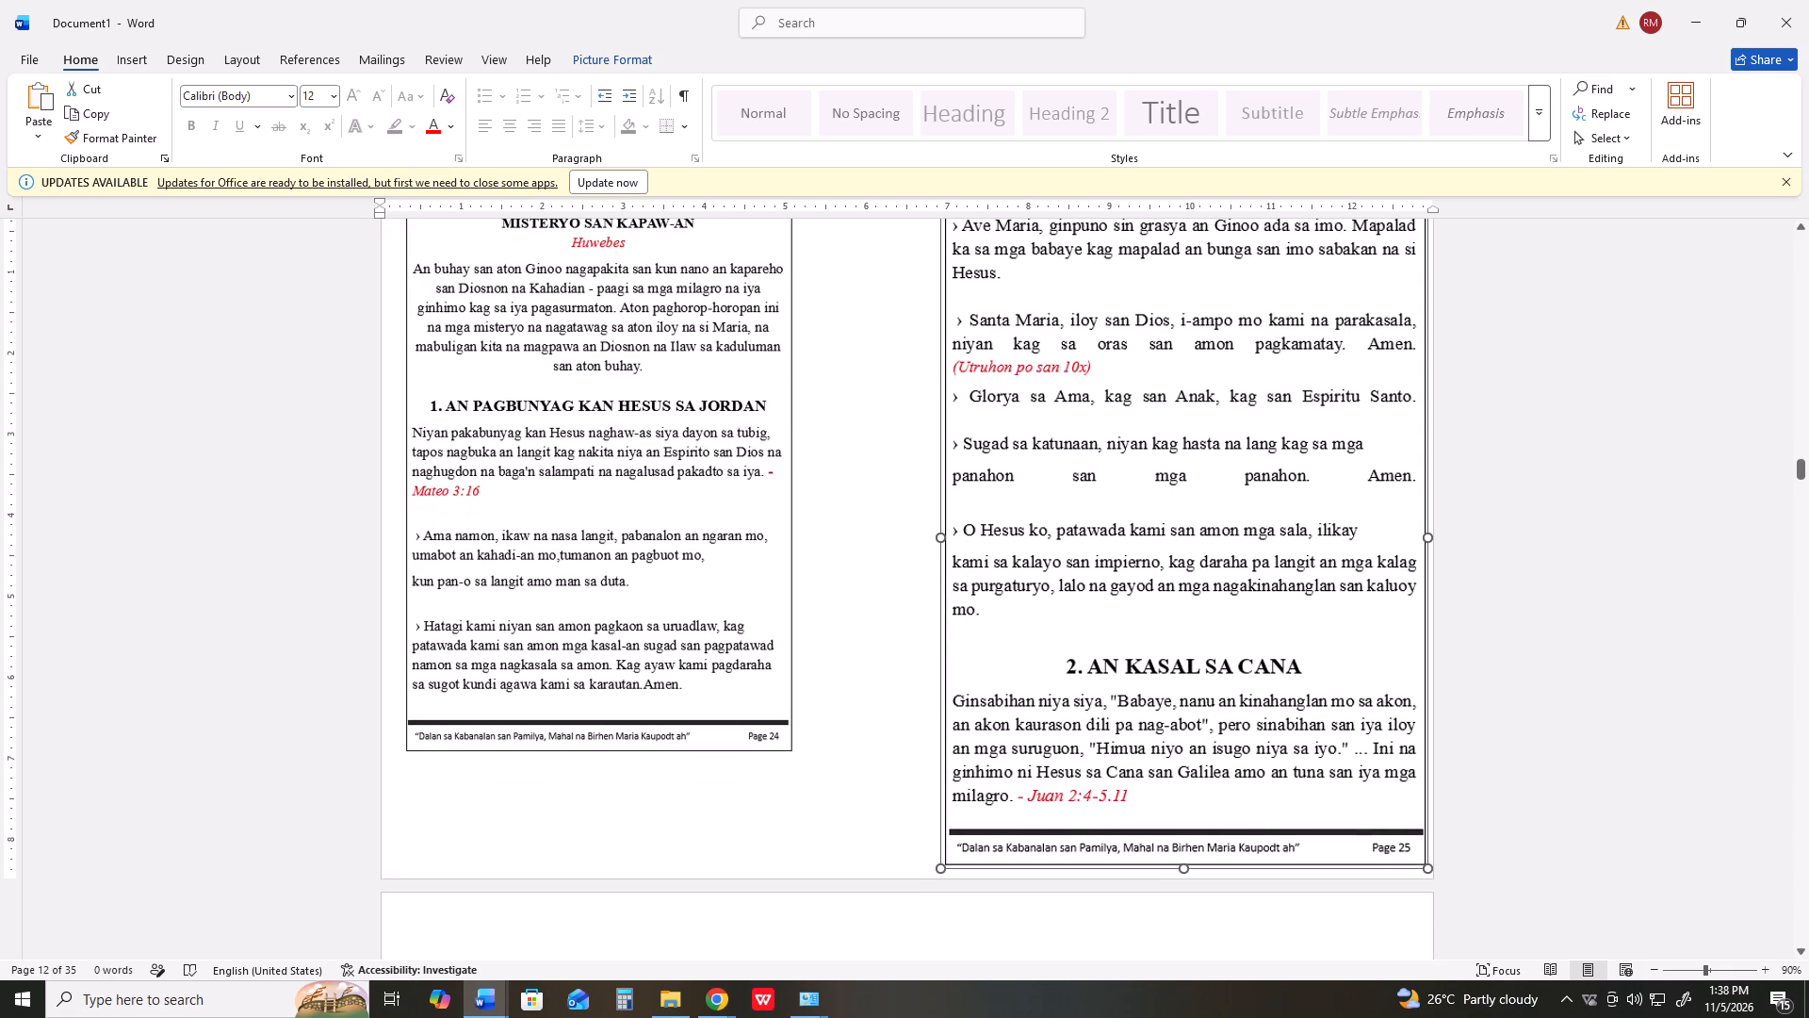
pyautogui.press('Right')
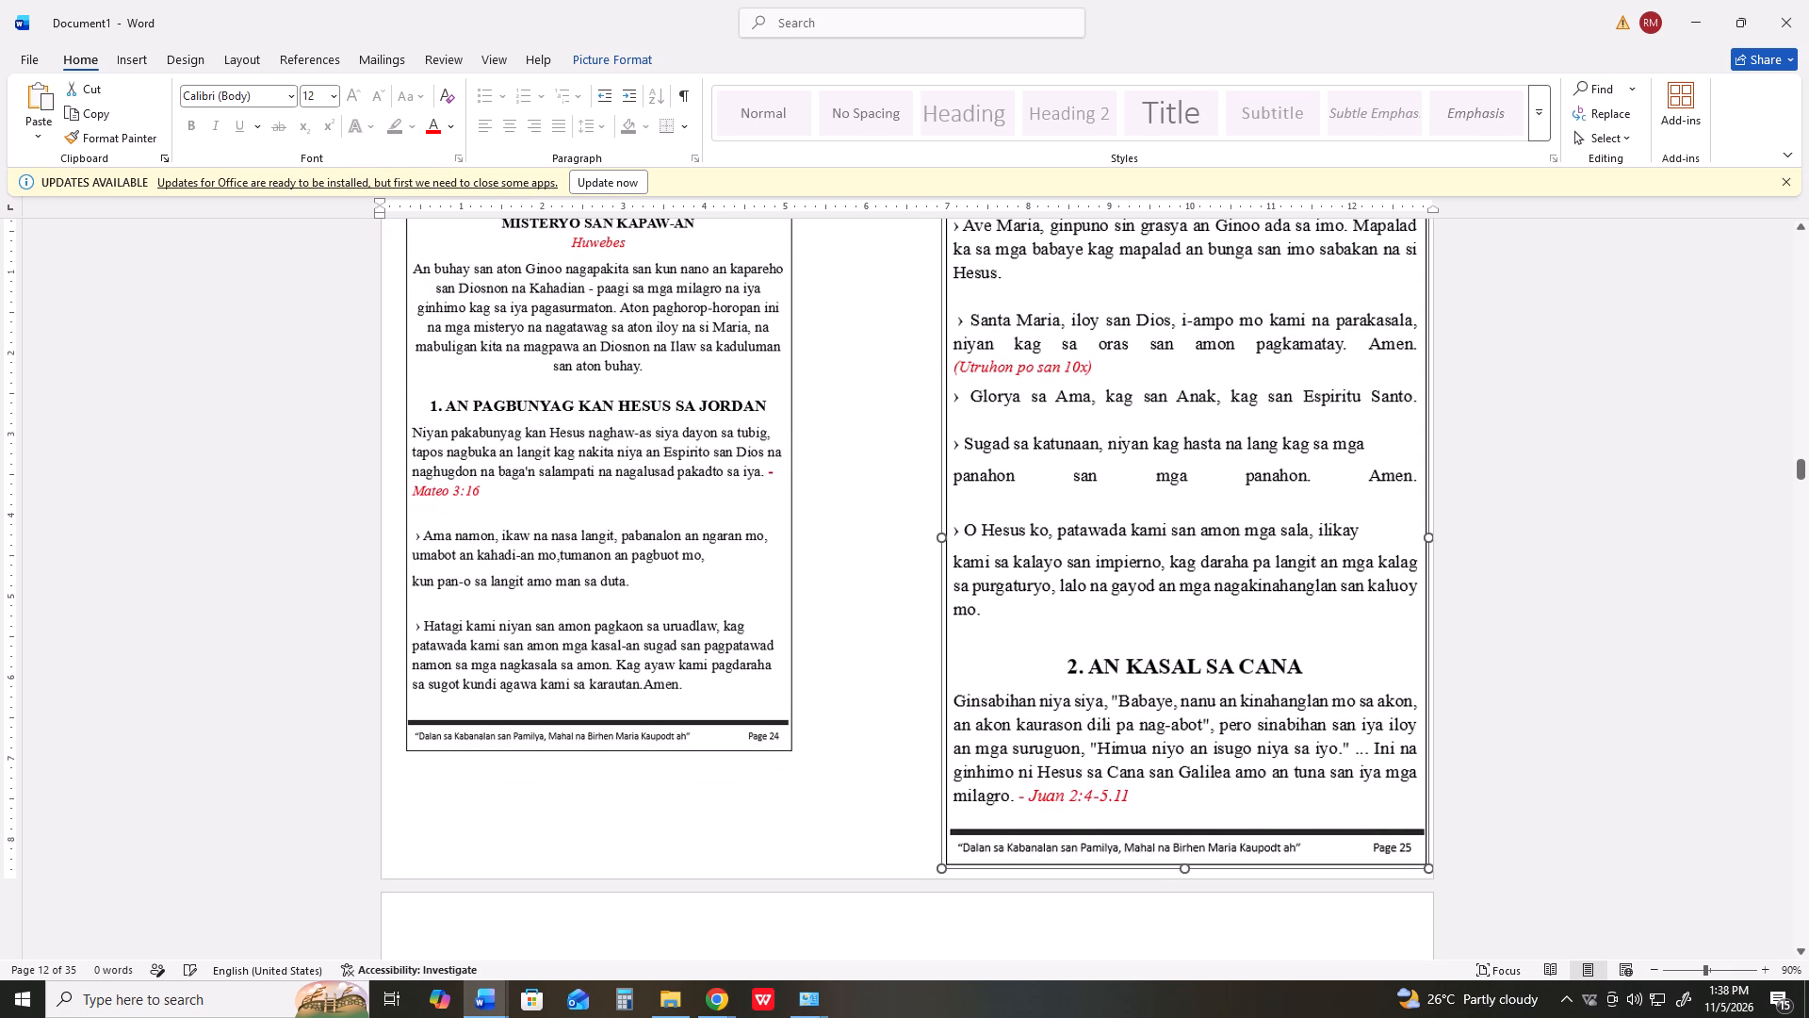
pyautogui.click(932, 599)
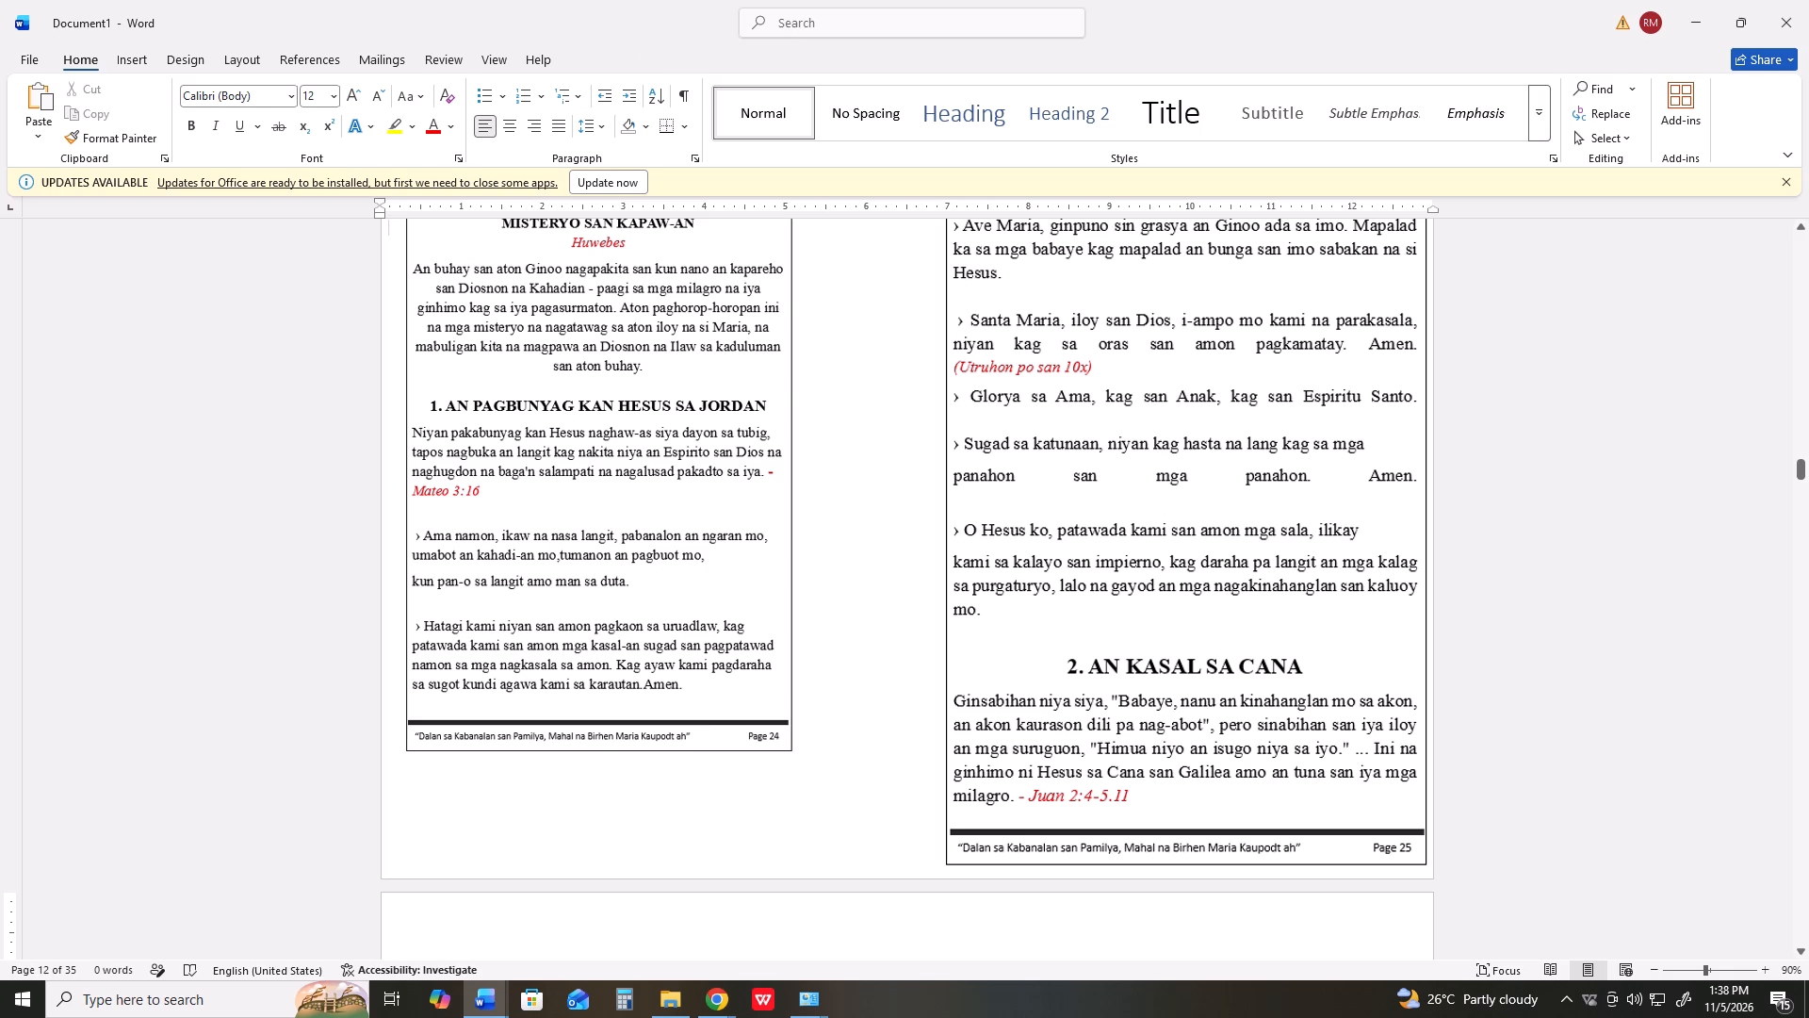
# Move the page 24 picture into the top-left corner of document page 12.
pyautogui.scroll(6, 753, 608)
pyautogui.moveTo(676, 613); pyautogui.dragTo(675, 613)
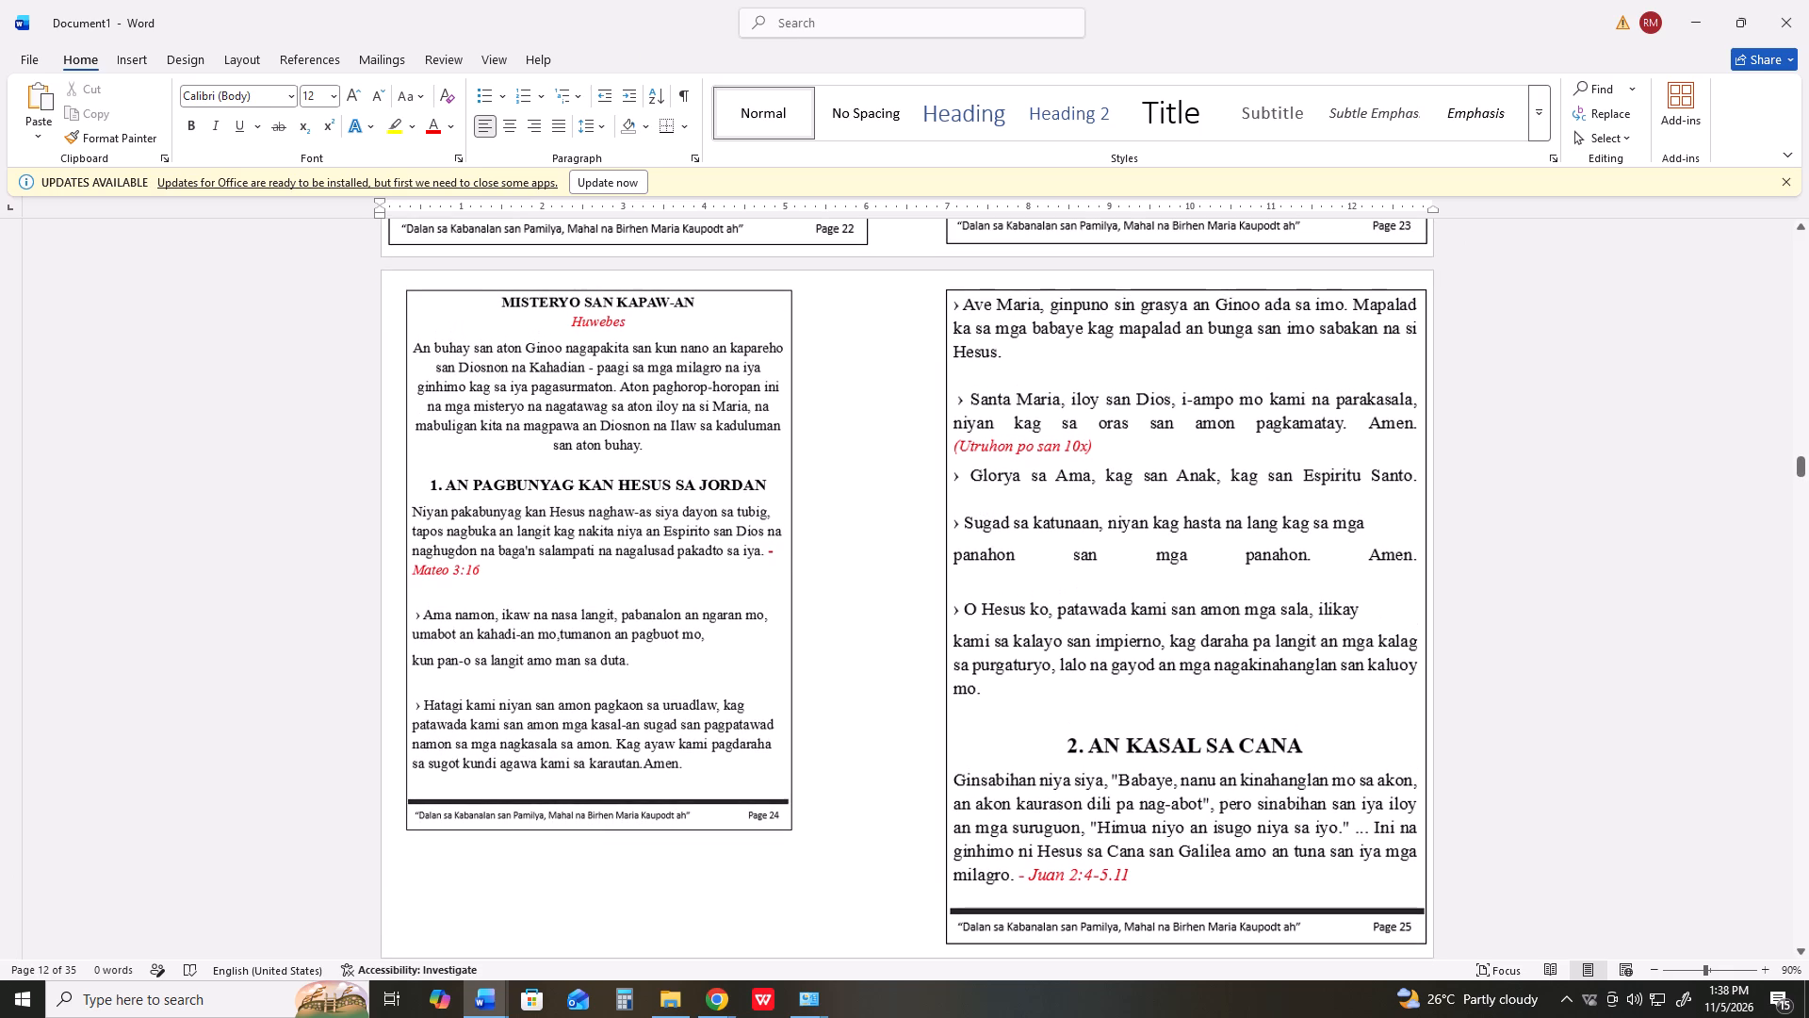
pyautogui.moveTo(675, 613); pyautogui.dragTo(668, 606)
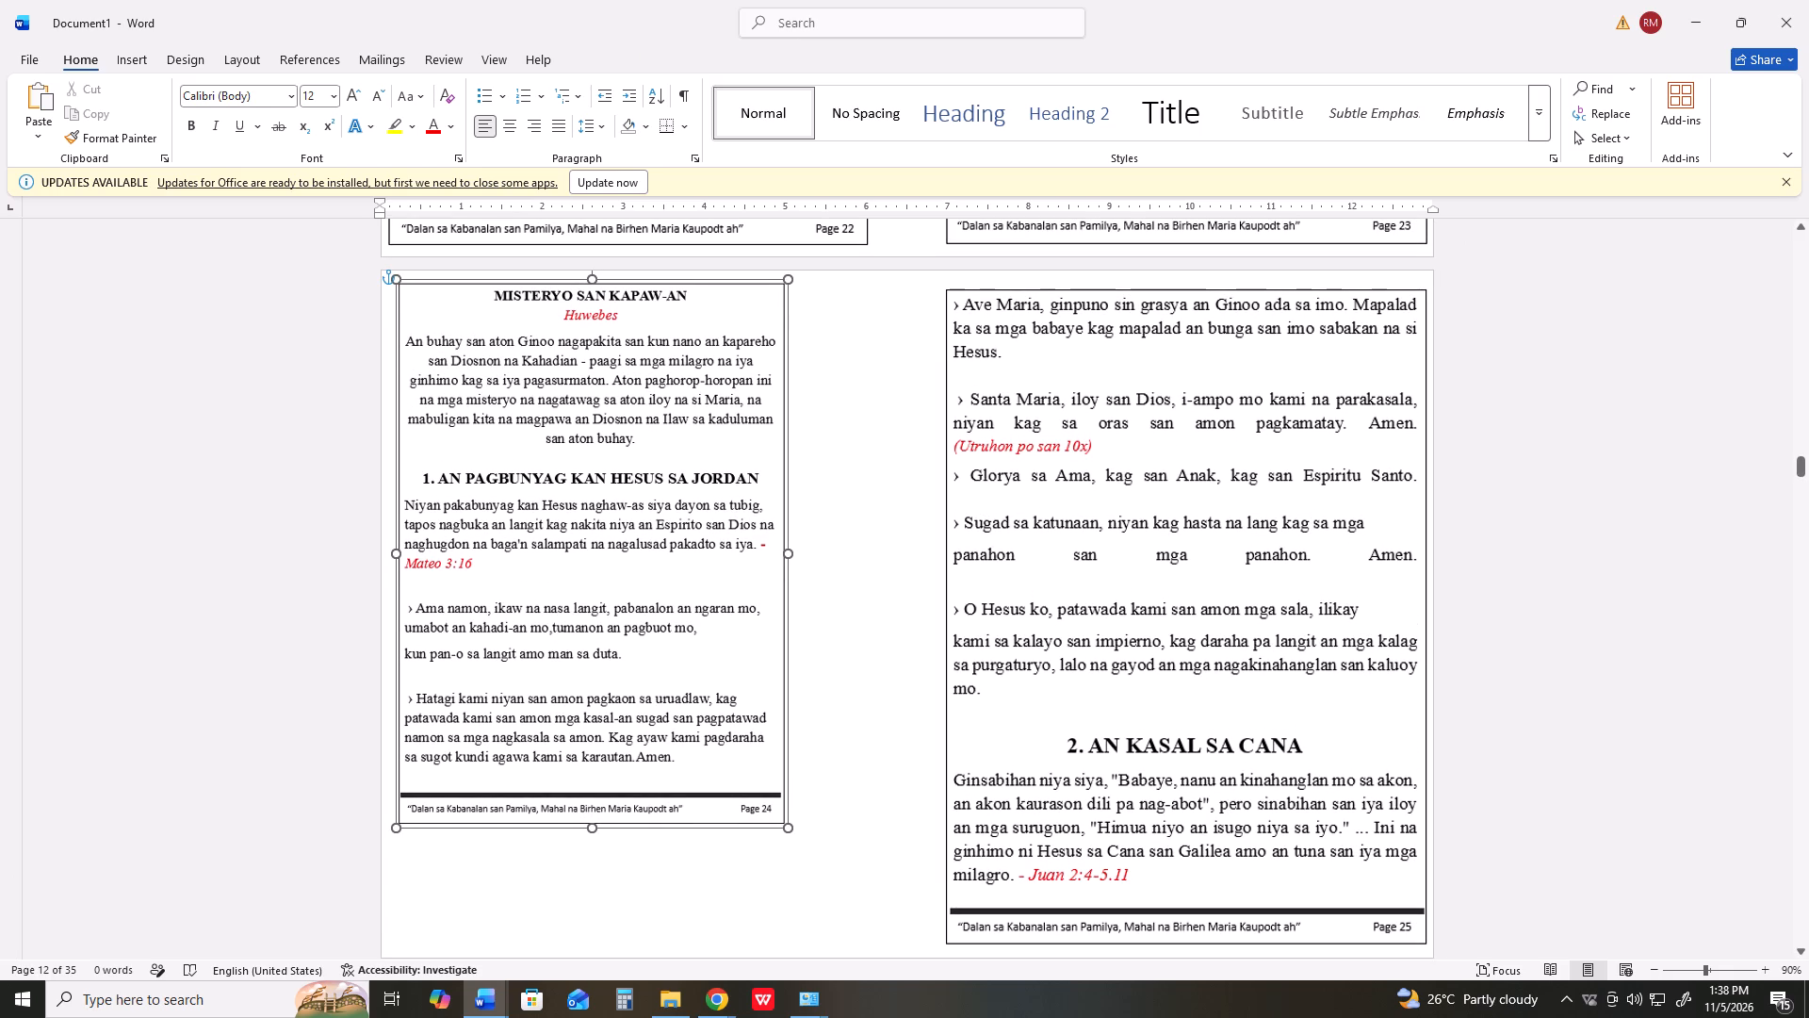
pyautogui.moveTo(668, 606); pyautogui.dragTo(668, 608)
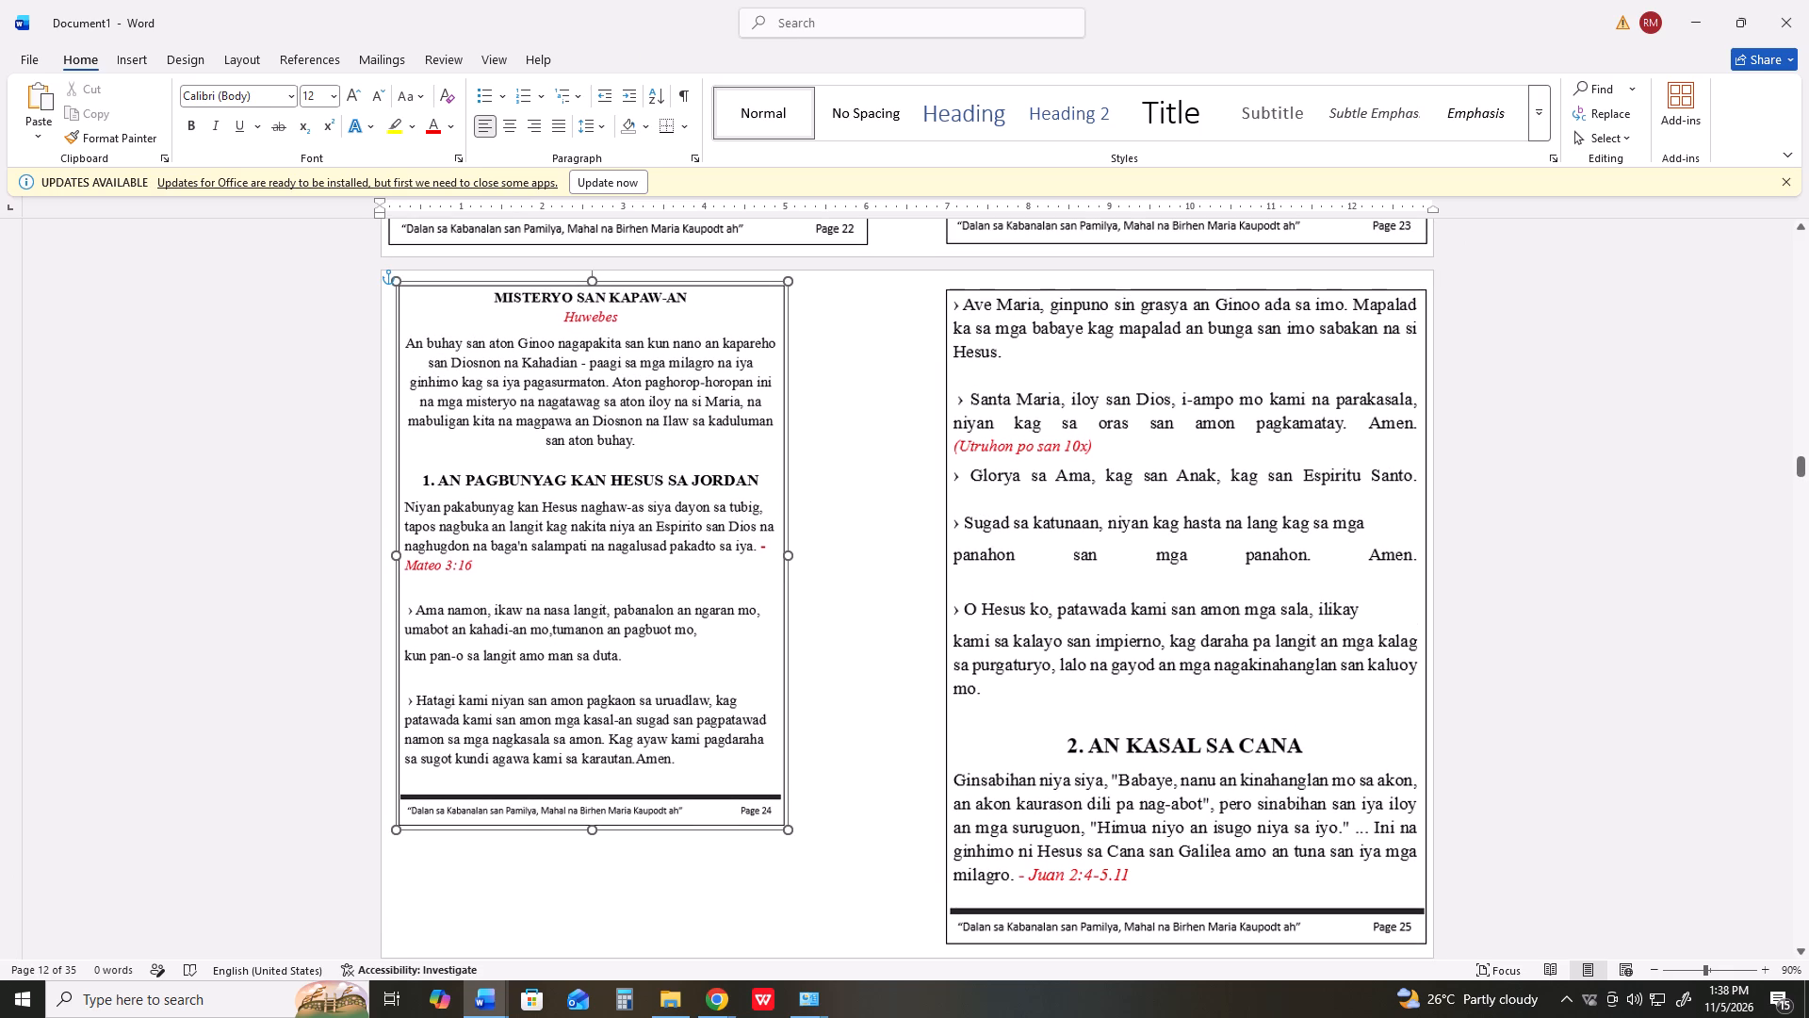
pyautogui.moveTo(668, 608); pyautogui.dragTo(660, 608)
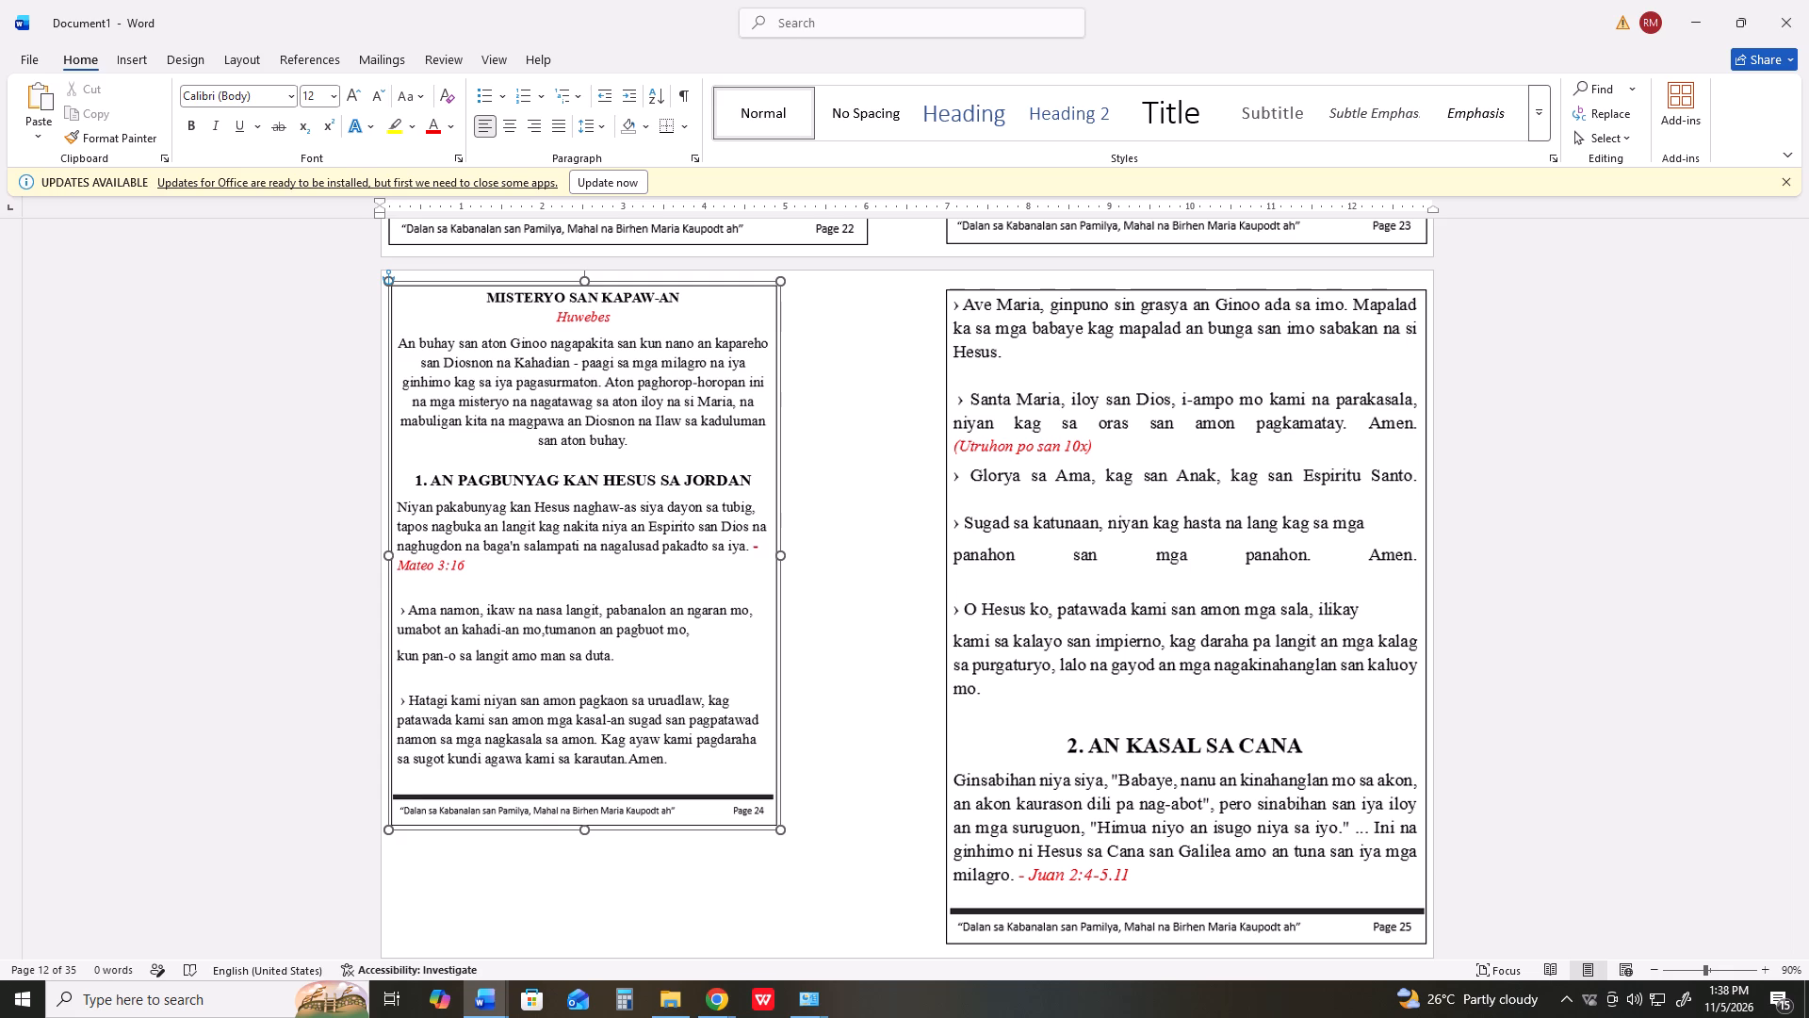
pyautogui.moveTo(660, 608); pyautogui.dragTo(659, 608)
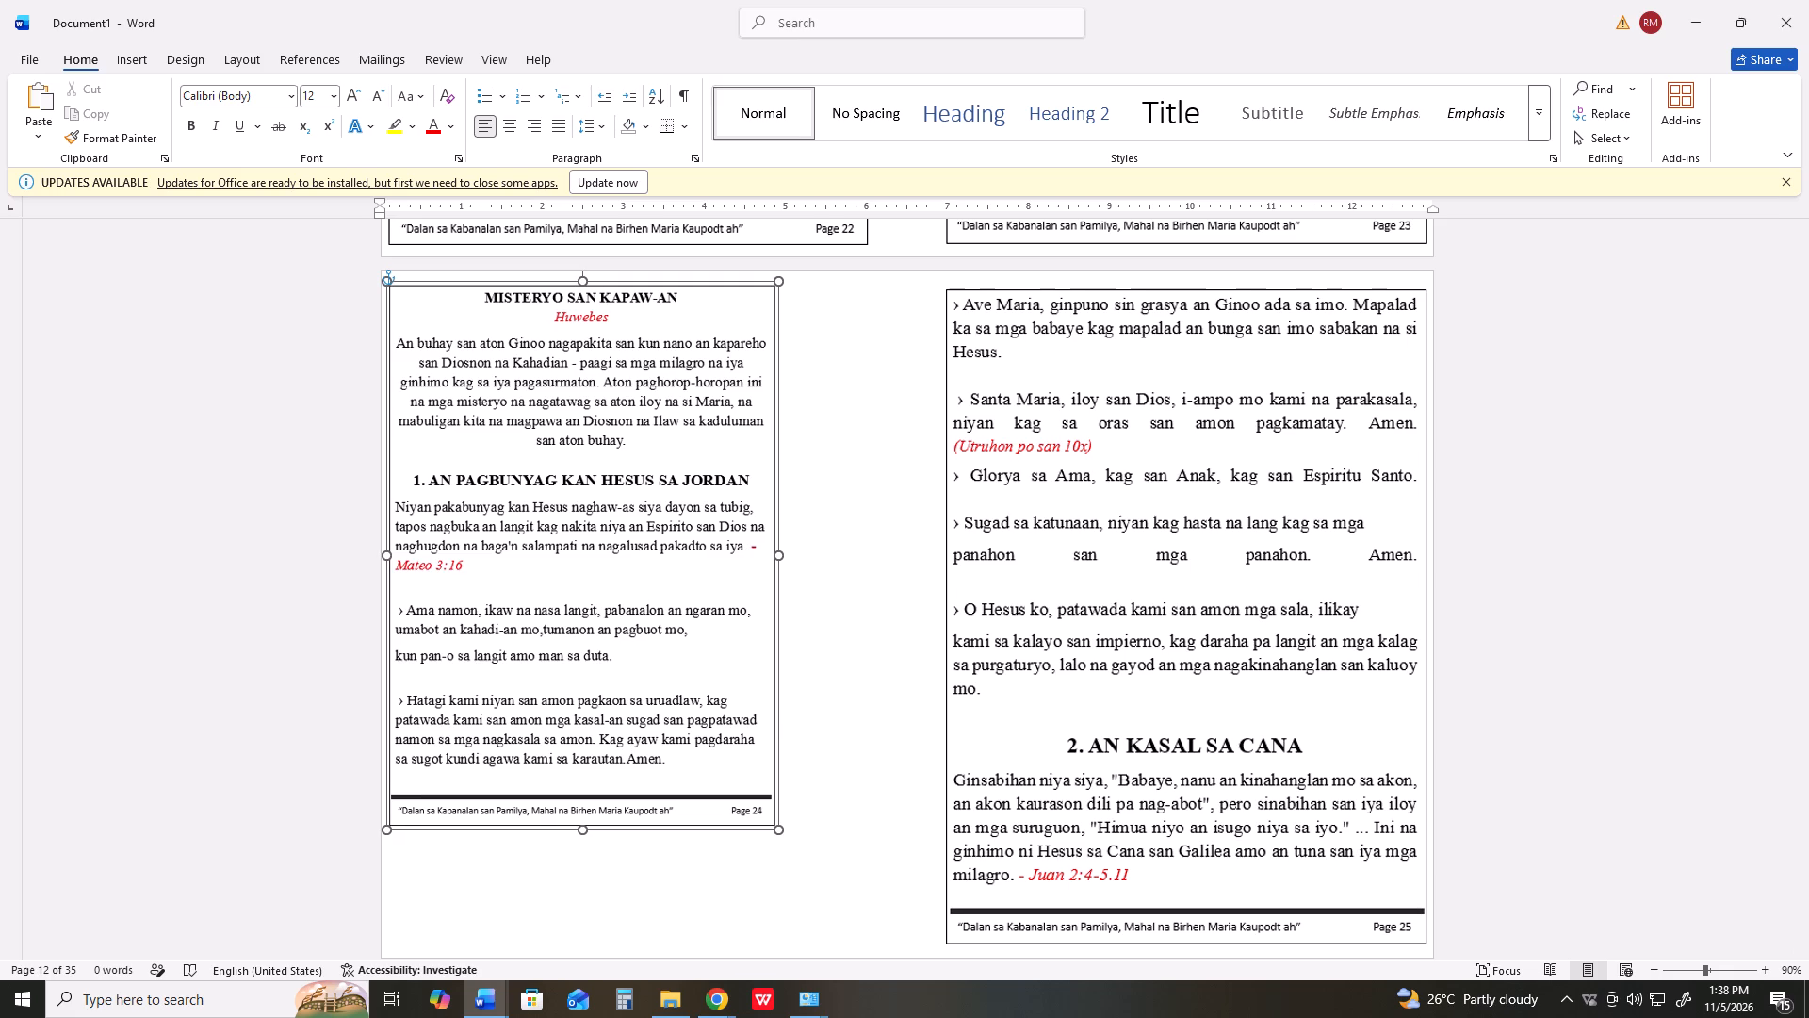
pyautogui.moveTo(659, 608); pyautogui.dragTo(660, 609)
# Enlarge the page 24 picture from its lower-right corner until its bottom border lines up with the page 25 picture's.
pyautogui.scroll(-2, 775, 643)
pyautogui.scroll(1, 774, 646)
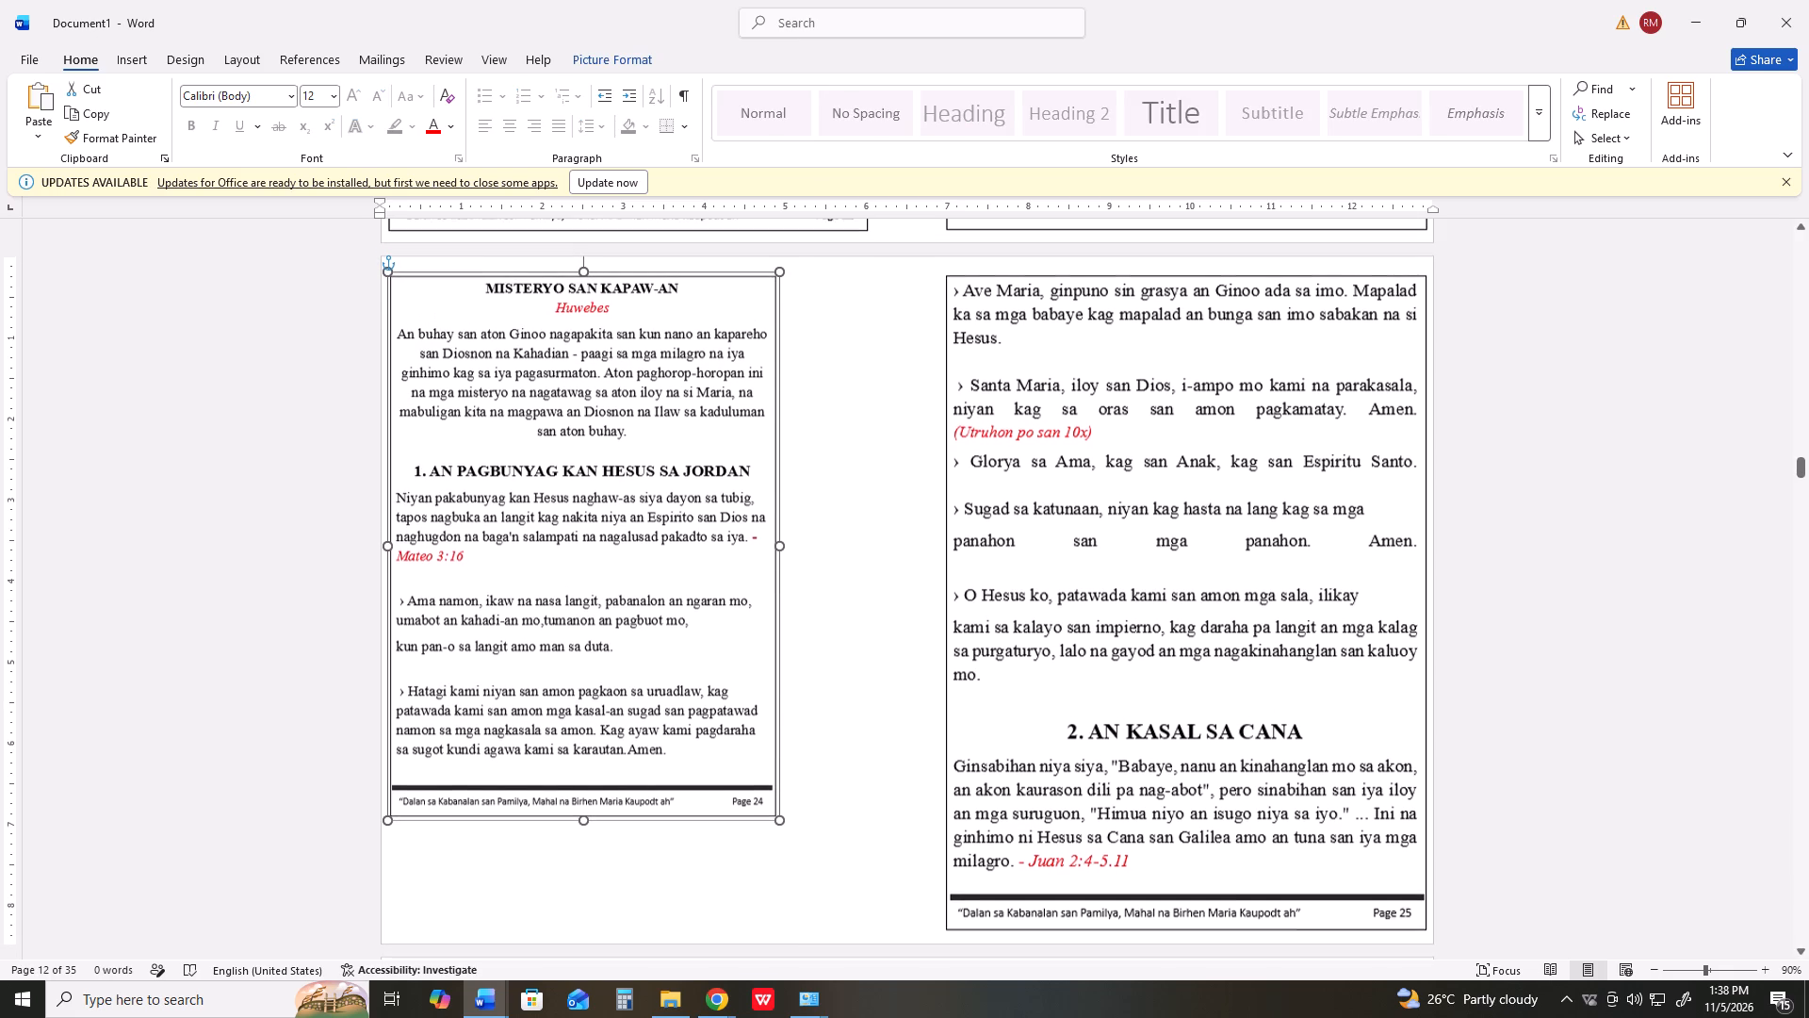
pyautogui.moveTo(782, 823); pyautogui.dragTo(856, 850)
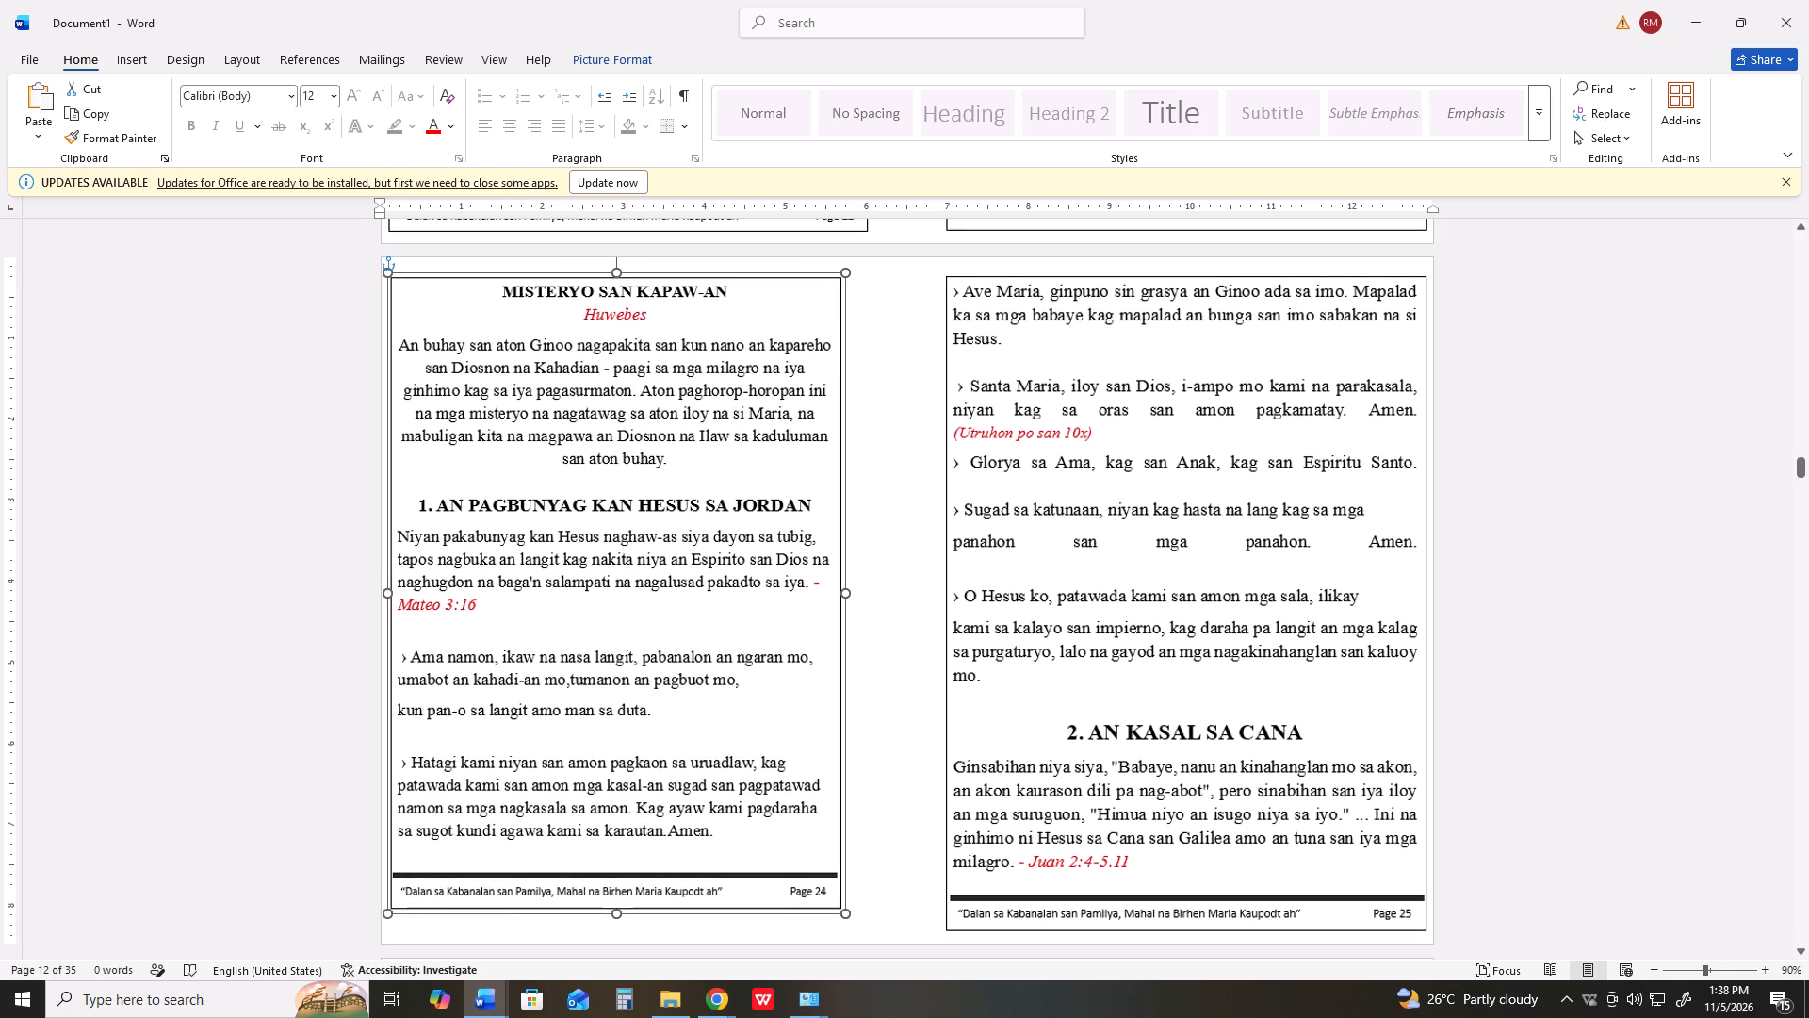
pyautogui.moveTo(856, 850); pyautogui.dragTo(855, 853)
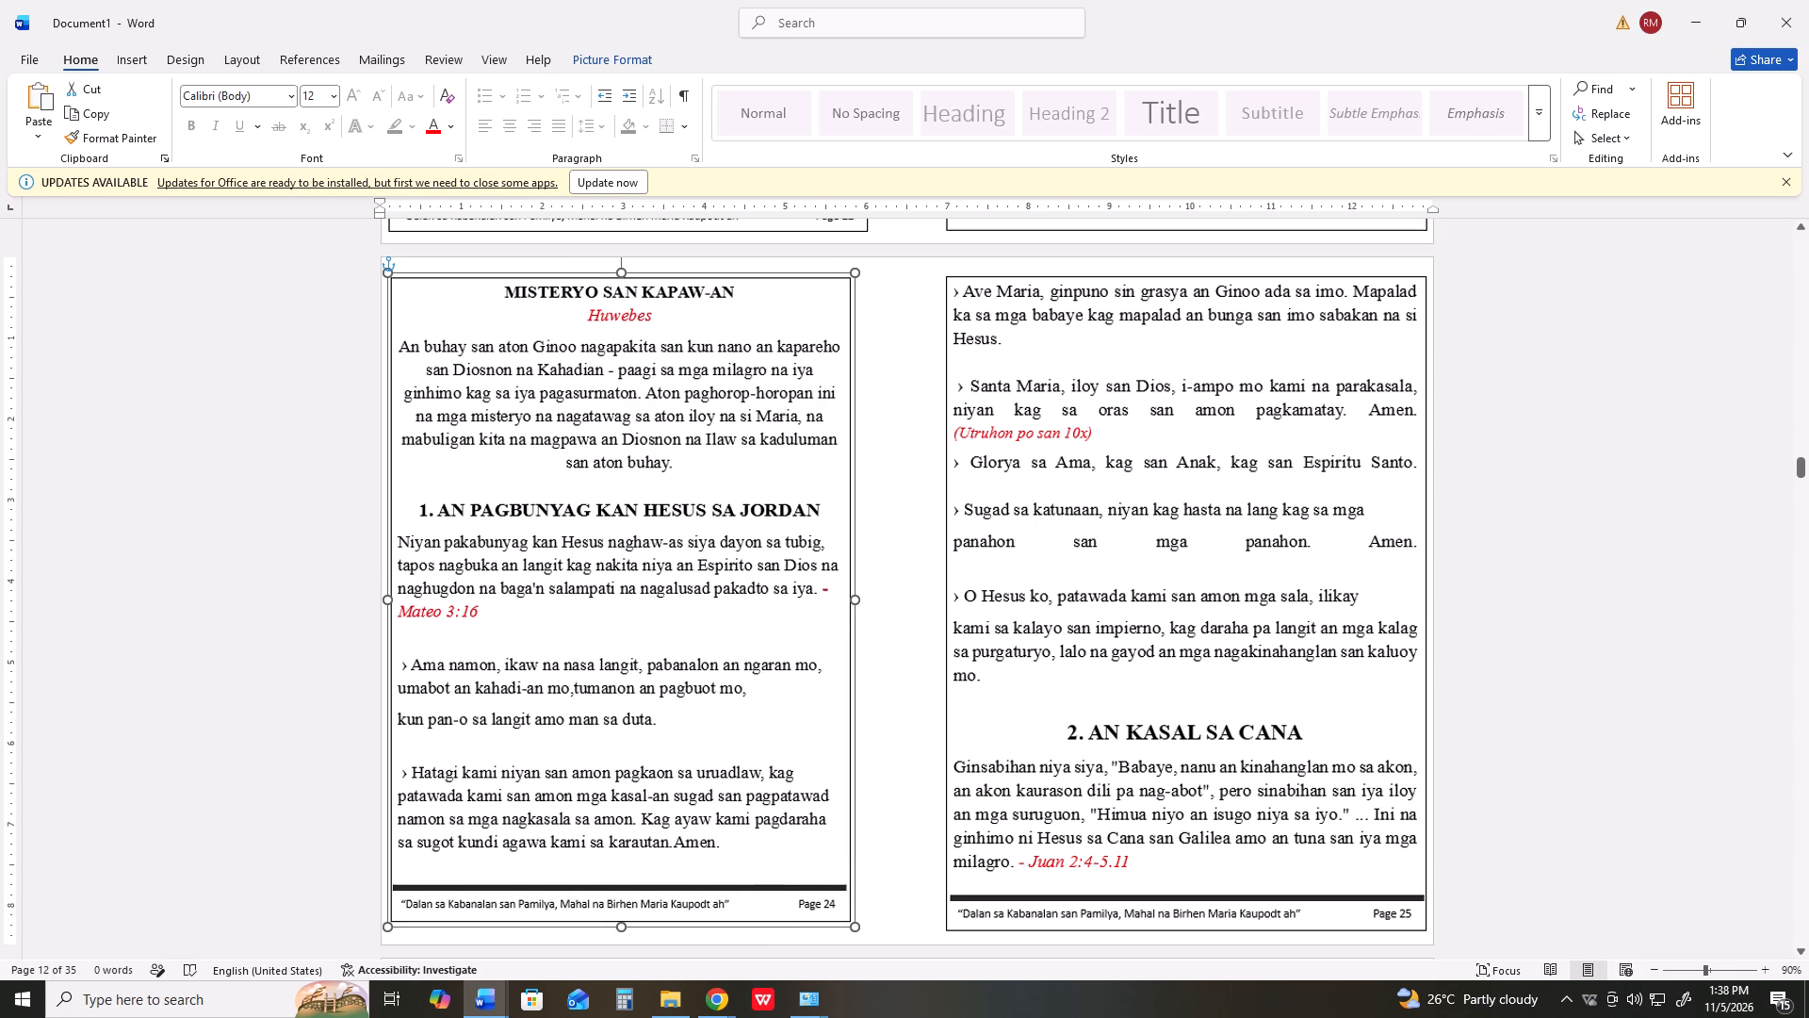
pyautogui.moveTo(855, 853); pyautogui.dragTo(861, 858)
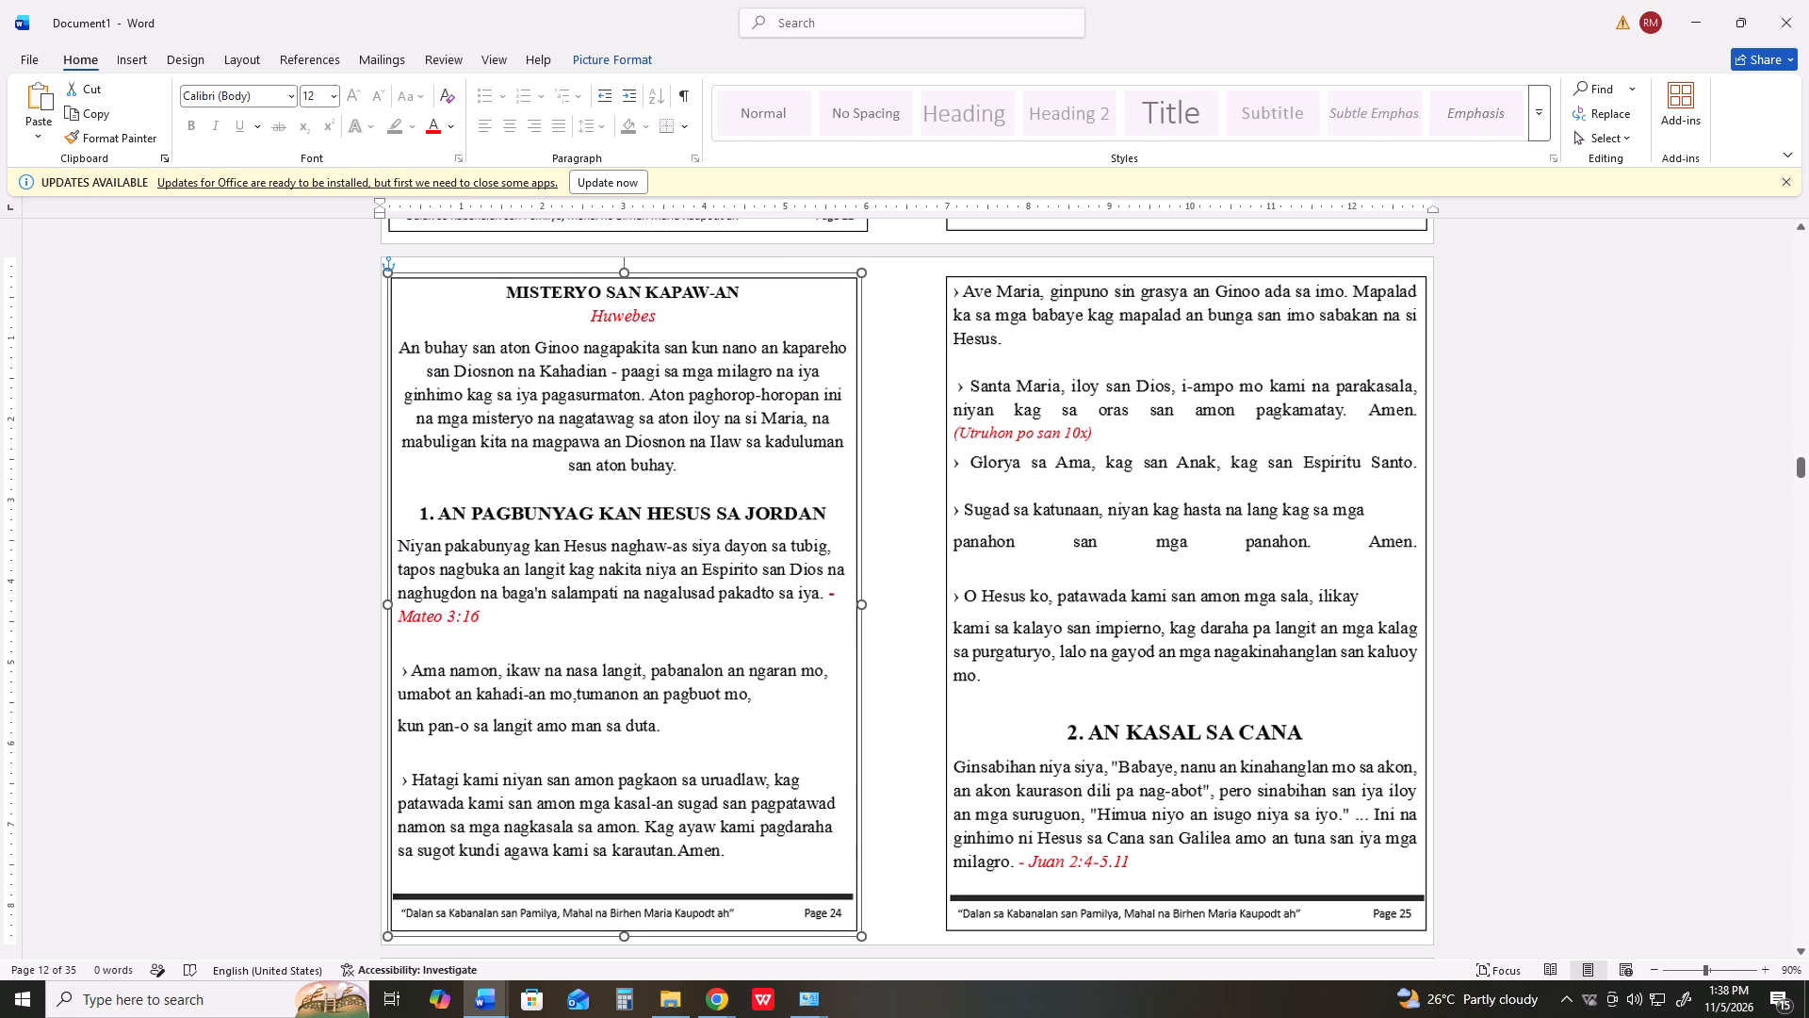
pyautogui.moveTo(861, 858); pyautogui.dragTo(862, 859)
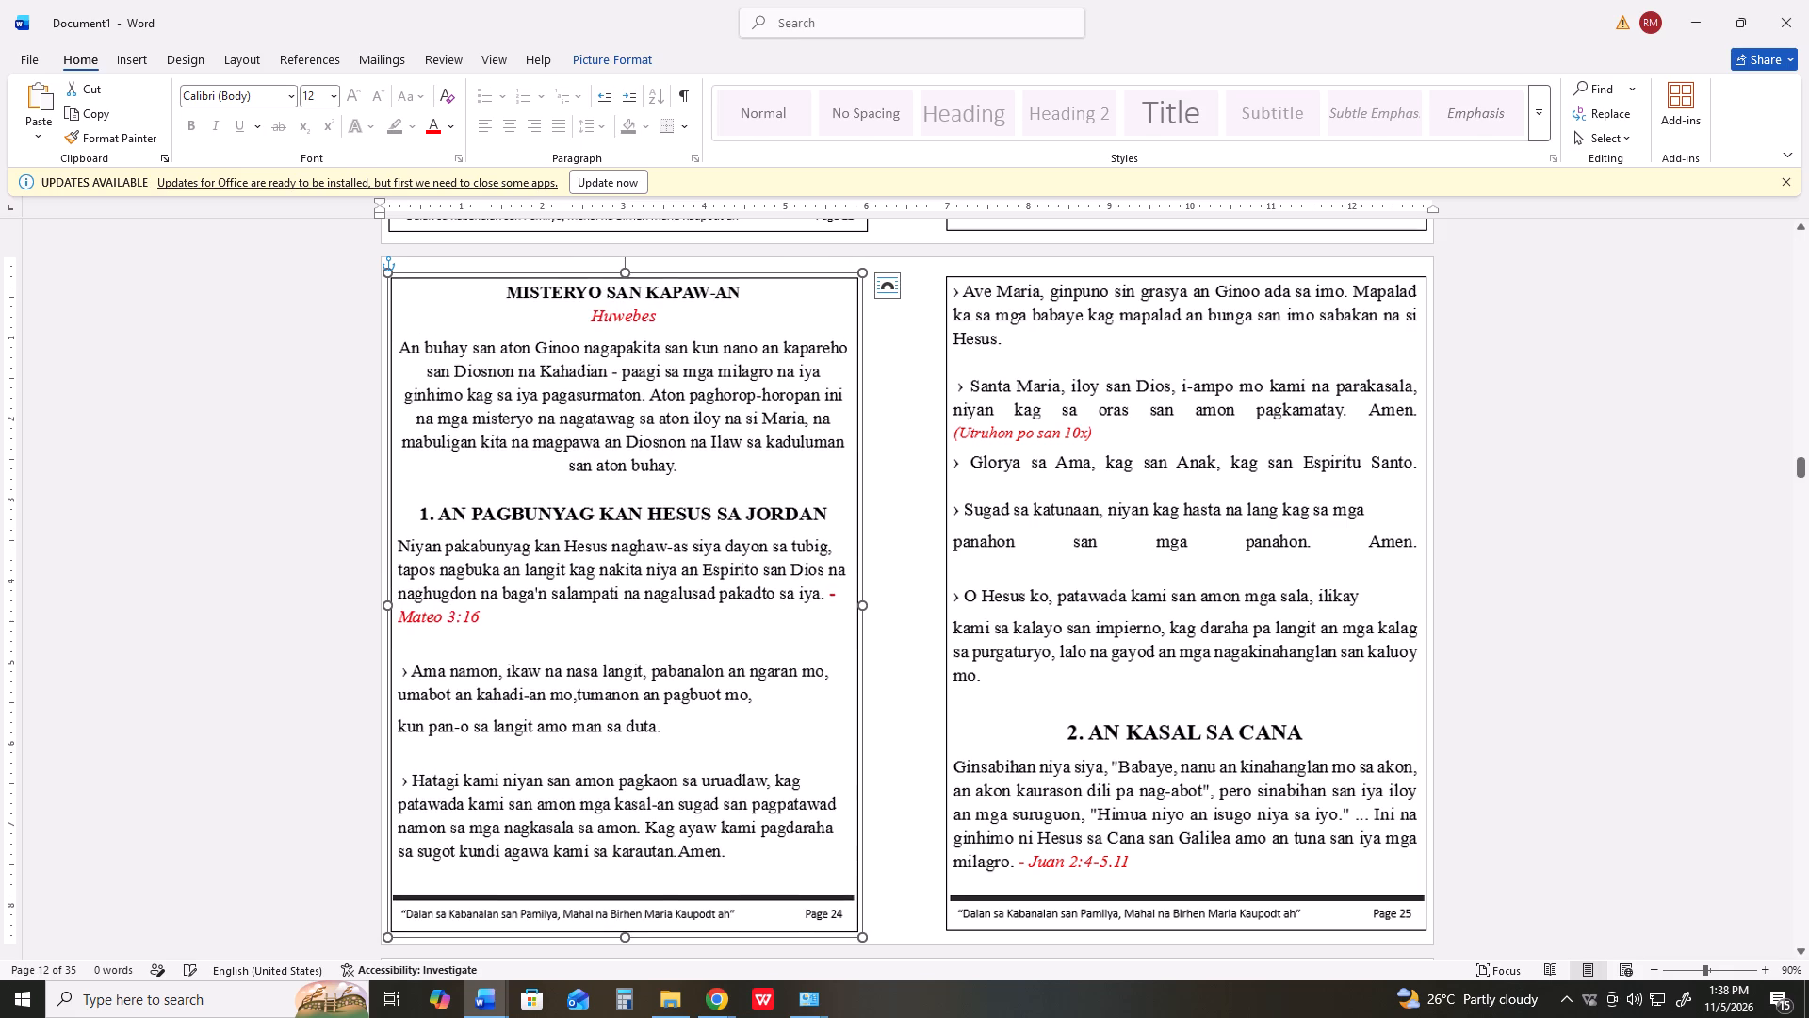